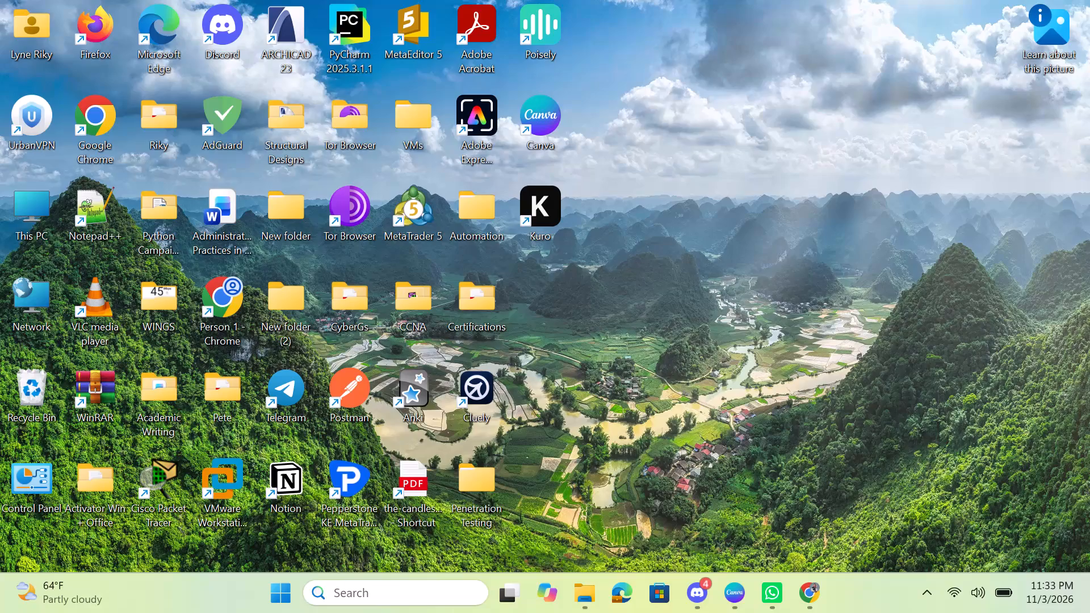
Open Canva with the KIDS STYLES flyer design.
left_click(324, 594)
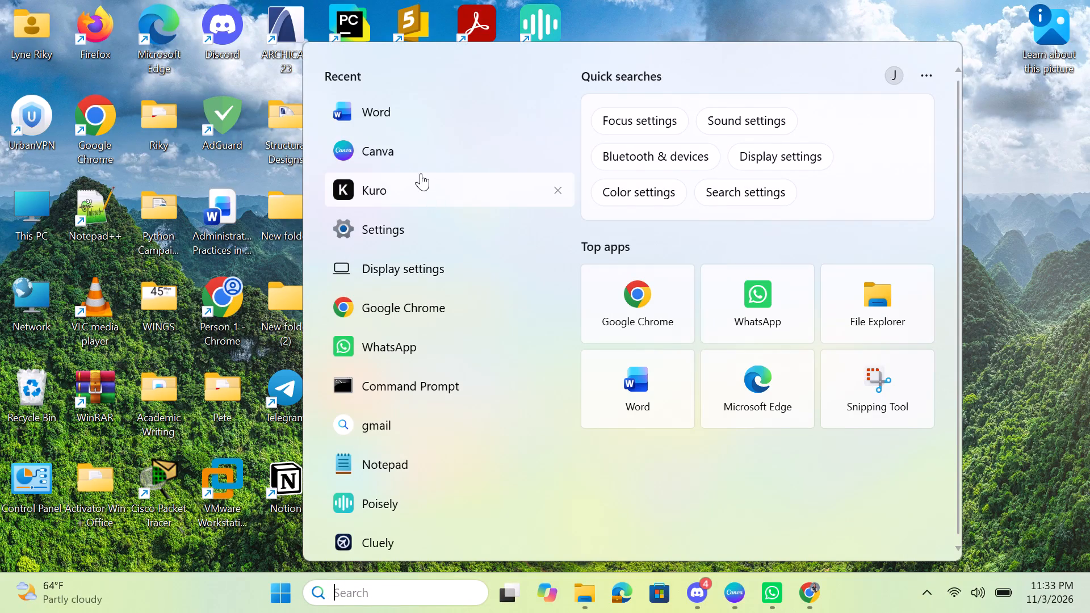
left_click(417, 166)
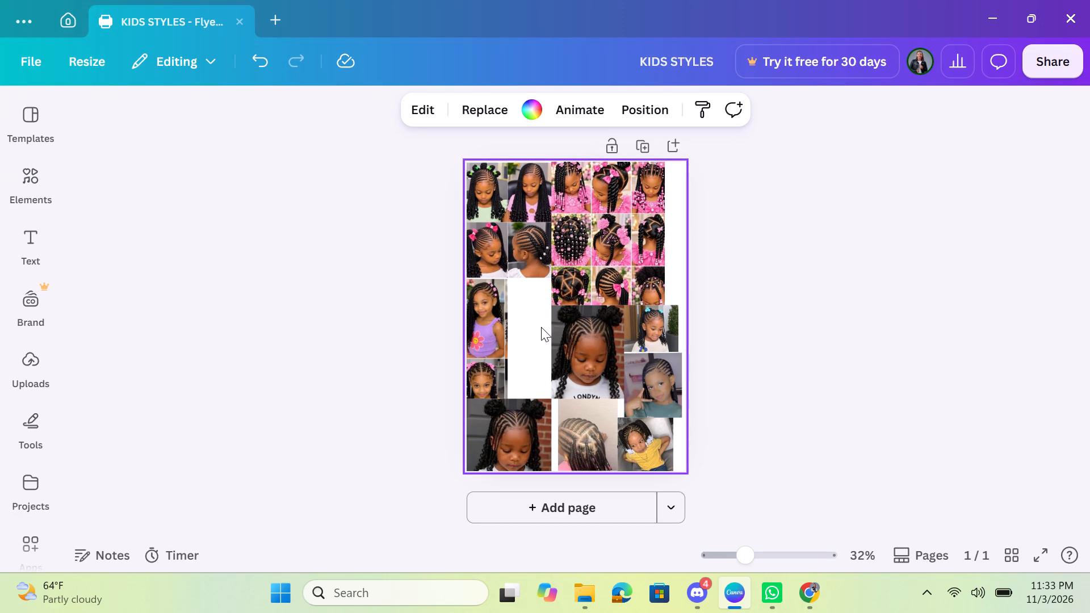
Delete the duplicate photo of the girl with two buns from the bottom-left corner of the flyer page.
left_click(530, 186)
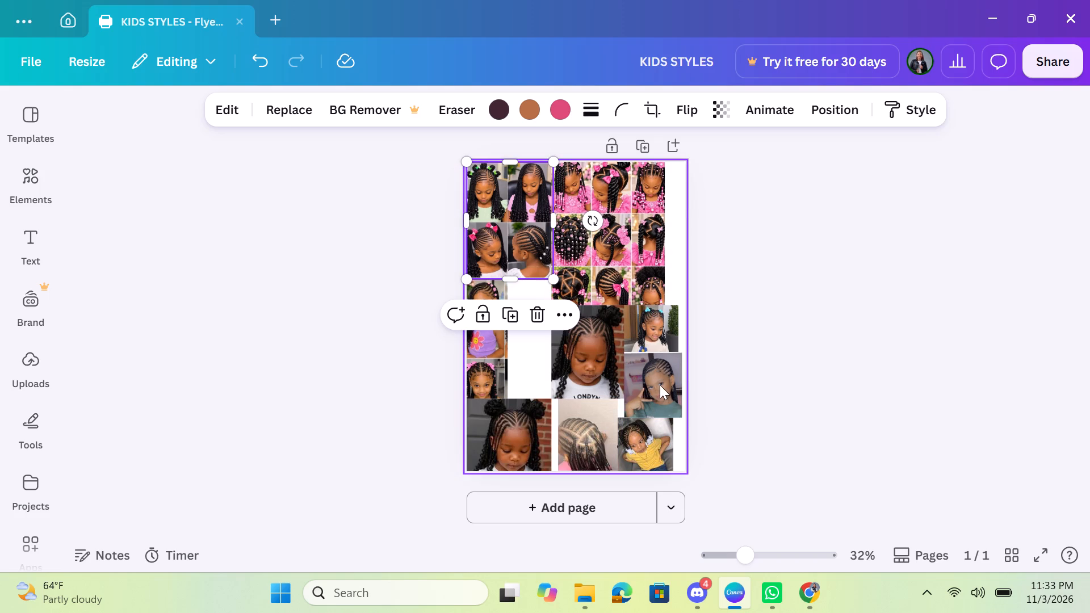
left_click(533, 412)
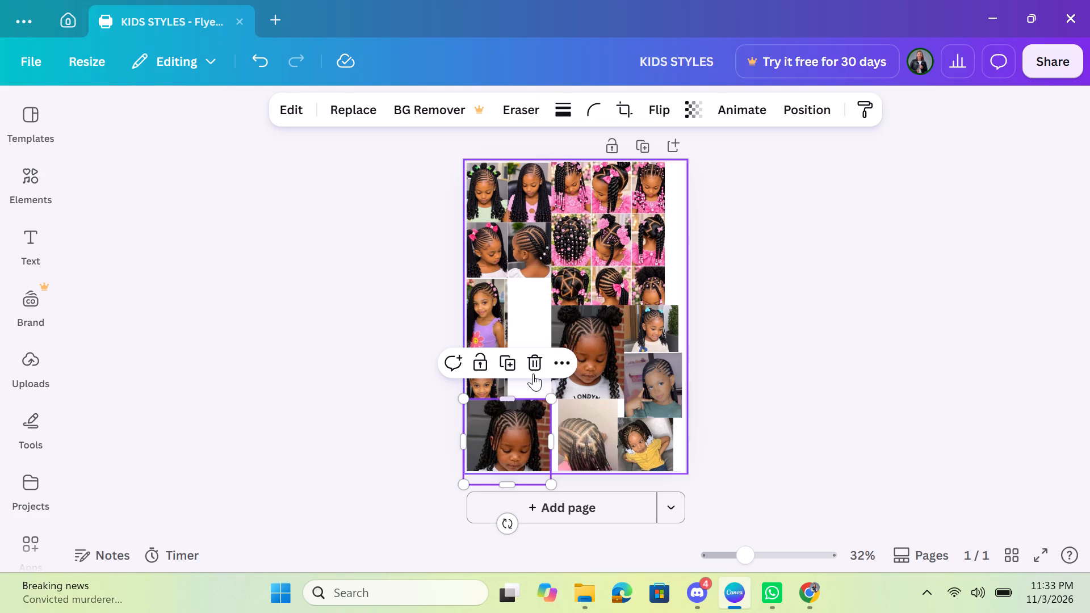
left_click(533, 361)
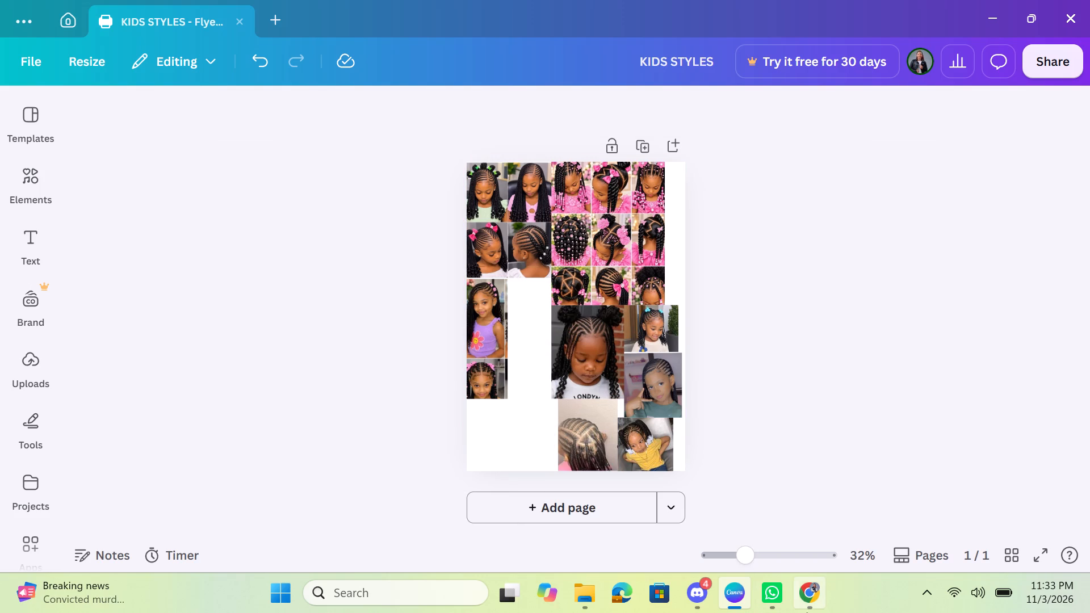
Switch to Pinterest in Chrome, download the image of the girl with the butterfly bun, and return to the board.
left_click(815, 599)
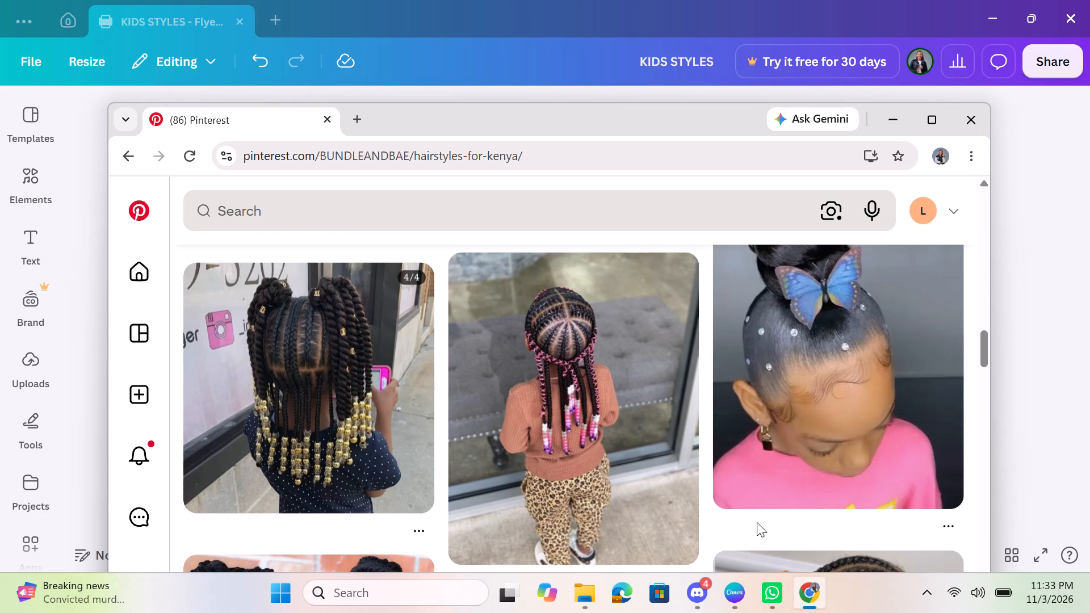
left_click(845, 446)
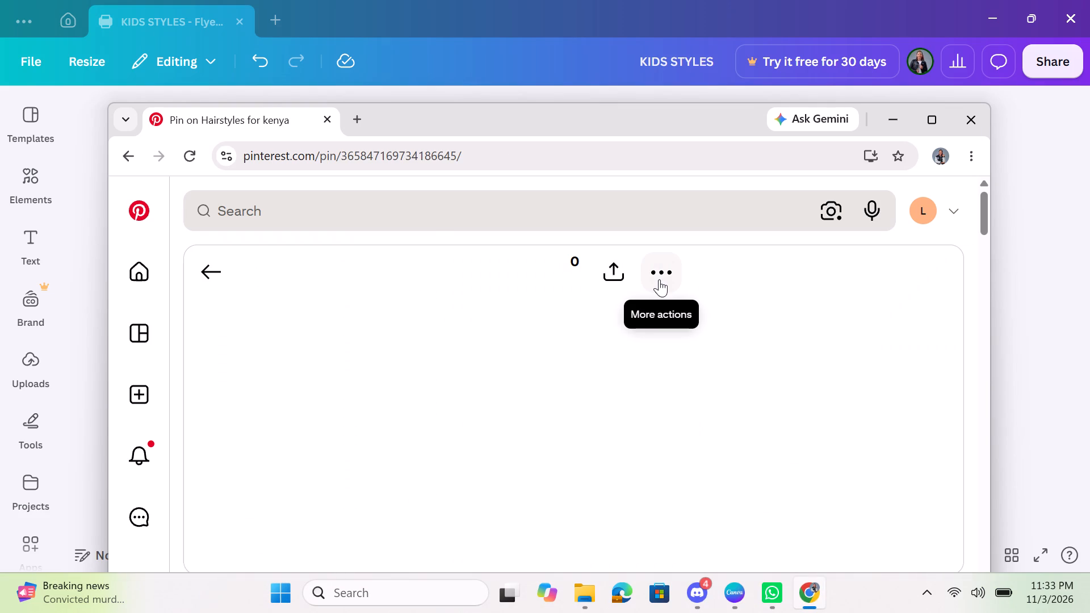
left_click(655, 266)
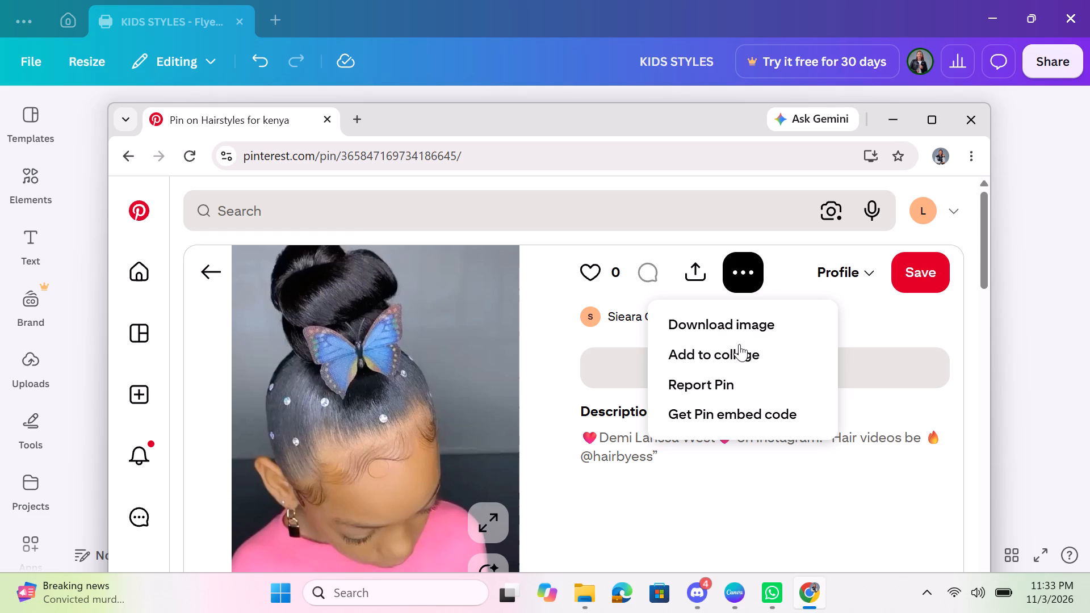
left_click(730, 324)
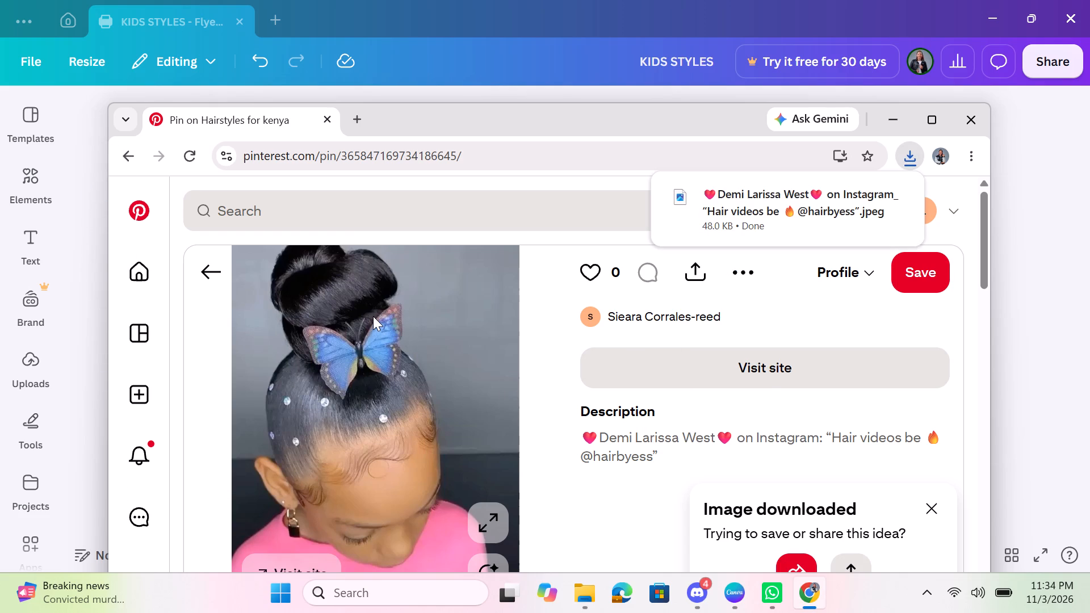
left_click(203, 268)
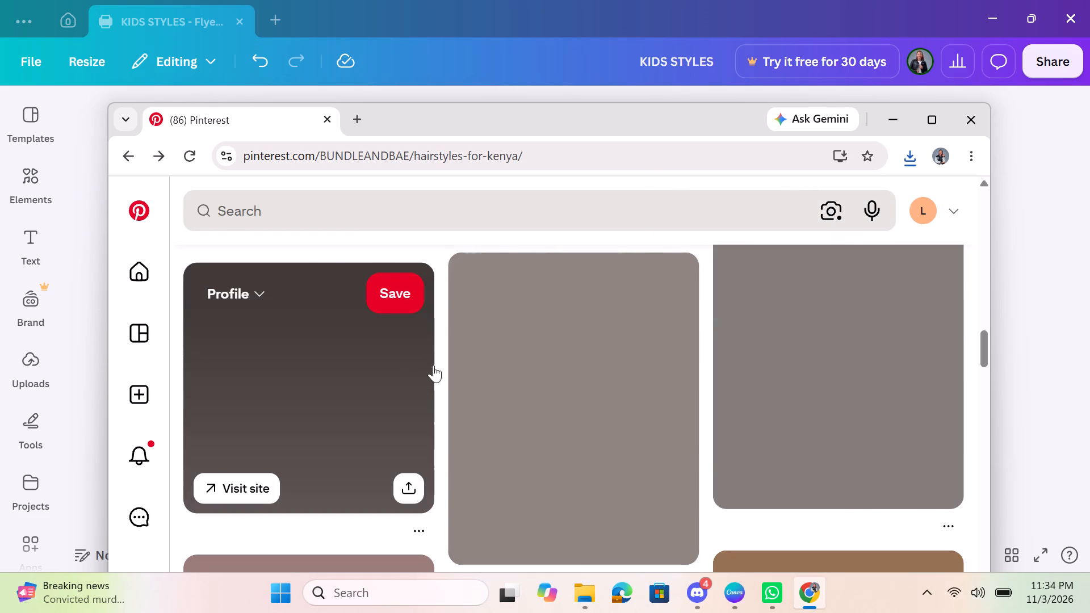
Browse the hairstyles-for-kenya board for more kids' styles and view the pin of braids with gold bows, returning to the board.
scroll(502, 395, "down", 2)
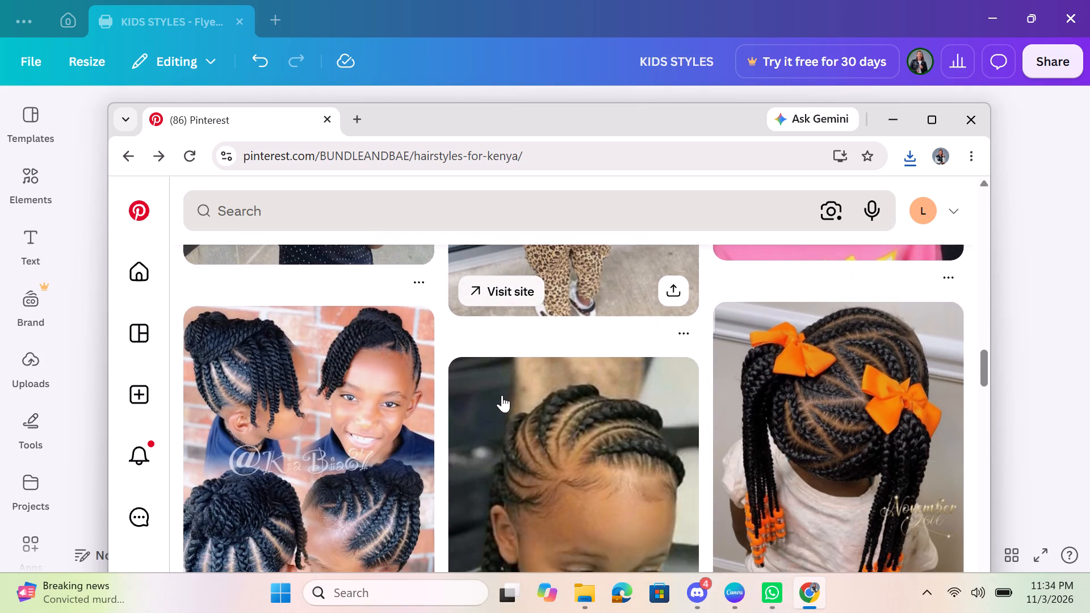
scroll(502, 395, "down", 2)
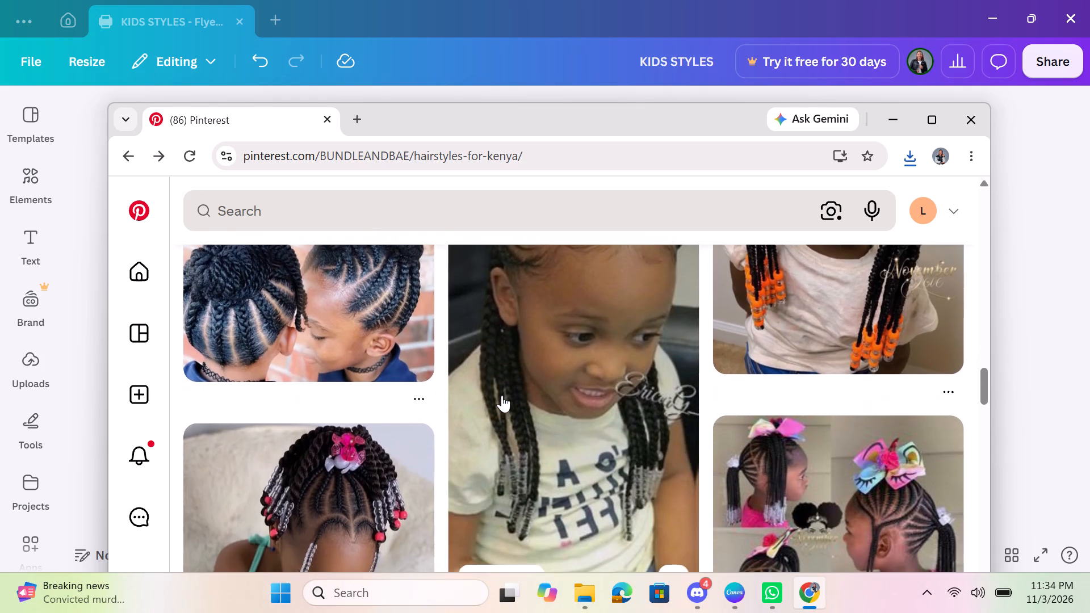
scroll(502, 395, "down", 3)
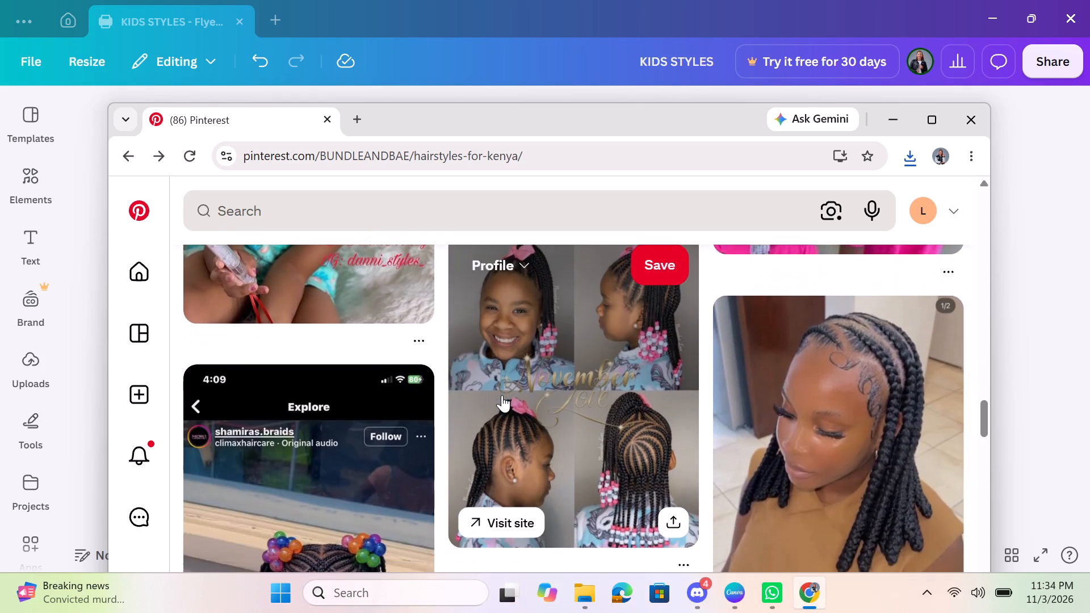
scroll(502, 395, "down", 4)
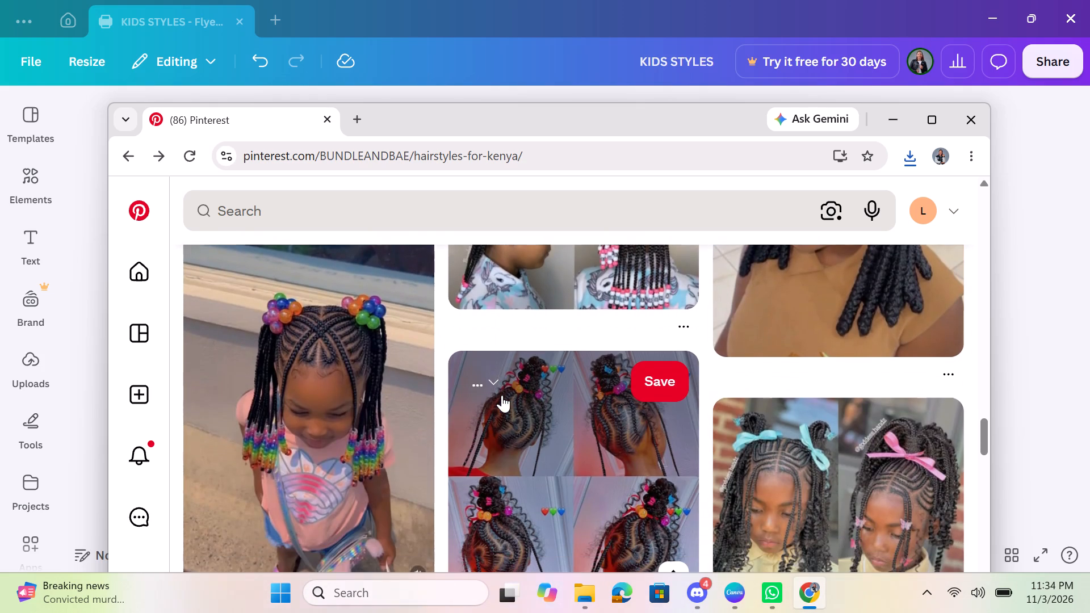
scroll(502, 395, "down", 3)
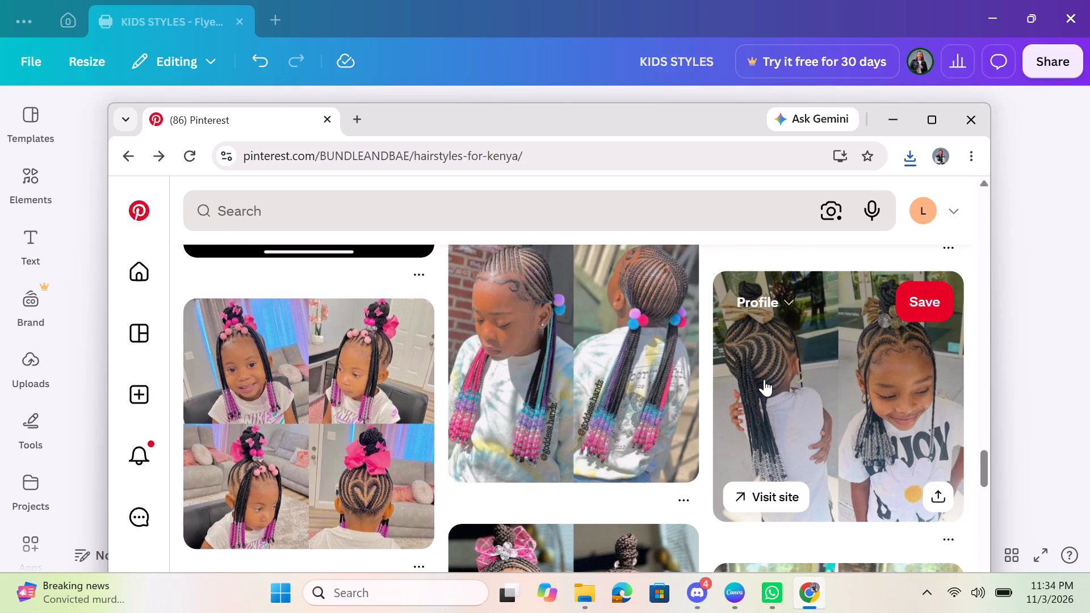
left_click(901, 377)
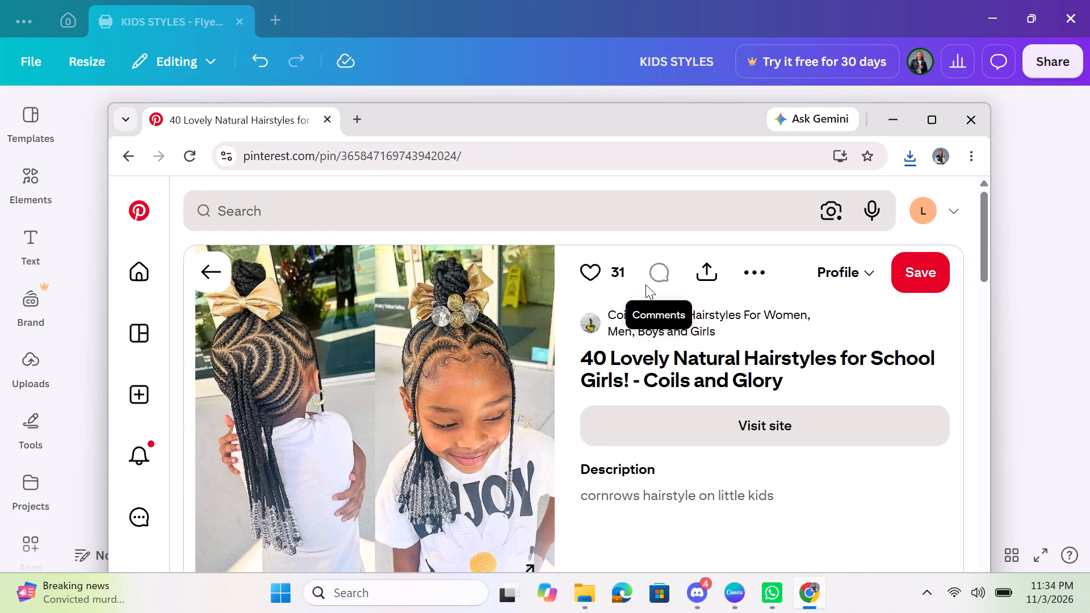
left_click(208, 276)
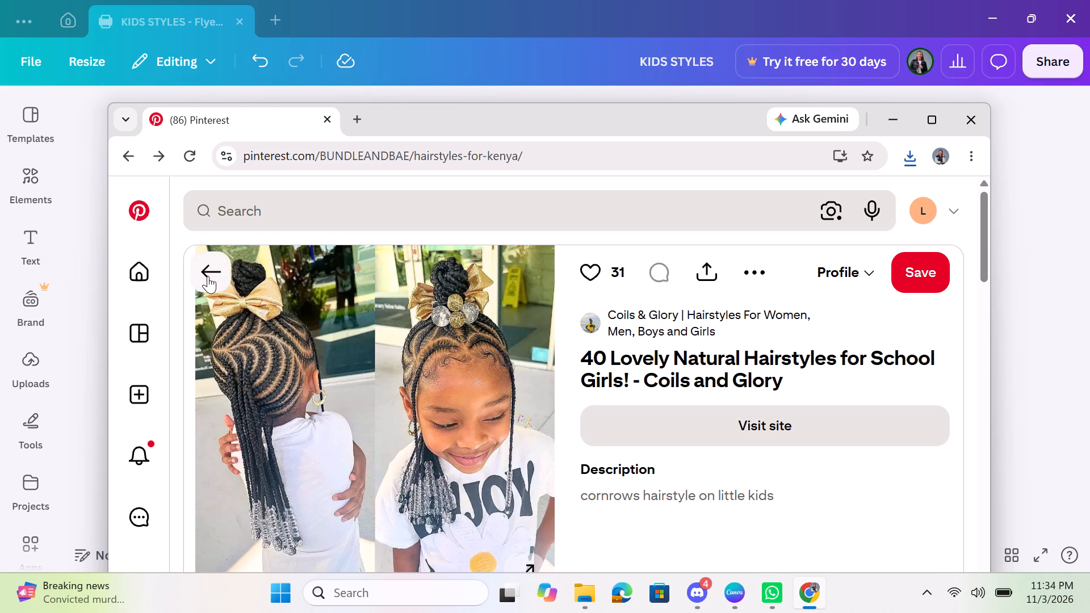
Look through the hairstyles-for-kenya board and the suggested pins below it for another kids' braided style suitable for the flyer.
scroll(531, 443, "down", 3)
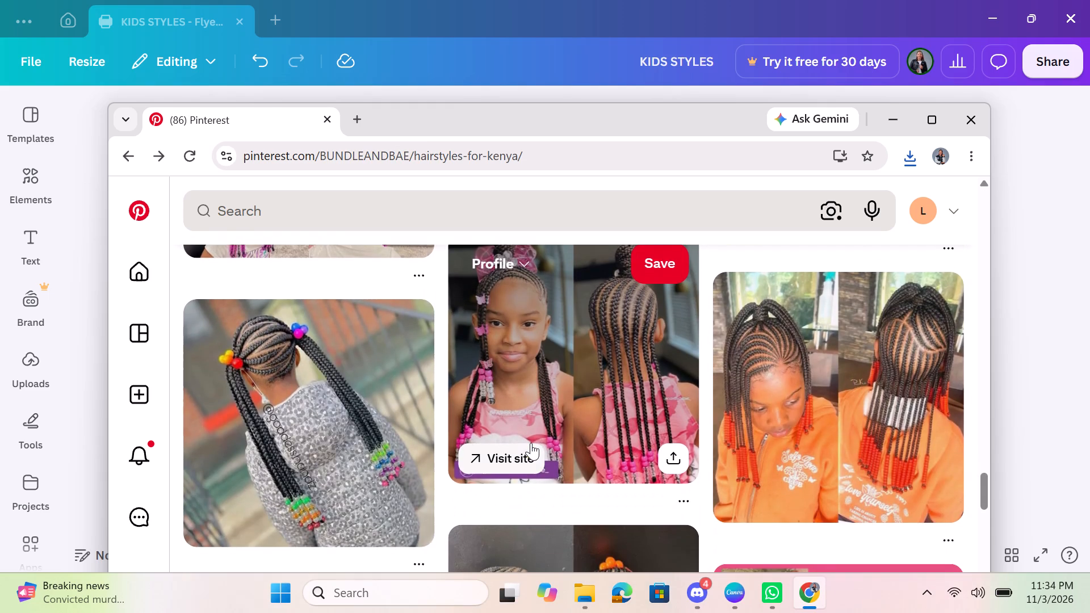
scroll(531, 443, "down", 3)
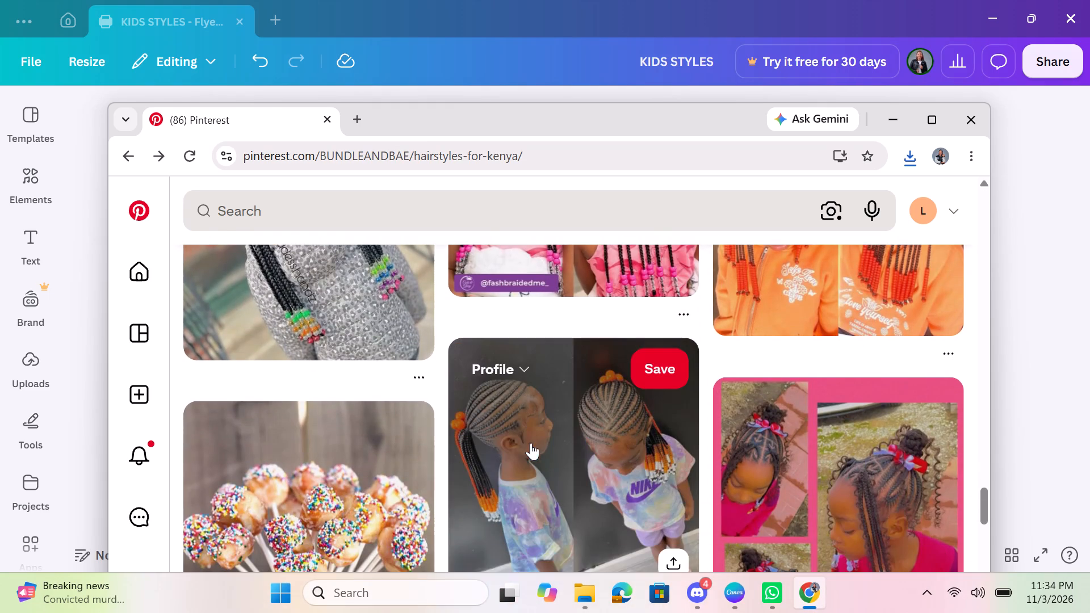
scroll(531, 443, "down", 3)
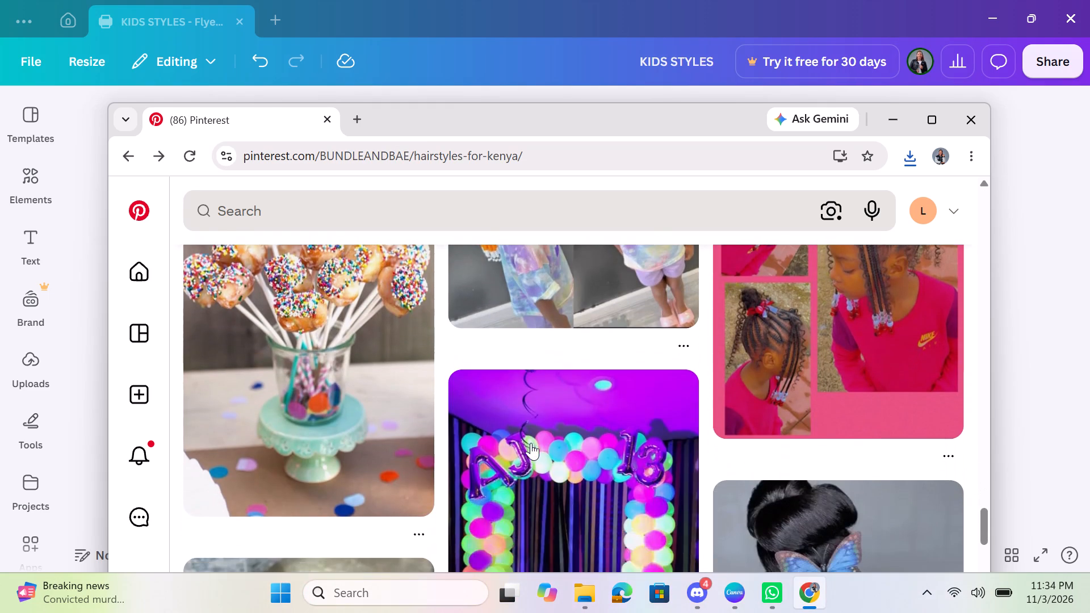
scroll(531, 443, "down", 3)
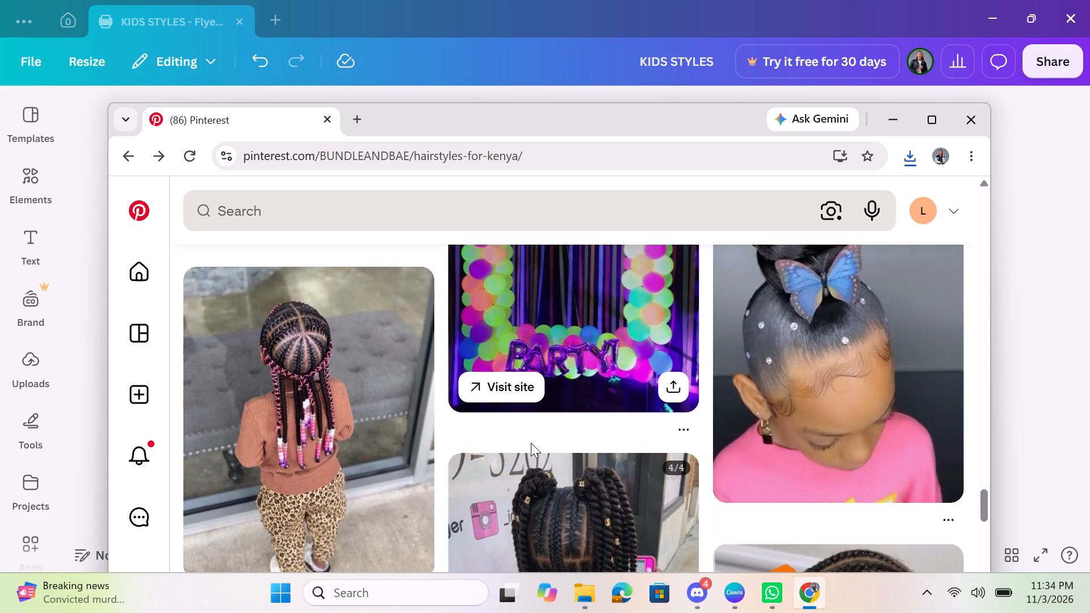
scroll(531, 443, "down", 4)
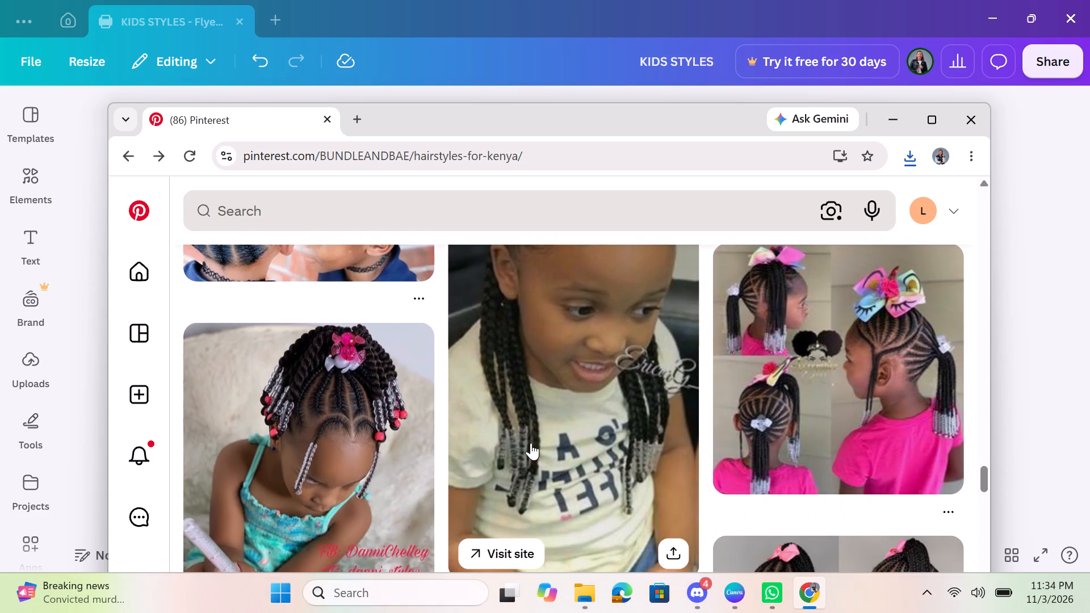
scroll(531, 443, "down", 4)
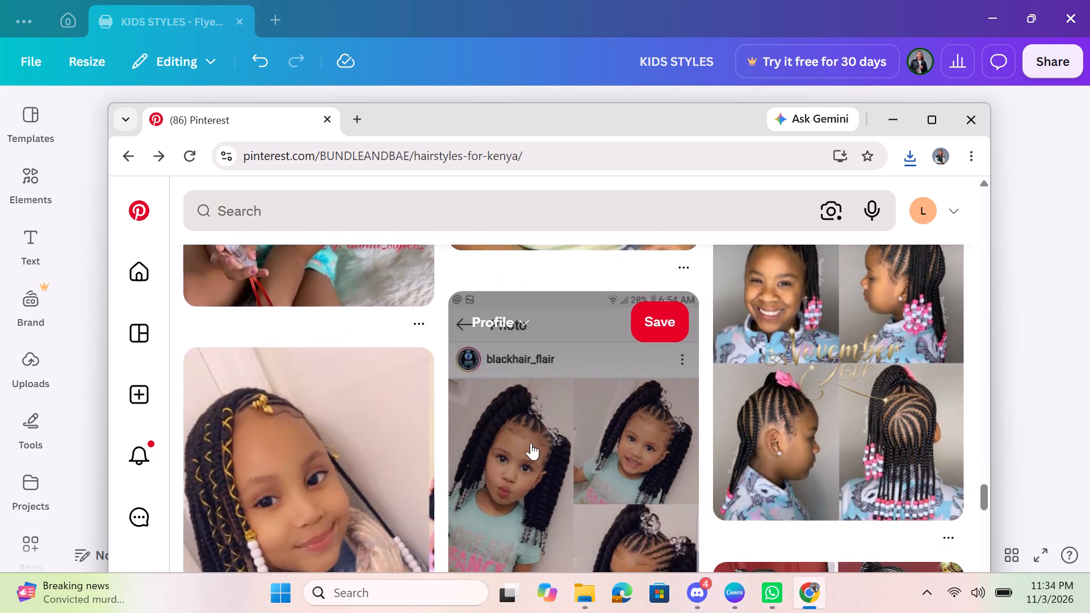
scroll(531, 443, "down", 2)
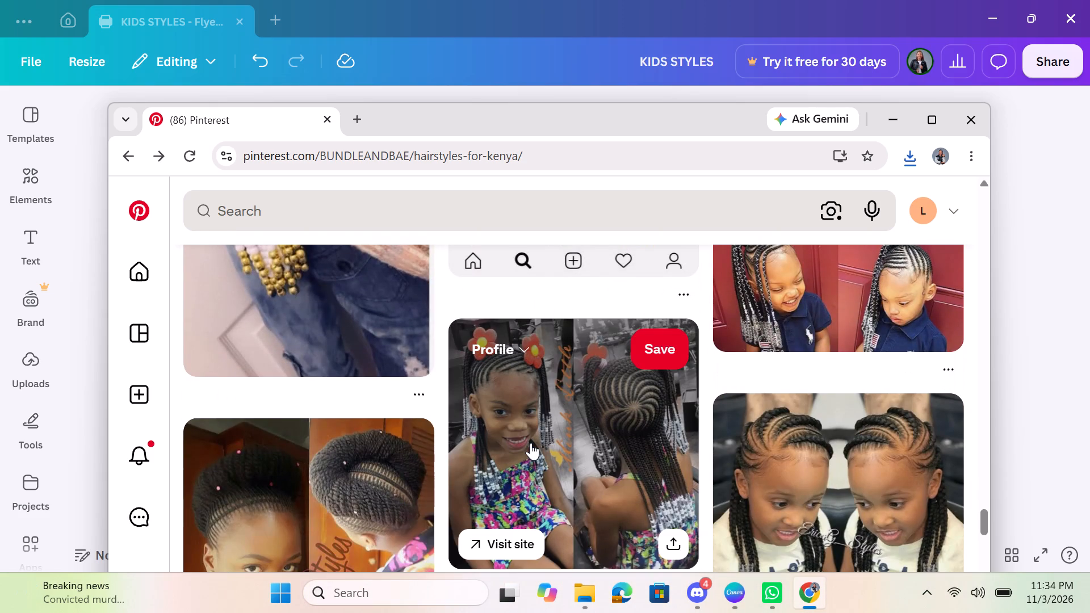
scroll(531, 443, "down", 3)
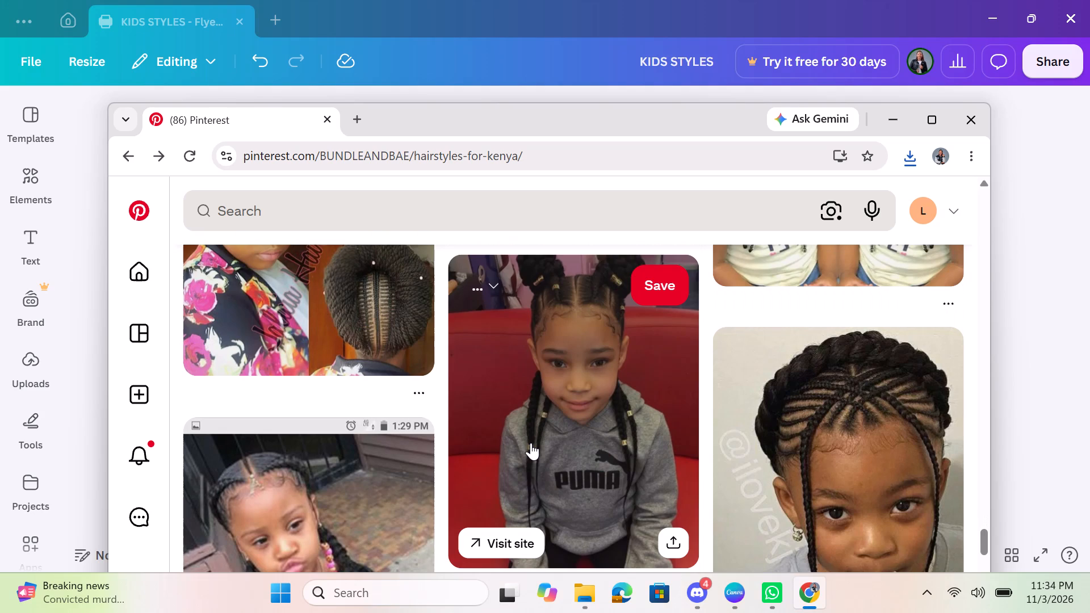
scroll(531, 443, "down", 4)
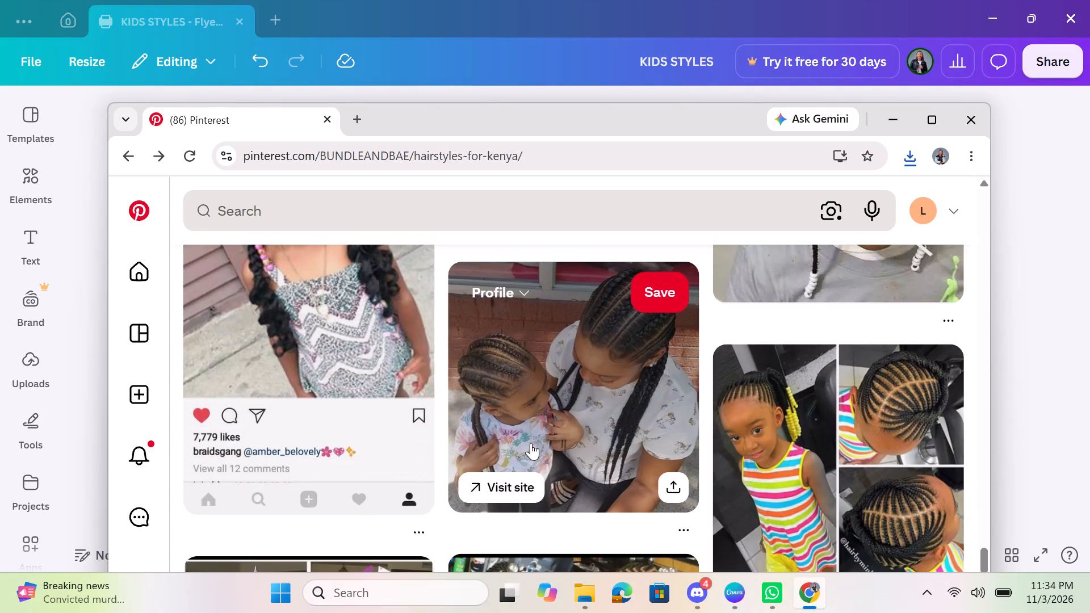
scroll(531, 443, "down", 2)
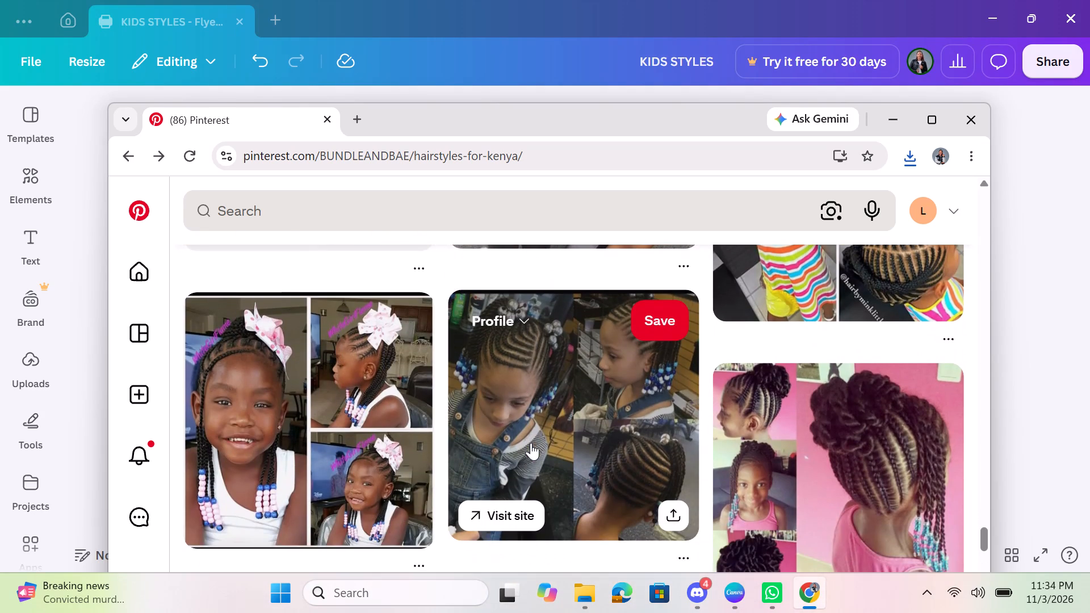
scroll(531, 443, "down", 3)
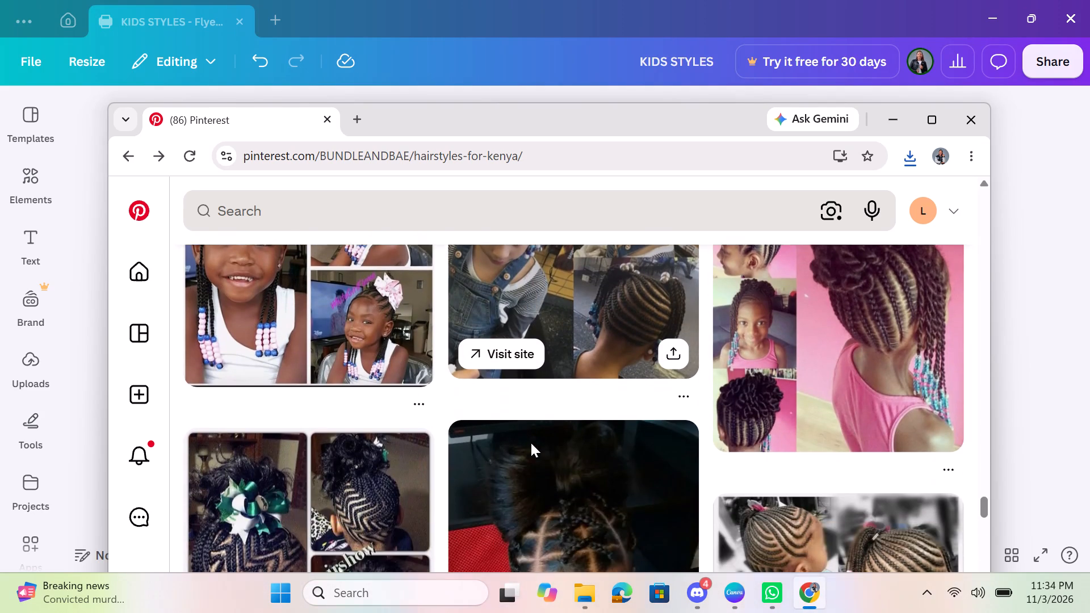
scroll(531, 443, "down", 3)
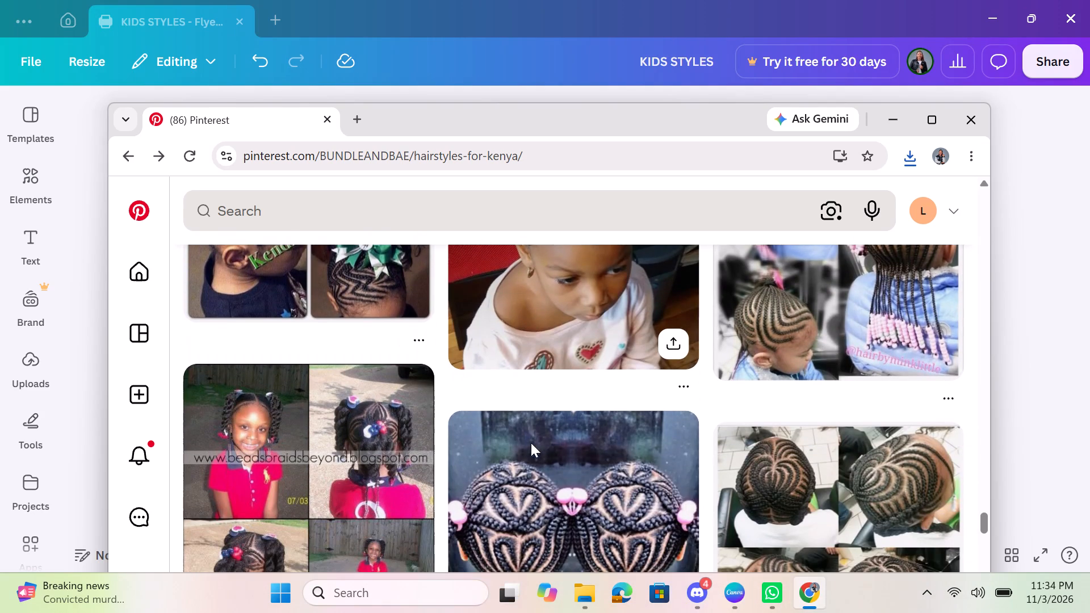
scroll(531, 443, "down", 2)
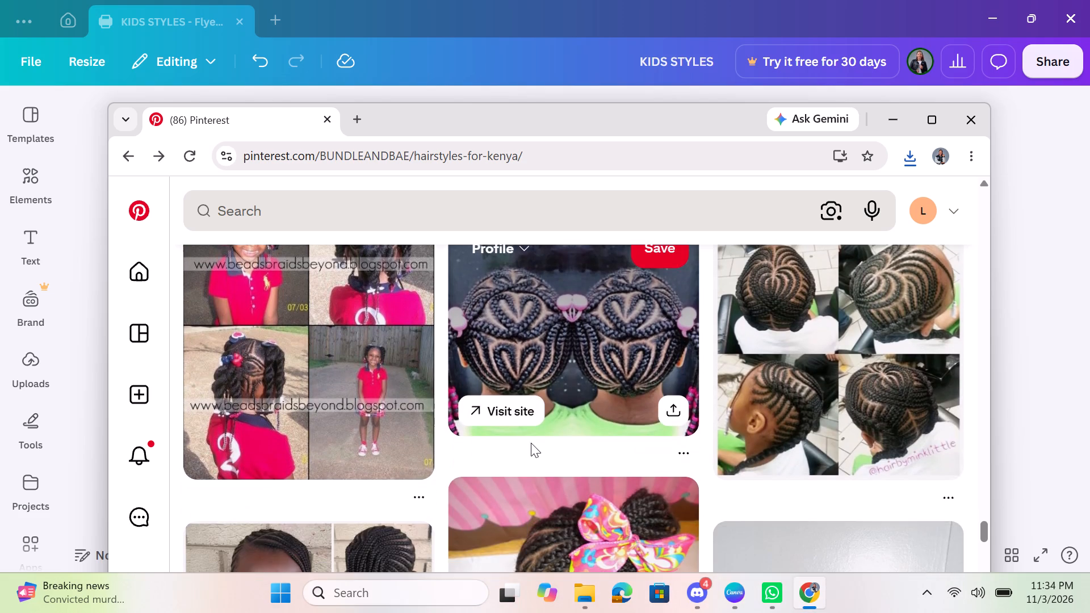
scroll(531, 443, "down", 3)
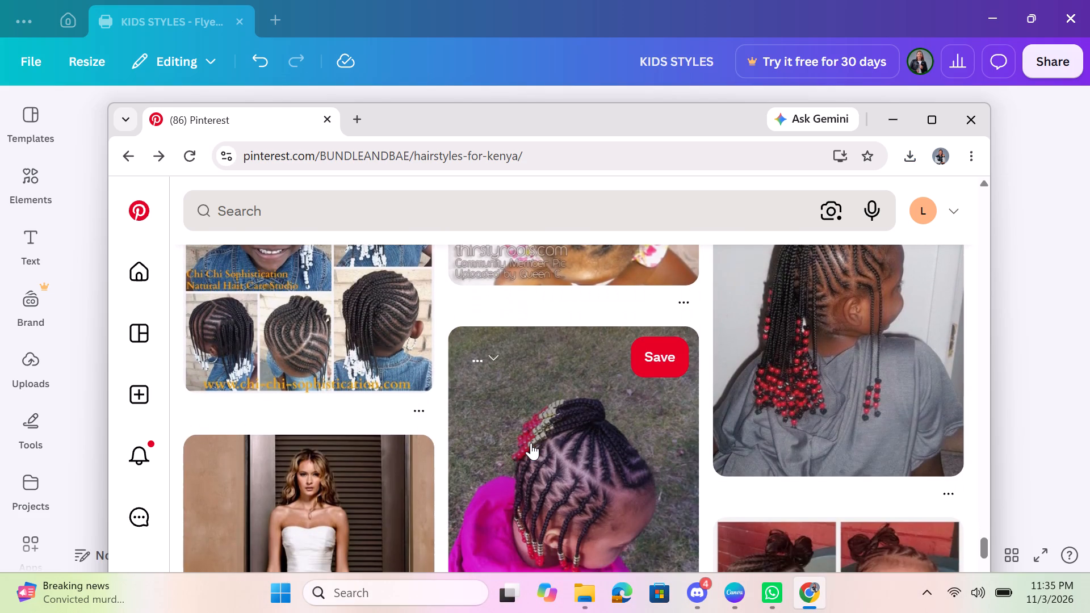
scroll(531, 443, "down", 3)
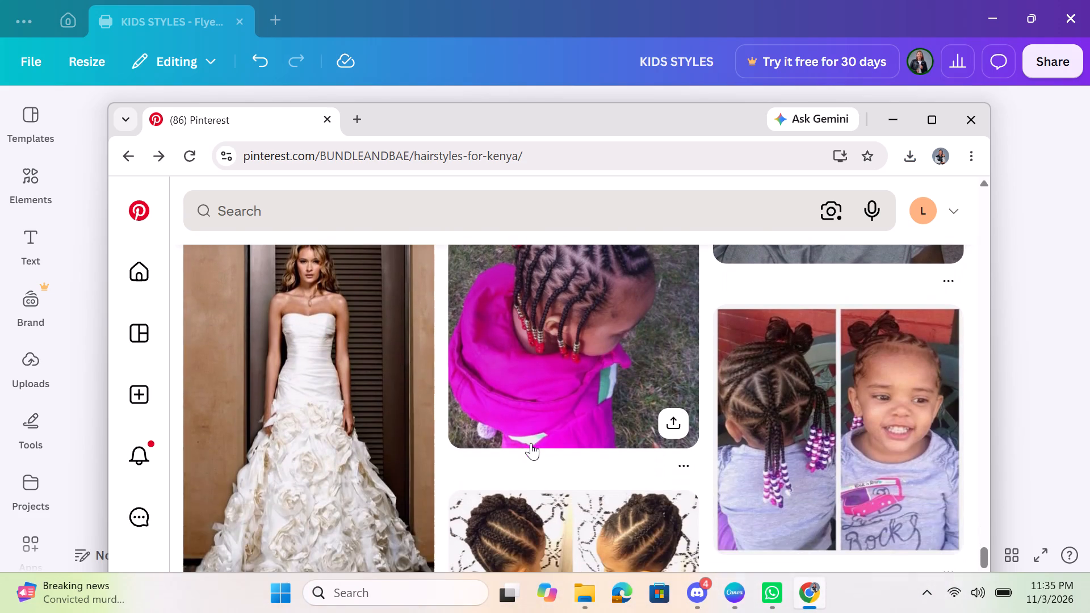
scroll(531, 443, "down", 3)
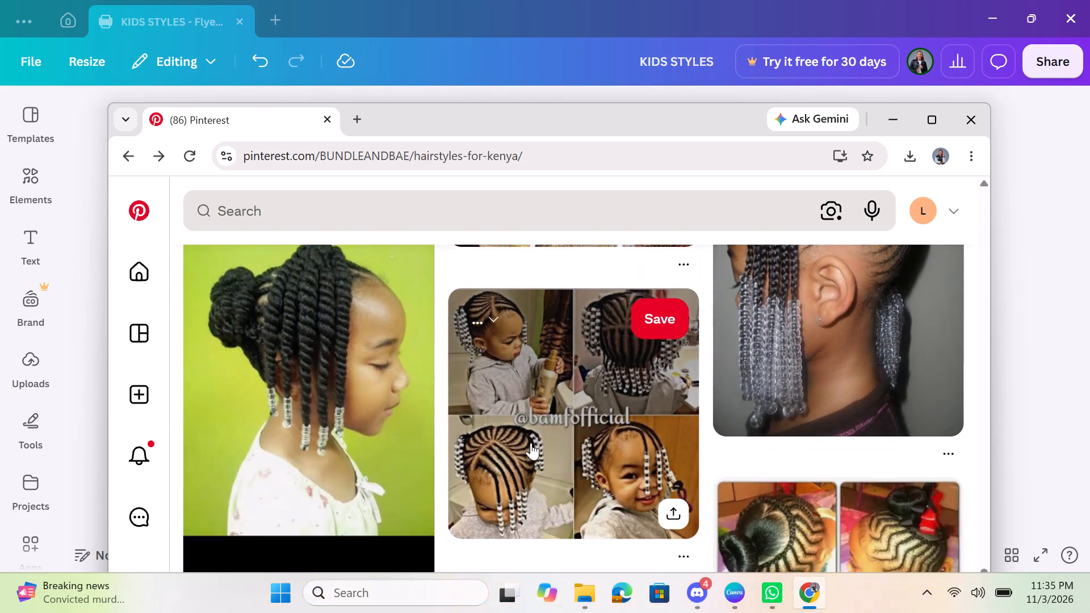
scroll(531, 443, "down", 3)
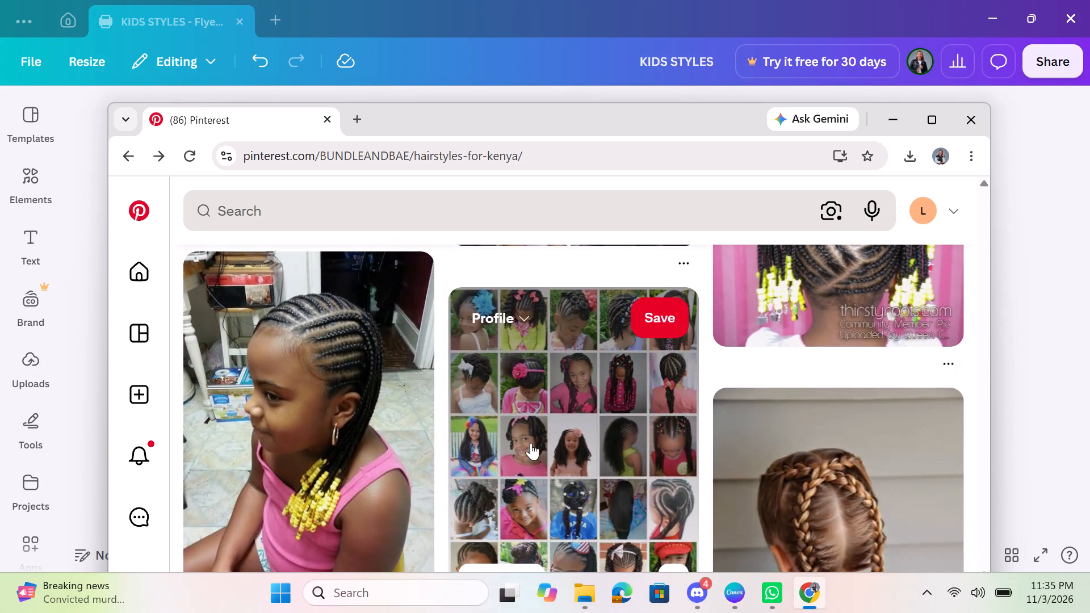
scroll(531, 443, "down", 4)
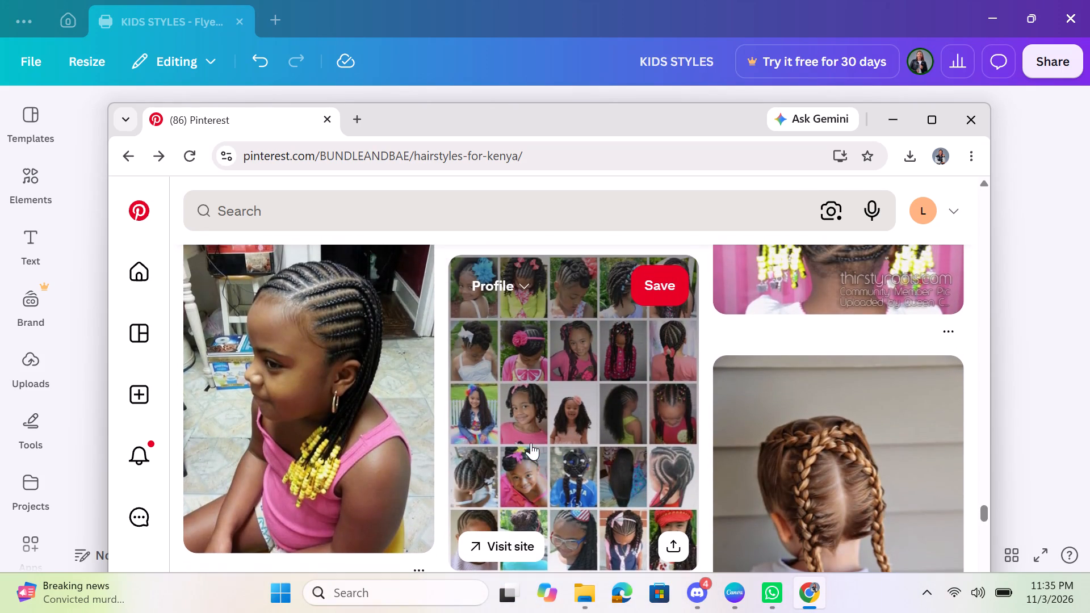
scroll(531, 443, "down", 3)
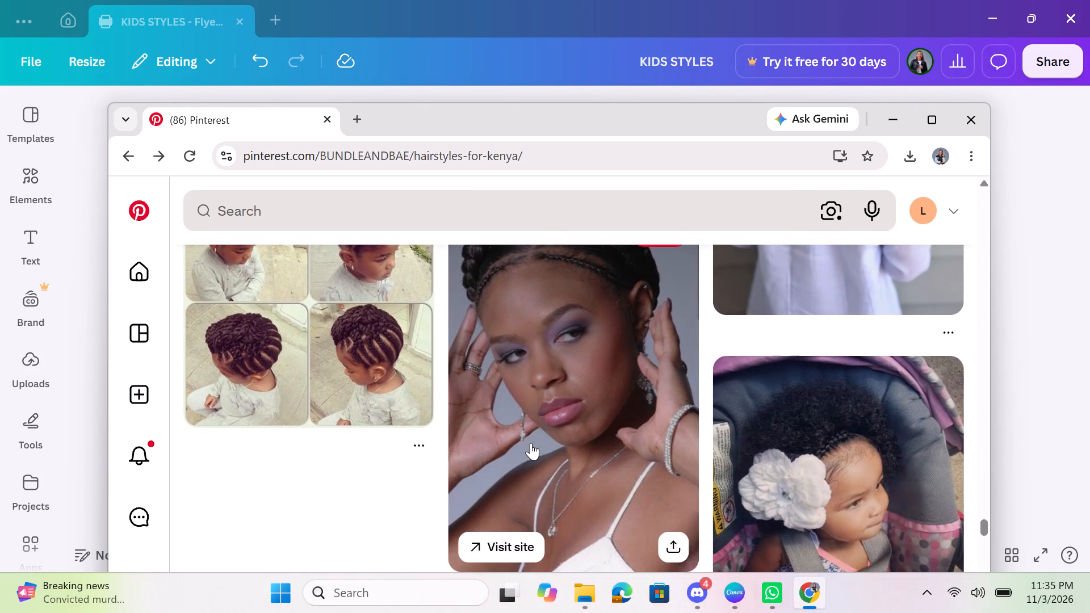
scroll(531, 443, "down", 3)
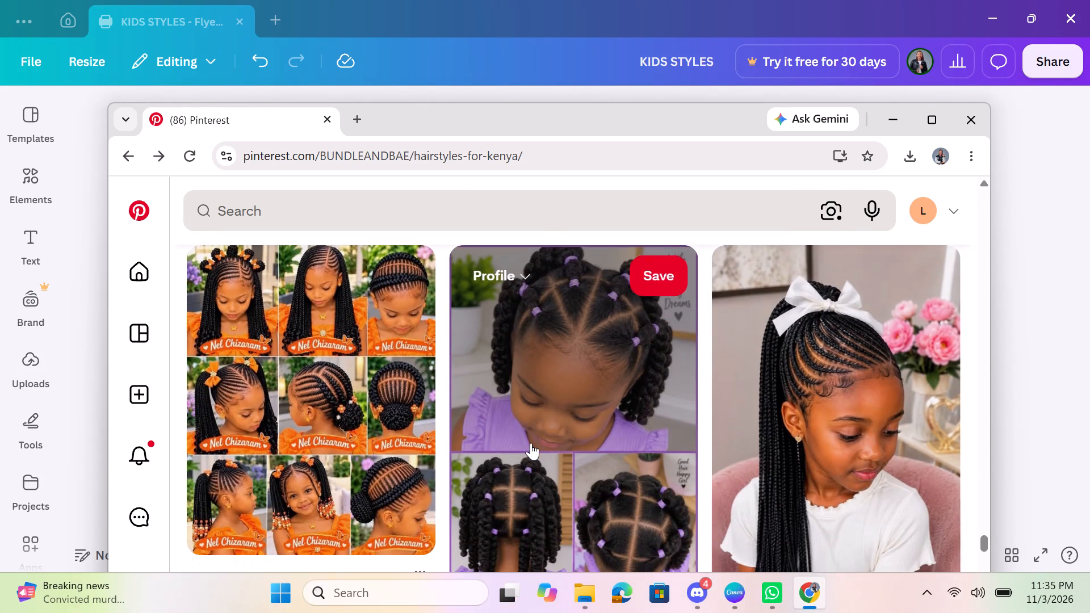
scroll(531, 443, "down", 2)
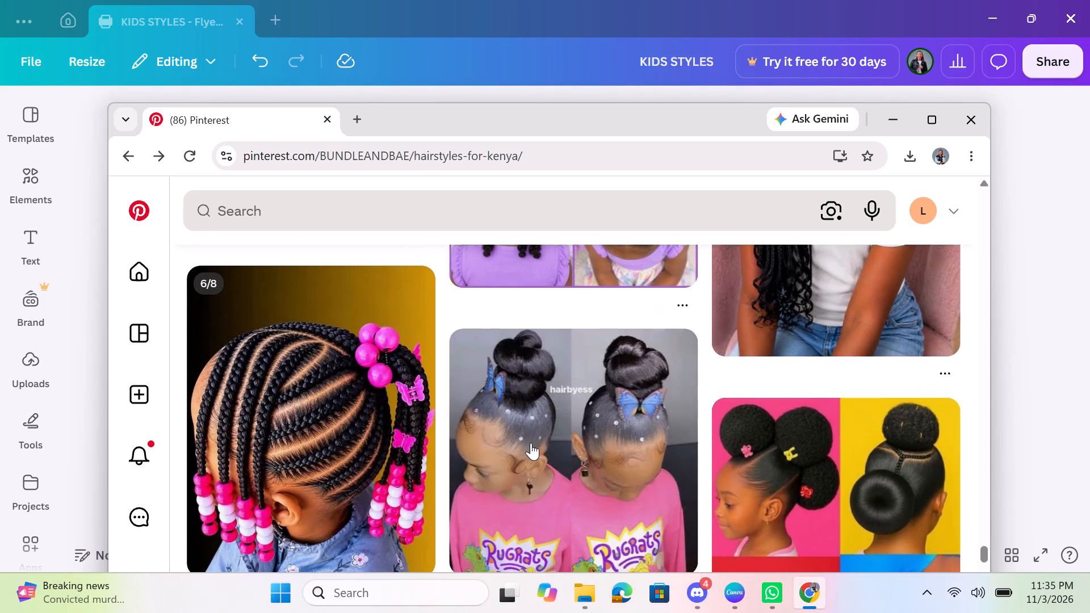
scroll(531, 443, "down", 2)
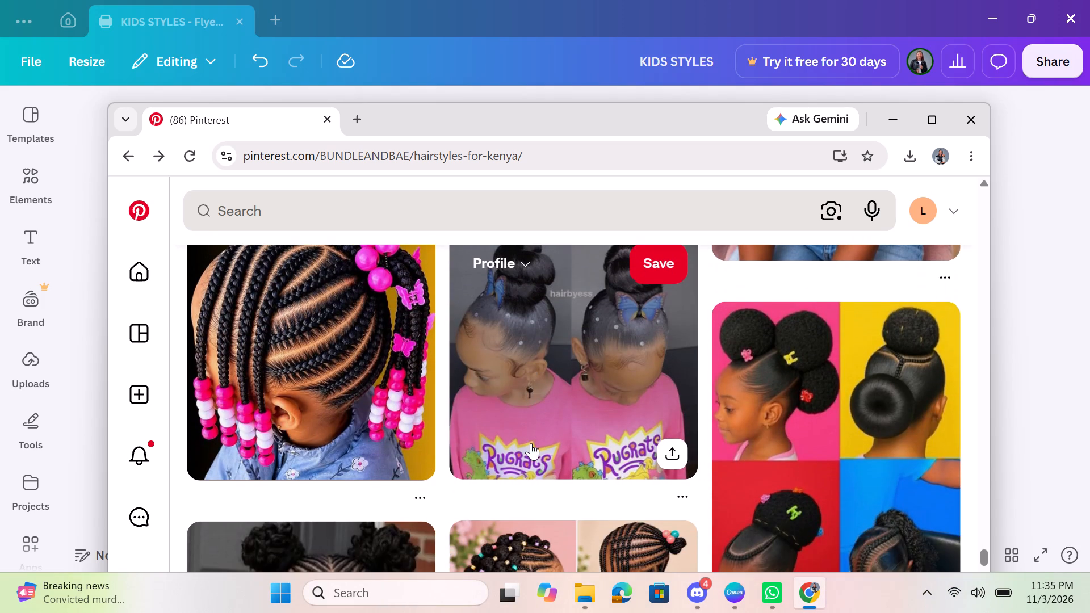
scroll(531, 443, "down", 1)
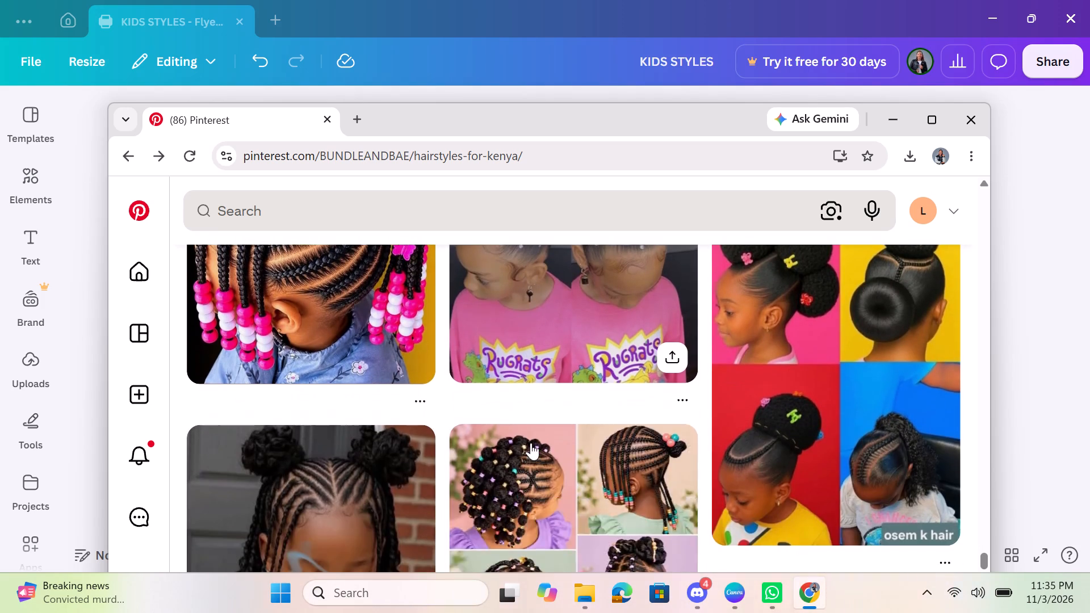
scroll(531, 443, "down", 2)
scroll(531, 443, "up", 1)
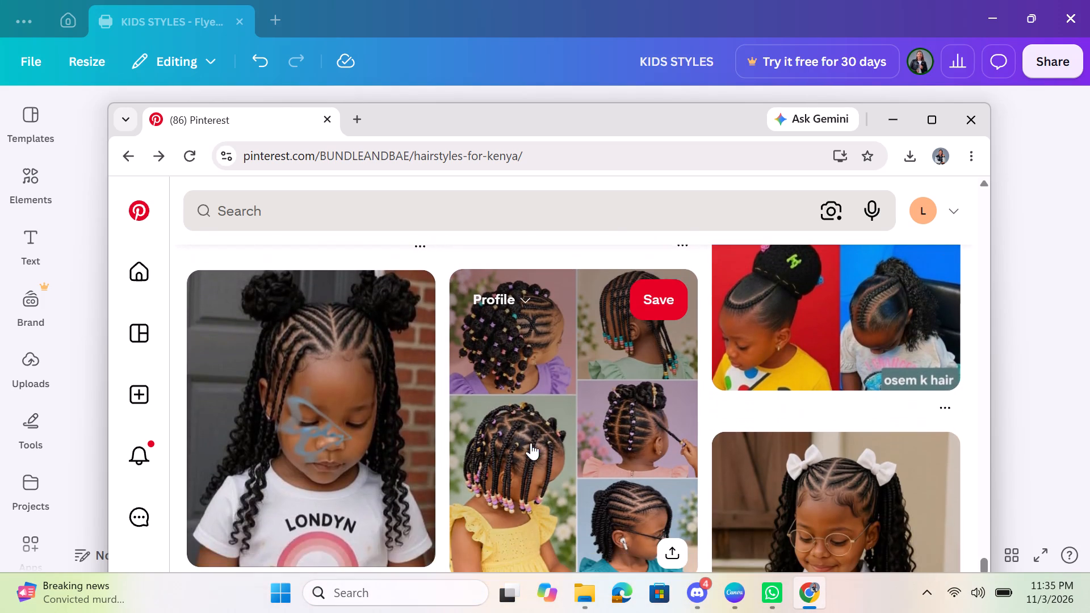
scroll(531, 443, "up", 1)
scroll(531, 443, "down", 2)
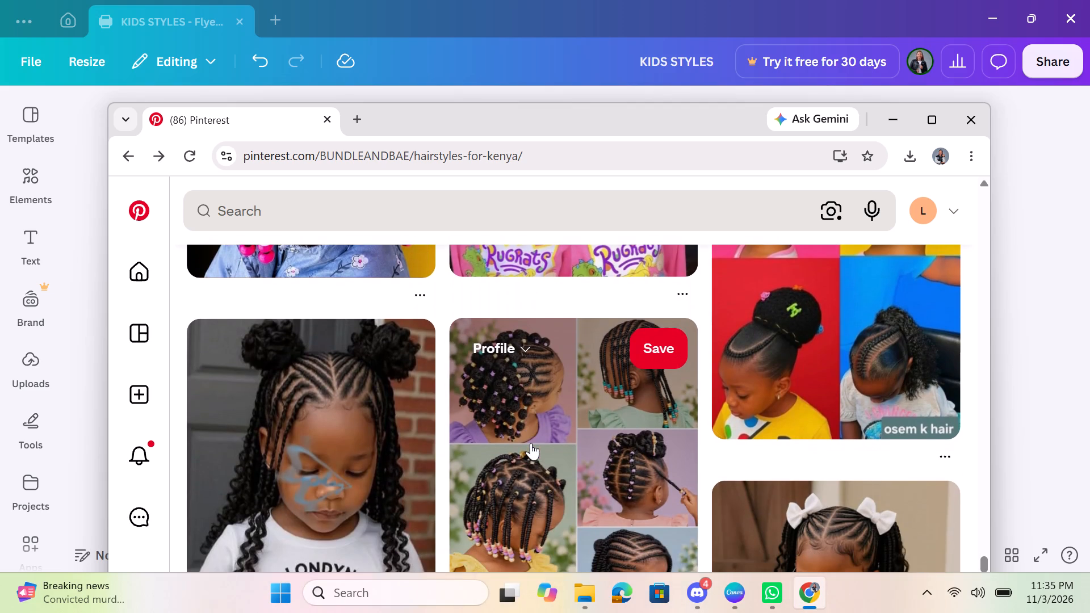
scroll(531, 443, "down", 3)
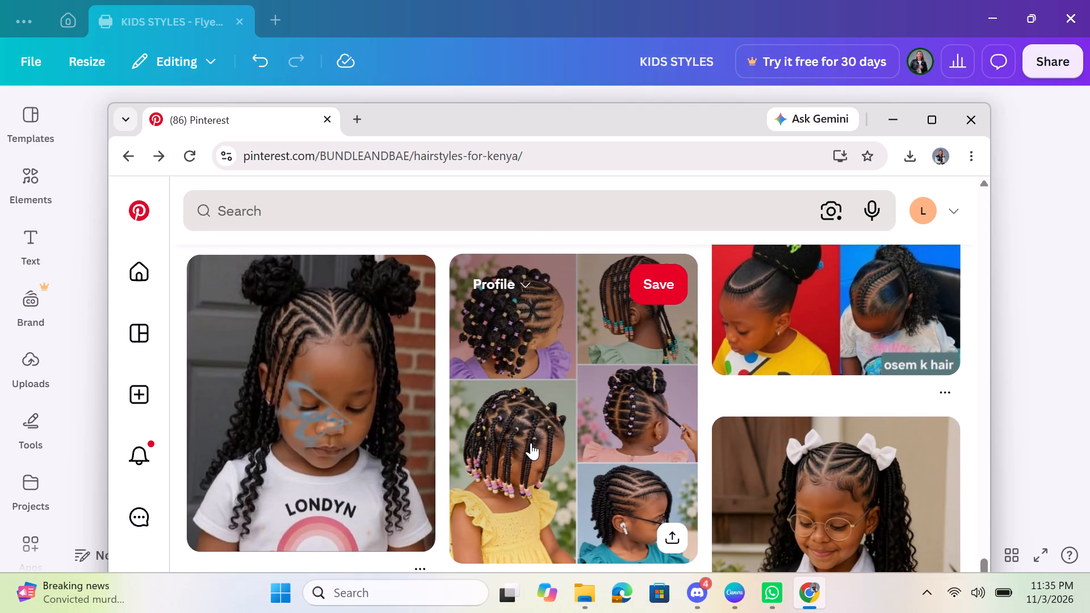
scroll(531, 443, "down", 1)
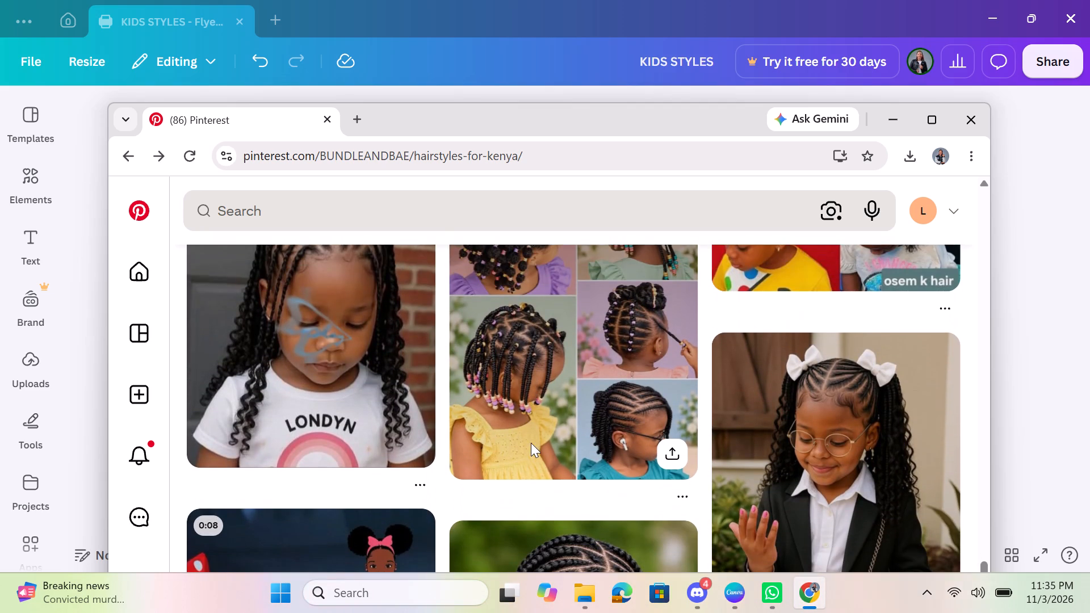
scroll(531, 443, "down", 1)
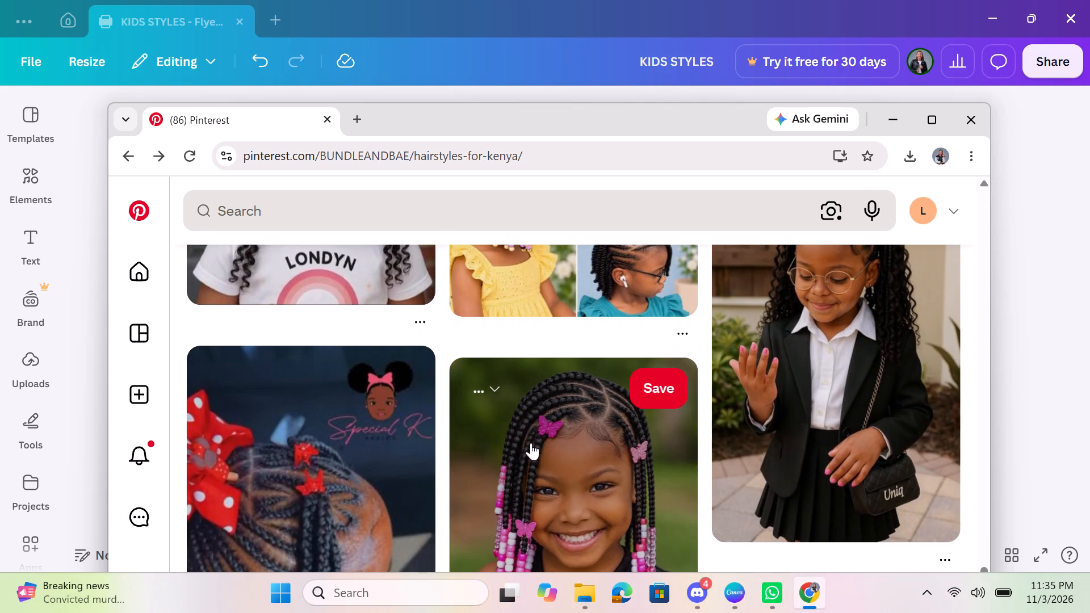
scroll(531, 443, "down", 2)
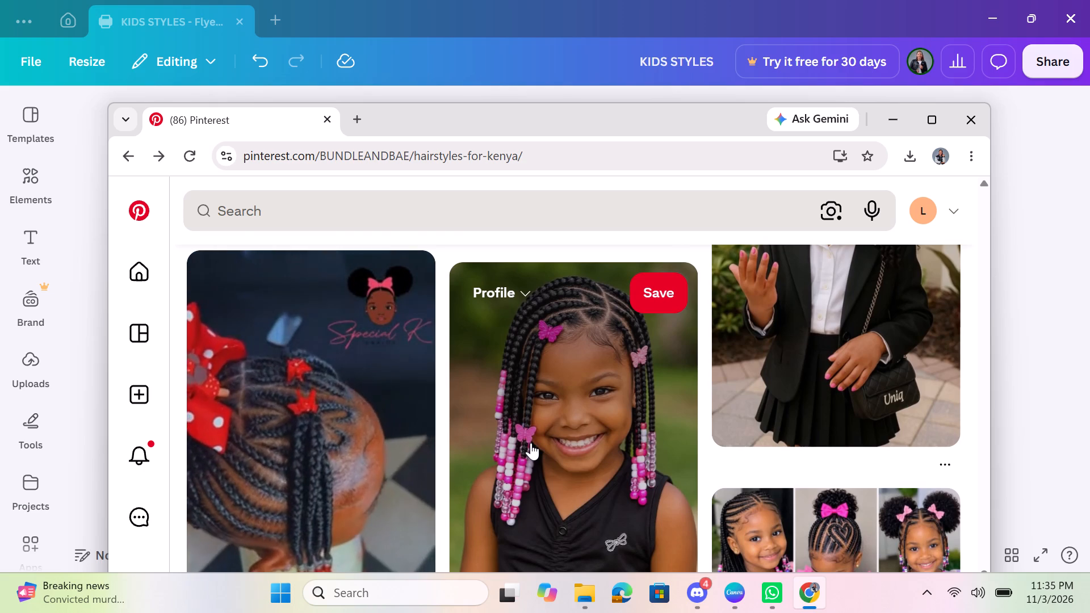
scroll(531, 443, "down", 1)
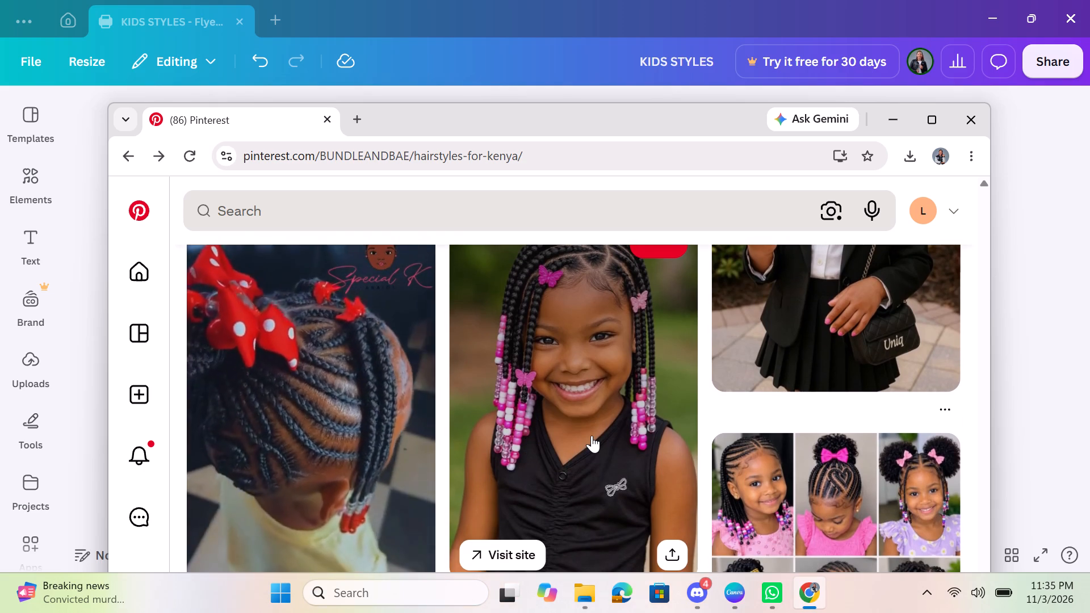
Download the "cute kids hairstyles" pin image of the smiling girl with butterfly clips and pink beads, and return to the board.
scroll(592, 435, "up", 1)
double_click(619, 330)
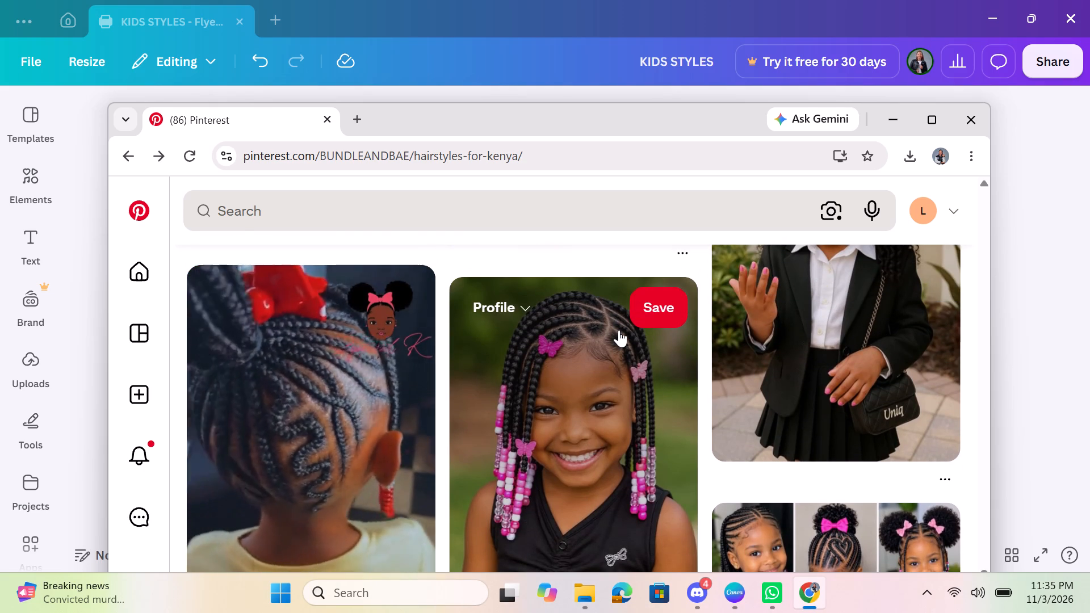
left_click(744, 274)
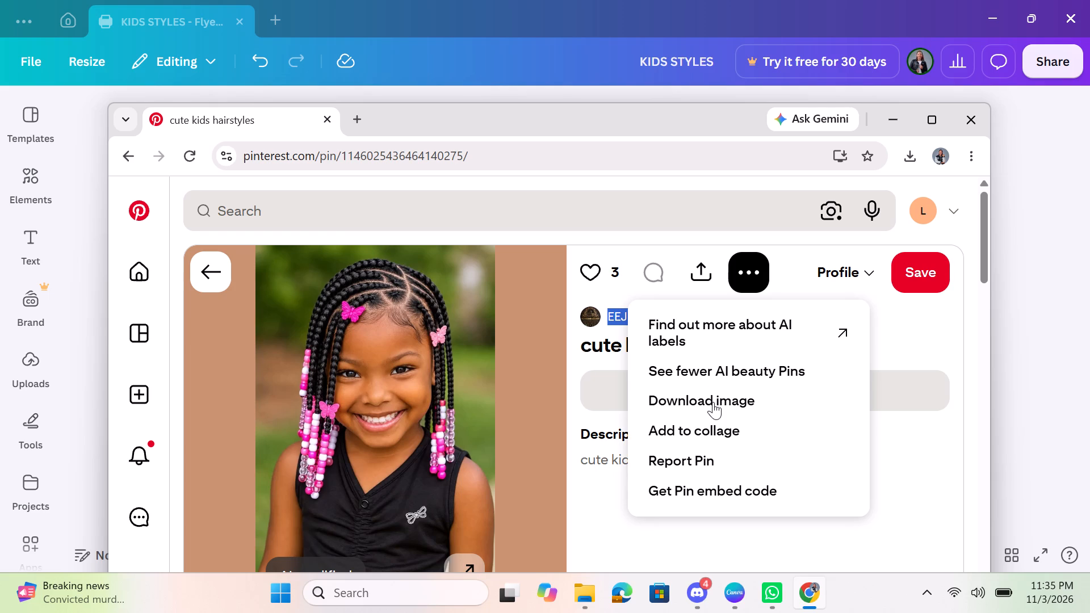
left_click(713, 402)
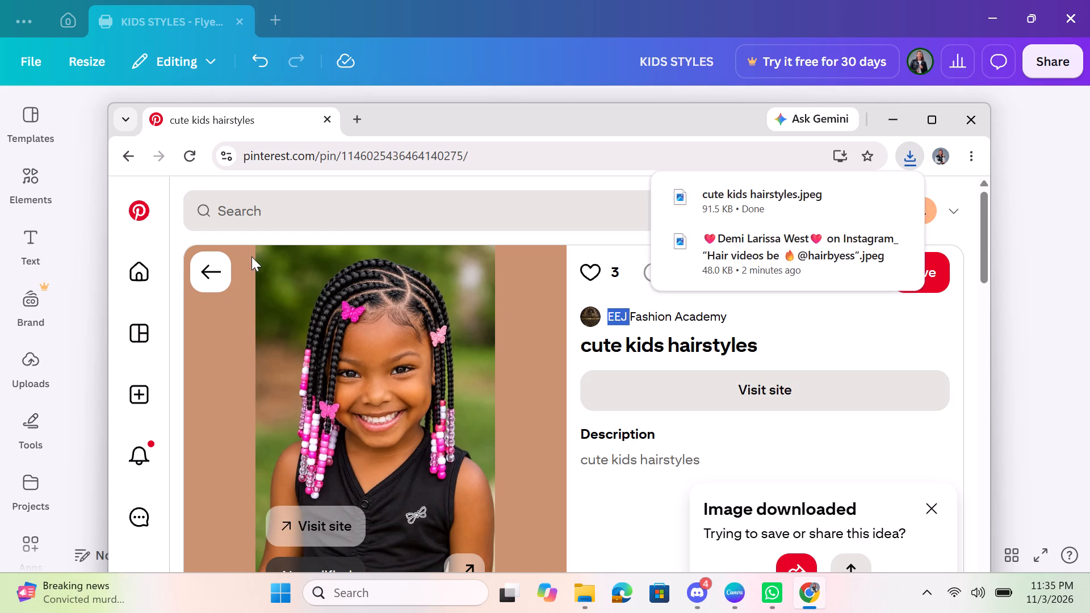
left_click(204, 269)
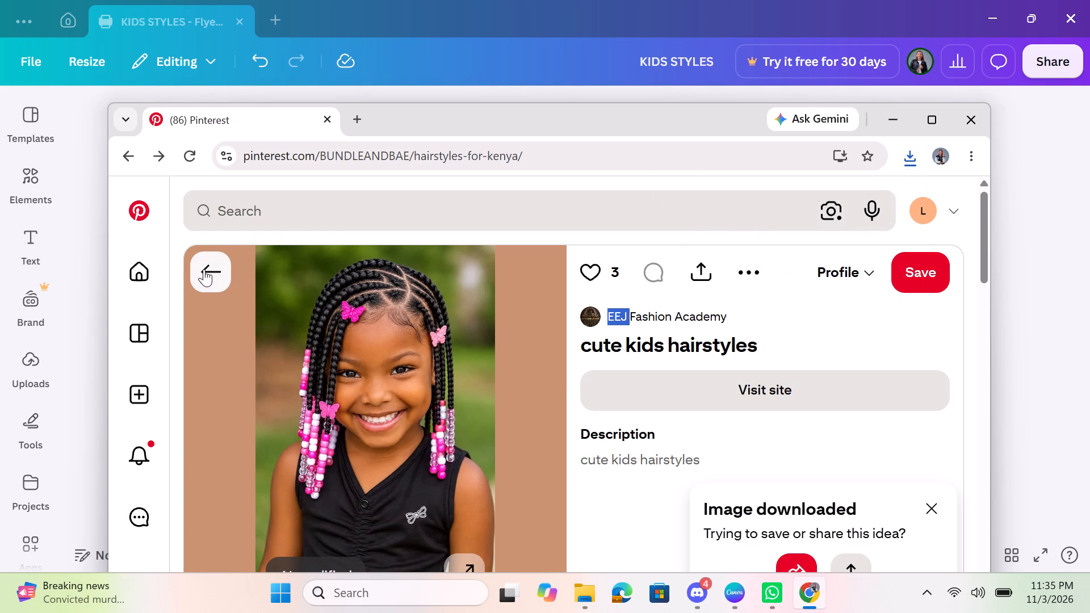
Look through the suggested pins below the hairstyles-for-kenya board for another kids' braided style suitable for the flyer.
scroll(604, 409, "down", 2)
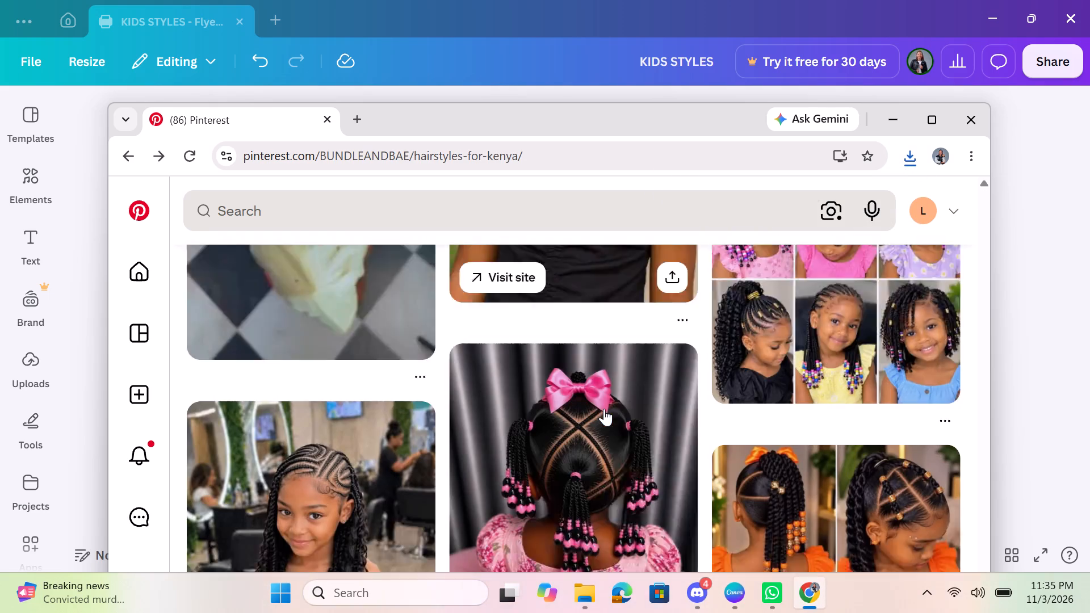
scroll(604, 409, "down", 3)
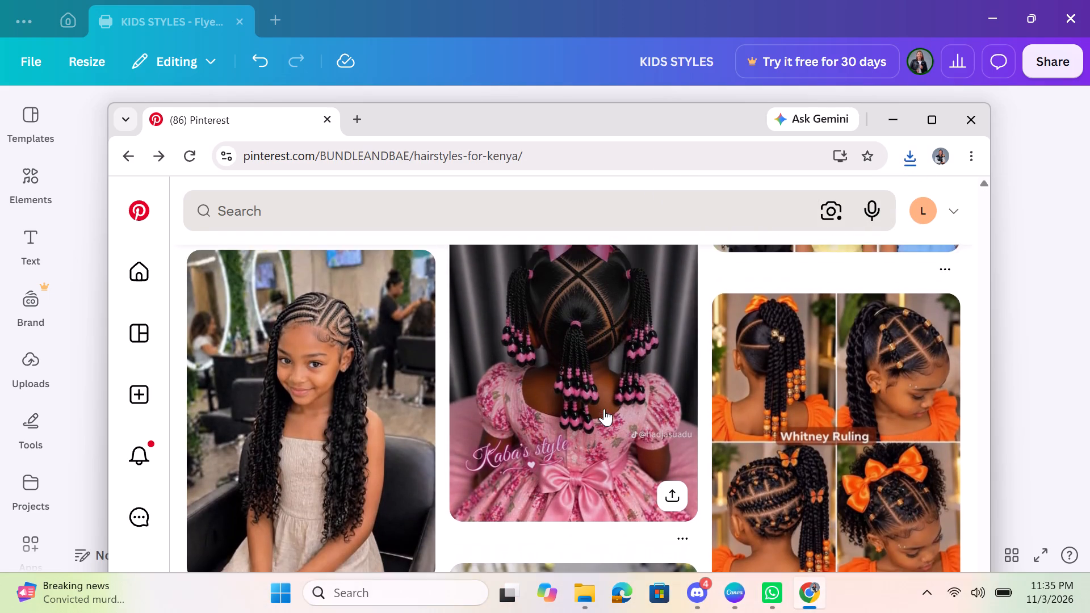
scroll(604, 409, "down", 1)
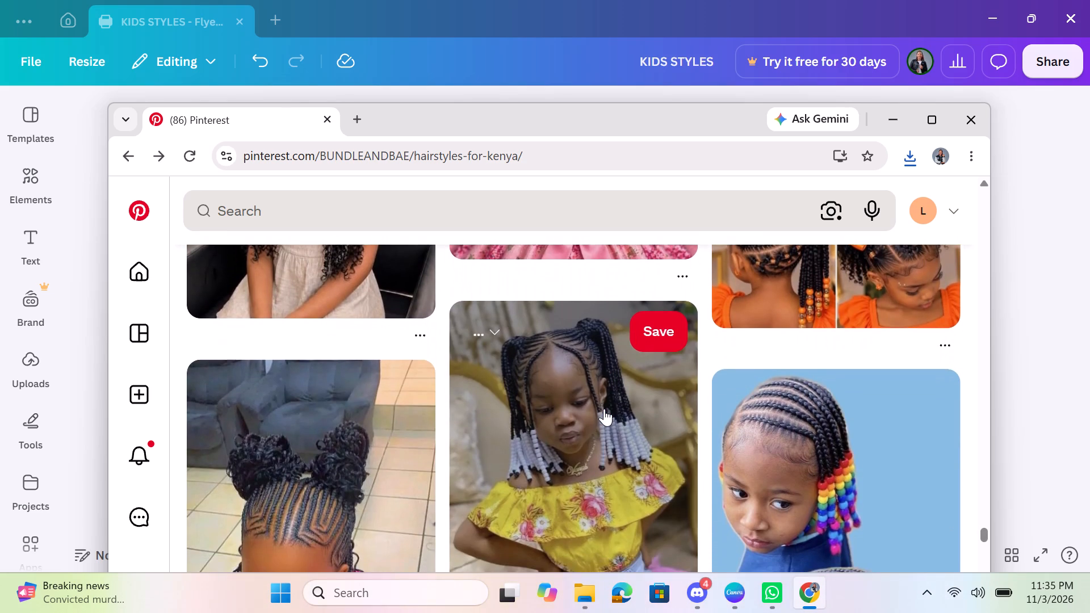
scroll(604, 409, "down", 2)
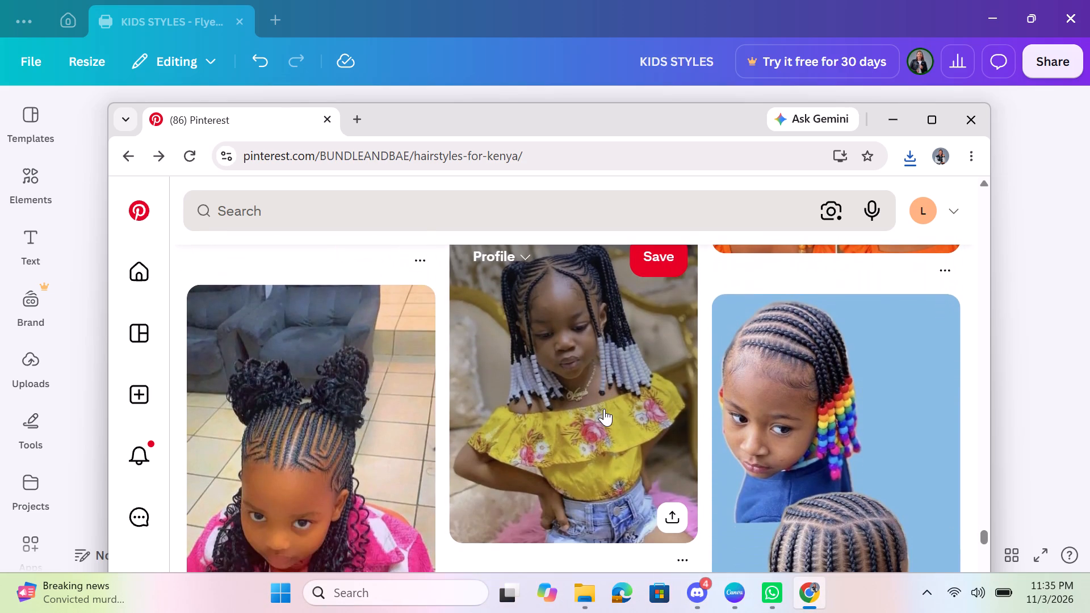
scroll(604, 409, "down", 2)
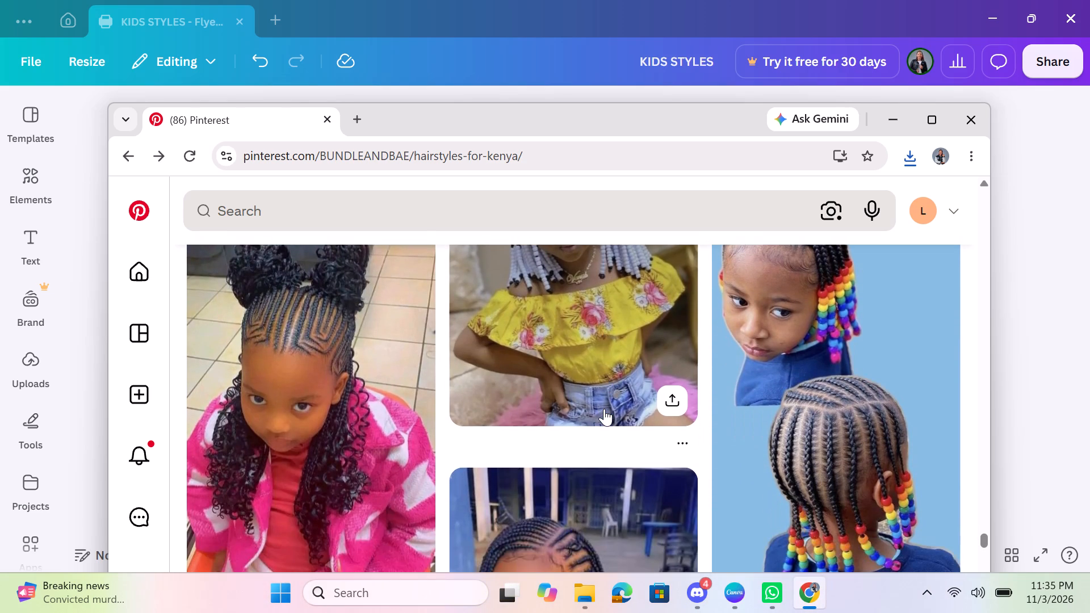
scroll(604, 409, "down", 3)
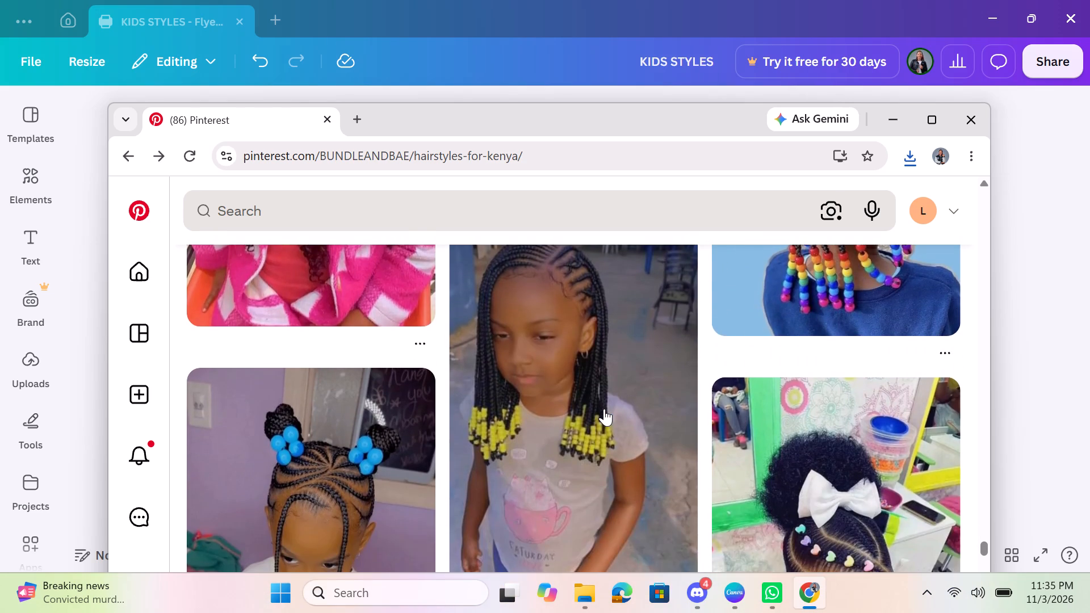
scroll(604, 409, "down", 4)
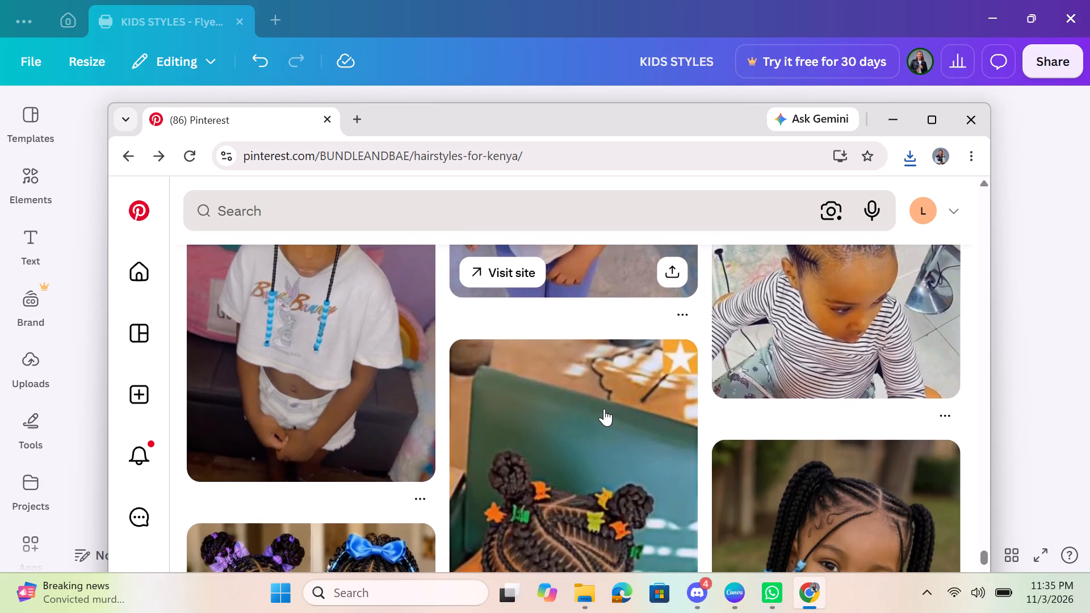
scroll(604, 409, "down", 6)
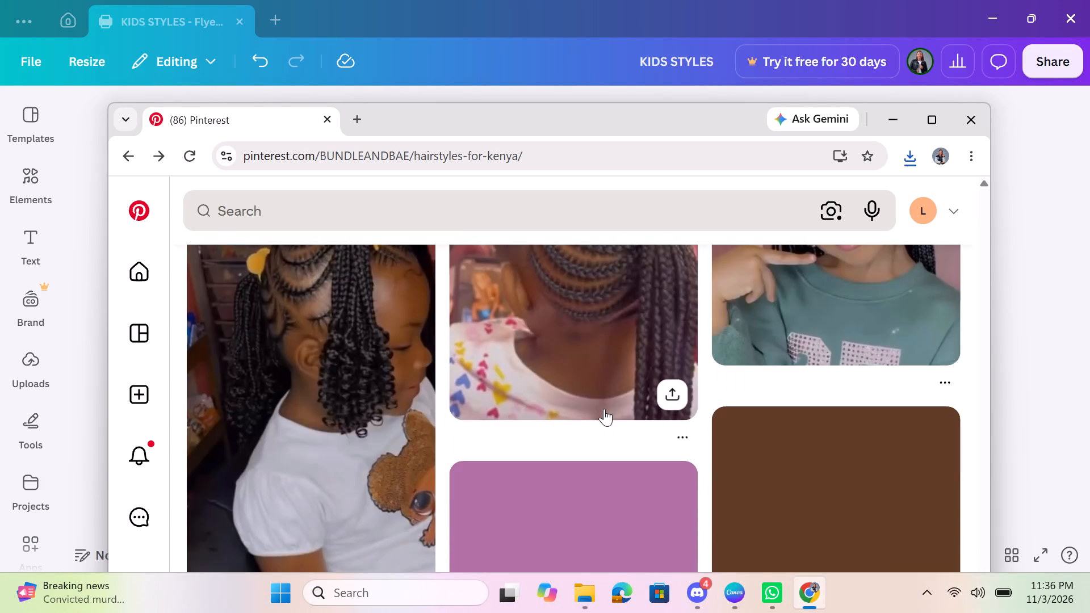
scroll(604, 409, "down", 2)
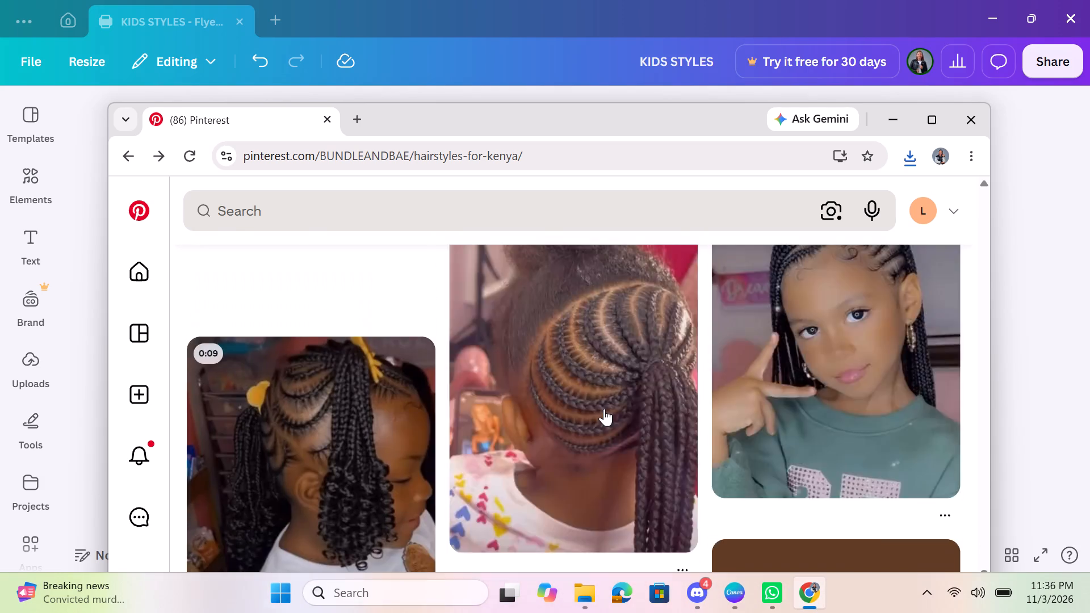
scroll(604, 409, "down", 2)
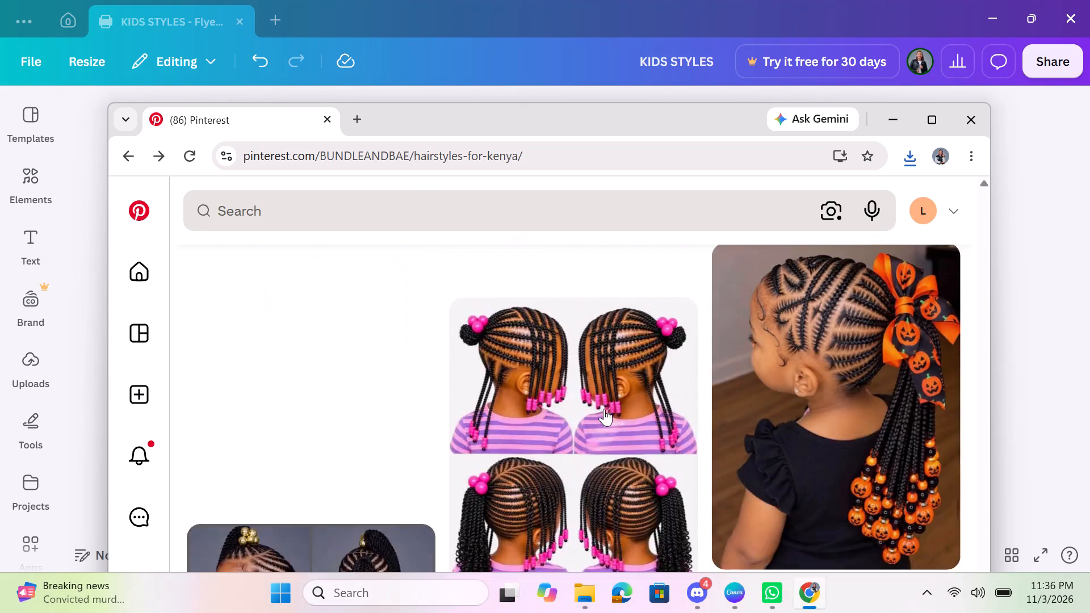
scroll(604, 409, "down", 1)
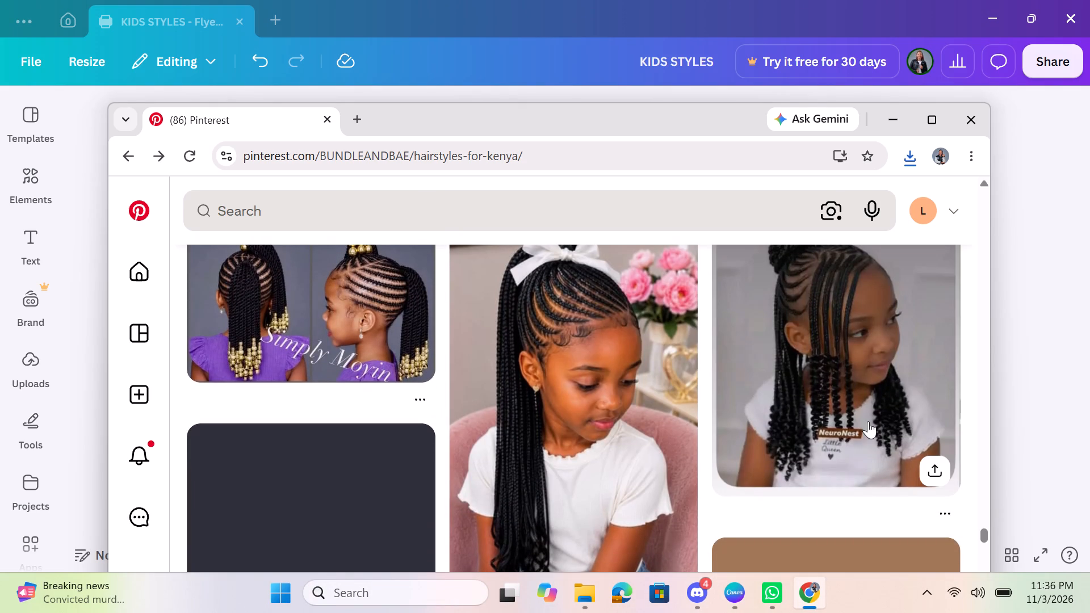
Open the pin of the girl with a braided top bun and curly-ended braids in a white T-shirt and download its image.
double_click(904, 339)
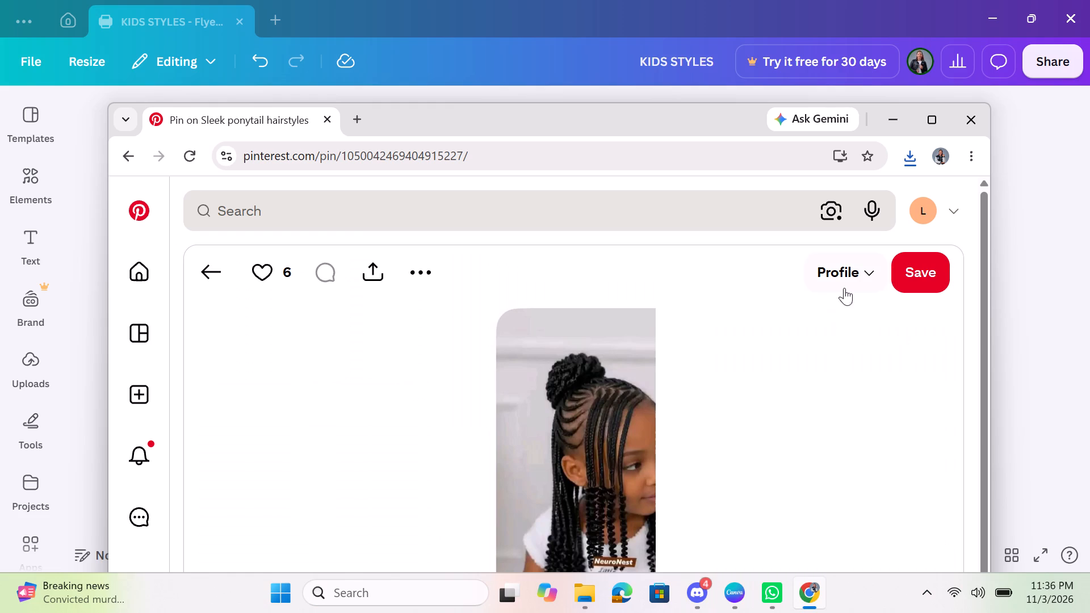
left_click(410, 274)
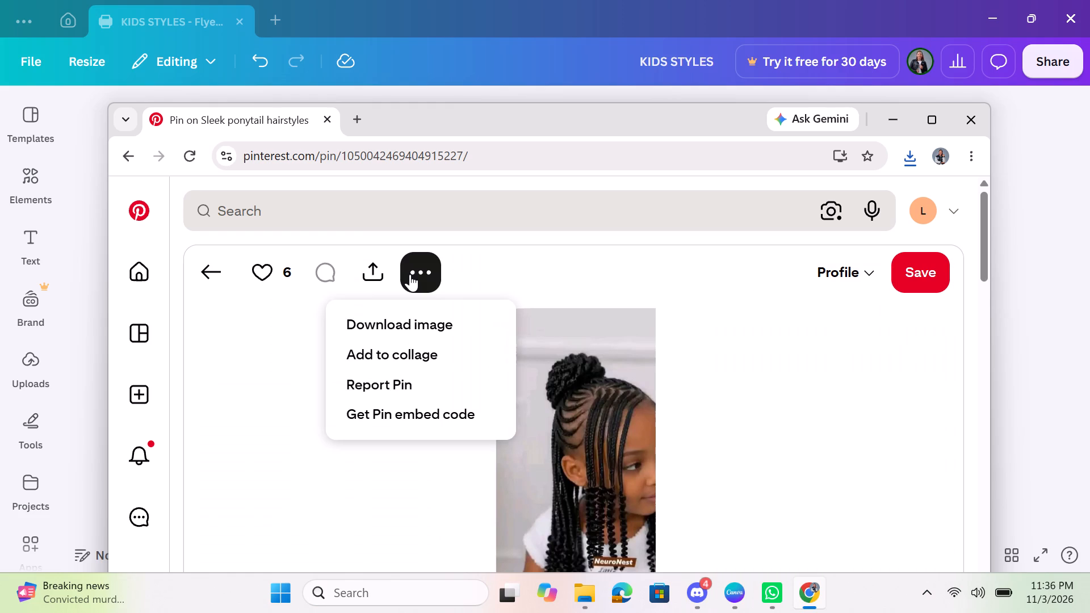
left_click(412, 321)
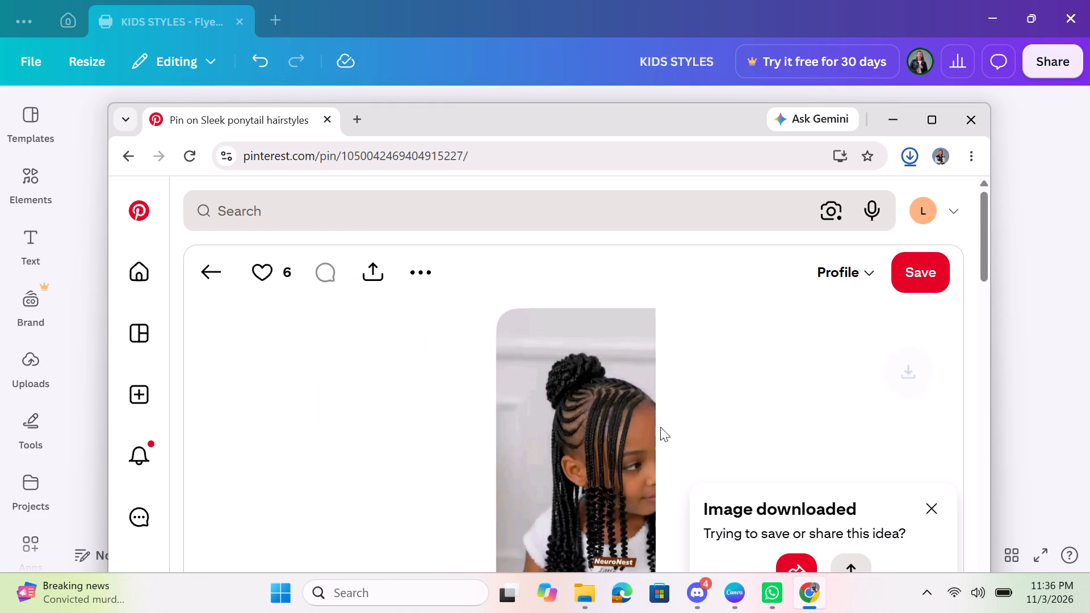
Switch to Canva and upload the three newly downloaded kids' hairstyle images from the Downloads folder, including download (13).
left_click(722, 602)
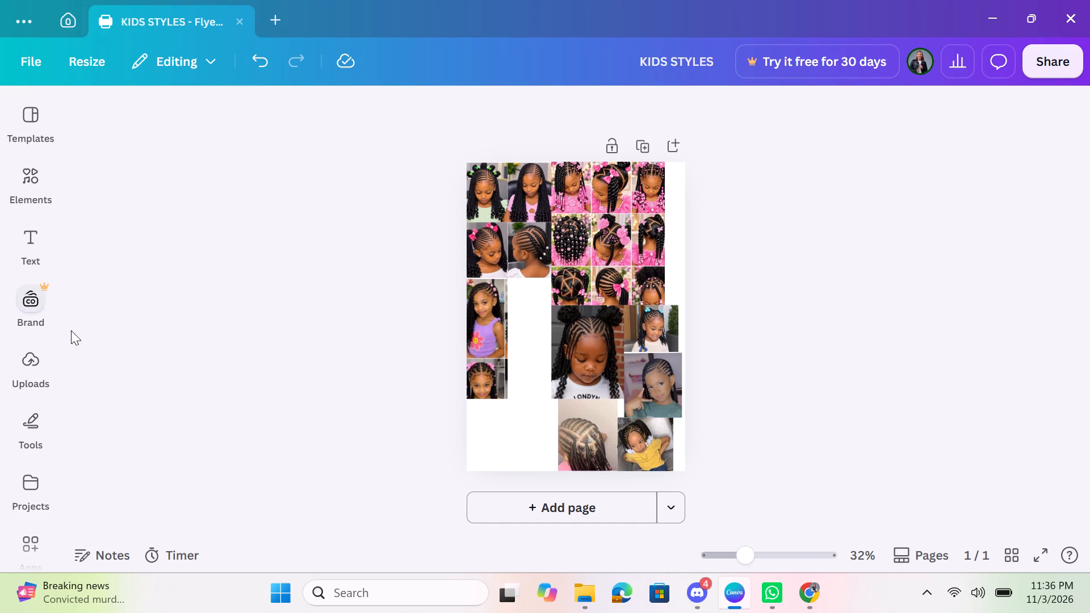
left_click(37, 359)
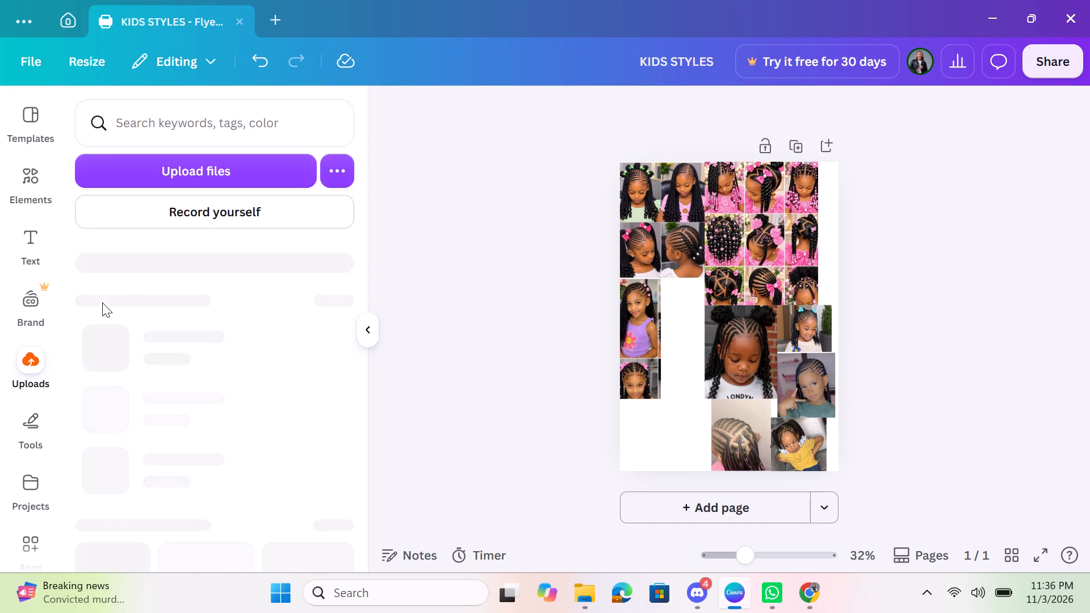
left_click(225, 170)
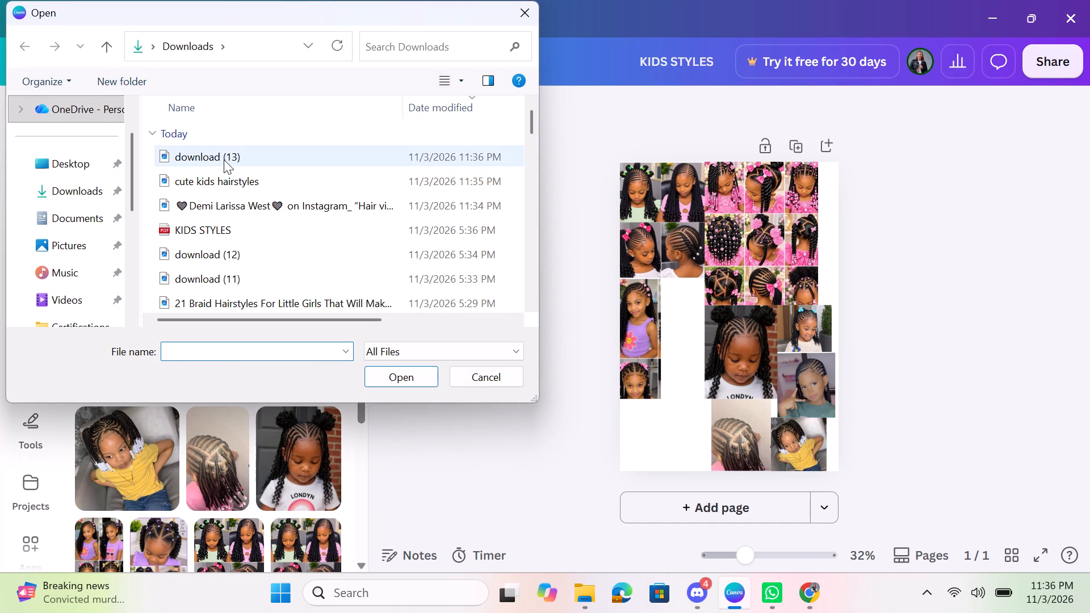
left_click(224, 159)
left_click(406, 380)
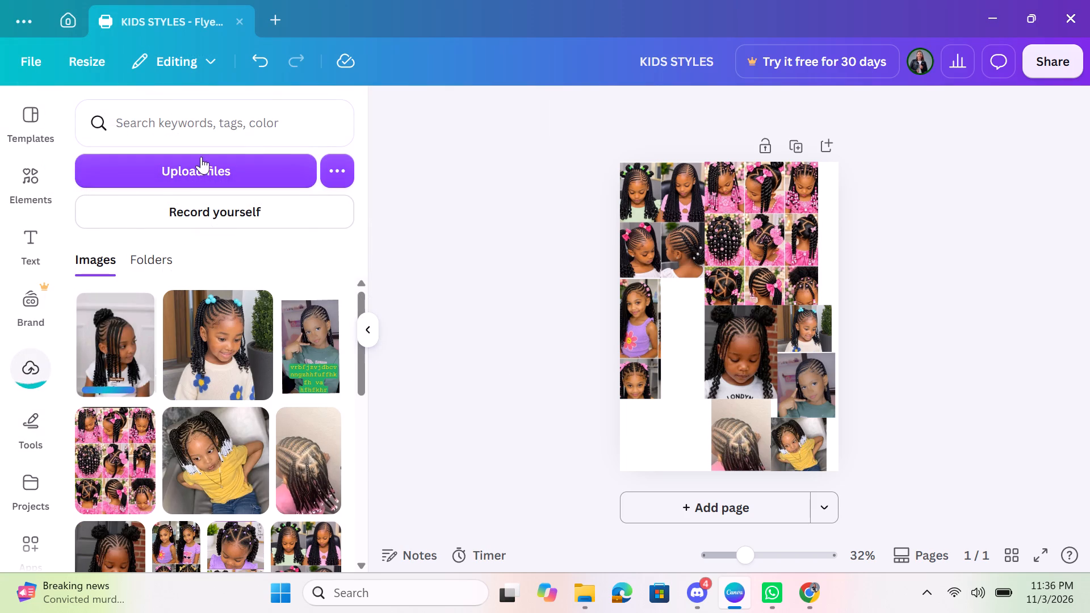
Upload the "cute kids hairstyles" image and the Instagram hair image just below it from the Downloads folder.
left_click(206, 169)
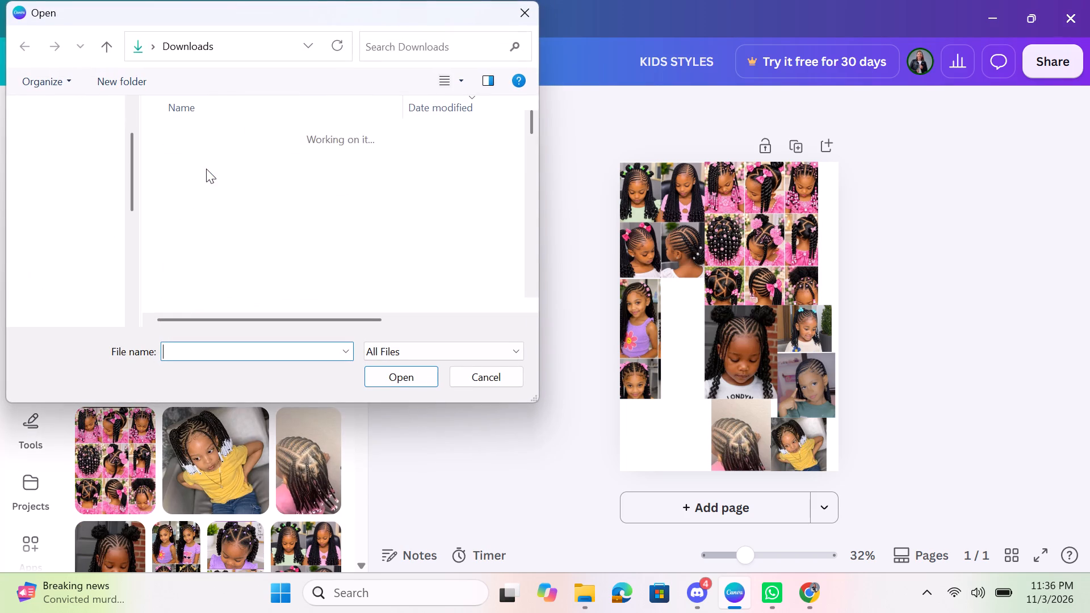
left_click(285, 176)
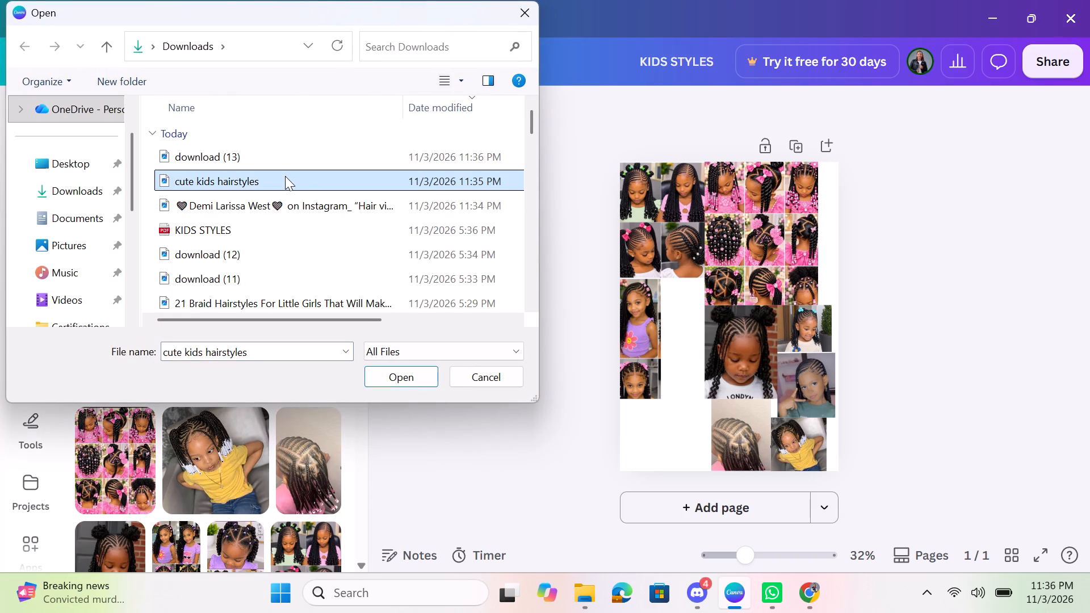
left_click(410, 383)
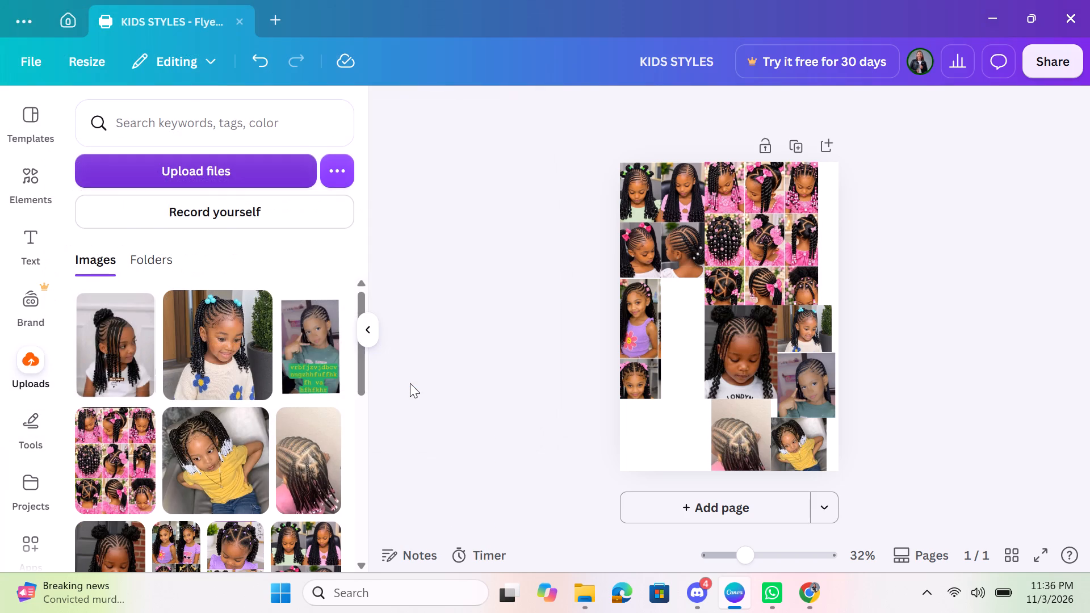
left_click(174, 165)
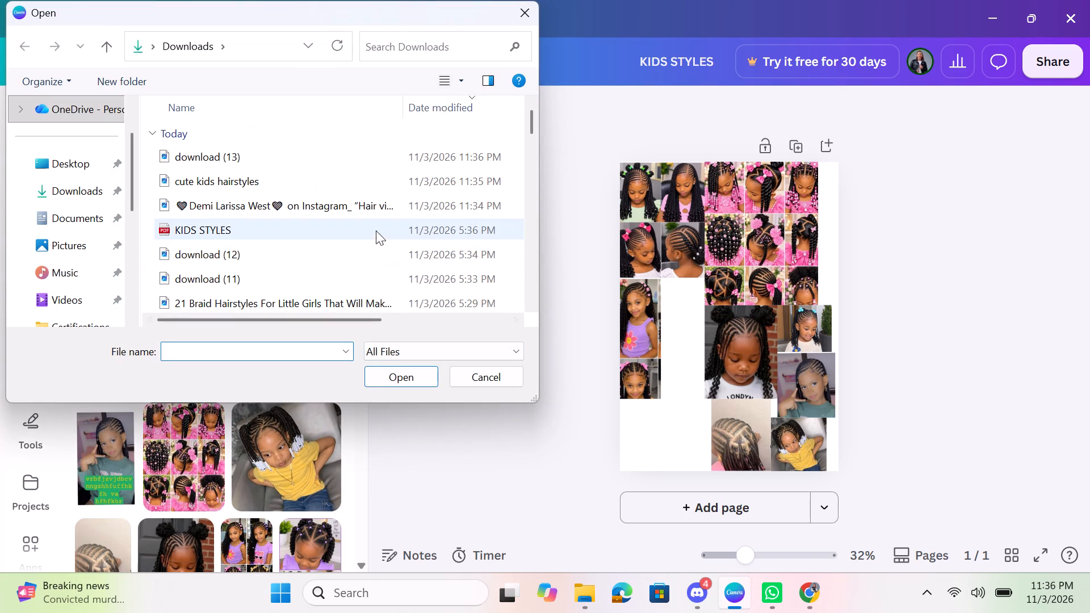
left_click(368, 215)
left_click(417, 379)
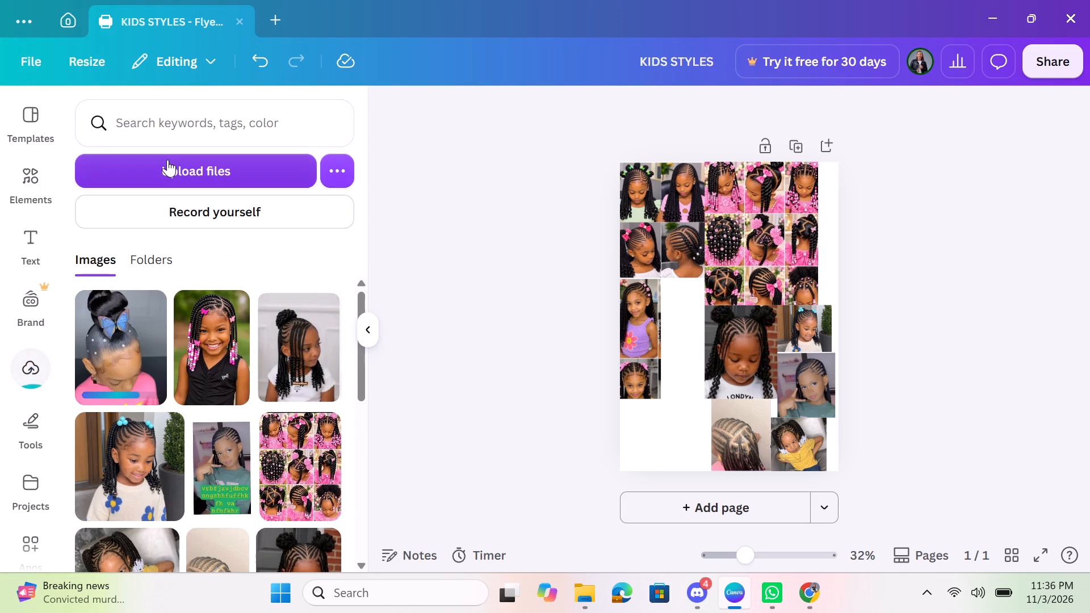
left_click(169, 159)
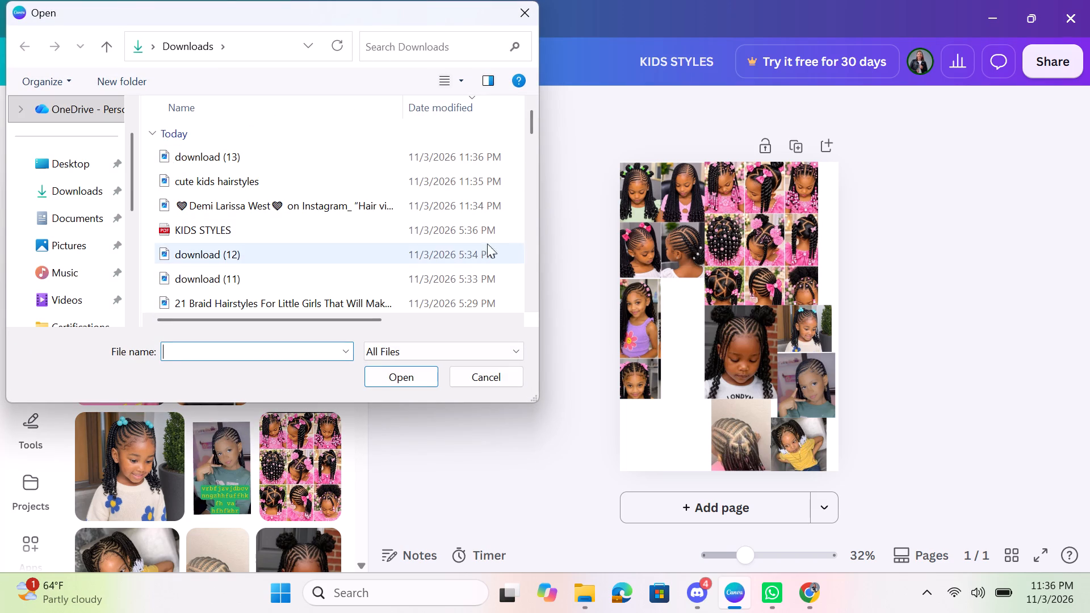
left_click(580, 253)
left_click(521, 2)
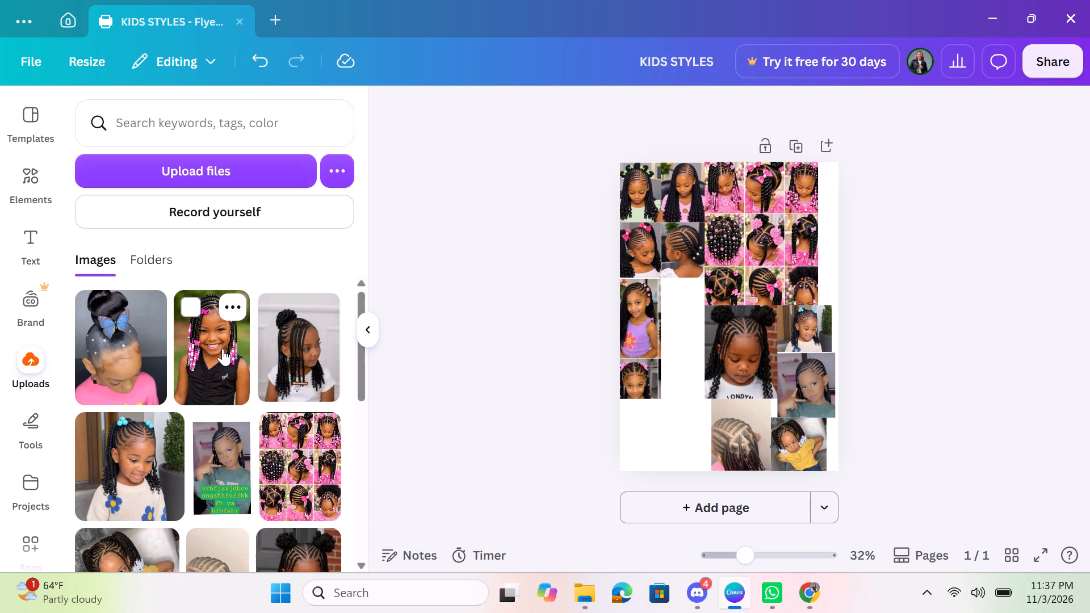
Add the uploaded braided top-bun photo to the flyer and shrink it into the empty bottom-left corner of the page.
double_click(307, 356)
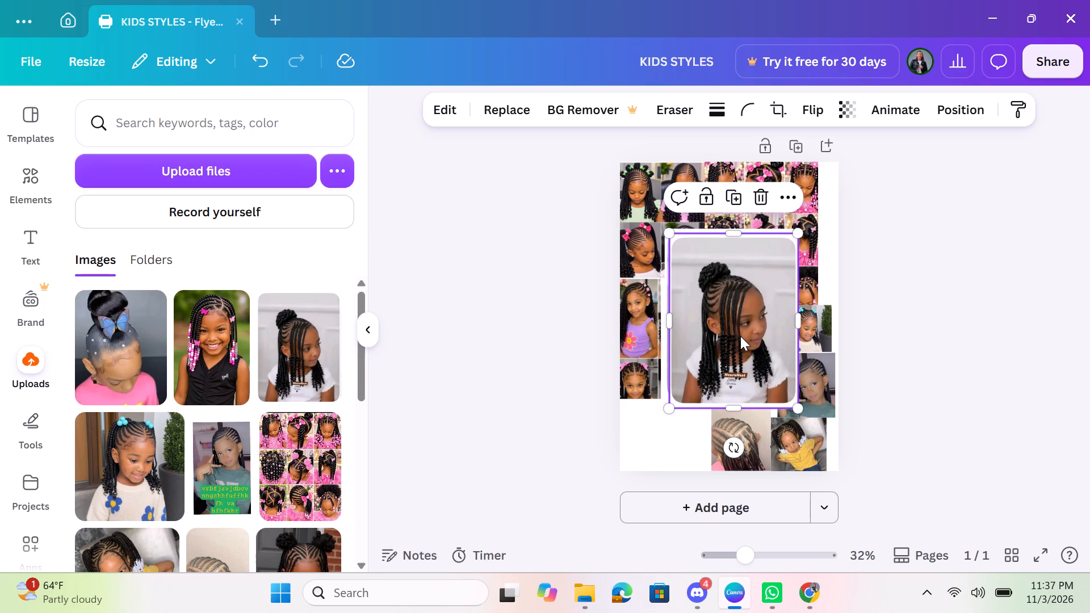
left_click_drag(740, 336, 682, 399)
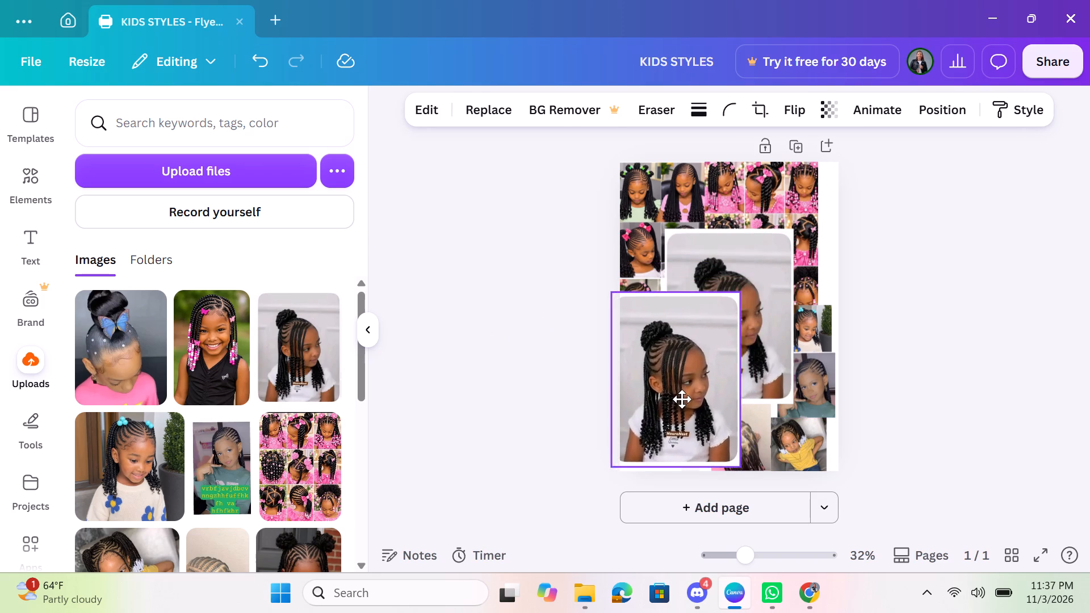
left_click_drag(682, 399, 677, 419)
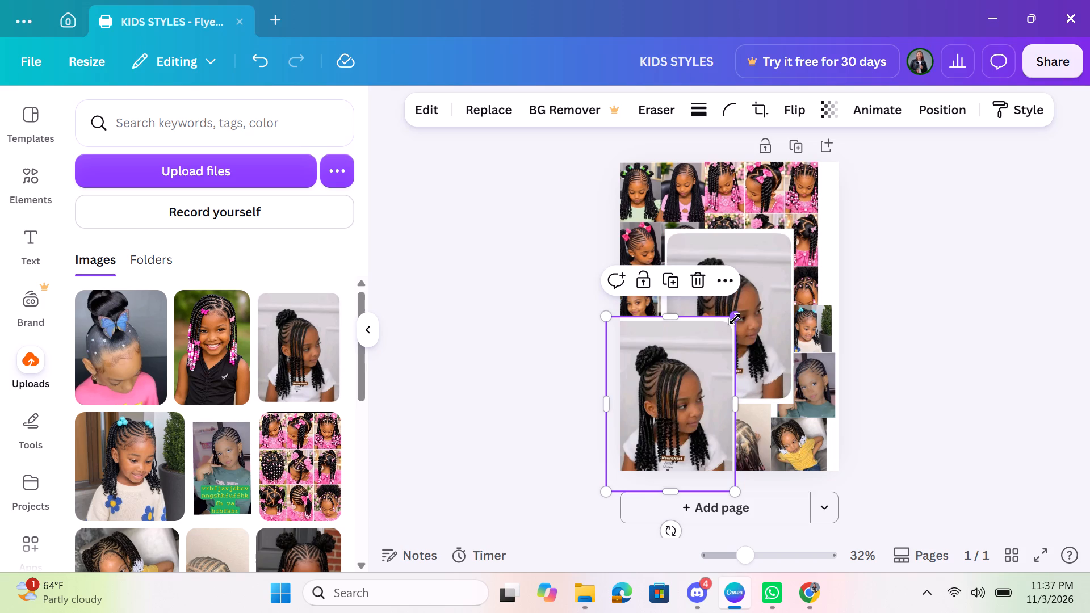
left_click_drag(735, 319, 698, 385)
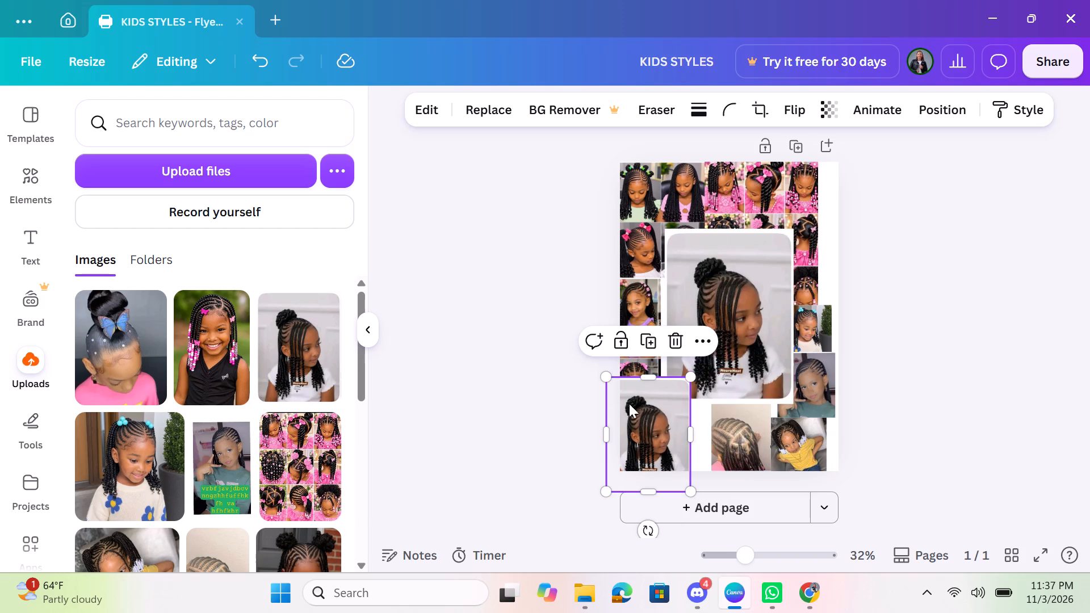
left_click_drag(602, 379, 624, 394)
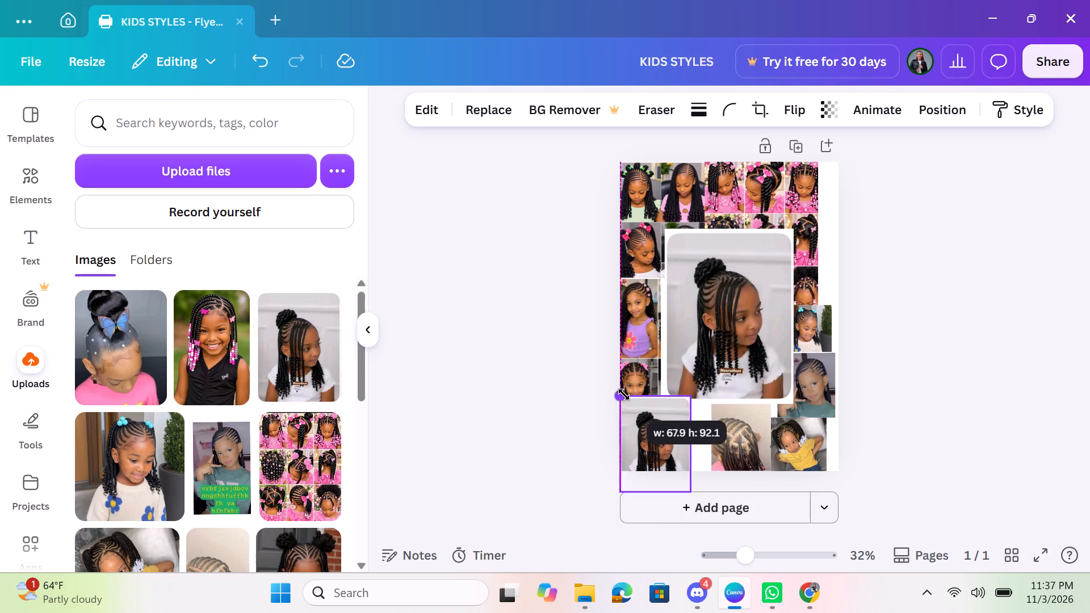
left_click_drag(624, 394, 631, 401)
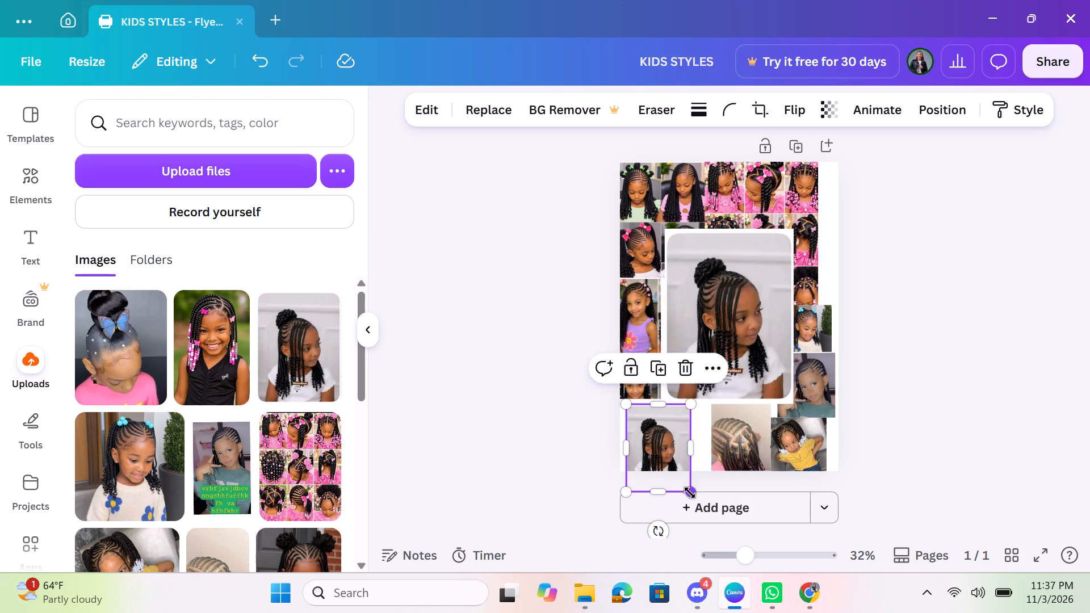
left_click_drag(690, 493, 694, 465)
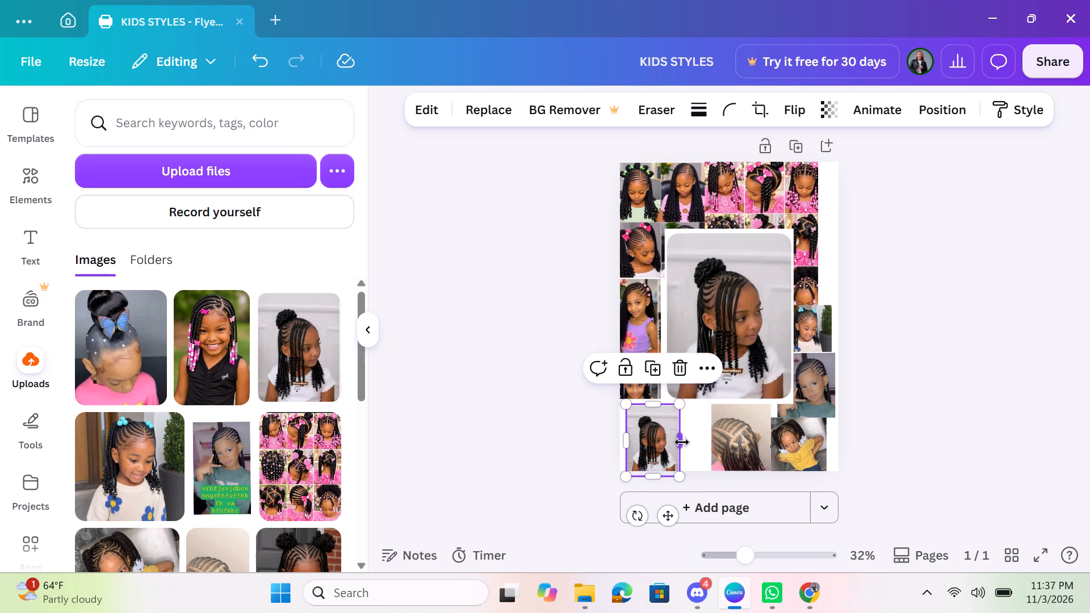
left_click(682, 443)
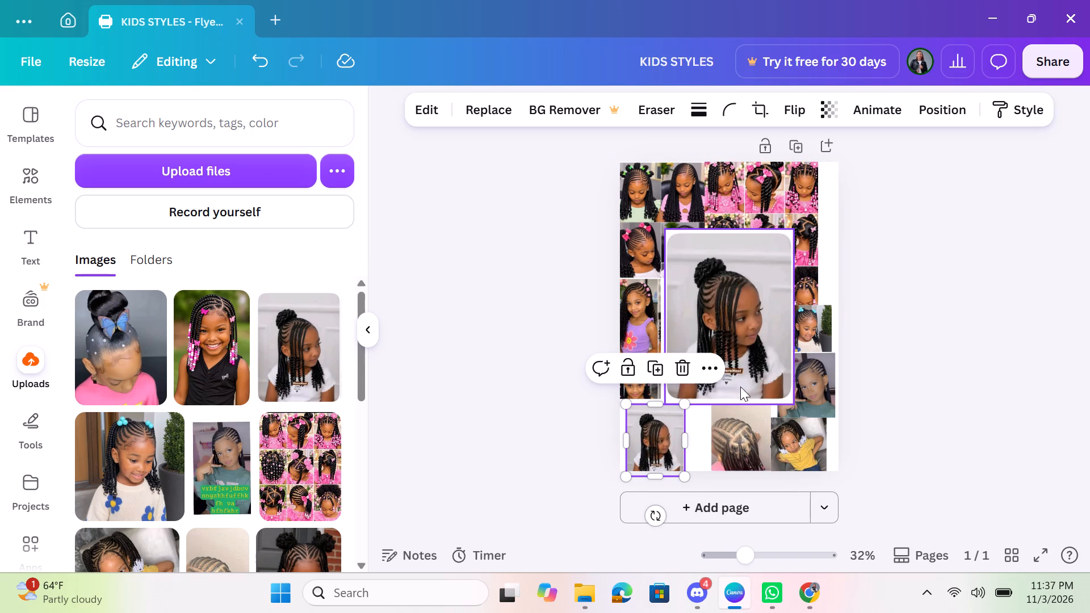
Delete the large extra copy of the top-bun photo from the middle of the flyer.
left_click(746, 271)
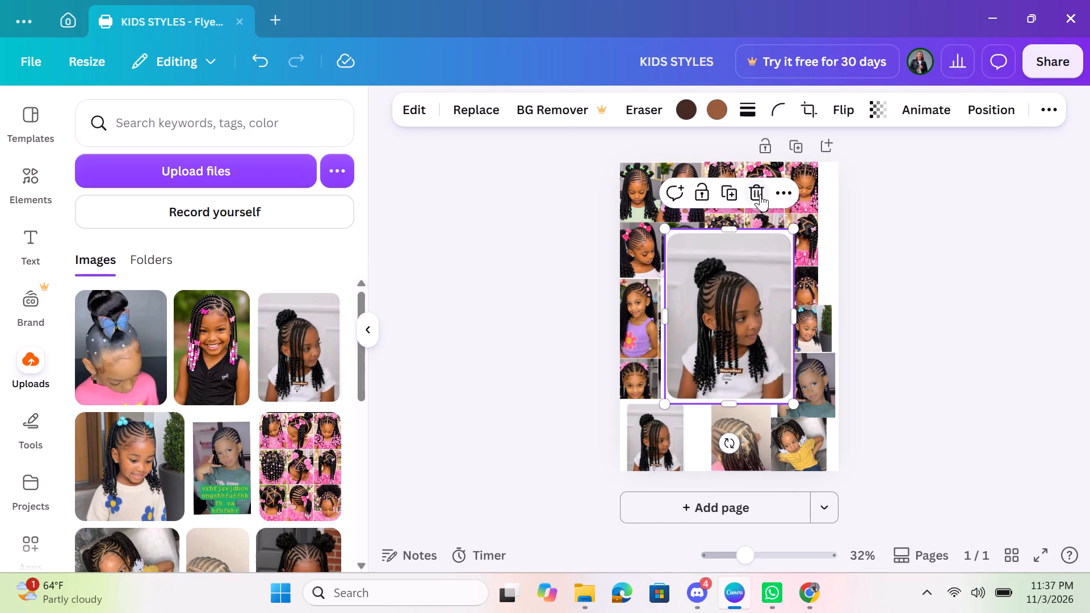
left_click(758, 191)
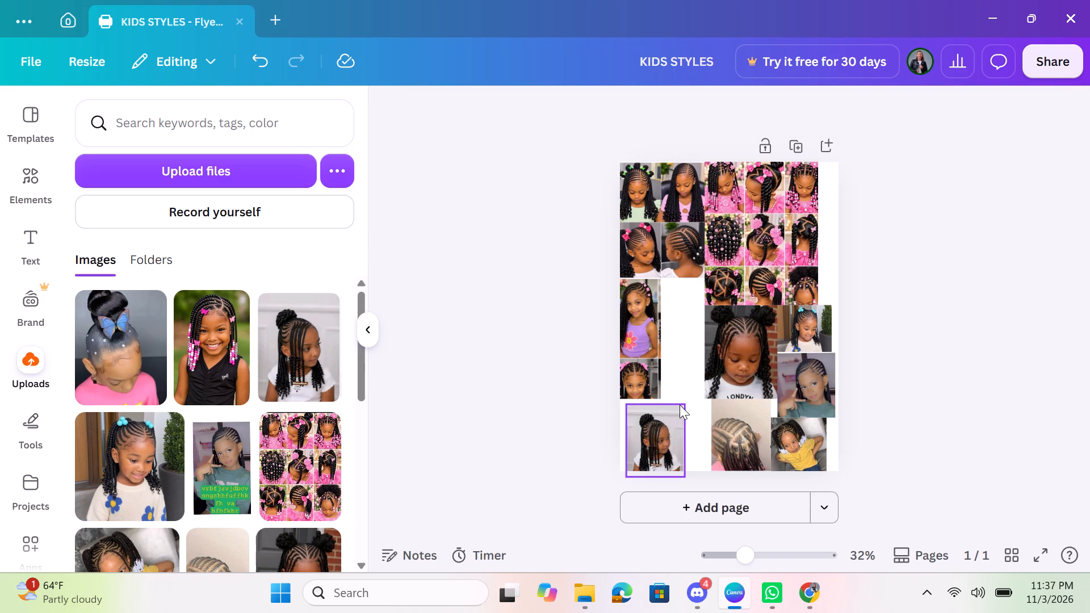
Align the small top-bun photo with the page's left edge, directly below the left column, and trim and resize it to fit the corner.
left_click_drag(680, 405, 669, 408)
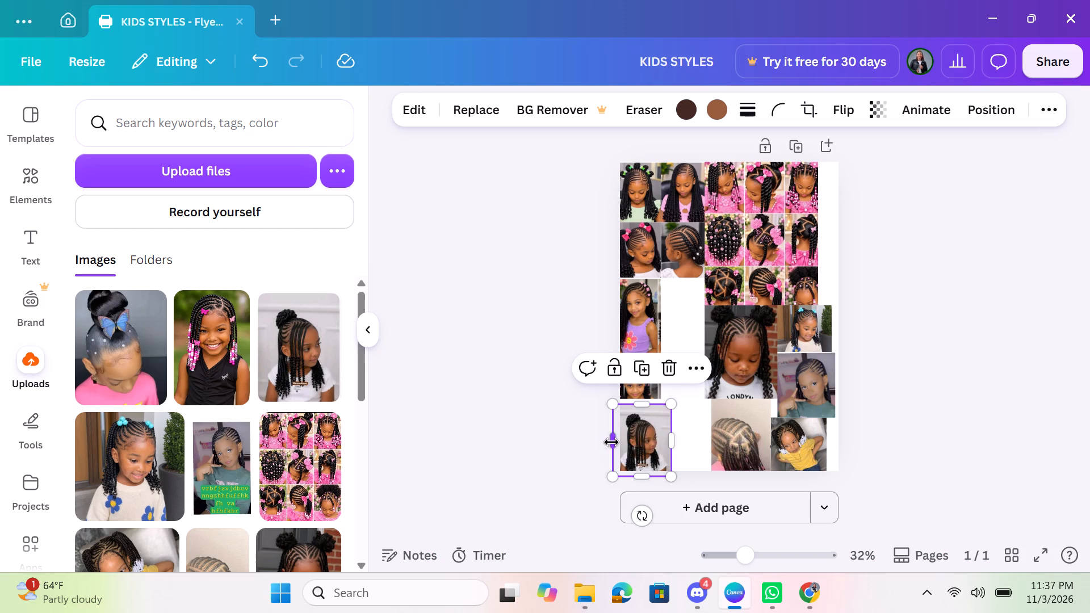
left_click_drag(610, 442, 622, 442)
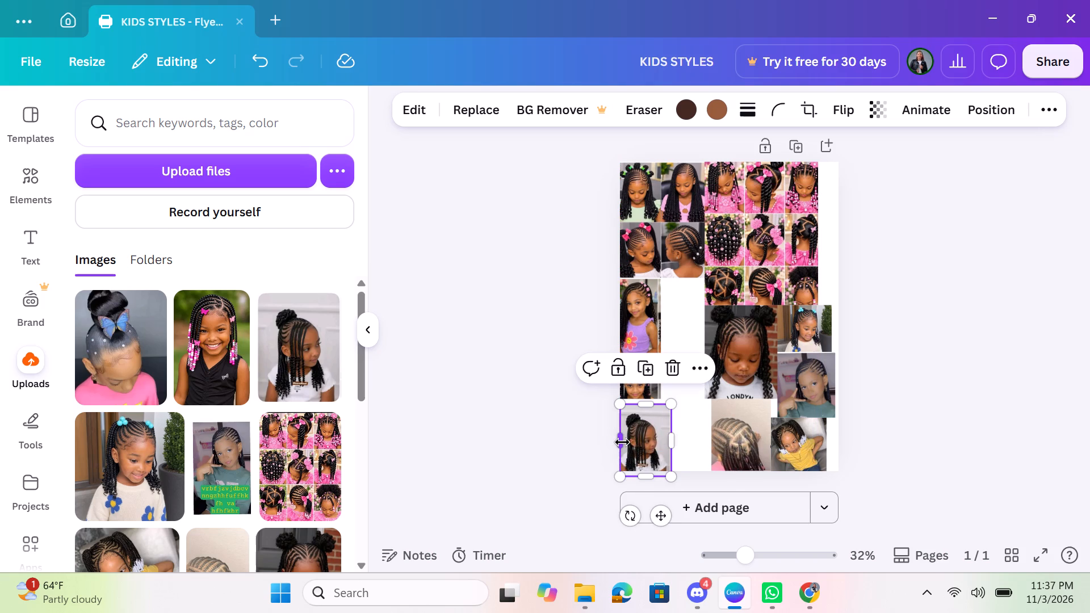
left_click_drag(672, 404, 663, 406)
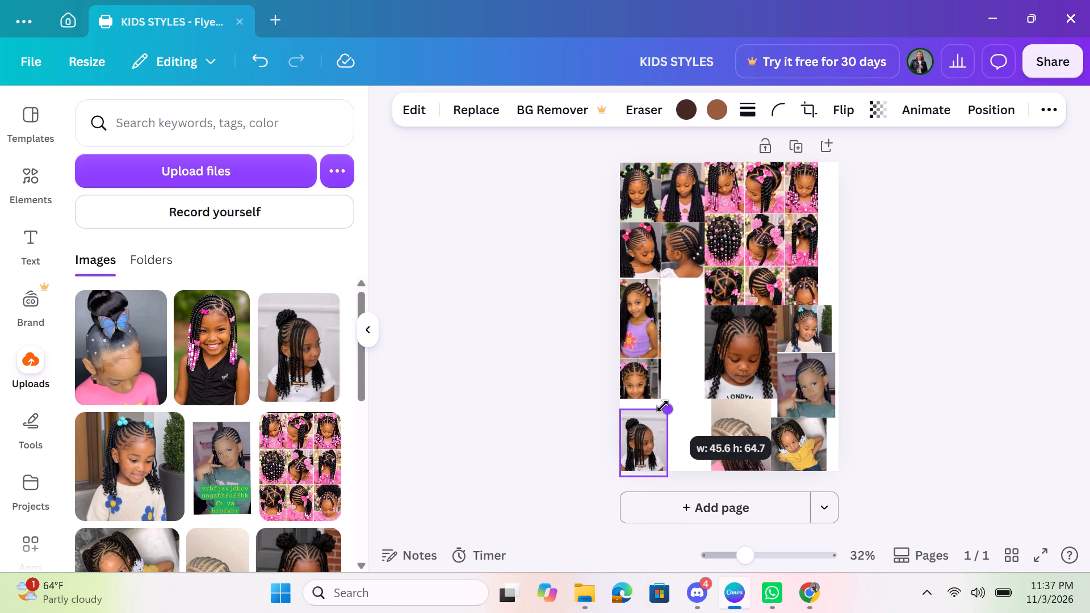
left_click_drag(663, 406, 667, 396)
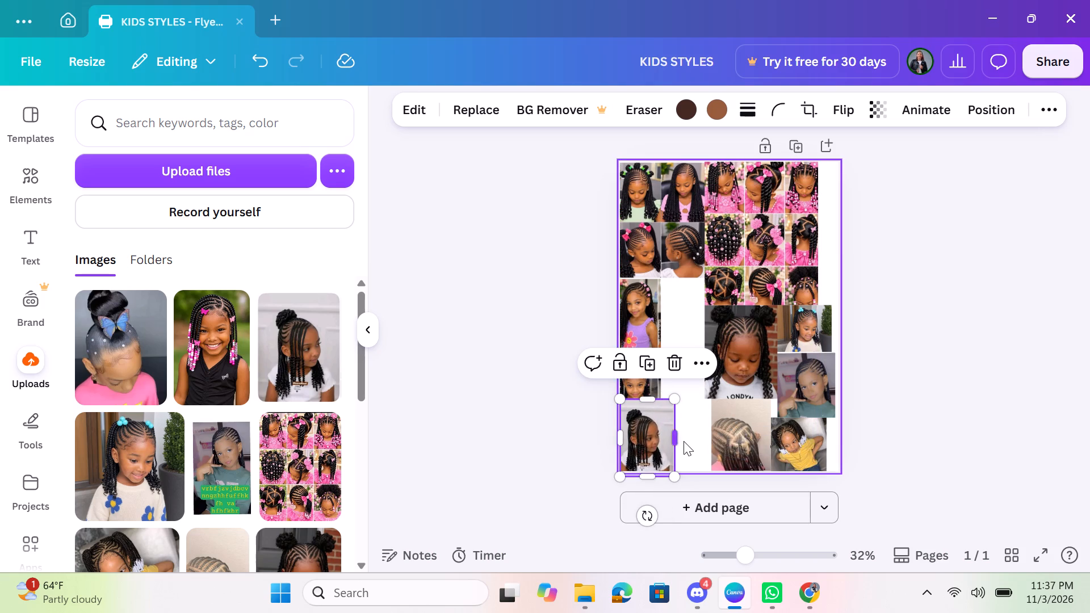
left_click_drag(676, 434, 671, 434)
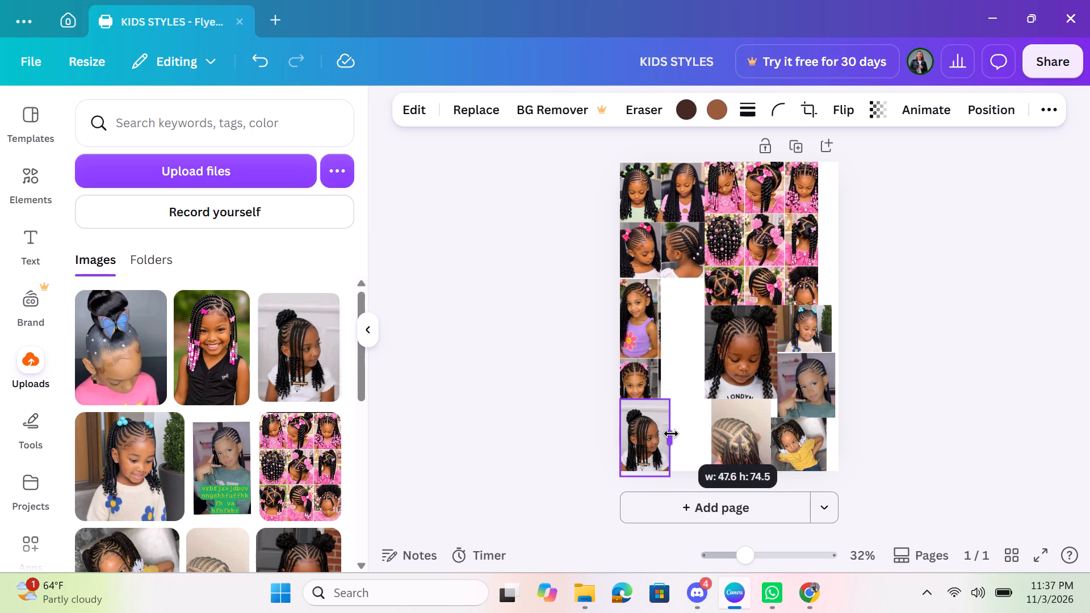
left_click_drag(668, 476, 668, 476)
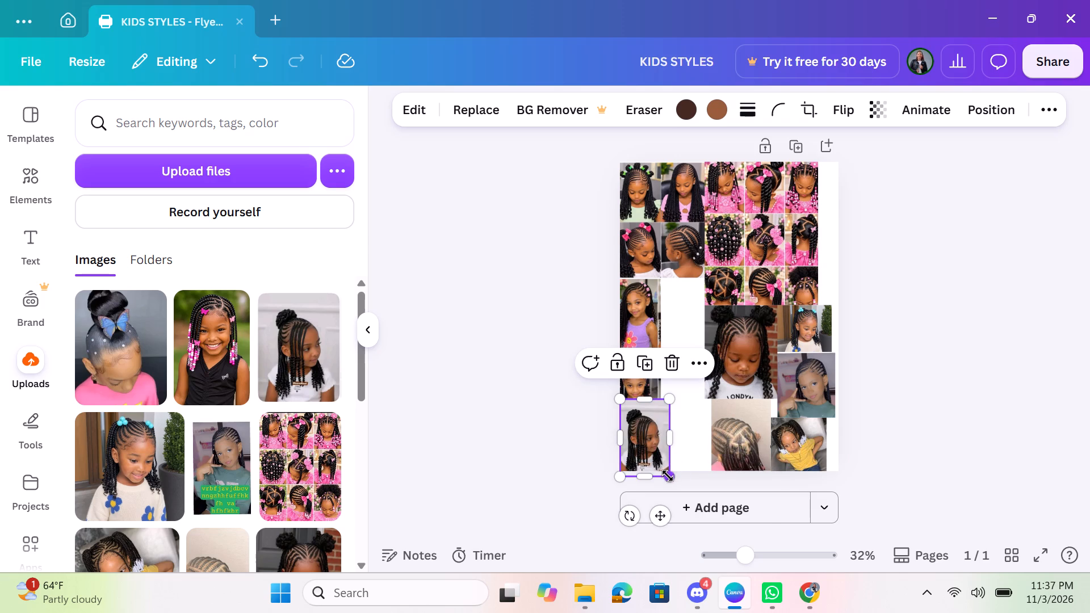
left_click_drag(668, 476, 666, 464)
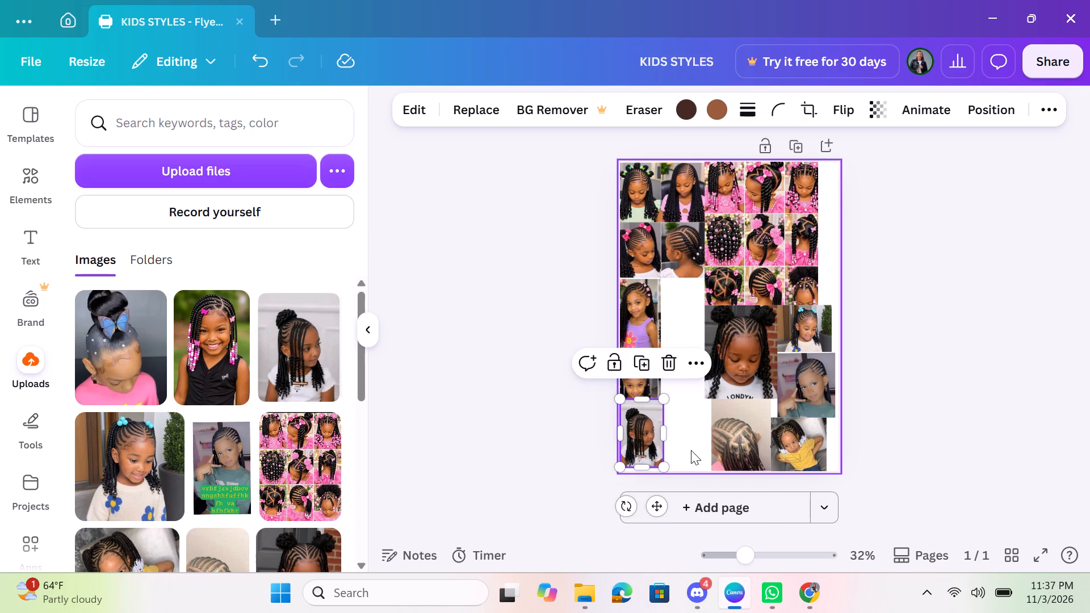
Add the uploaded photo of the smiling girl with pink-and-white beaded braids and size it to fill the bottom-row gap beside the top-bun photo.
left_click(678, 448)
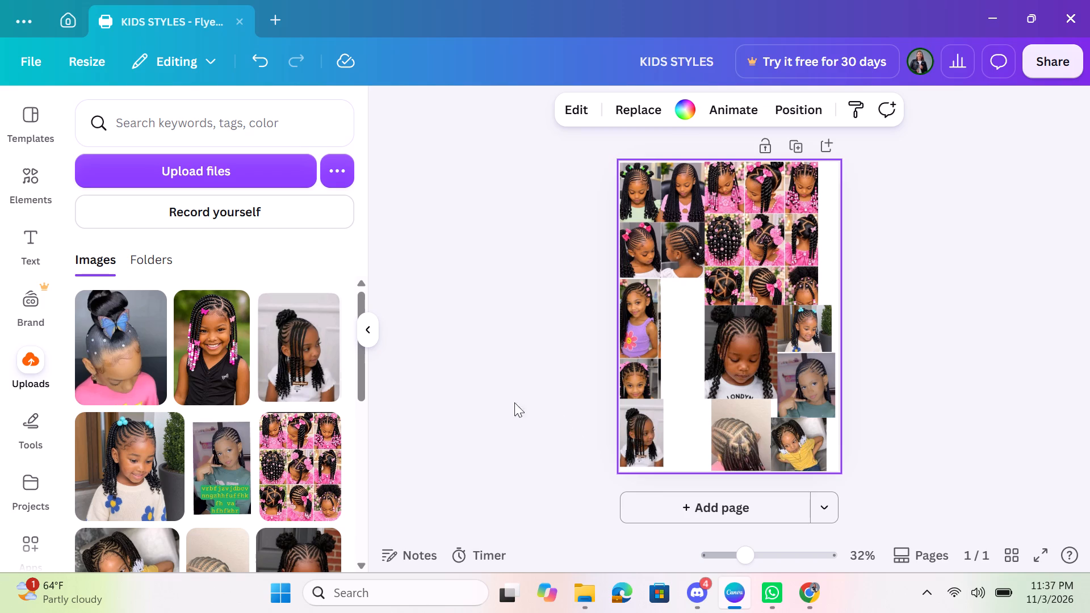
left_click(230, 339)
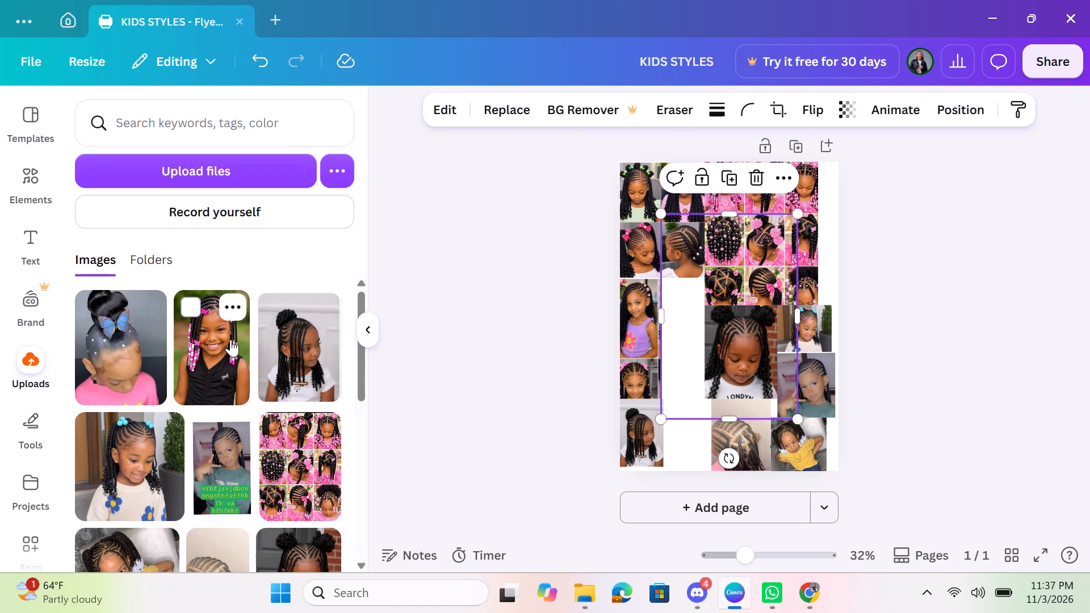
left_click_drag(713, 305, 710, 318)
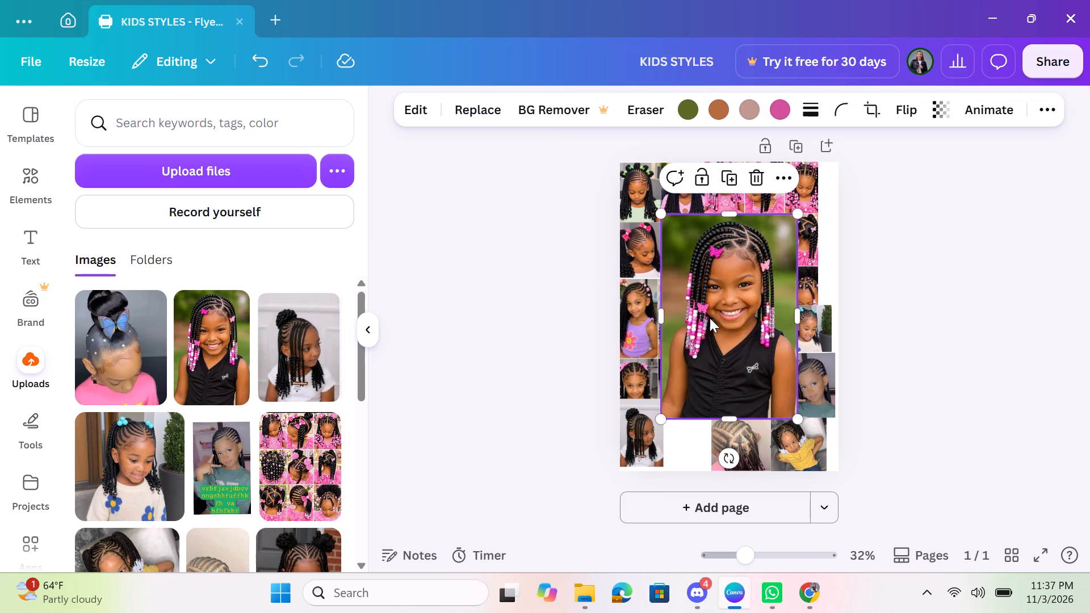
left_click_drag(710, 318, 690, 372)
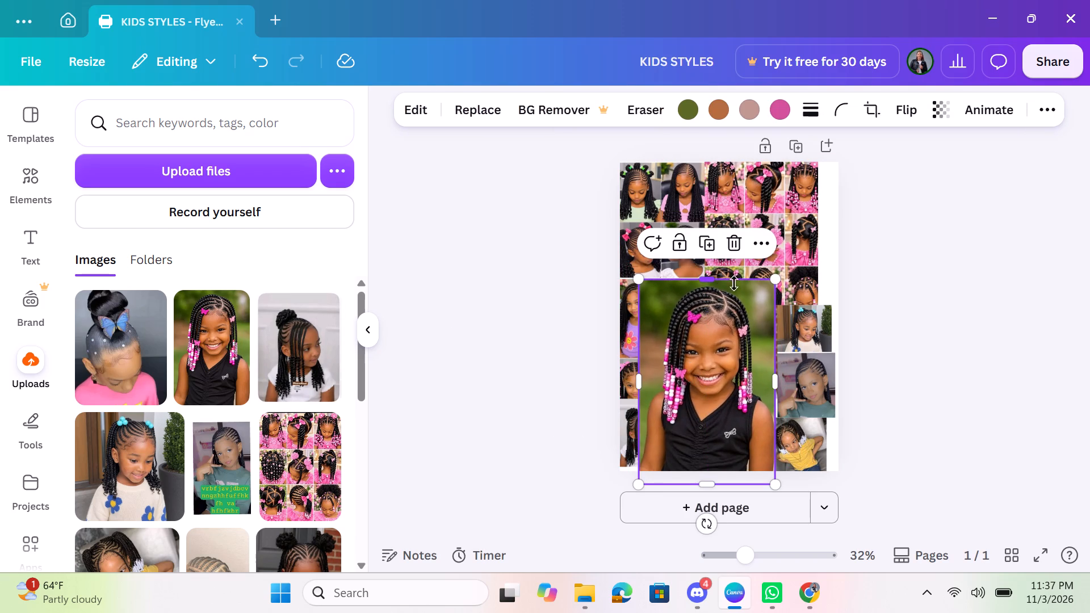
left_click_drag(771, 281, 712, 370)
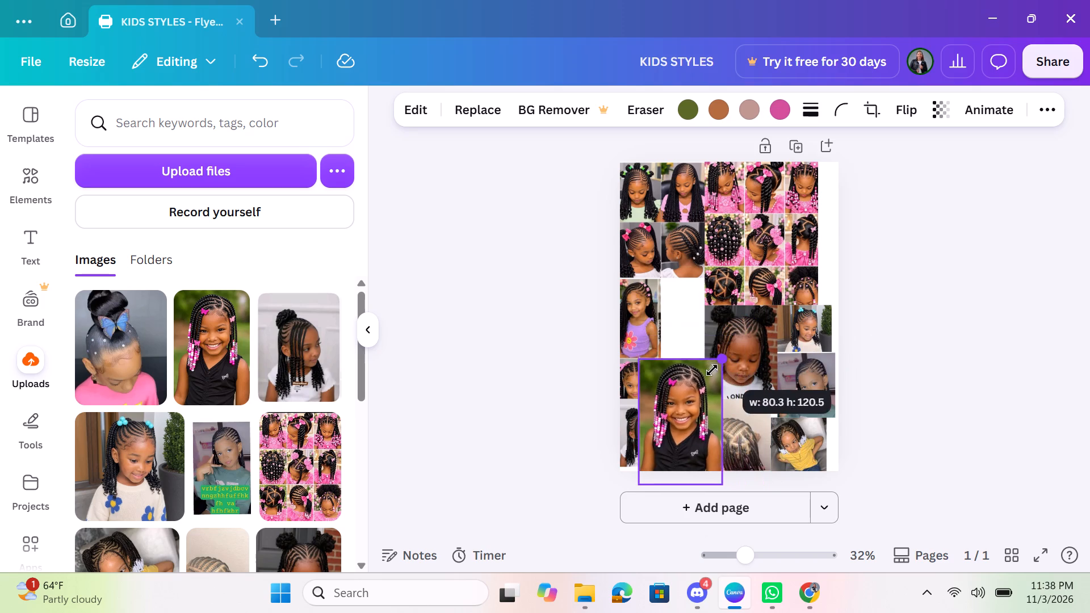
left_click_drag(712, 370, 704, 394)
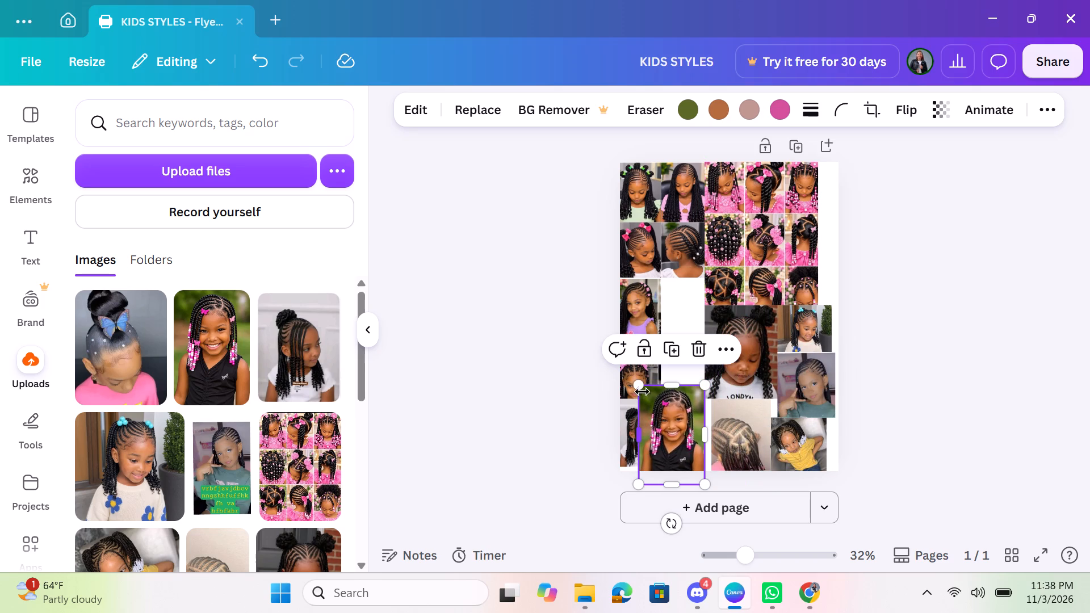
left_click_drag(638, 388, 668, 408)
left_click_drag(699, 418, 701, 408)
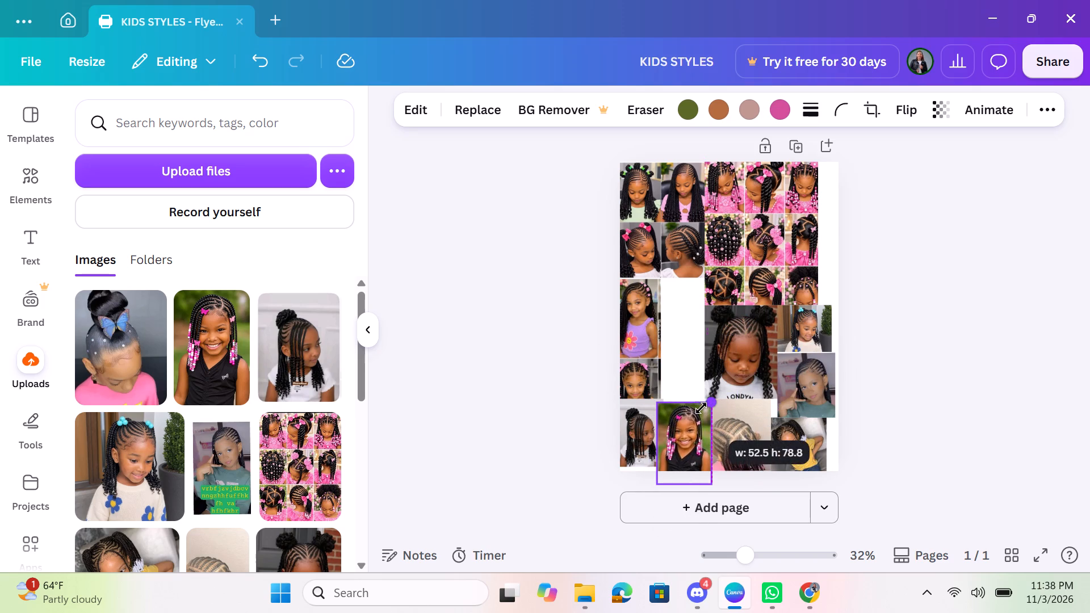
left_click_drag(701, 408, 701, 405)
left_click_drag(708, 488, 708, 475)
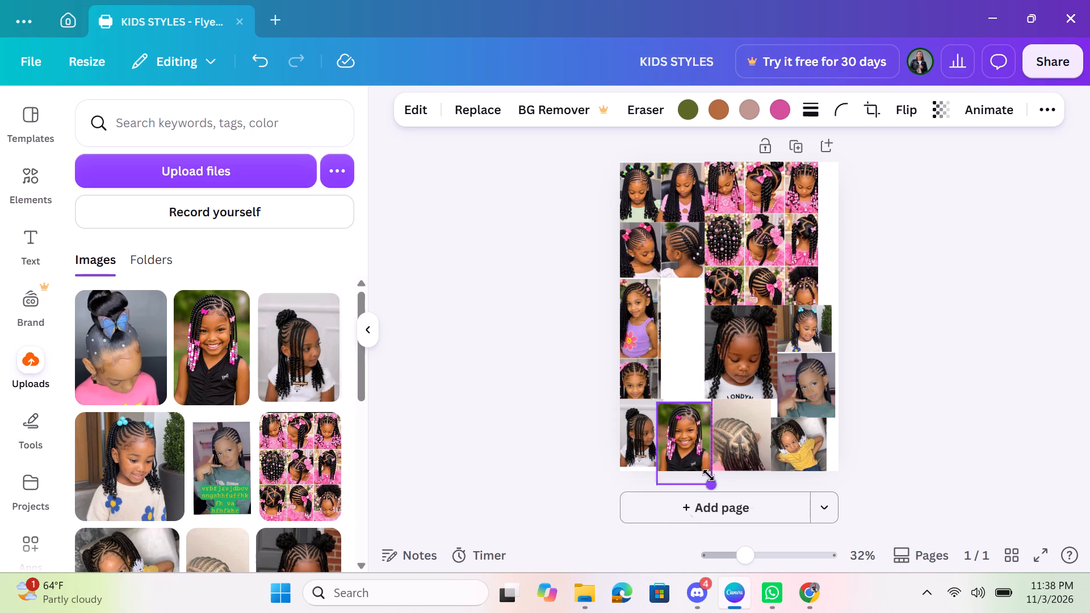
left_click_drag(708, 475, 708, 468)
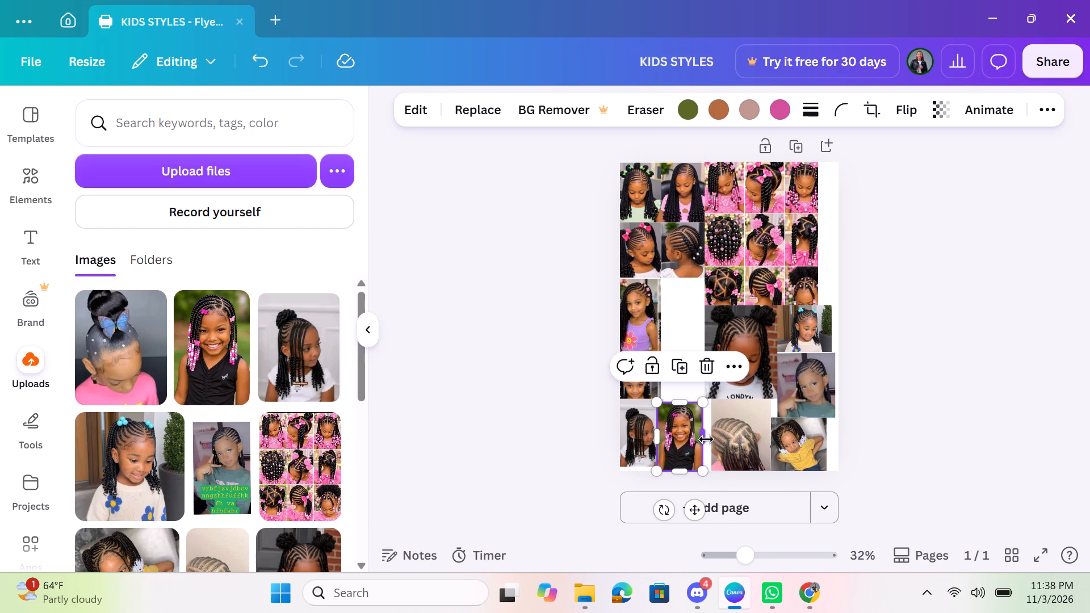
left_click_drag(706, 439, 712, 439)
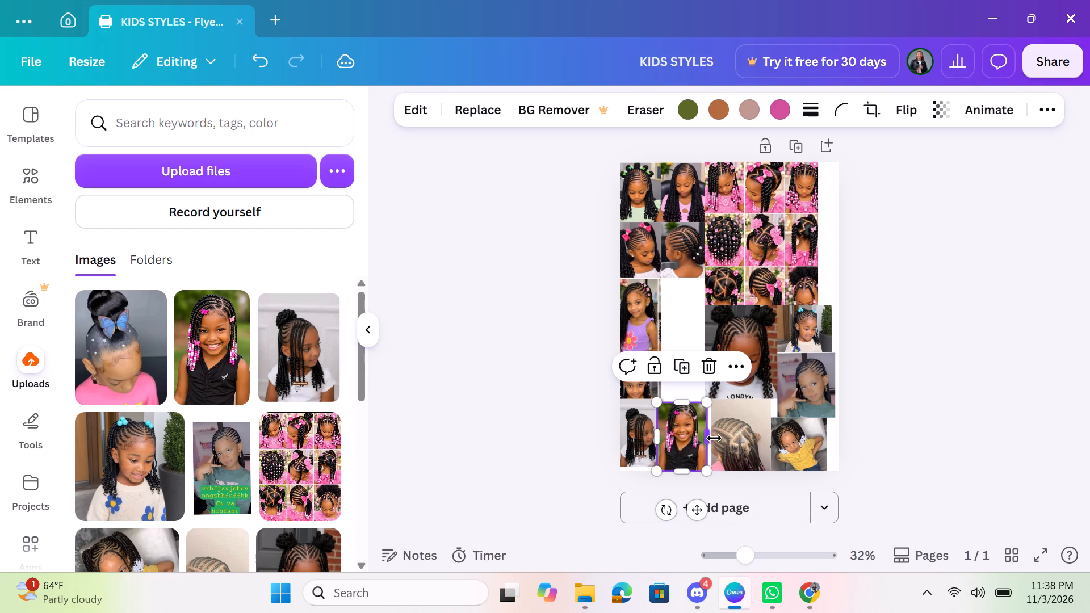
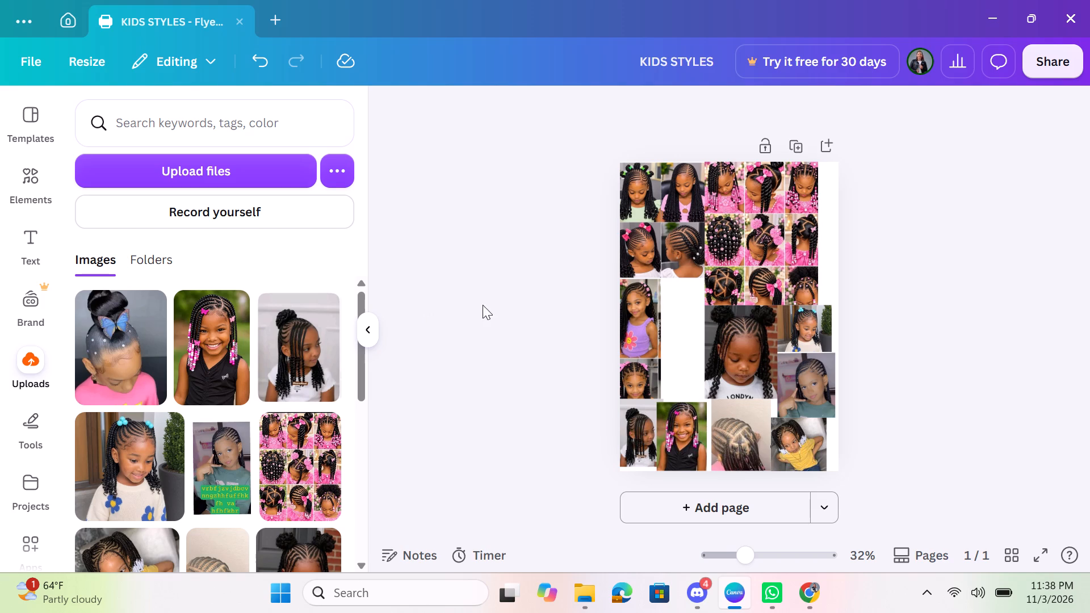
Add the uploaded photo of the bun with the blue butterfly and shrink it into the gap beside the large two-bun girl photo.
left_click(139, 359)
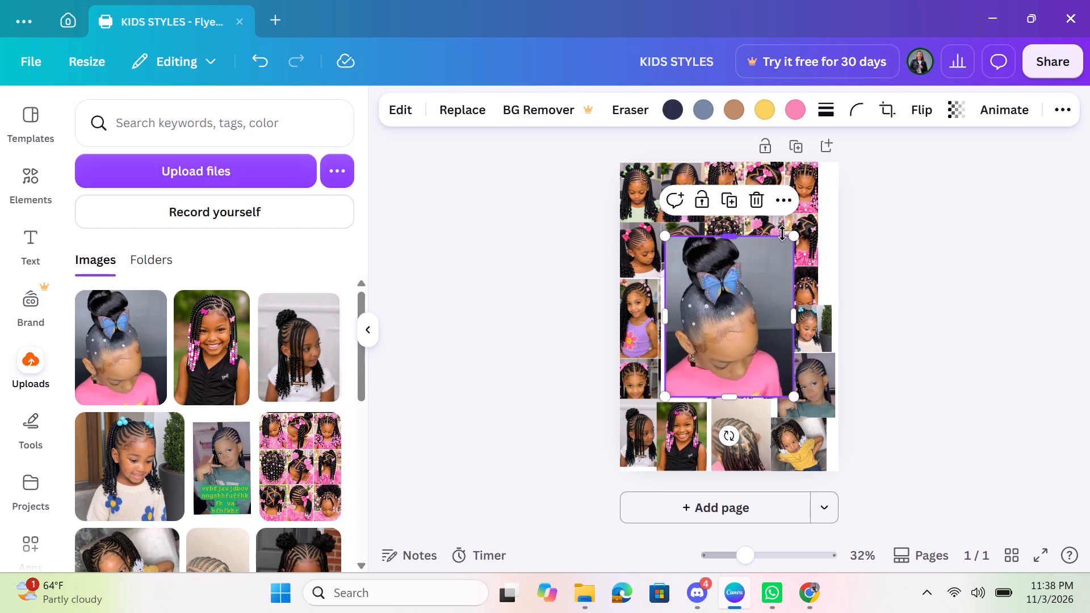
left_click_drag(796, 236, 766, 276)
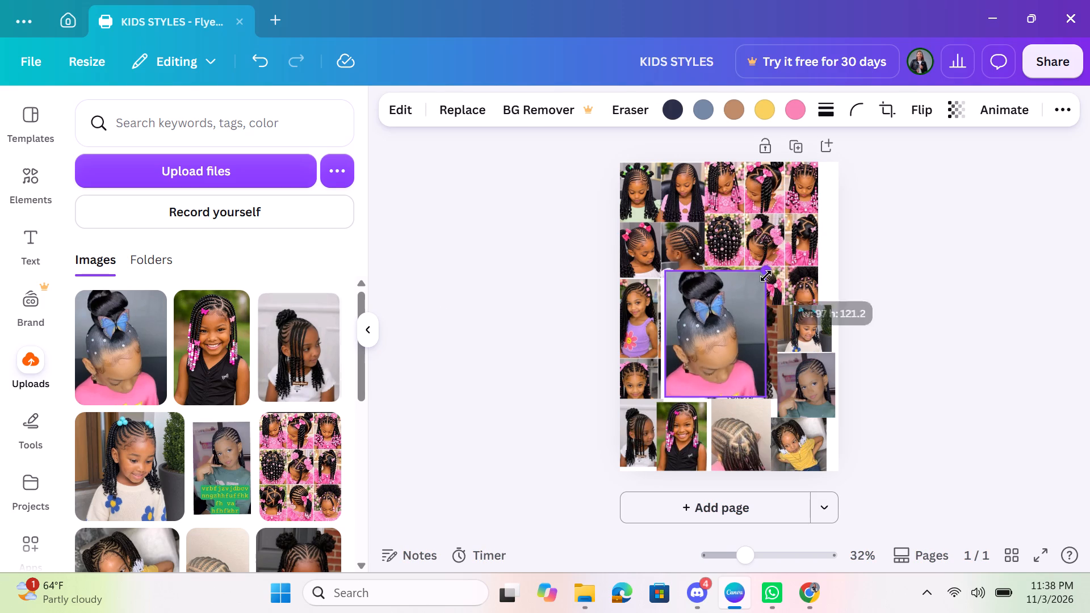
left_click_drag(766, 276, 708, 314)
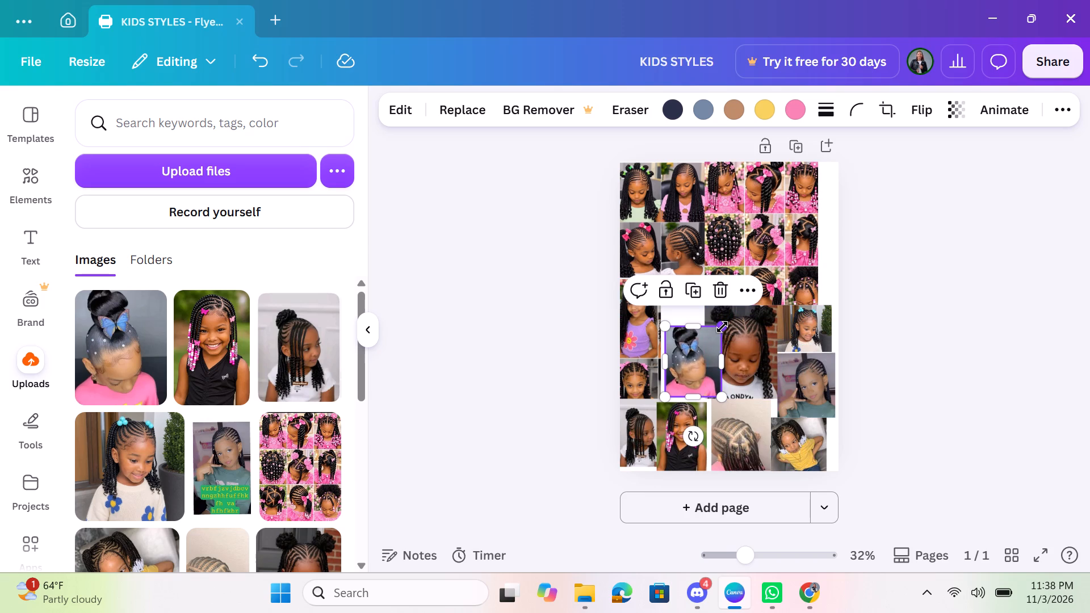
left_click_drag(722, 327, 701, 330)
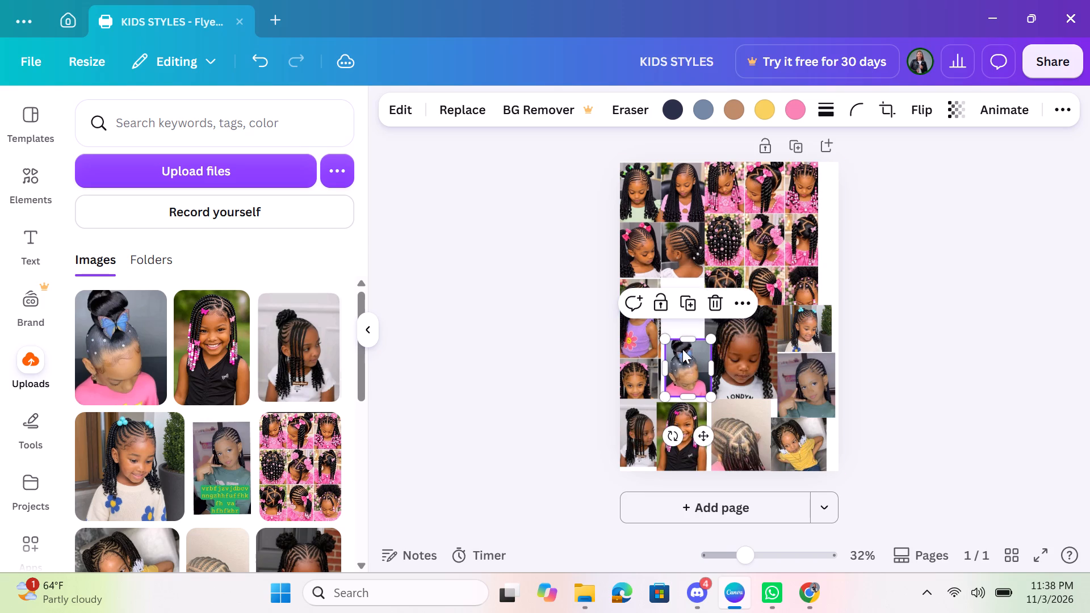
Extend the butterfly-bun photo up to the top of the two-bun girl photo and sideways to the left column, about 48.2 by 88.
left_click_drag(685, 342, 680, 324)
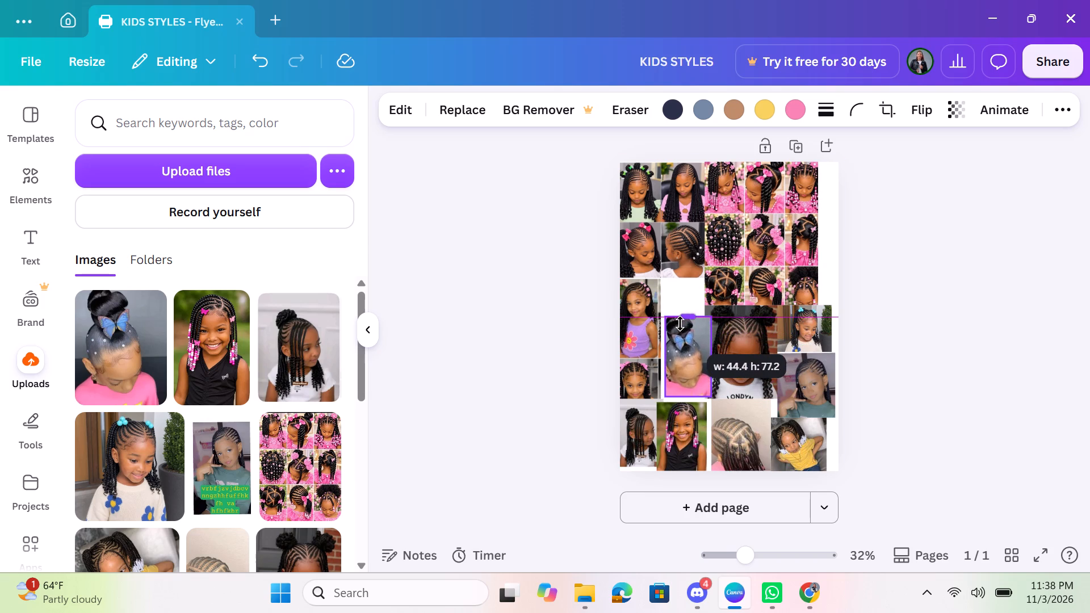
left_click_drag(680, 324, 680, 321)
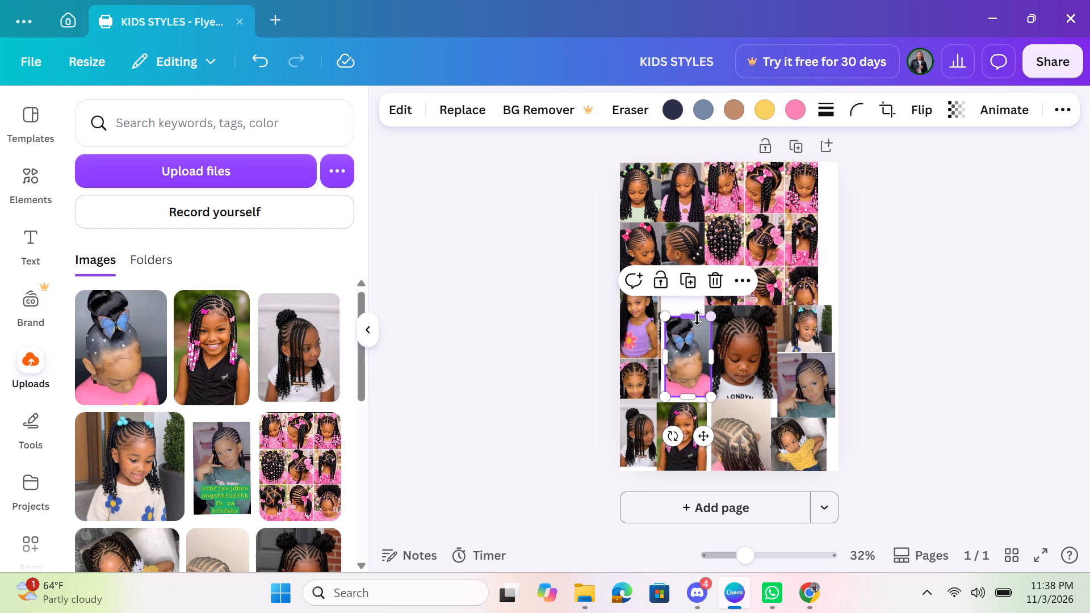
left_click_drag(691, 316, 689, 308)
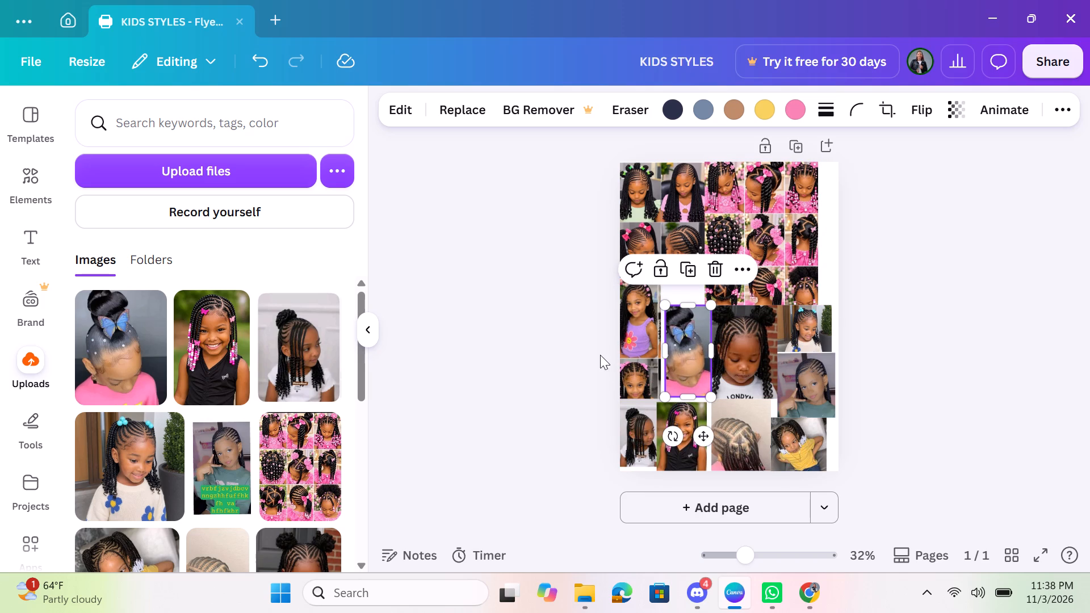
left_click(709, 342)
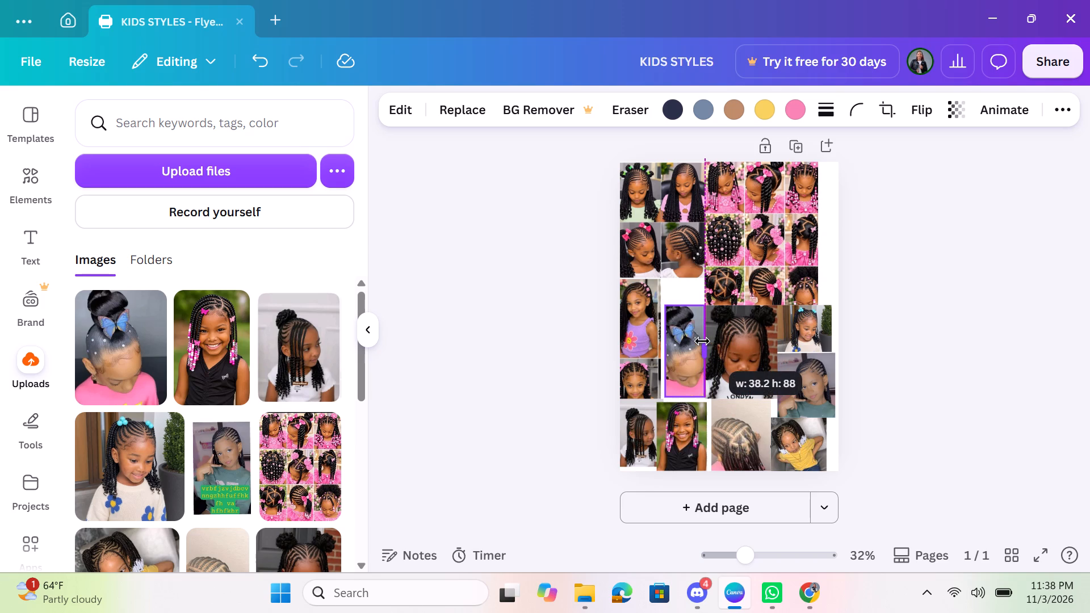
left_click(607, 362)
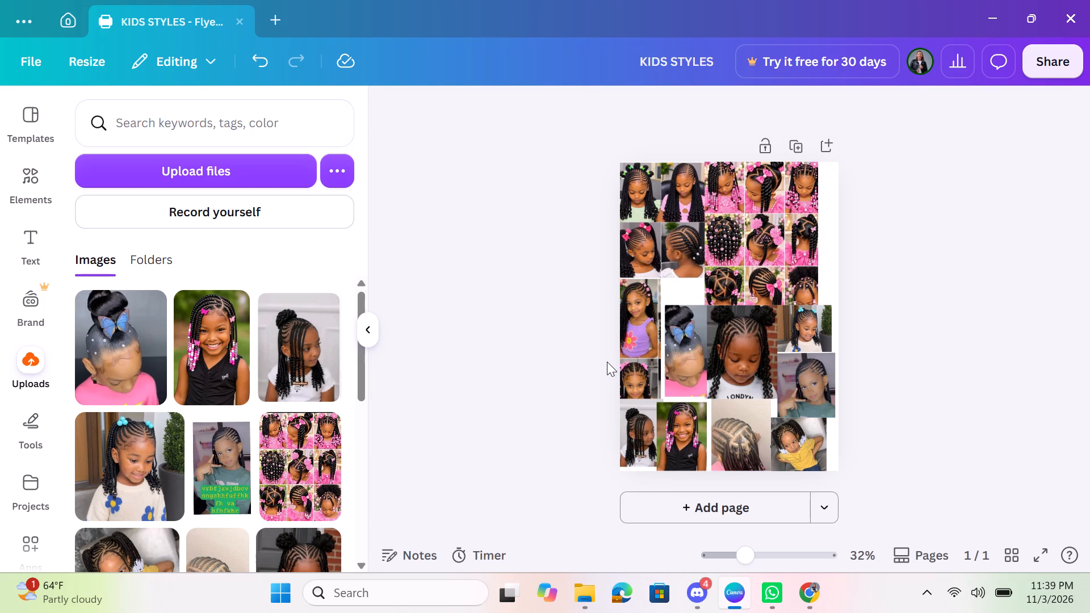
left_click(673, 347)
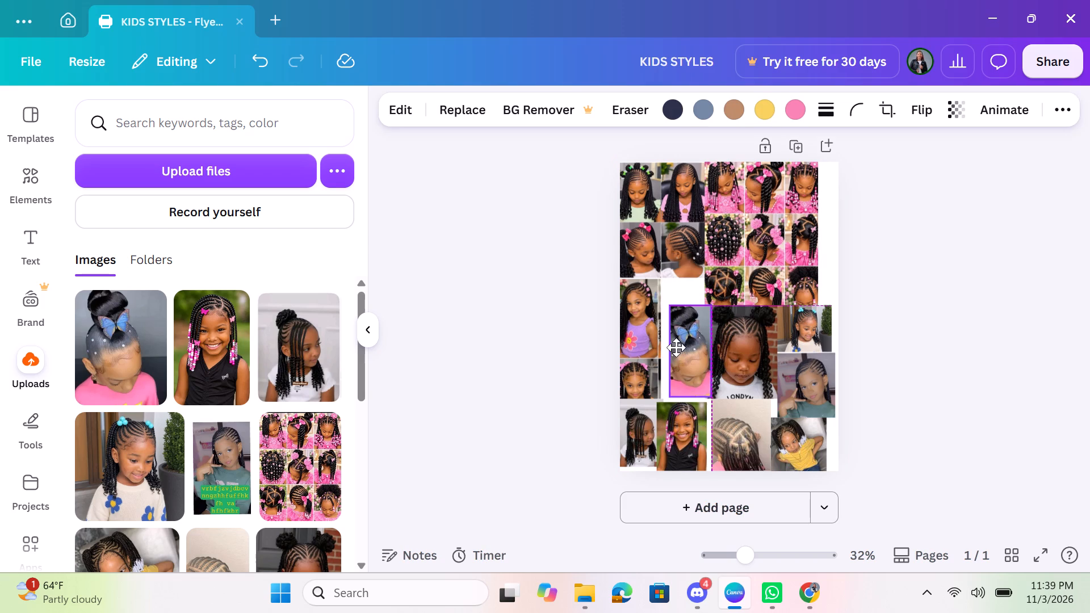
left_click_drag(666, 347, 659, 344)
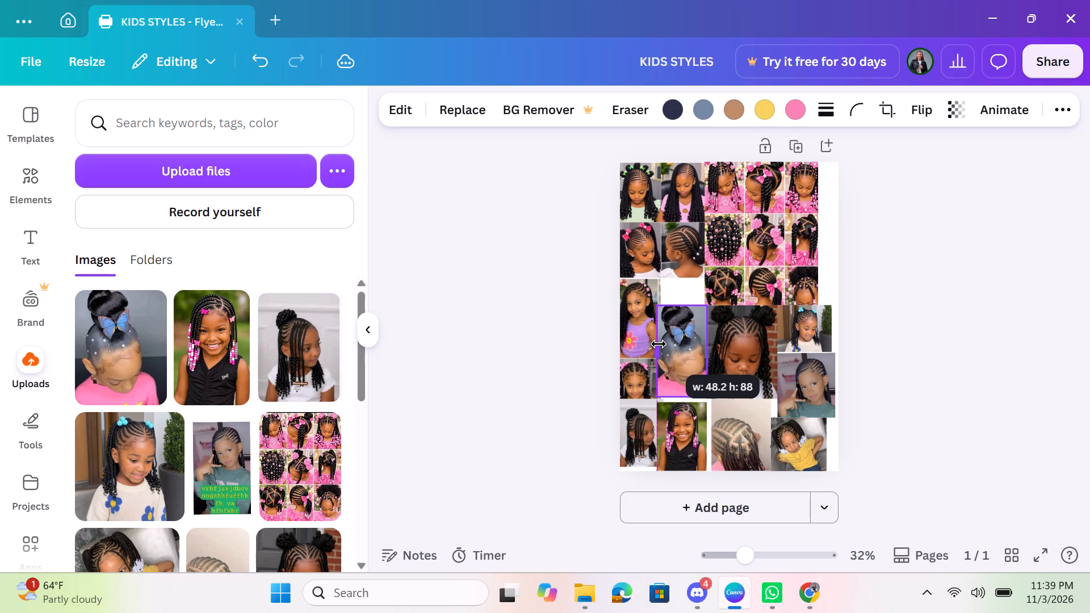
left_click_drag(659, 344, 658, 343)
left_click(586, 360)
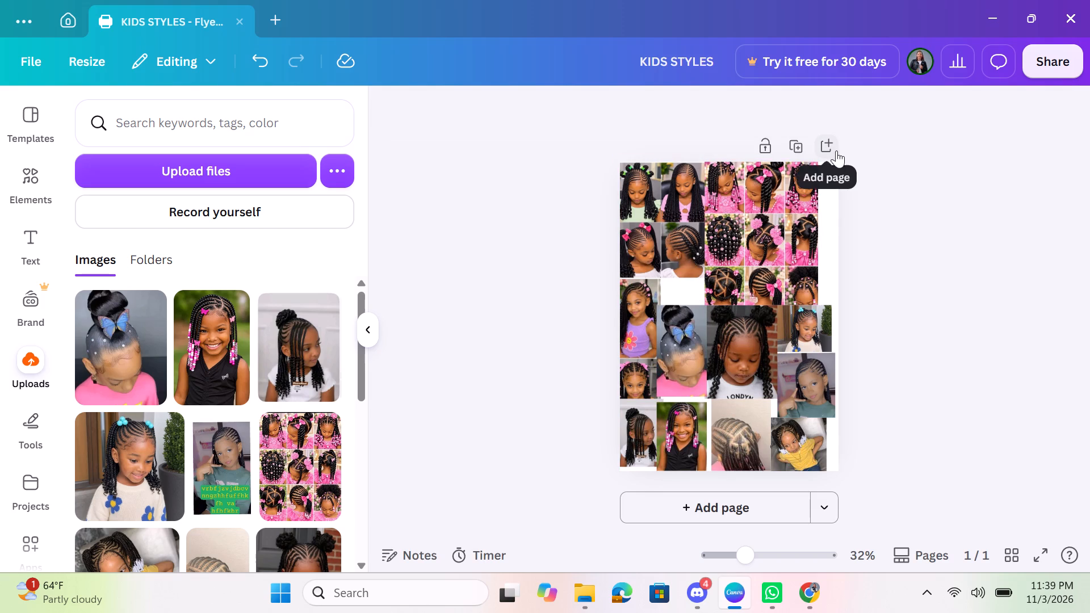
Narrow the pink nine-photo collage to about 106.4 wide and crop it from the bottom so only its top row of three remains.
left_click(661, 191)
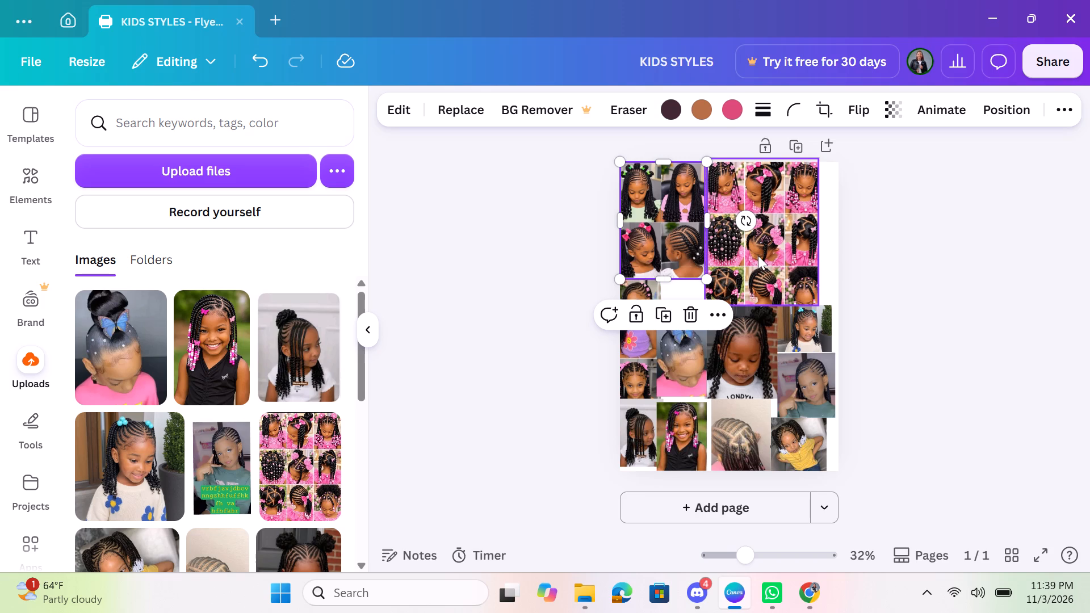
left_click(782, 231)
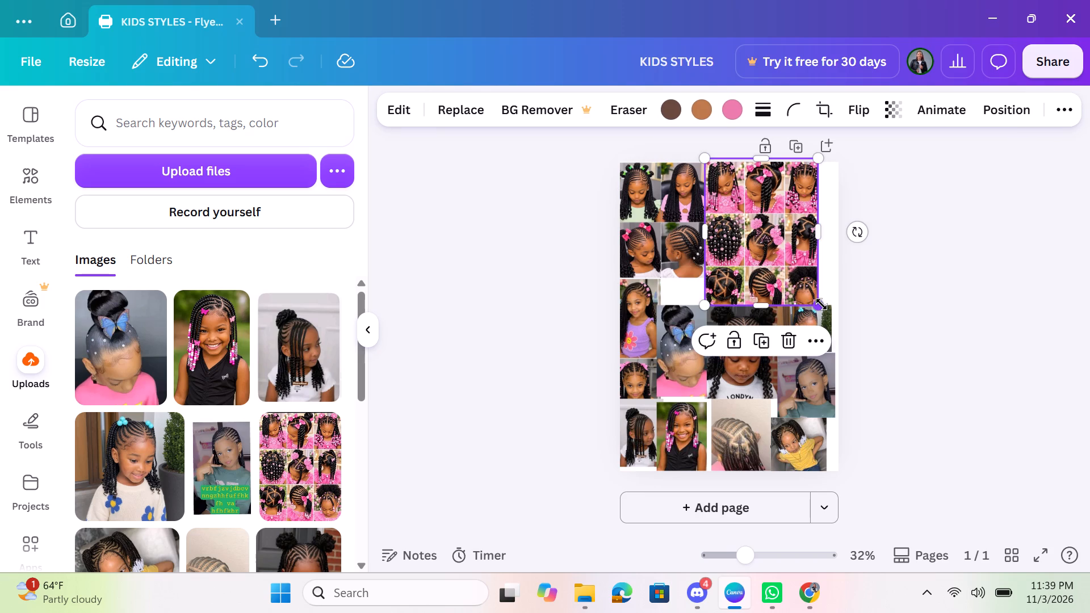
left_click_drag(821, 304, 833, 290)
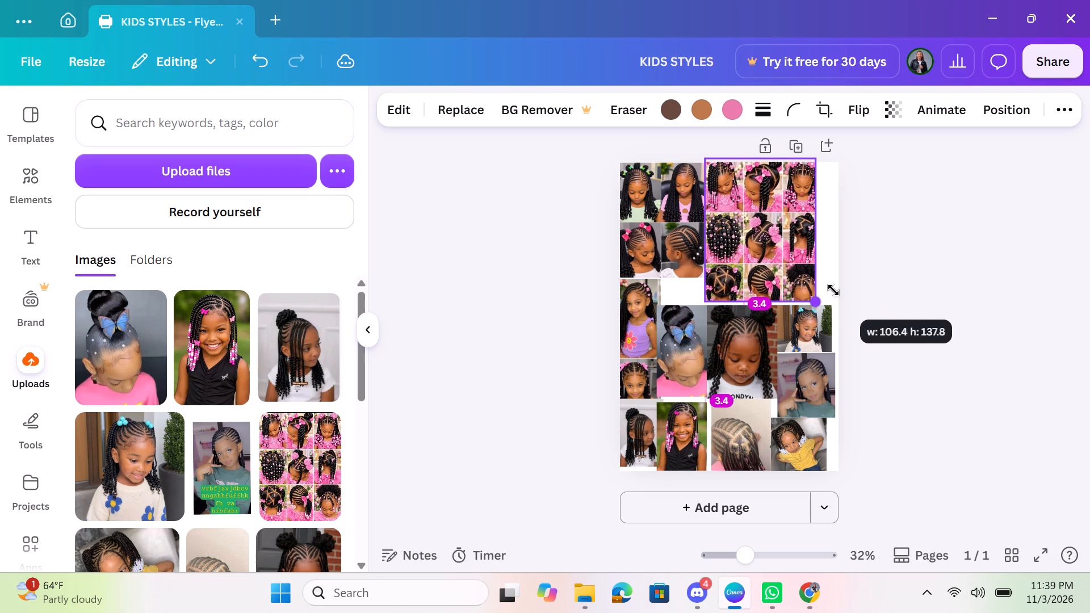
left_click_drag(833, 290, 833, 291)
left_click_drag(759, 302, 772, 260)
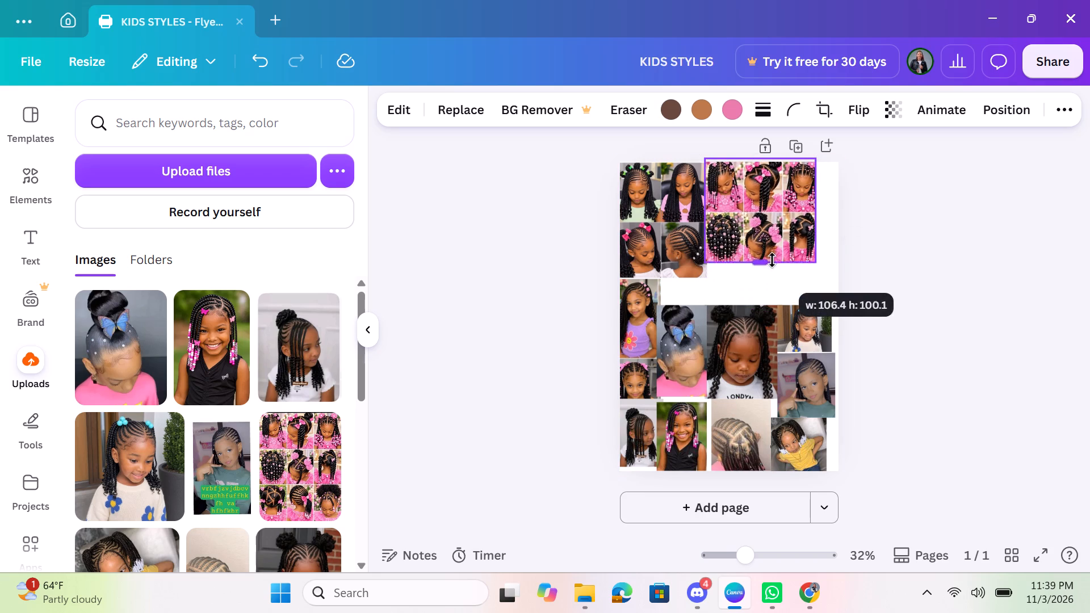
left_click_drag(772, 260, 772, 212)
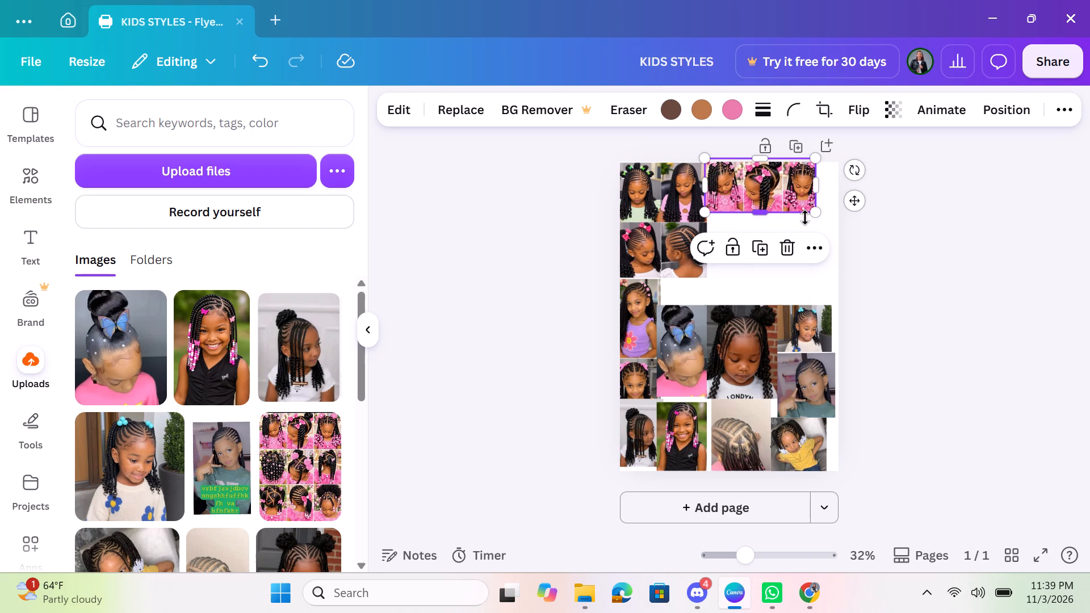
left_click(791, 222)
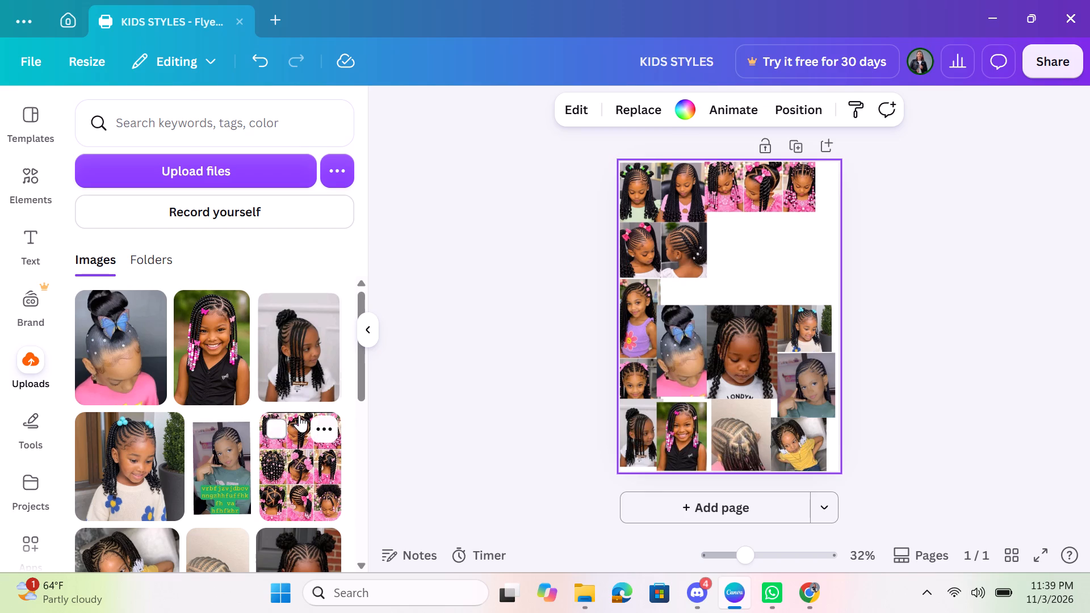
Switch to Pinterest in Chrome, return to the hairstyles-for-kenya board and look through it for another children's braided style.
scroll(299, 415, "down", 1)
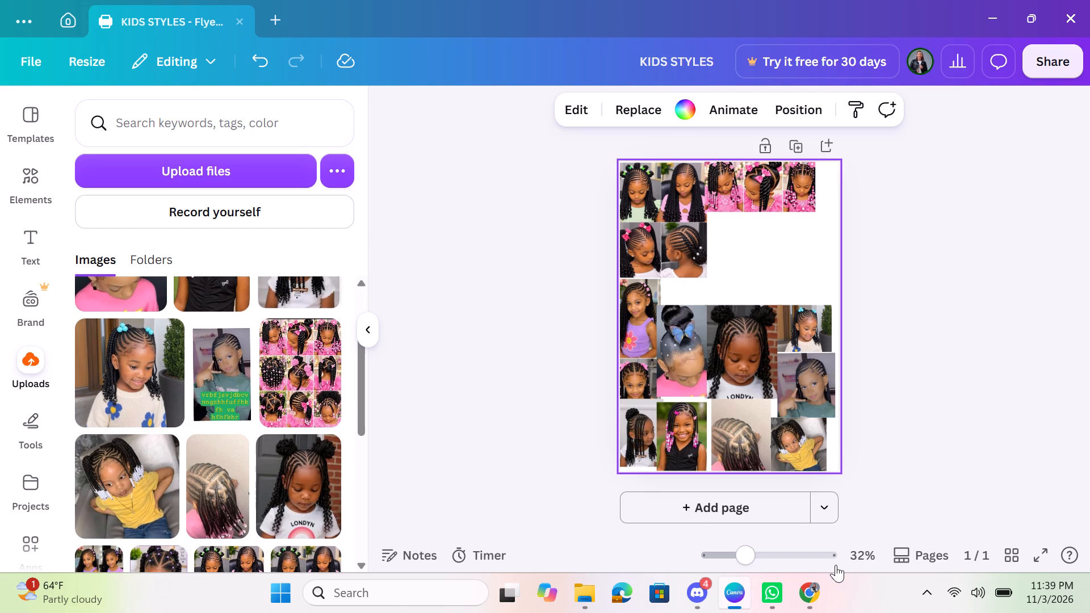
left_click(791, 593)
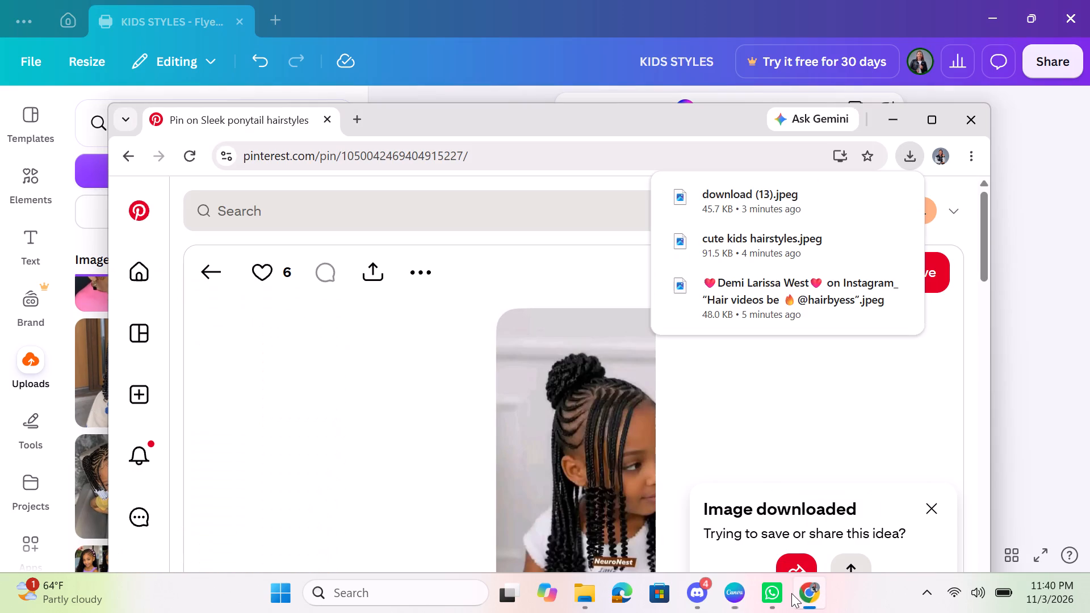
left_click(207, 270)
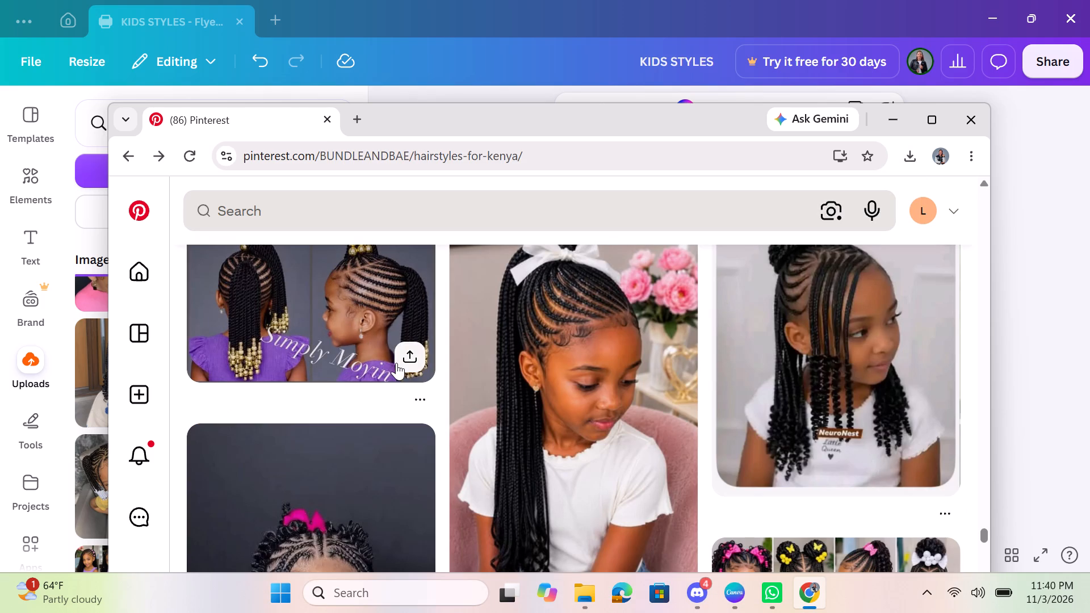
scroll(396, 363, "up", 1)
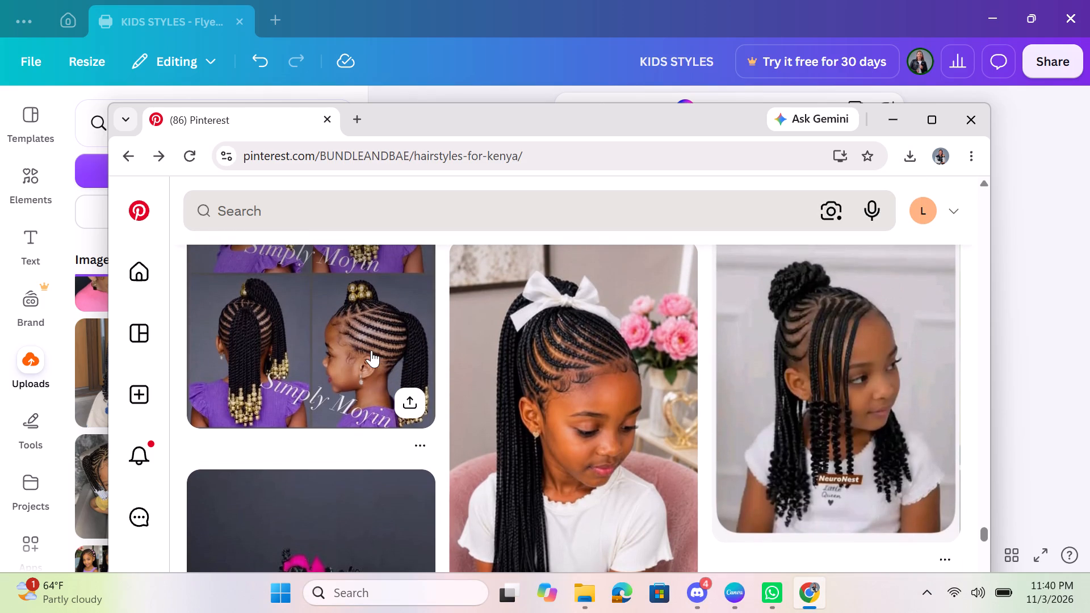
scroll(371, 350, "up", 3)
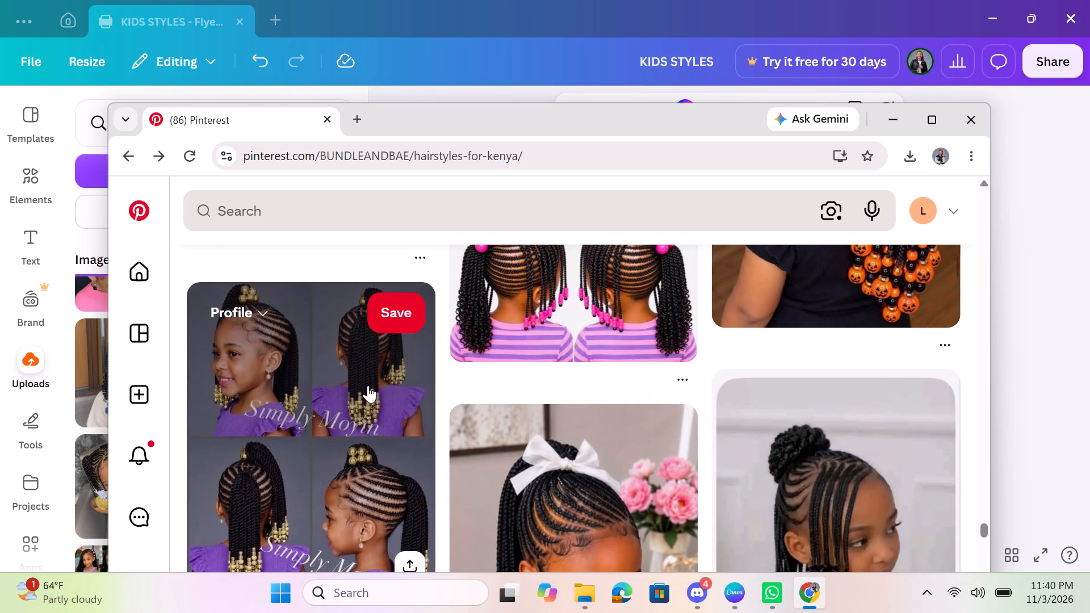
scroll(368, 385, "down", 2)
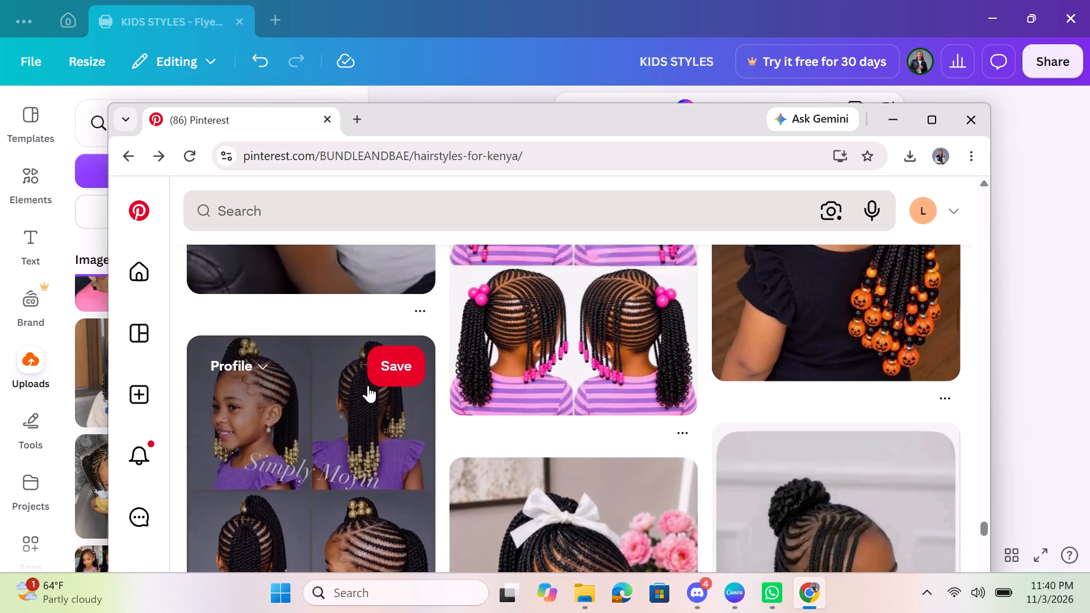
scroll(368, 385, "down", 2)
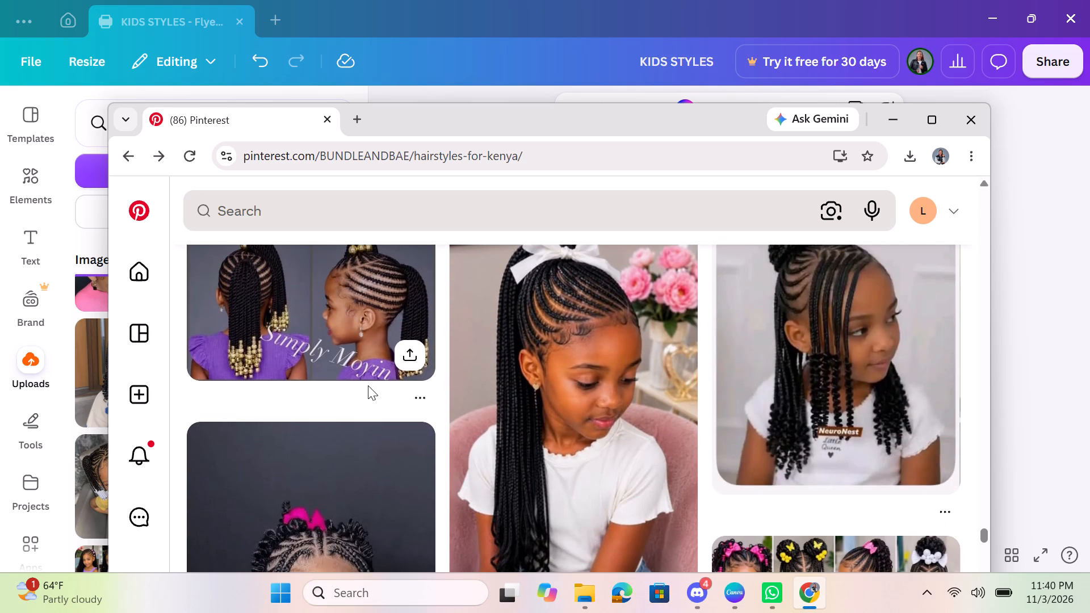
scroll(368, 385, "down", 2)
scroll(368, 385, "up", 3)
scroll(368, 385, "down", 1)
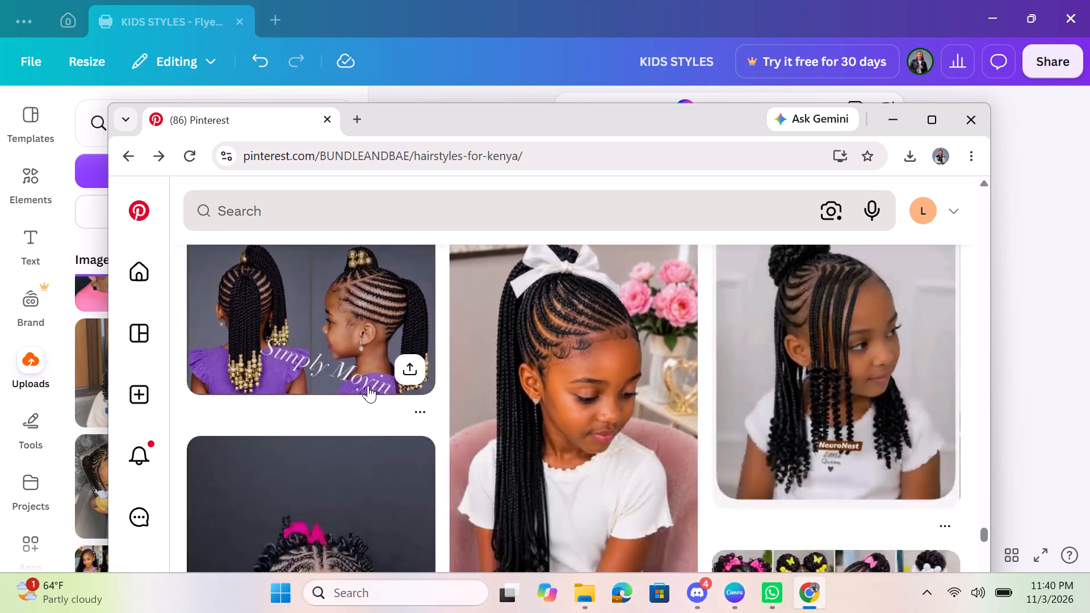
scroll(368, 385, "down", 1)
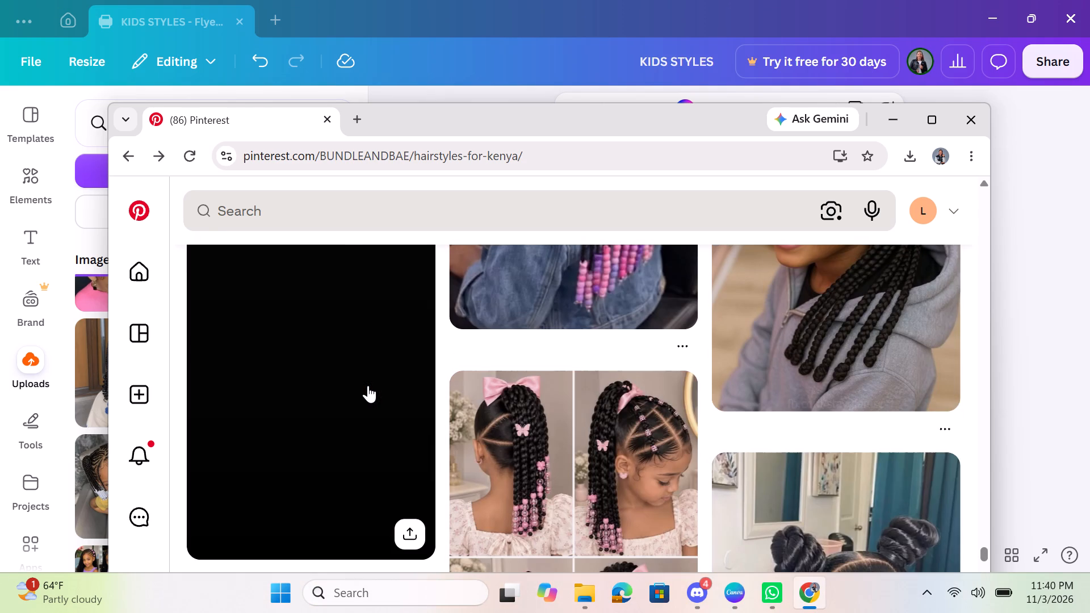
scroll(368, 385, "down", 3)
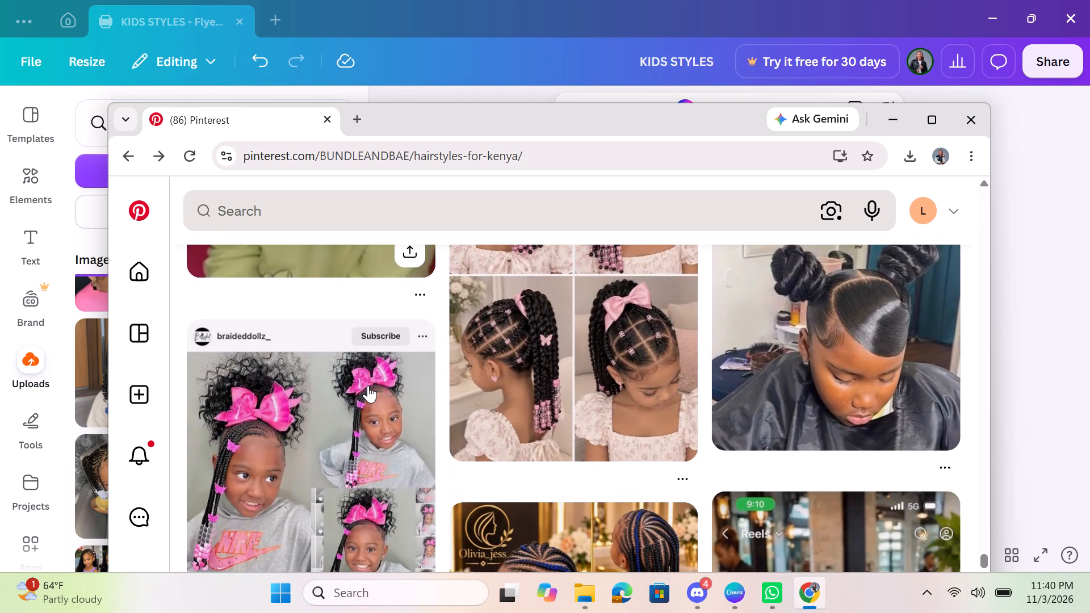
scroll(368, 385, "down", 3)
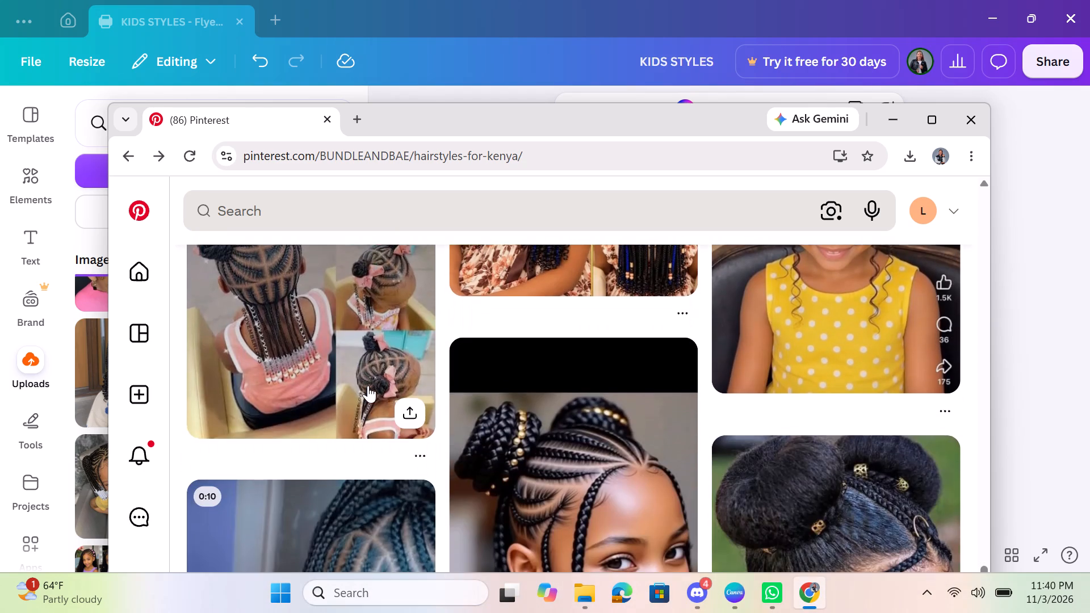
scroll(368, 385, "down", 2)
scroll(368, 385, "up", 1)
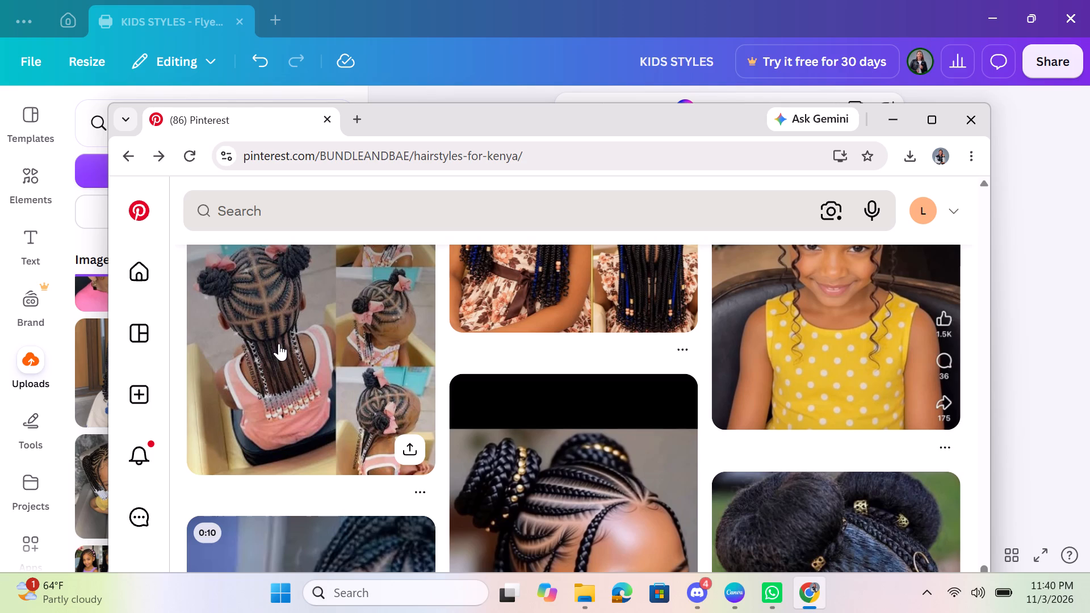
scroll(279, 343, "down", 1)
scroll(279, 343, "up", 3)
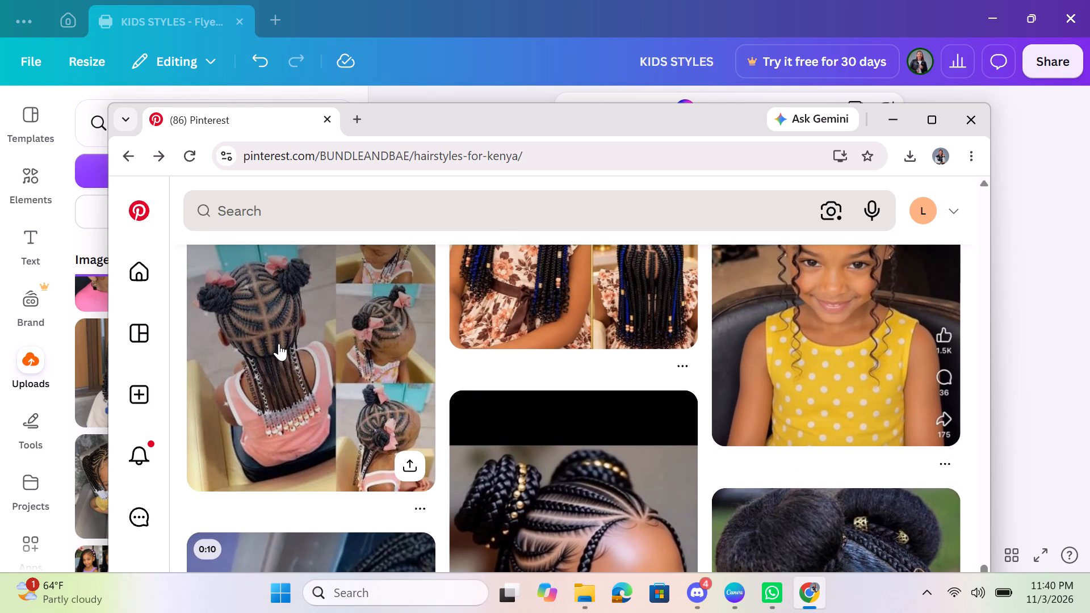
Download the pin showing the child's two braided buns with pink bows and beaded ends, and return to the board.
left_click(297, 316)
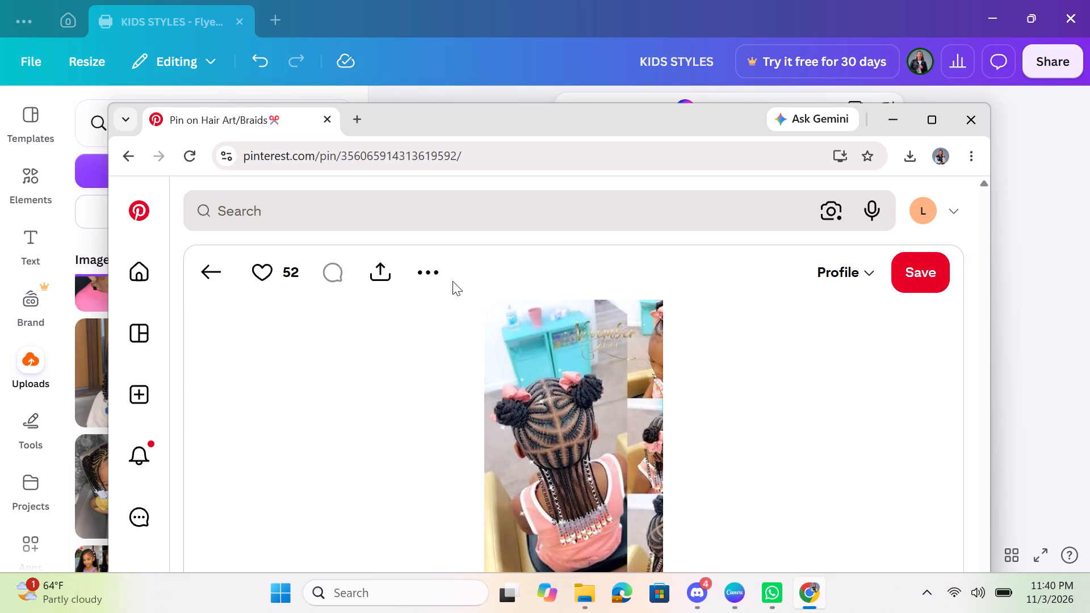
left_click(429, 274)
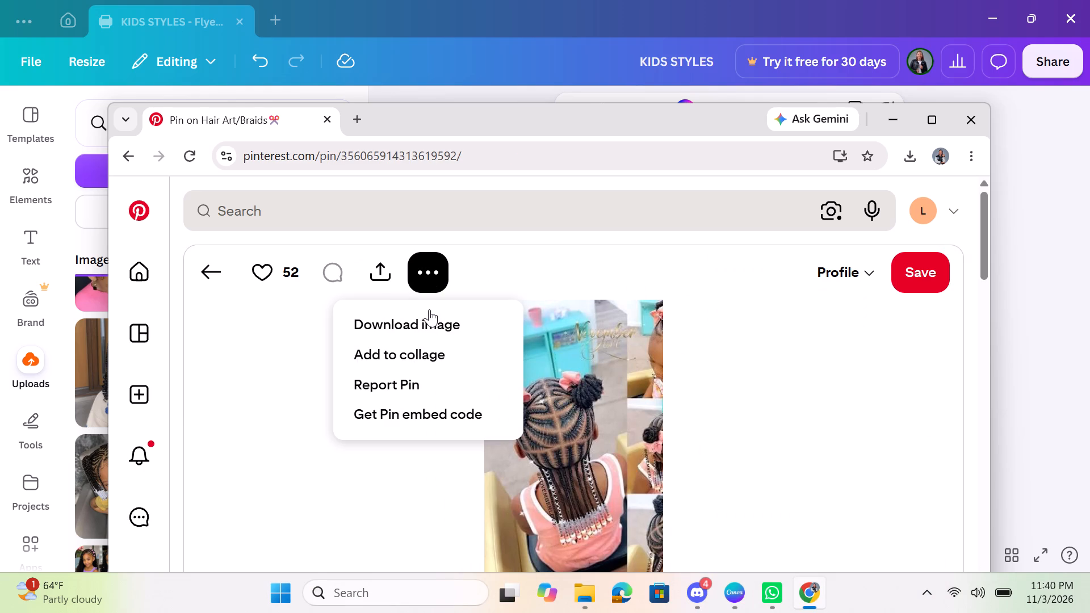
left_click(428, 315)
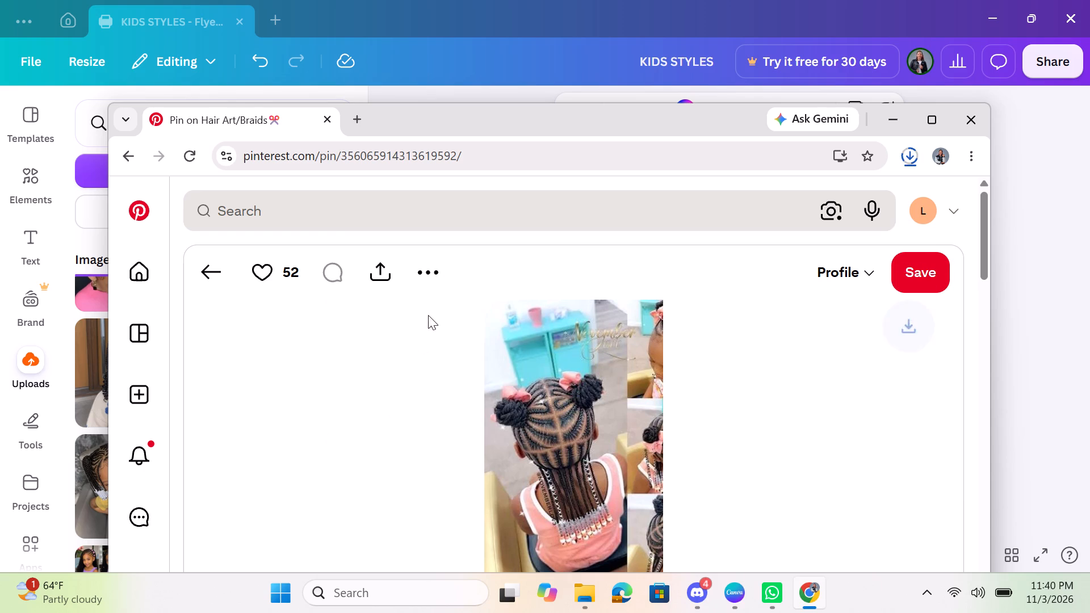
left_click(211, 266)
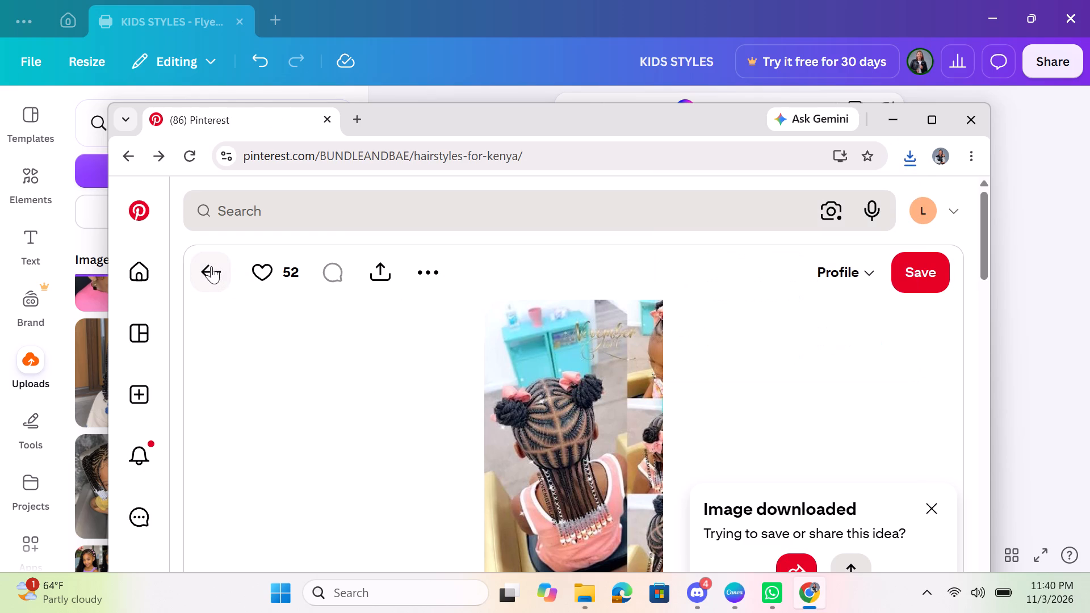
Look through the hairstyles-for-kenya board for another children's braided style to download.
scroll(355, 360, "down", 1)
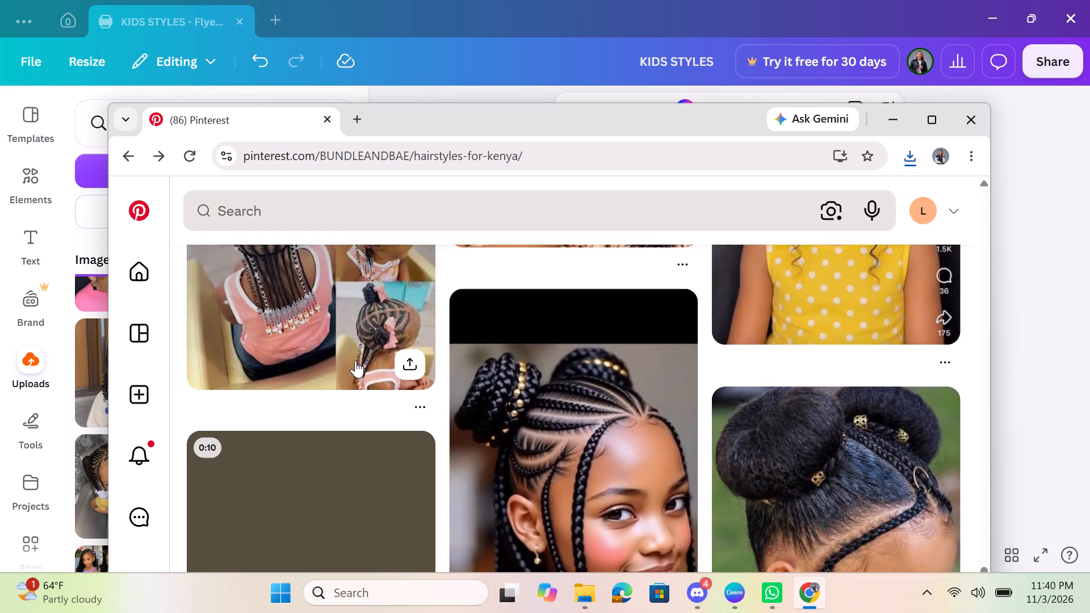
scroll(355, 360, "down", 2)
scroll(355, 360, "up", 2)
scroll(355, 360, "down", 1)
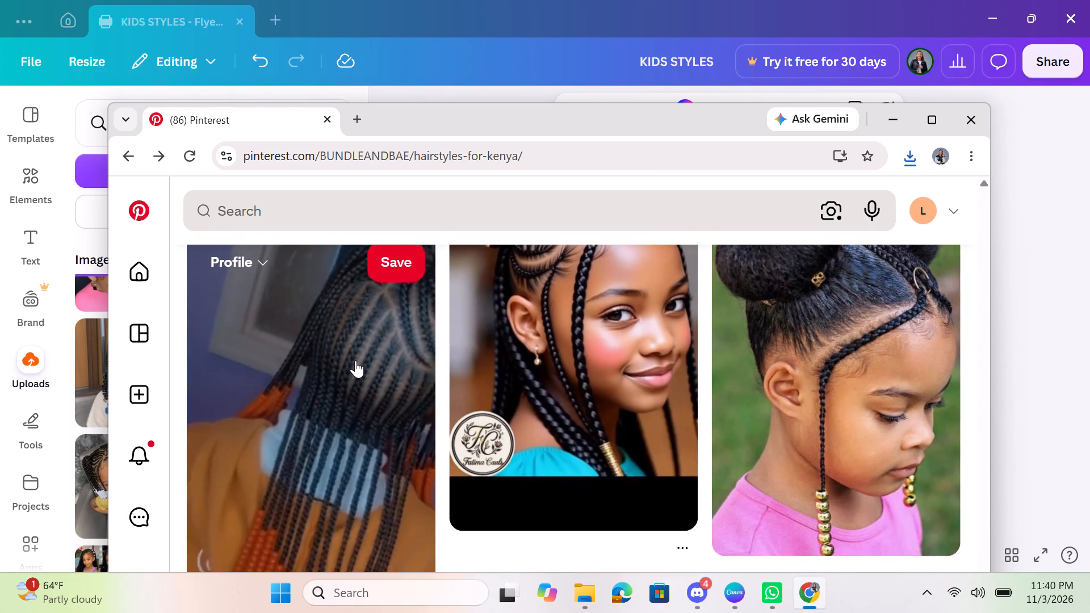
scroll(355, 360, "down", 3)
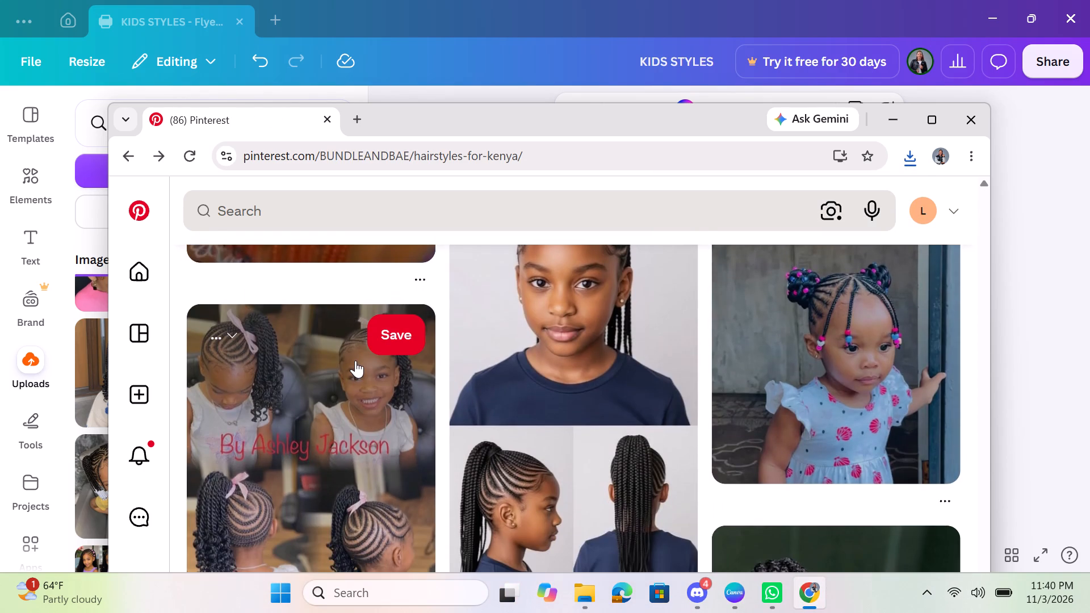
scroll(355, 360, "down", 2)
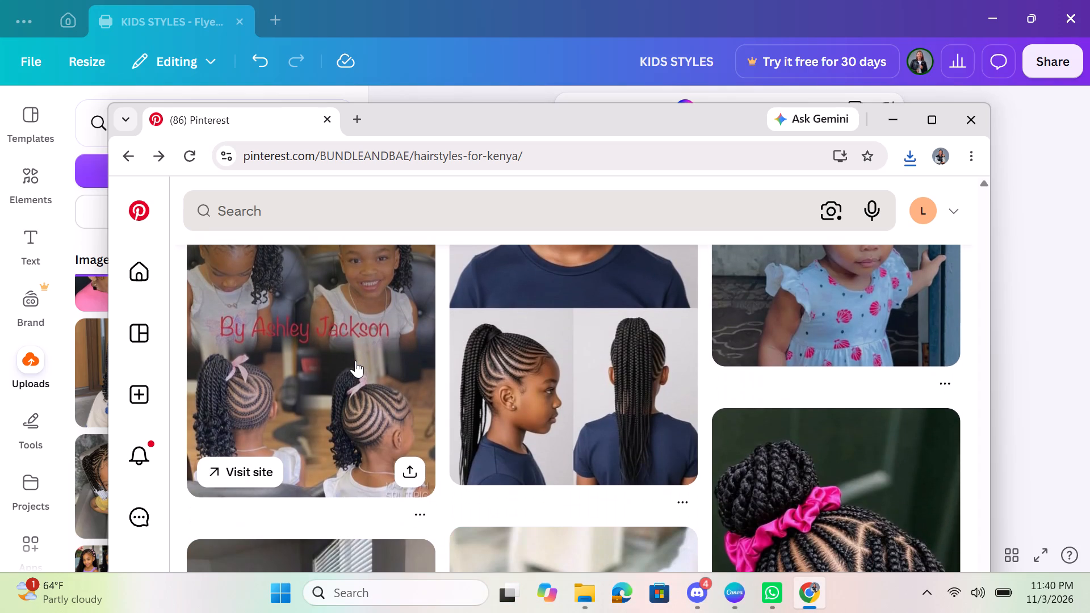
scroll(355, 360, "down", 1)
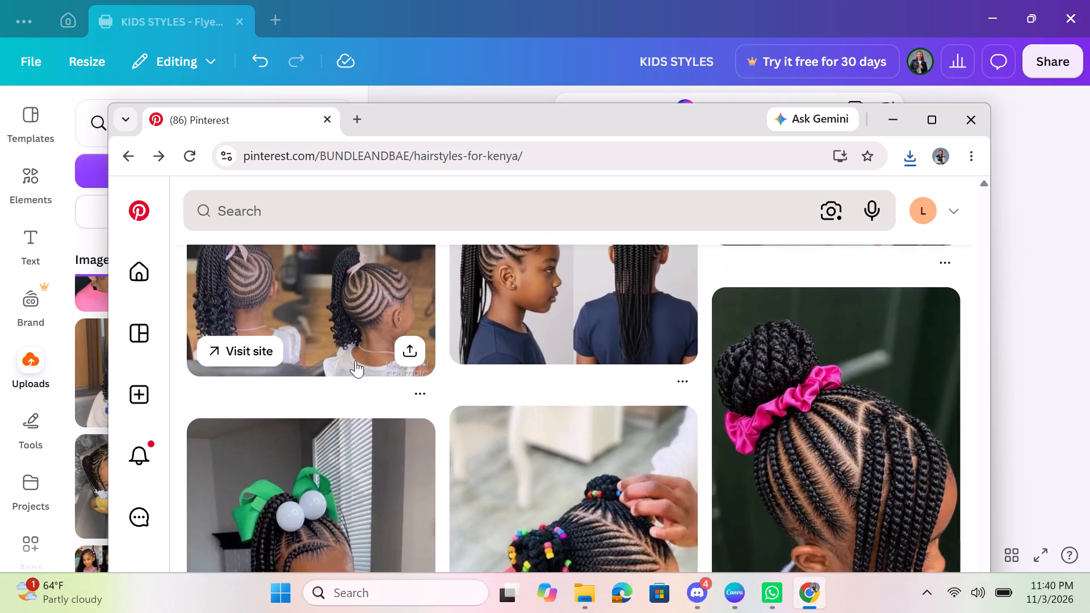
scroll(355, 360, "down", 1)
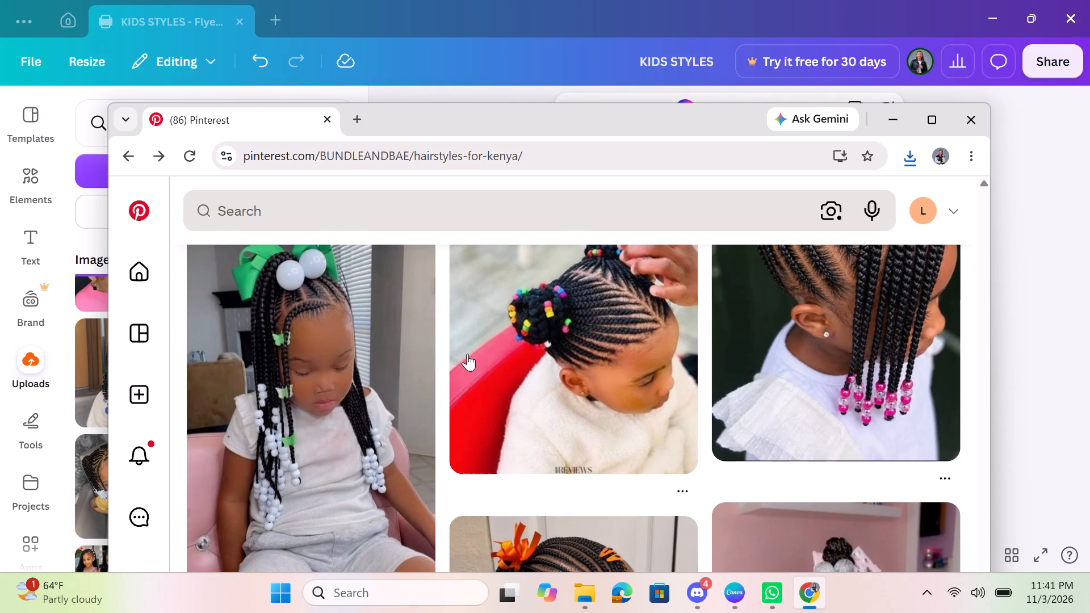
scroll(467, 354, "up", 1)
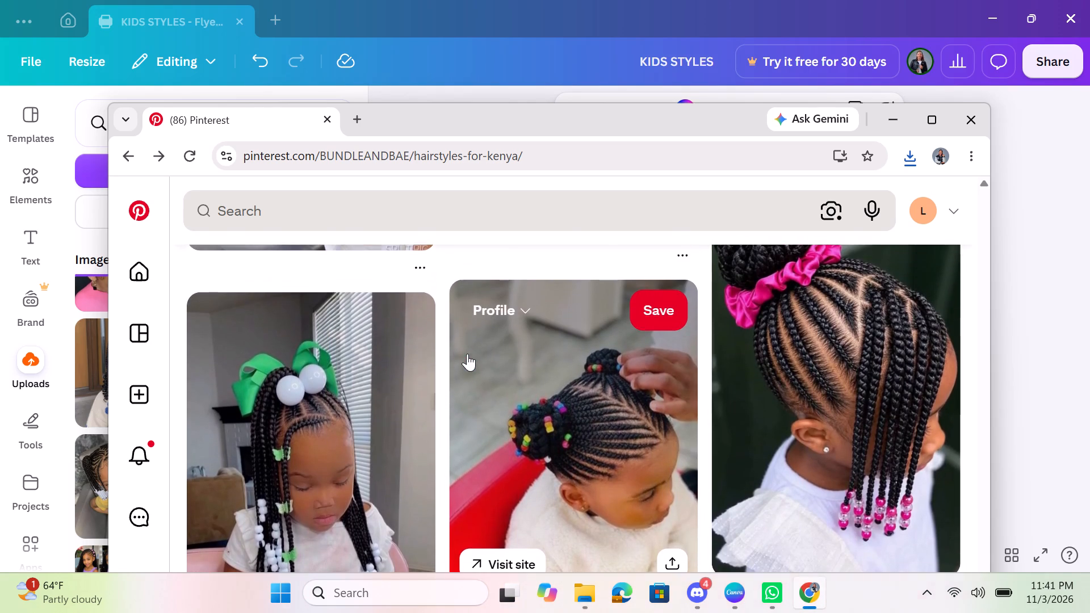
scroll(467, 354, "up", 2)
scroll(611, 391, "down", 1)
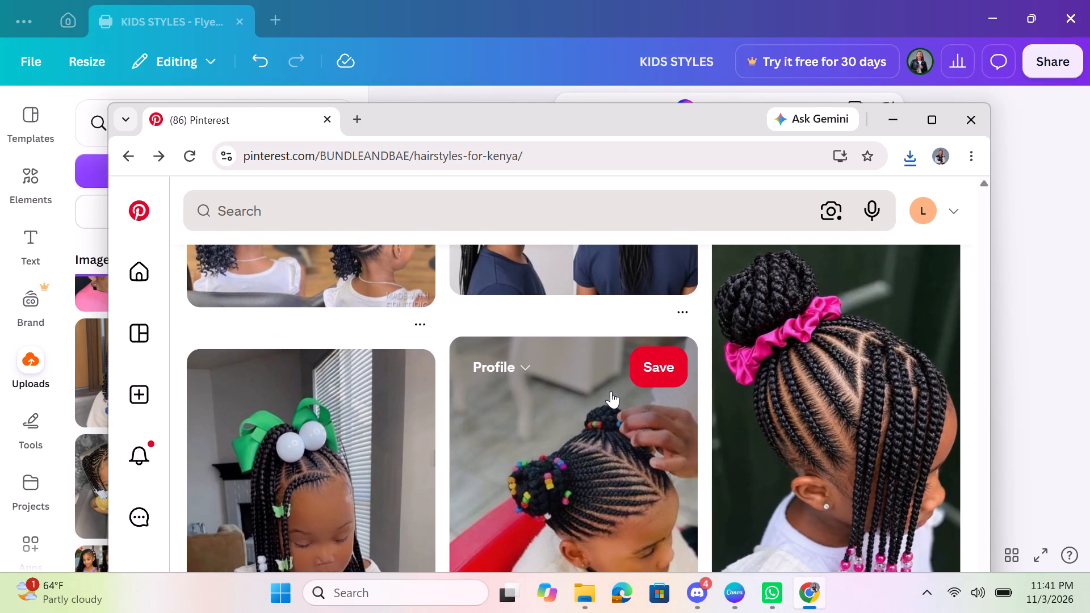
Download the "cute kids hairstyles" pin showing the braided bun with a pink scrunchie and pink beads, and return to the board.
left_click(796, 404)
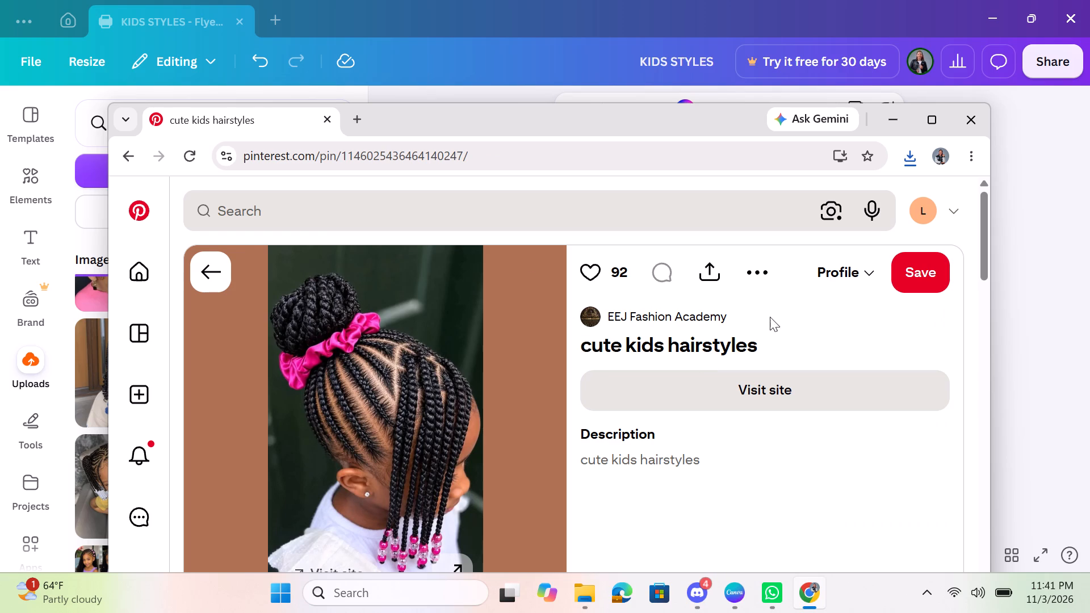
left_click(766, 276)
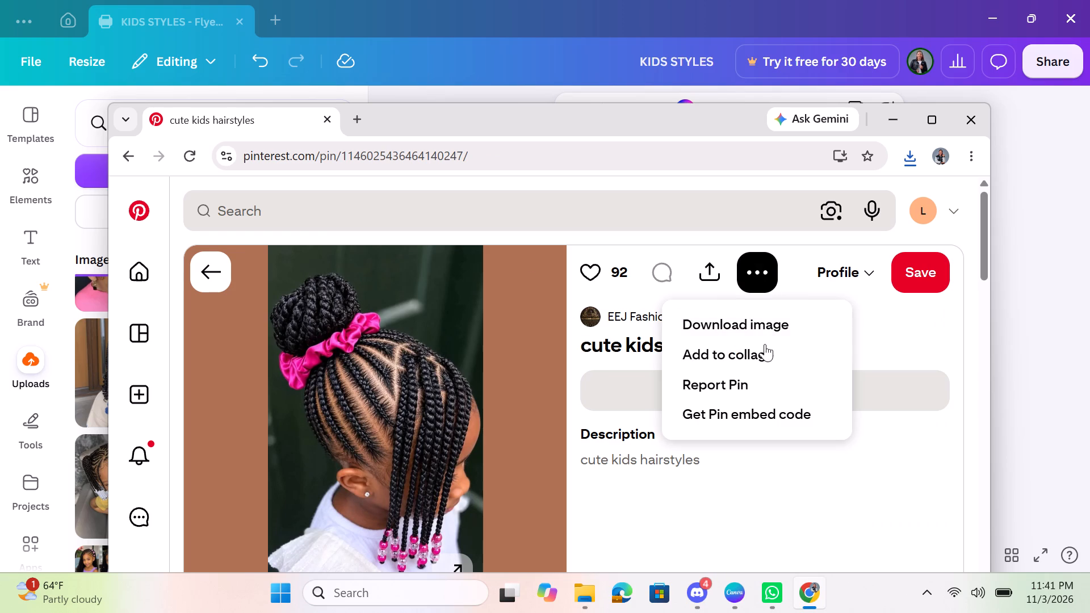
left_click(729, 320)
left_click(211, 270)
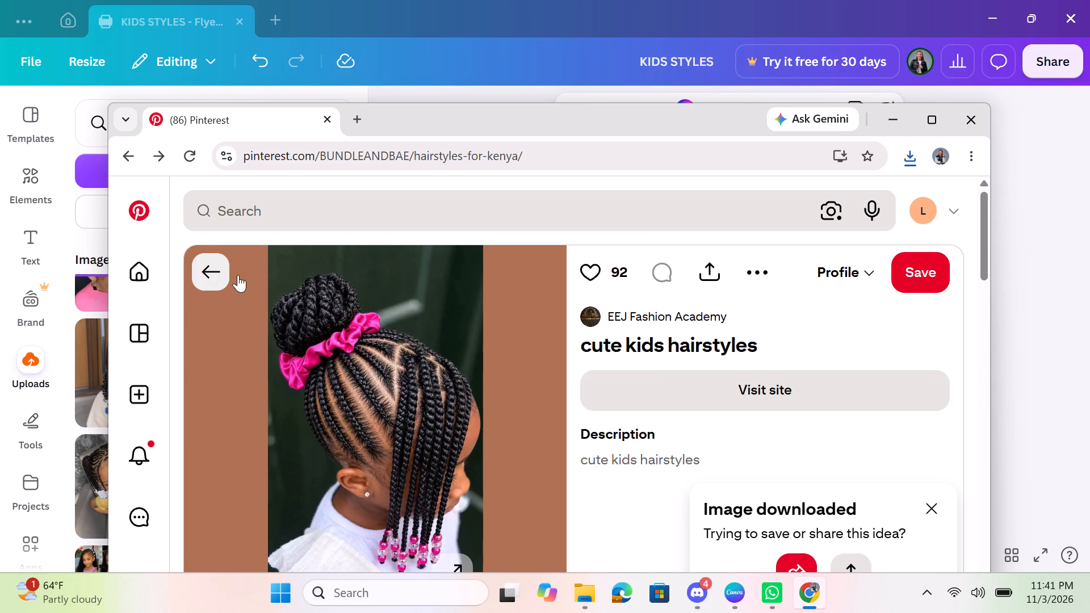
Download the "birthday party" pin of the smiling girl with two twisted ponytails and pink beads, and return to the board.
scroll(584, 418, "down", 3)
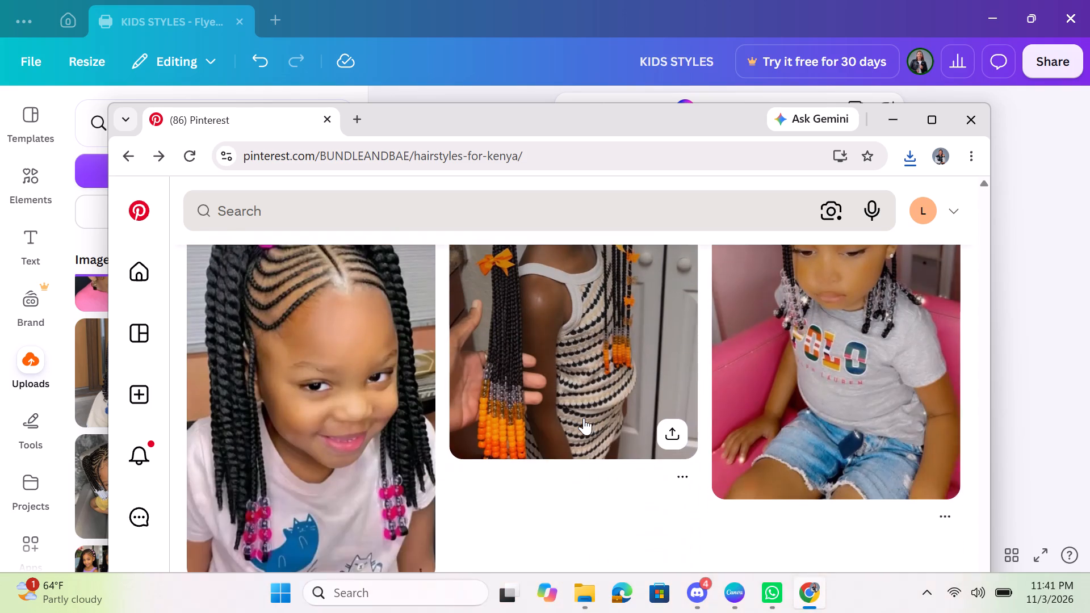
scroll(584, 418, "up", 2)
scroll(584, 418, "down", 1)
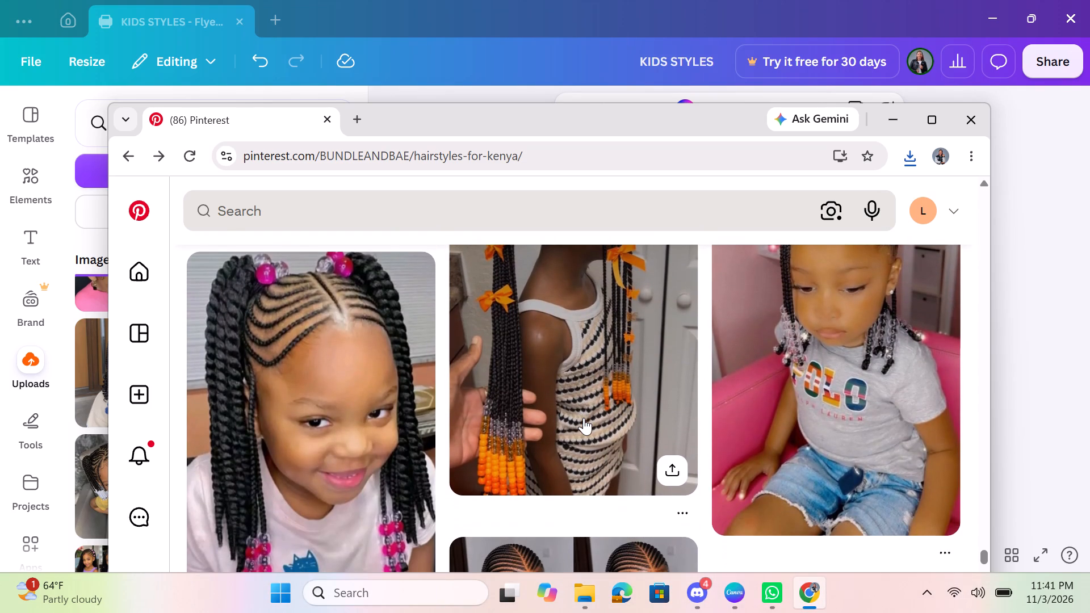
left_click(380, 386)
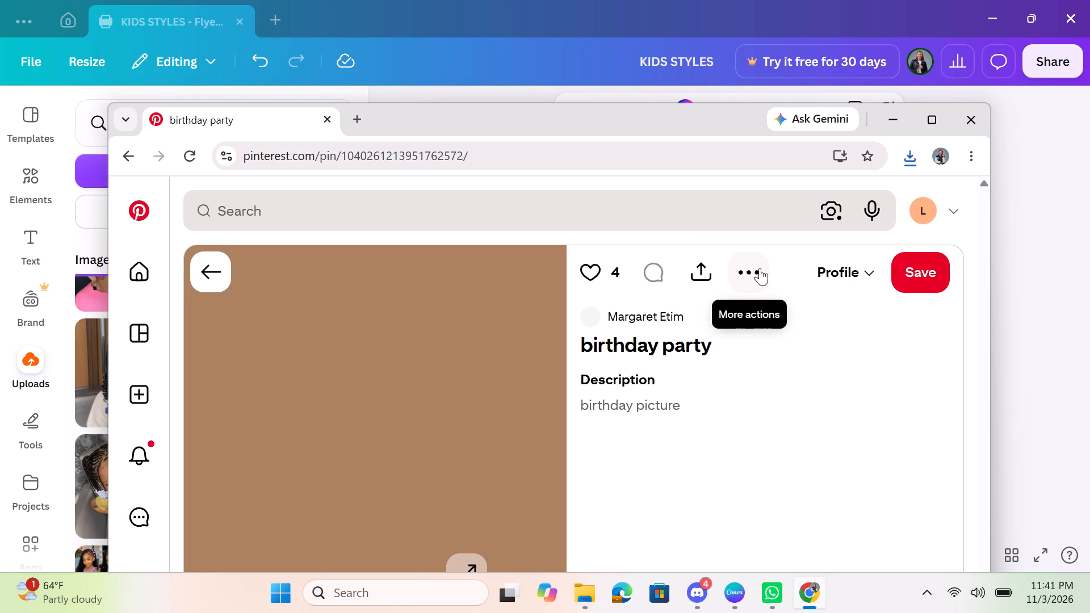
left_click(747, 268)
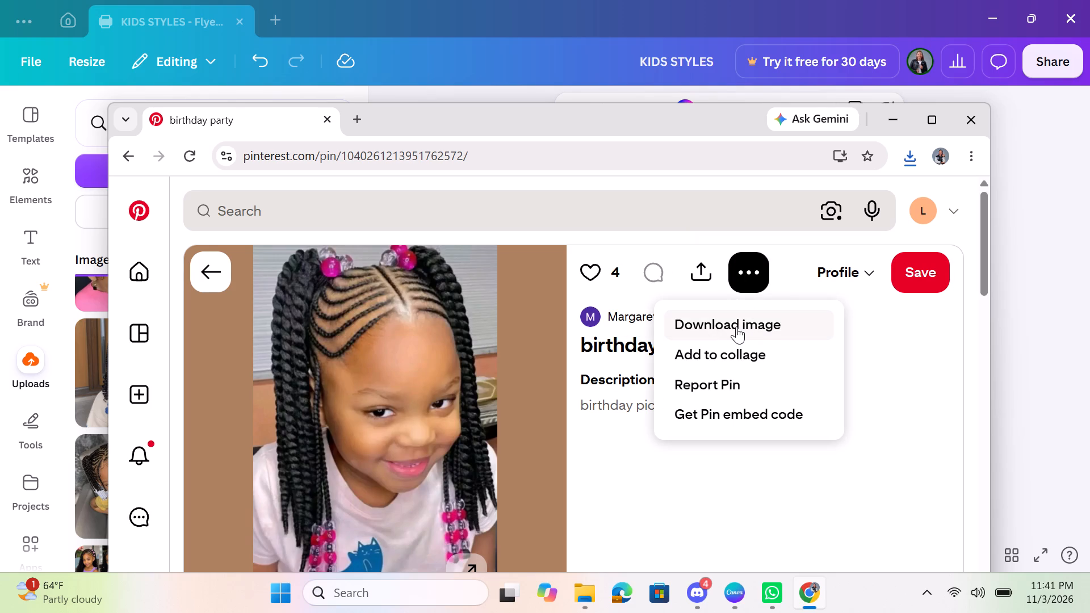
left_click(736, 326)
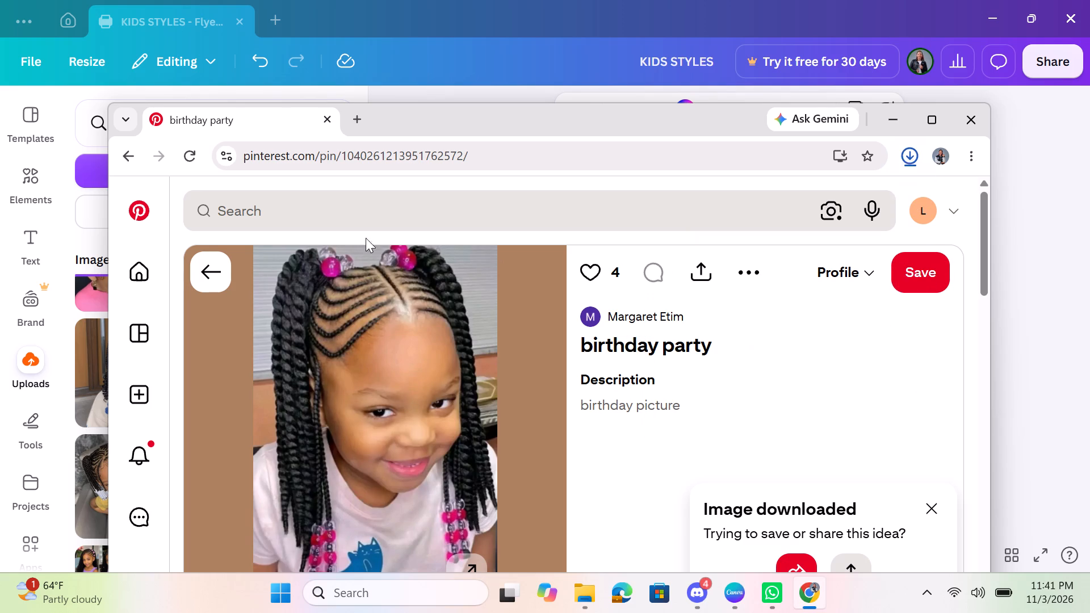
left_click(212, 271)
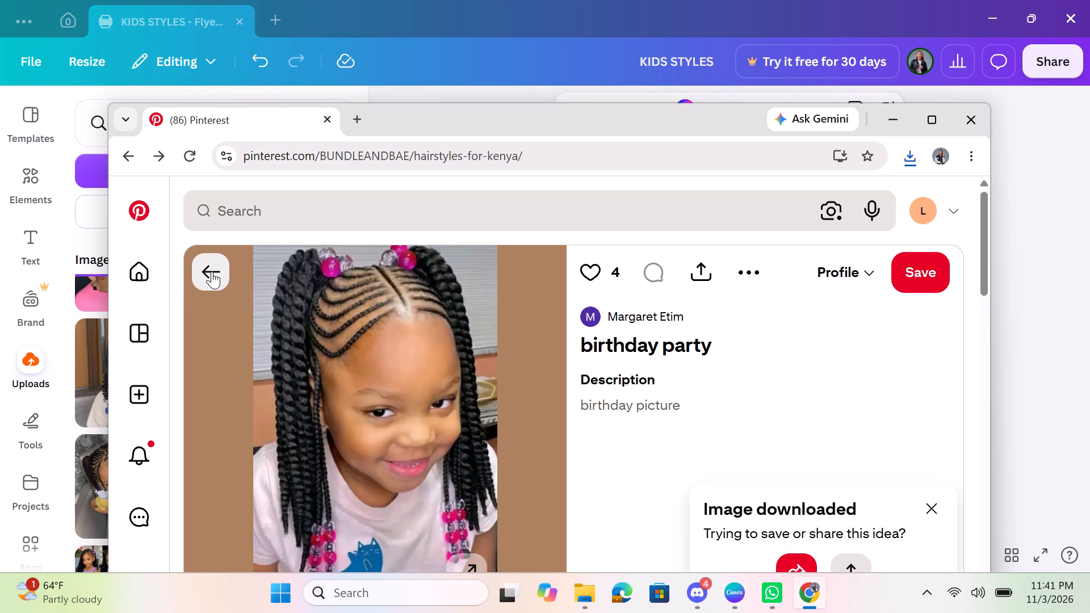
Look through the hairstyles-for-kenya board for another single-child braided style with beads or bows to download.
scroll(401, 379, "down", 1)
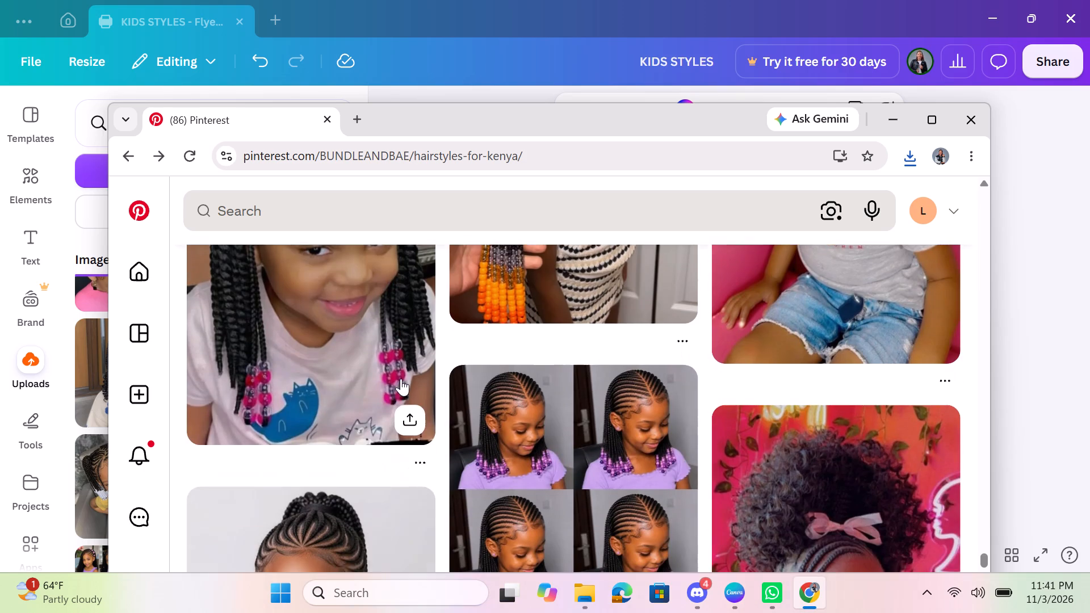
scroll(401, 379, "down", 2)
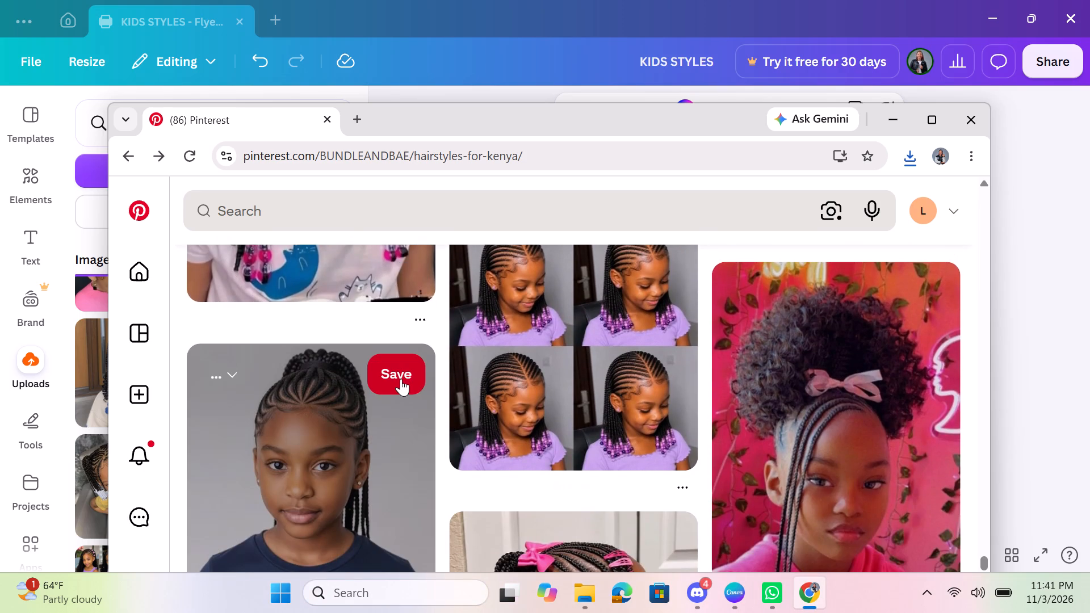
scroll(401, 379, "down", 1)
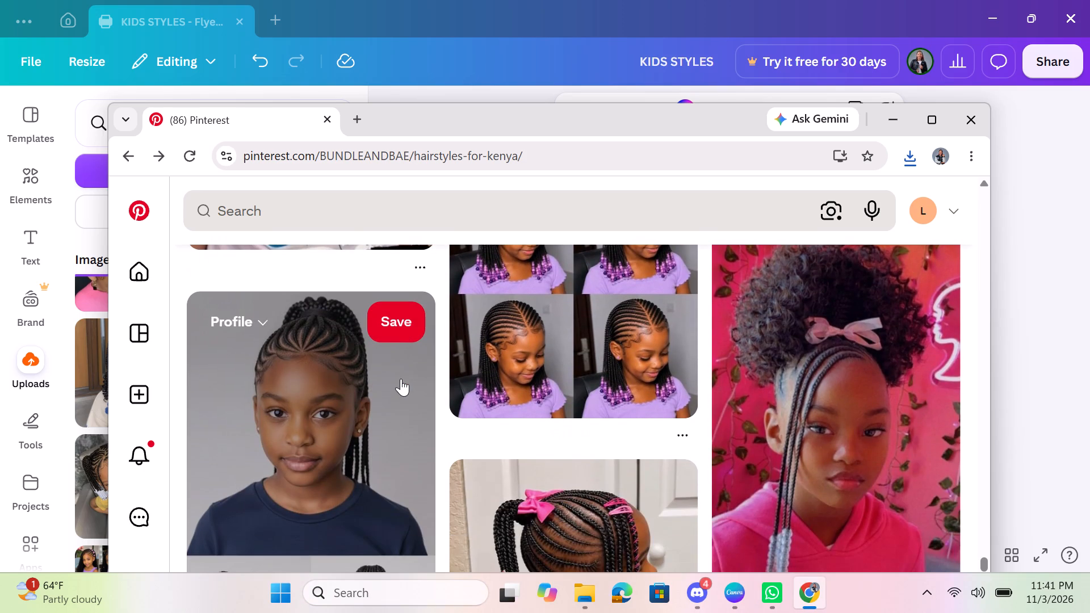
scroll(571, 471, "down", 1)
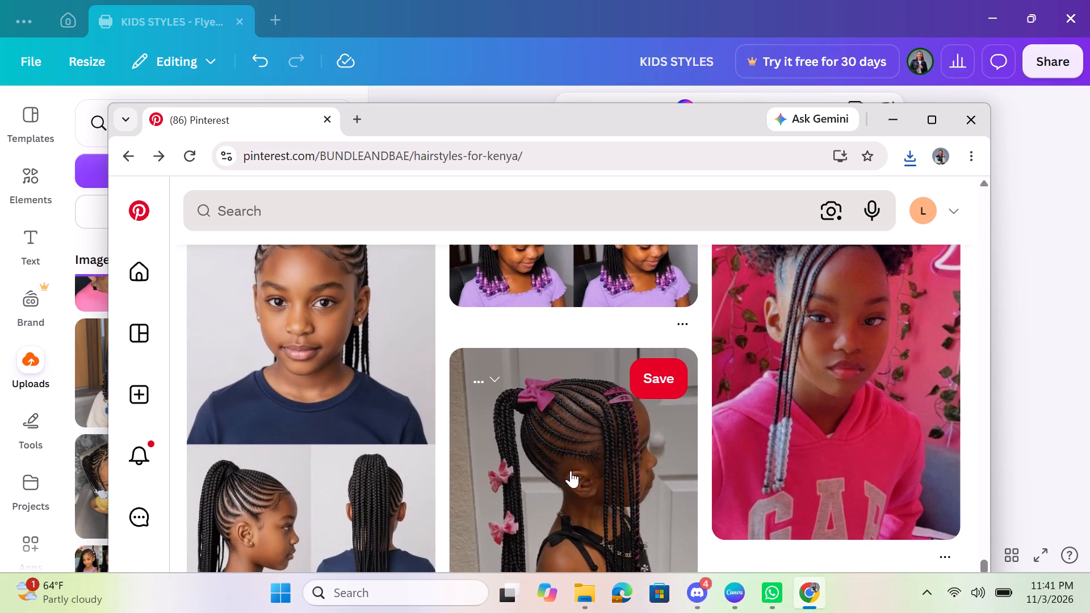
scroll(571, 471, "down", 1)
scroll(571, 471, "right", 2)
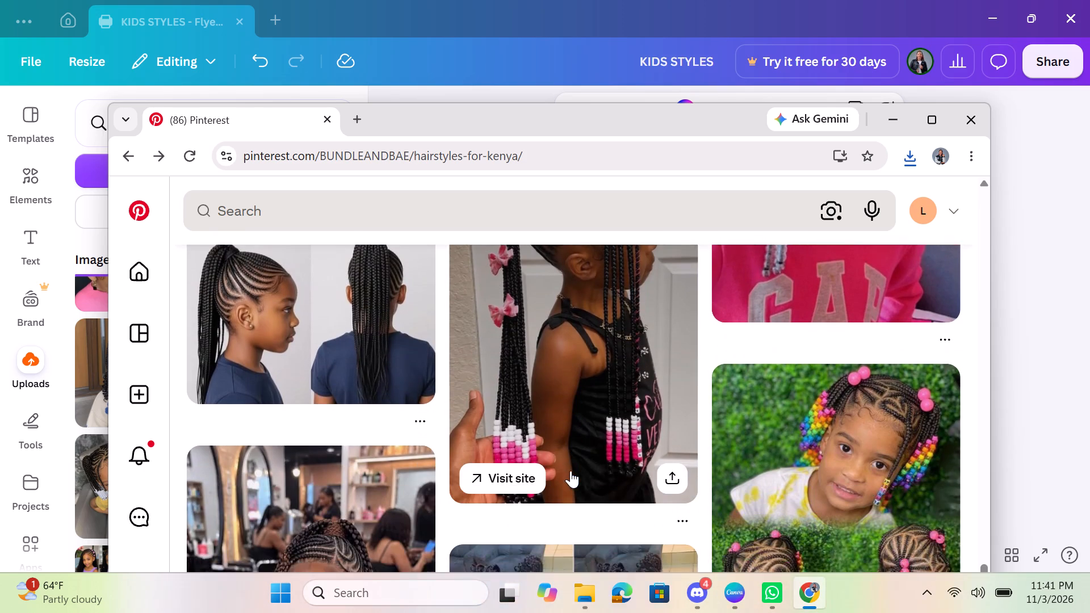
scroll(571, 471, "down", 3)
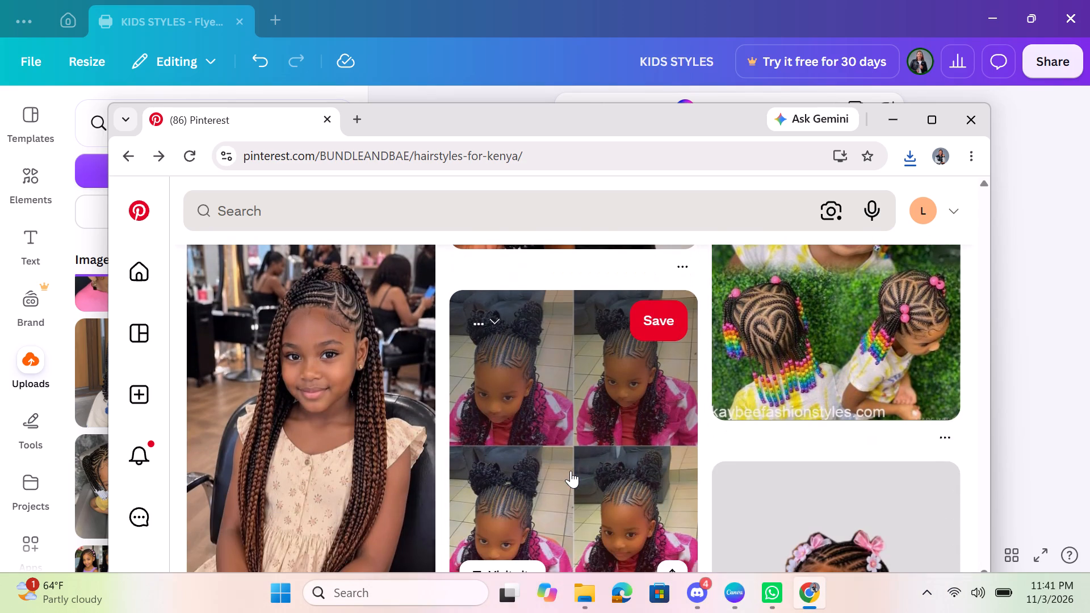
scroll(571, 471, "down", 3)
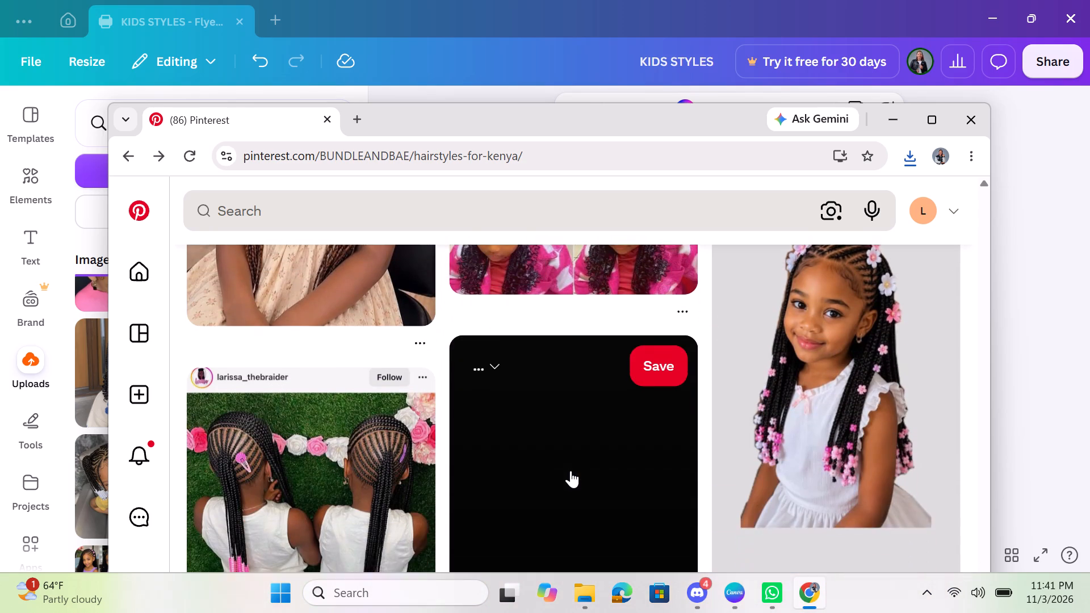
scroll(571, 471, "down", 1)
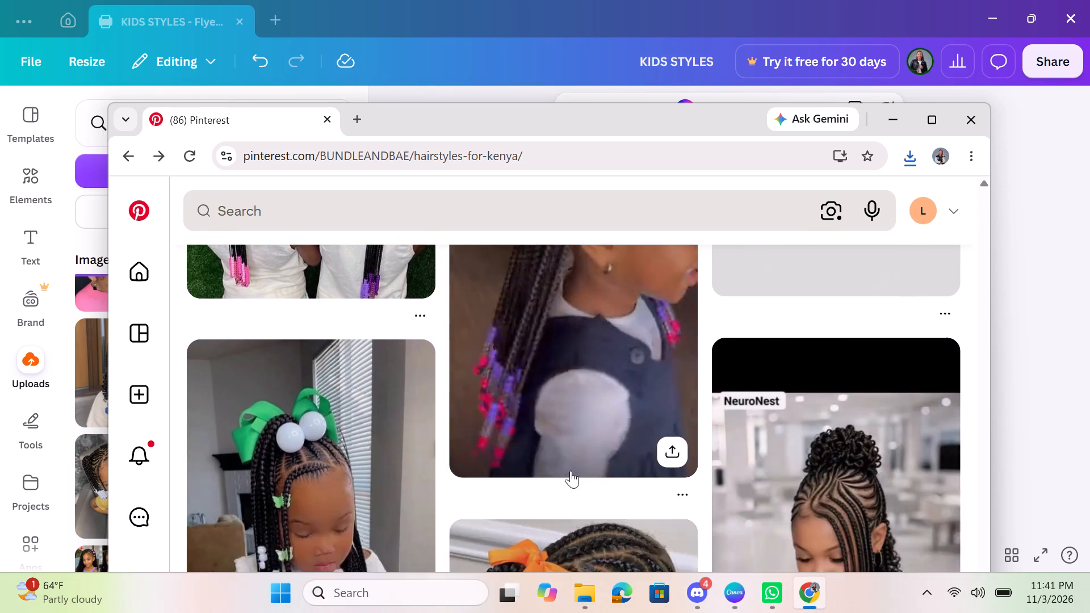
scroll(571, 471, "down", 3)
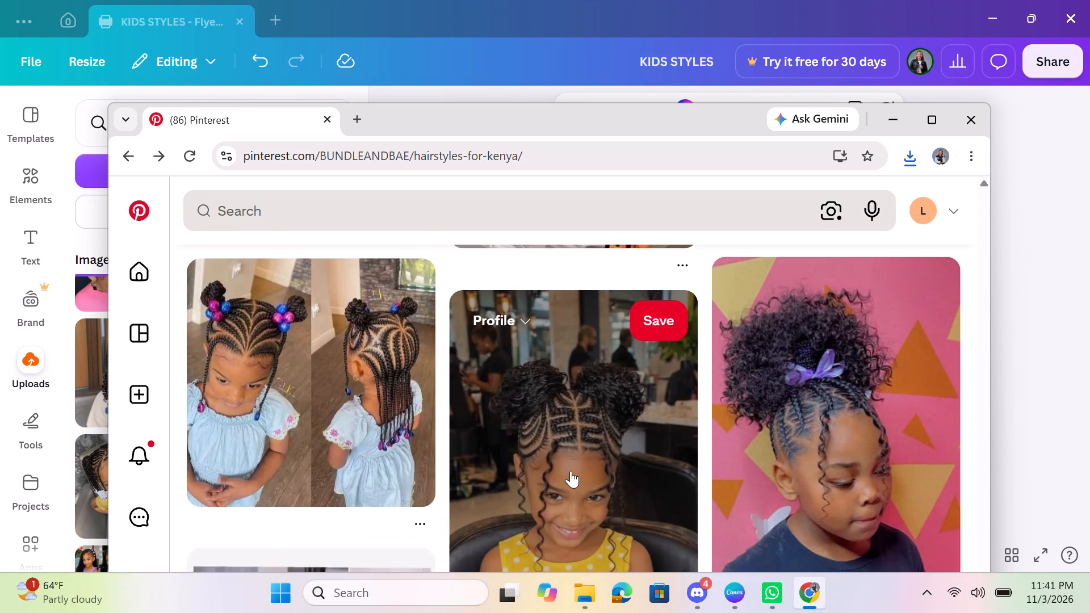
scroll(571, 471, "down", 3)
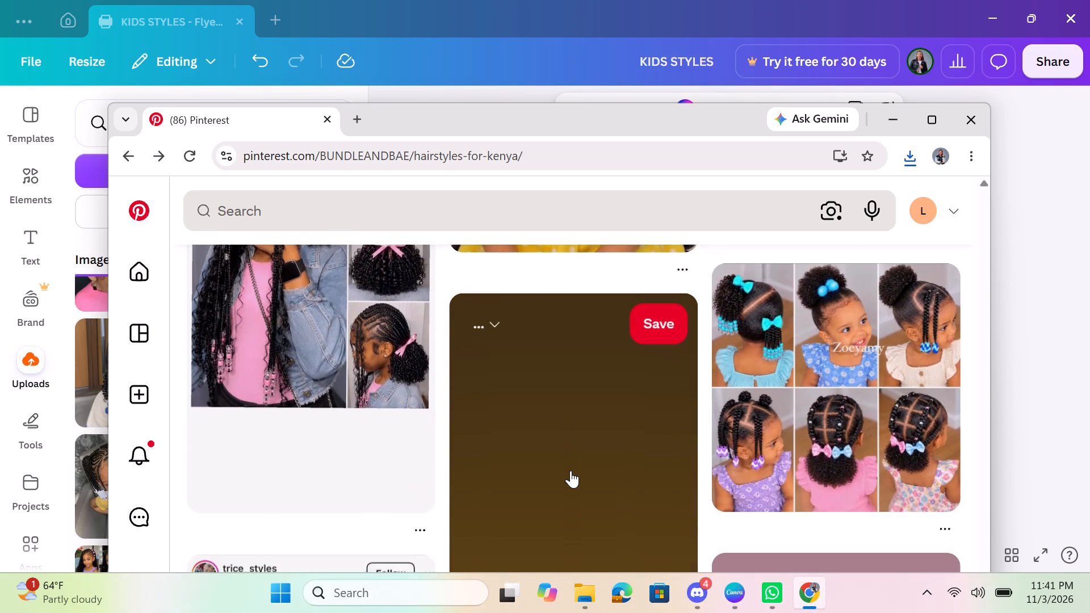
scroll(571, 471, "down", 1)
scroll(571, 471, "right", 2)
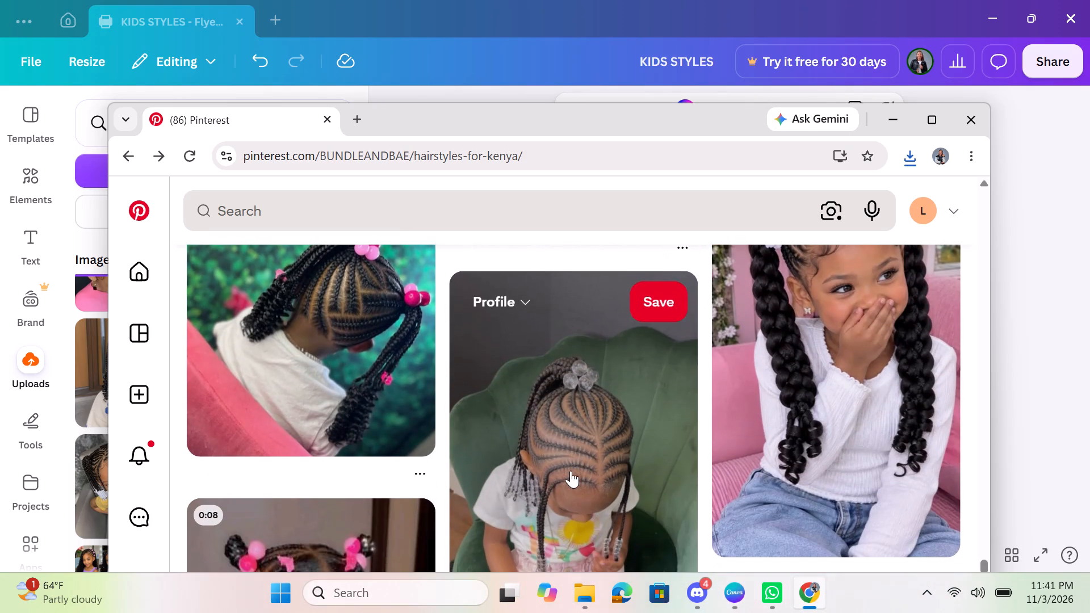
scroll(571, 471, "right", 6)
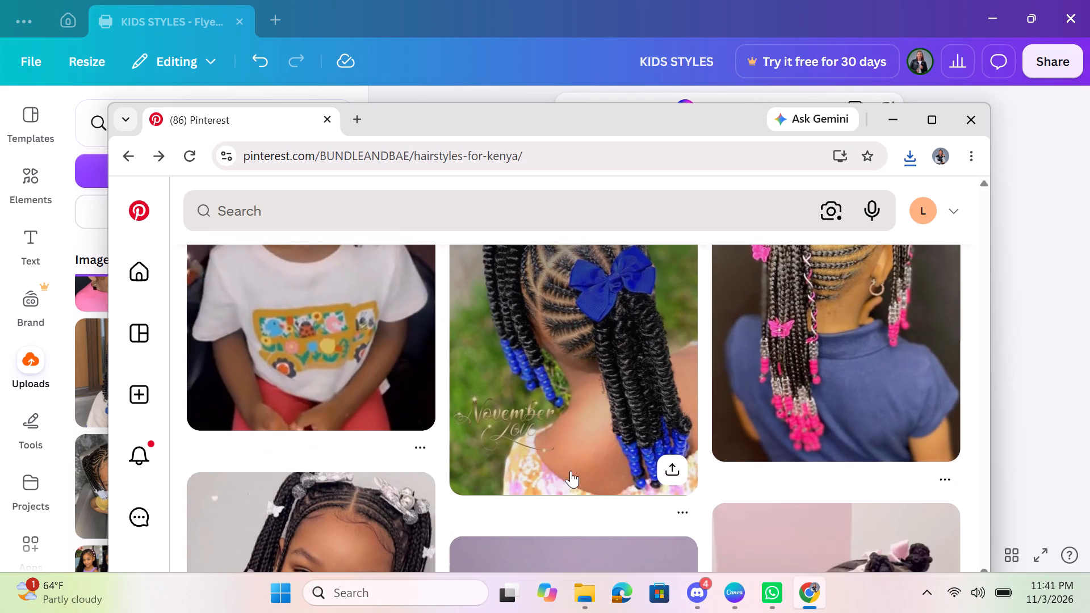
scroll(571, 471, "right", 6)
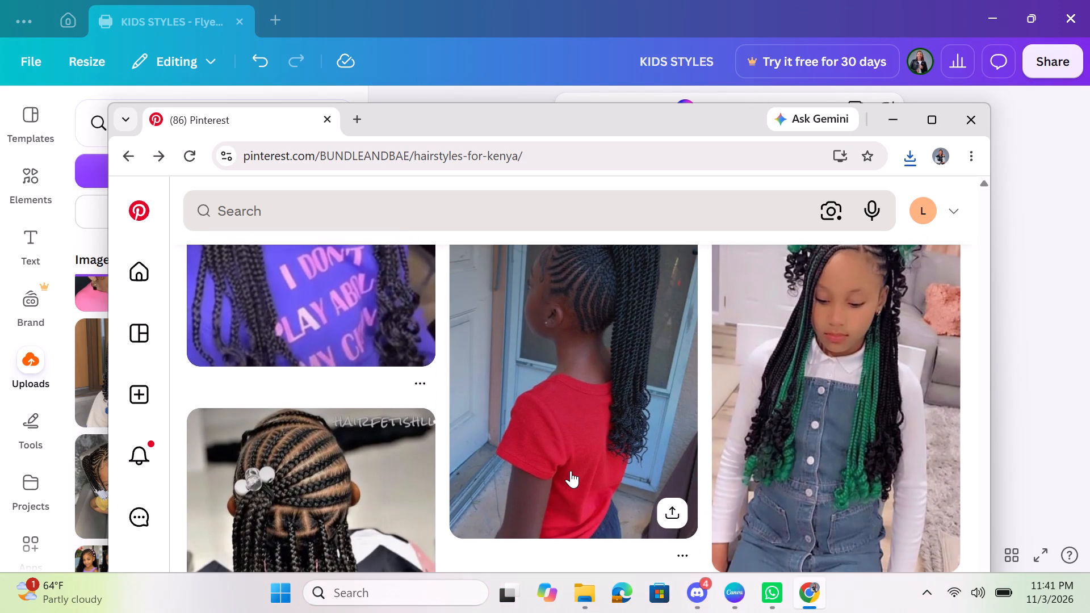
scroll(571, 471, "right", 4)
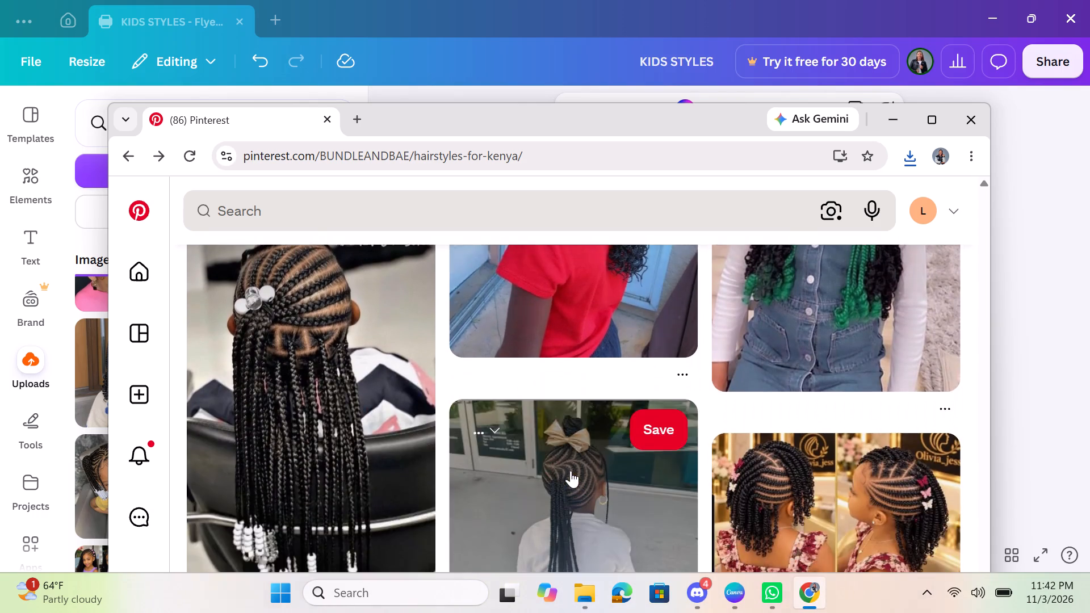
scroll(571, 471, "right", 3)
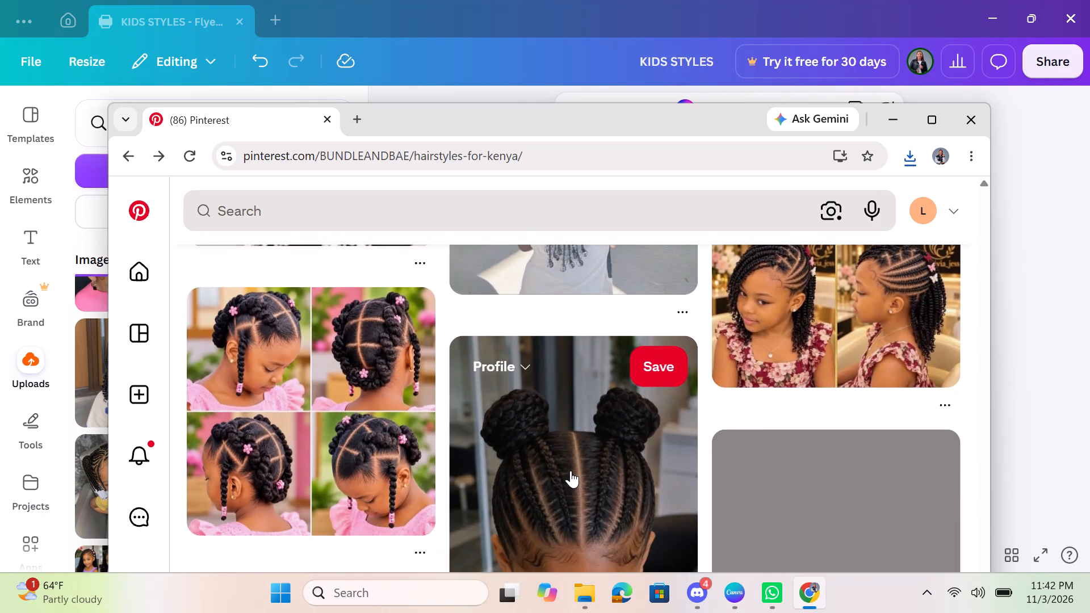
scroll(571, 471, "right", 3)
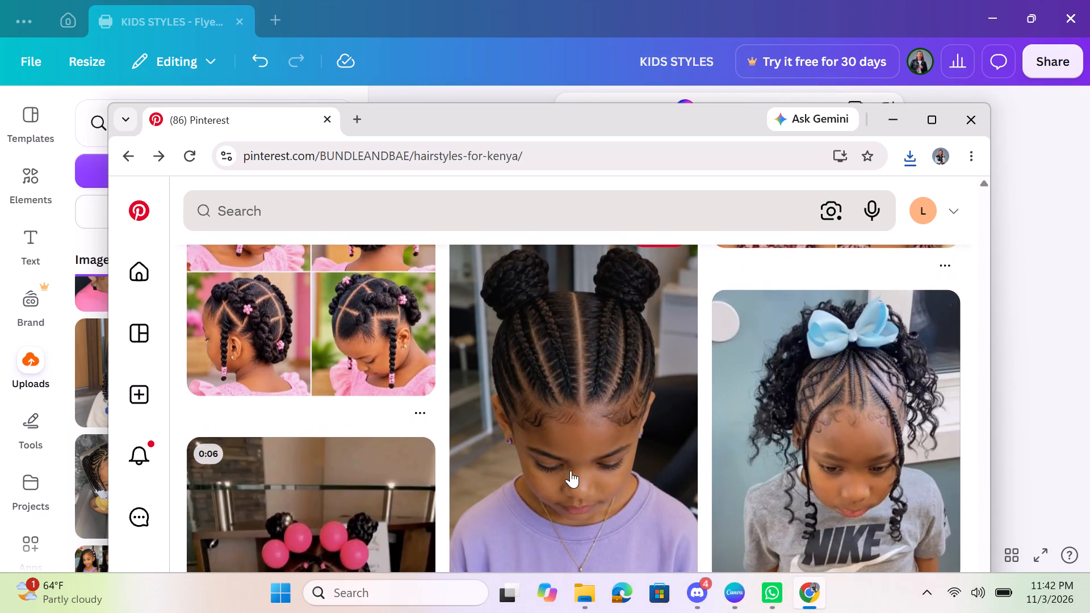
scroll(571, 471, "right", 7)
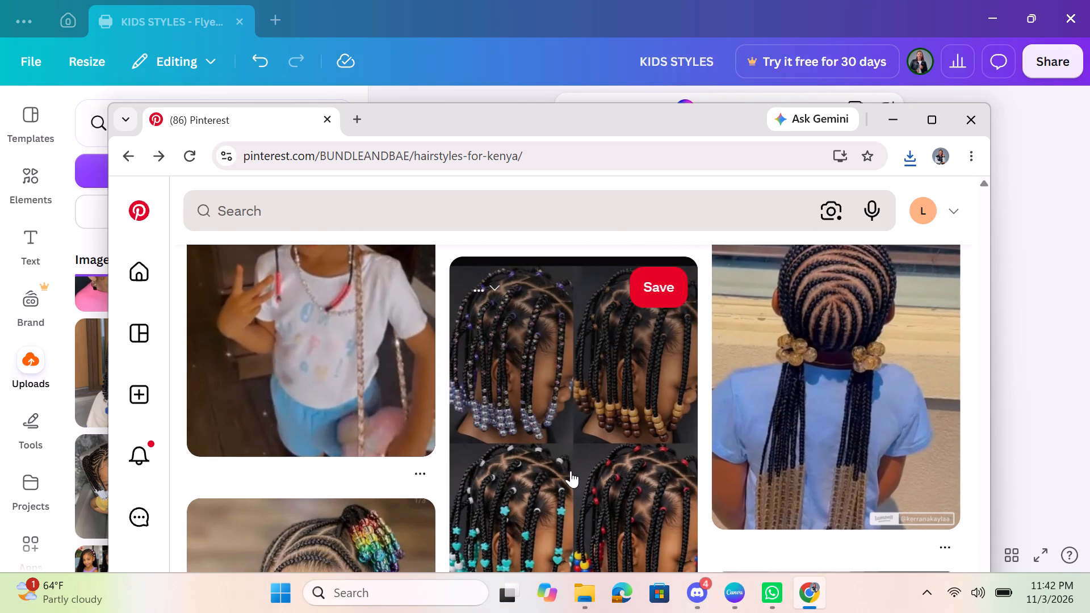
scroll(571, 471, "right", 8)
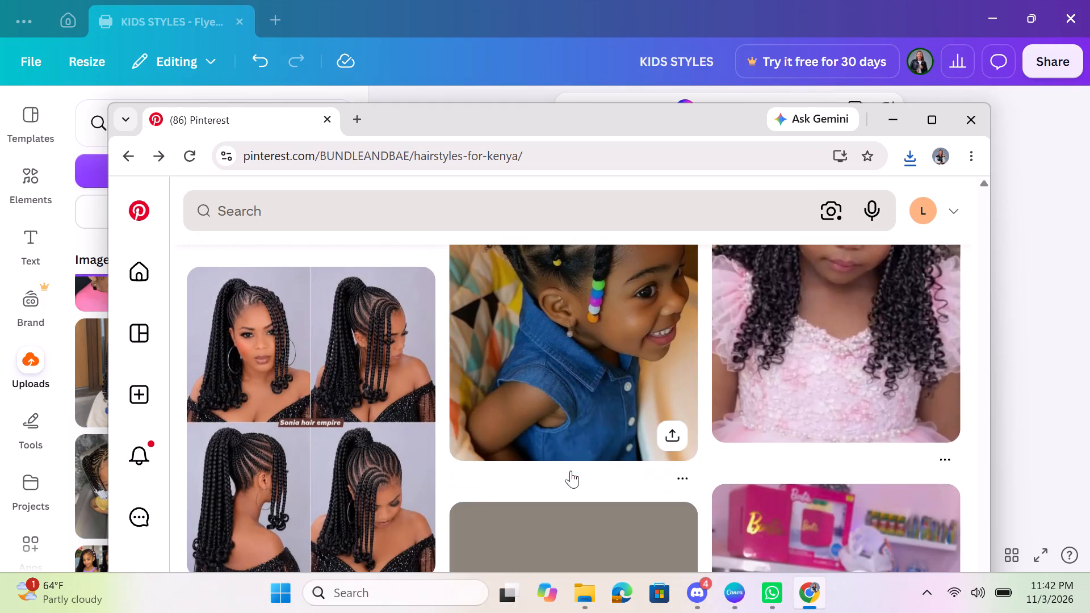
scroll(571, 471, "right", 7)
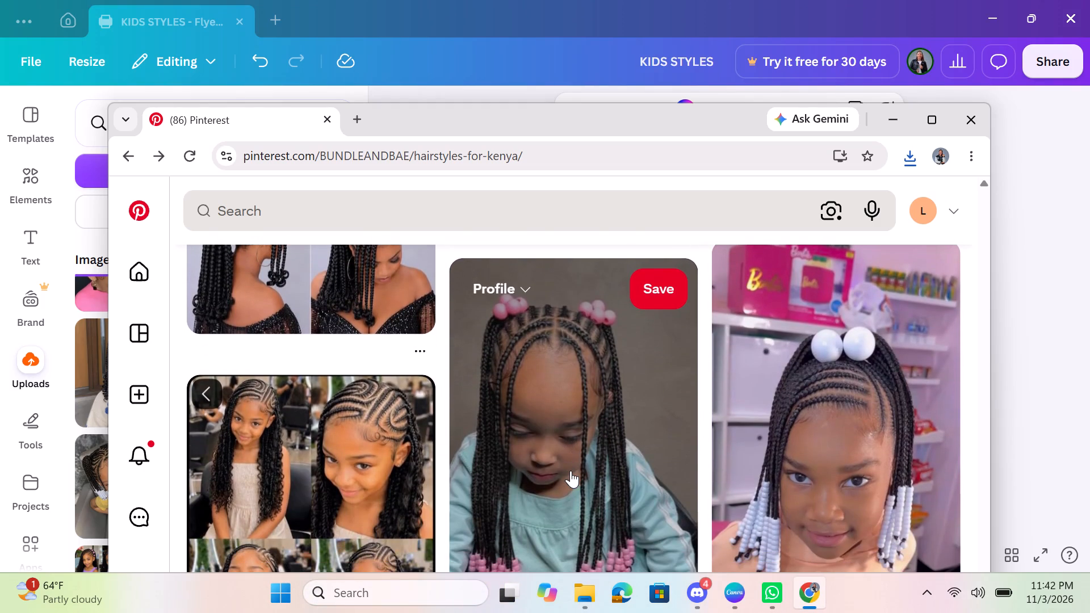
Download the "Kid Styles" pin of the child in the teal top with pink-beaded braids, and return to the board.
scroll(571, 471, "right", 2)
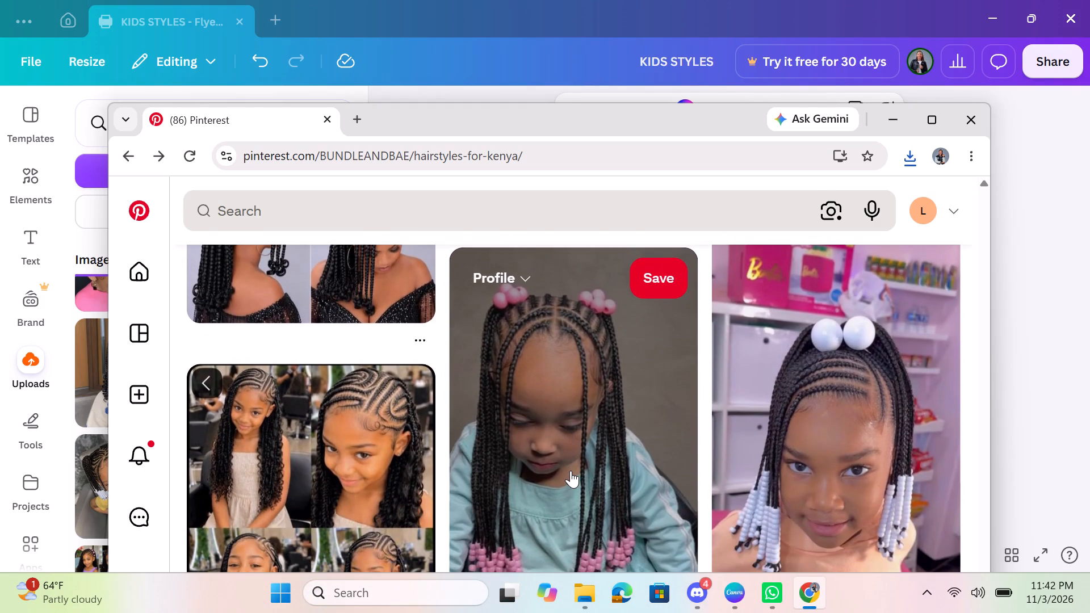
scroll(571, 471, "right", 2)
scroll(571, 471, "left", 1)
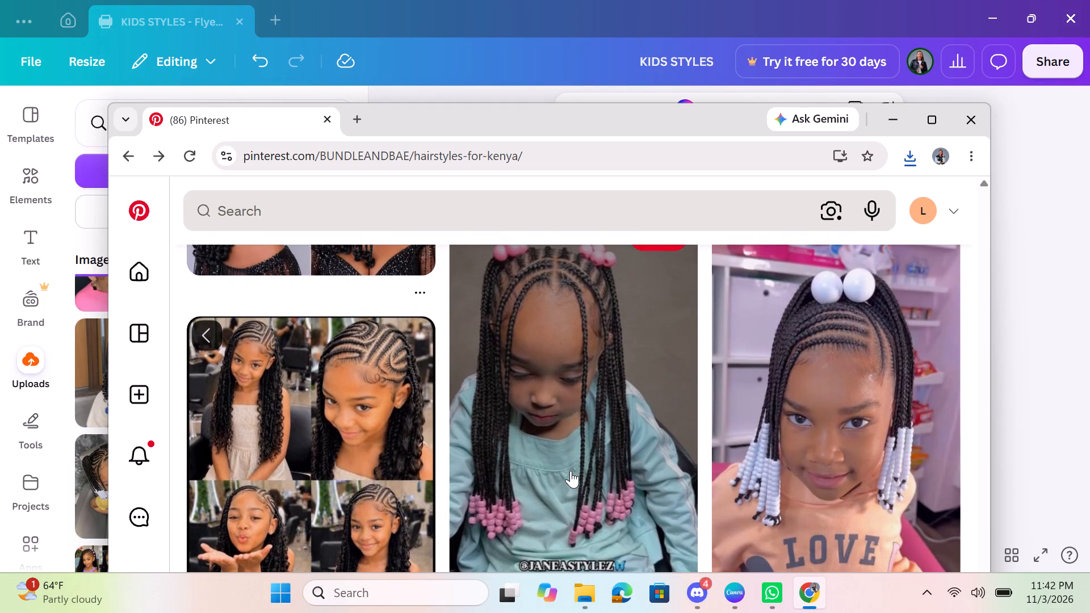
scroll(571, 471, "left", 1)
scroll(574, 454, "right", 1)
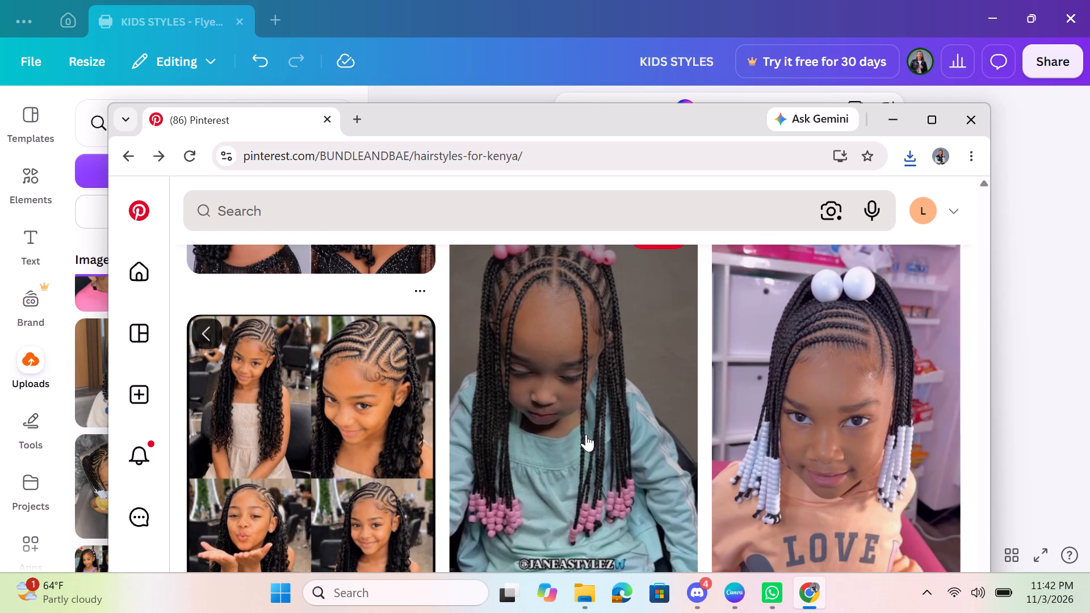
left_click(554, 396)
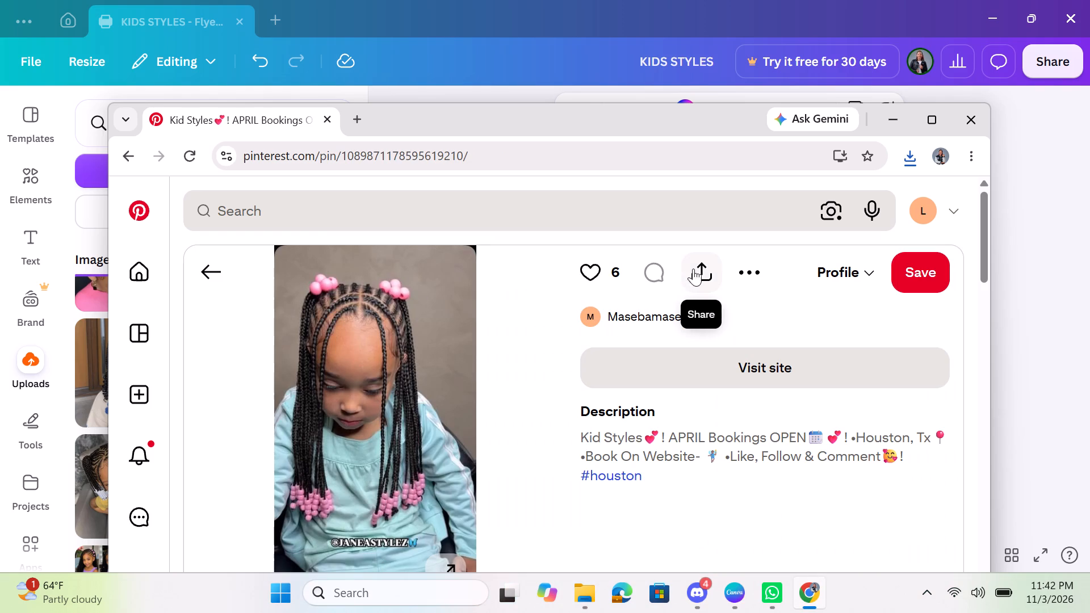
left_click(756, 273)
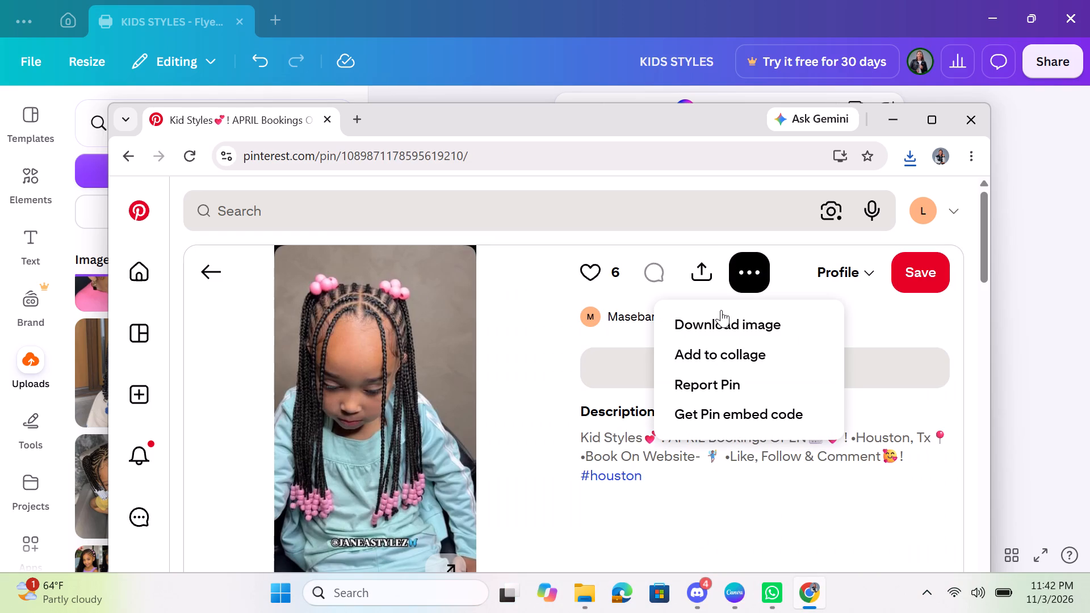
left_click(719, 327)
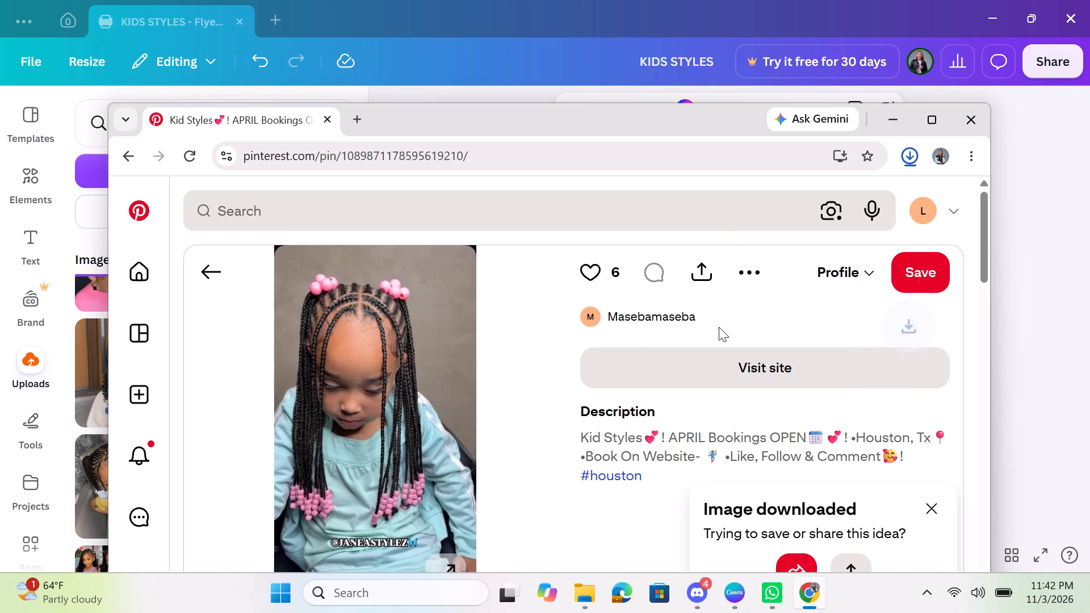
left_click(209, 274)
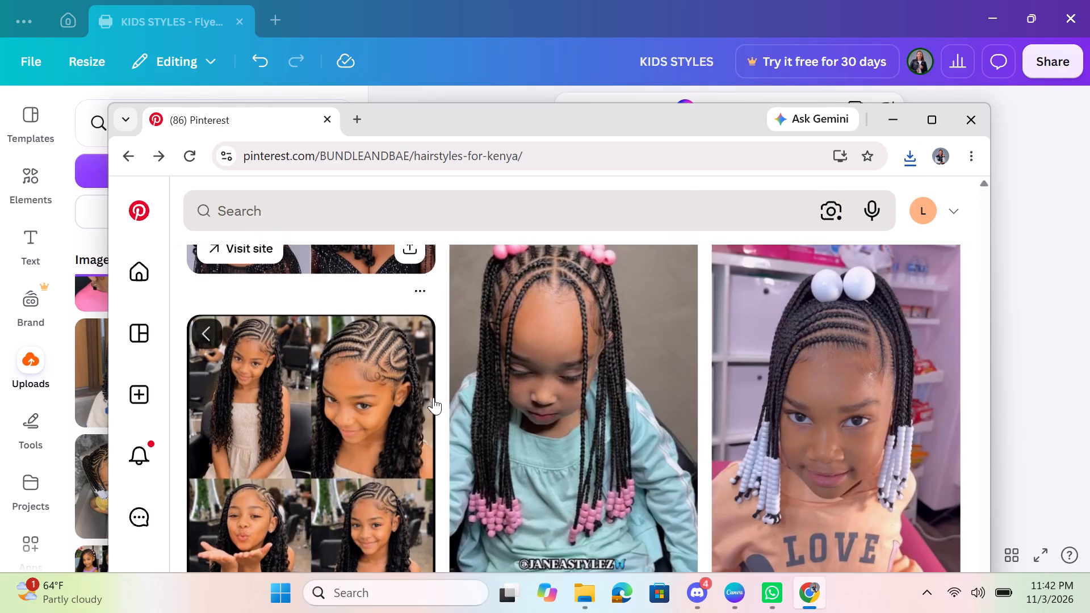
Look through the hairstyles-for-kenya board for another single-child braided hairstyle photo that suits the collage.
scroll(446, 404, "down", 1)
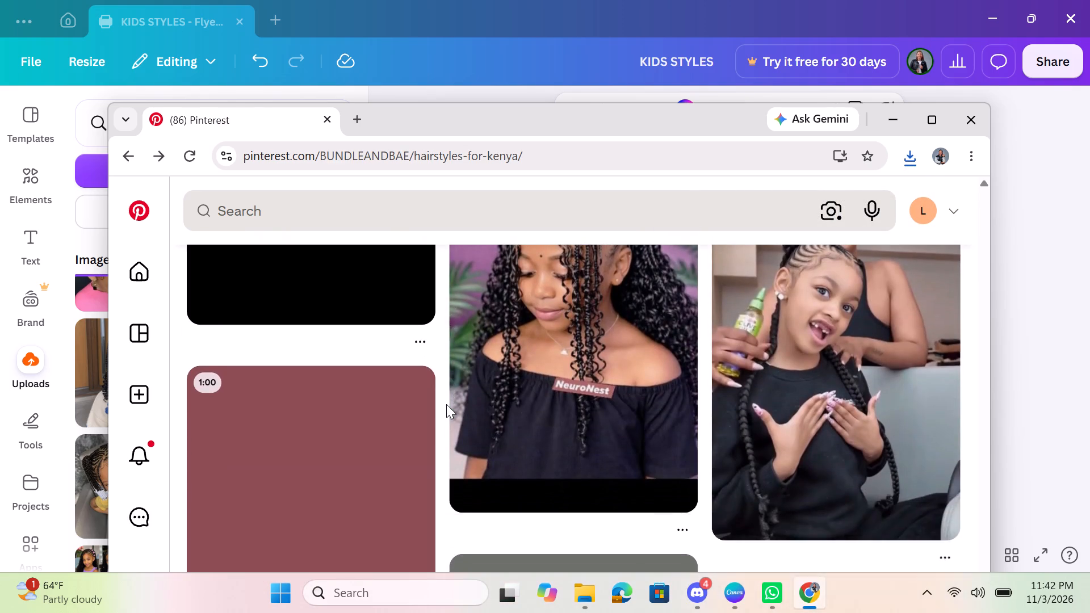
scroll(446, 404, "down", 1)
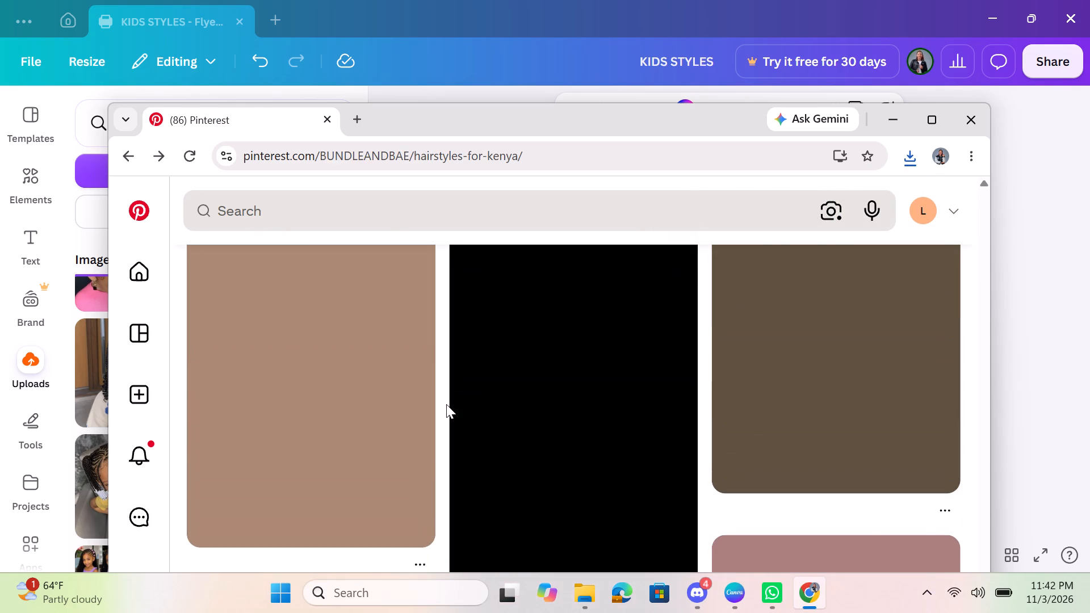
scroll(446, 404, "up", 1)
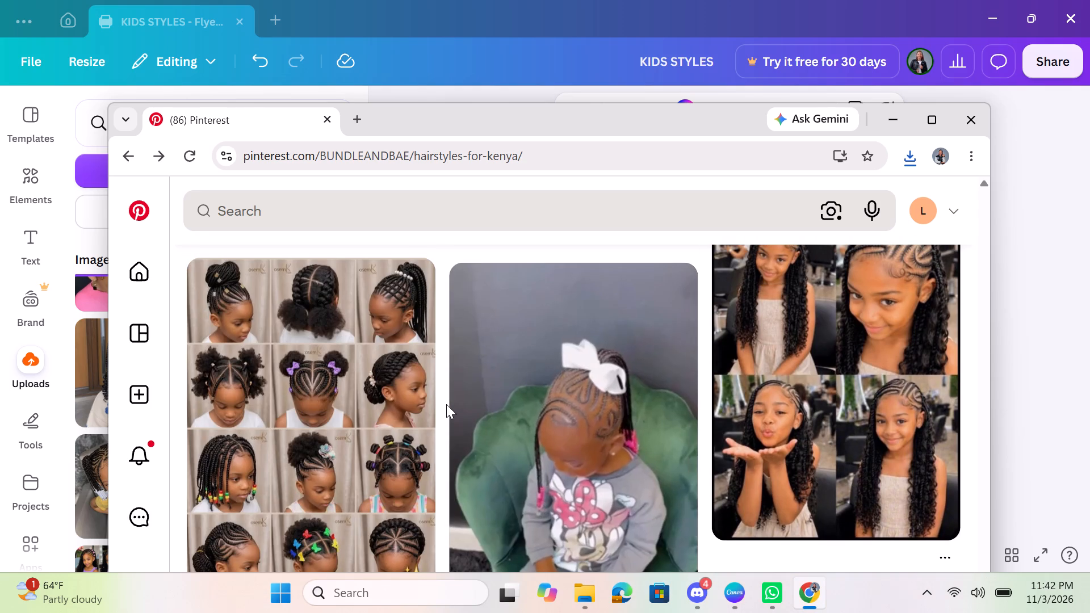
scroll(446, 404, "right", 2)
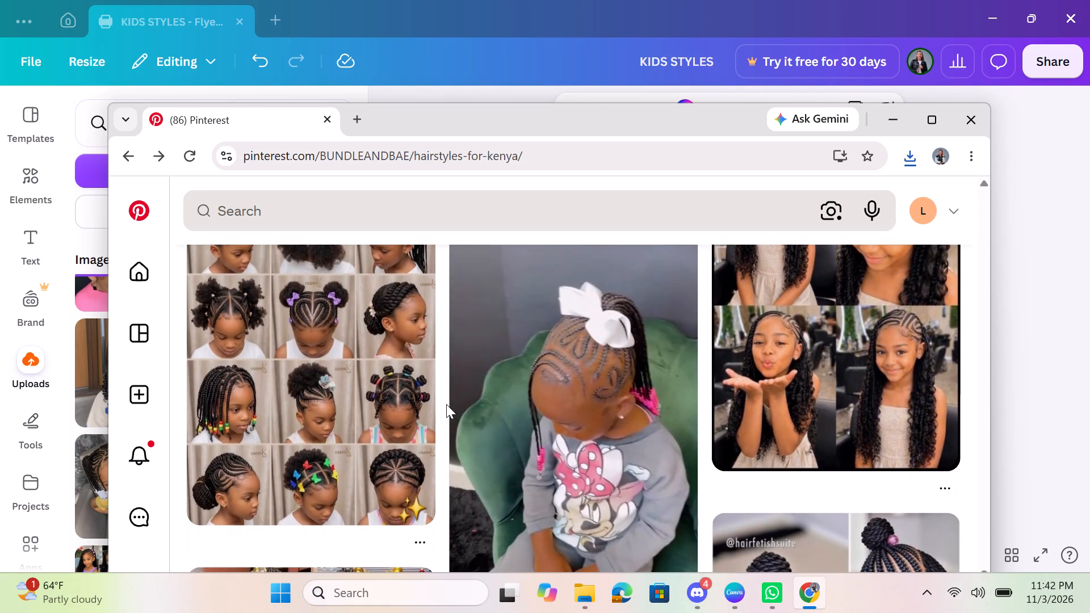
scroll(446, 404, "right", 4)
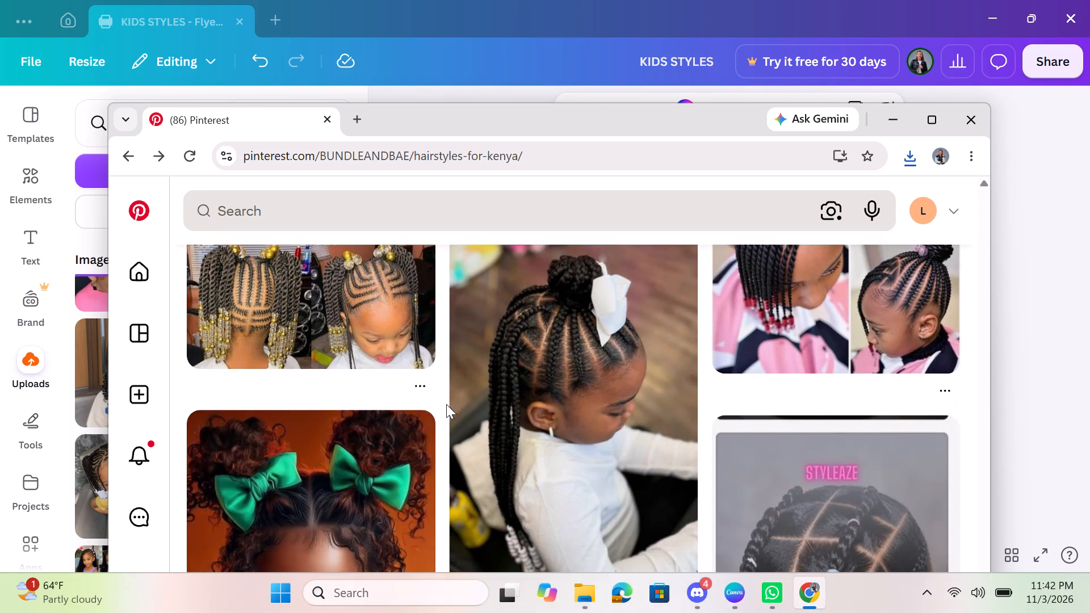
scroll(446, 404, "right", 4)
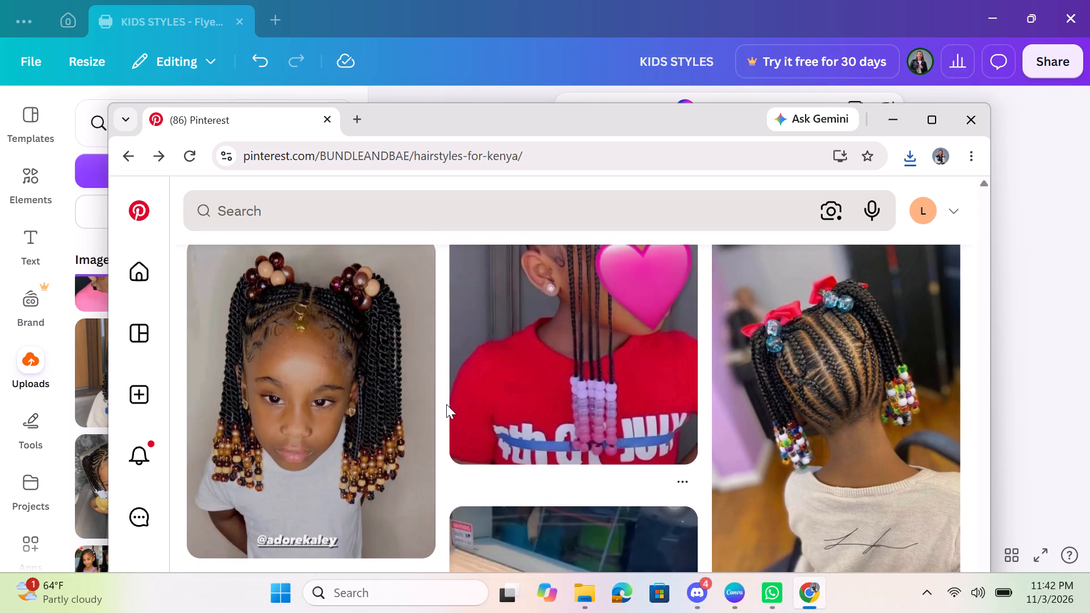
scroll(446, 404, "right", 1)
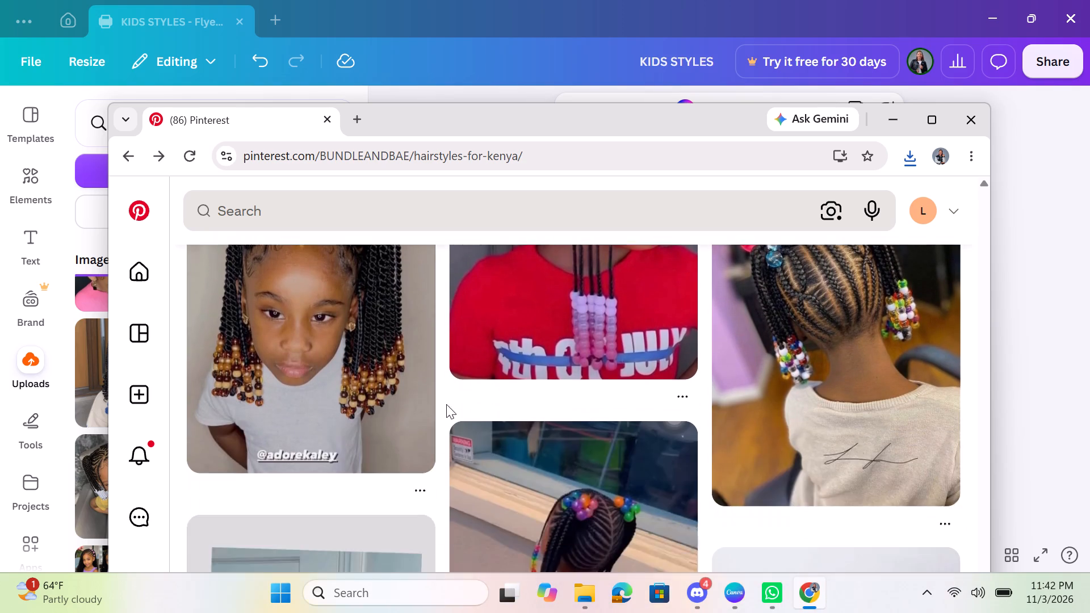
scroll(446, 404, "right", 1)
scroll(446, 404, "up", 1)
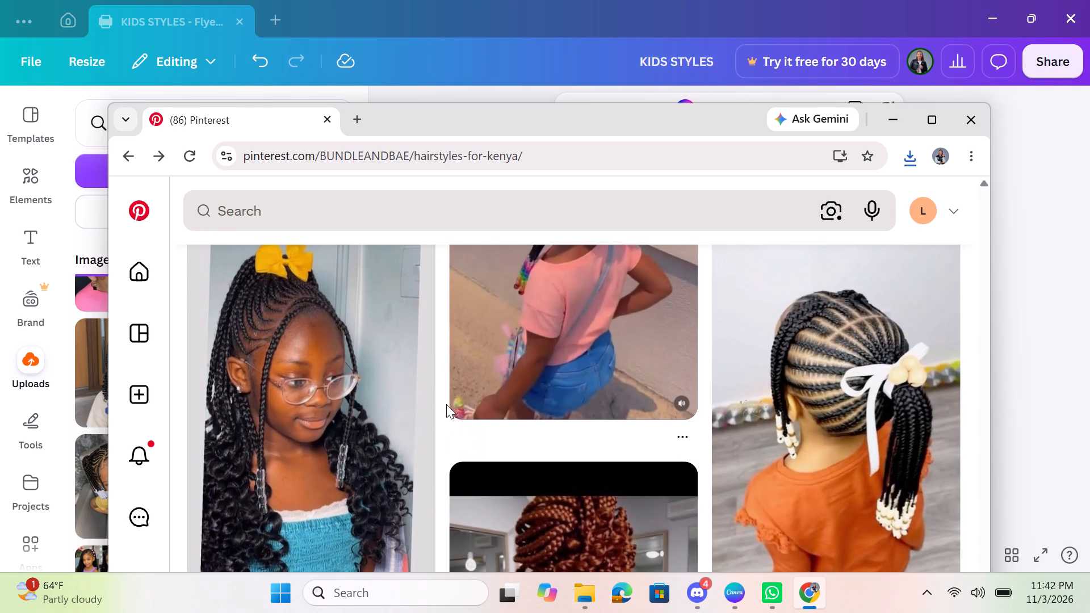
scroll(446, 404, "up", 1)
scroll(446, 404, "right", 3)
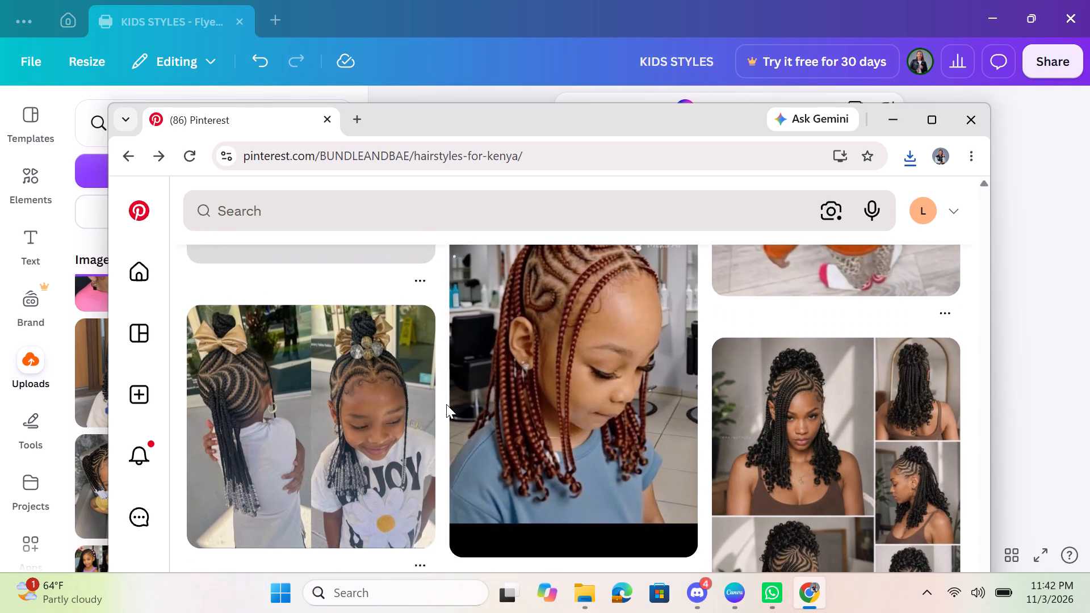
scroll(446, 404, "right", 7)
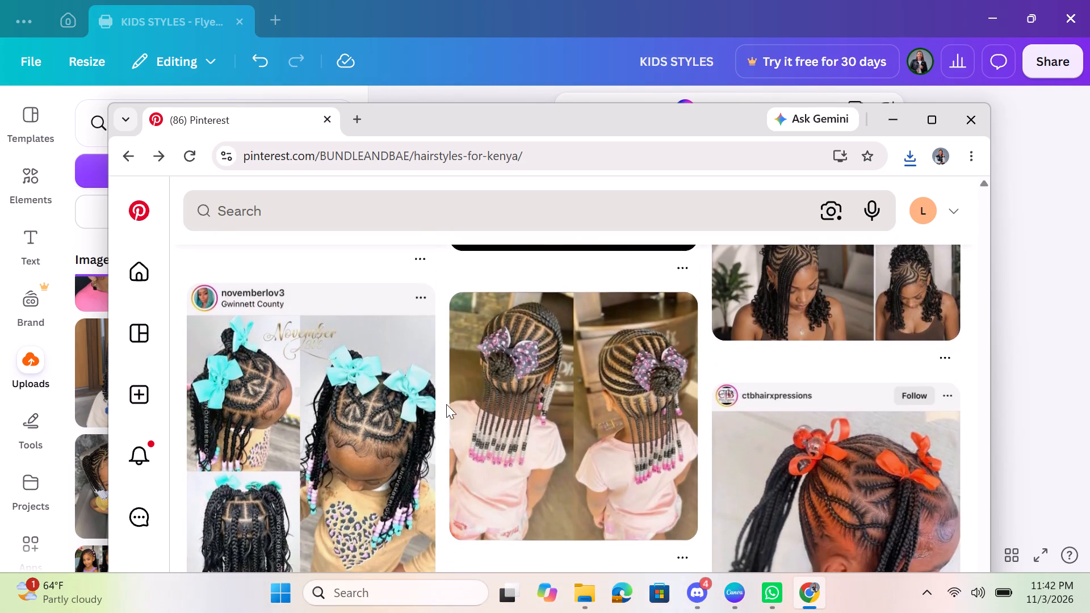
scroll(446, 404, "right", 6)
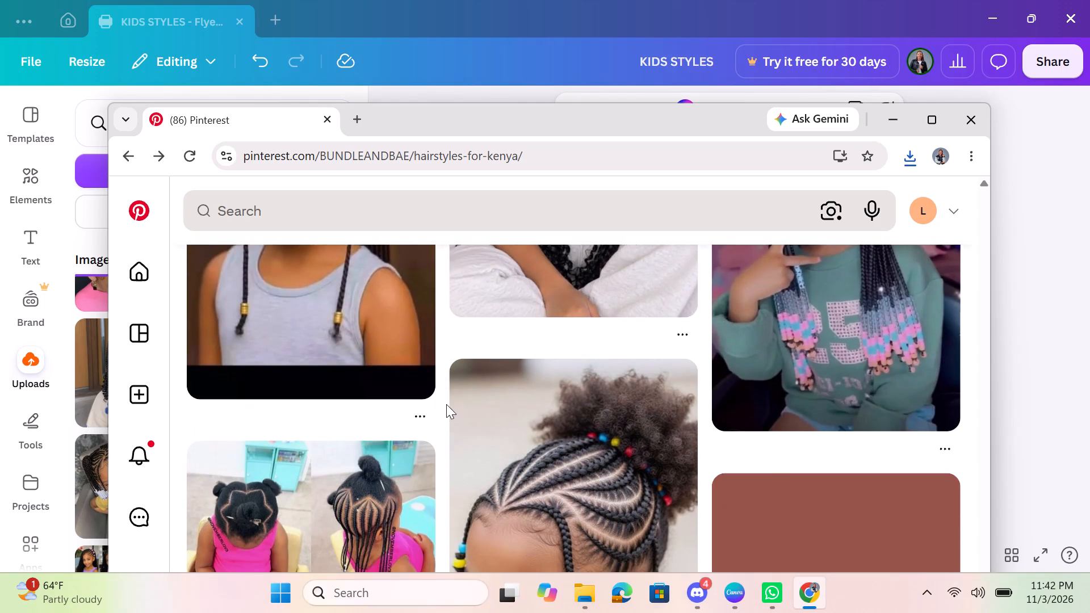
scroll(446, 404, "right", 5)
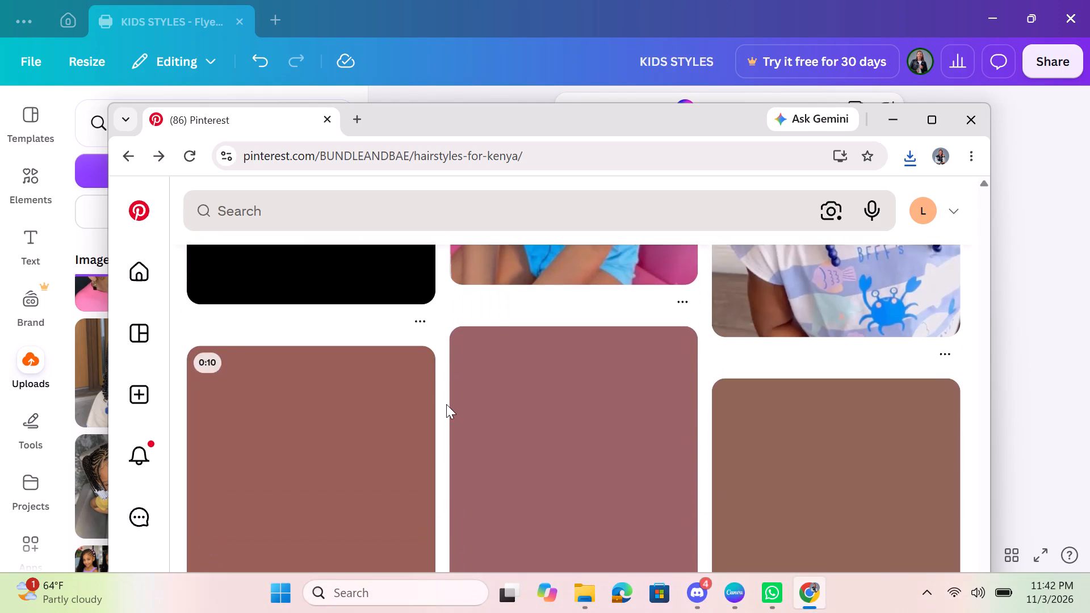
scroll(446, 404, "right", 1)
scroll(446, 404, "left", 6)
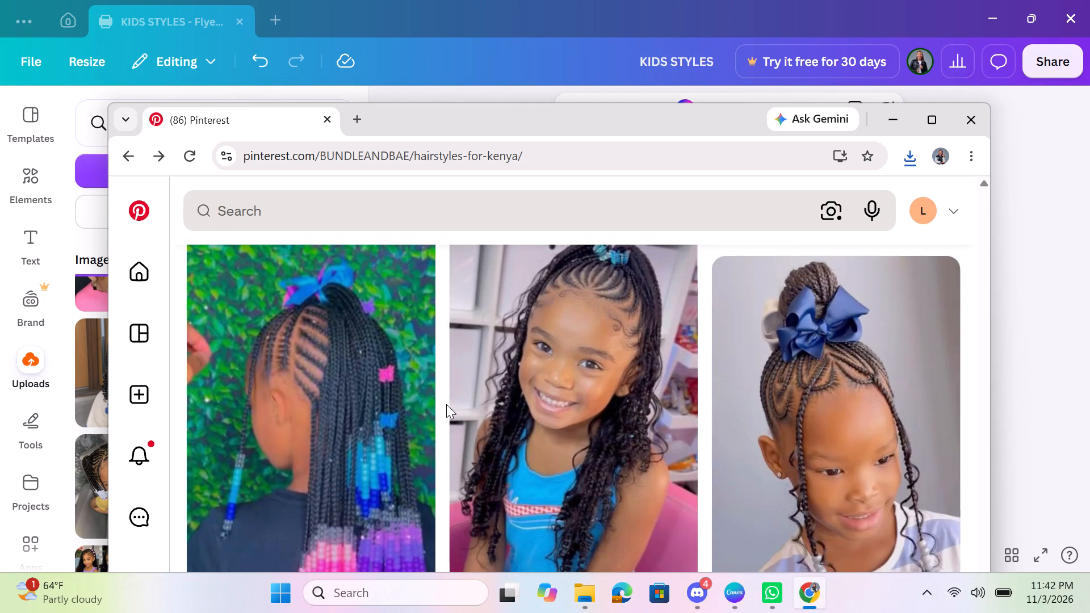
scroll(446, 404, "right", 12)
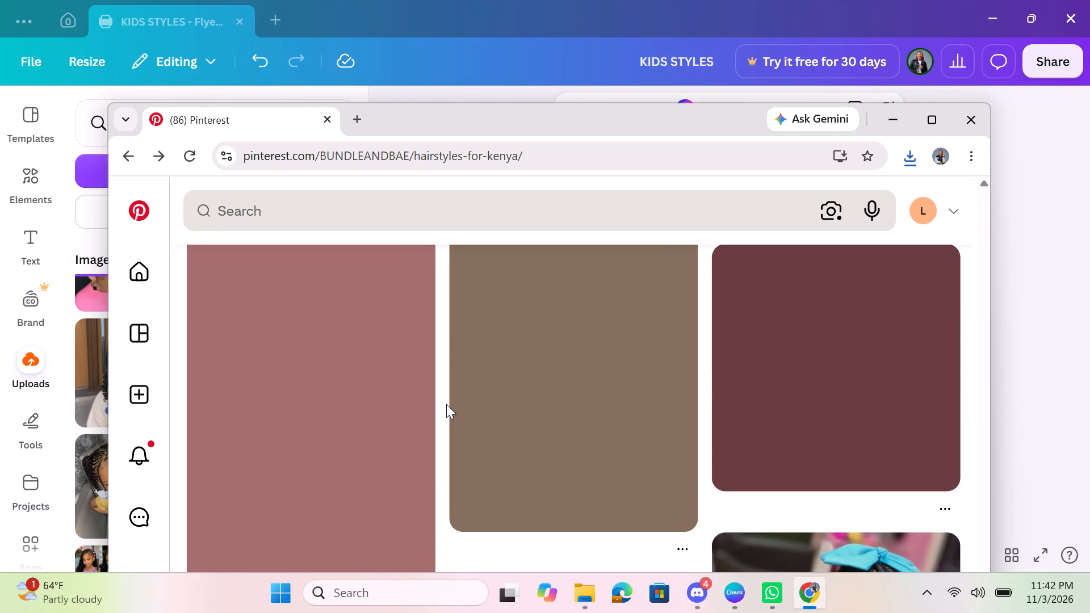
scroll(446, 404, "right", 1)
scroll(446, 404, "left", 3)
scroll(446, 404, "right", 1)
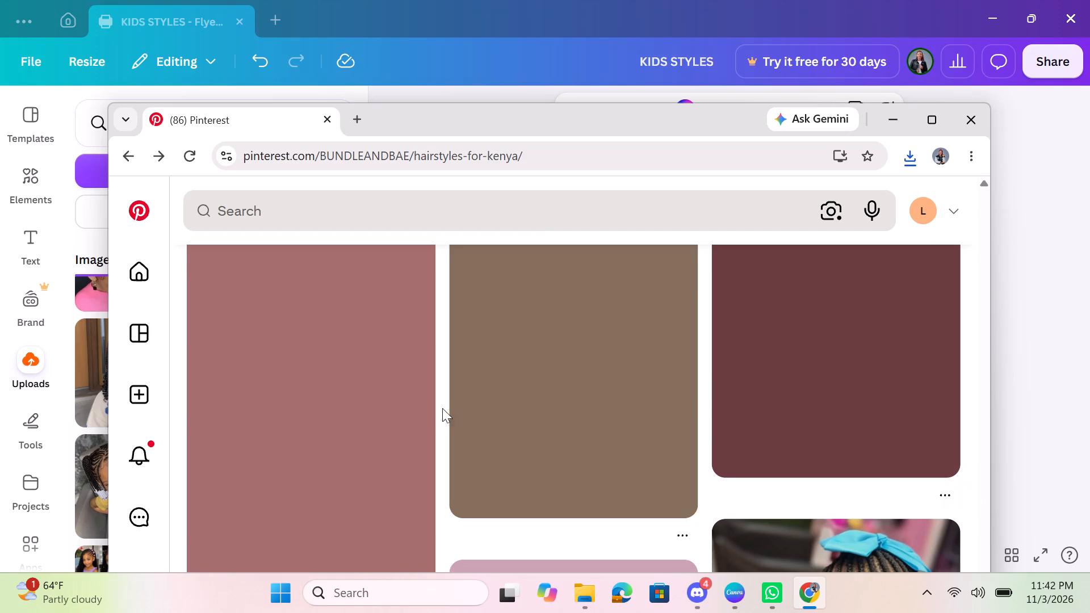
scroll(547, 391, "up", 1)
scroll(547, 391, "right", 1)
View the pin of the smiling girl with curly-ended braids and raised hands, and return to the board.
left_click(547, 391)
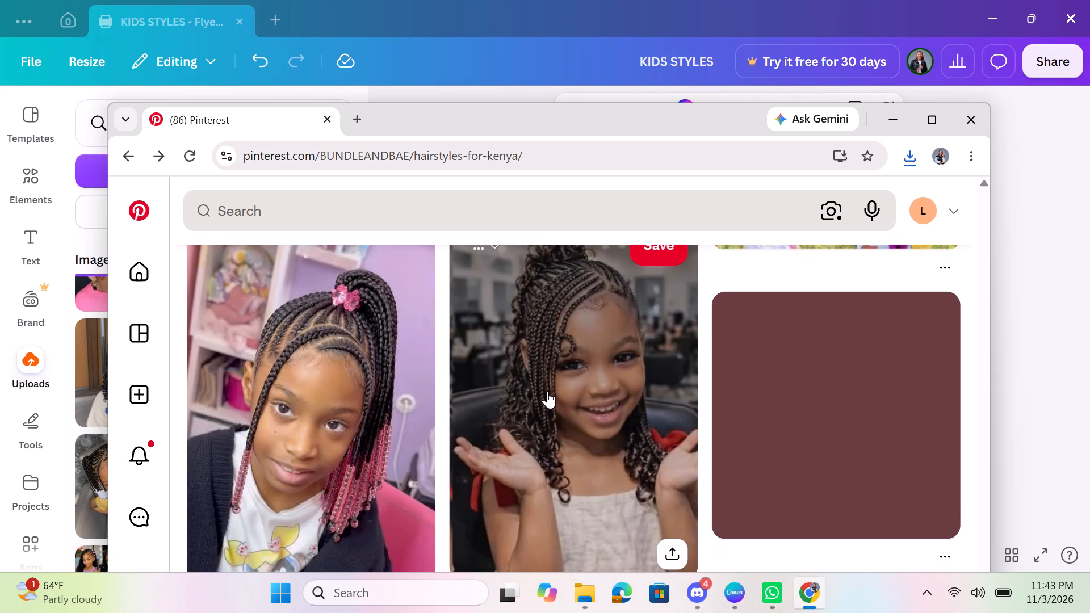
scroll(547, 391, "right", 5)
scroll(547, 391, "up", 1)
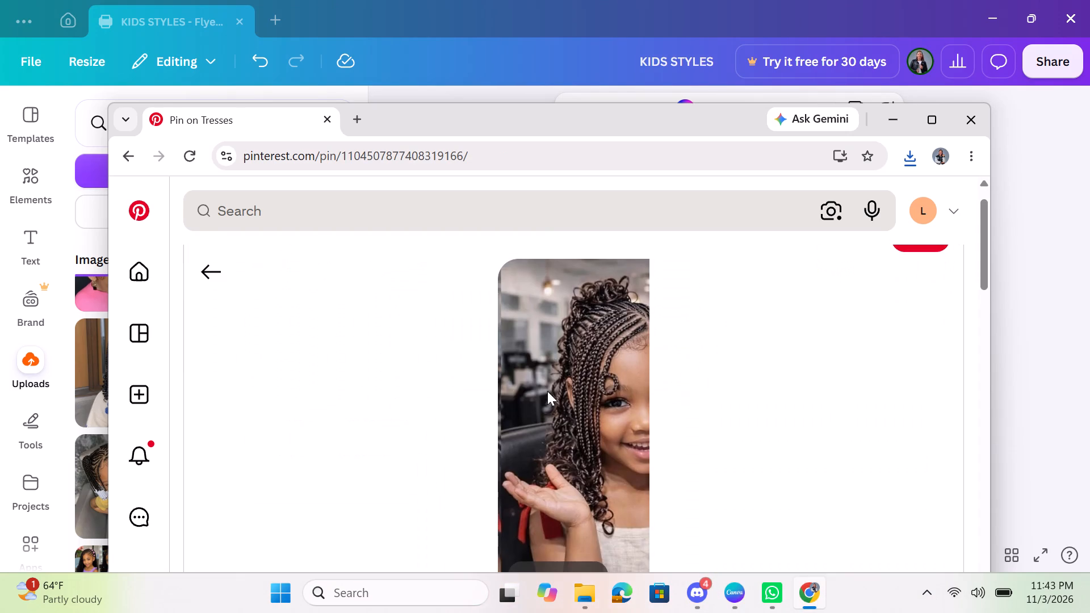
scroll(547, 391, "up", 1)
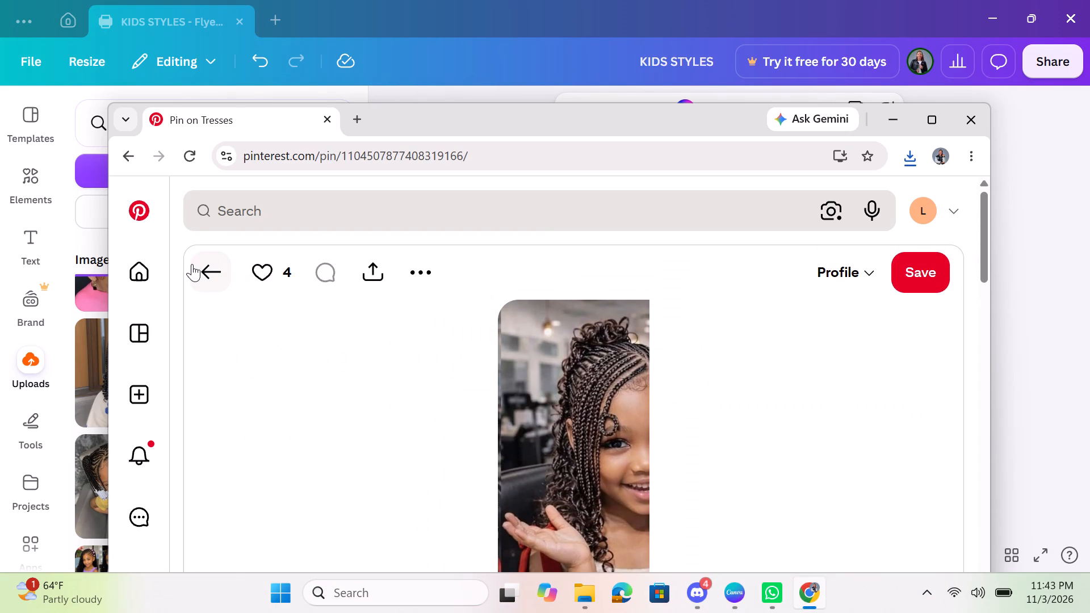
left_click(207, 275)
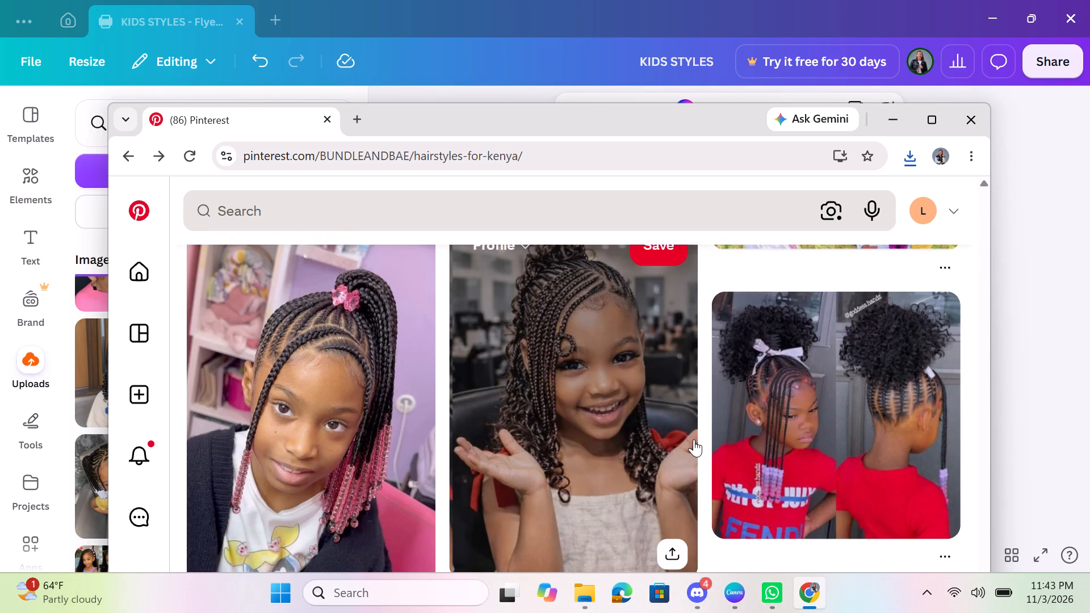
Download the "Kiddies Hairstyles with Beads: 50+ Cute Ideas" pin of the girl with the light-blue bow and tie-dye top.
scroll(694, 439, "down", 3)
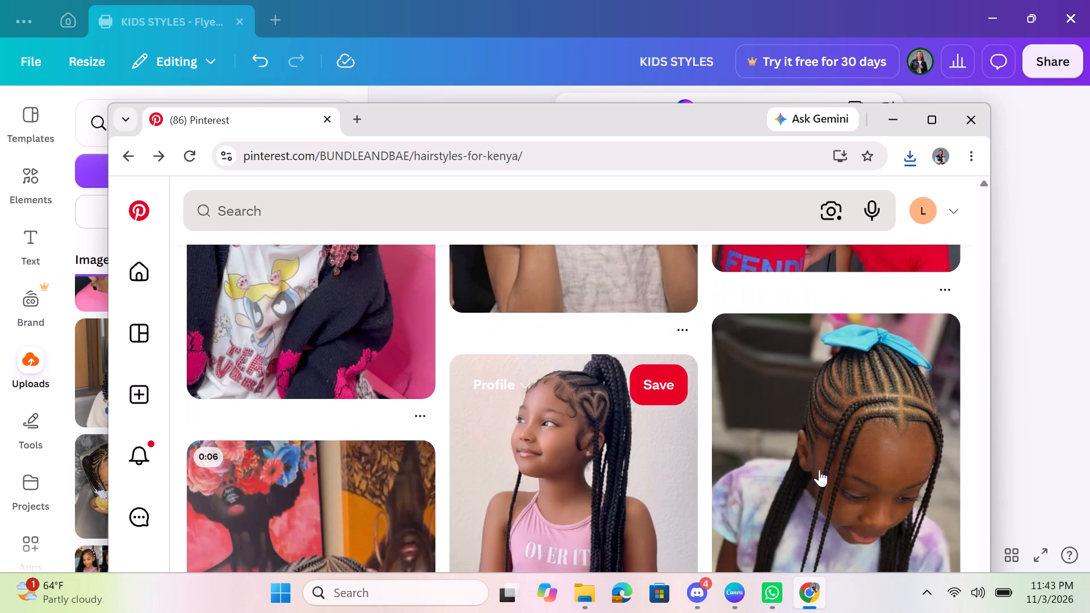
left_click(835, 450)
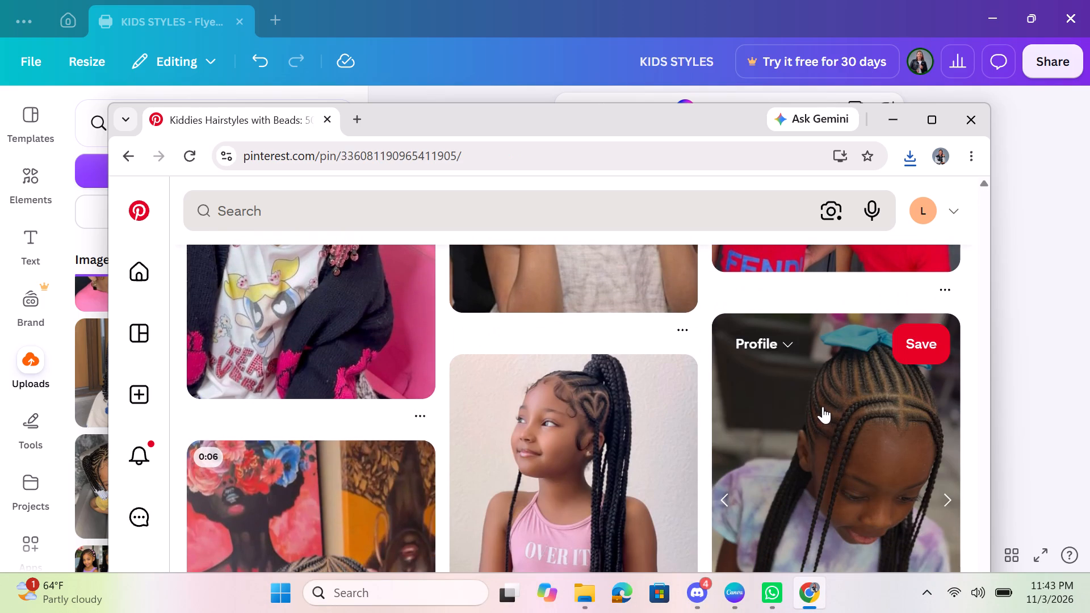
left_click(740, 268)
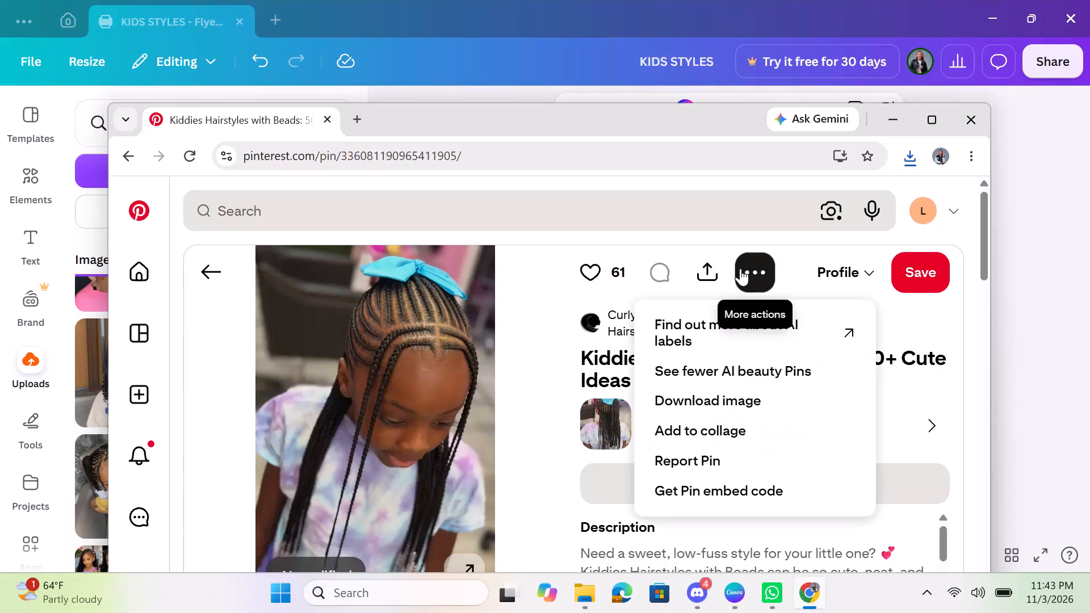
left_click(708, 401)
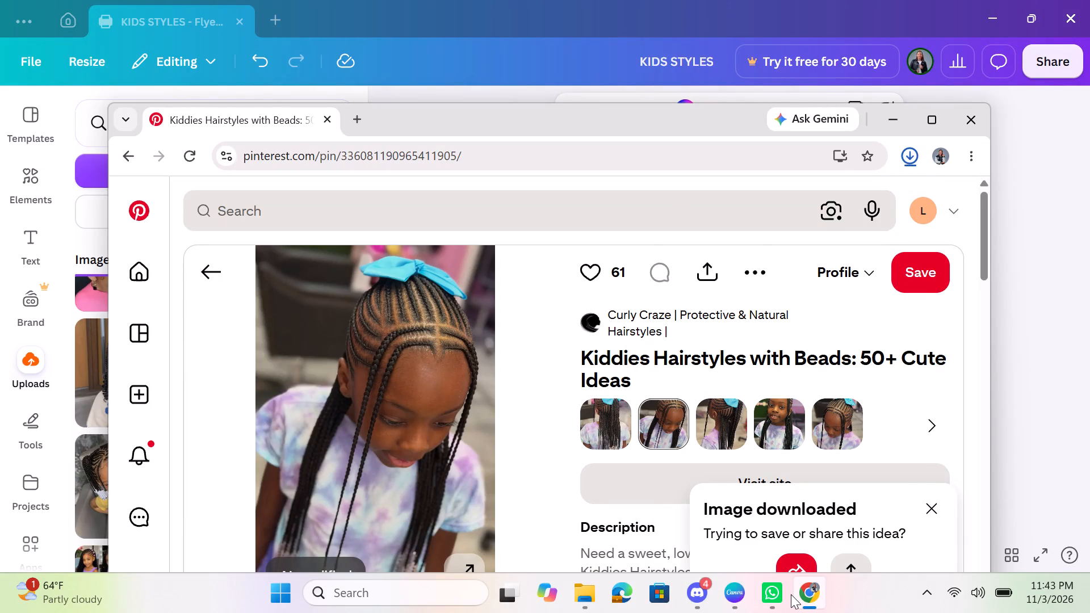
Switch to Canva and upload the image "download (14)" from the Downloads folder.
left_click(728, 599)
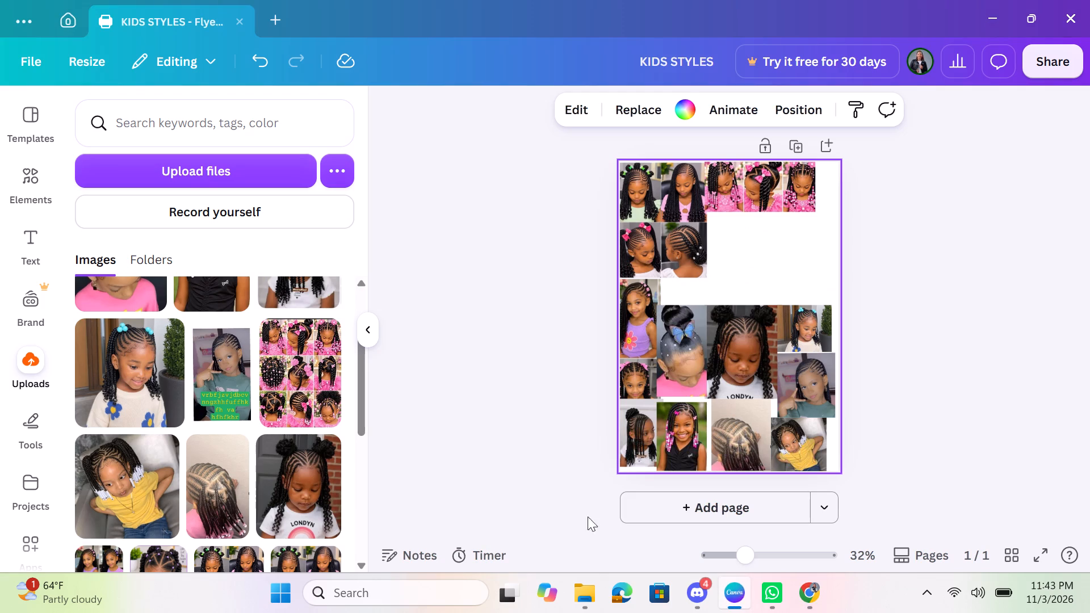
left_click(197, 173)
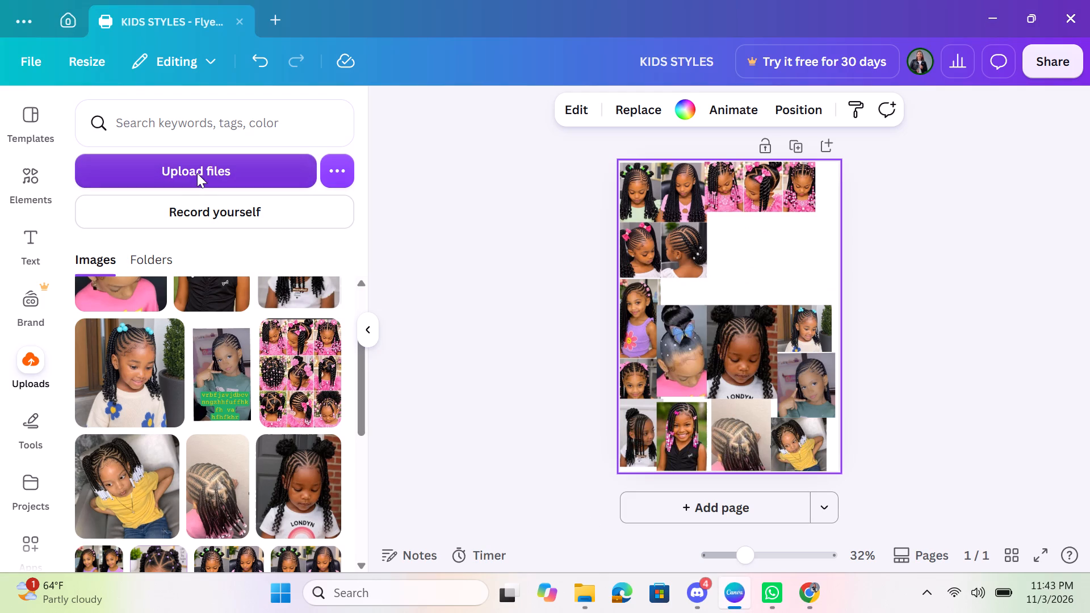
left_click(197, 173)
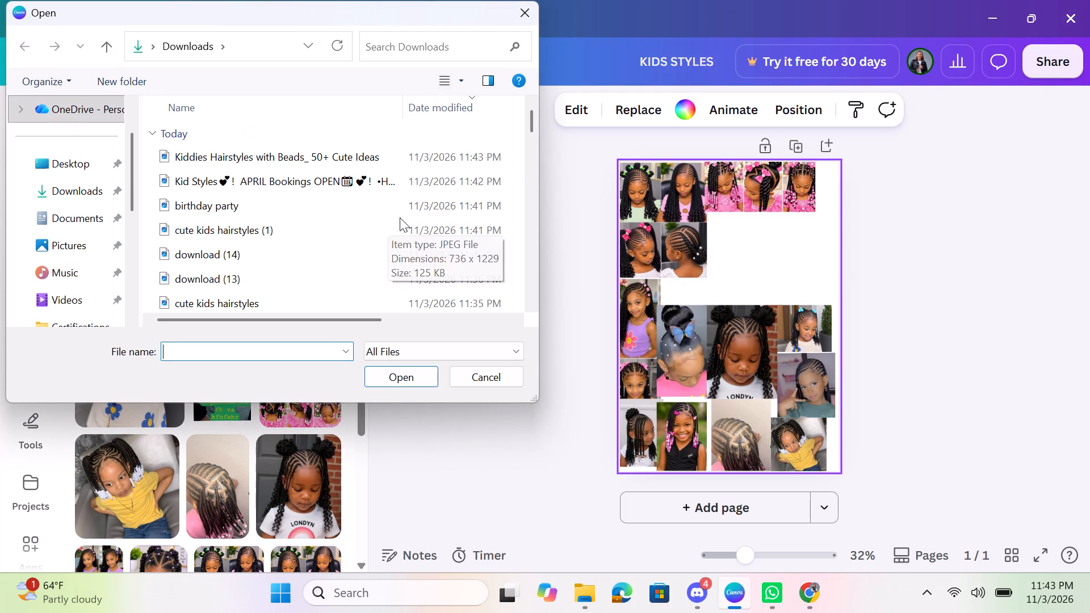
left_click(334, 244)
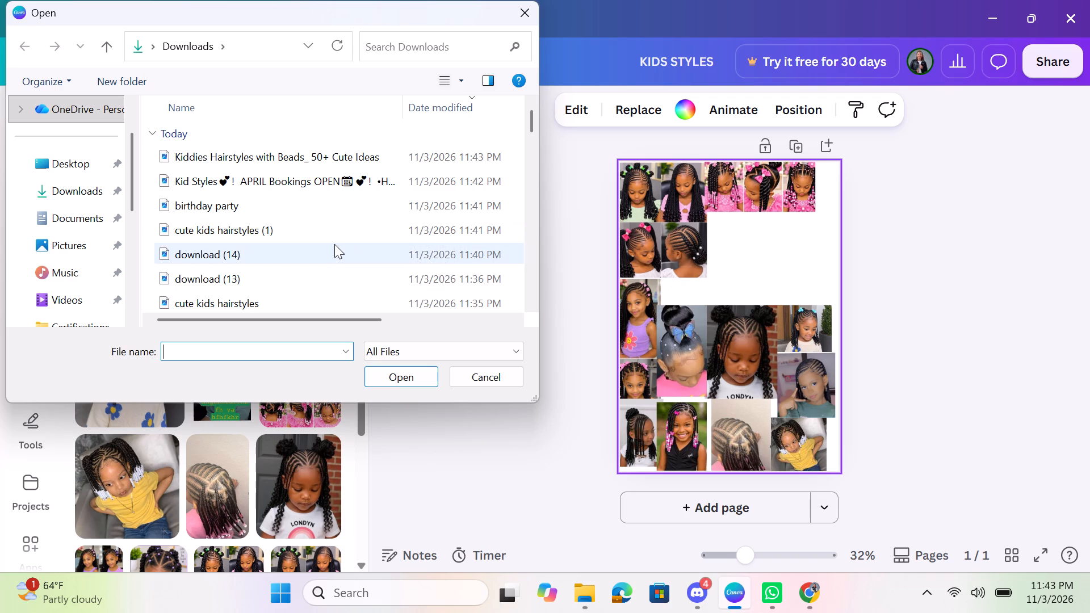
left_click(413, 376)
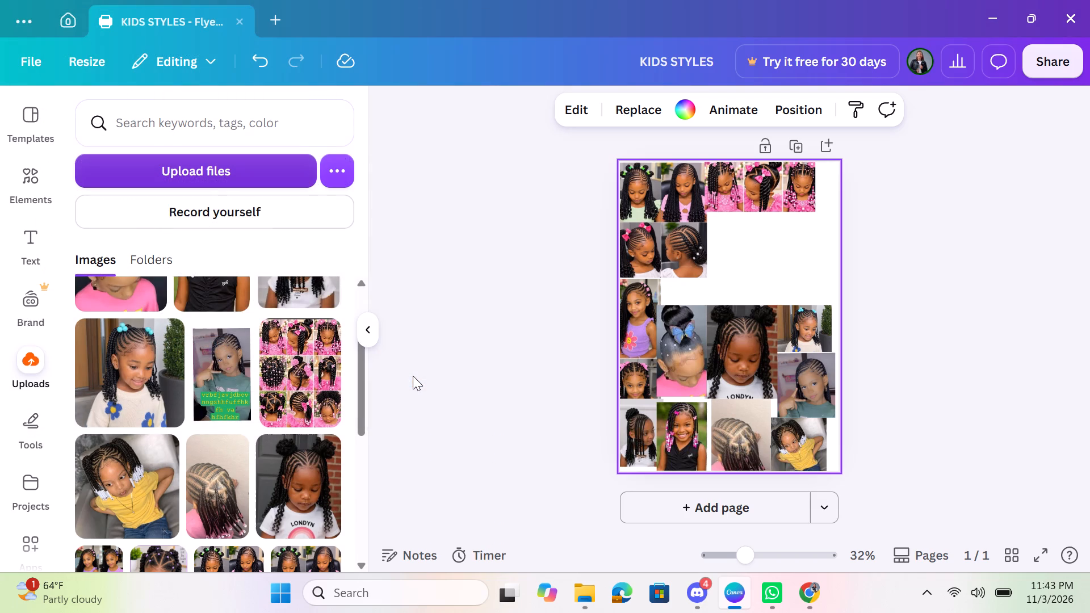
Upload the image "cute kids hairstyles (1)" from the Downloads folder.
scroll(204, 331, "up", 3)
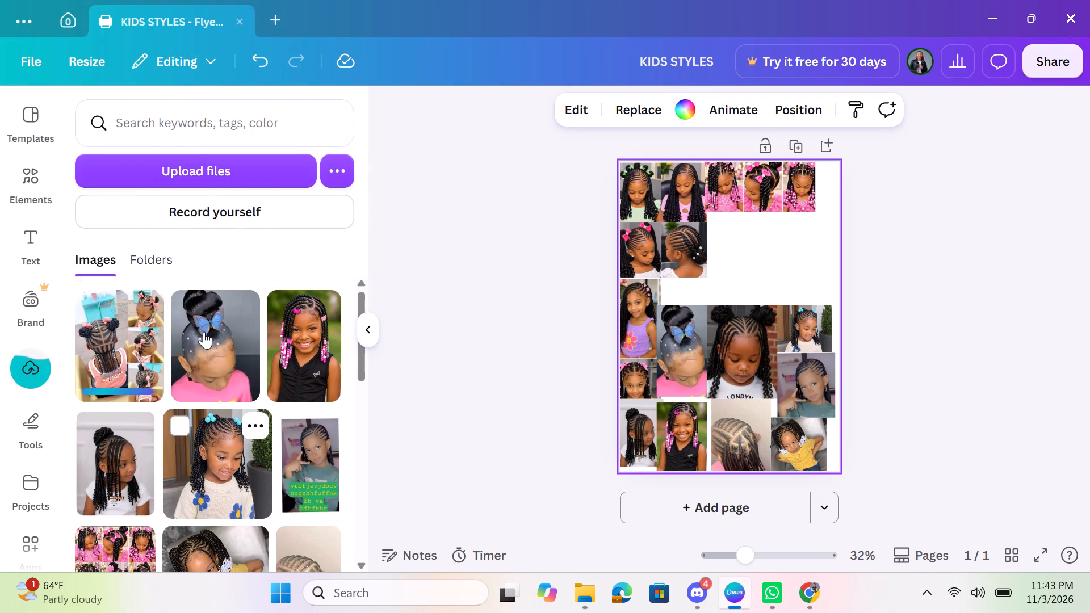
scroll(204, 331, "up", 1)
left_click(161, 161)
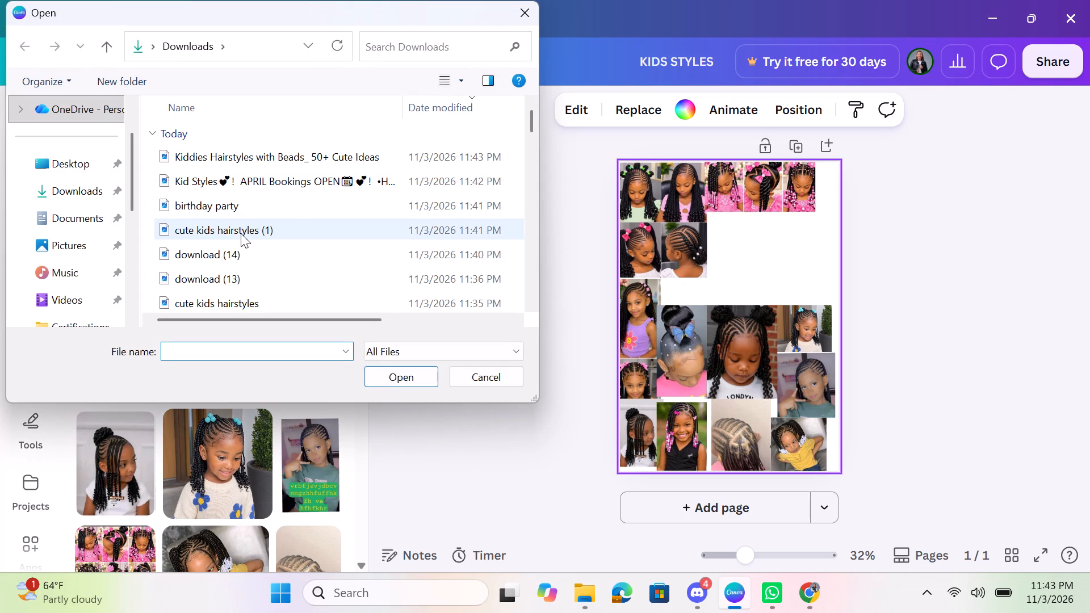
left_click(241, 233)
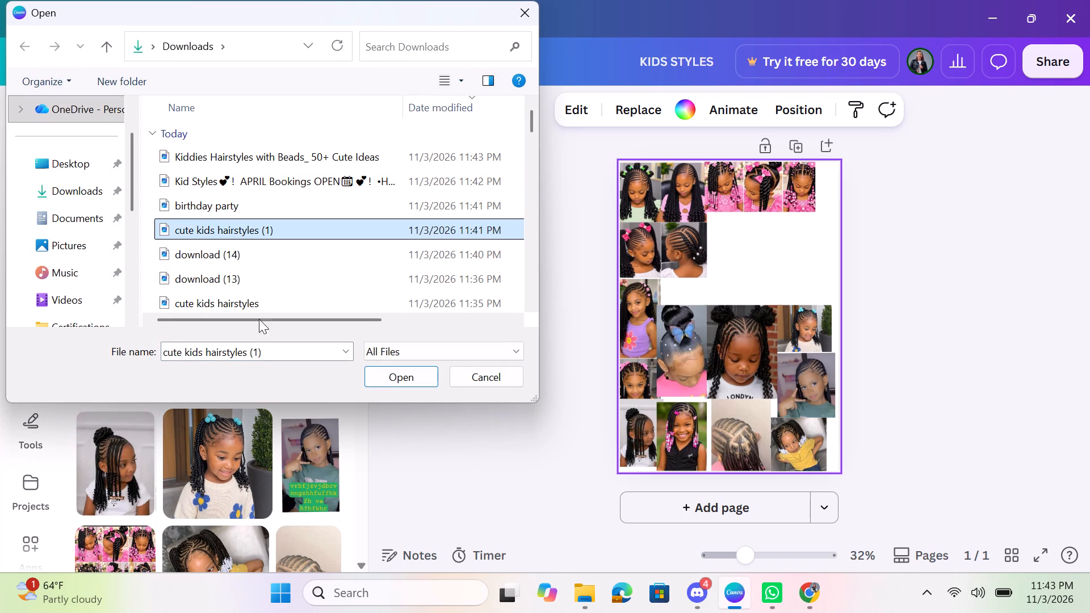
left_click(394, 371)
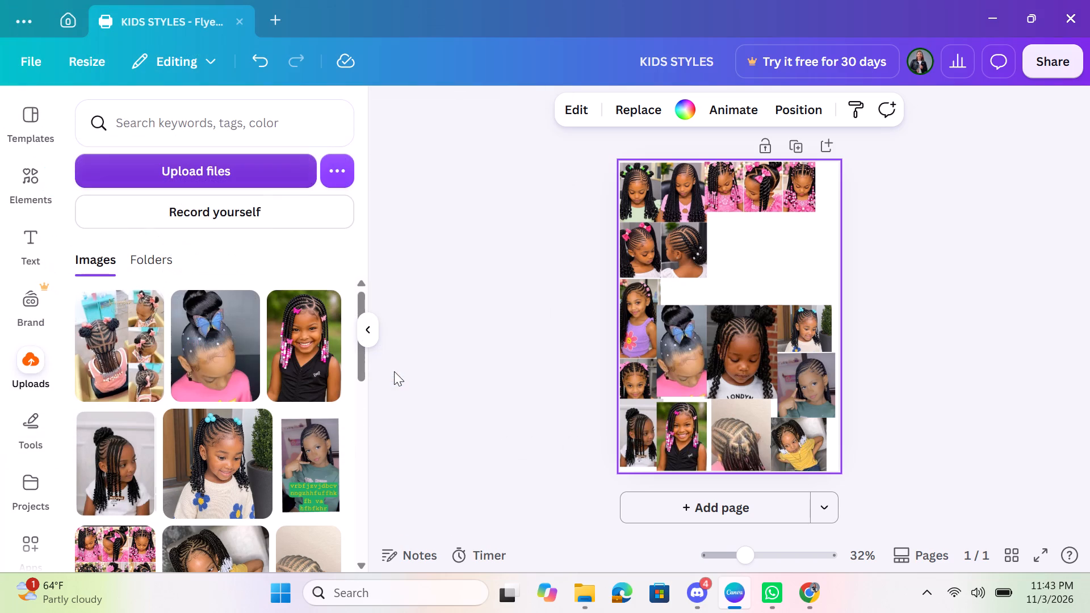
Upload the image "birthday party" from the Downloads folder.
left_click(219, 173)
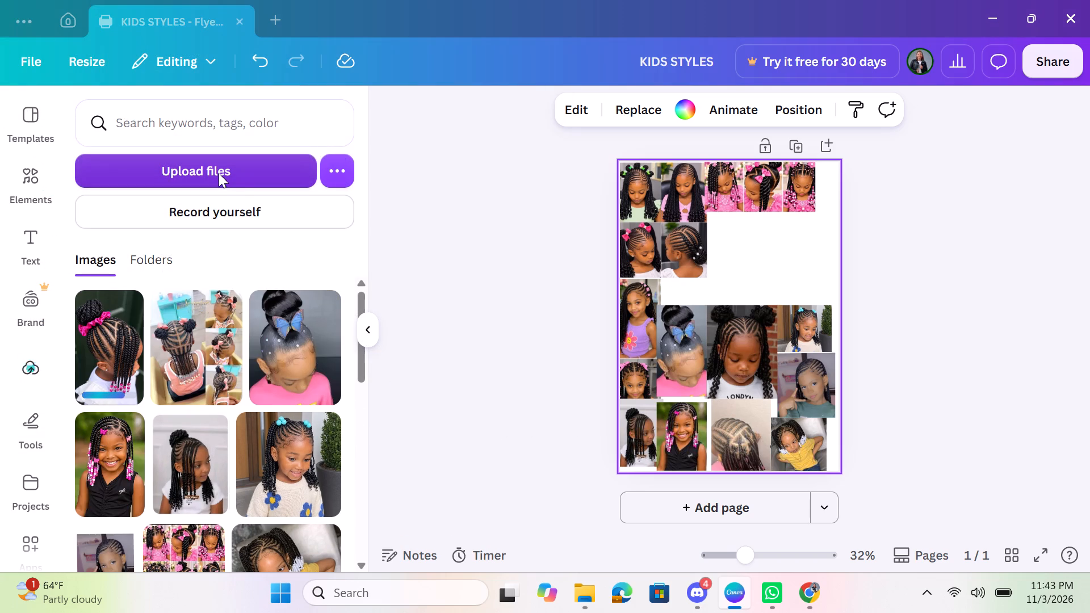
left_click(228, 171)
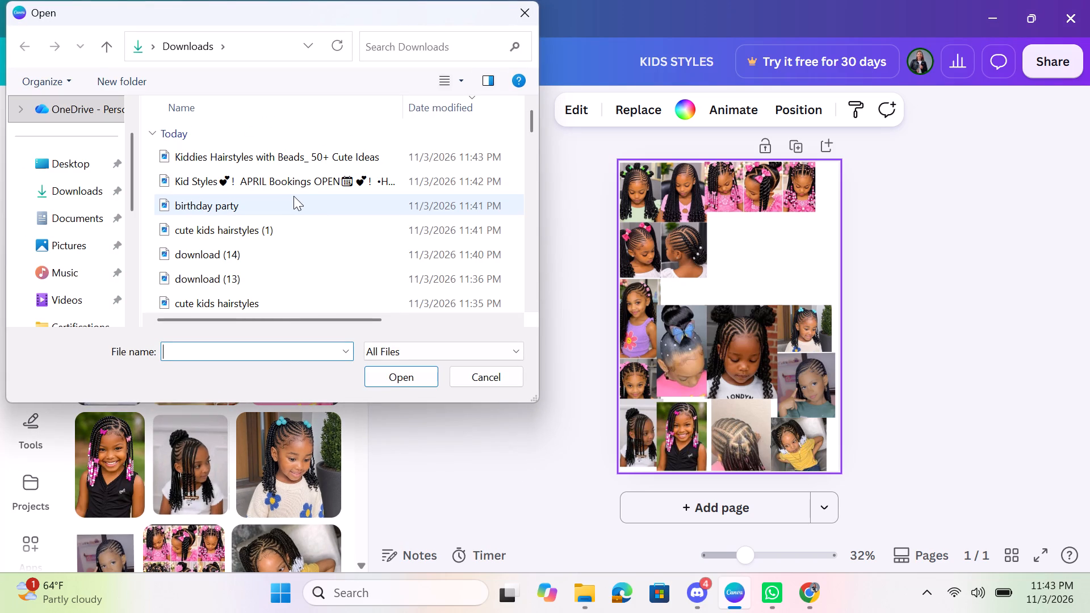
left_click(294, 196)
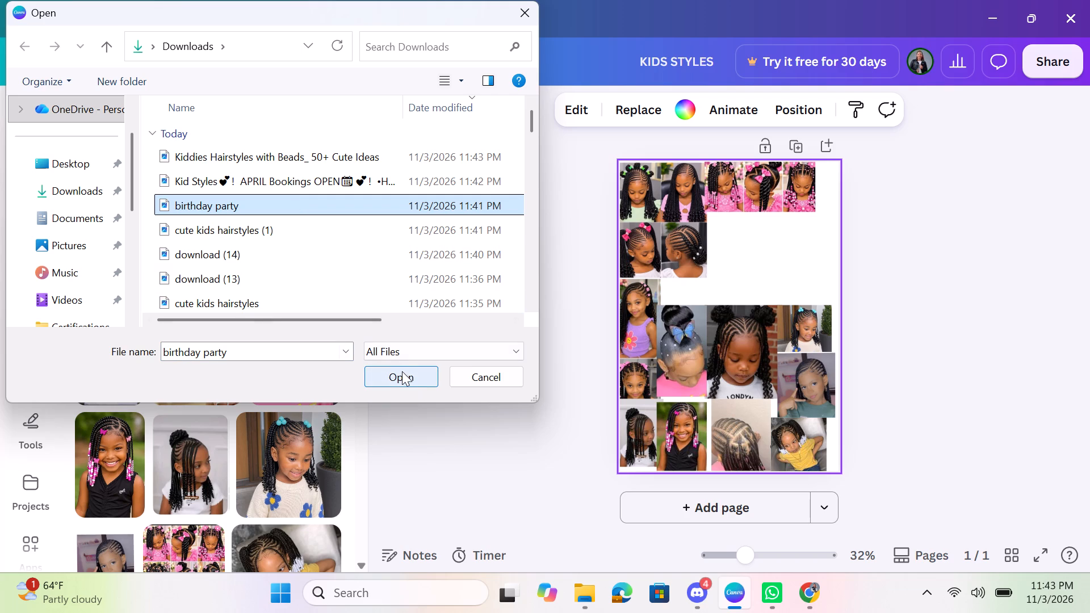
left_click(401, 371)
Upload the image "Kid Styles! APRIL Bookings OPEN" from the Downloads folder.
left_click(269, 159)
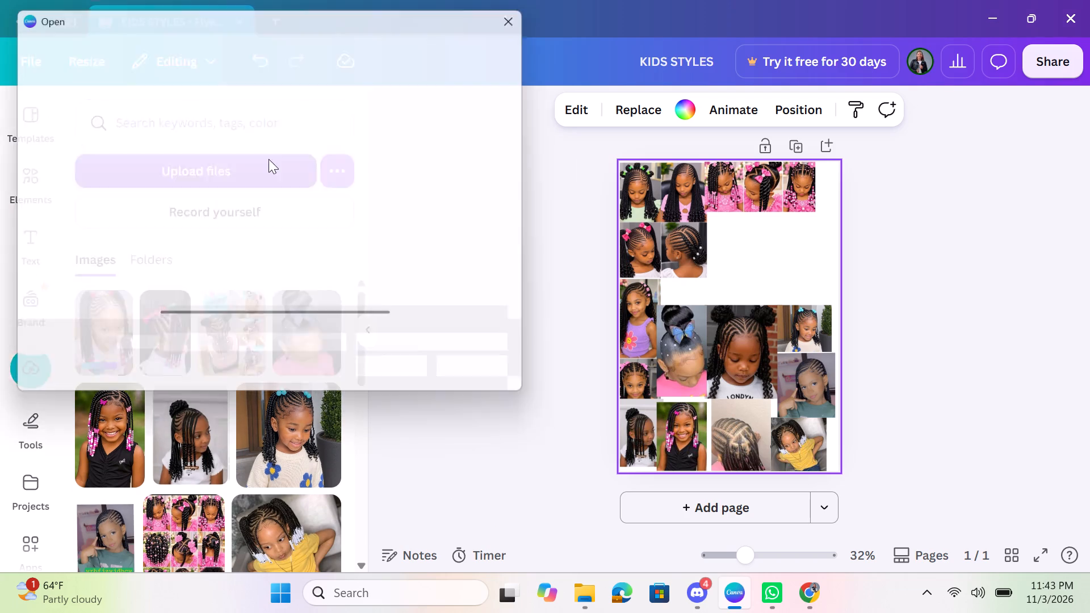
left_click(358, 179)
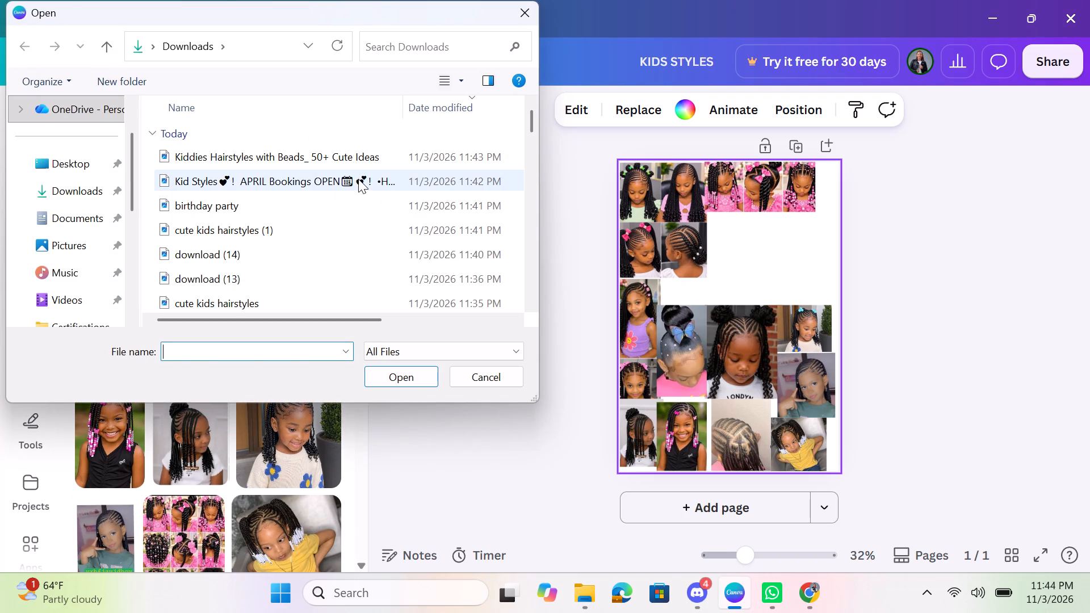
left_click(403, 382)
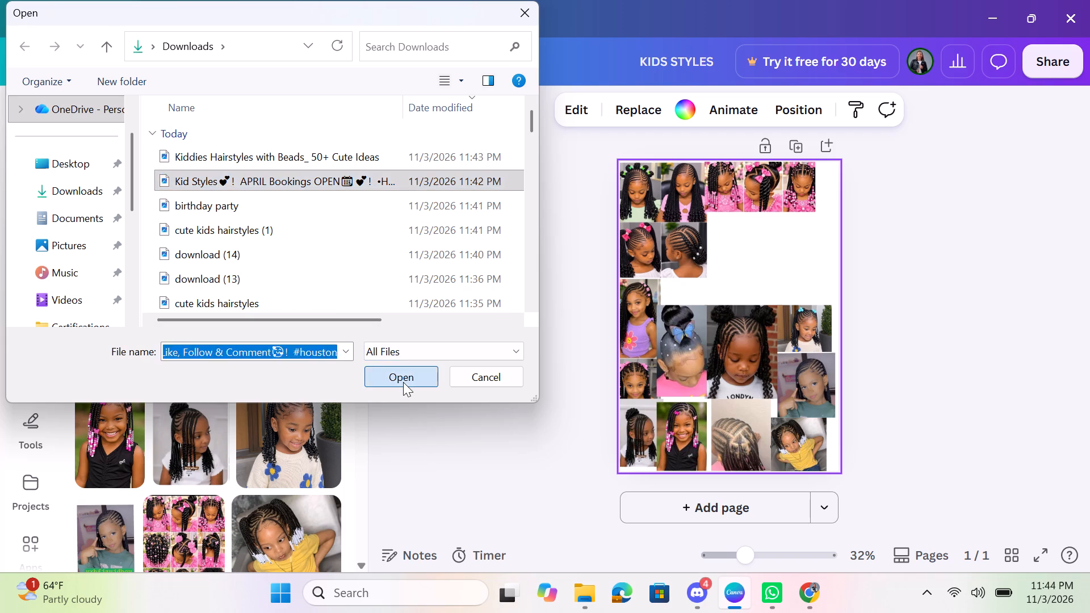
Upload the image "Kiddies Hairstyles with Beads_ 50+ Cute Ideas" from the Downloads folder.
left_click(249, 182)
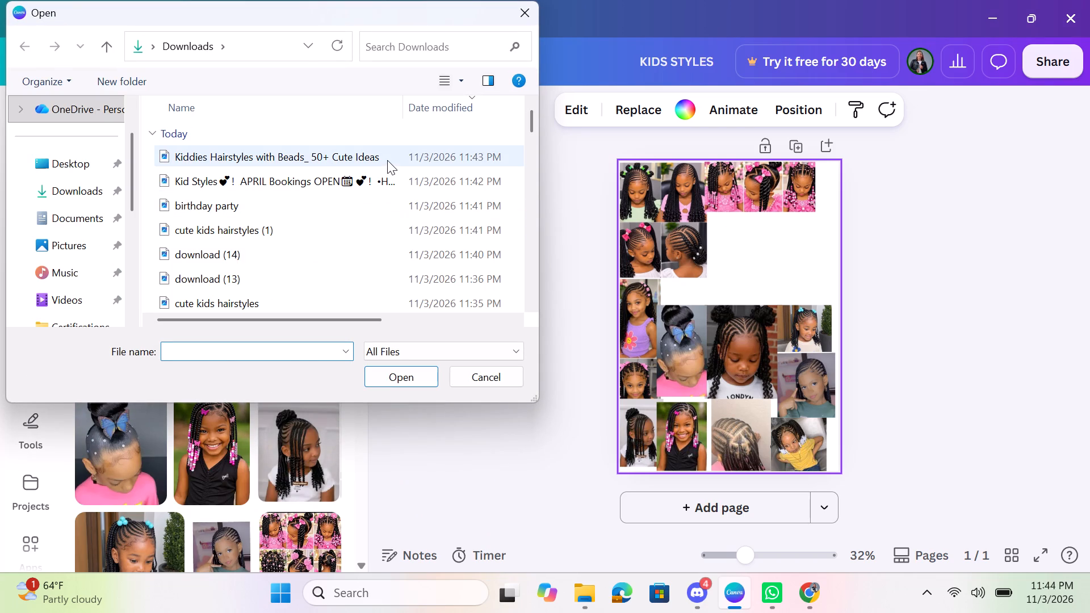
left_click(387, 160)
left_click(405, 377)
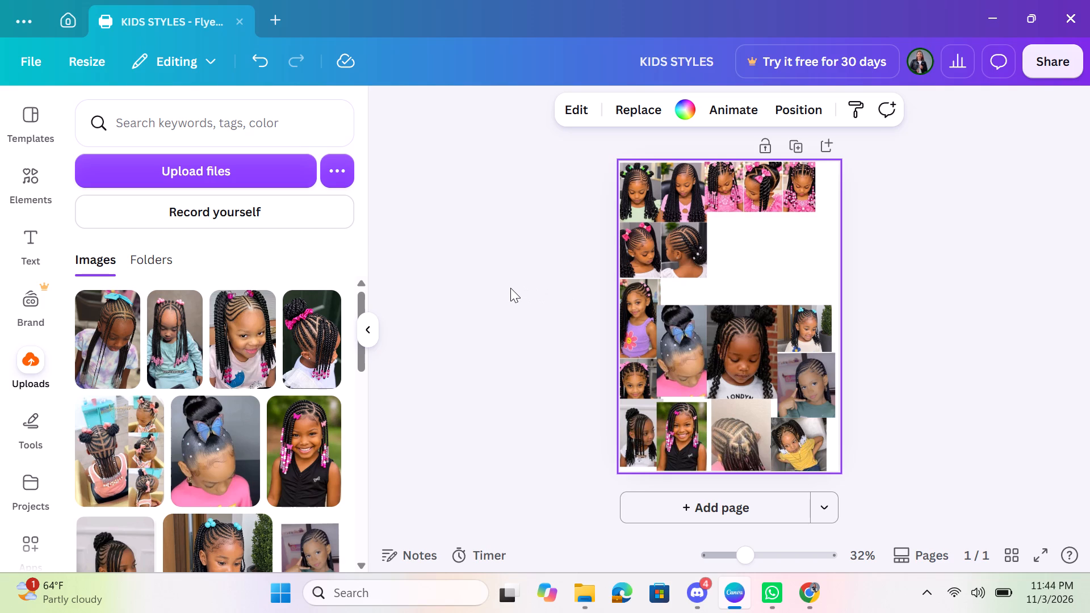
Add the photo of the girl with the pink scrunchie, shrink it and place it near the page's right edge, below the top photo row.
left_click(317, 341)
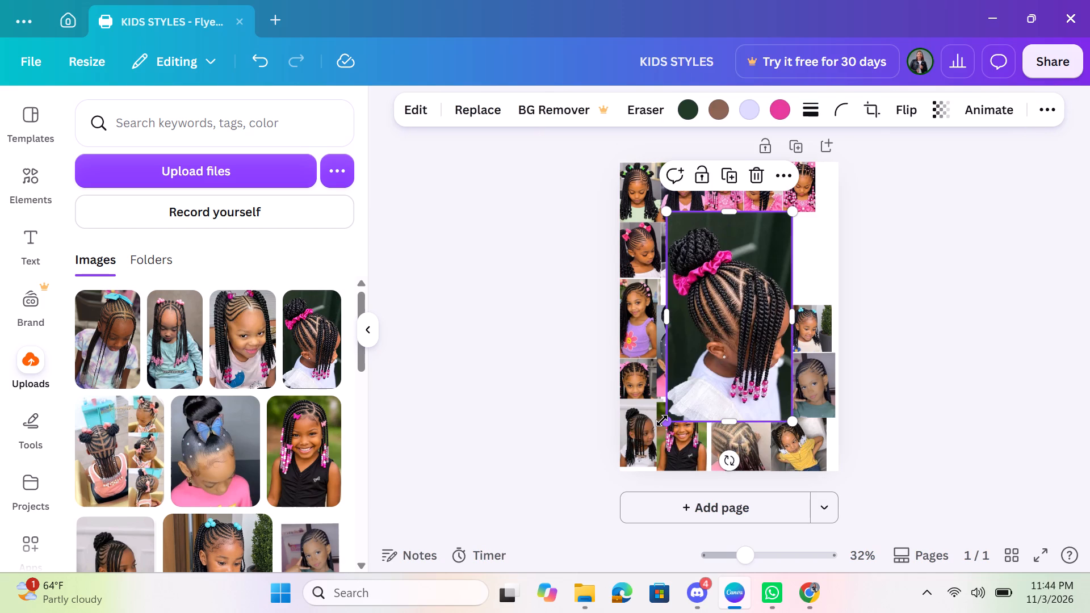
left_click_drag(662, 421, 723, 309)
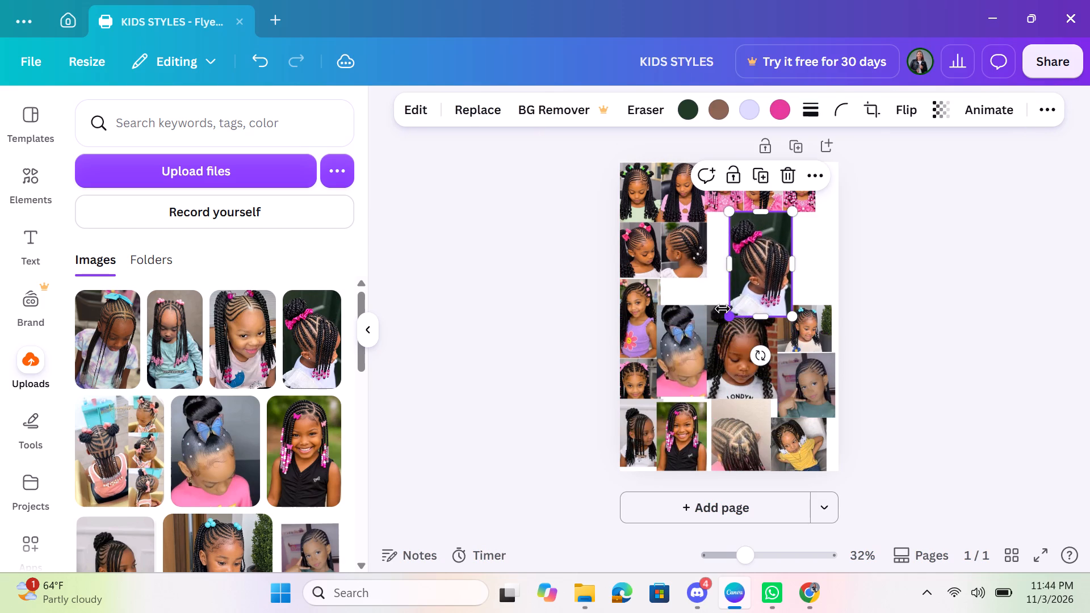
left_click_drag(727, 315, 730, 291)
left_click_drag(760, 280, 798, 274)
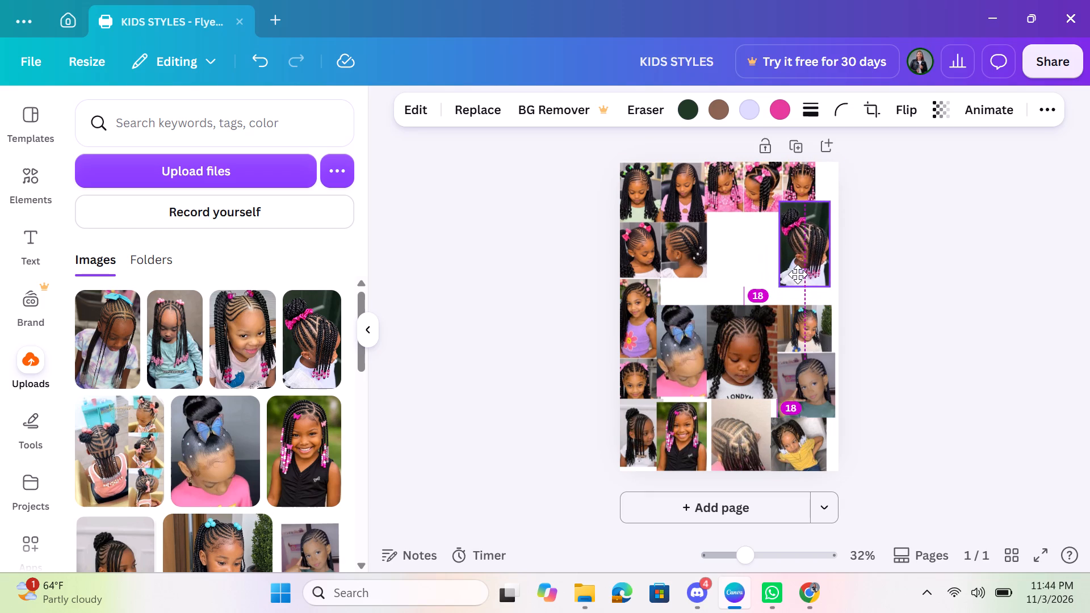
left_click_drag(798, 274, 803, 279)
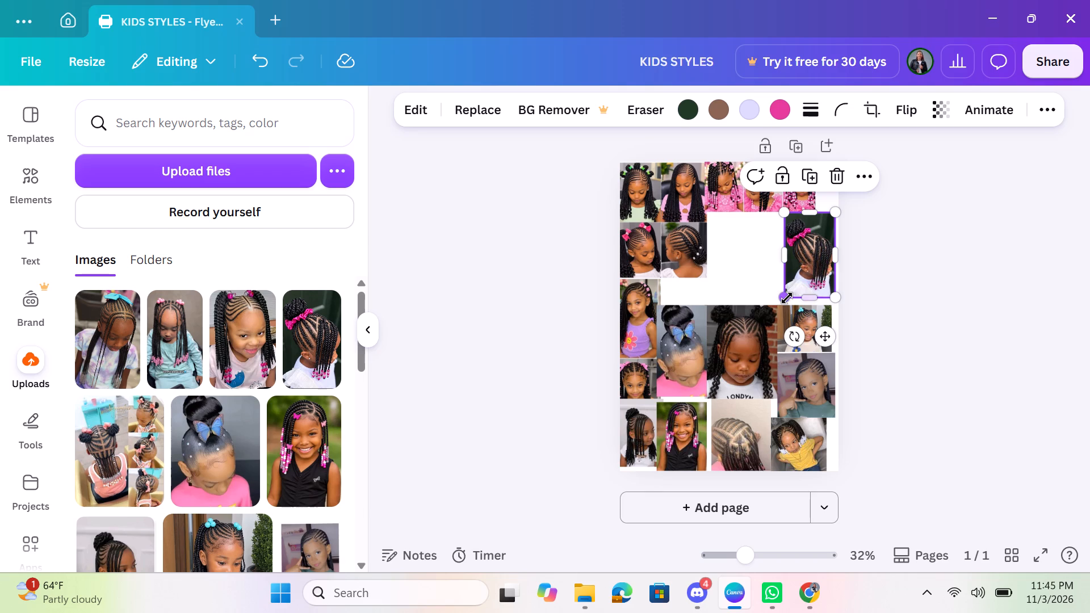
left_click_drag(786, 297, 790, 271)
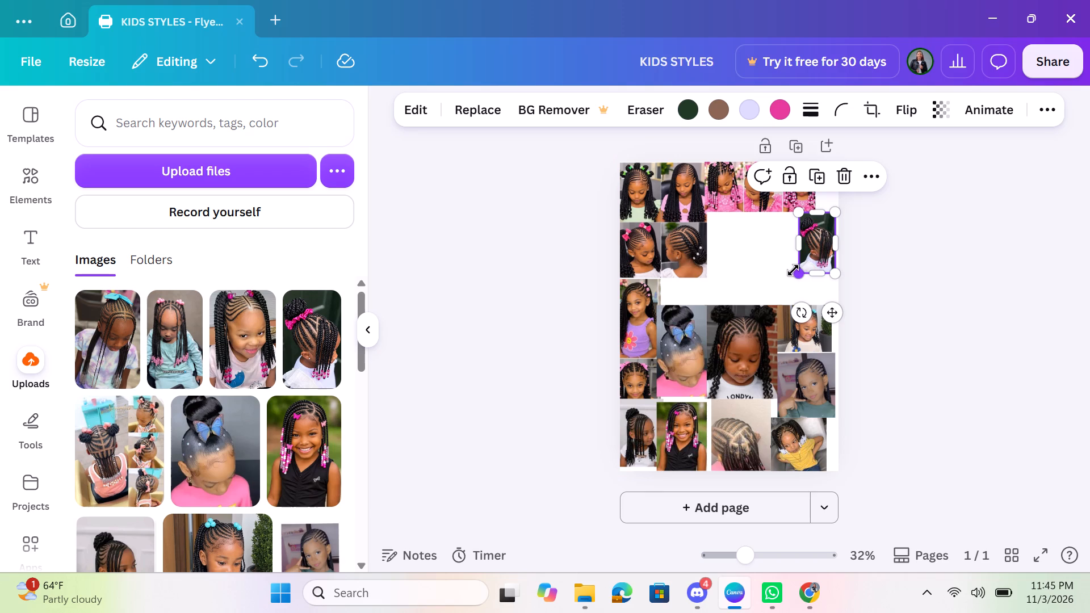
left_click(801, 271)
Add the photo of the smiling girl with pink-beaded braids and shrink it to fit directly left of the pink scrunchie photo.
left_click(247, 322)
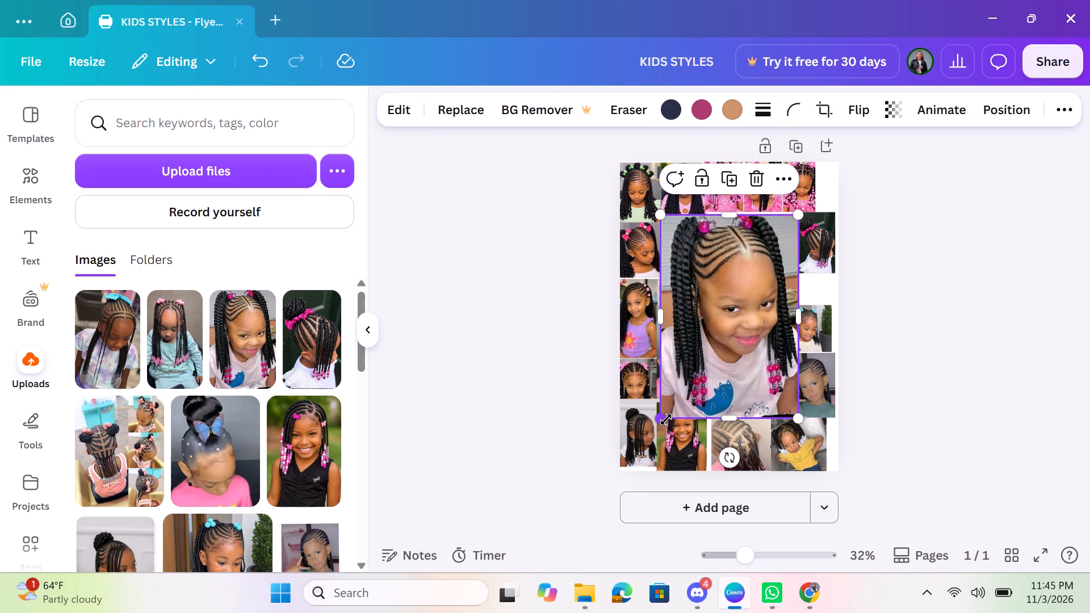
left_click_drag(666, 419, 695, 288)
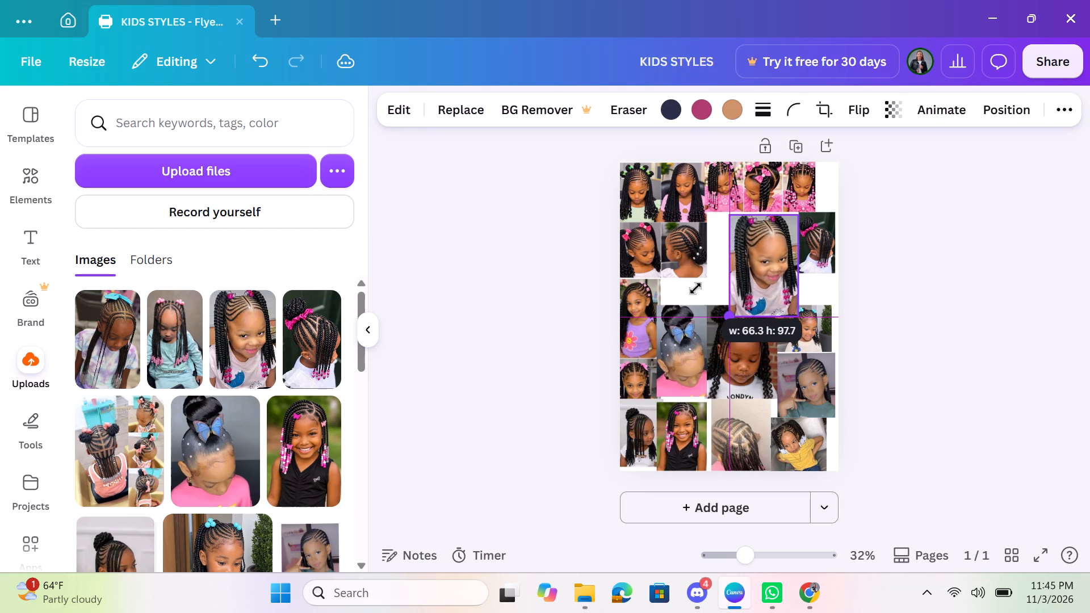
left_click_drag(695, 288, 693, 265)
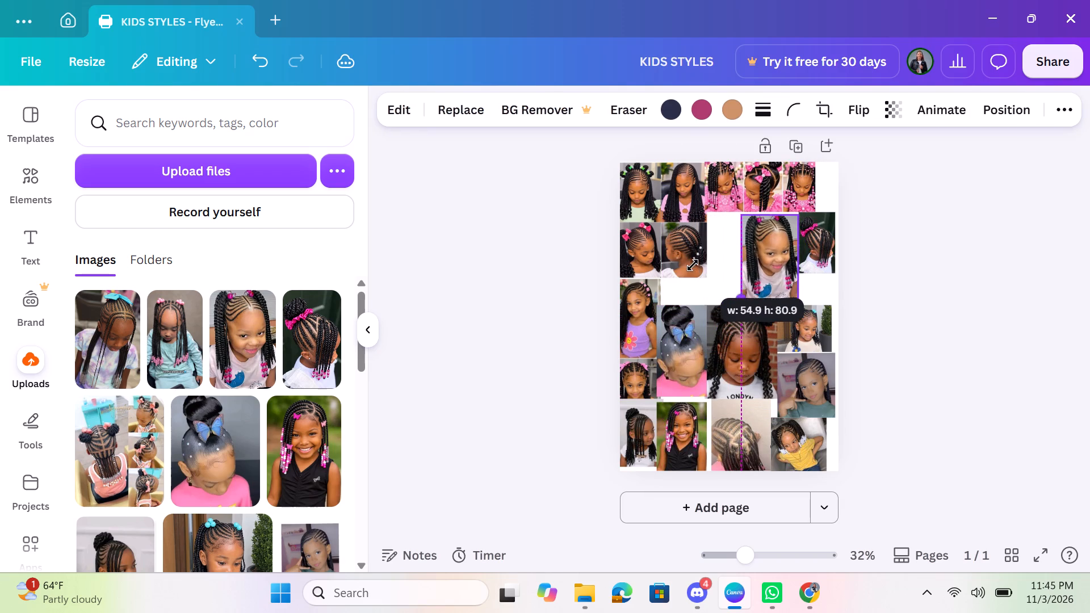
left_click_drag(693, 265, 691, 263)
left_click_drag(747, 303, 747, 287)
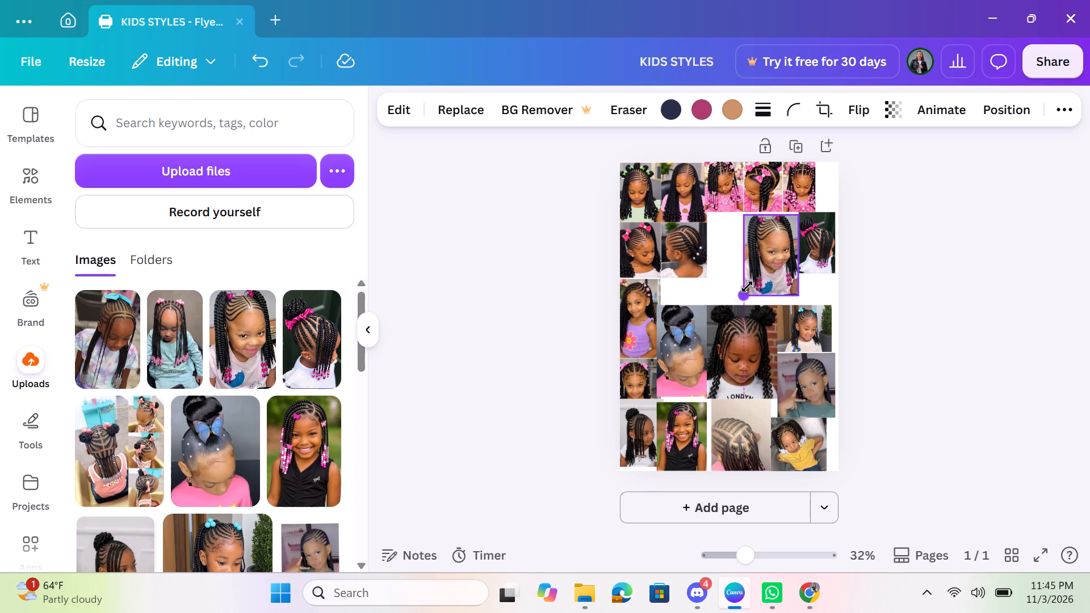
left_click_drag(747, 287, 749, 270)
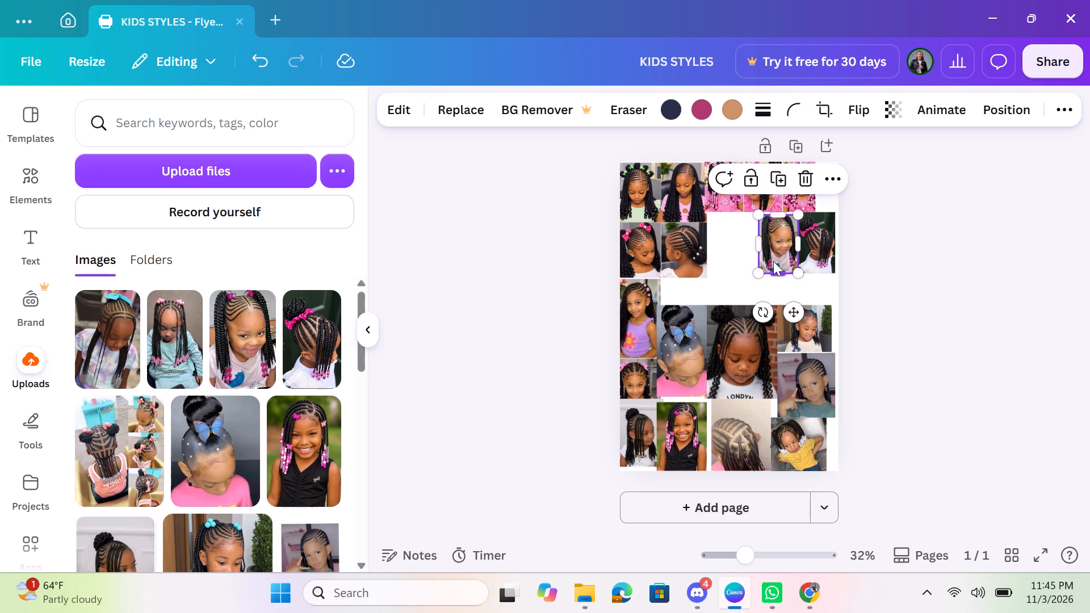
Reposition the smiling girl's photo and extend its top edge to the pink photo row, making it about 38 wide by 74 high.
left_click(773, 258)
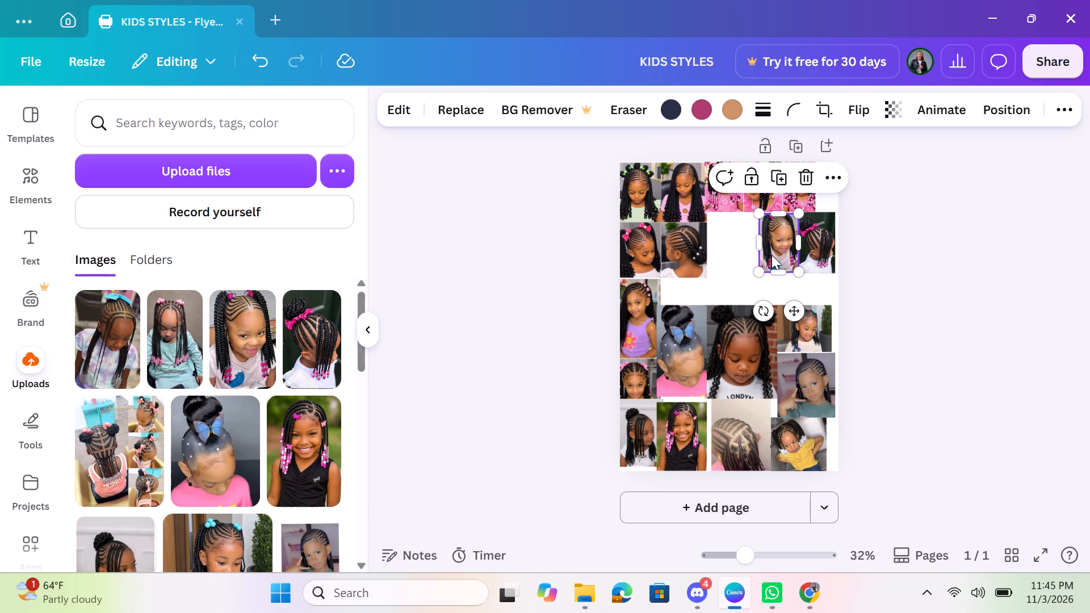
left_click(774, 255)
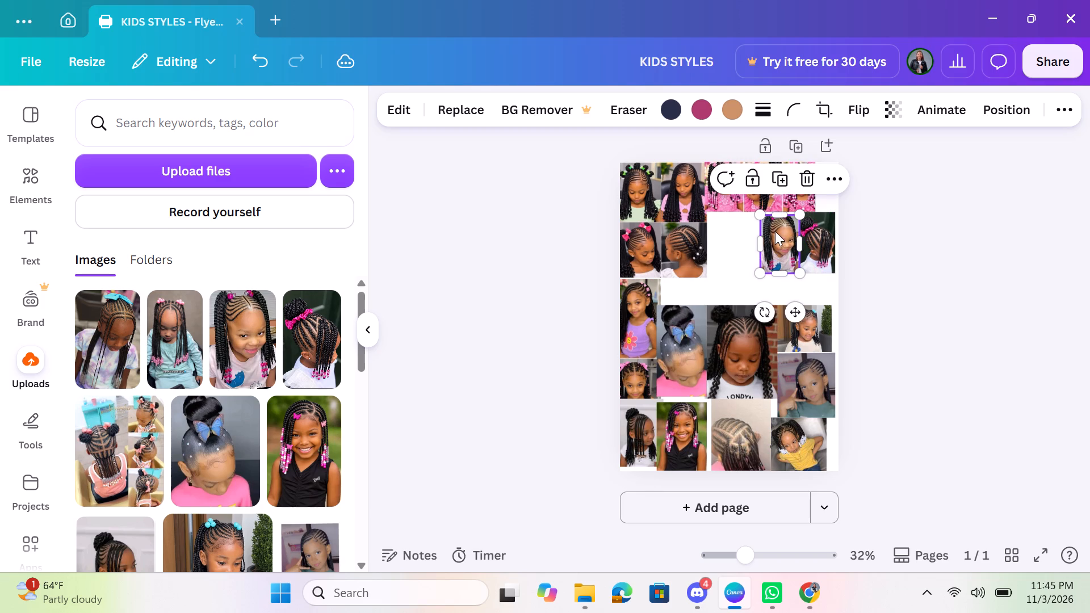
left_click_drag(774, 212, 773, 208)
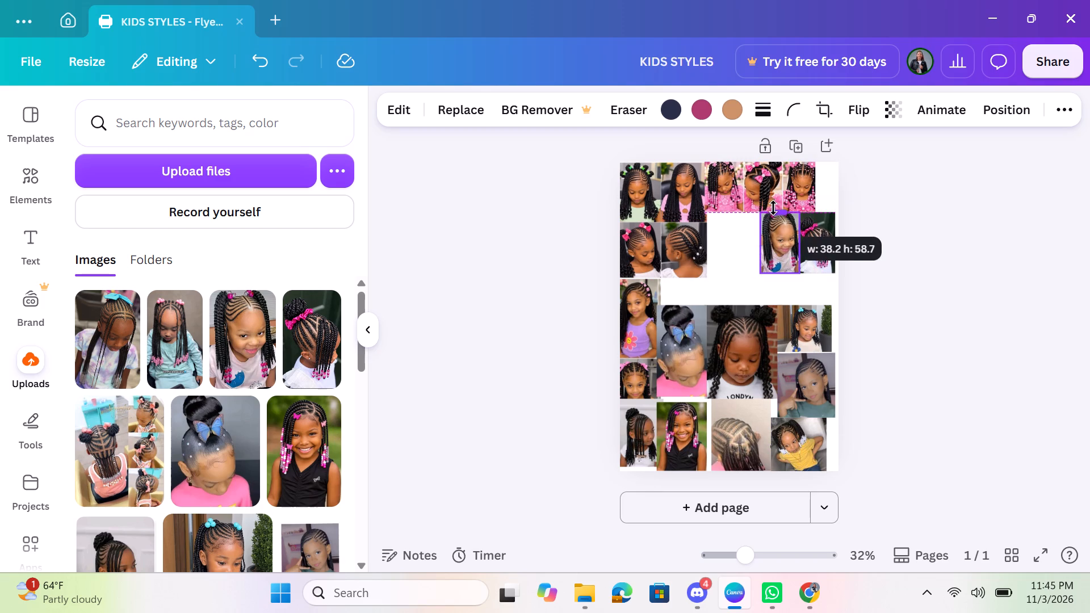
left_click_drag(773, 208, 773, 217)
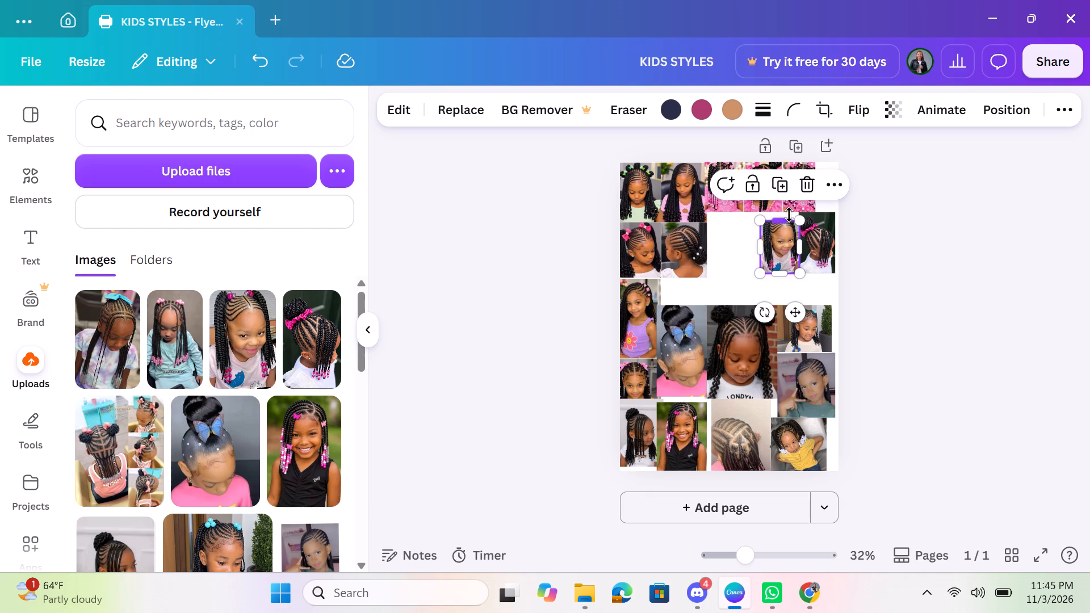
left_click_drag(781, 215, 779, 208)
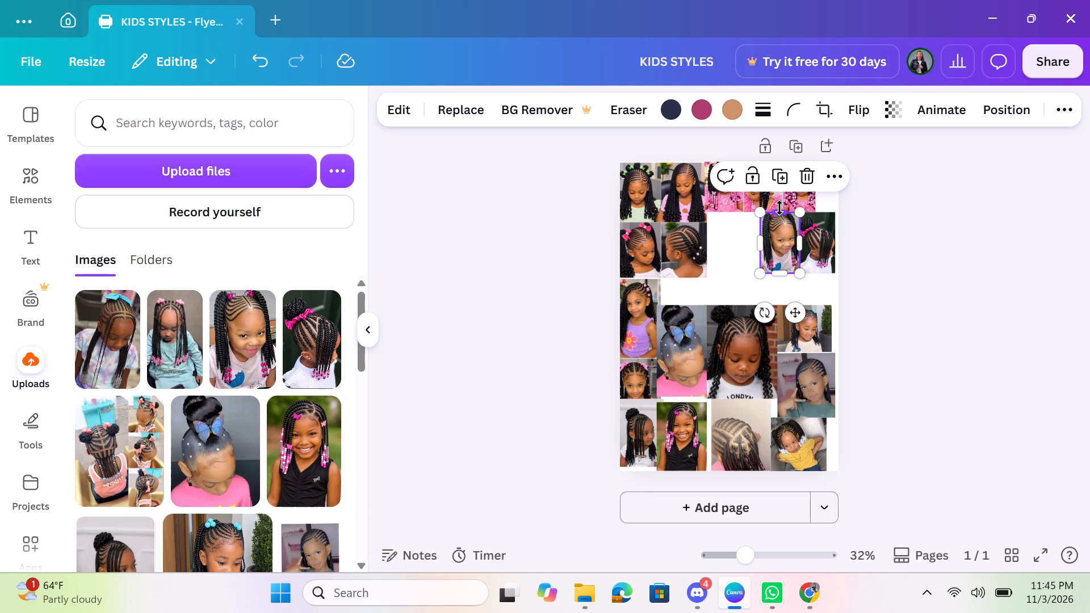
left_click(779, 206)
left_click_drag(782, 231, 784, 248)
left_click_drag(781, 225, 781, 222)
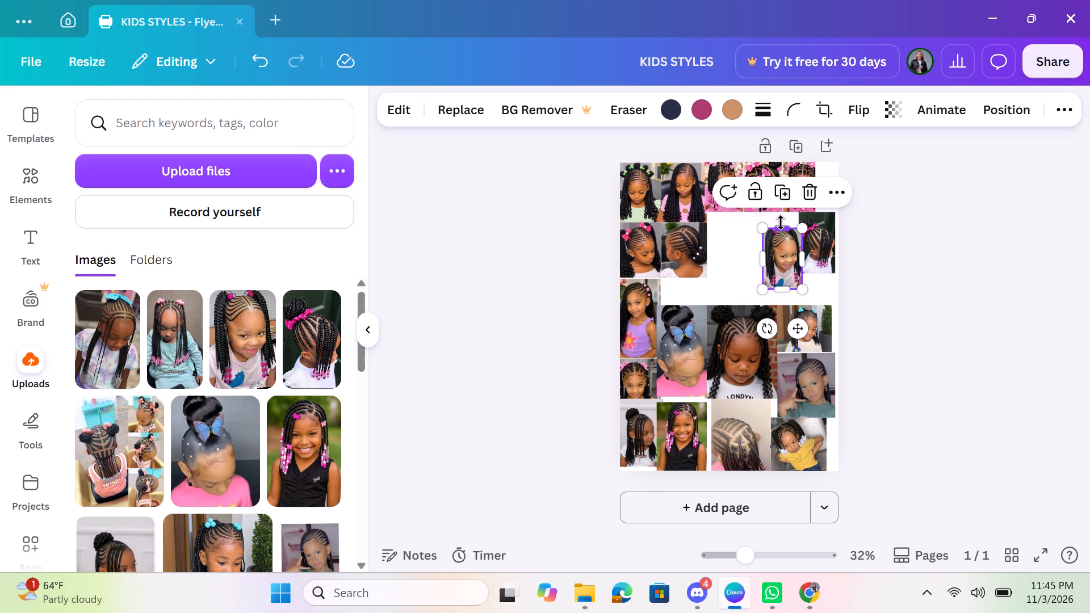
left_click_drag(781, 222, 781, 213)
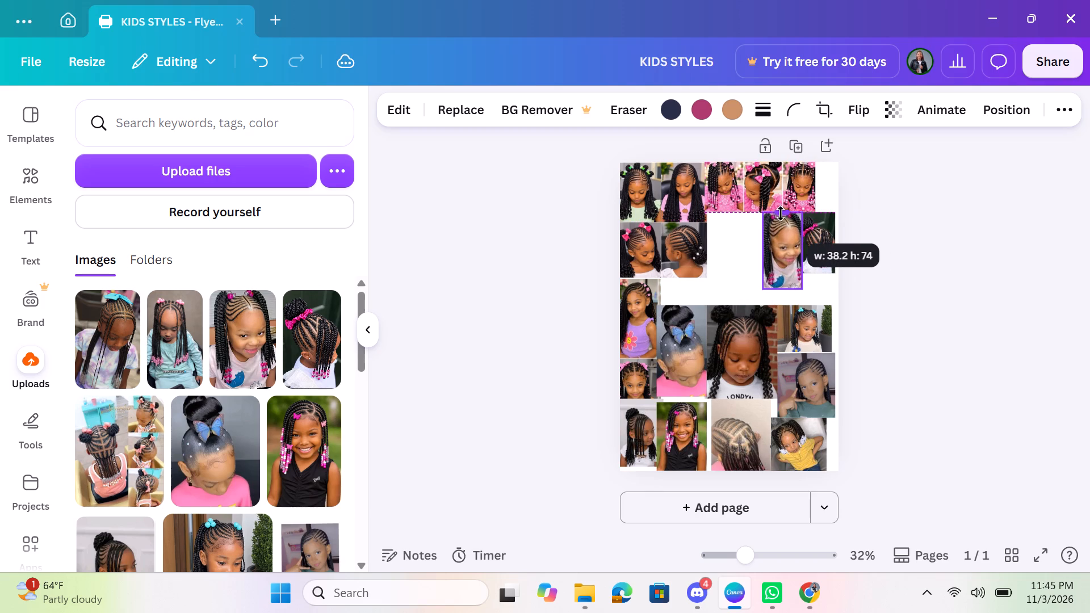
left_click_drag(781, 213, 779, 211)
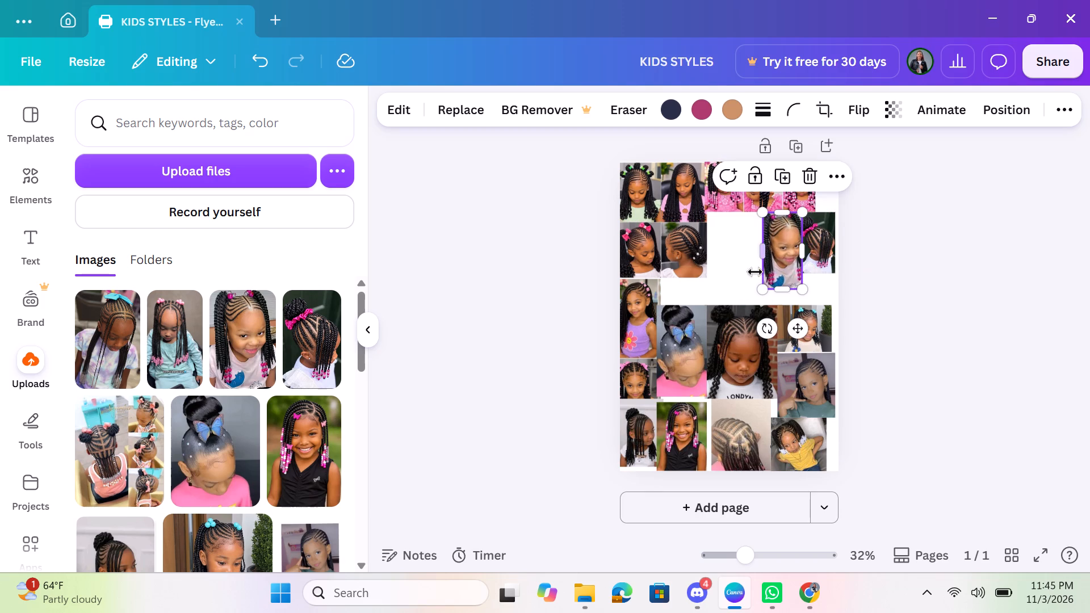
Shrink the smiling girl's photo to clear the pink scrunchie photo, and raise its bottom edge to shorten it.
left_click(724, 258)
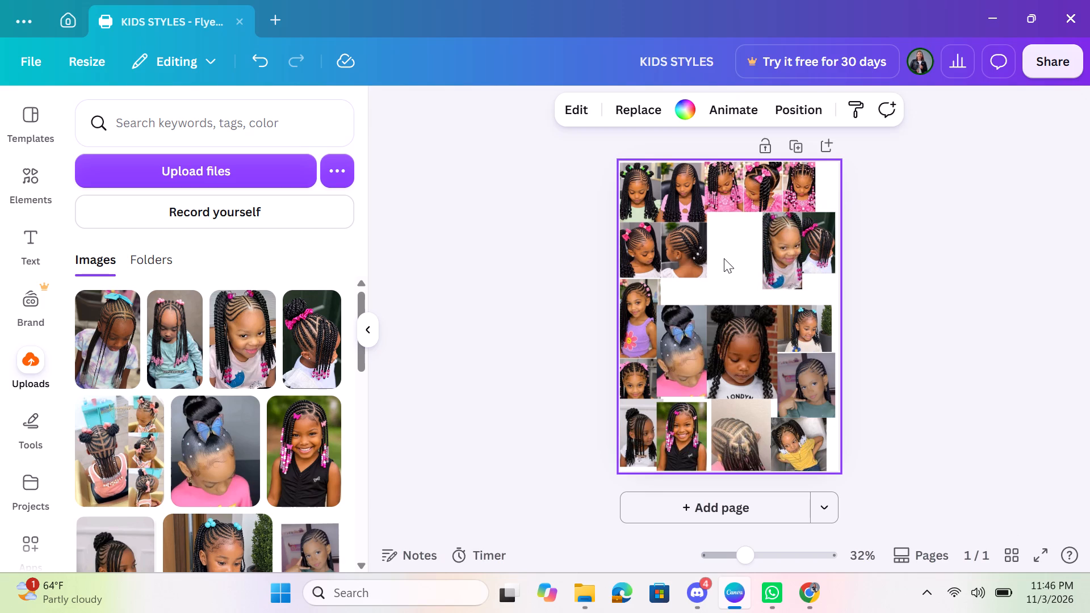
left_click_drag(724, 258, 744, 280)
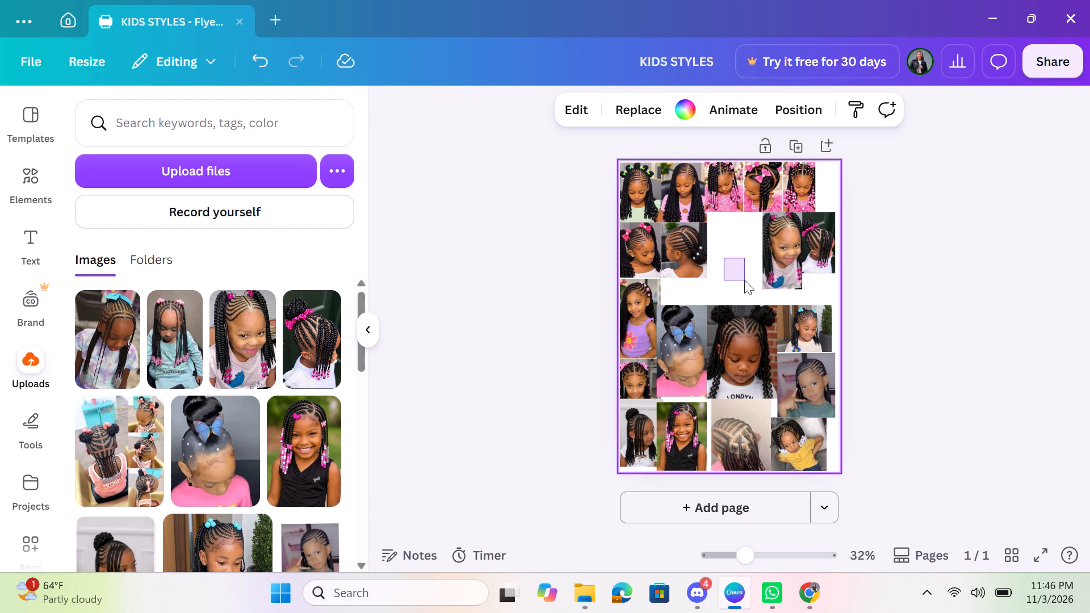
left_click_drag(744, 280, 740, 278)
left_click(740, 278)
left_click(797, 286)
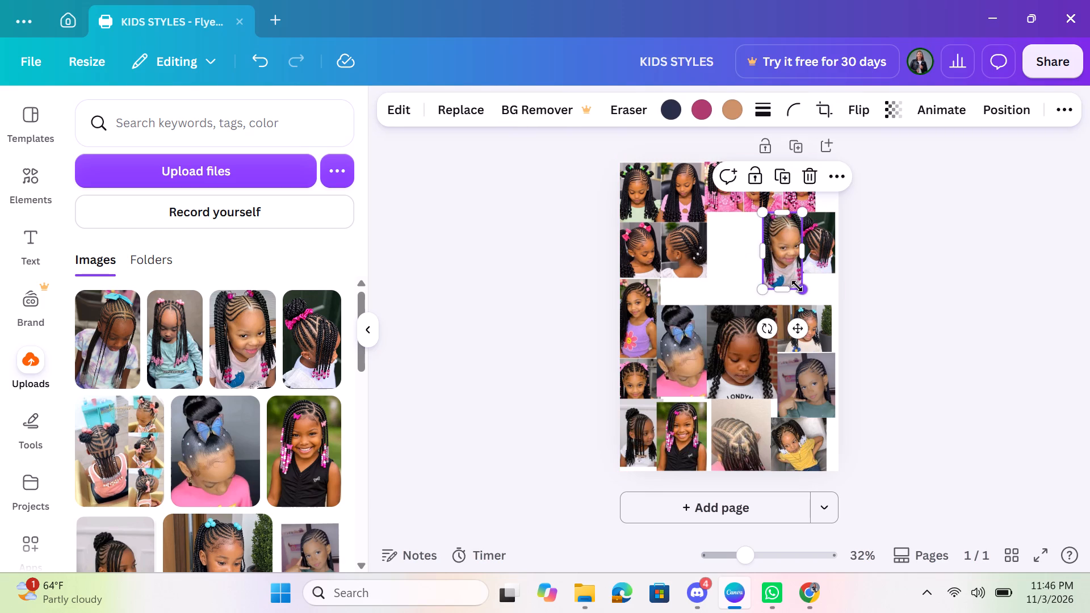
left_click_drag(797, 286, 799, 273)
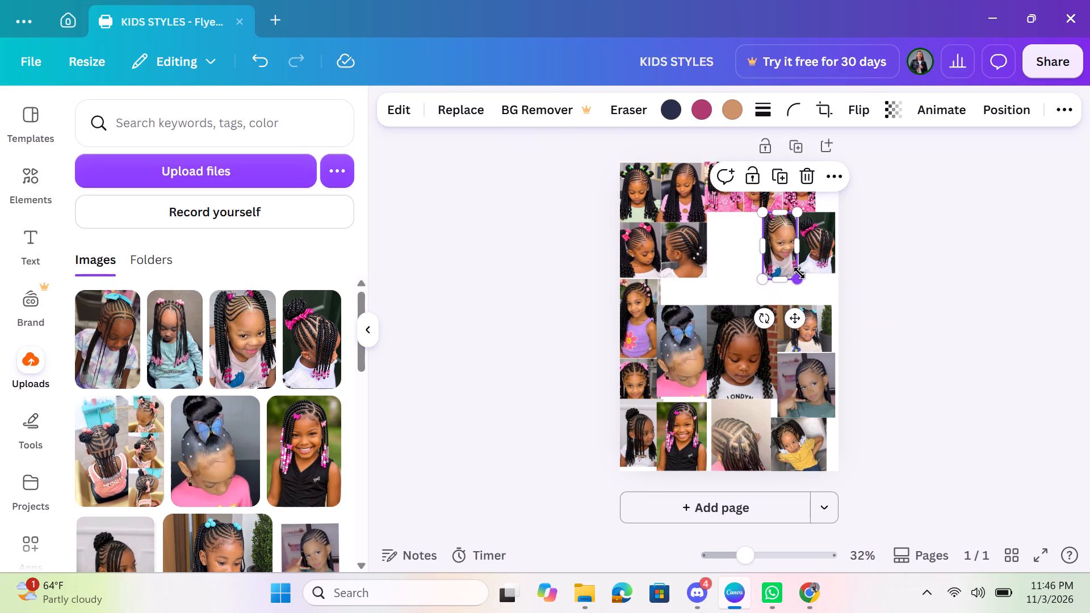
left_click_drag(781, 280, 785, 263)
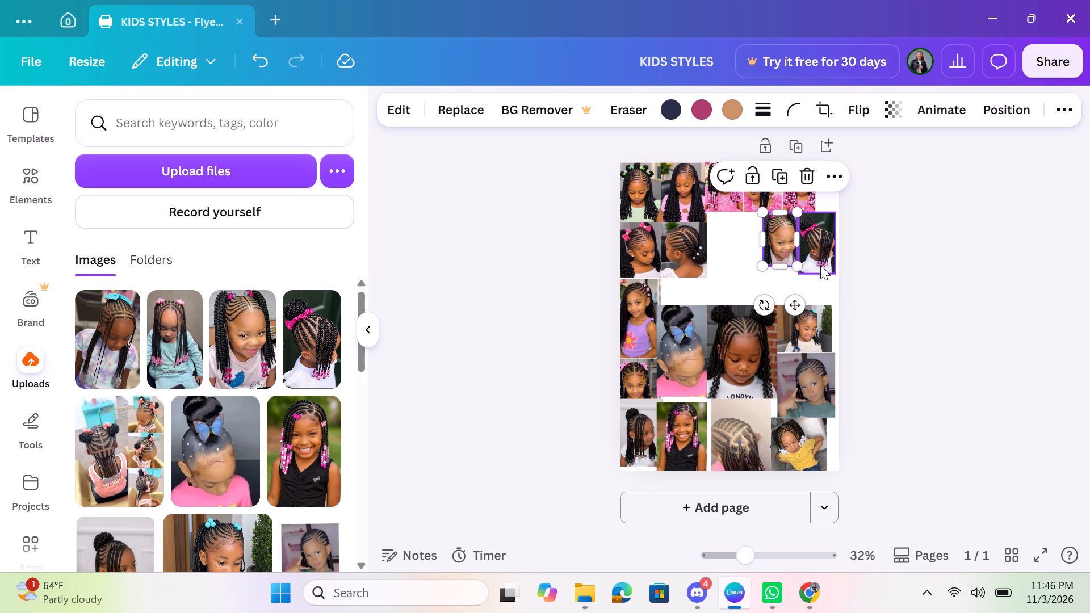
Nudge the pink scrunchie photo upward and trim its top edge to line up with the smiling girl's photo.
left_click(820, 265)
left_click(820, 266)
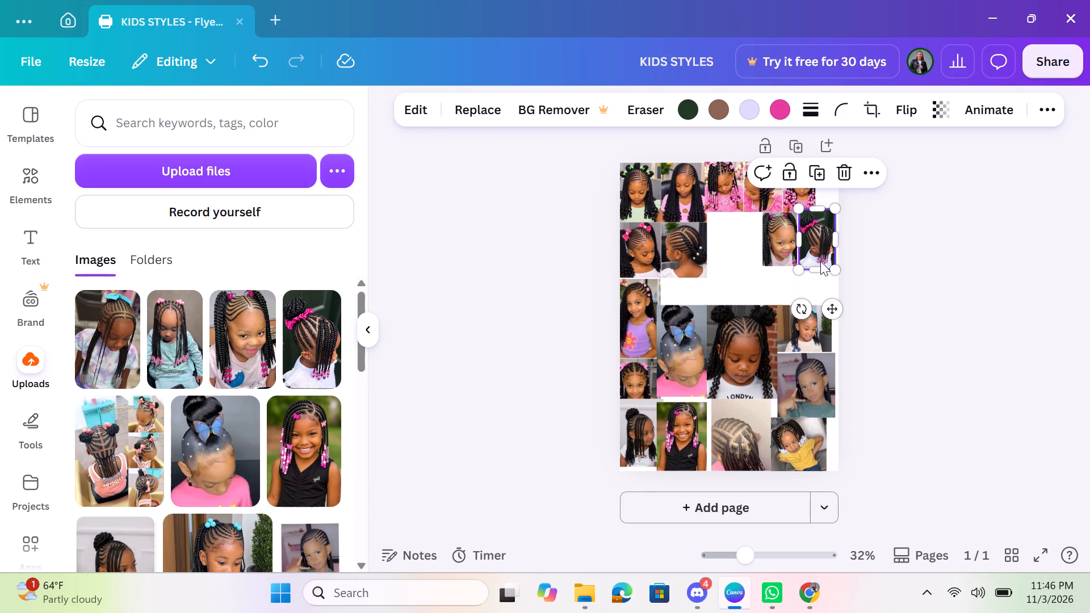
left_click_drag(816, 203, 816, 208)
left_click_drag(816, 208, 816, 209)
left_click(737, 254)
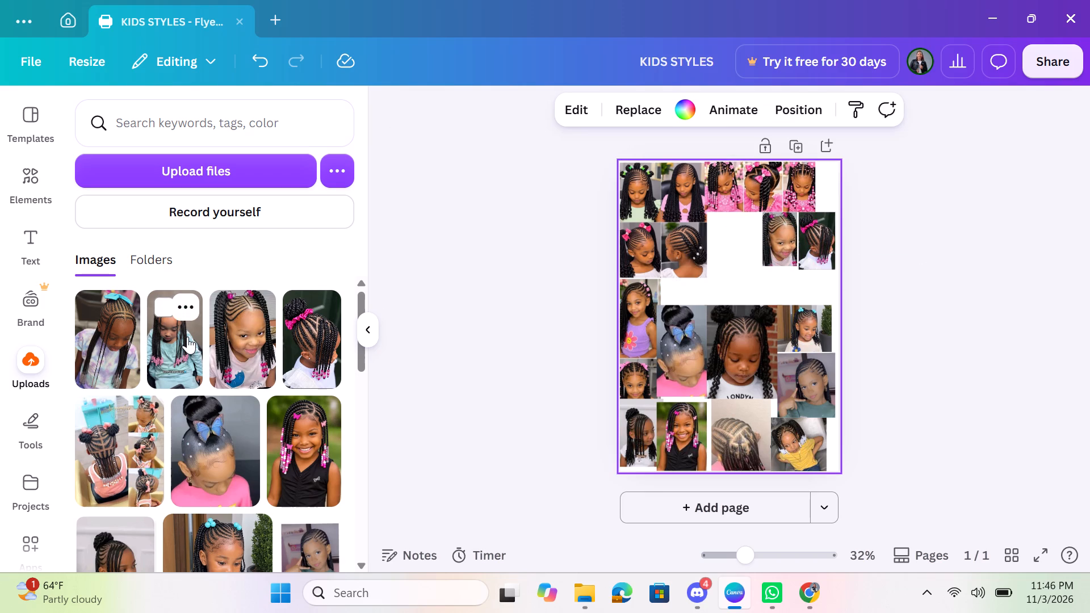
Add the photo of the girl in the tie-dye shirt, shrink it, and place it in the gap left of the smiling girl.
left_click(136, 342)
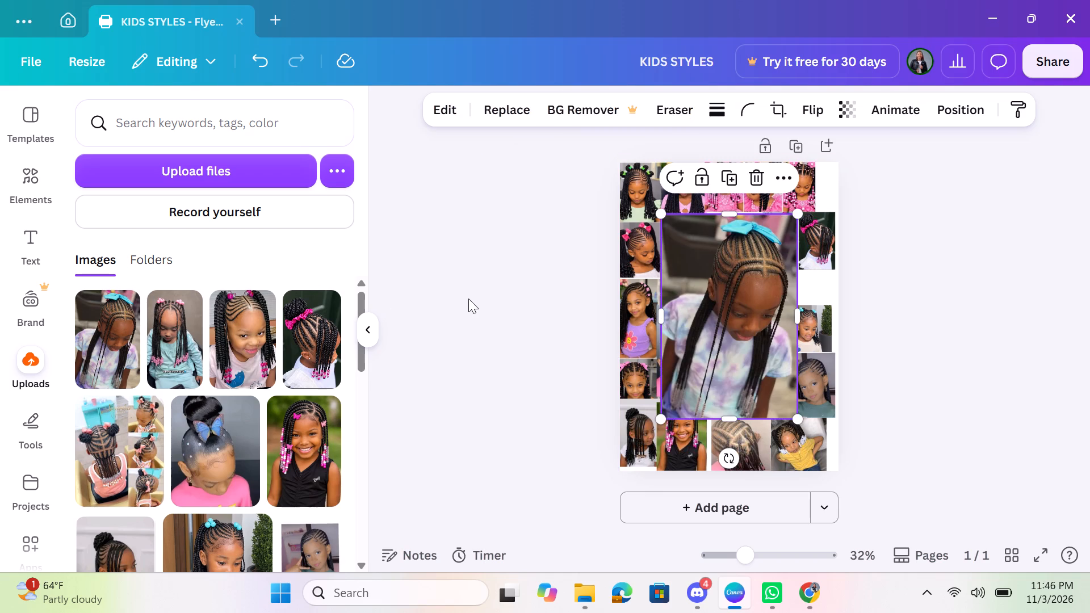
left_click_drag(795, 422, 772, 367)
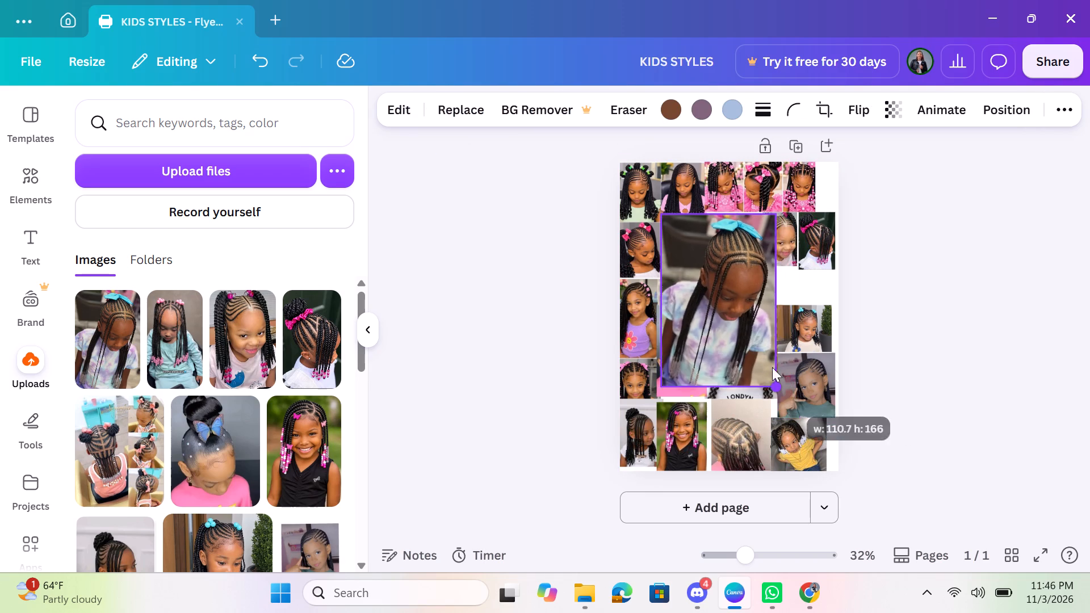
left_click_drag(772, 367, 741, 296)
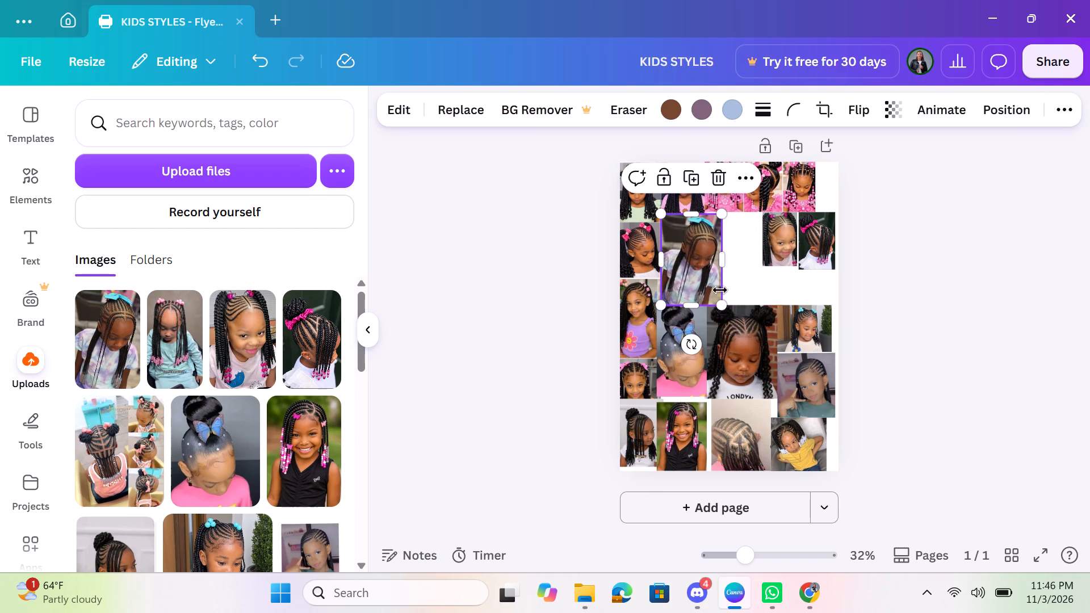
left_click_drag(657, 304, 684, 284)
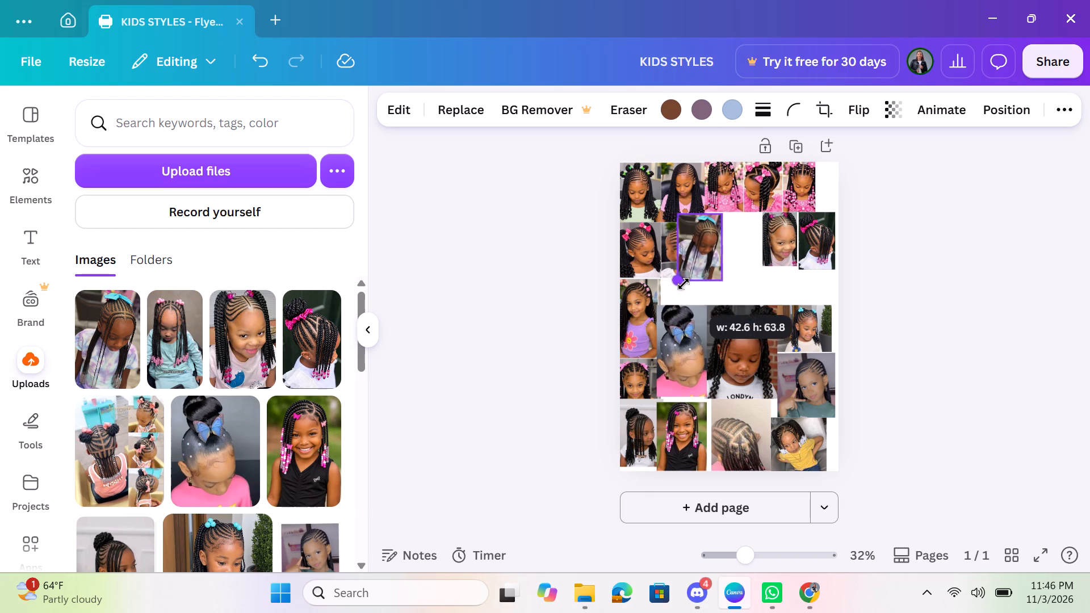
left_click_drag(684, 284, 684, 283)
left_click_drag(704, 257, 736, 255)
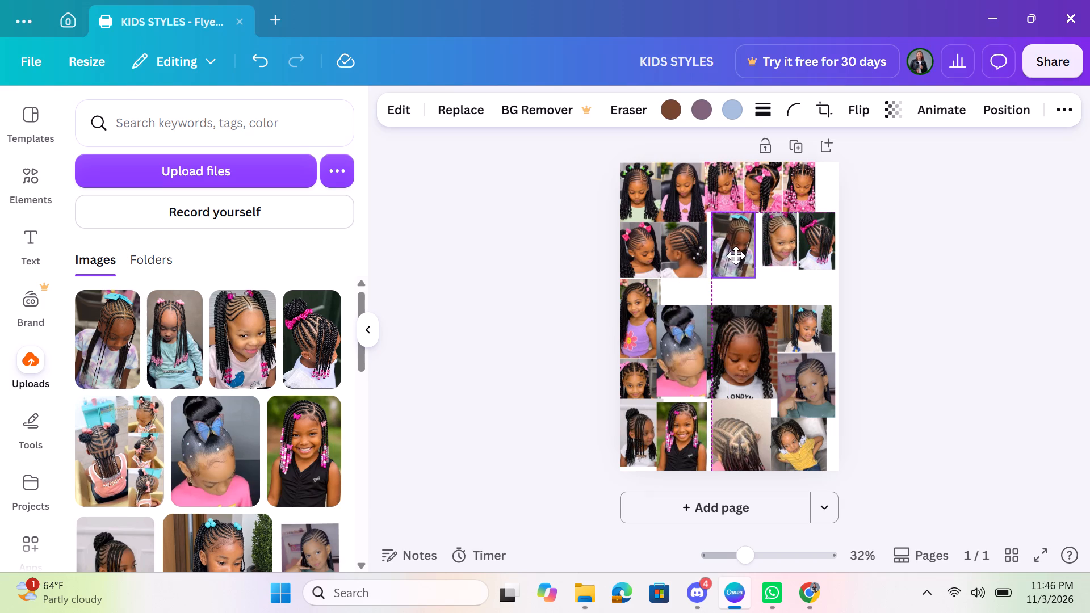
left_click_drag(736, 255, 734, 253)
Narrow the tie-dye shirt photo to about 42 wide and trim its top edge to meet the pink photo row.
left_click(752, 271)
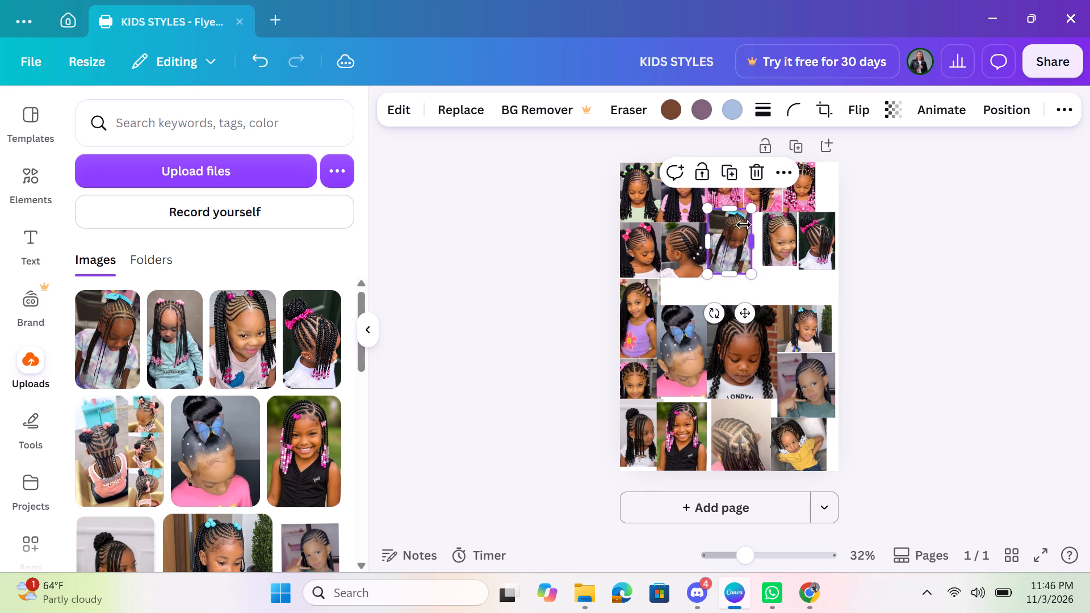
left_click_drag(730, 208, 732, 220)
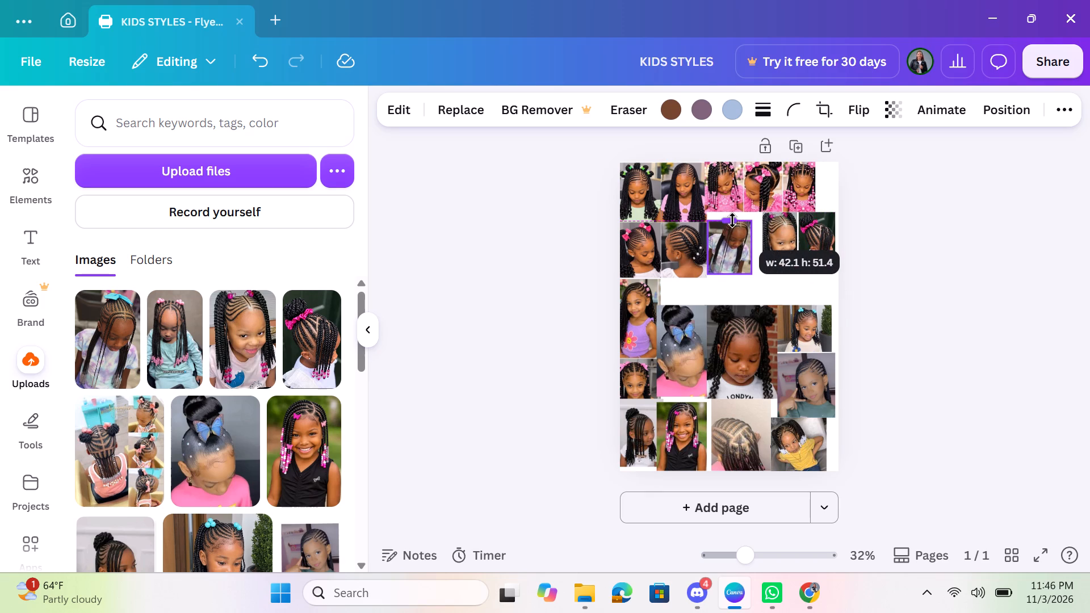
left_click_drag(732, 220, 732, 214)
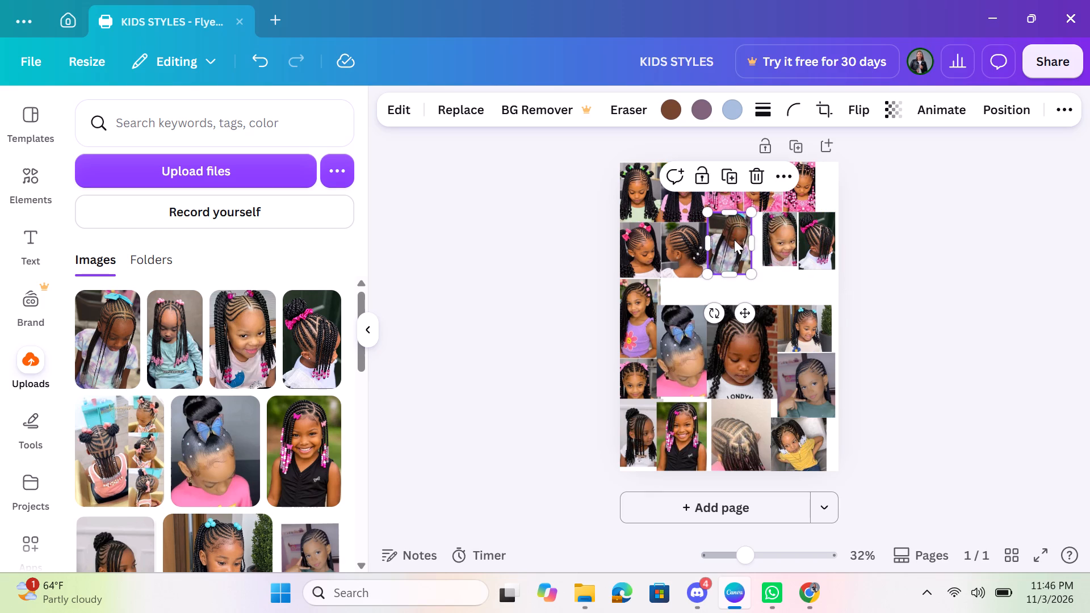
left_click(734, 240)
left_click(899, 289)
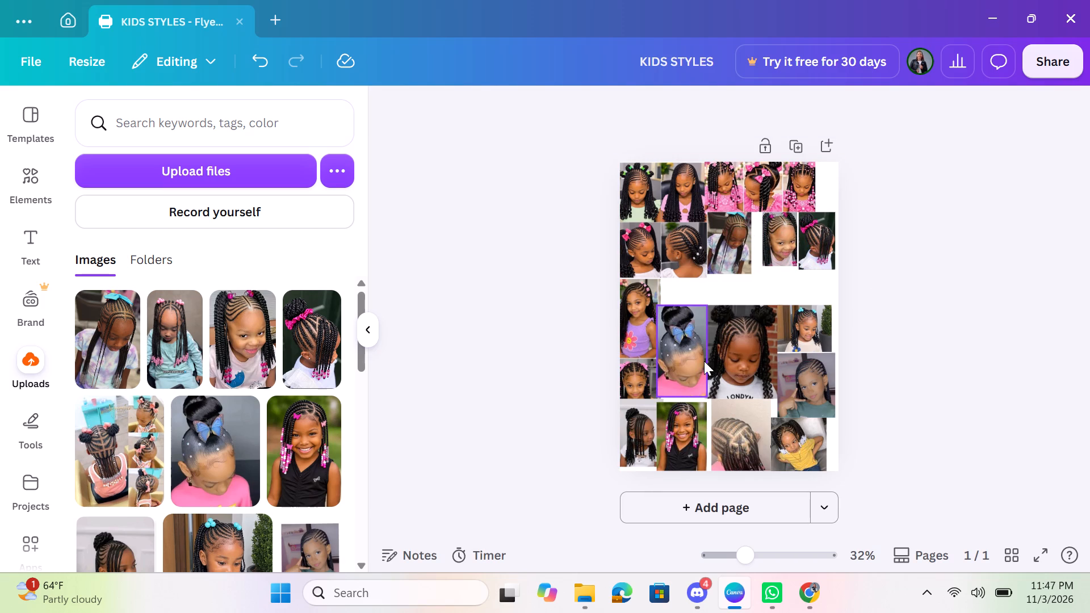
Move the blue butterfly bun photo up against the second row, directly beside the girl in the purple top.
left_click(691, 392)
left_click(691, 392)
left_click(690, 393)
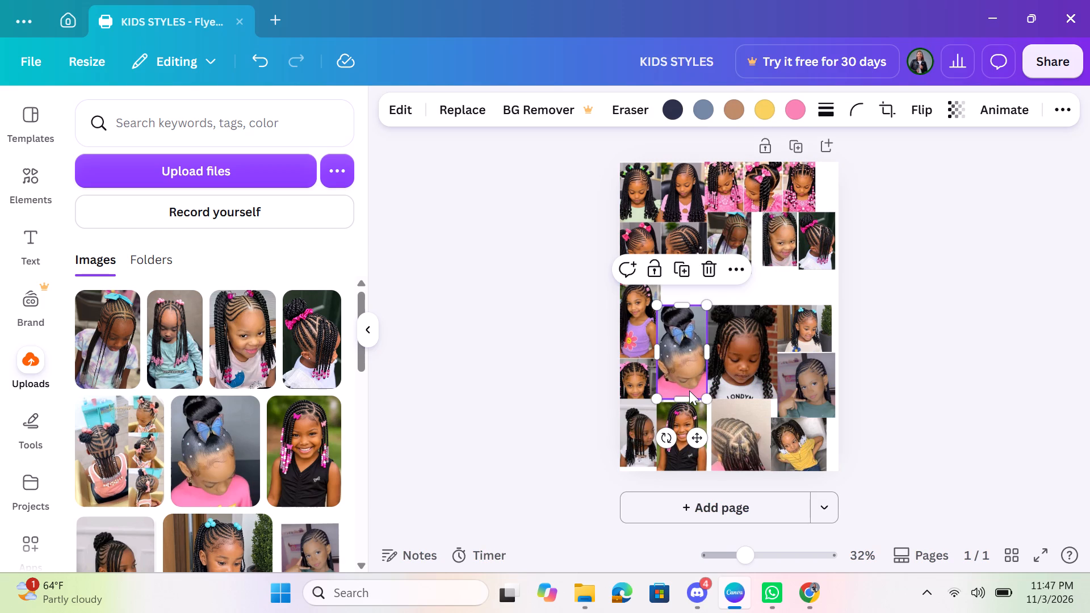
left_click_drag(690, 391, 688, 384)
left_click_drag(683, 387, 683, 379)
left_click_drag(683, 366, 683, 349)
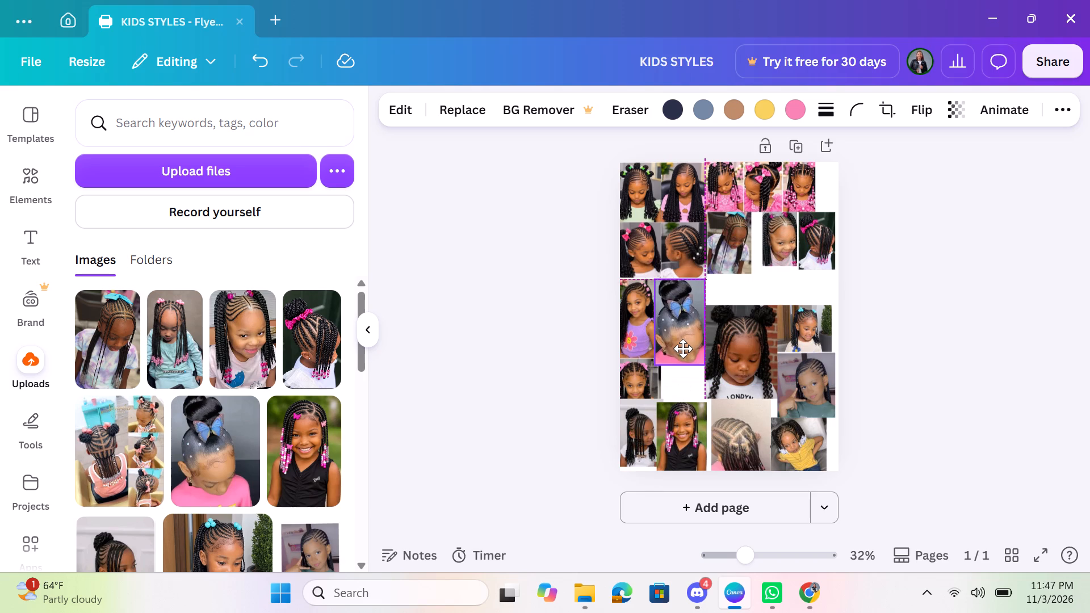
left_click_drag(683, 349, 689, 349)
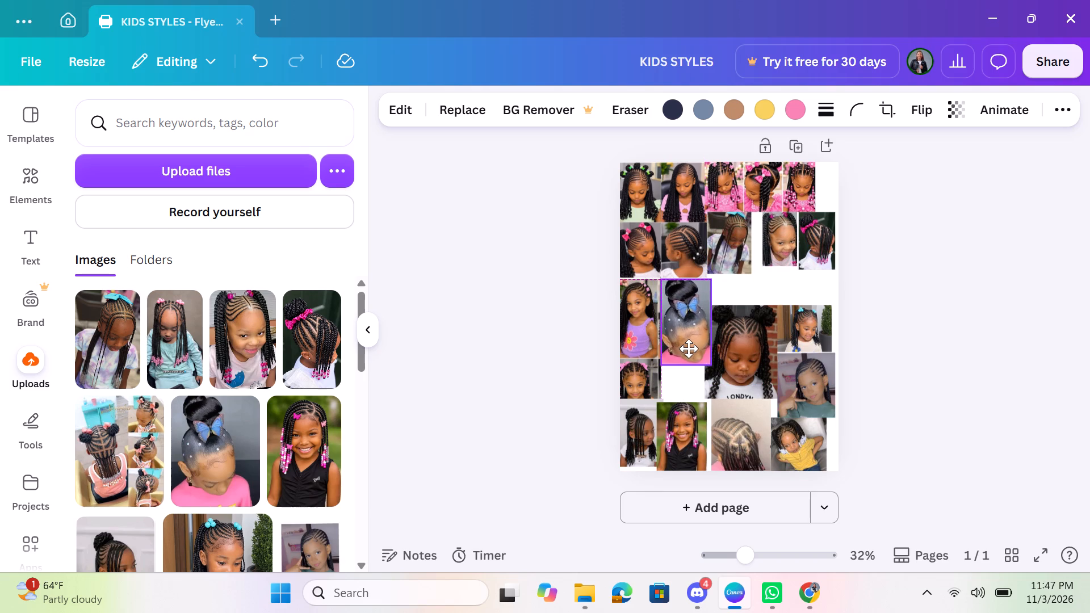
left_click_drag(689, 349, 686, 349)
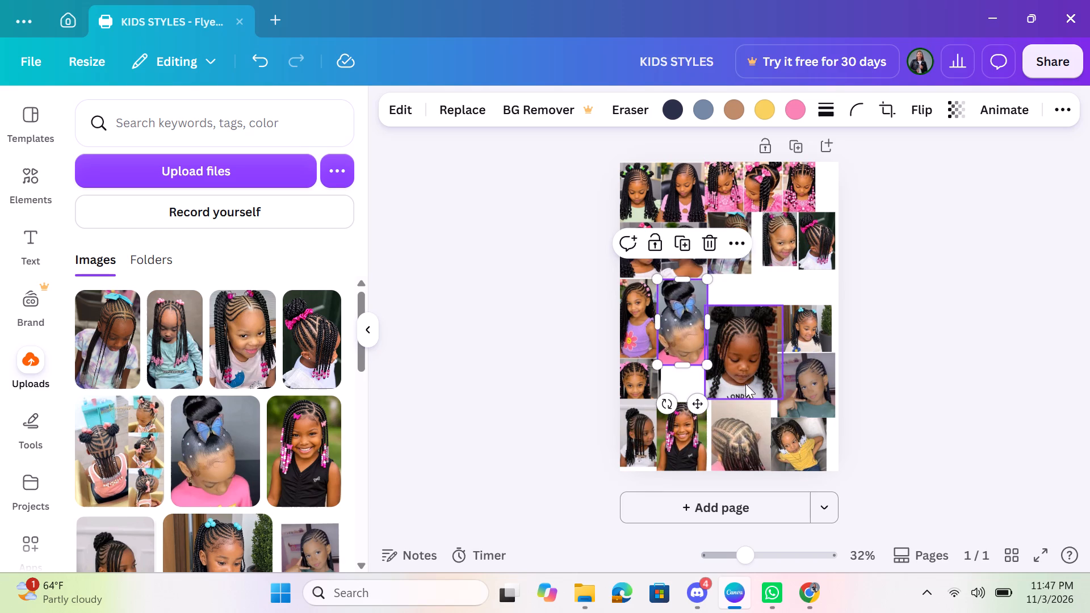
Move the photo of the girl with two puffs up beside the butterfly bun photo, trim its bottom edge and shrink it.
left_click_drag(745, 378, 745, 350)
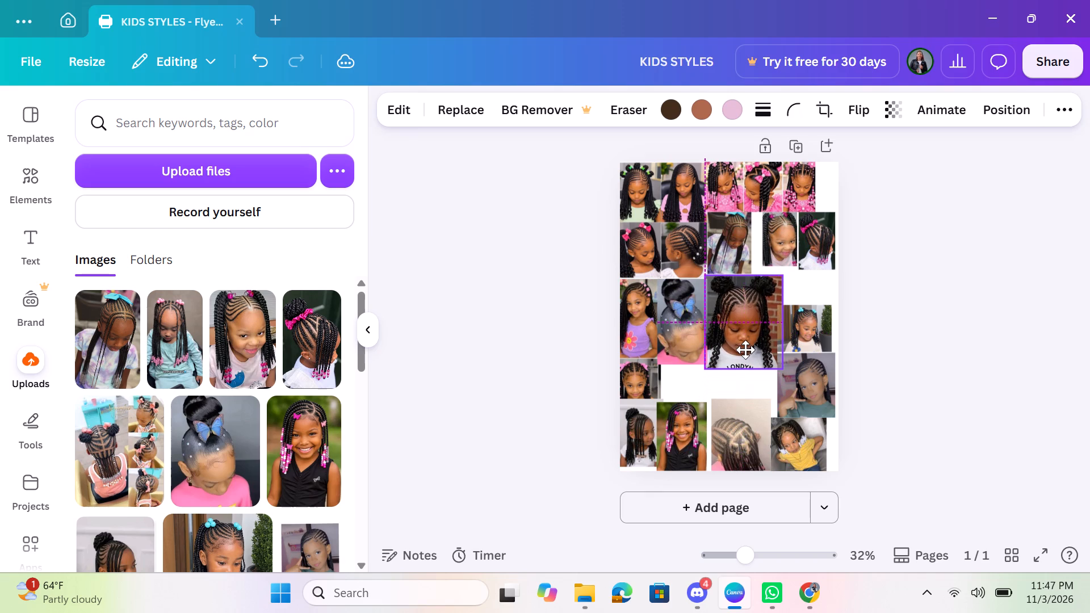
left_click_drag(745, 350, 749, 350)
left_click_drag(779, 365, 778, 359)
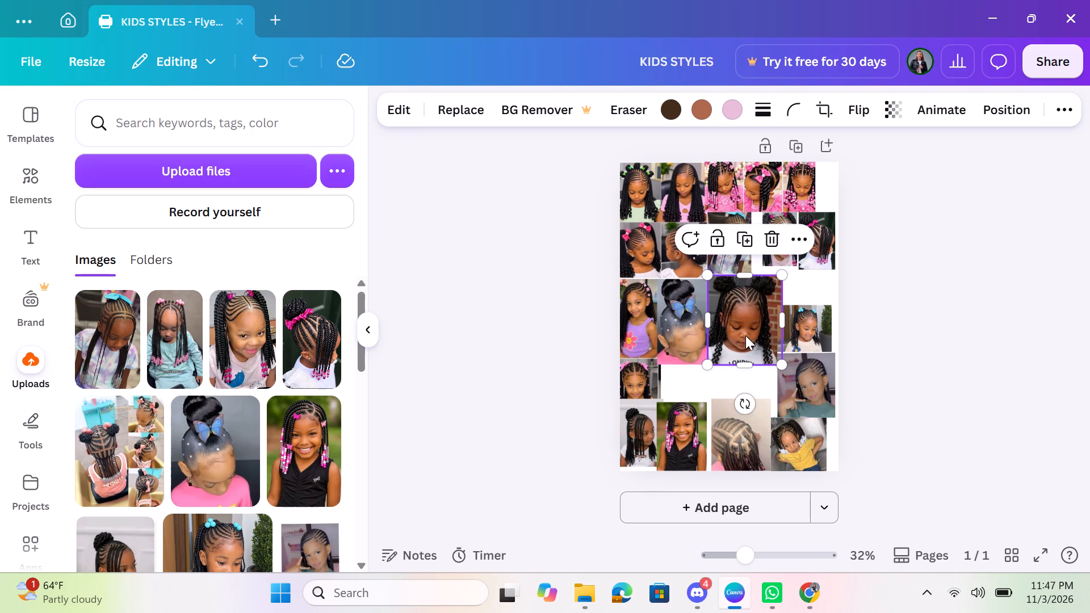
left_click_drag(782, 360, 765, 349)
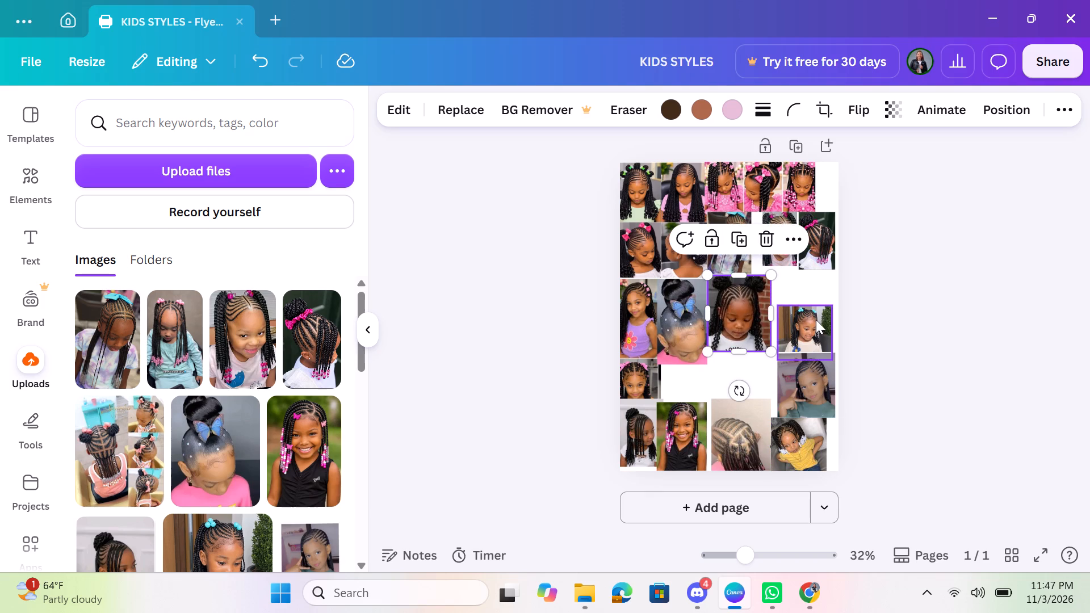
Move the photo of the girl with blue hair bows up beside the two-puffs photo and widen it toward the page's right edge.
left_click_drag(816, 320, 810, 288)
left_click_drag(829, 288, 836, 289)
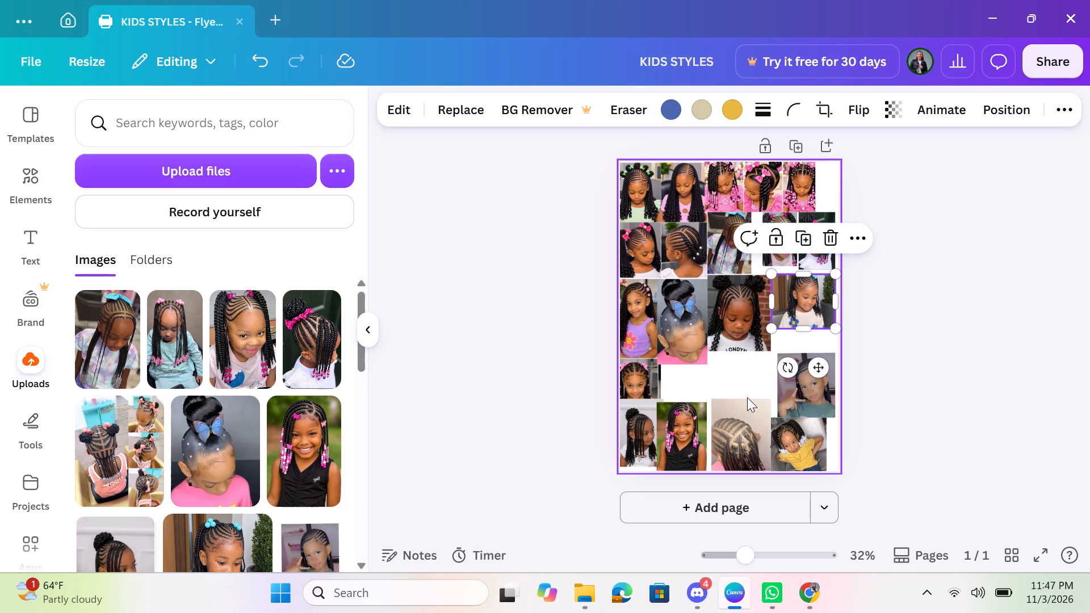
Lower the top edge of the close-up cornrows photo in the bottom row to shorten it.
left_click(747, 397)
left_click(744, 398)
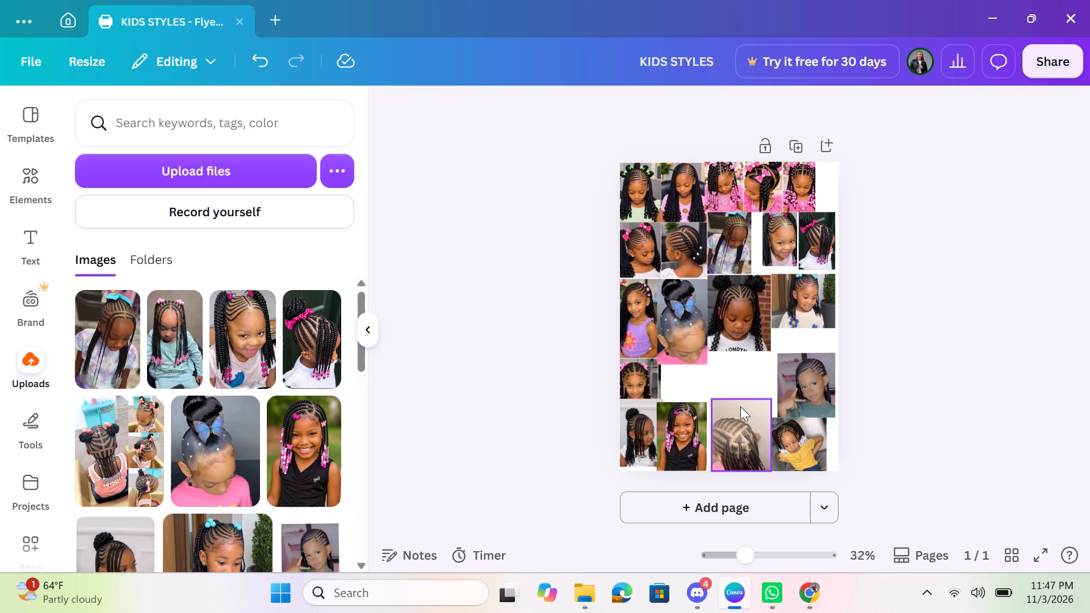
left_click_drag(737, 392, 737, 402)
left_click(737, 402)
left_click_drag(737, 402, 736, 413)
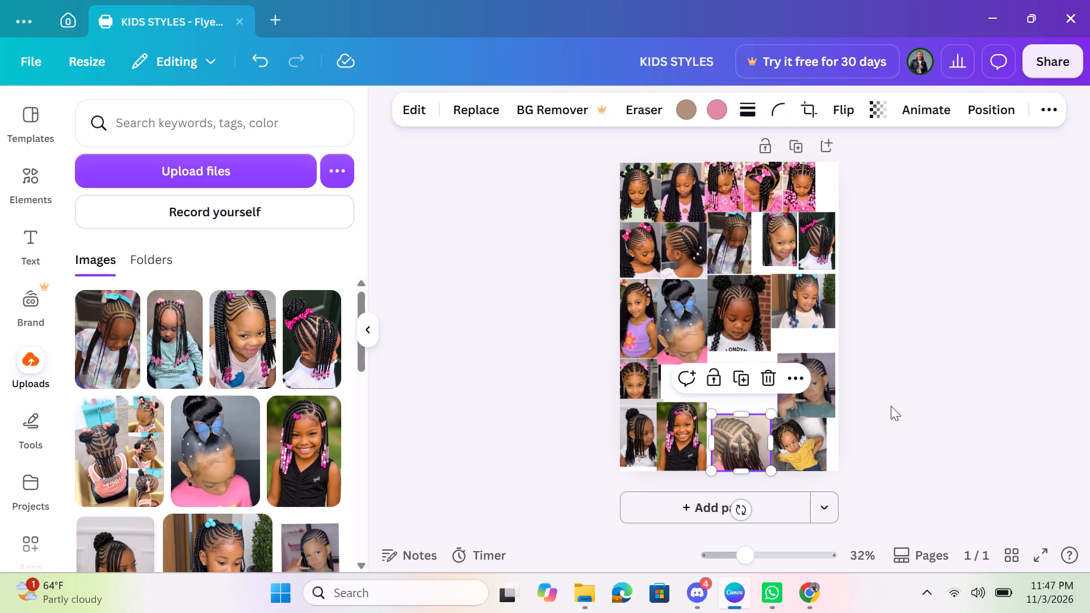
left_click(891, 406)
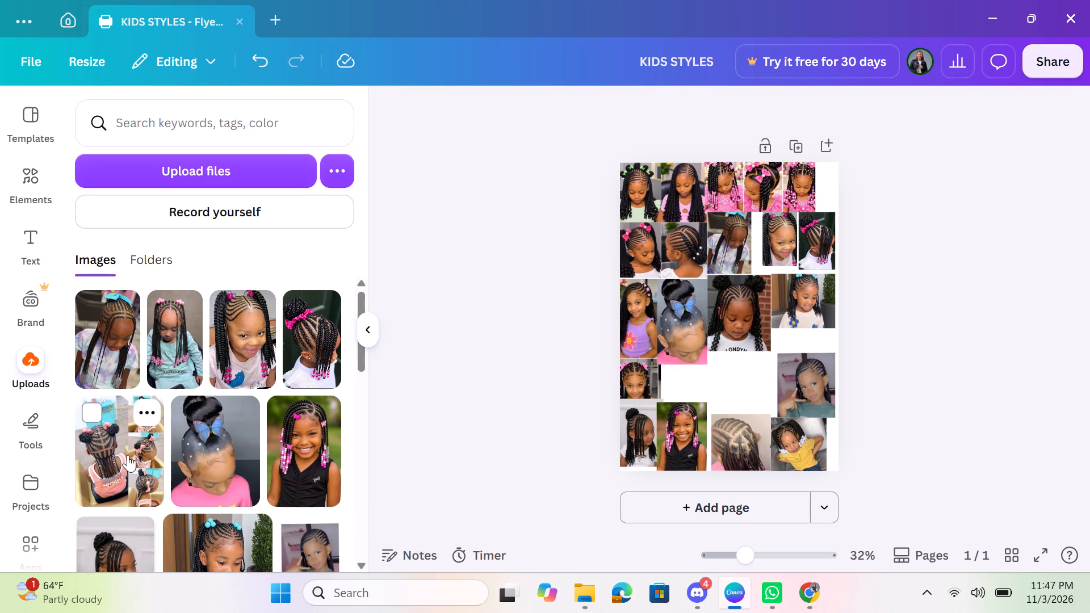
Add the multi-view photo of the two-bun braids and crop it to its main back view, about 53 wide.
left_click(128, 455)
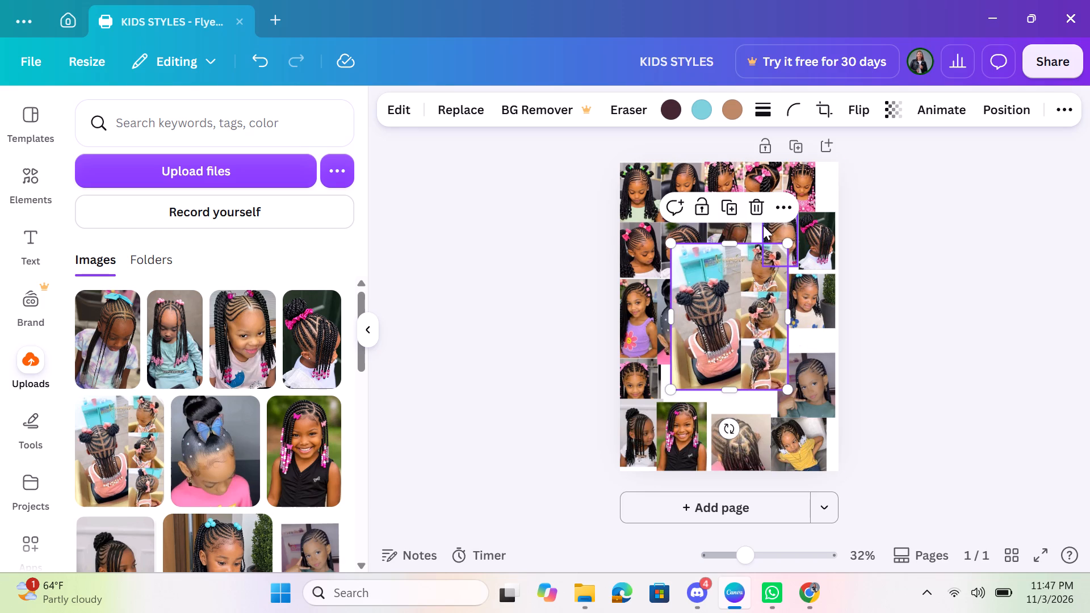
left_click_drag(789, 316, 737, 317)
left_click_drag(705, 389, 707, 365)
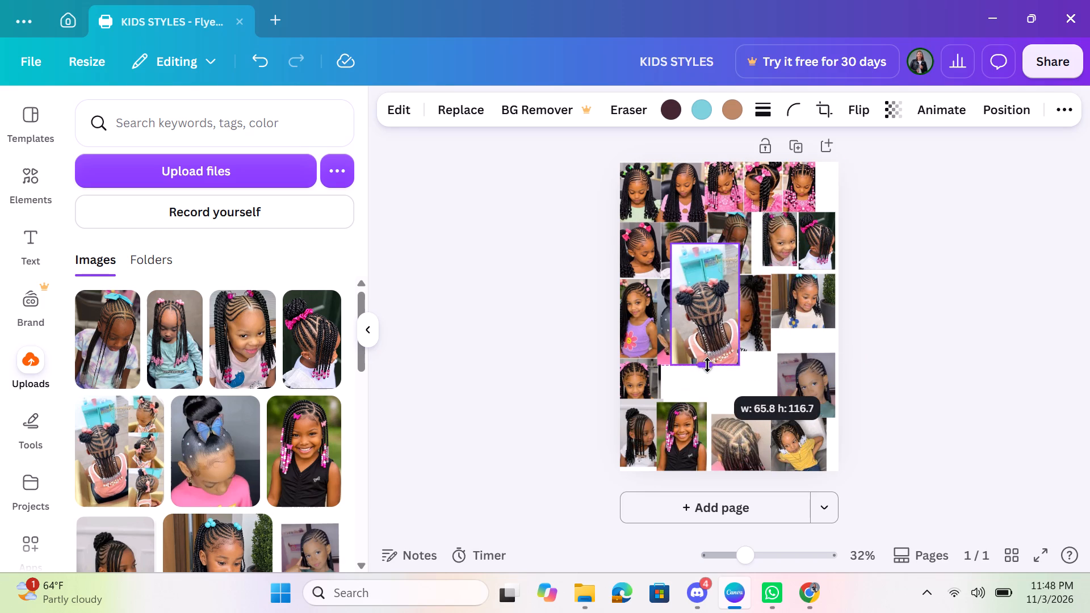
left_click_drag(707, 365, 707, 362)
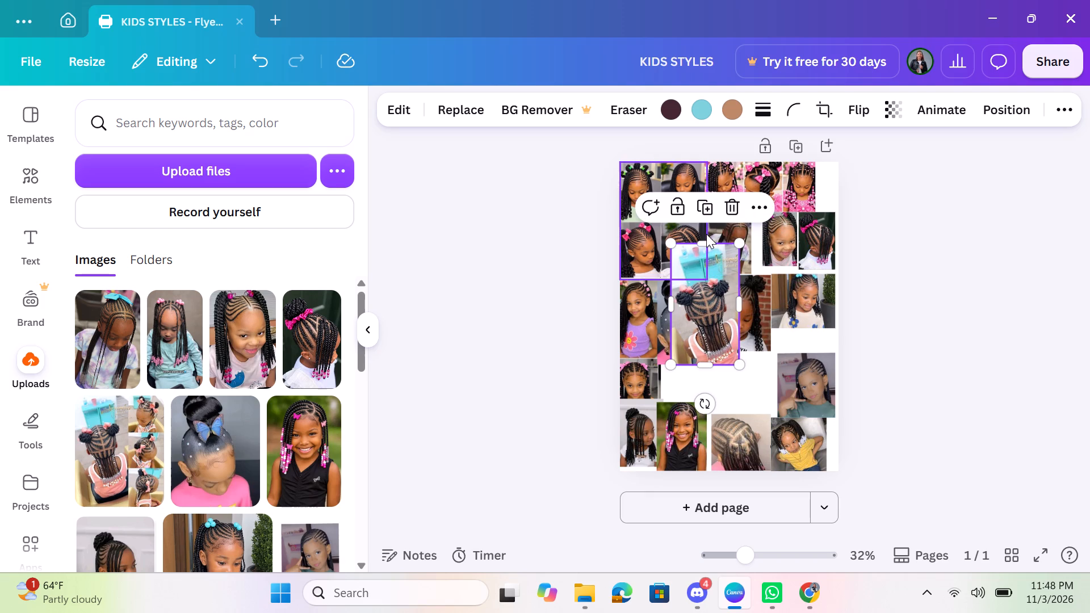
left_click_drag(709, 240, 711, 263)
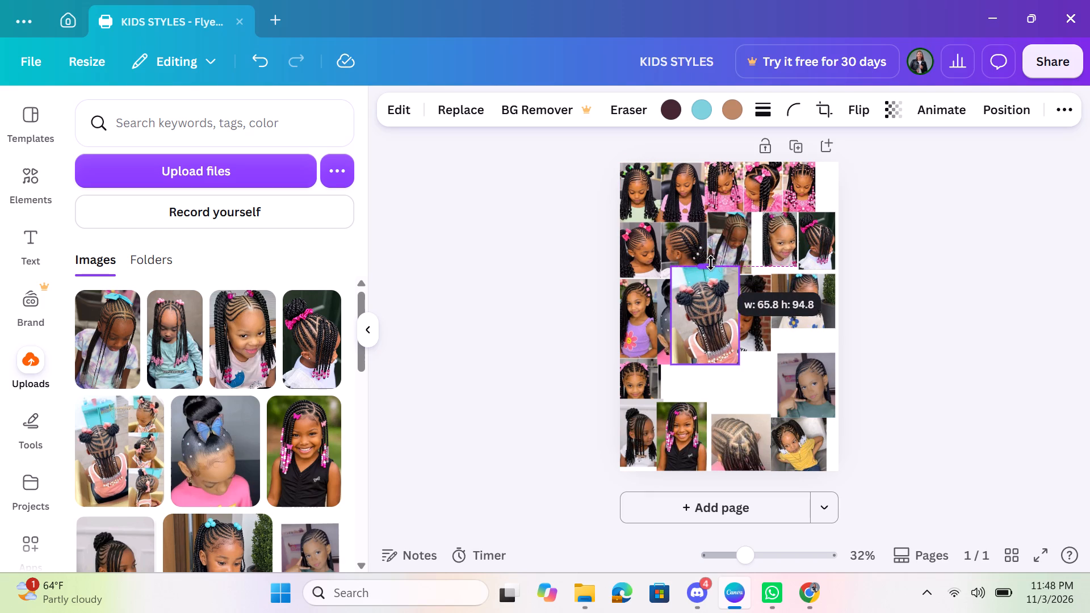
left_click_drag(711, 263, 713, 272)
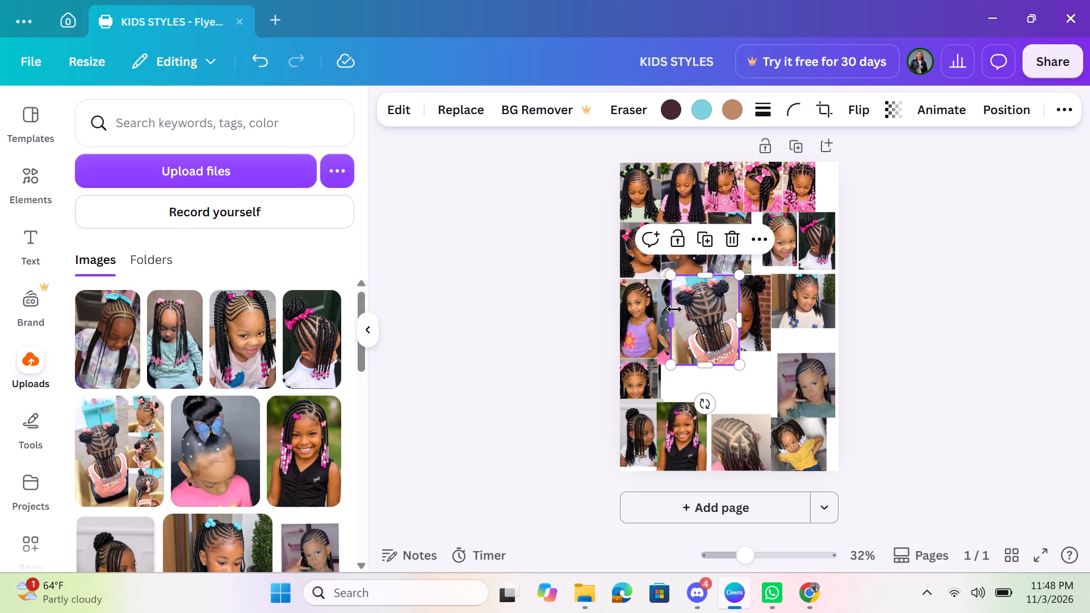
left_click(674, 309)
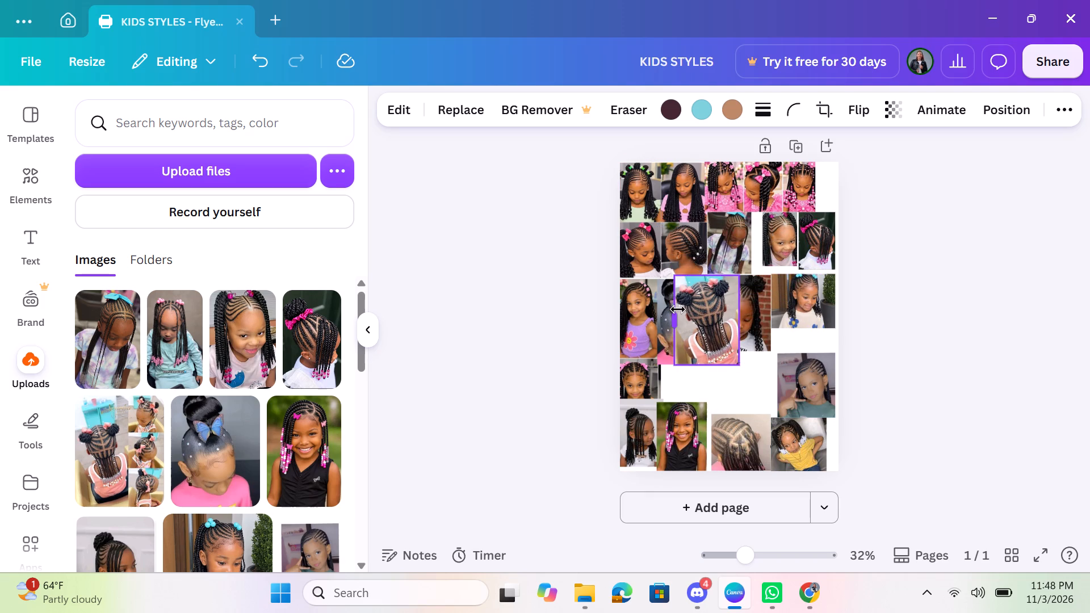
left_click_drag(711, 366, 711, 359)
left_click_drag(744, 313, 741, 313)
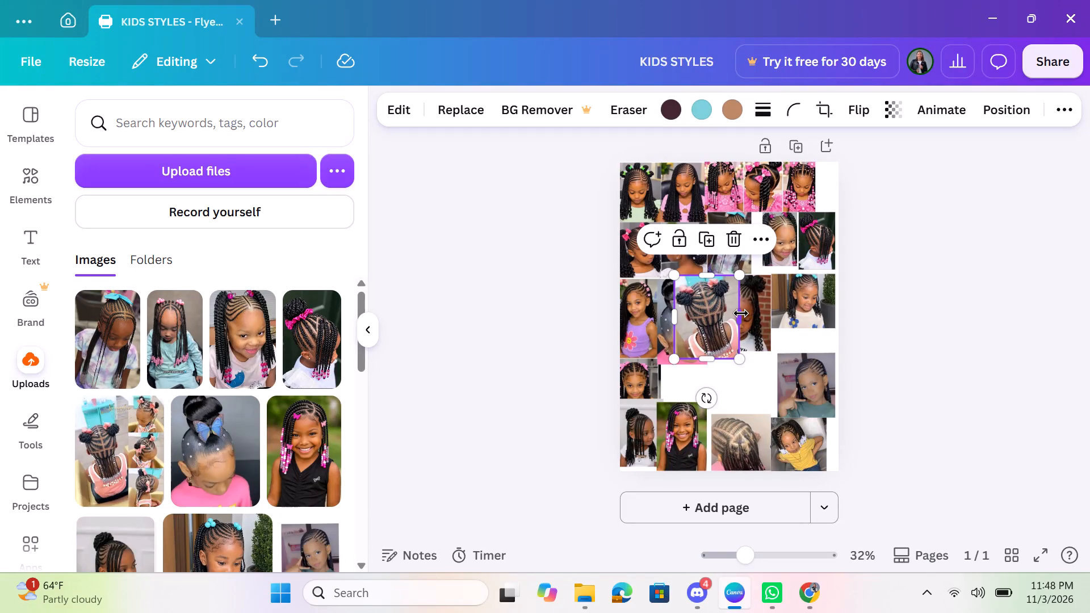
left_click_drag(741, 313, 735, 313)
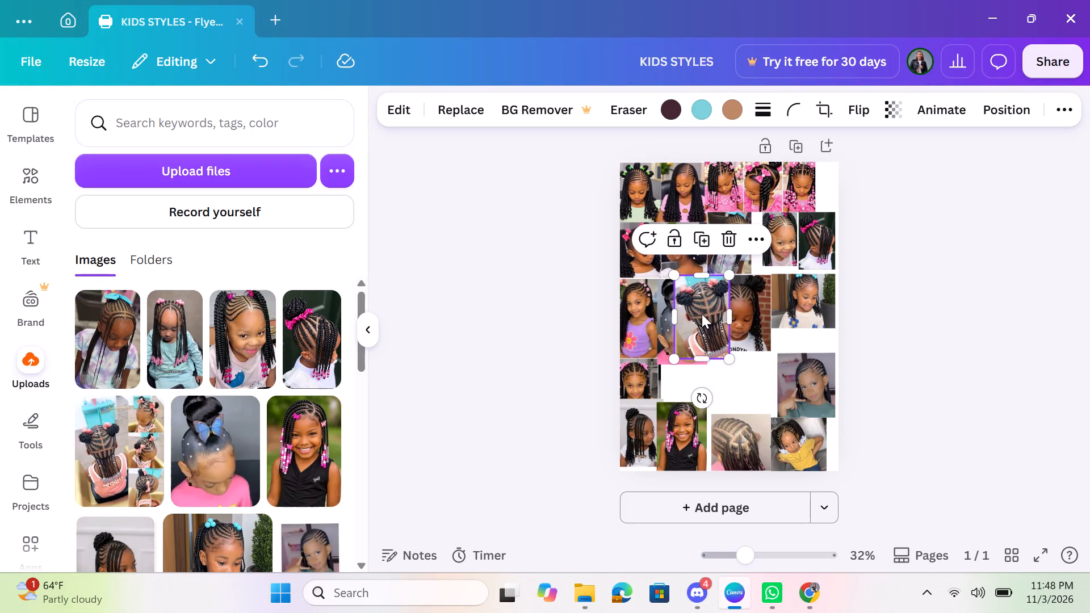
Move the two-bun braids photo into the gap above the close-up cornrows photo, trim its bottom edge and enlarge it slightly to fit.
left_click_drag(702, 314, 738, 376)
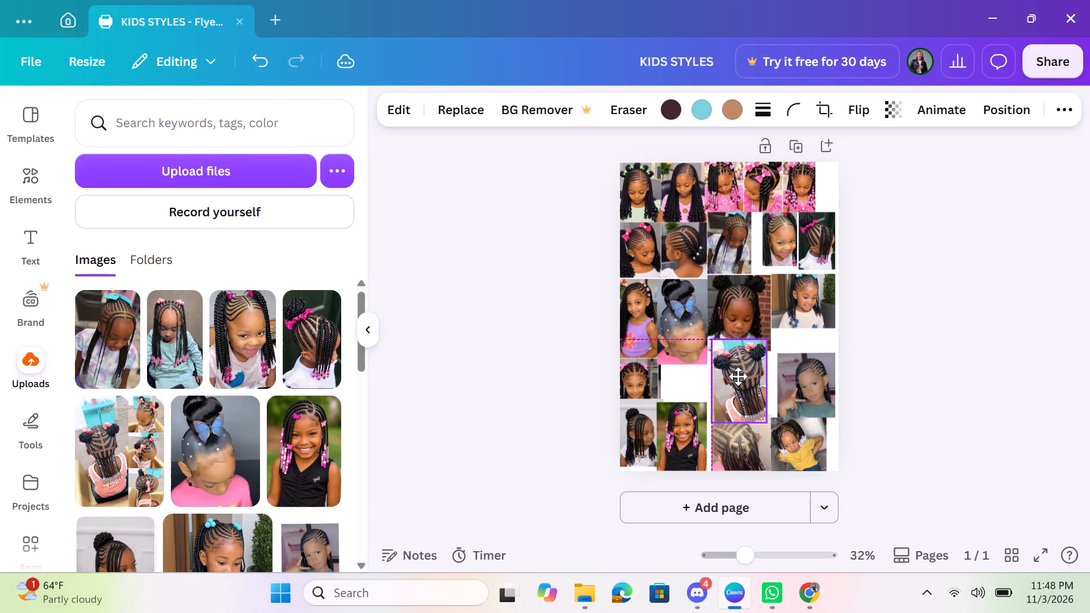
left_click_drag(738, 376, 739, 383)
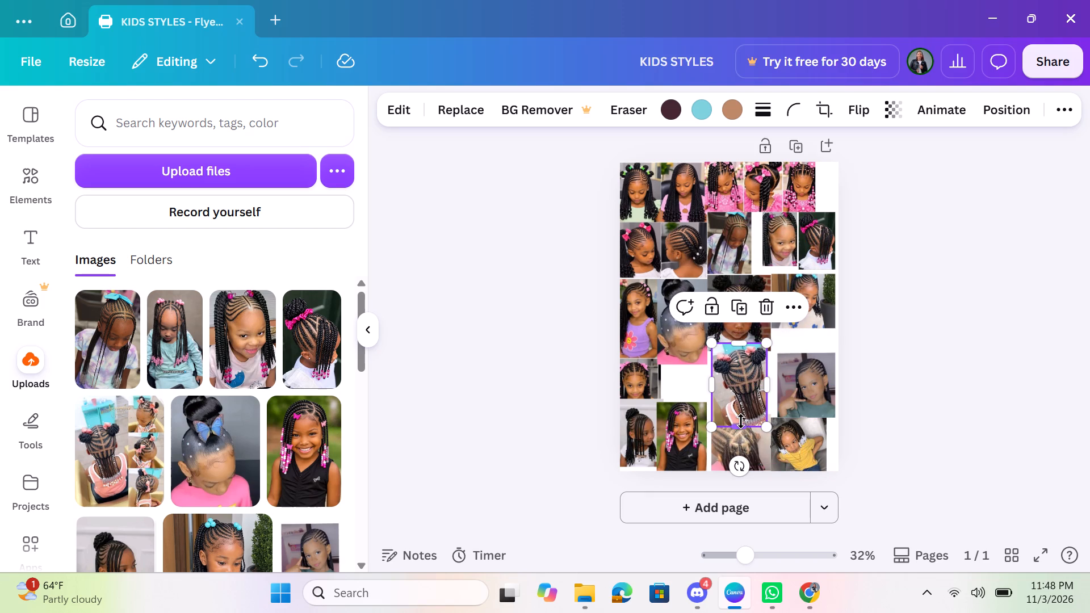
left_click_drag(741, 421, 744, 391)
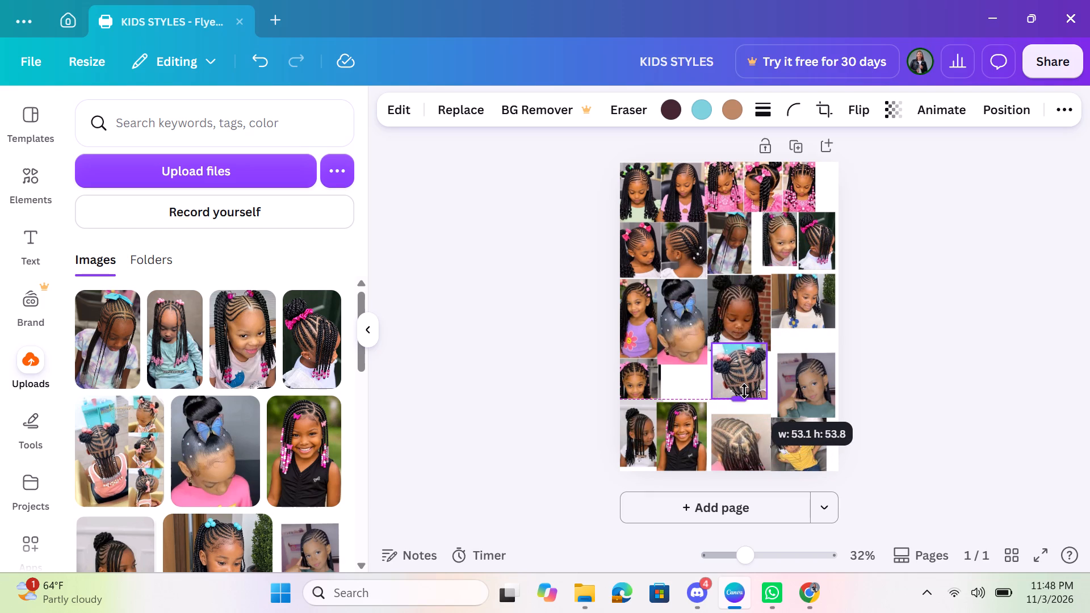
left_click_drag(744, 391, 744, 398)
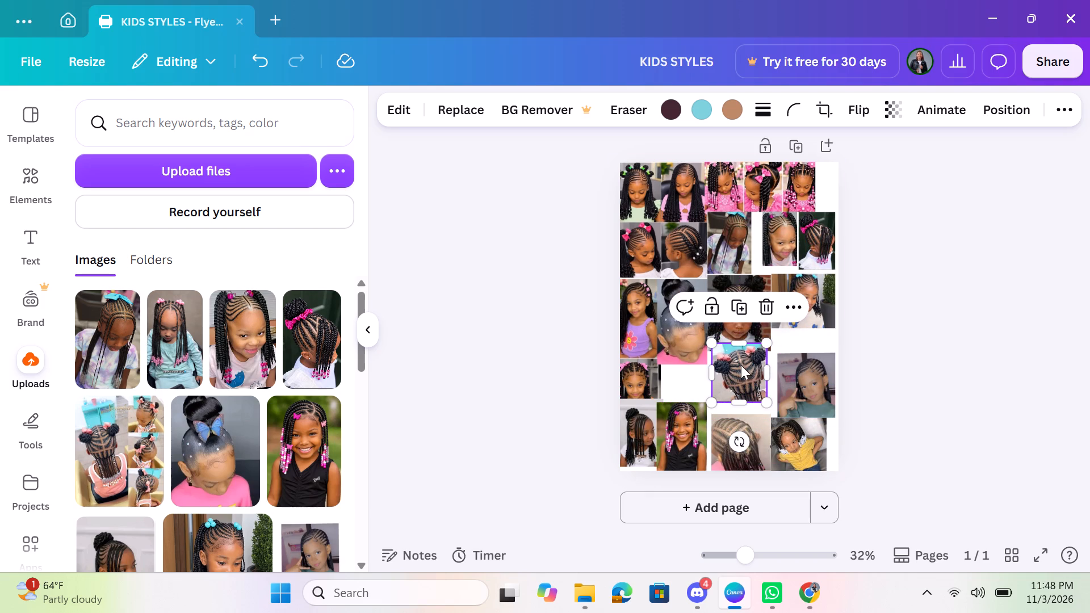
left_click_drag(737, 365, 739, 372)
left_click(764, 406)
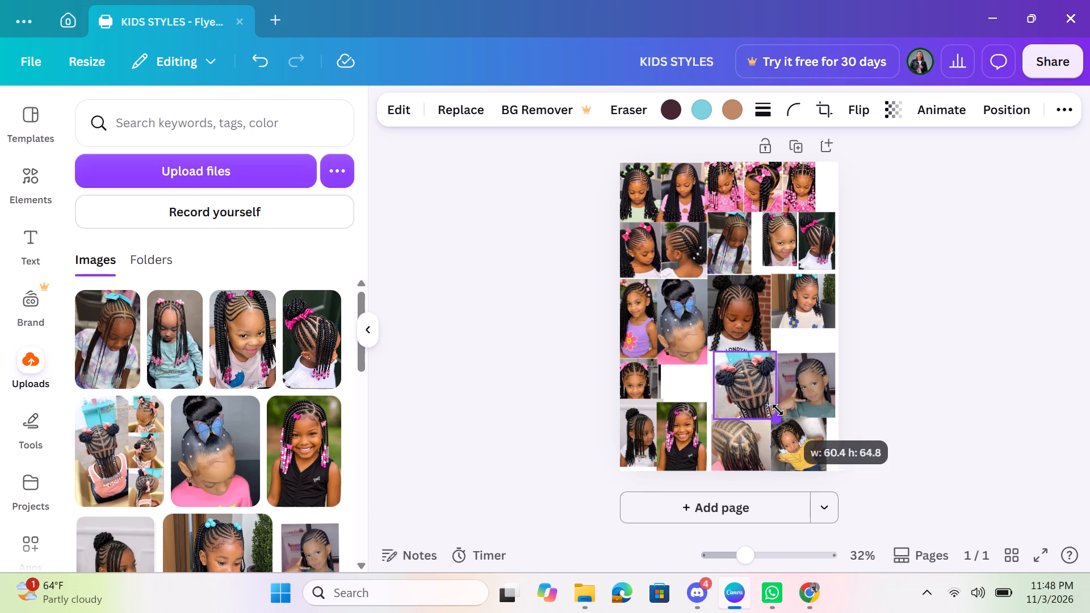
left_click(777, 379)
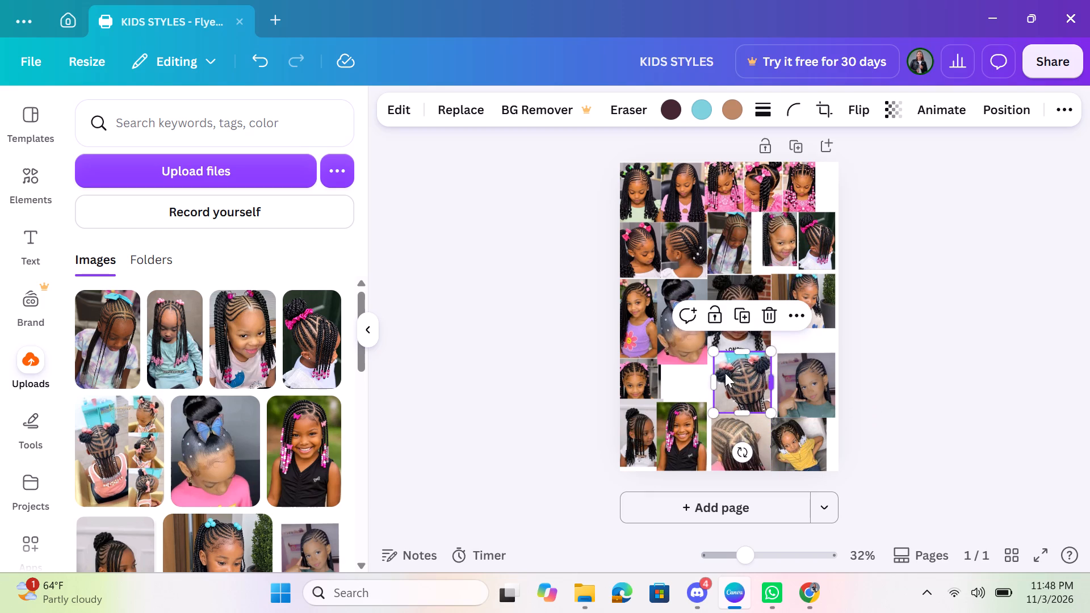
left_click(689, 368)
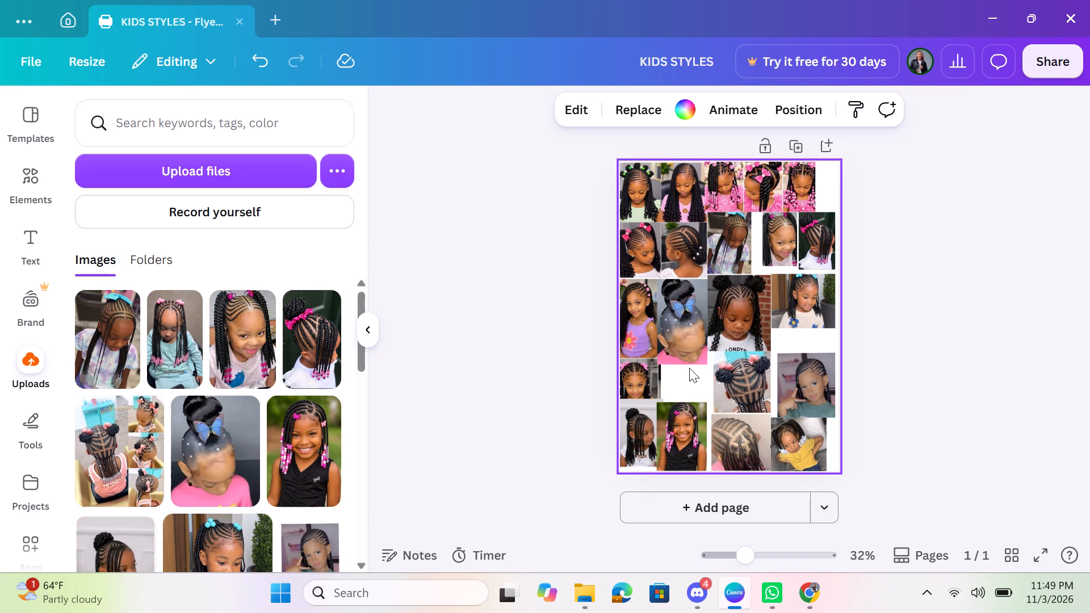
scroll(615, 370, "down", 1)
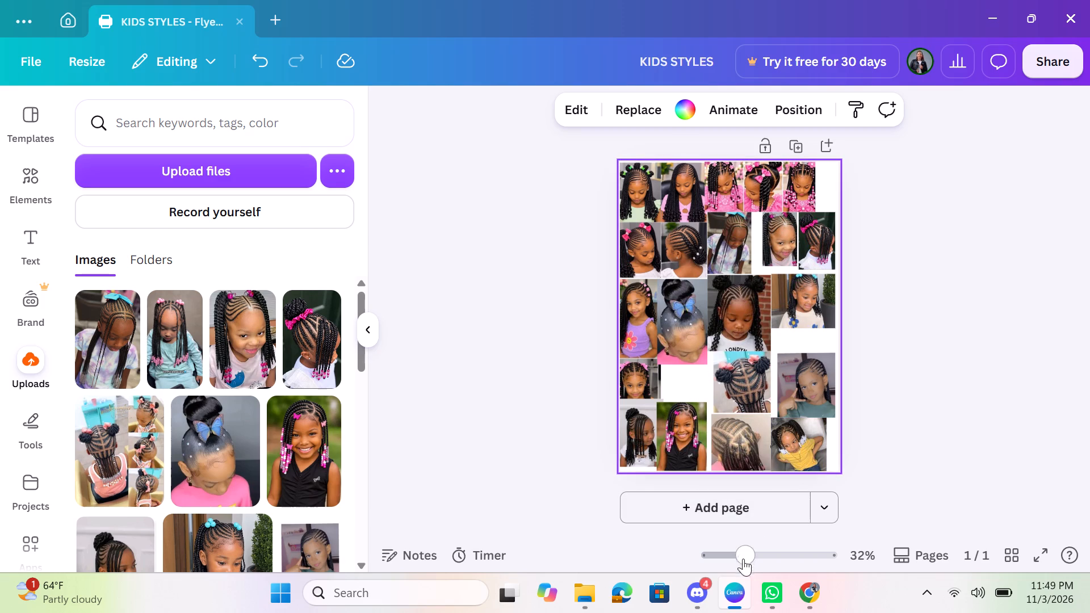
Switch to Pinterest in Chrome, return from the open pin to the hairstyles board and look through it for more children's hairstyle photos.
left_click(803, 591)
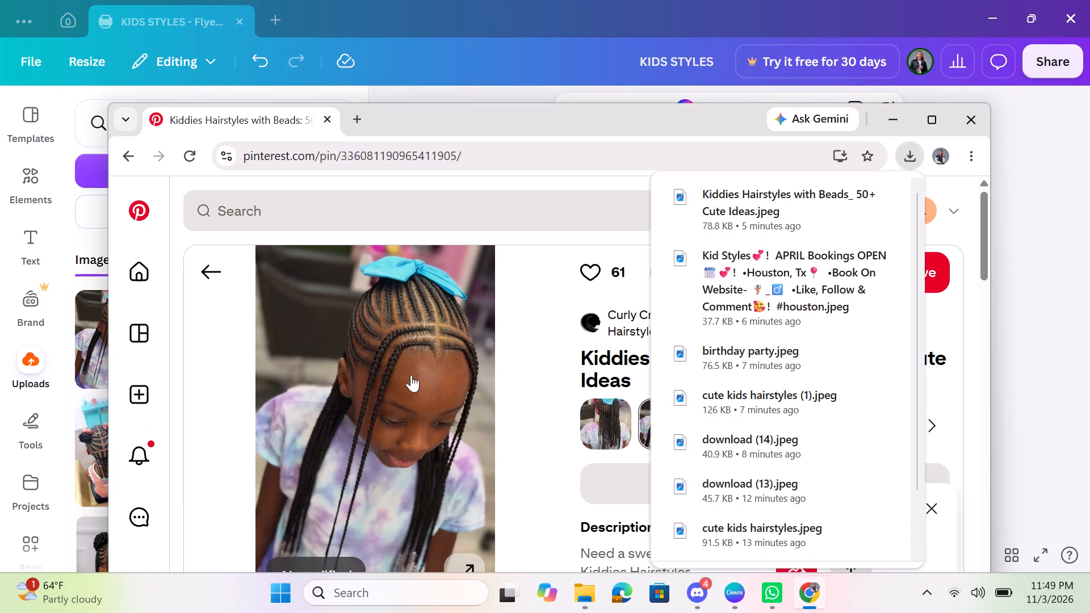
left_click(205, 272)
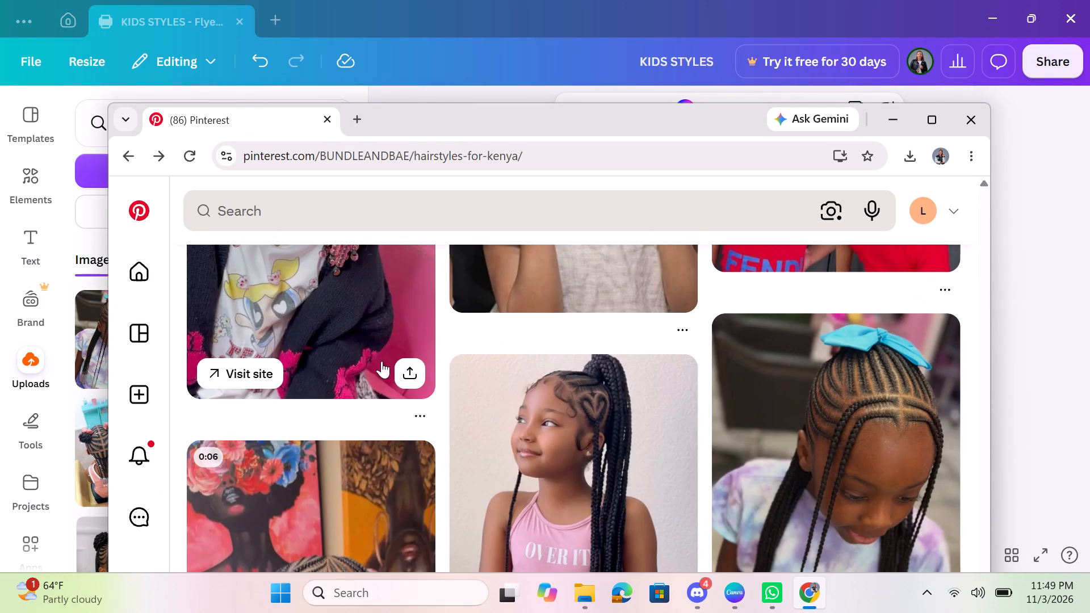
scroll(425, 398, "down", 3)
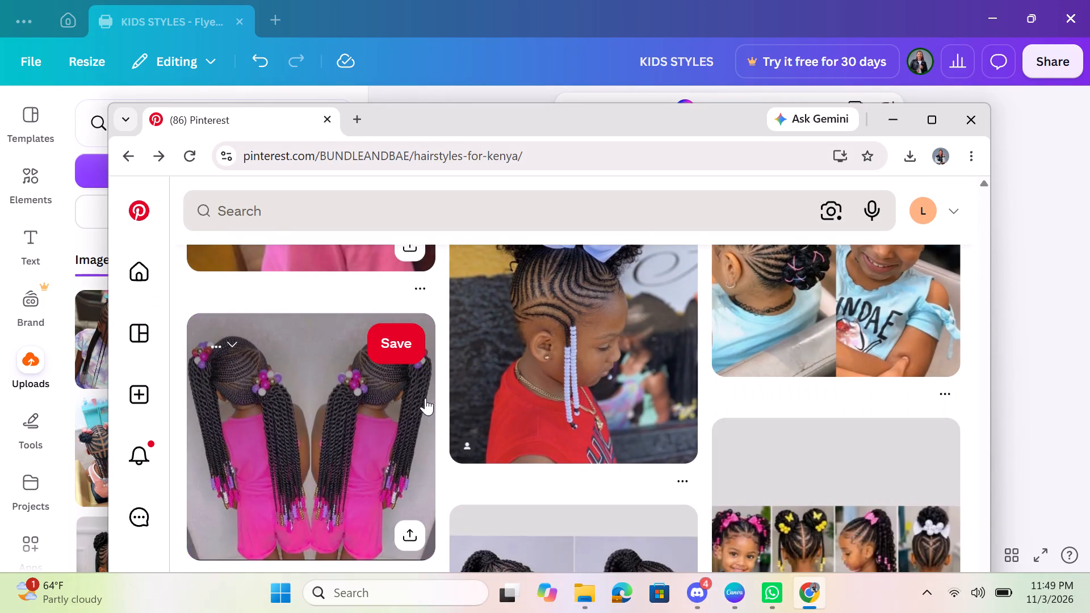
scroll(425, 398, "up", 1)
scroll(425, 398, "down", 1)
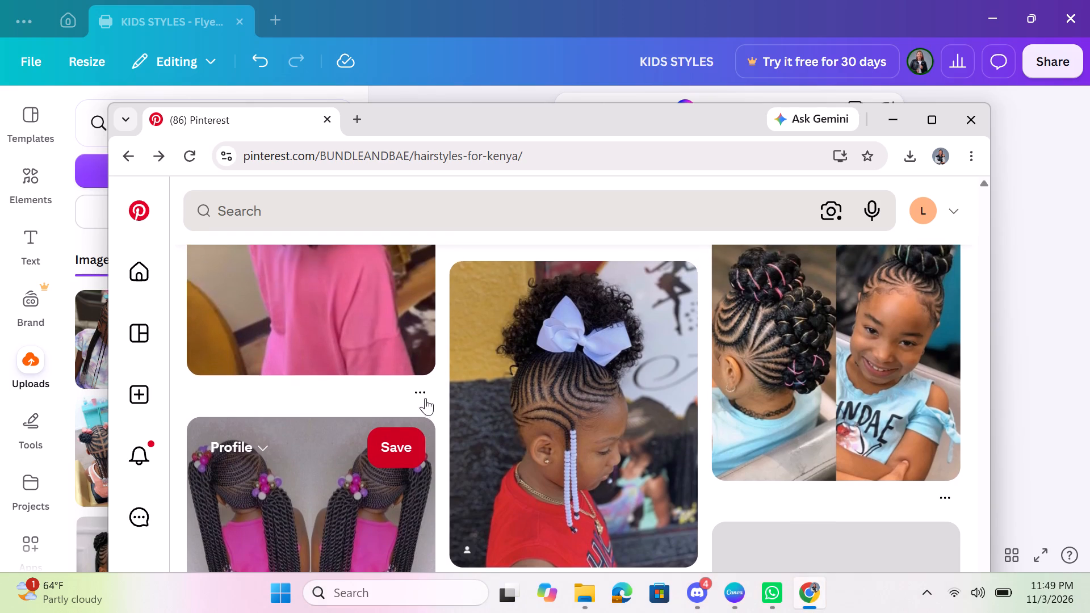
scroll(425, 398, "down", 1)
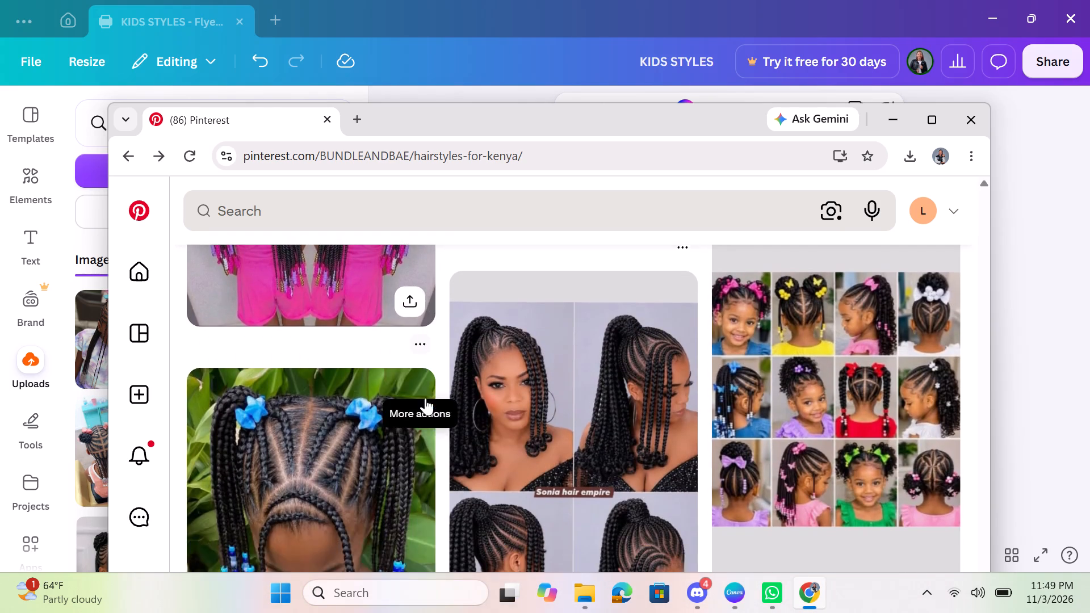
scroll(425, 398, "down", 3)
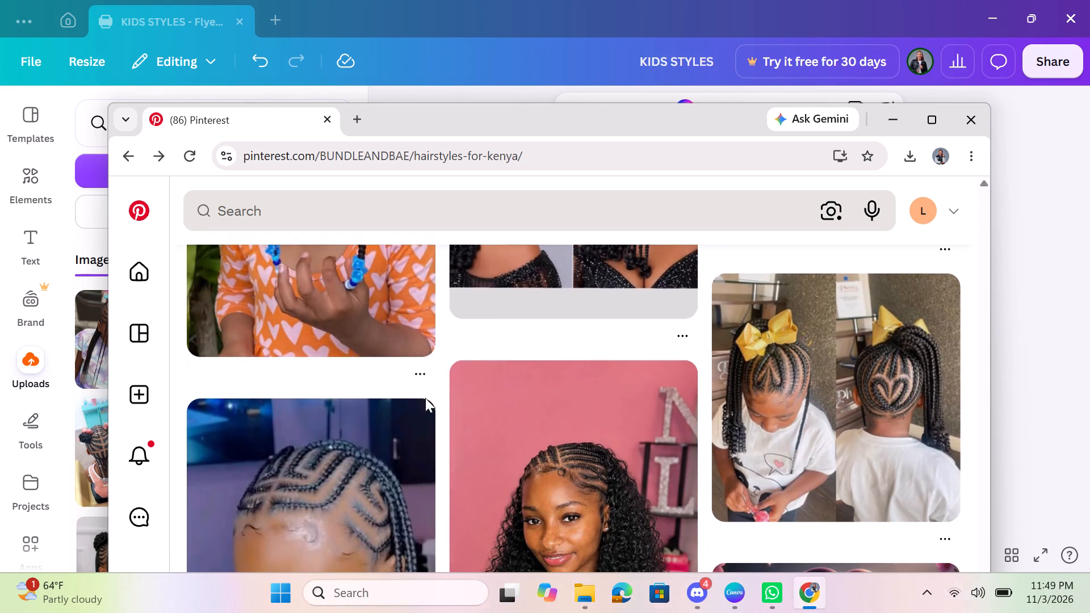
scroll(425, 398, "down", 2)
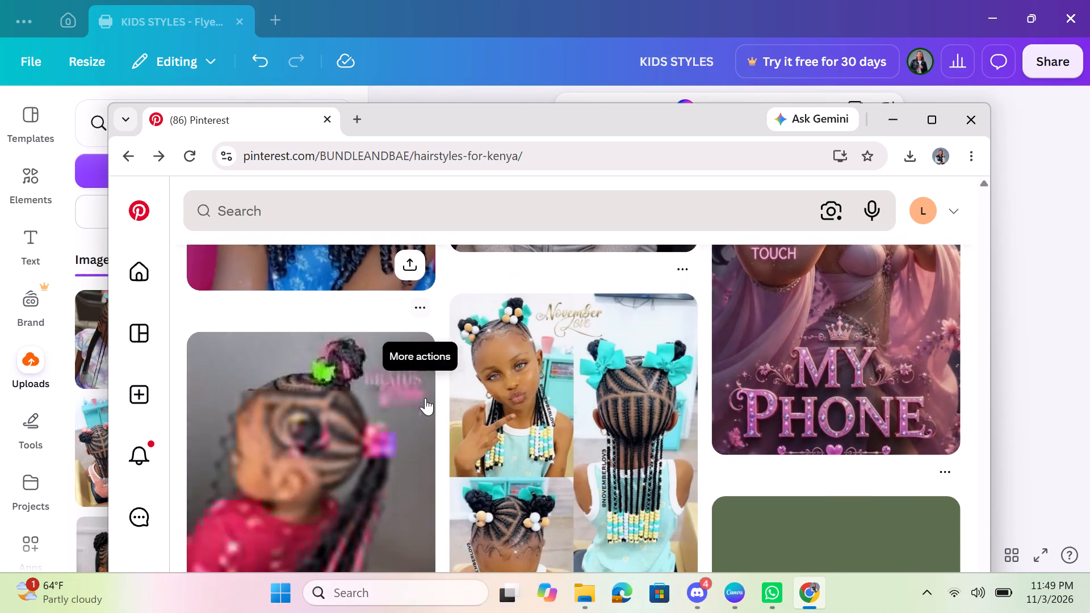
scroll(425, 398, "down", 4)
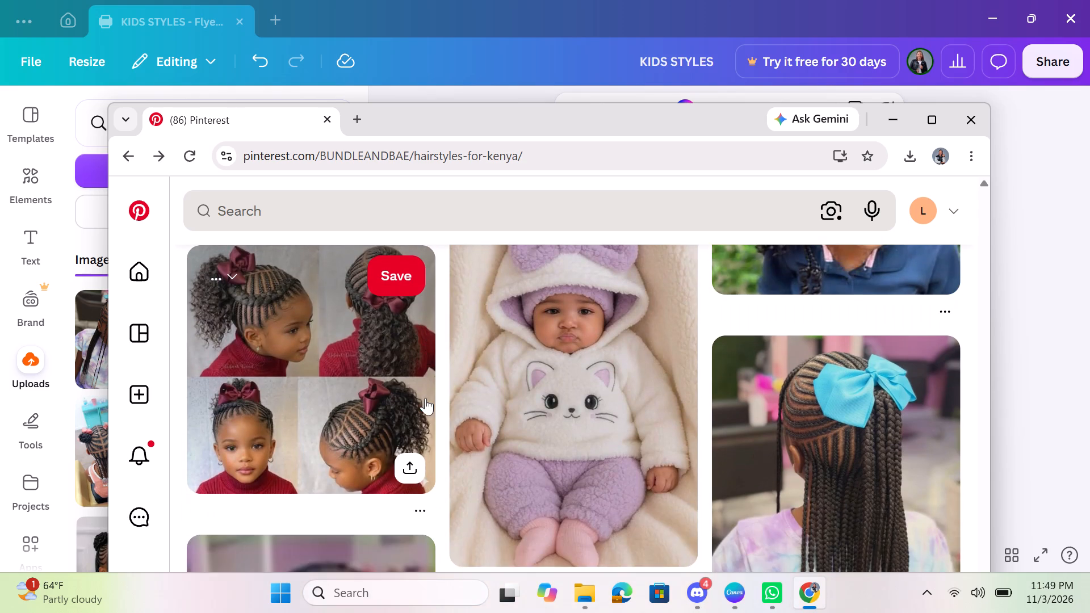
Search Pinterest for "how to style kids natural hair".
left_click(416, 194)
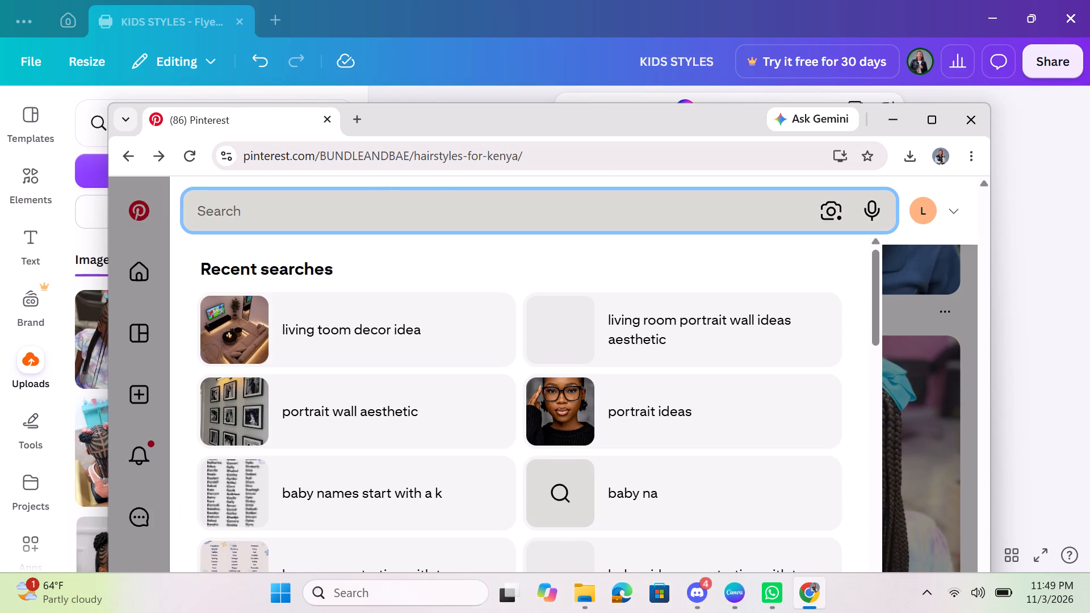
type("HO")
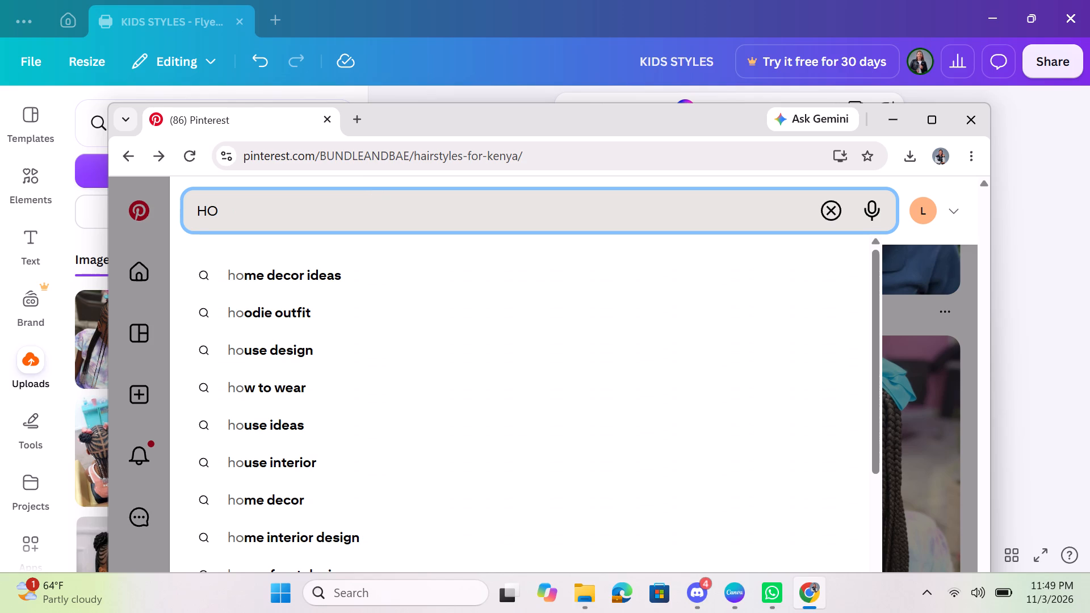
key("BackSpace")
type("ow to style")
key("space")
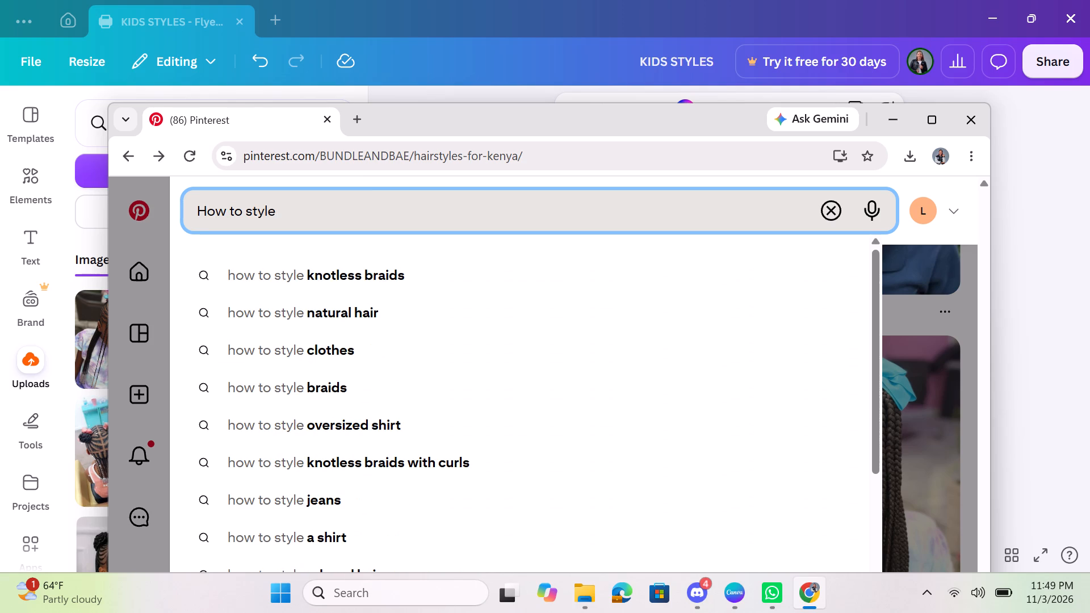
type("kids natural")
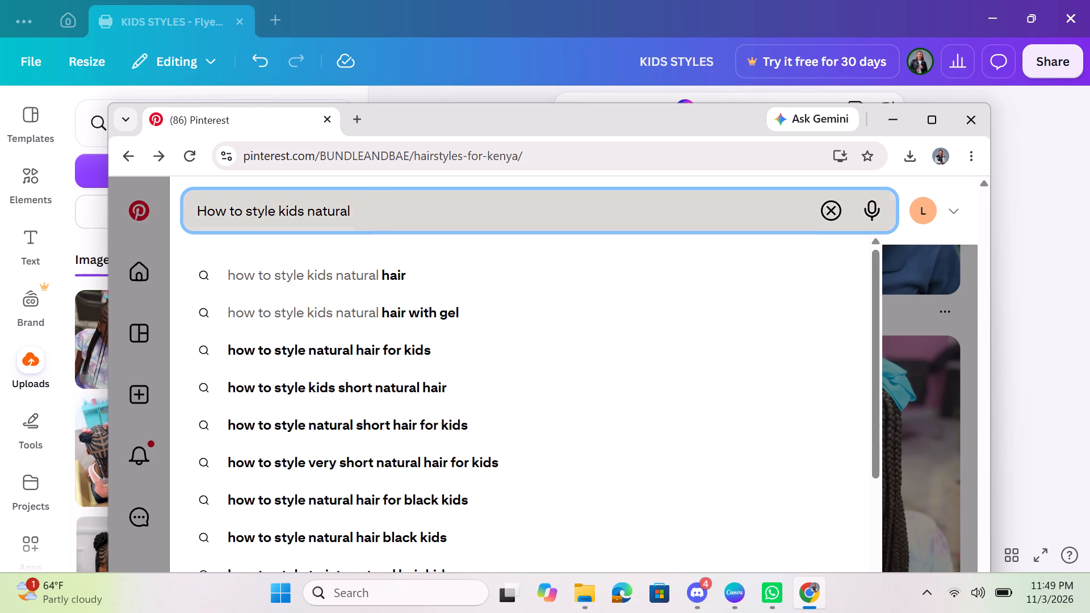
left_click(393, 267)
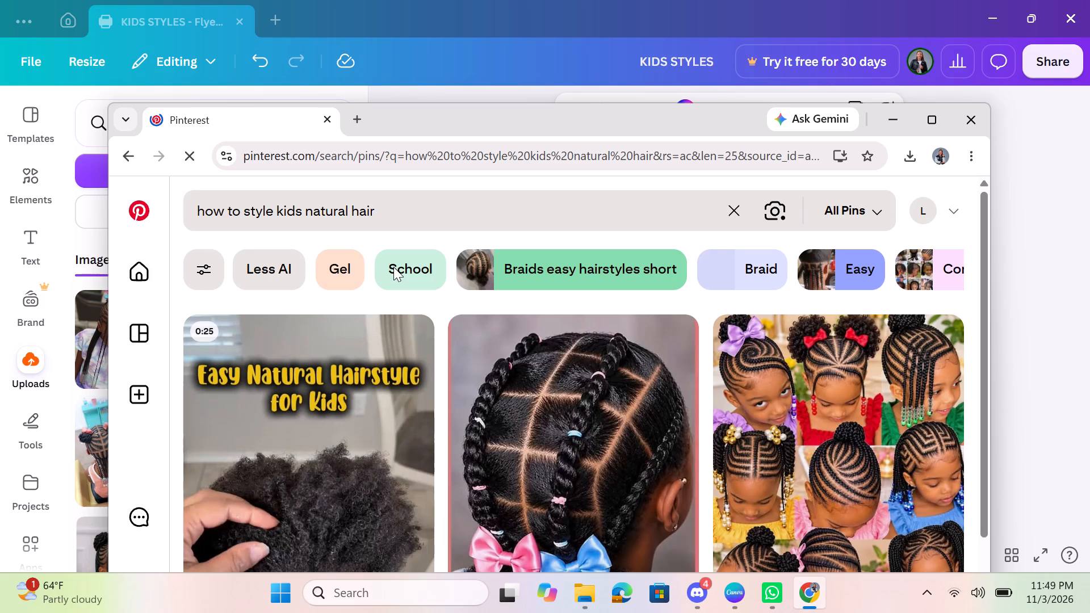
Look through the Pinterest results for a single-child braided hairstyle photo suitable for the flyer collage.
scroll(621, 349, "down", 5)
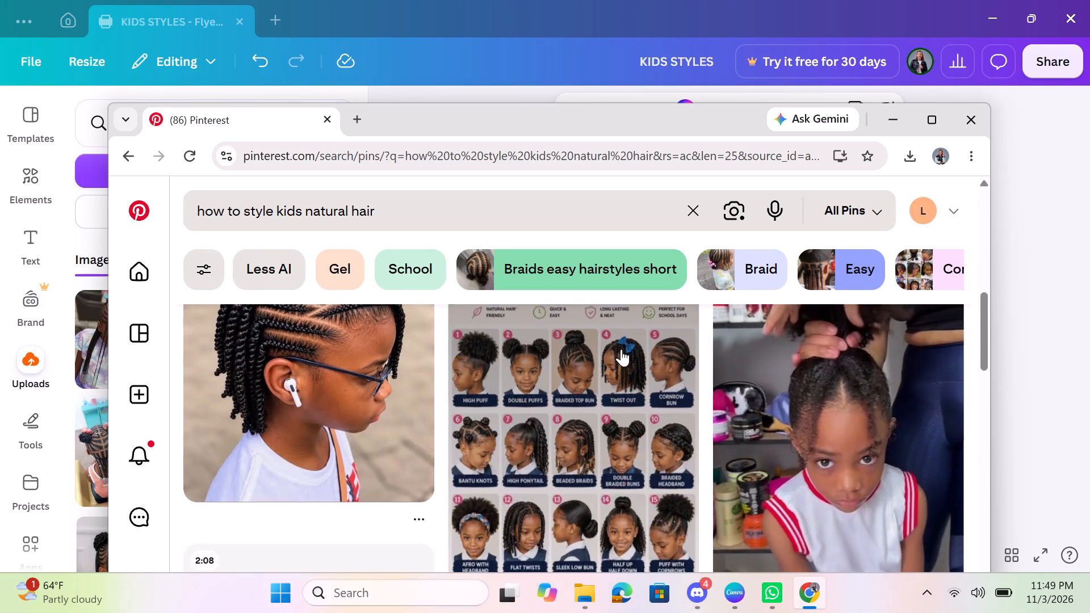
scroll(621, 349, "down", 5)
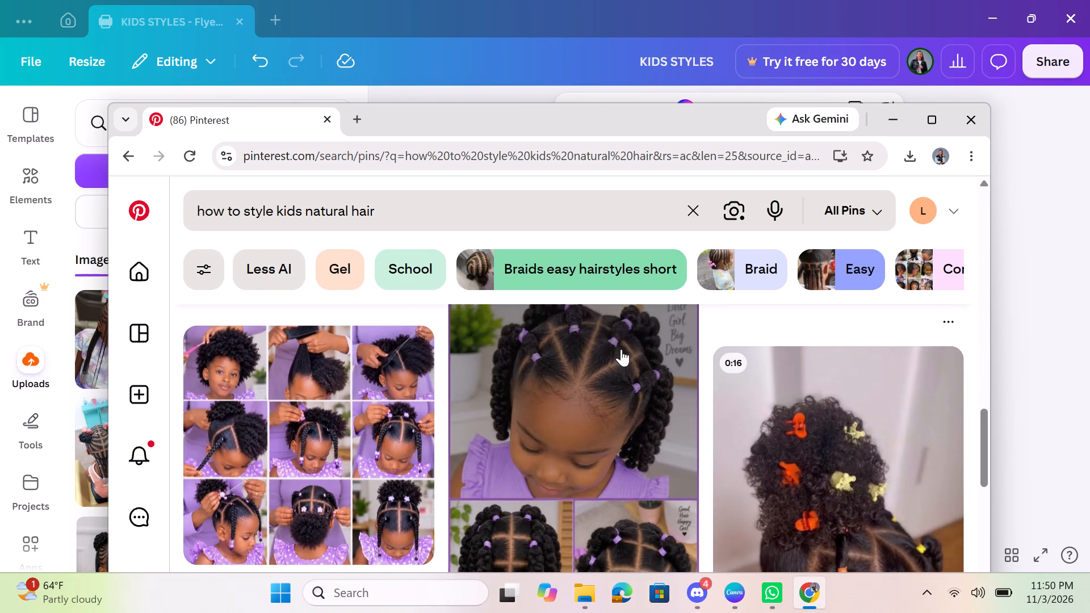
scroll(621, 349, "down", 2)
scroll(621, 349, "up", 1)
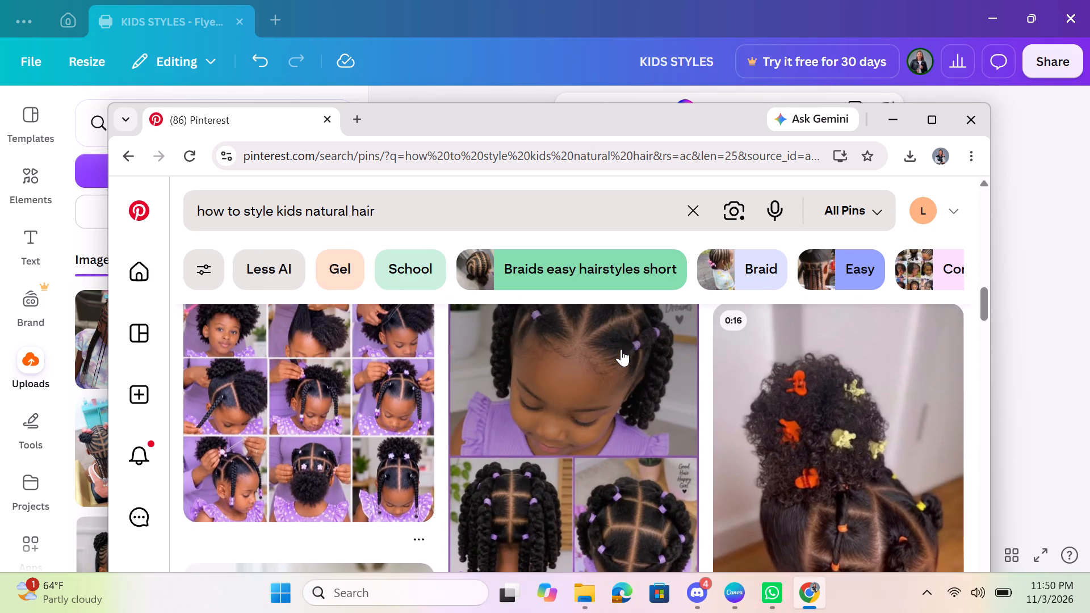
scroll(621, 349, "up", 1)
scroll(621, 349, "right", 1)
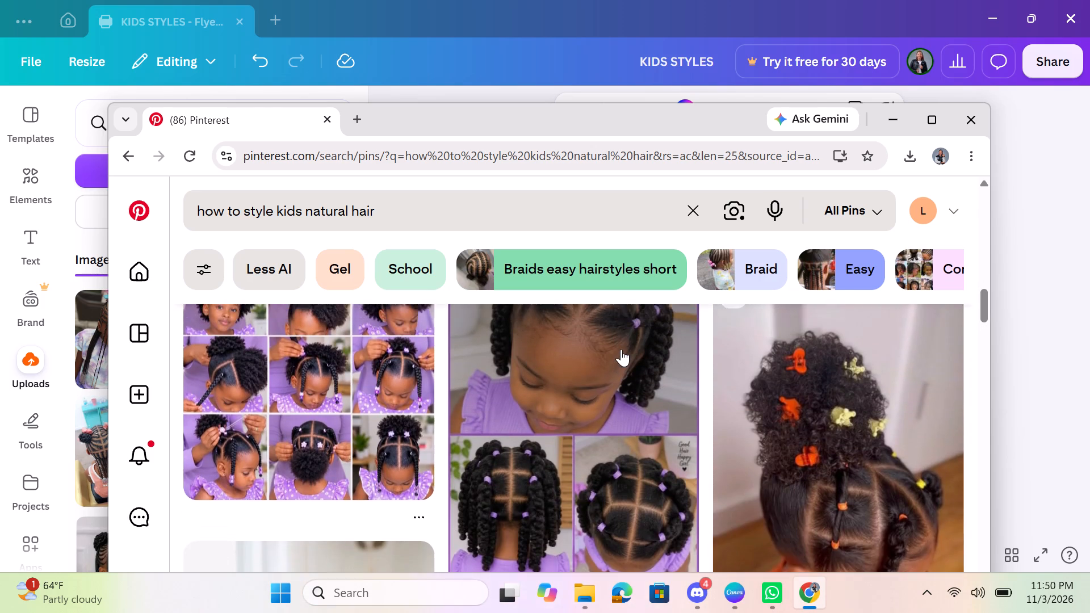
scroll(621, 349, "right", 2)
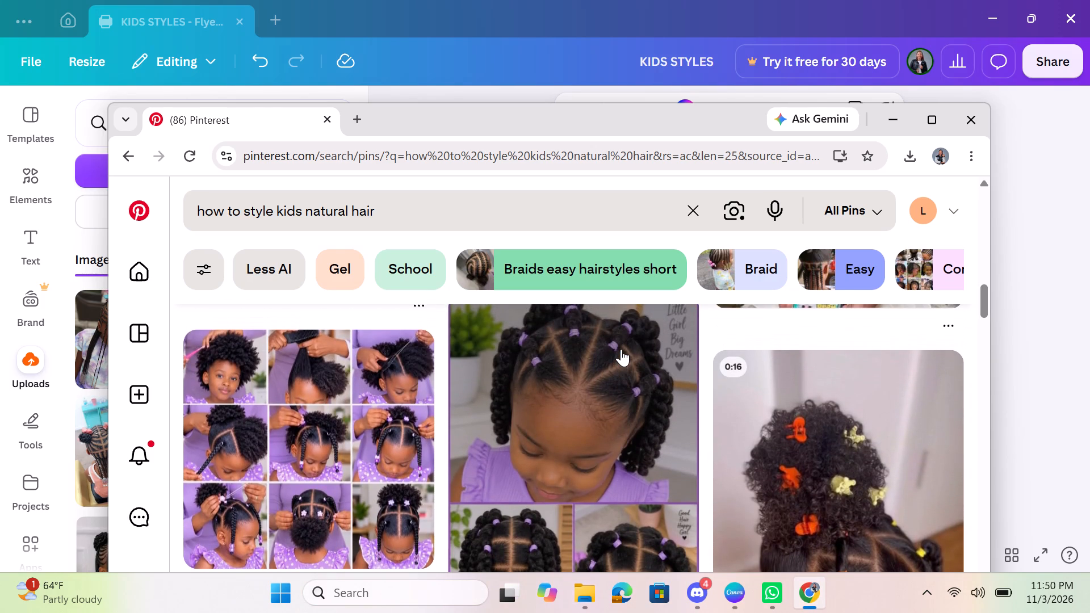
scroll(621, 349, "right", 1)
scroll(621, 349, "down", 1)
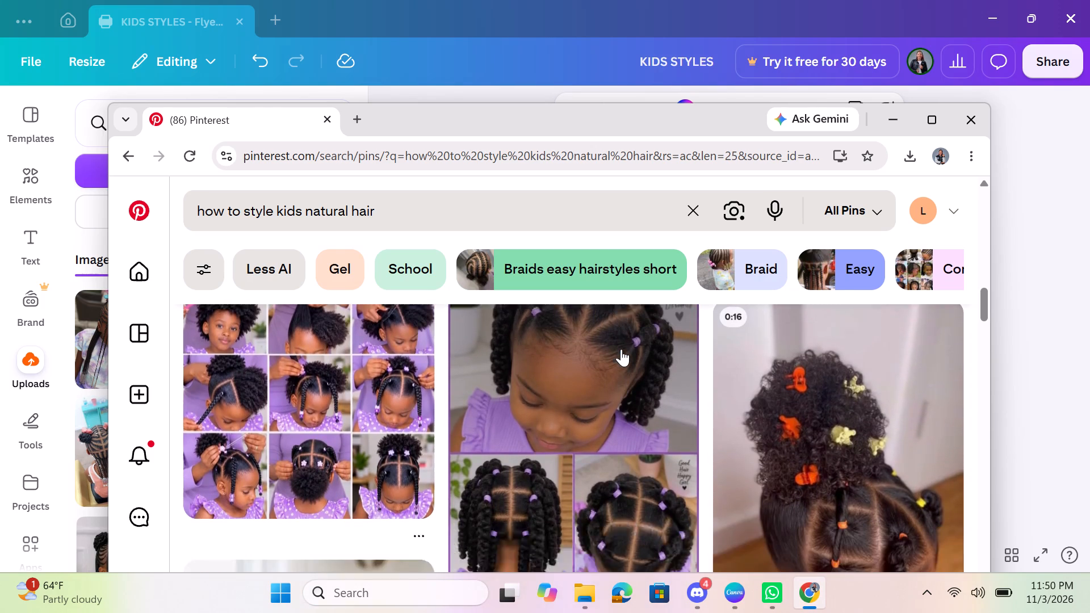
scroll(621, 349, "down", 2)
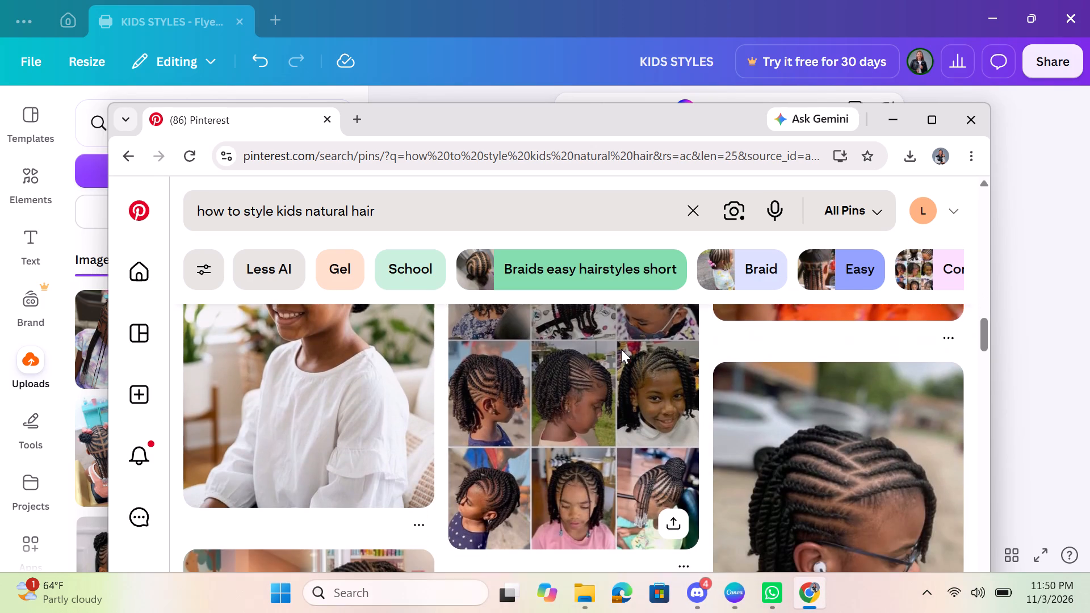
scroll(621, 349, "down", 4)
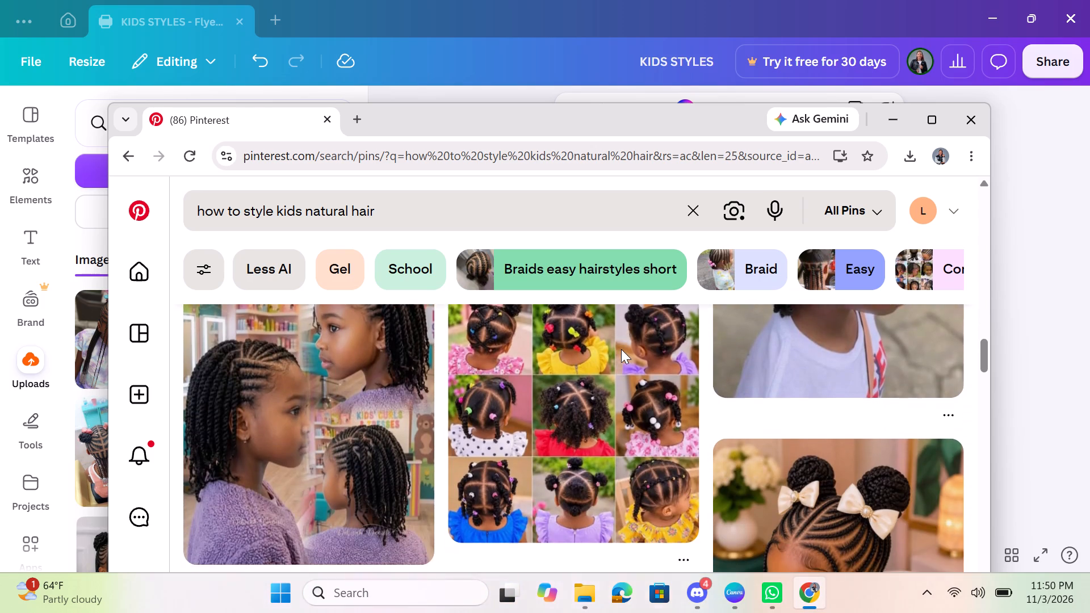
scroll(621, 349, "down", 1)
scroll(565, 444, "right", 2)
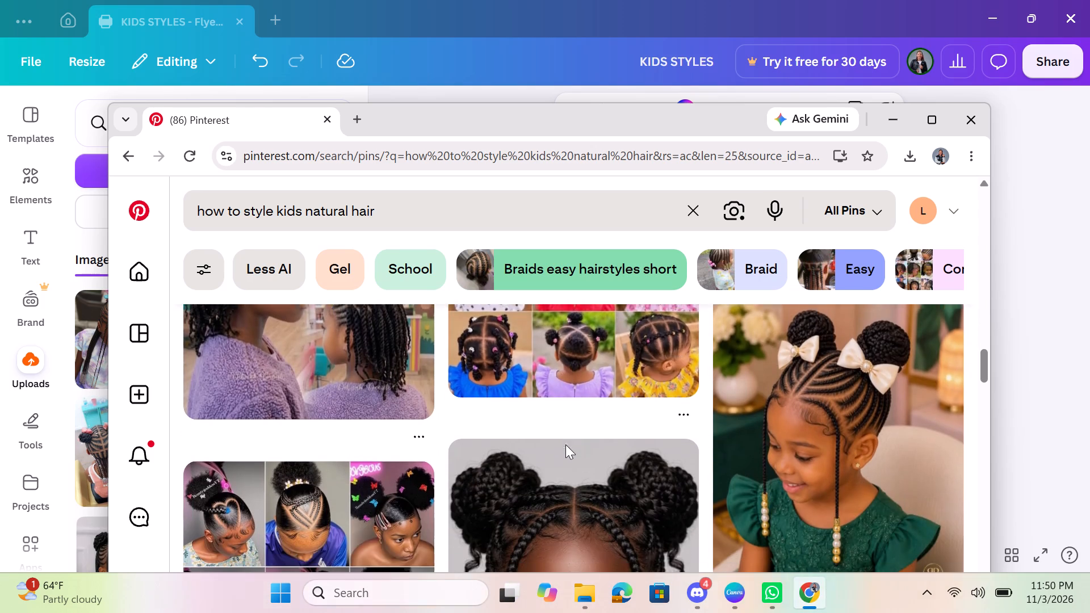
scroll(565, 444, "right", 2)
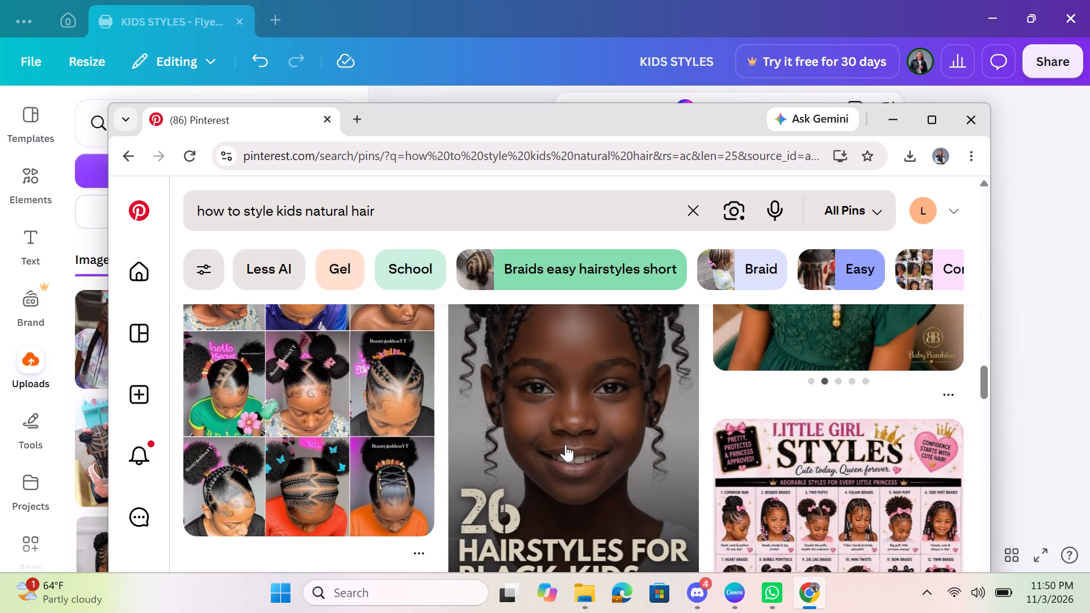
scroll(565, 444, "right", 2)
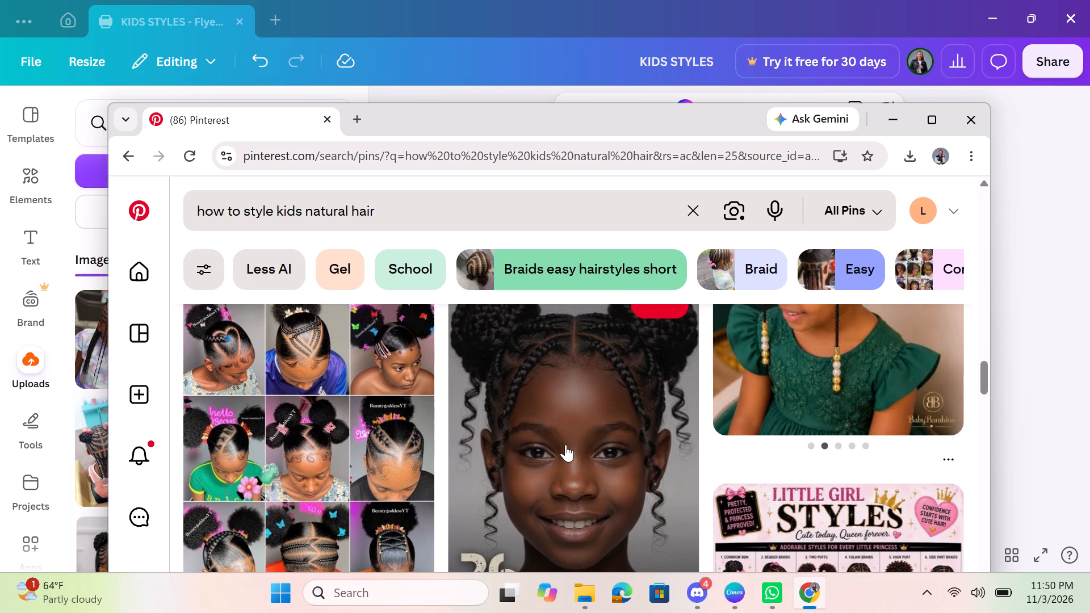
scroll(565, 444, "right", 1)
scroll(565, 444, "down", 1)
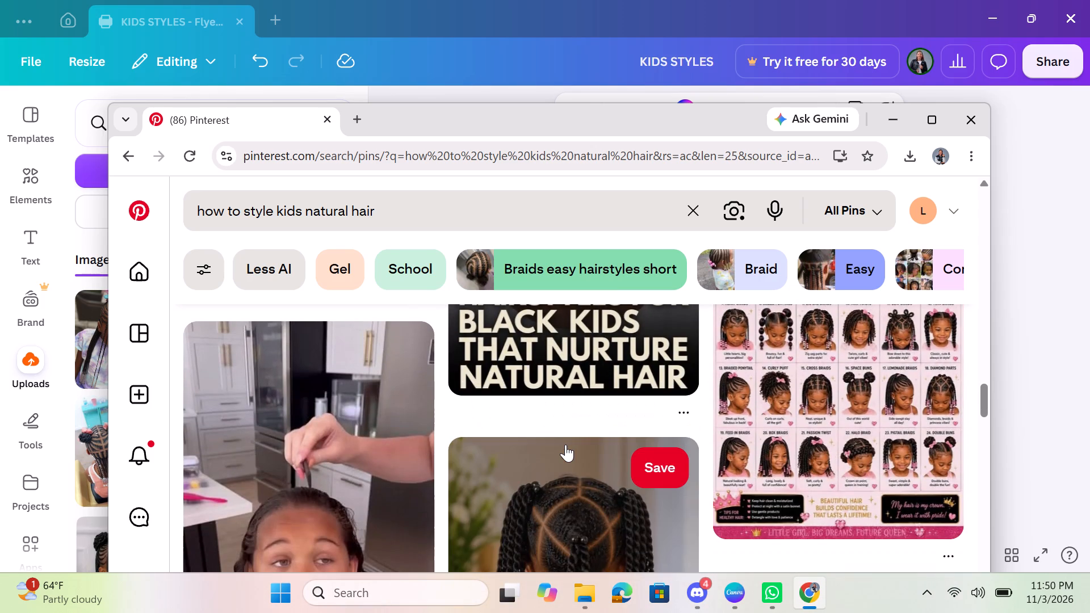
scroll(565, 444, "down", 3)
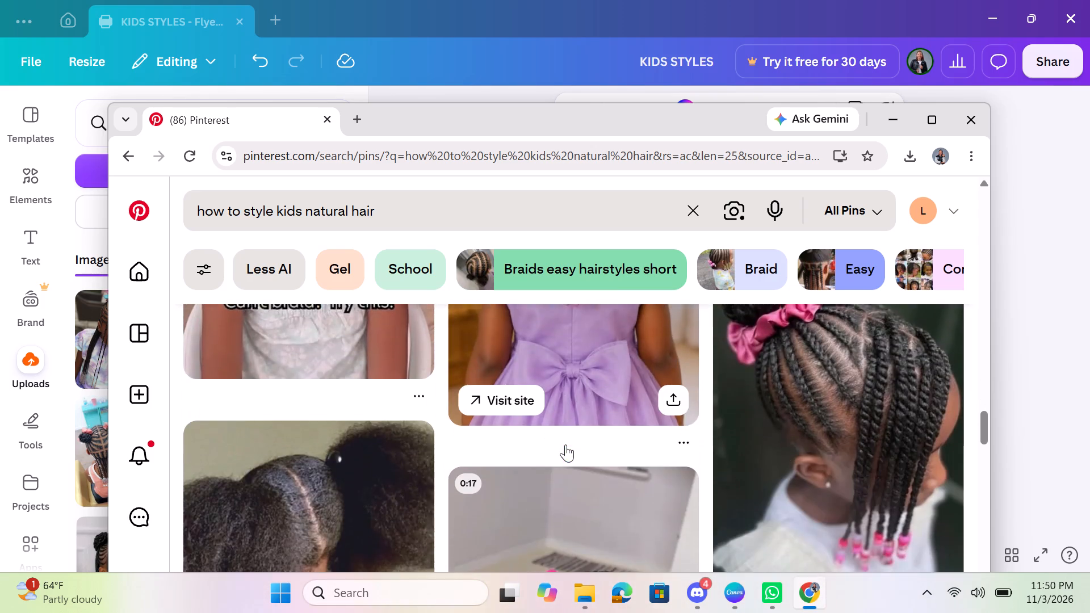
scroll(565, 444, "down", 5)
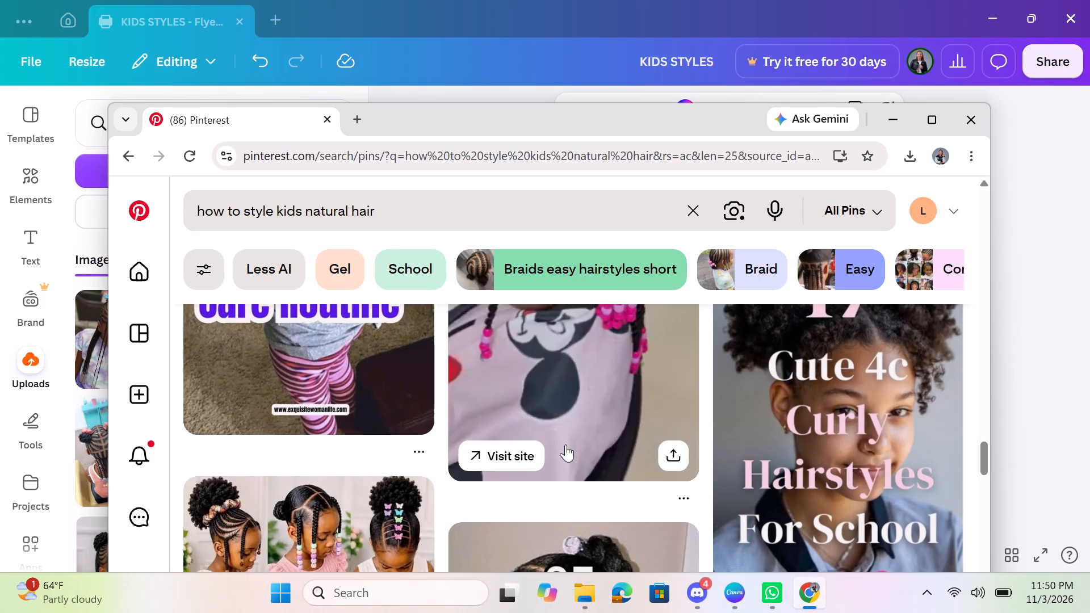
scroll(565, 444, "down", 5)
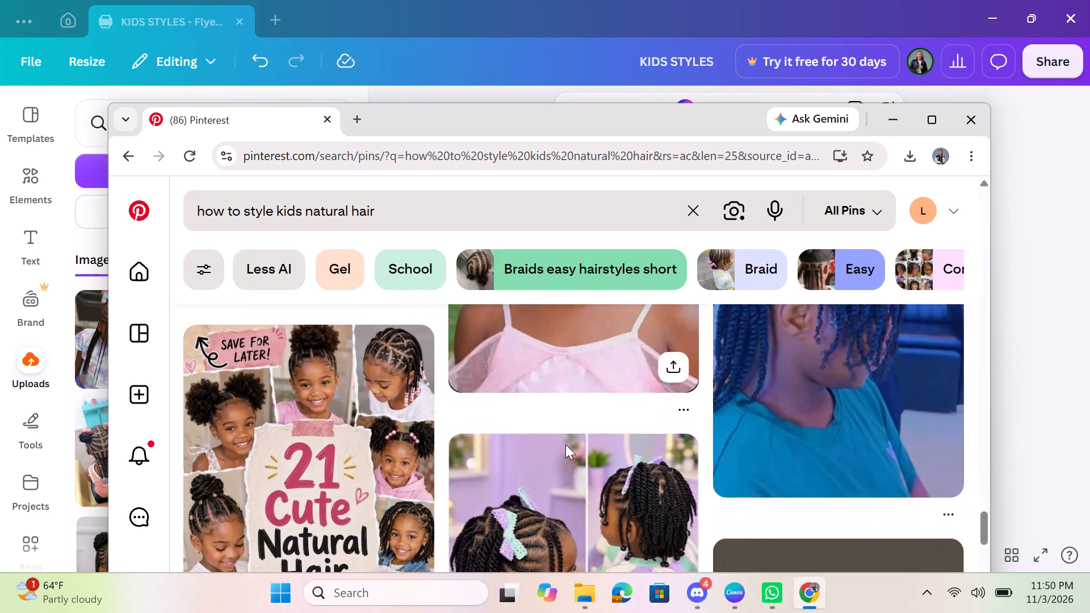
scroll(565, 444, "down", 4)
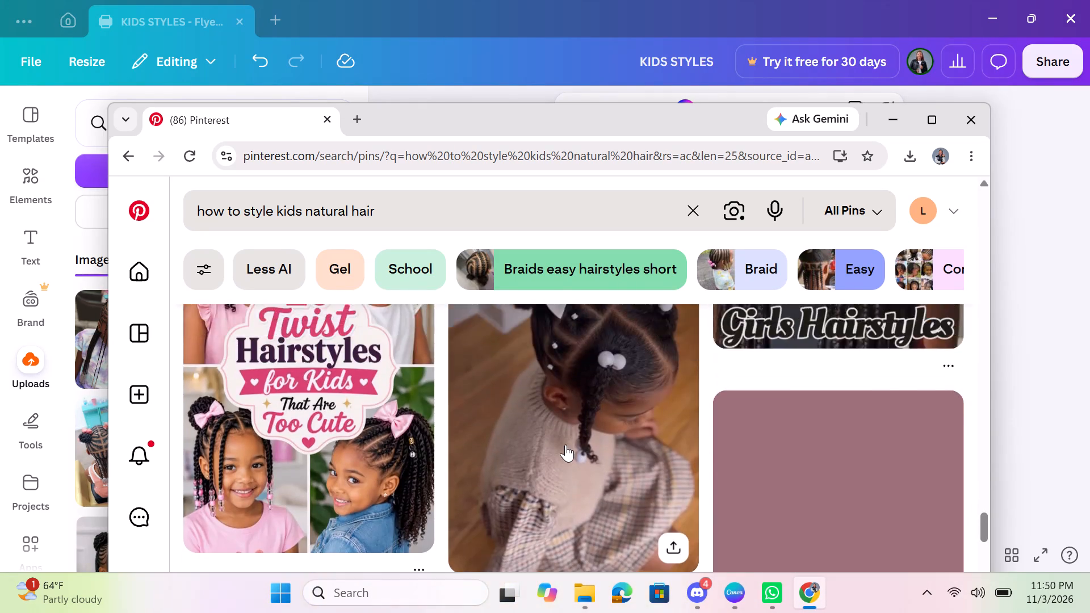
scroll(565, 444, "down", 2)
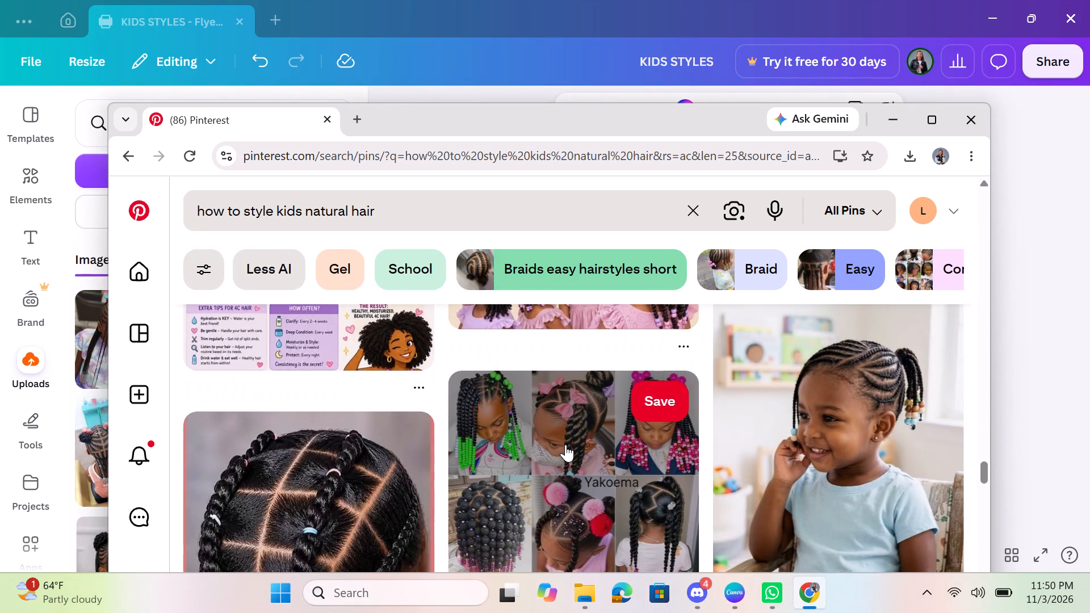
scroll(565, 444, "down", 1)
scroll(565, 444, "right", 1)
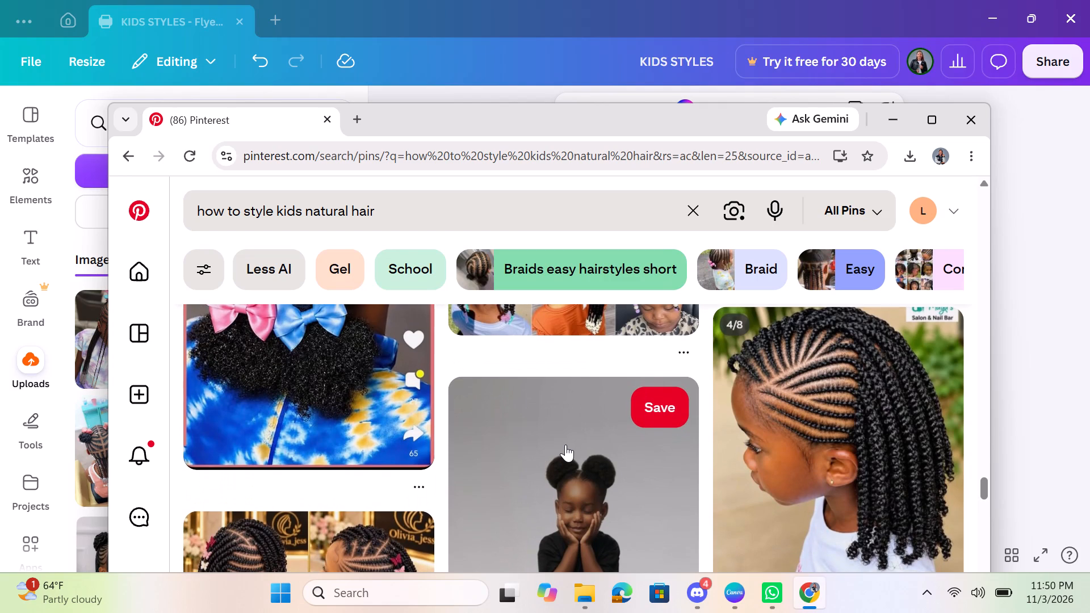
scroll(730, 444, "up", 1)
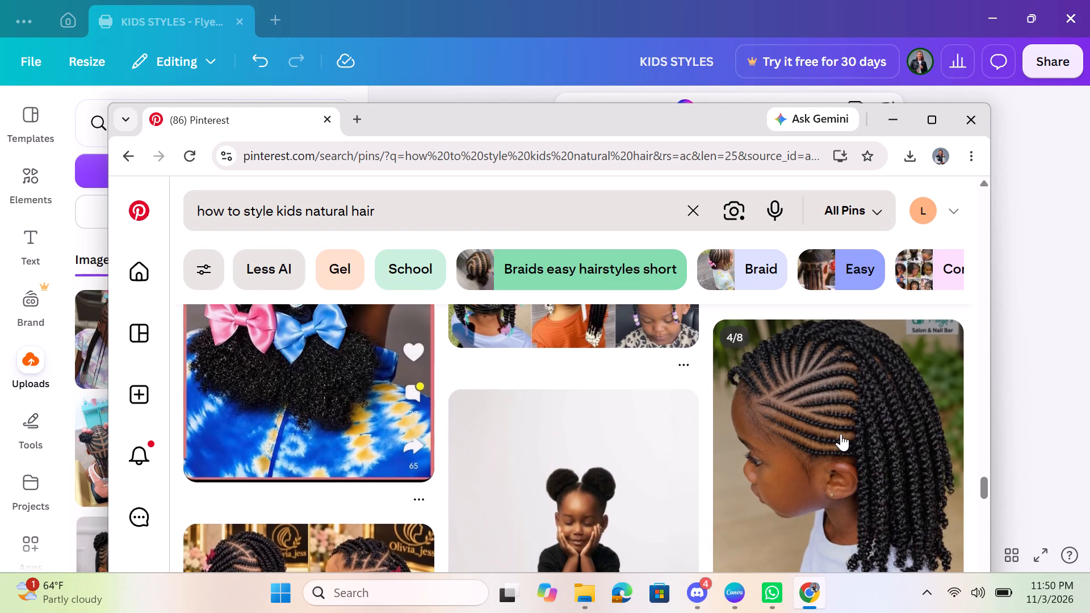
Open the Merite Hair Hub pin showing side-view curved cornrows with hanging twists and download its image.
left_click(879, 394)
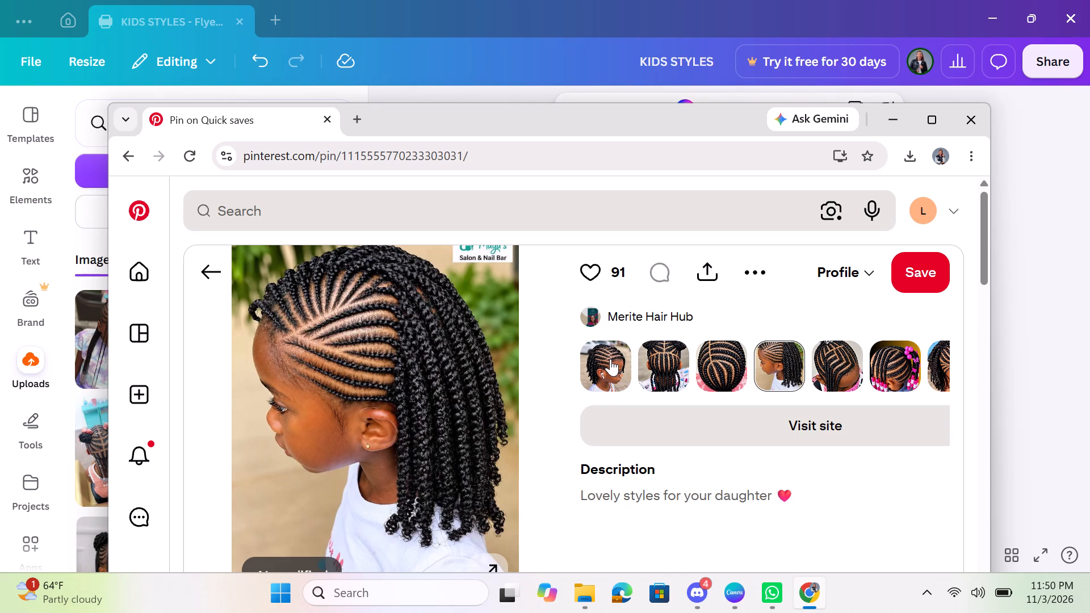
left_click(750, 267)
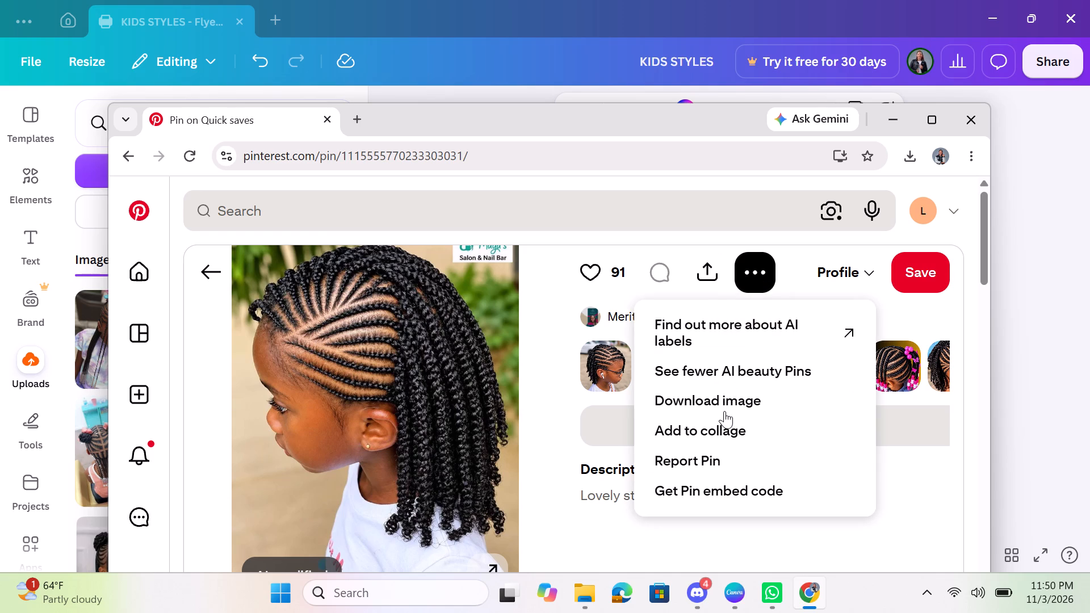
left_click(724, 411)
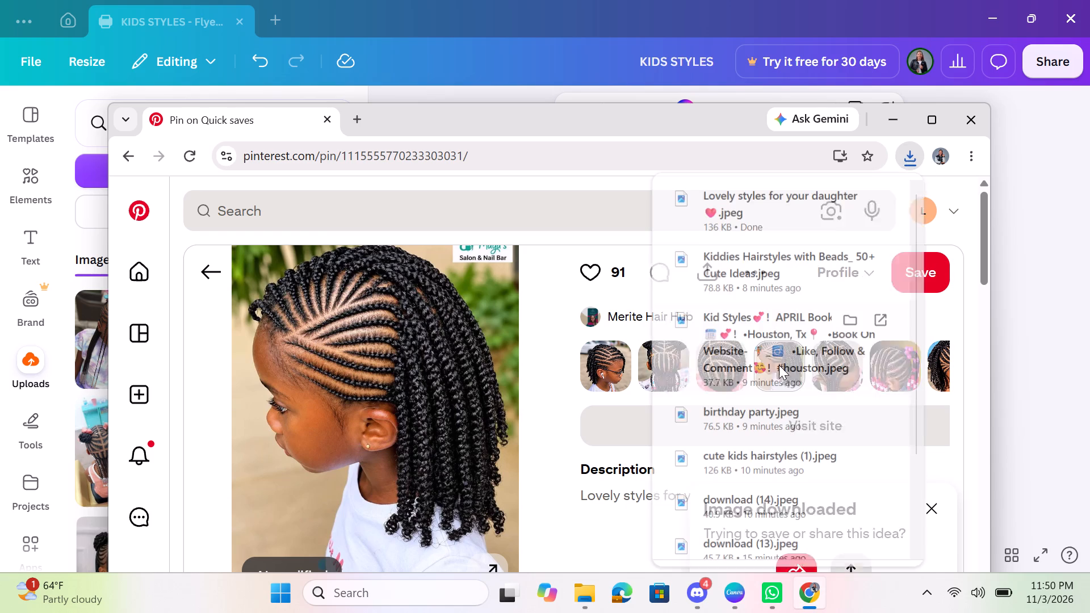
left_click(560, 355)
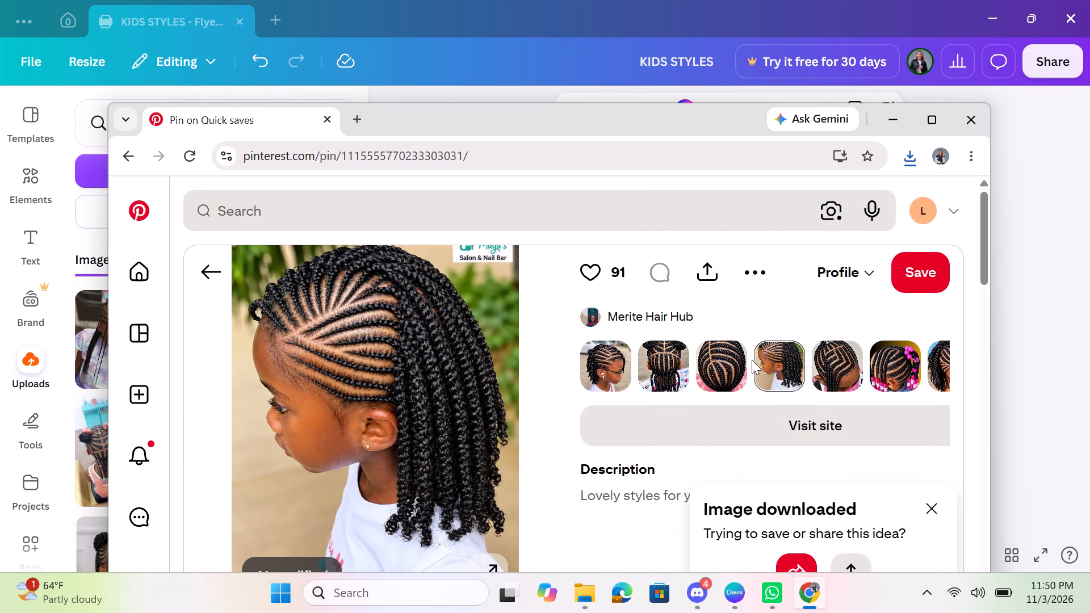
scroll(752, 360, "left", 3)
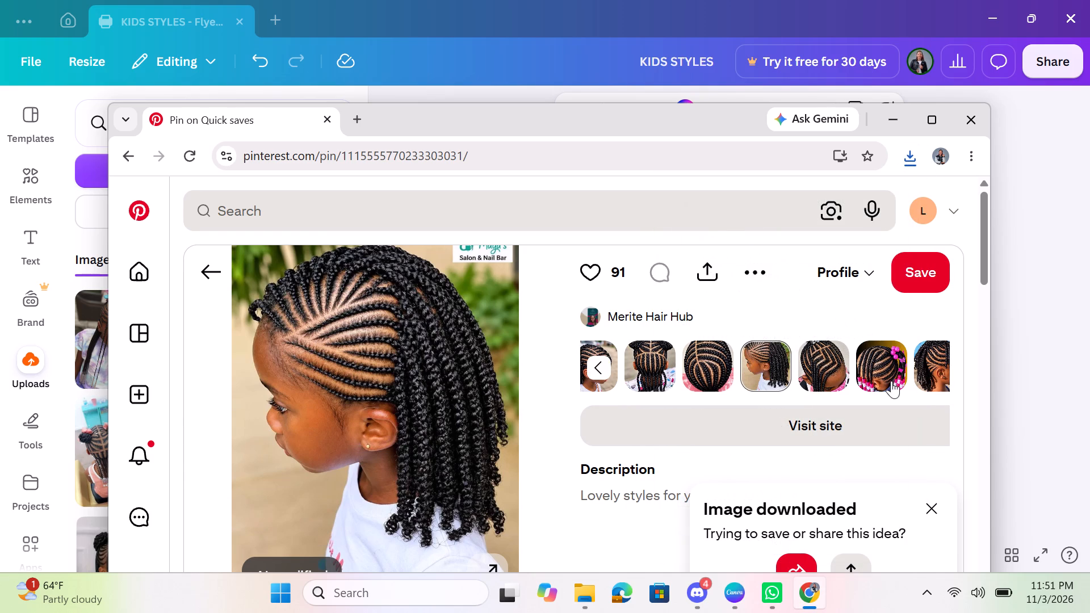
Return from the open pin to the "how to style kids natural hair" results and look through them for another single-child hairstyle photo.
left_click(199, 268)
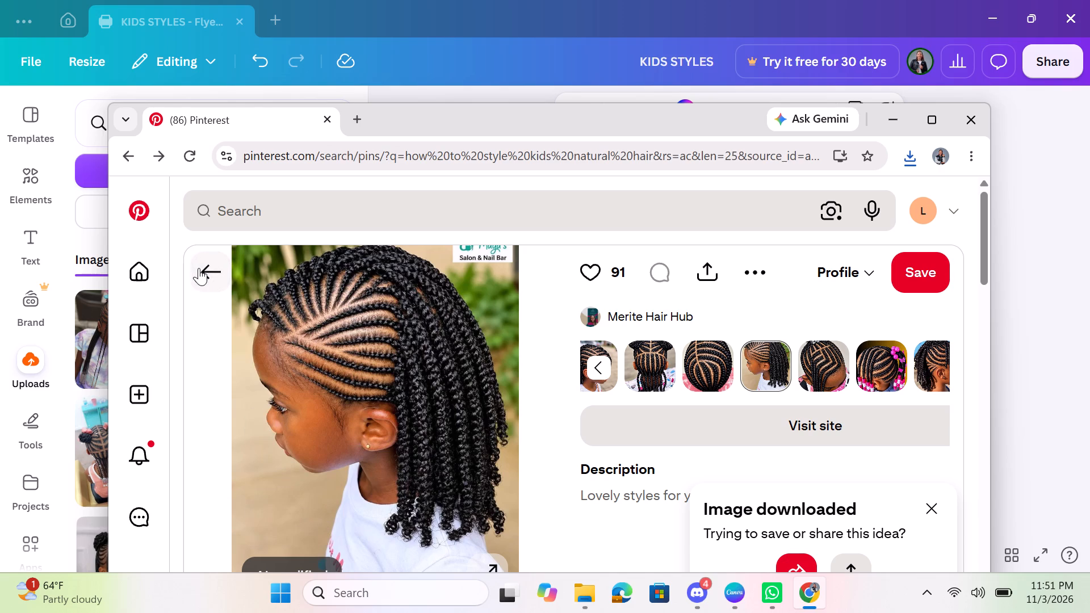
scroll(554, 443, "down", 4)
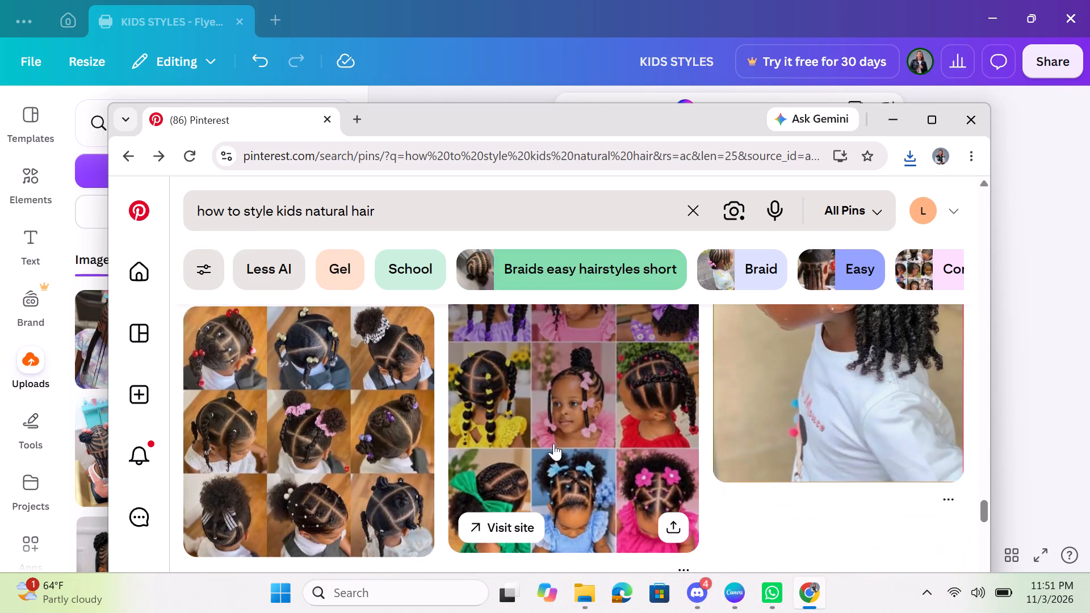
scroll(554, 443, "down", 2)
scroll(554, 443, "up", 2)
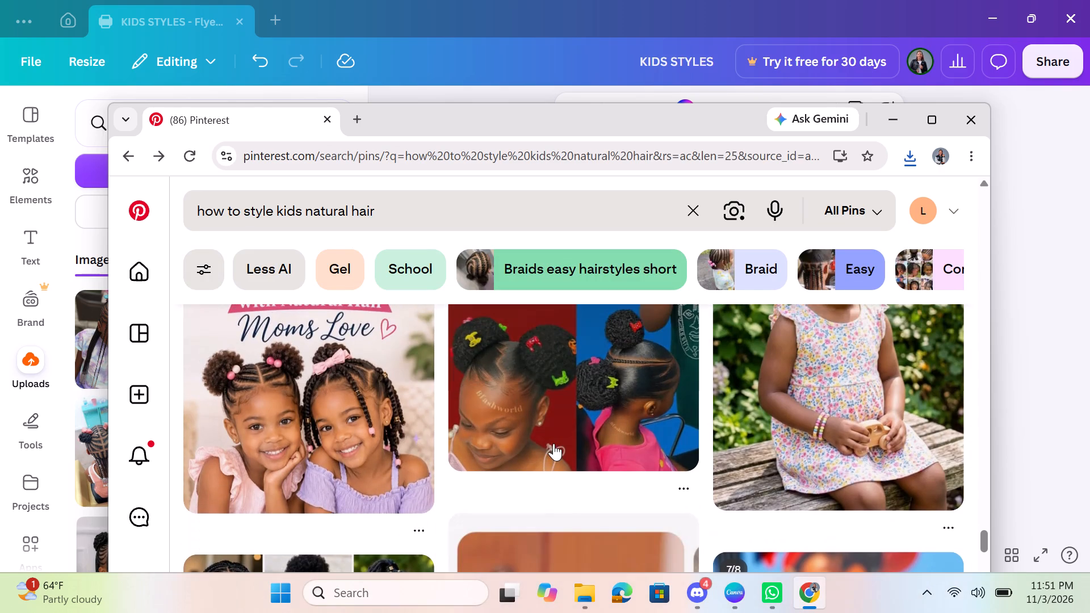
scroll(554, 443, "down", 1)
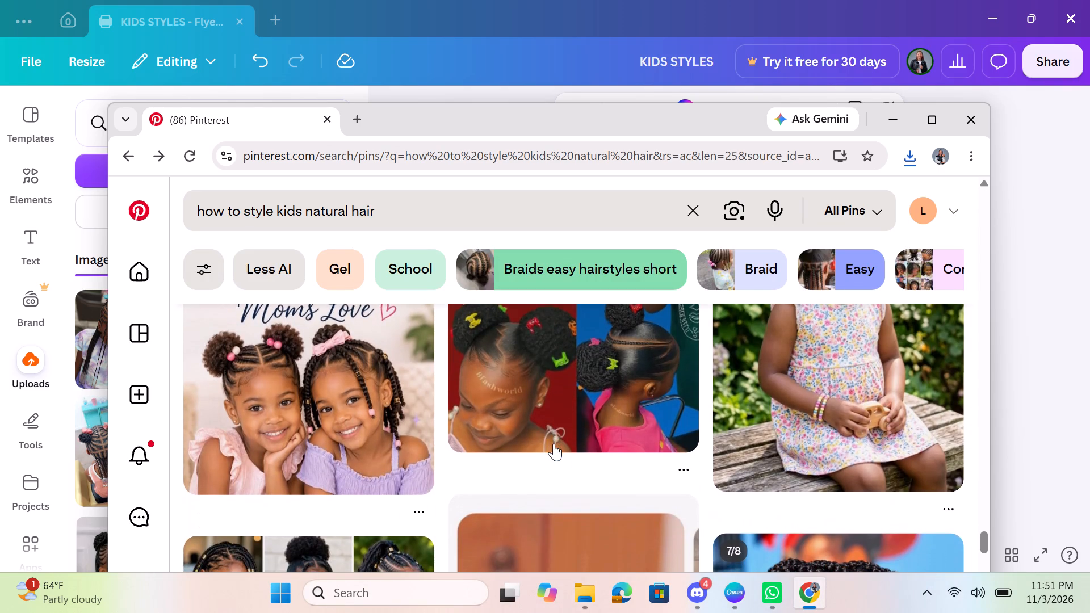
scroll(554, 443, "down", 4)
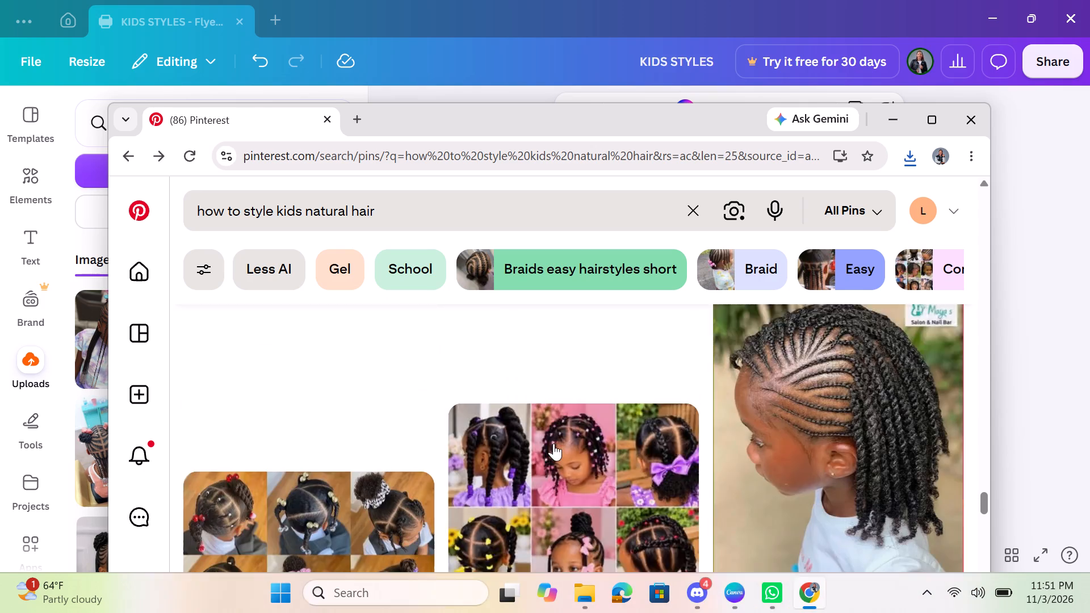
scroll(554, 443, "down", 3)
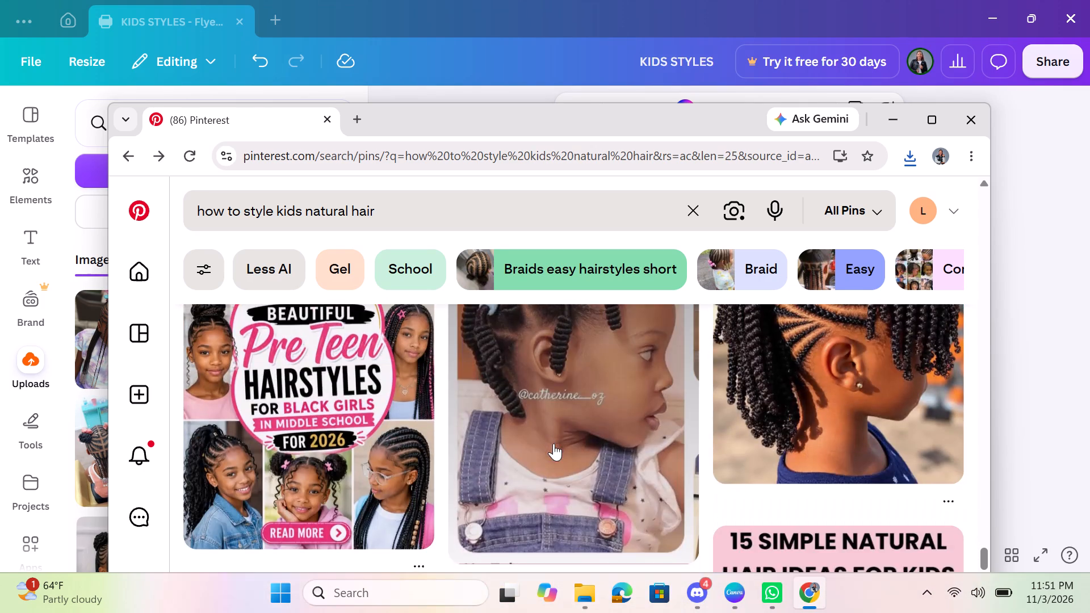
scroll(554, 443, "down", 5)
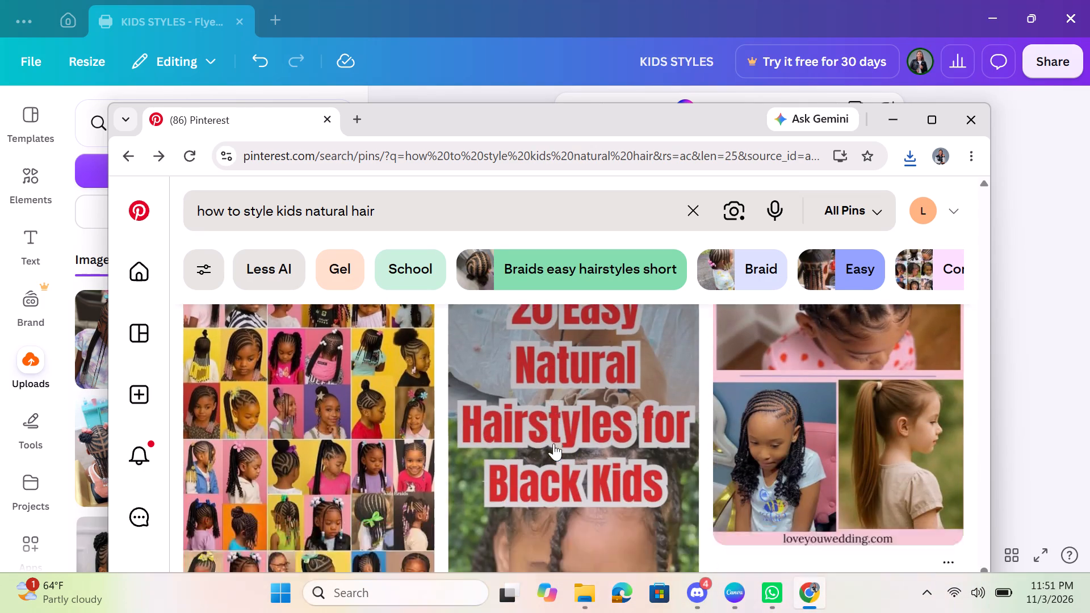
scroll(554, 443, "down", 4)
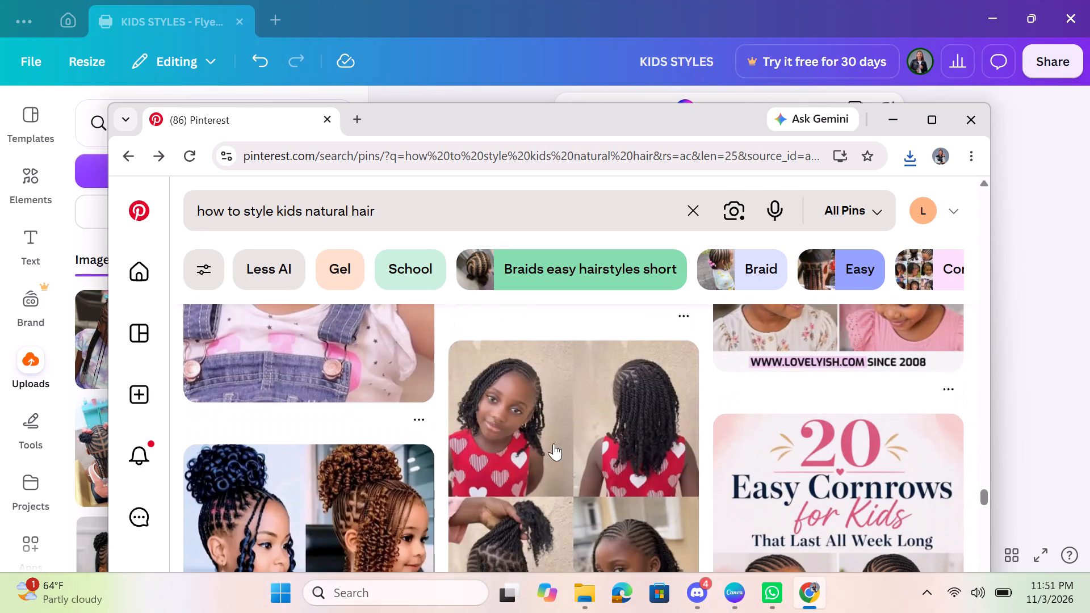
scroll(554, 443, "down", 2)
scroll(554, 443, "up", 1)
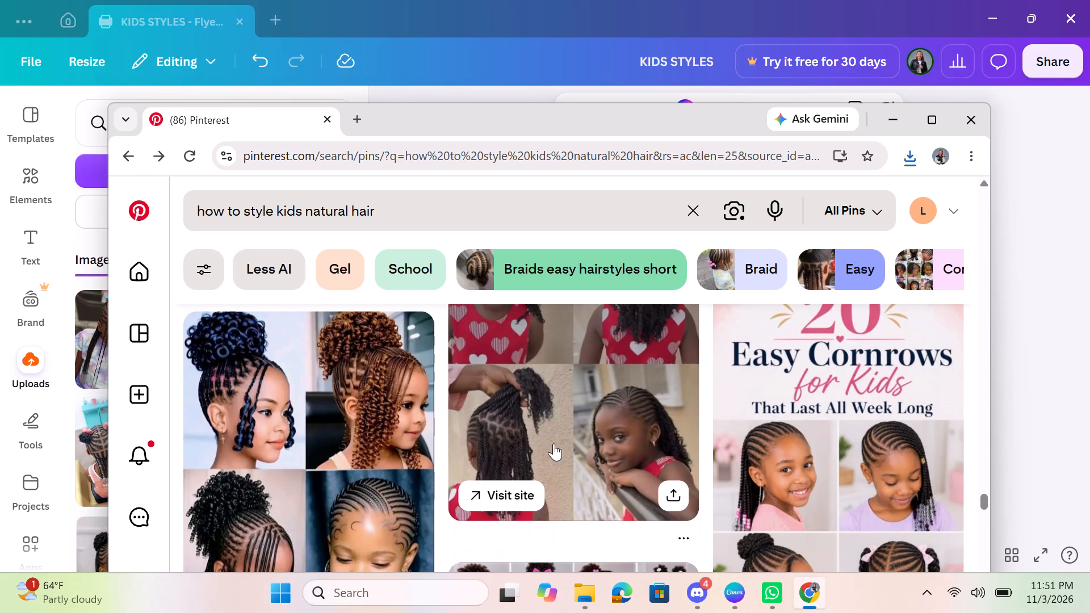
scroll(554, 443, "down", 1)
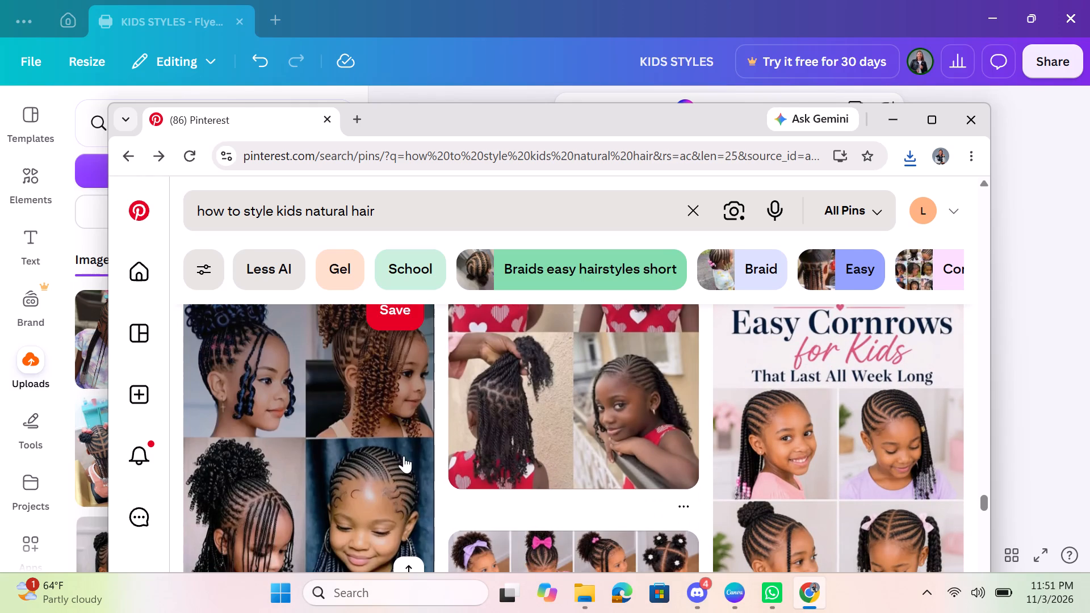
scroll(293, 460, "down", 1)
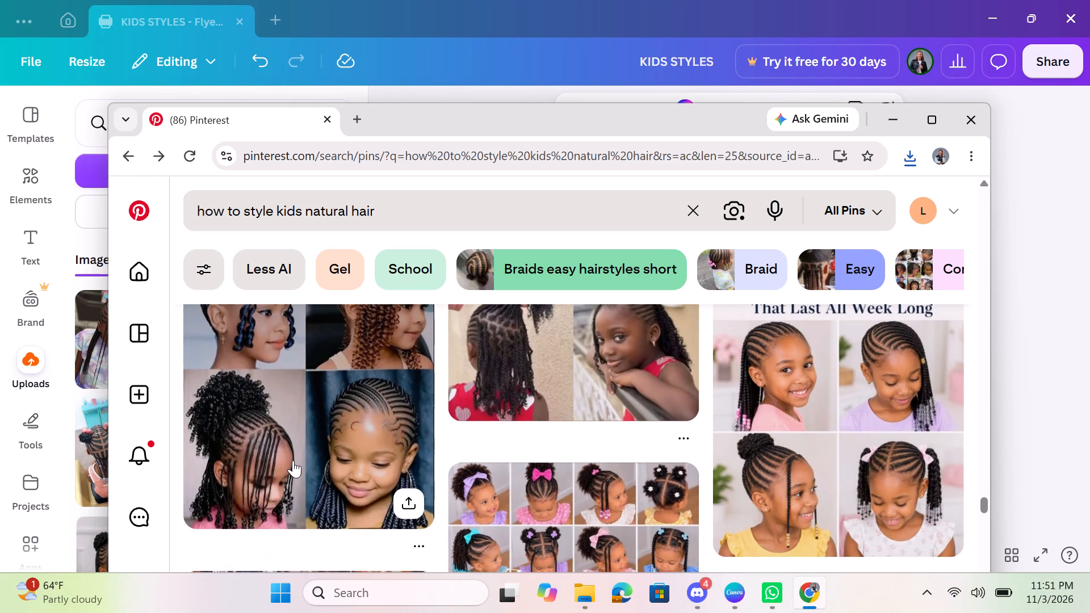
scroll(293, 460, "down", 1)
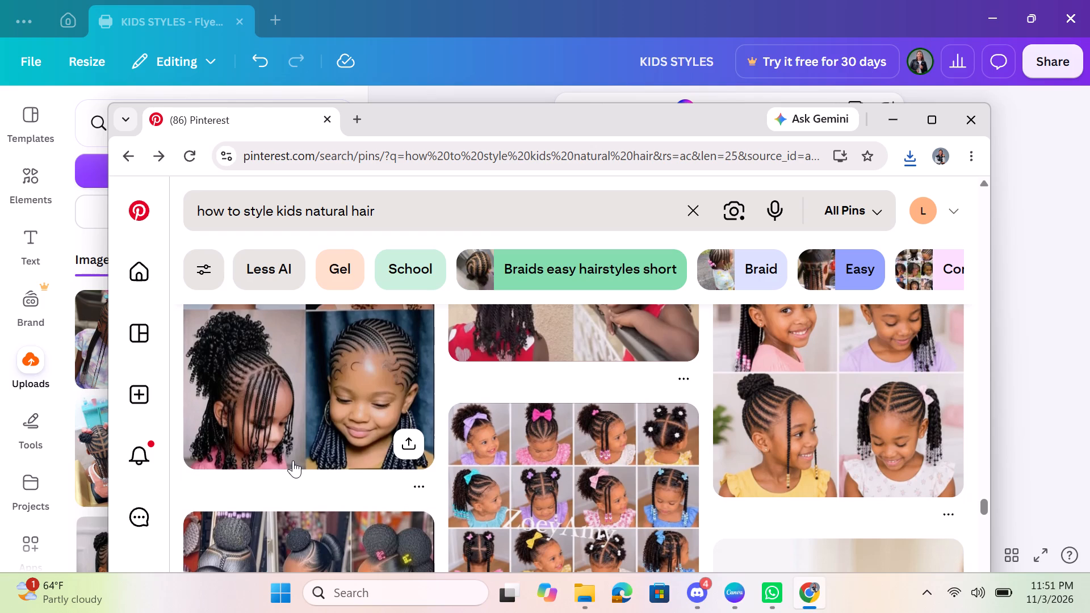
scroll(293, 460, "down", 3)
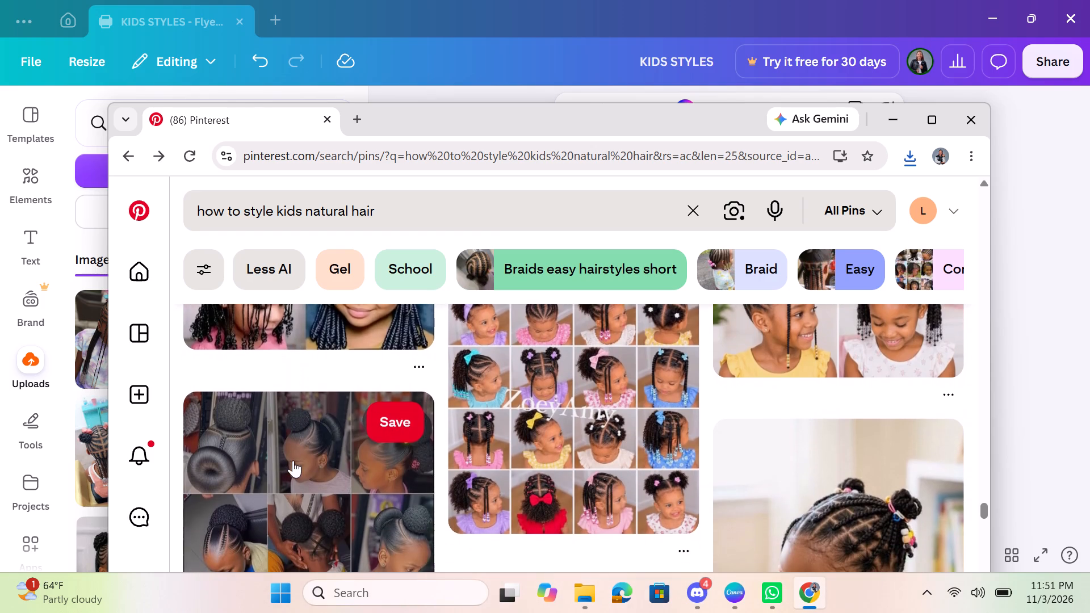
scroll(293, 460, "down", 2)
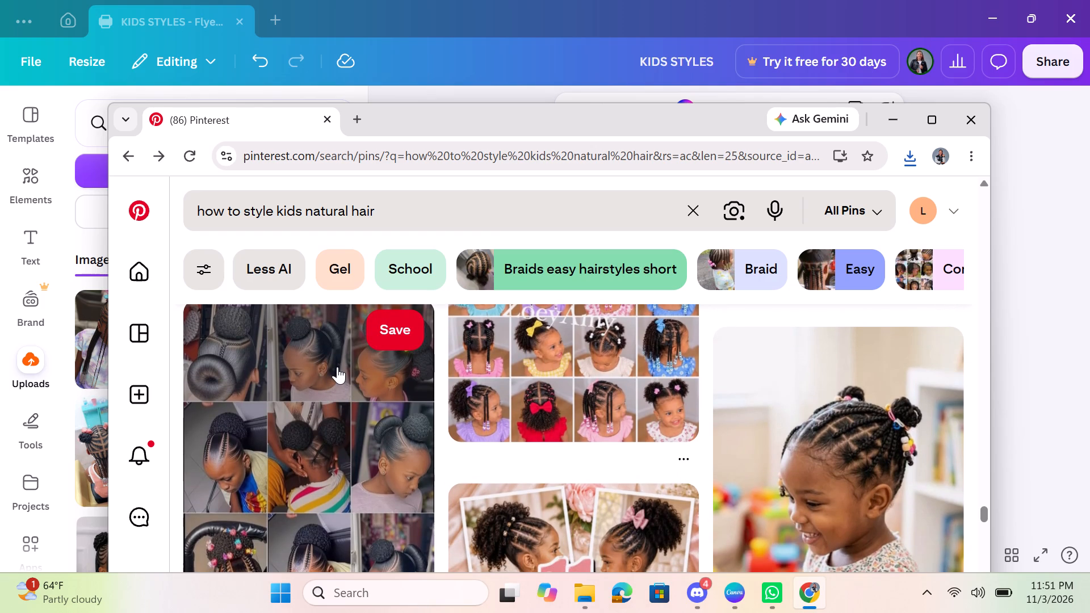
scroll(336, 227, "right", 1)
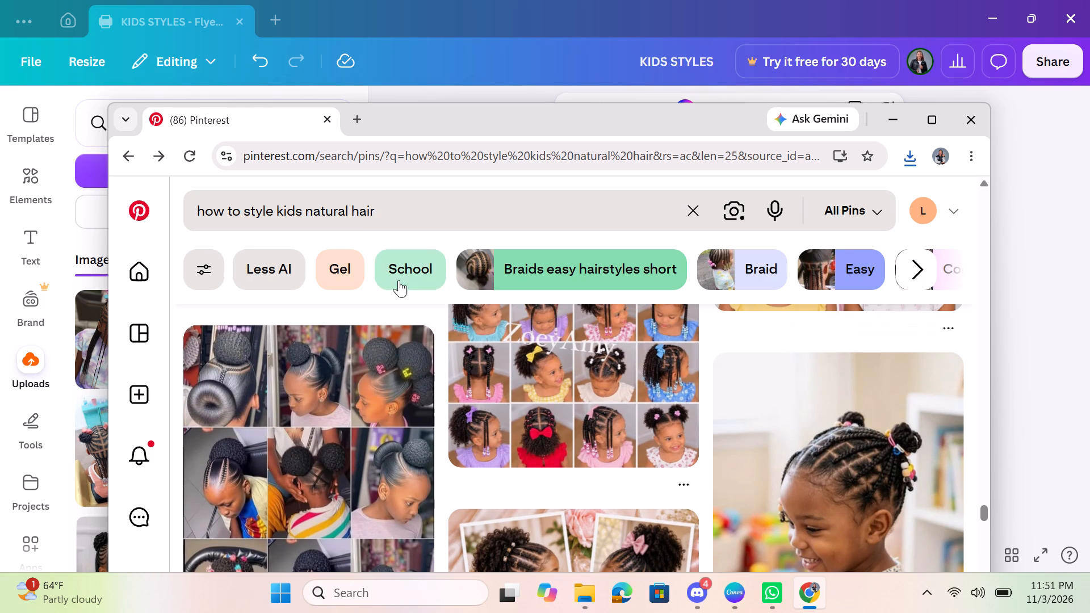
scroll(454, 379, "down", 4)
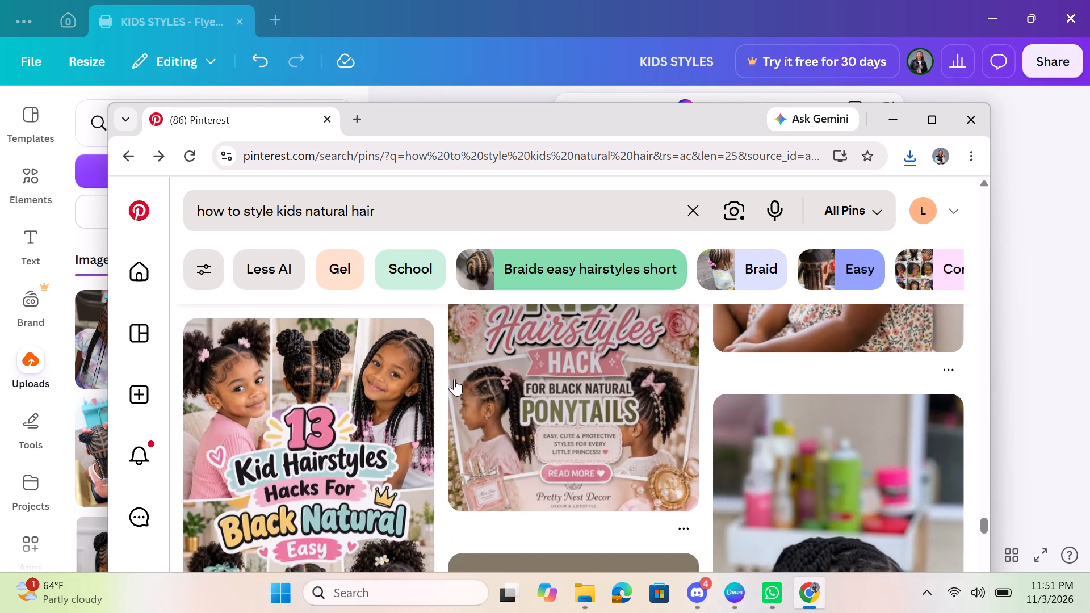
scroll(454, 379, "down", 4)
scroll(454, 379, "up", 4)
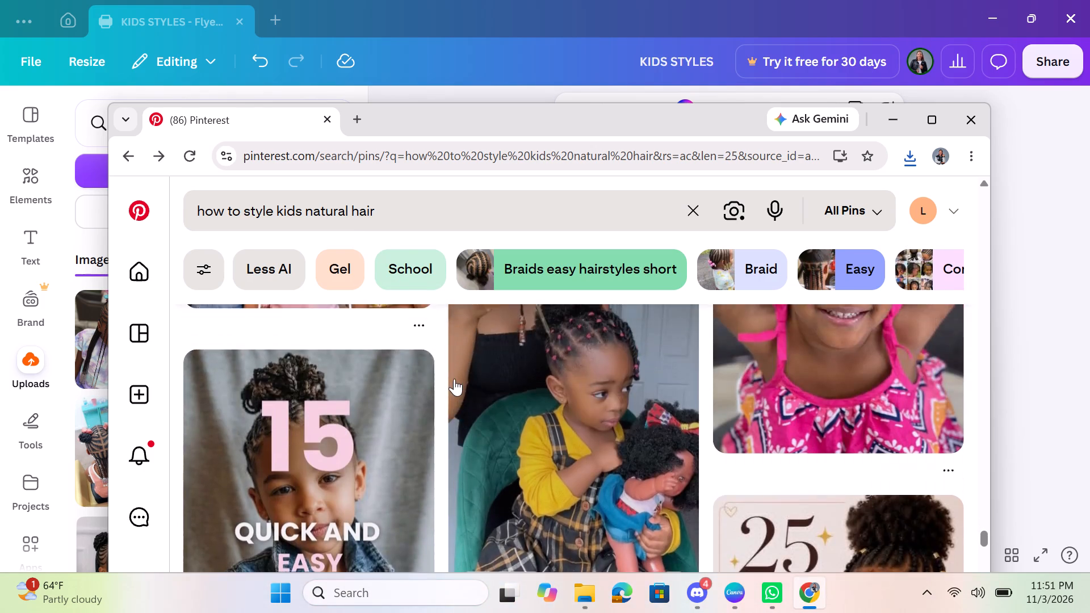
scroll(454, 379, "down", 2)
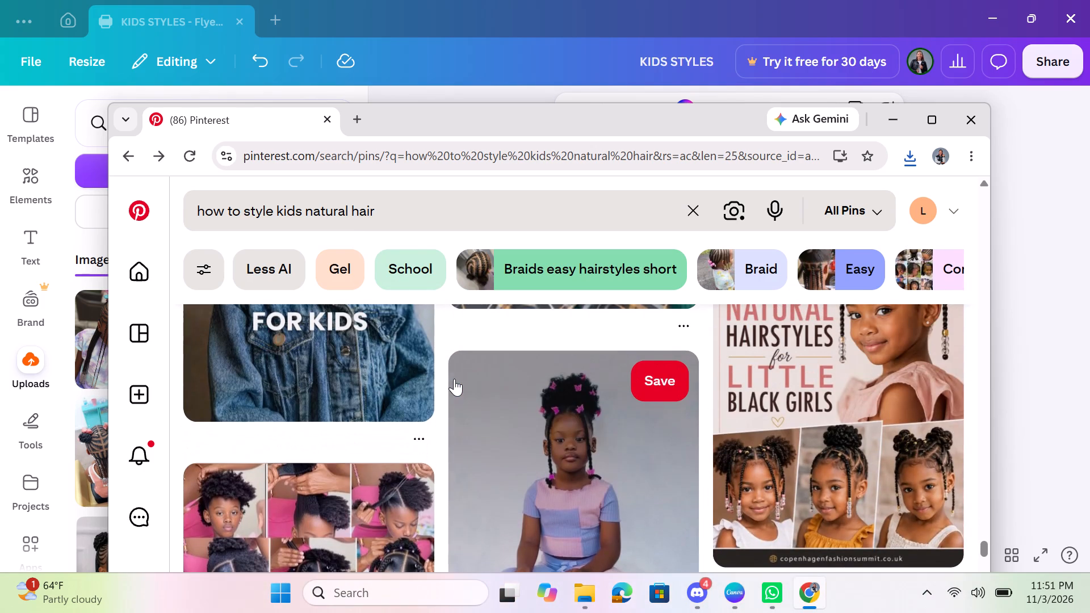
scroll(454, 379, "down", 2)
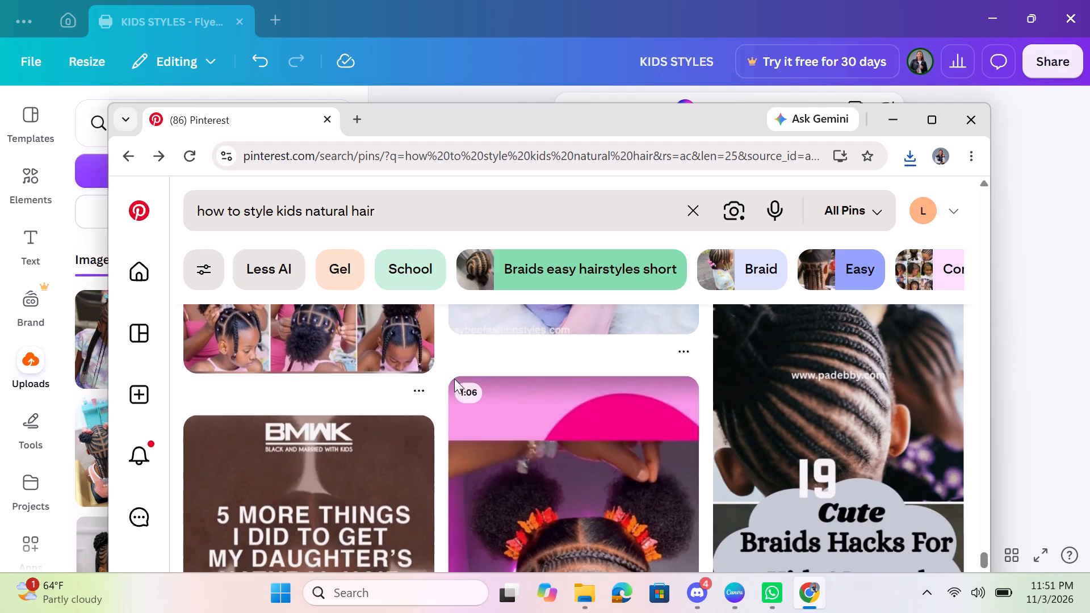
scroll(454, 379, "up", 3)
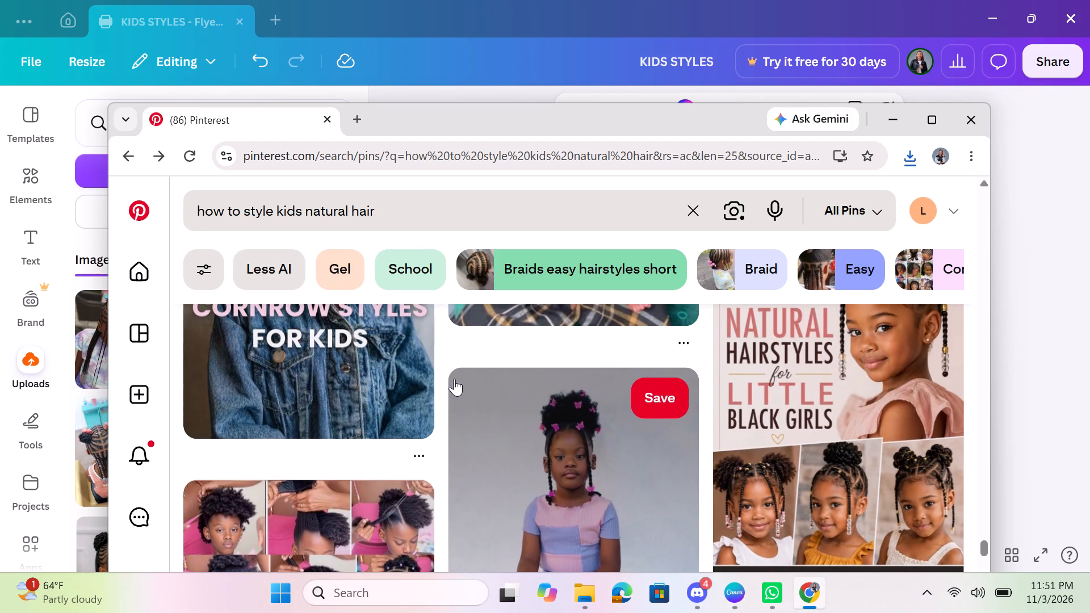
scroll(454, 379, "down", 3)
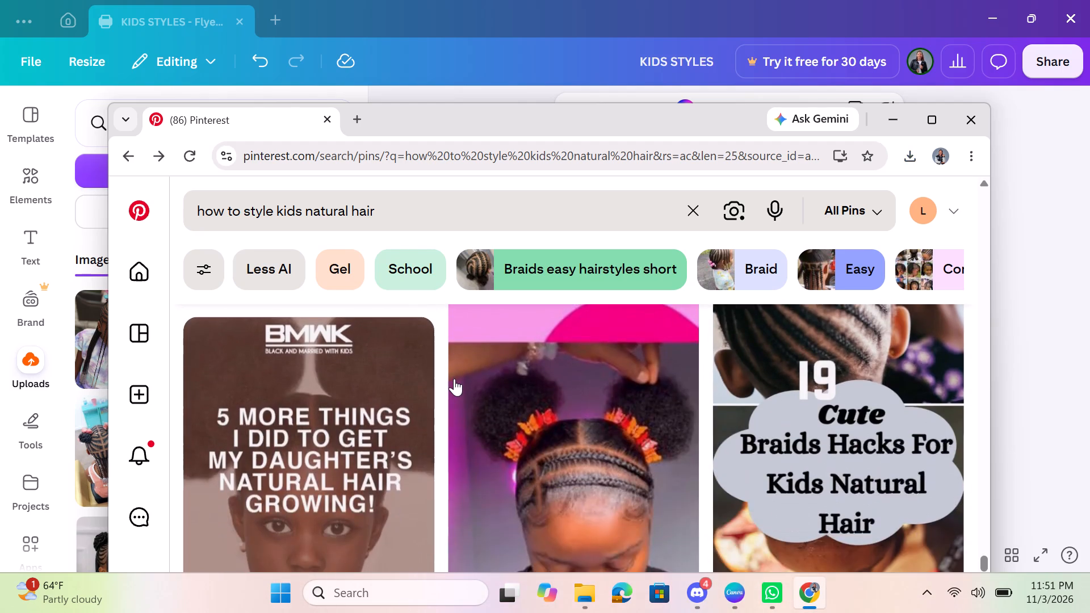
scroll(454, 379, "down", 2)
scroll(454, 379, "up", 1)
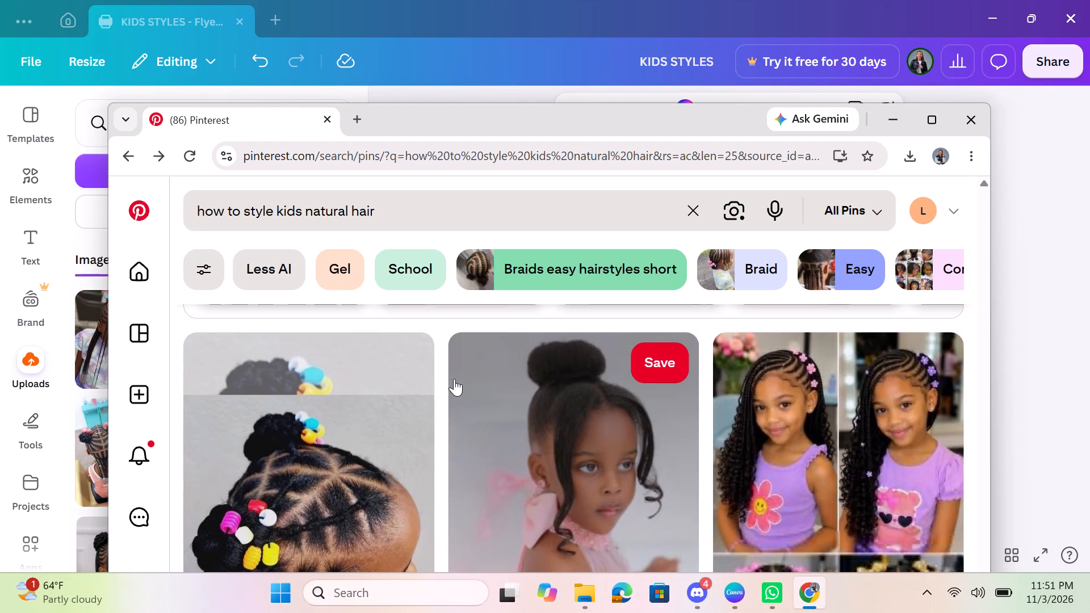
scroll(454, 379, "up", 1)
scroll(454, 379, "down", 10)
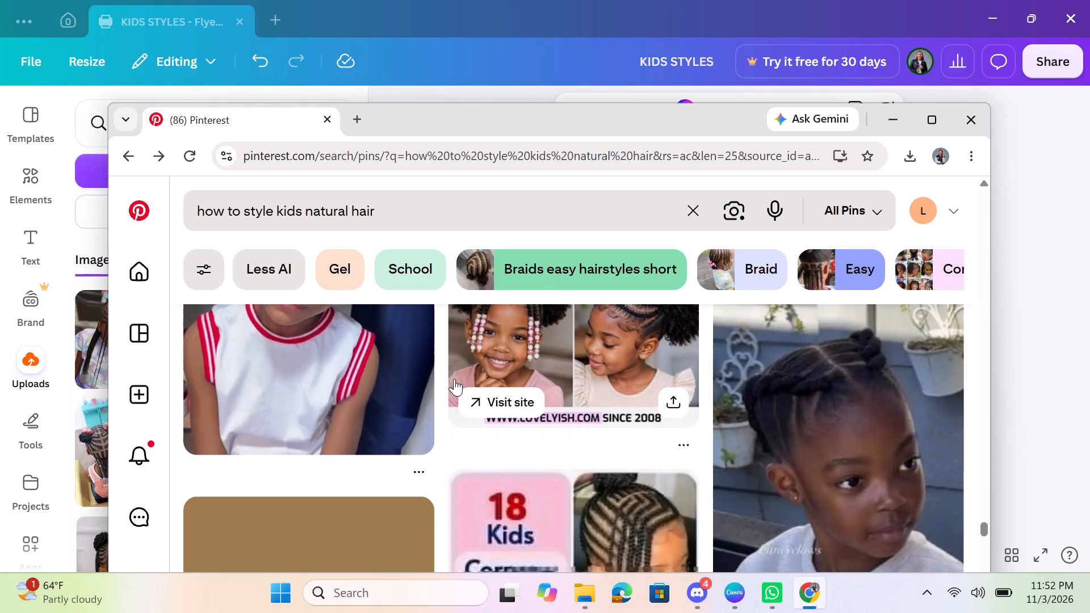
scroll(454, 379, "down", 5)
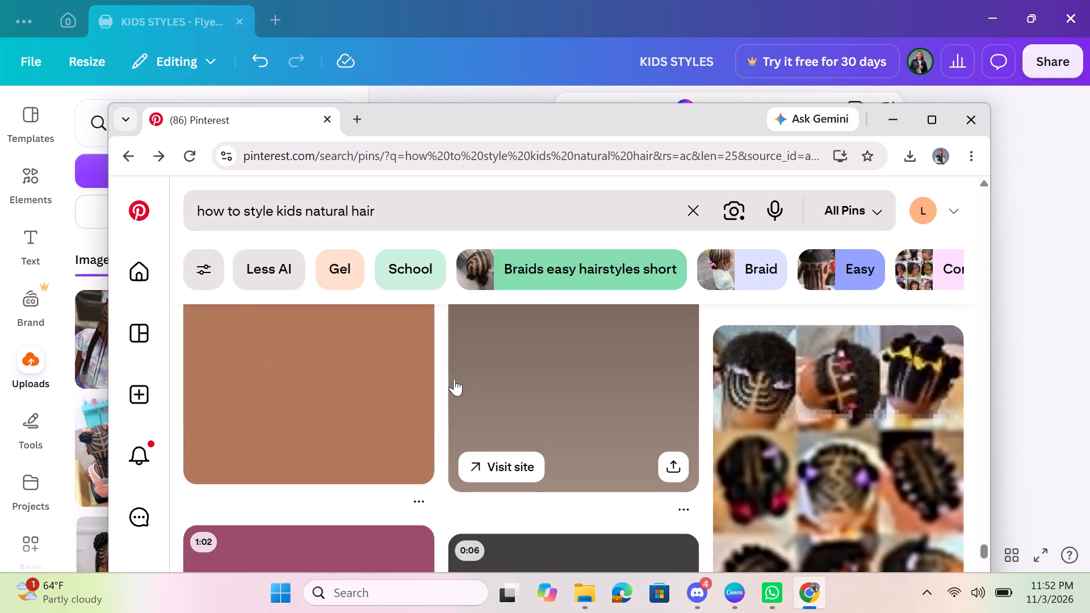
scroll(454, 379, "down", 4)
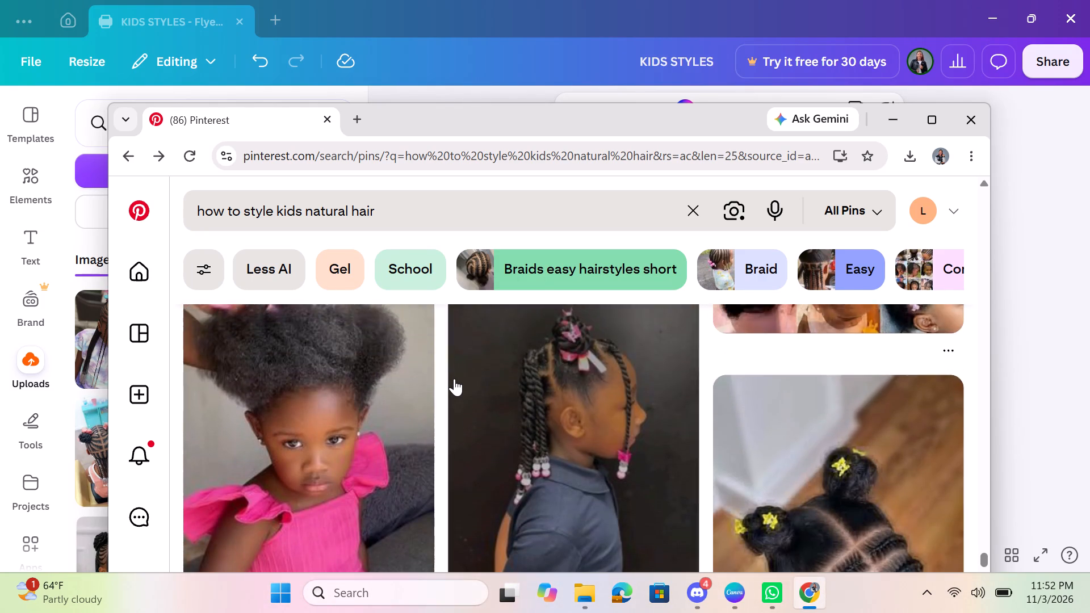
Search Pinterest for the suggested query "how to style kids natural hair with gel".
left_click(409, 218)
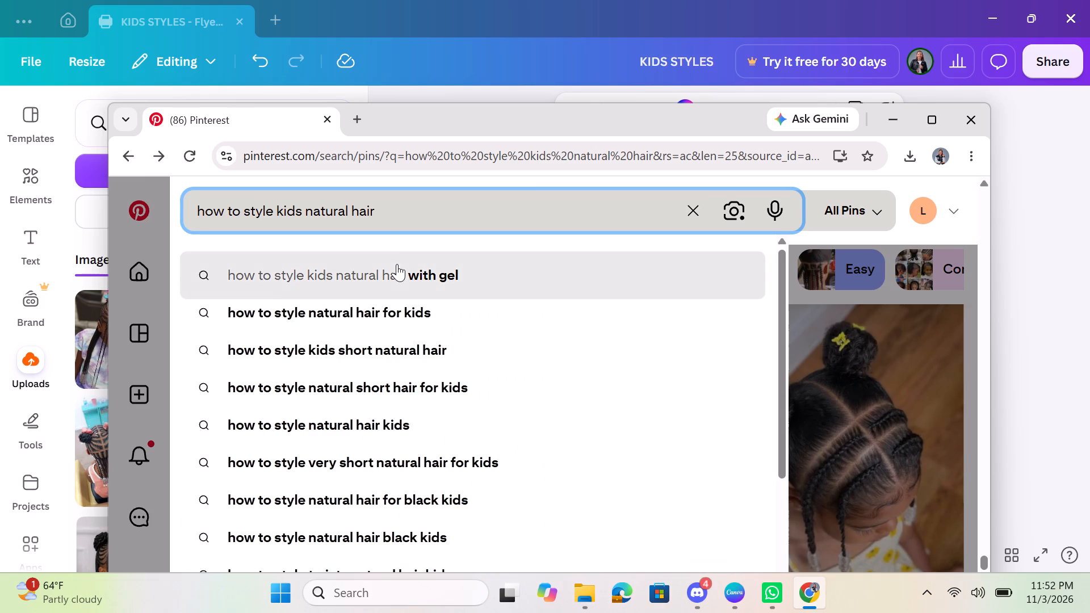
left_click(397, 264)
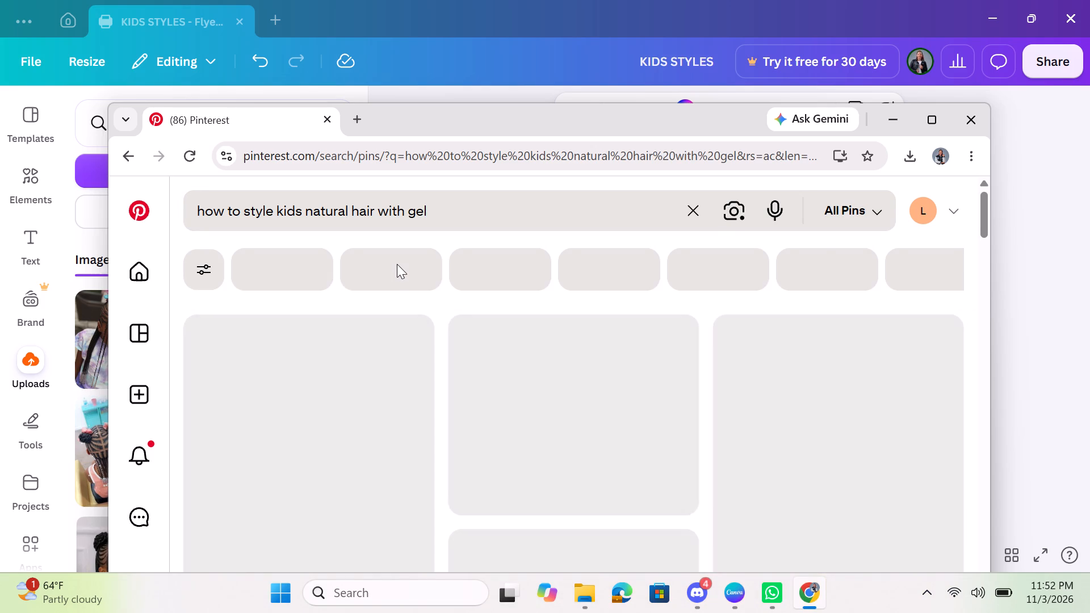
Look through the "how to style kids natural hair with gel" results for a children's hairstyle photo suited to the flyer collage.
scroll(479, 522, "down", 3)
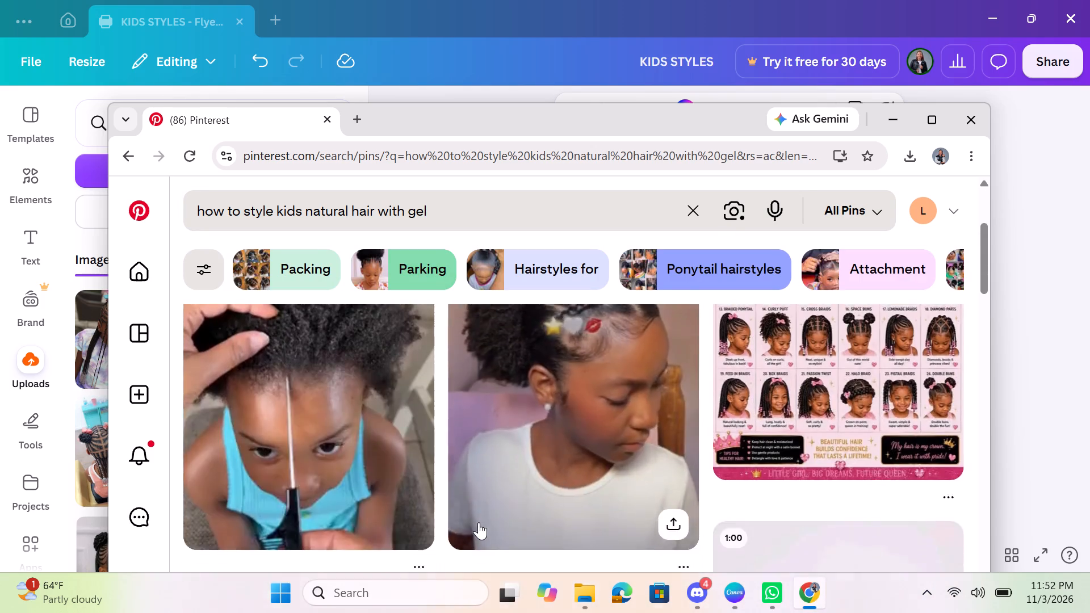
scroll(479, 522, "down", 2)
scroll(479, 522, "up", 4)
scroll(479, 522, "down", 1)
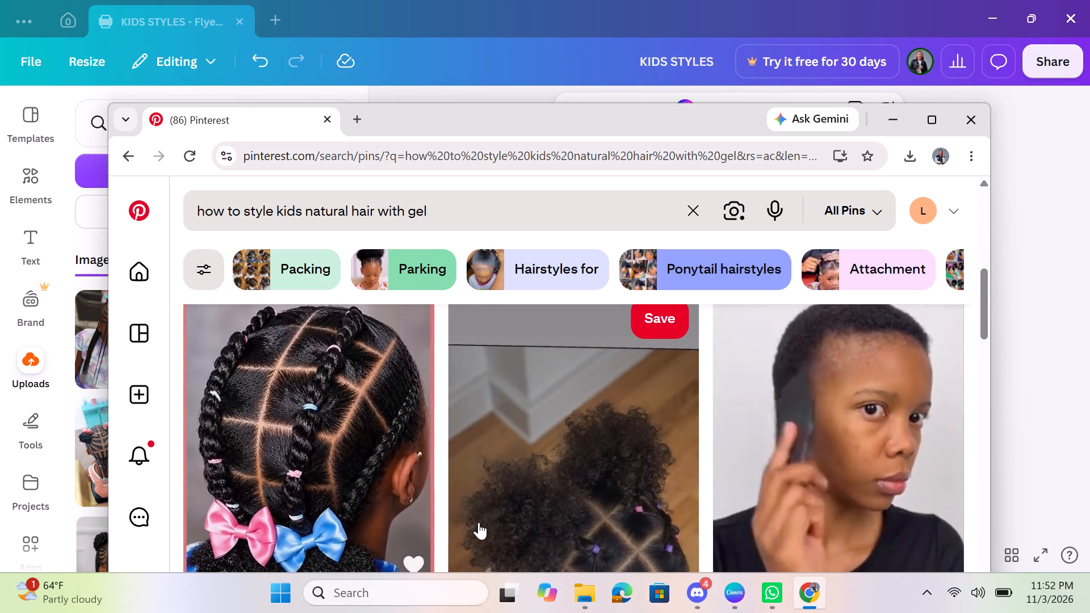
scroll(479, 522, "down", 1)
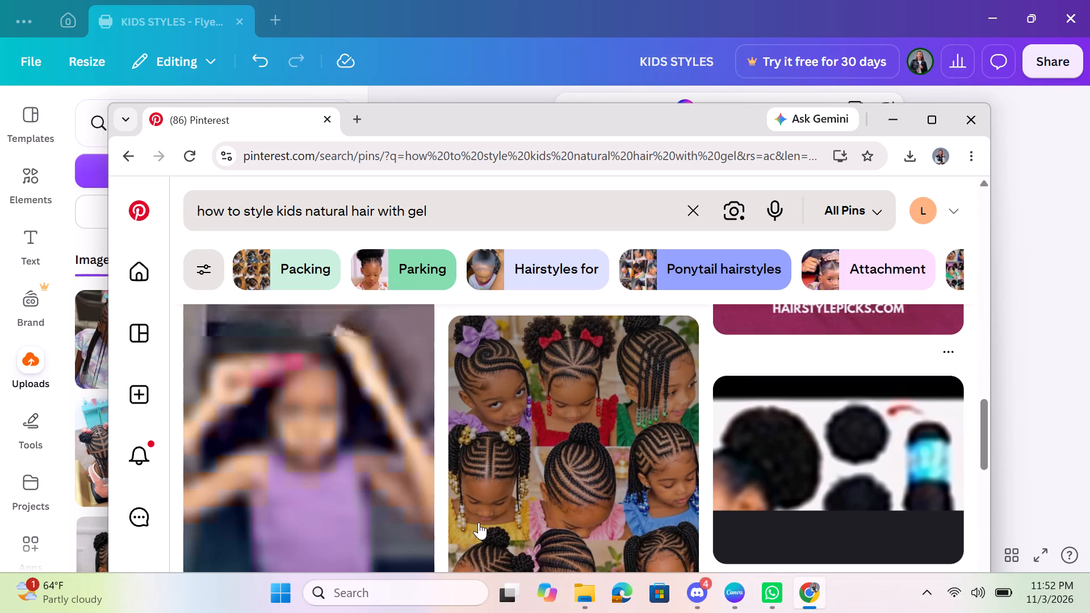
scroll(479, 522, "down", 2)
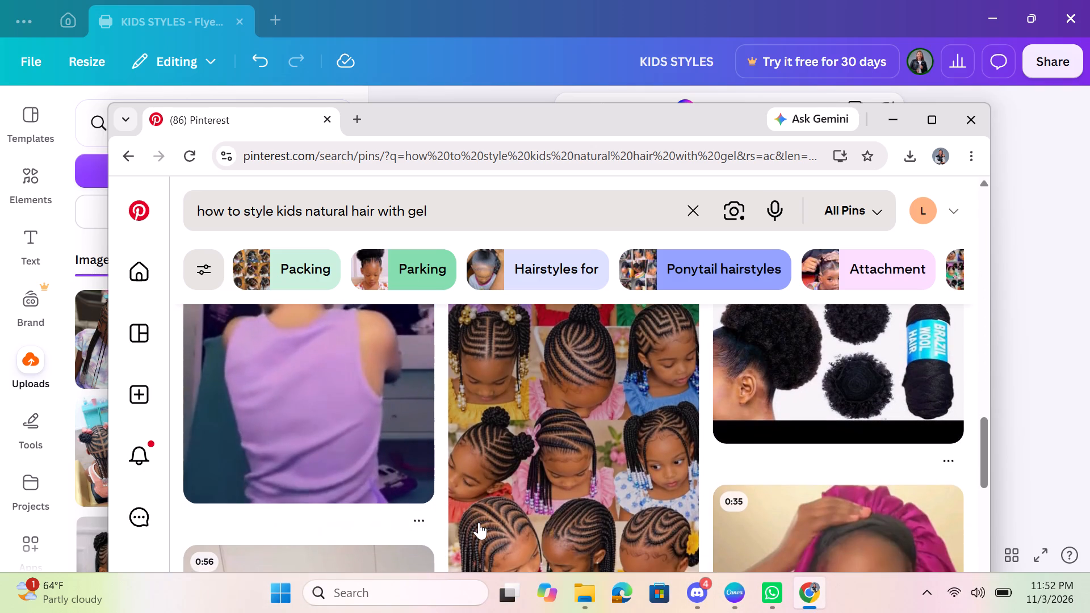
scroll(479, 522, "down", 5)
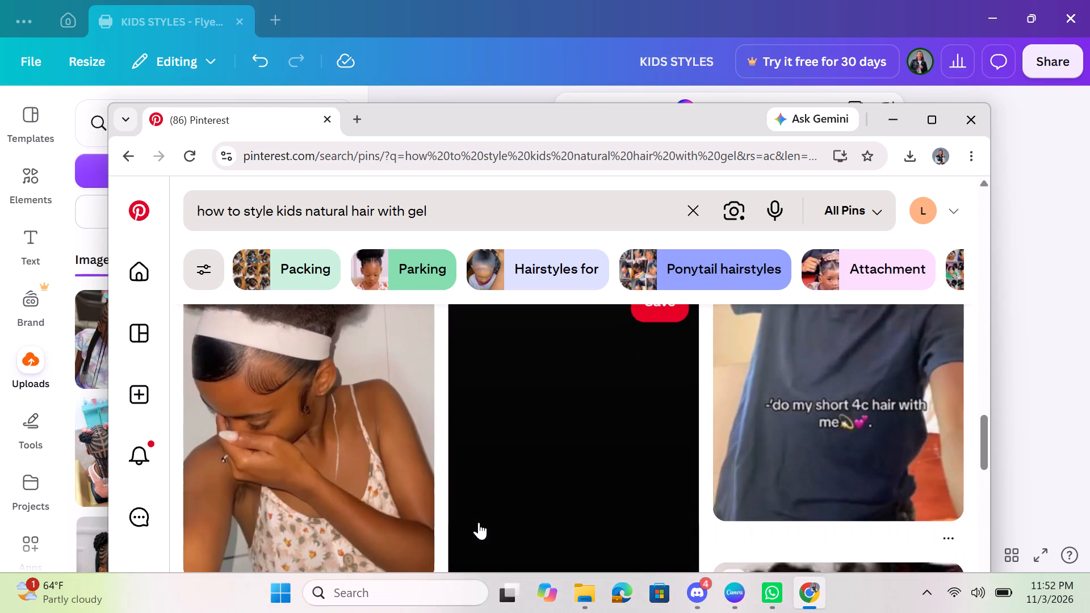
scroll(479, 522, "down", 5)
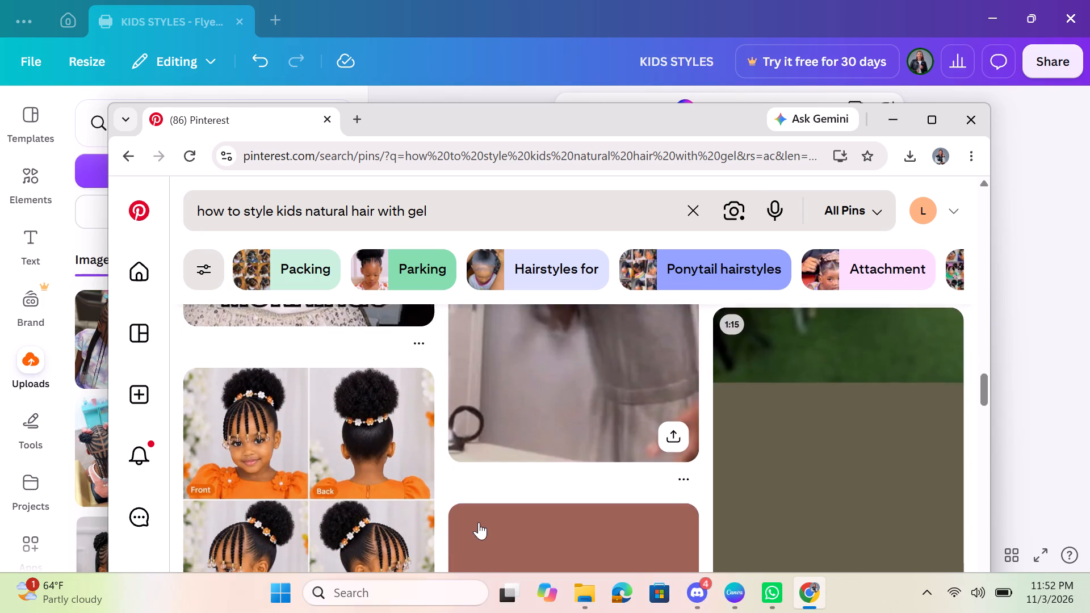
scroll(479, 522, "down", 3)
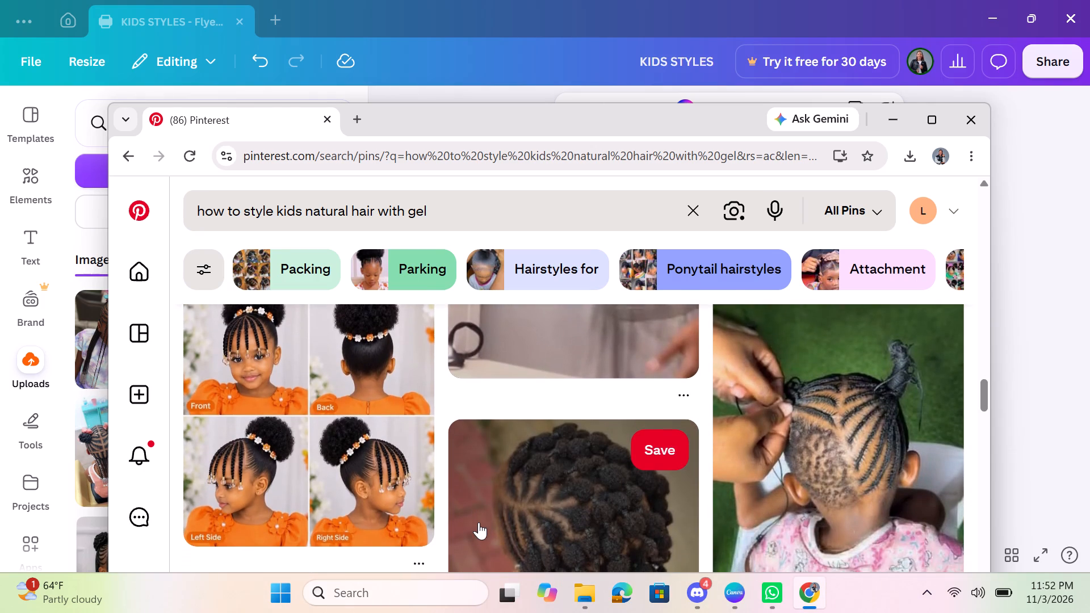
scroll(479, 522, "down", 1)
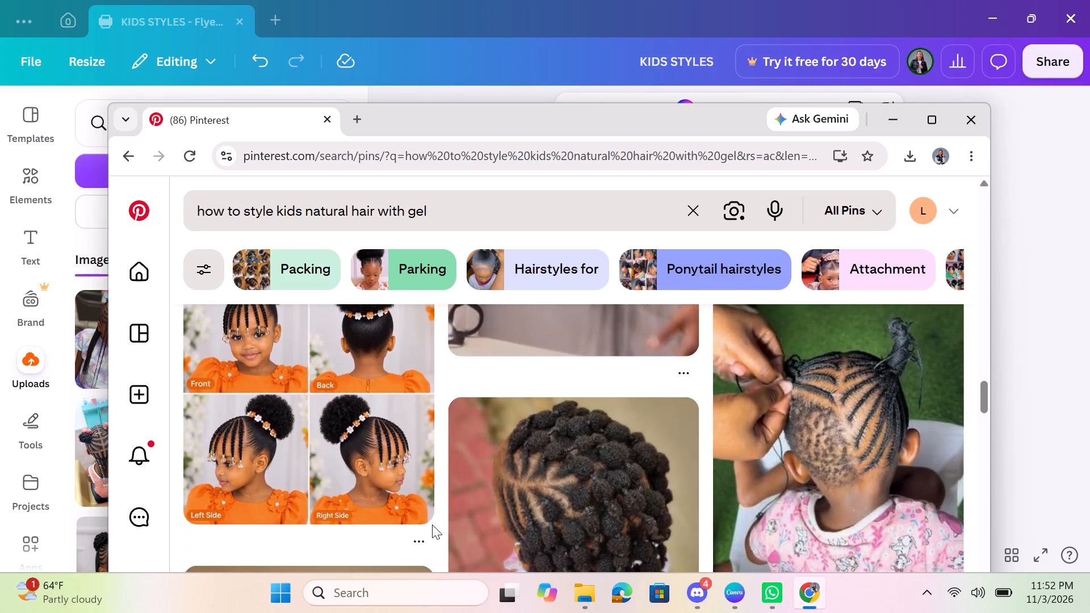
scroll(525, 507, "down", 1)
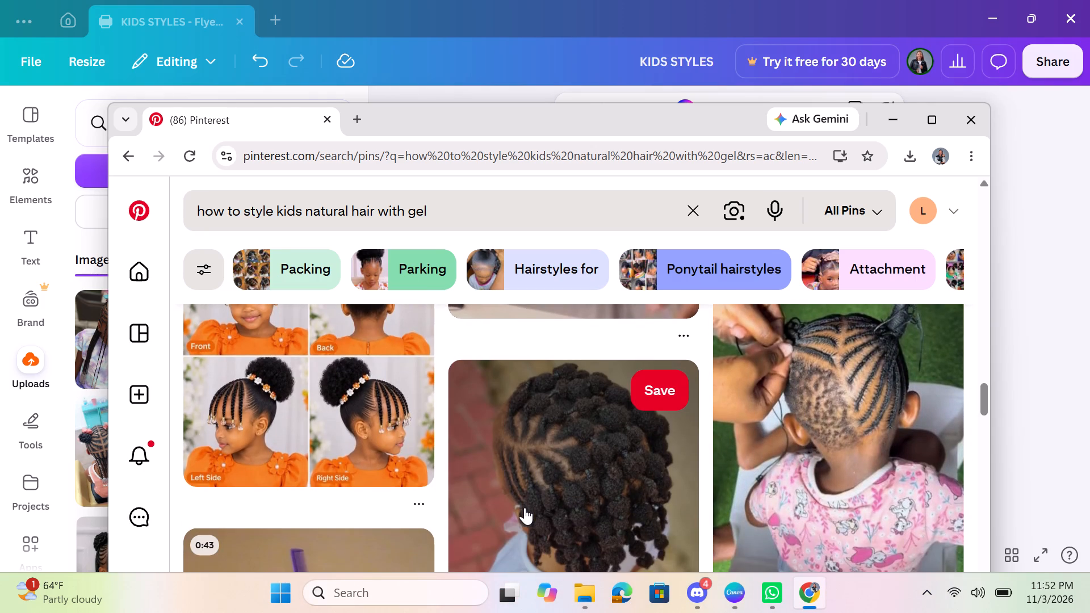
scroll(525, 507, "down", 1)
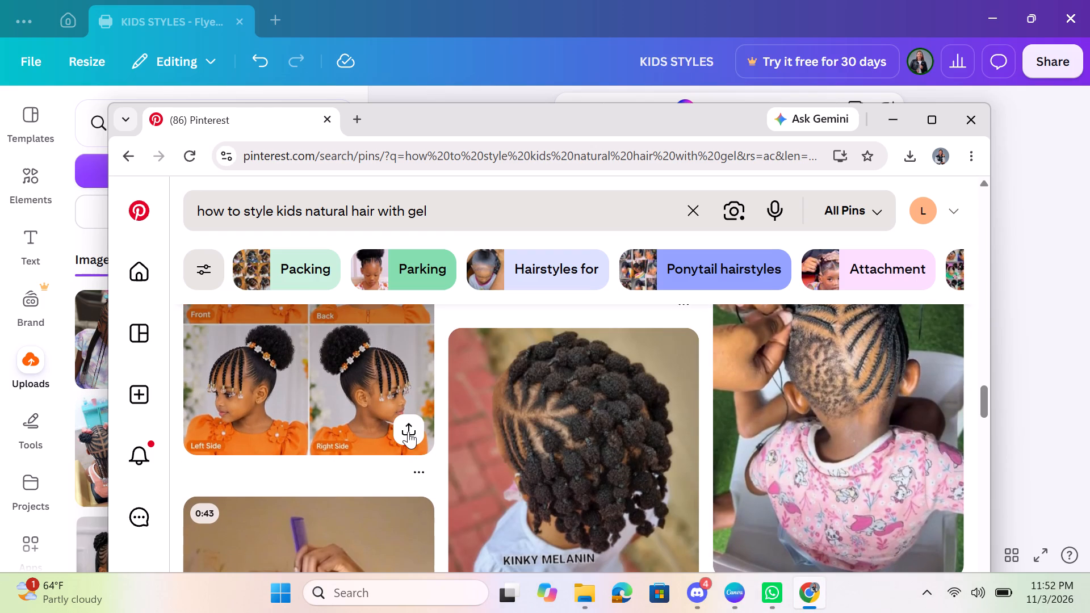
Open the four-view pin of the girl in orange with a puff and braided fringe, and download its image.
left_click(408, 431)
left_click(369, 404)
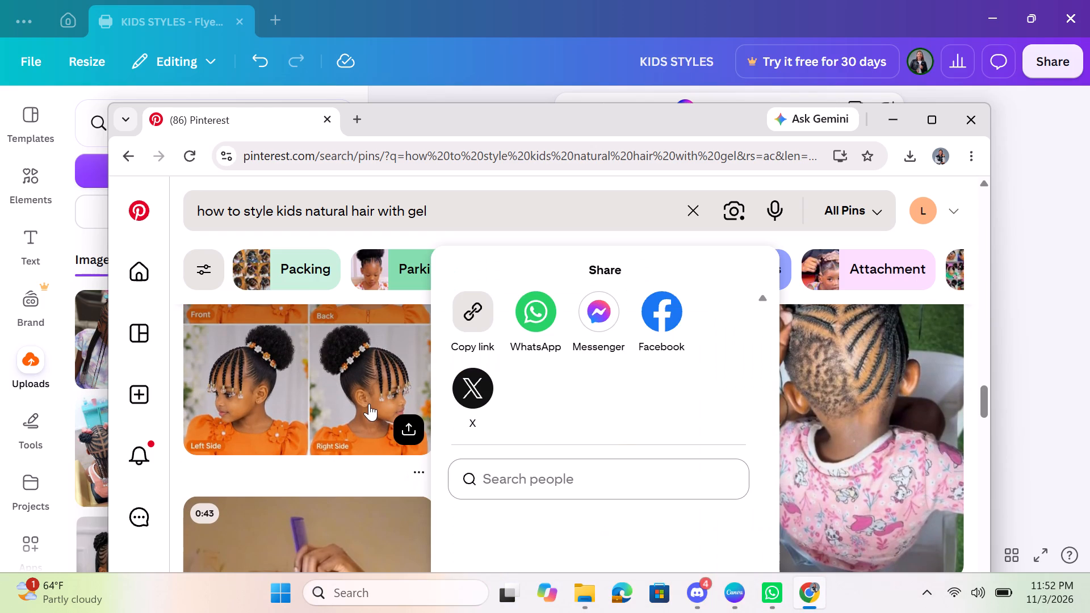
double_click(369, 404)
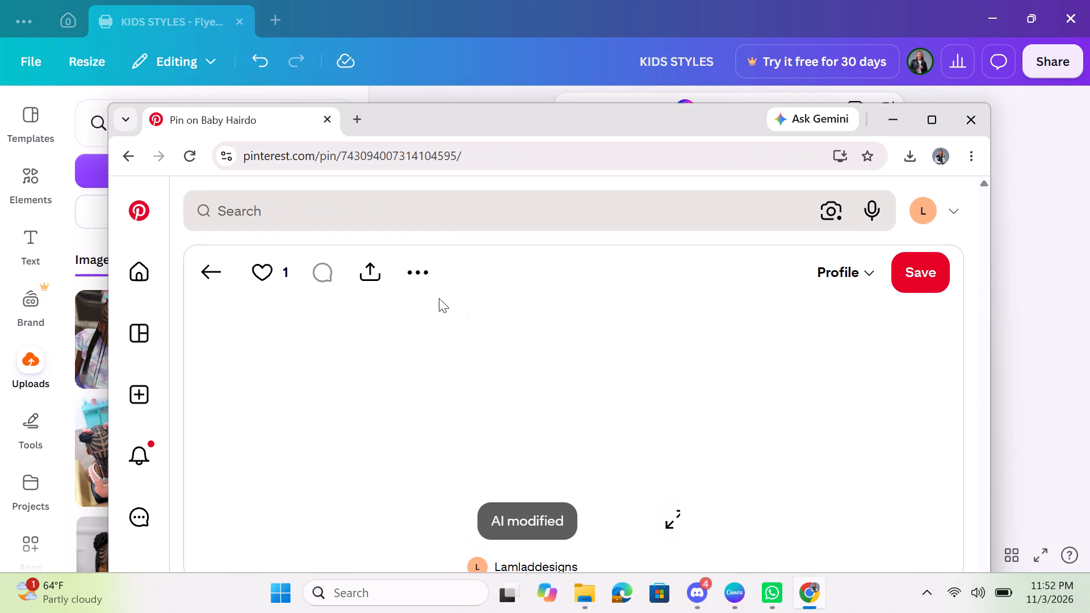
left_click(421, 276)
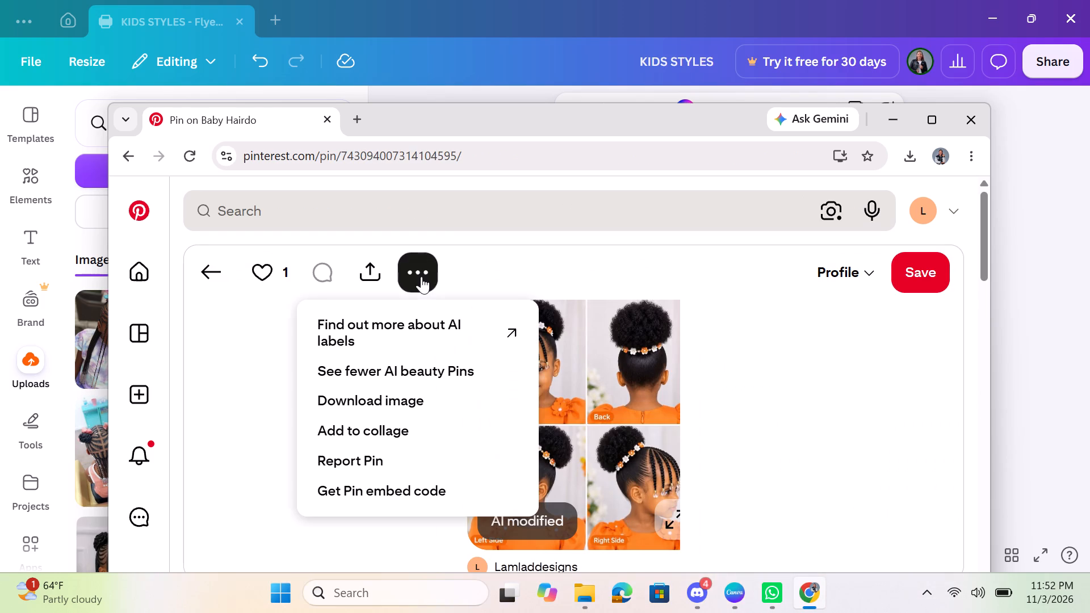
left_click(414, 400)
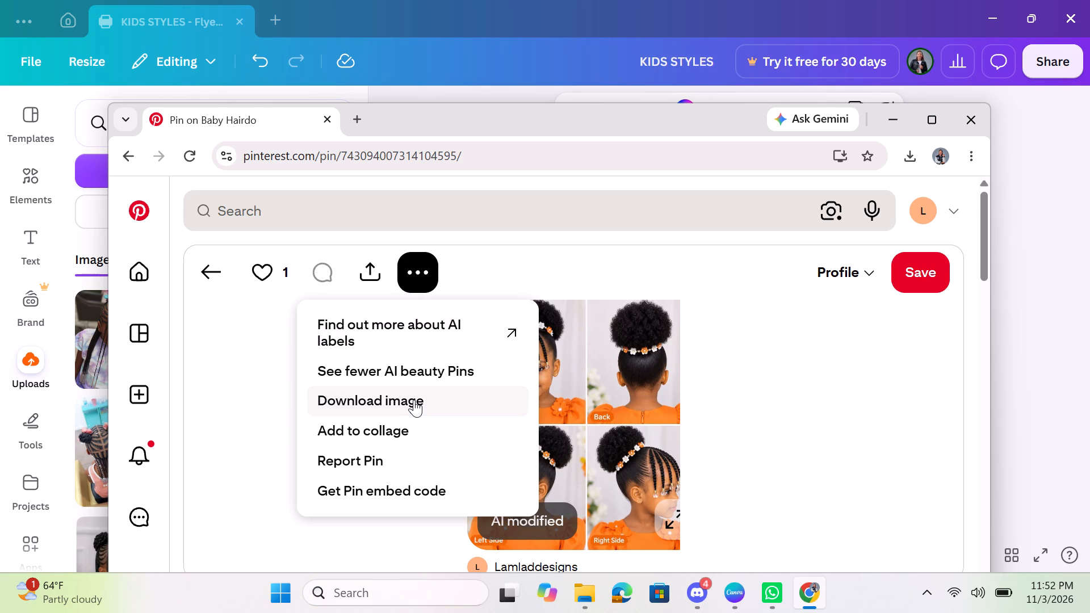
Return from the open pin to the search results and look through them for another children's hairstyle photo.
left_click(219, 275)
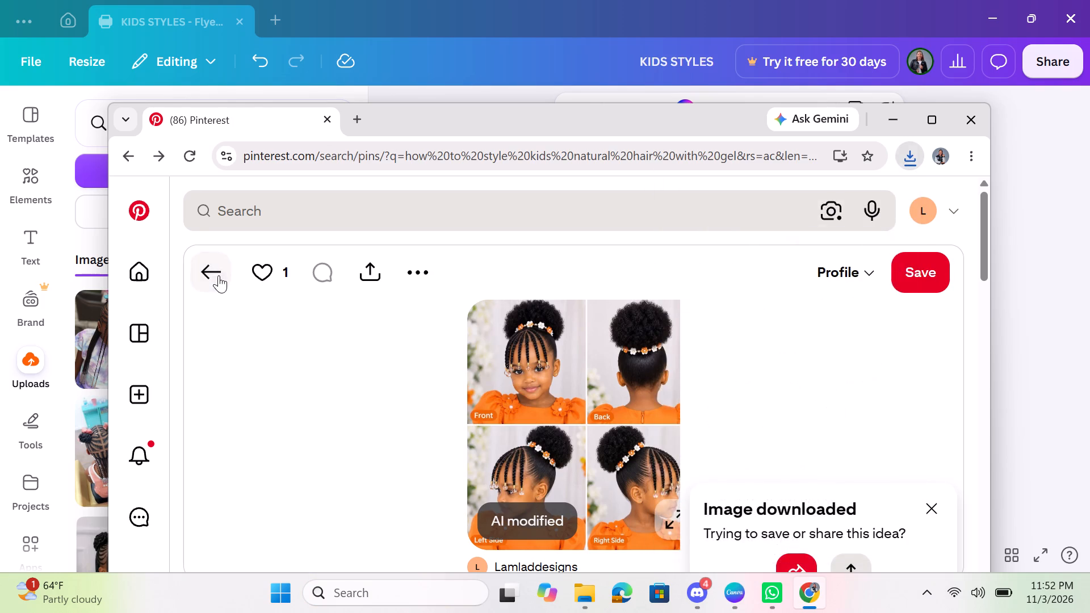
scroll(393, 449, "down", 3)
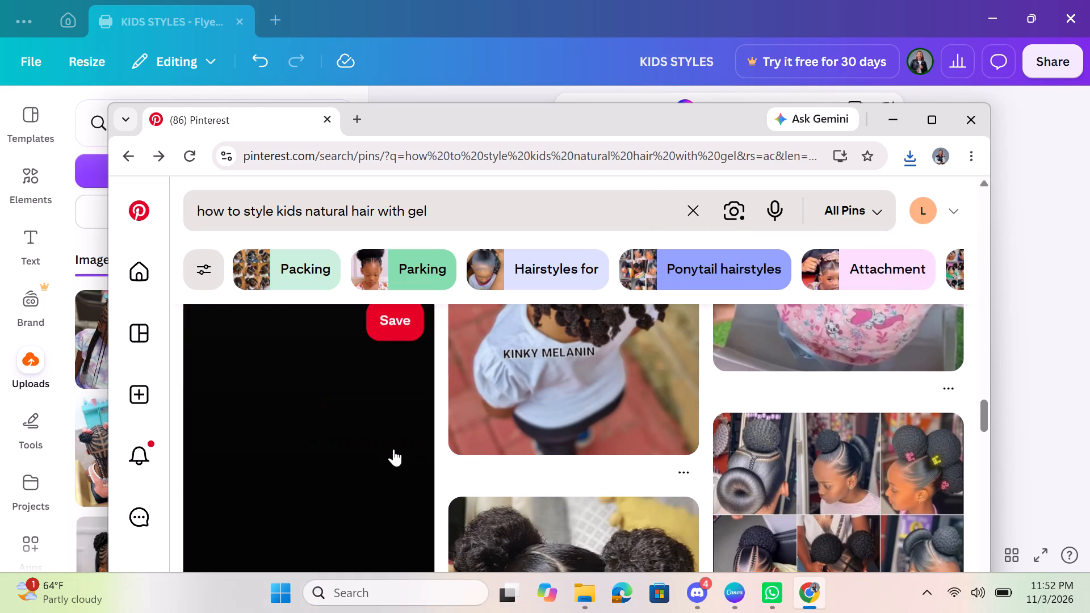
scroll(393, 449, "down", 6)
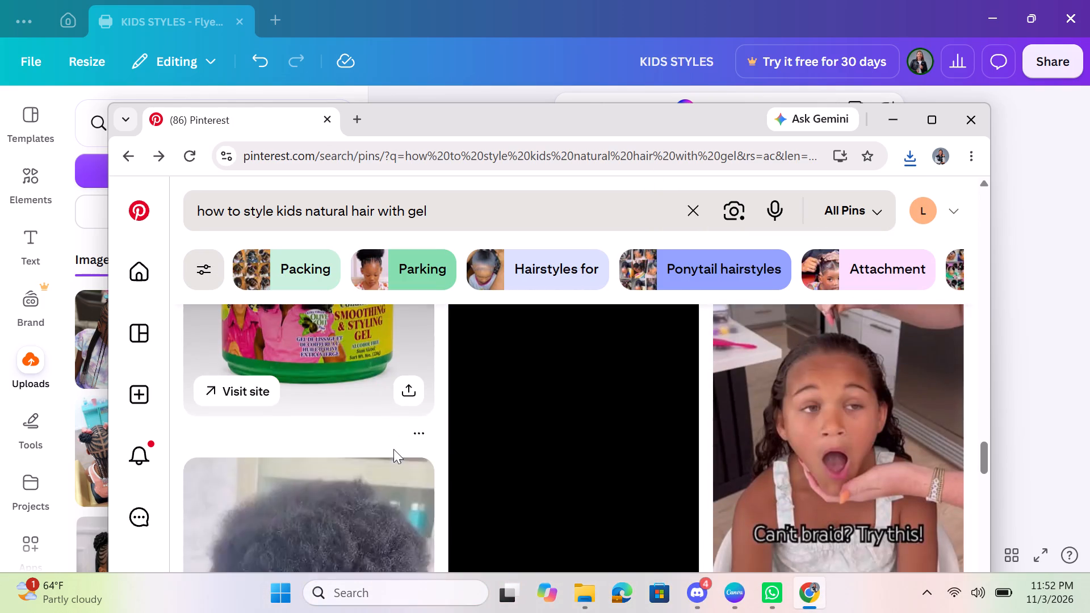
scroll(393, 449, "down", 5)
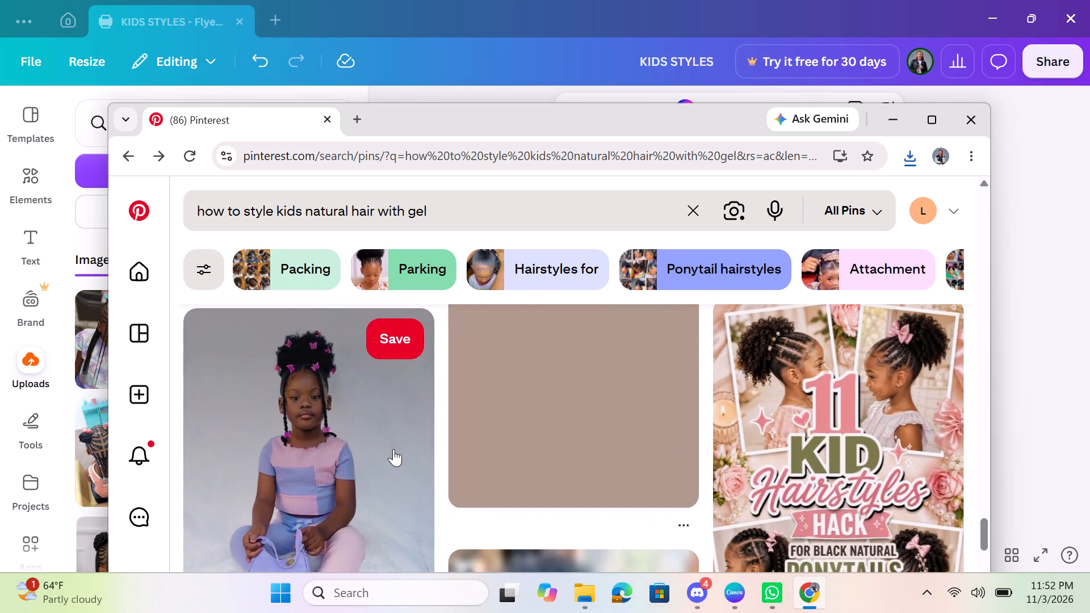
scroll(393, 449, "down", 4)
scroll(393, 449, "right", 1)
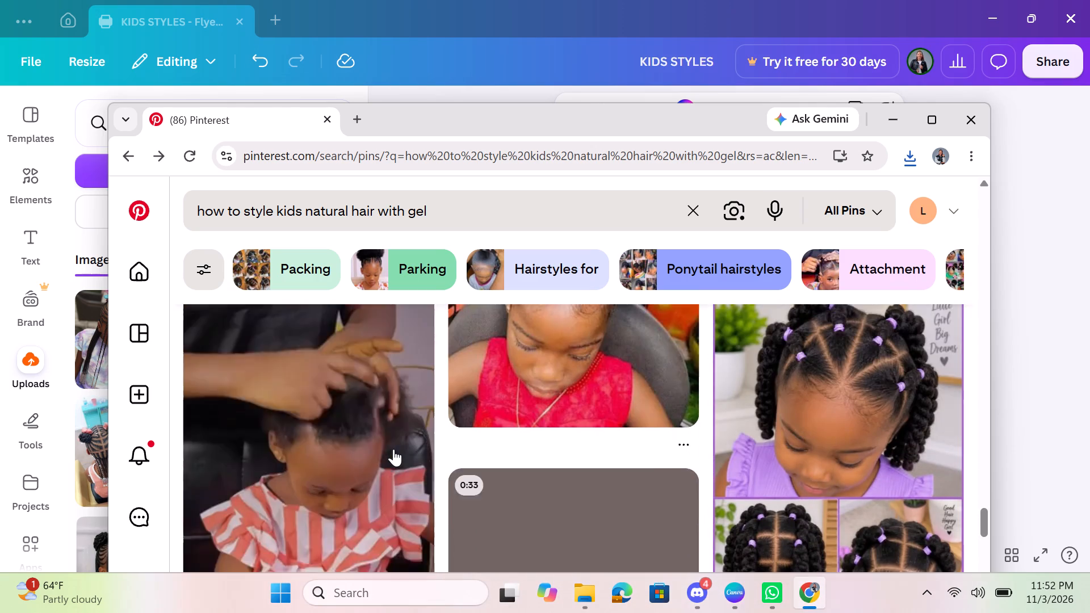
scroll(393, 449, "right", 1)
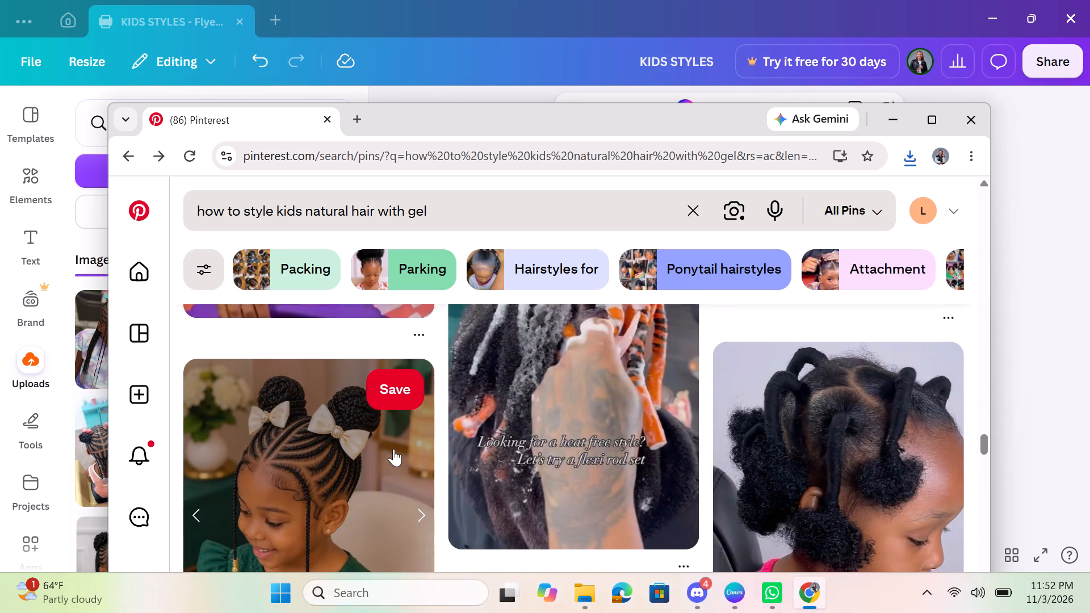
scroll(393, 449, "down", 3)
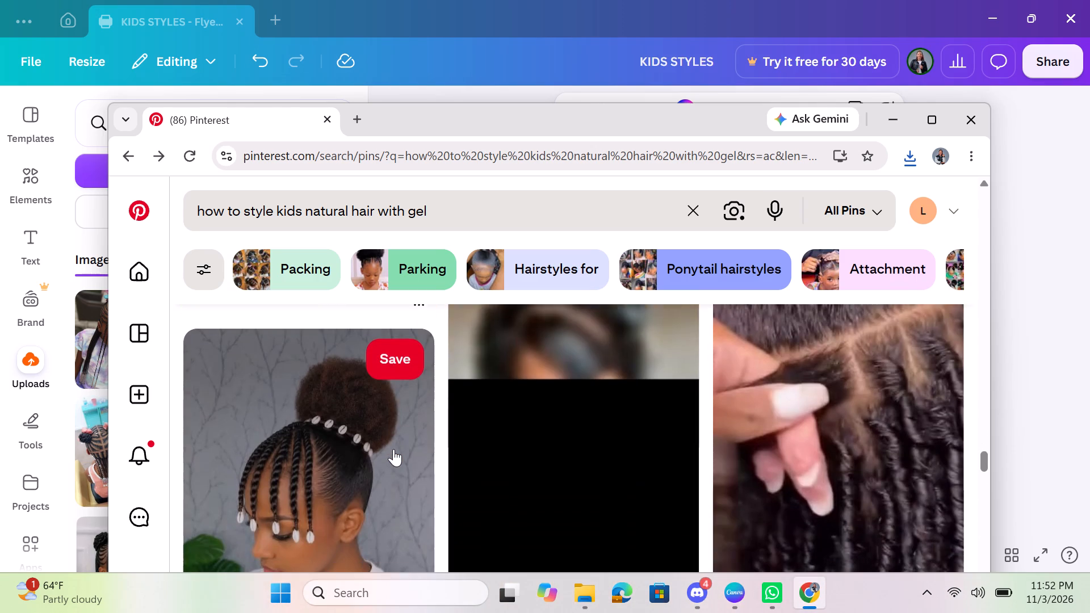
scroll(393, 449, "down", 1)
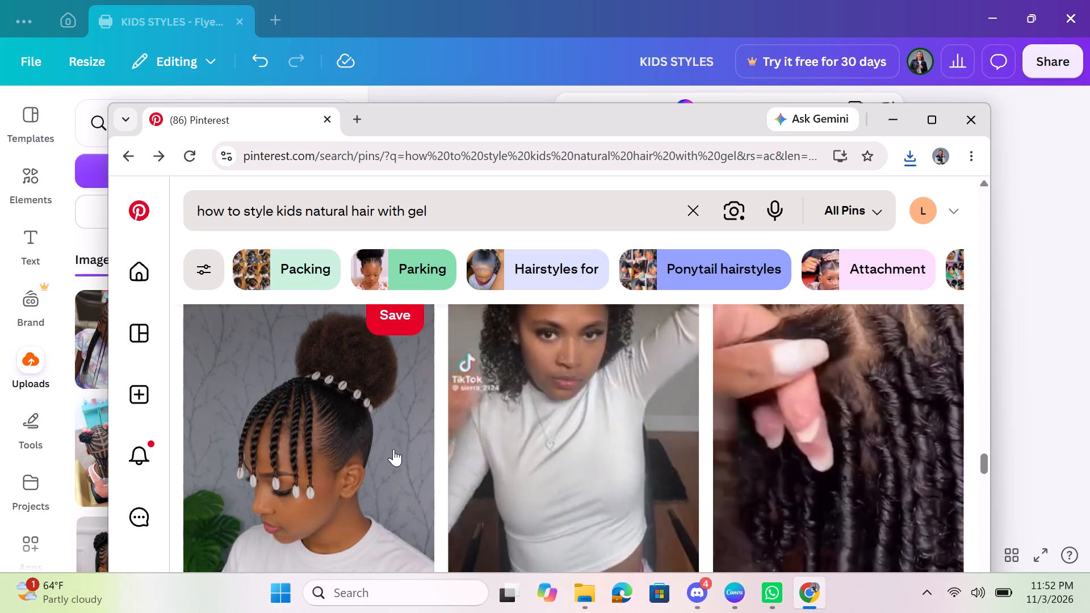
scroll(393, 449, "down", 2)
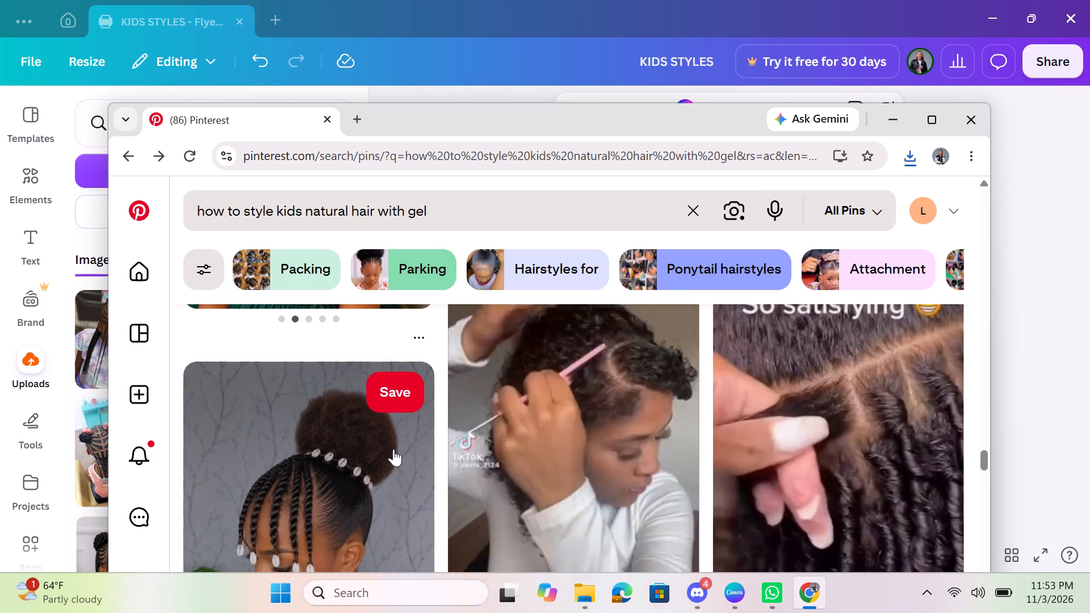
scroll(393, 449, "down", 1)
scroll(393, 449, "right", 1)
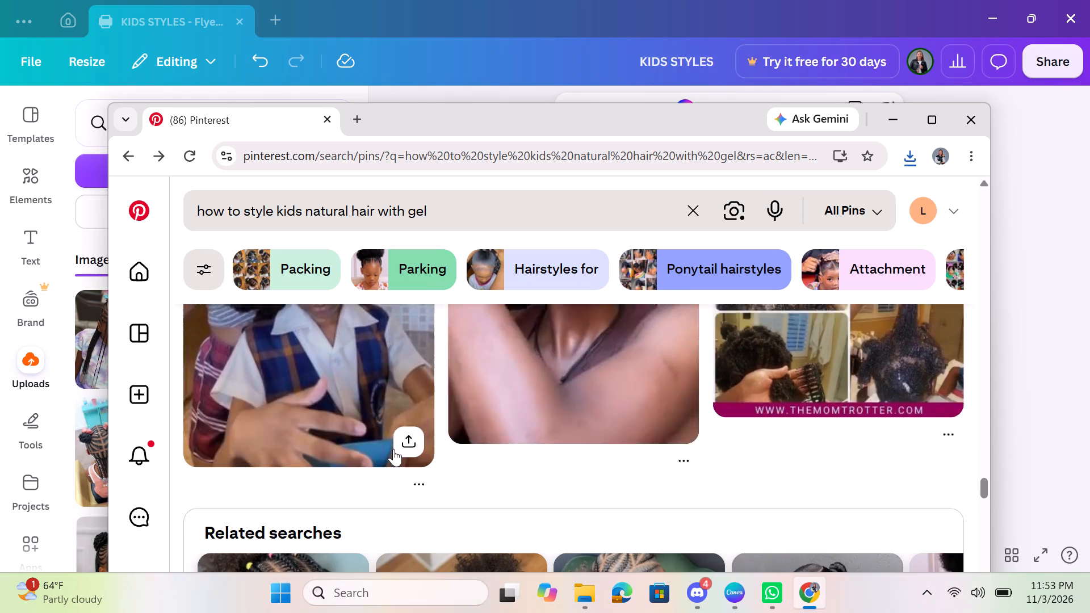
scroll(393, 449, "right", 1)
scroll(393, 449, "down", 2)
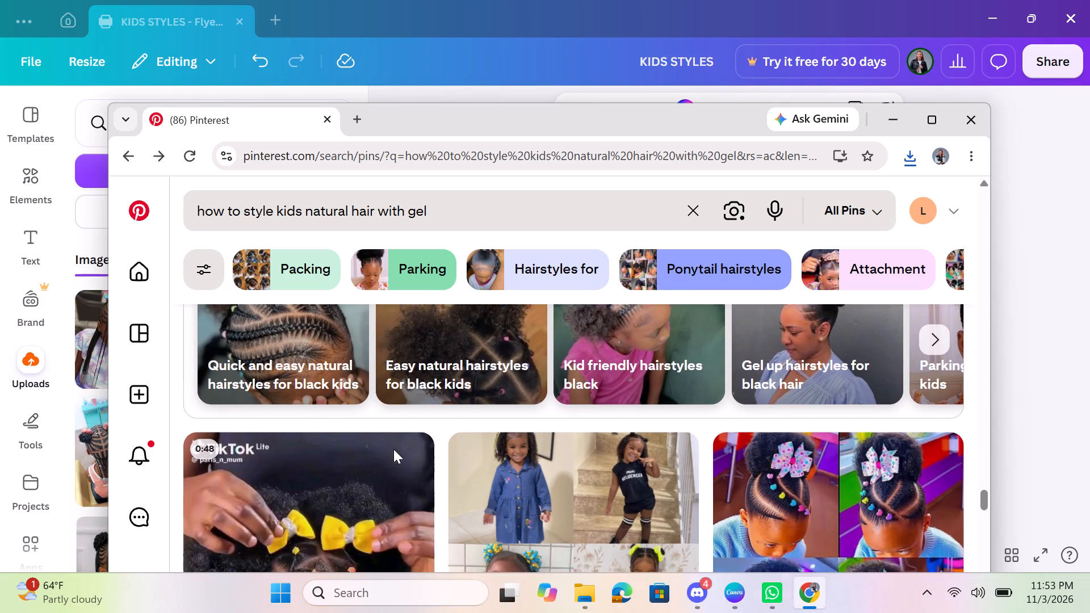
scroll(393, 449, "down", 4)
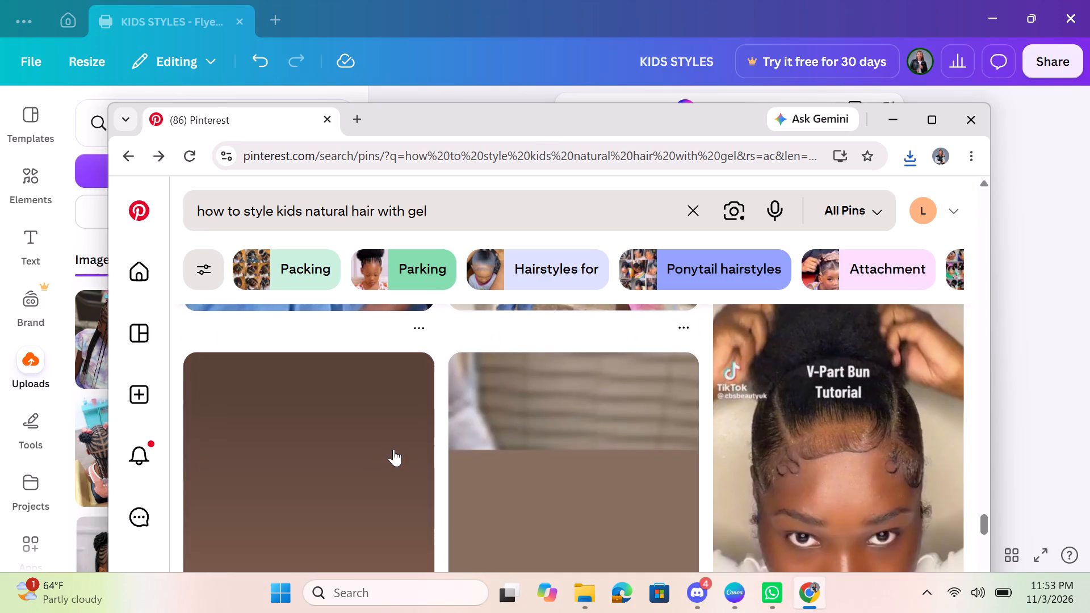
scroll(393, 449, "down", 2)
scroll(393, 449, "up", 3)
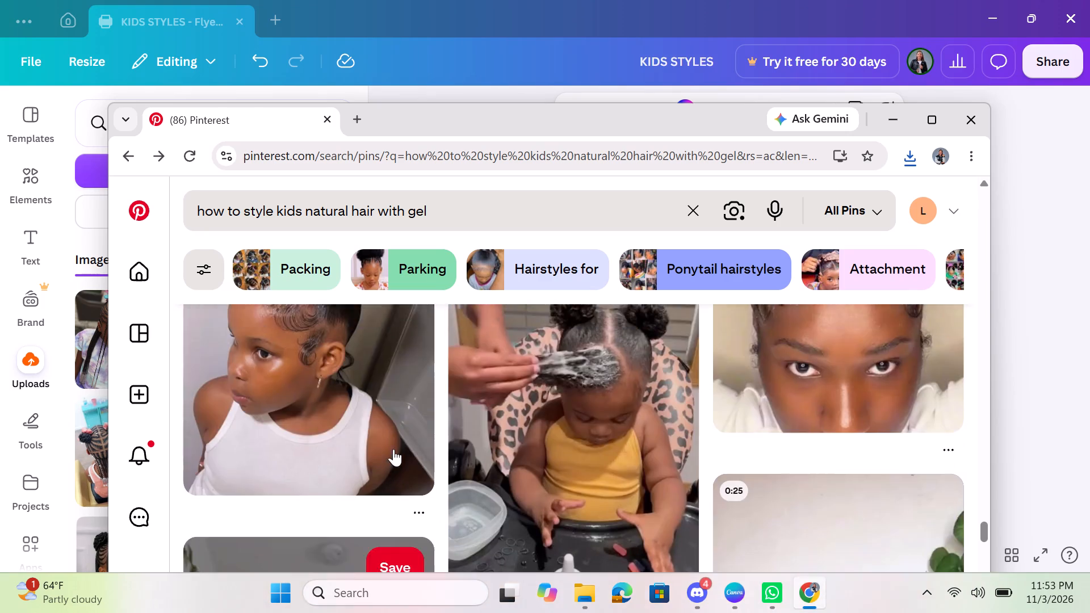
scroll(393, 449, "down", 1)
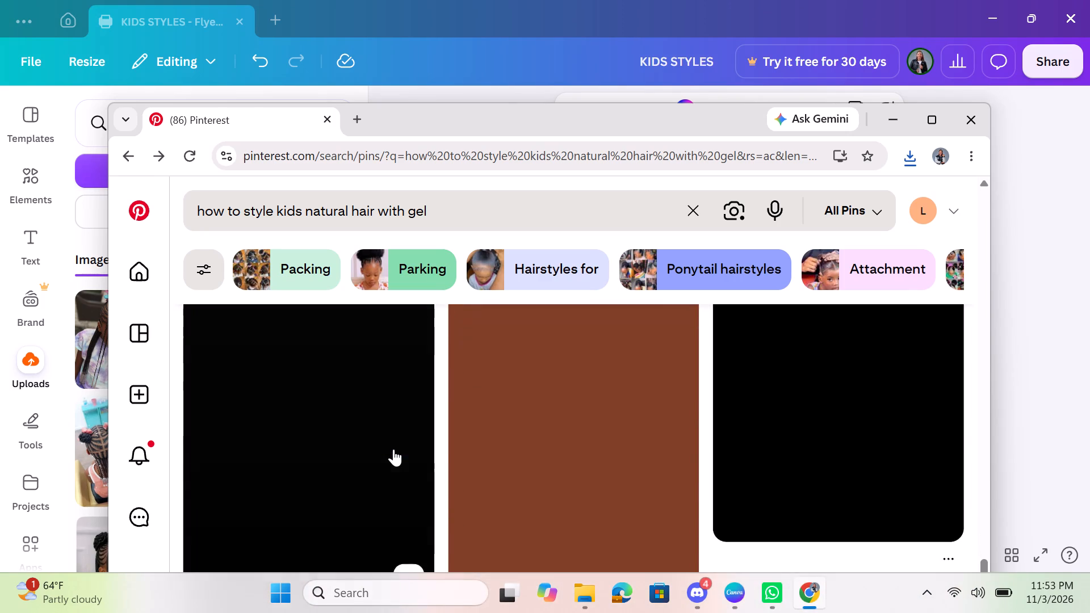
scroll(393, 449, "down", 1)
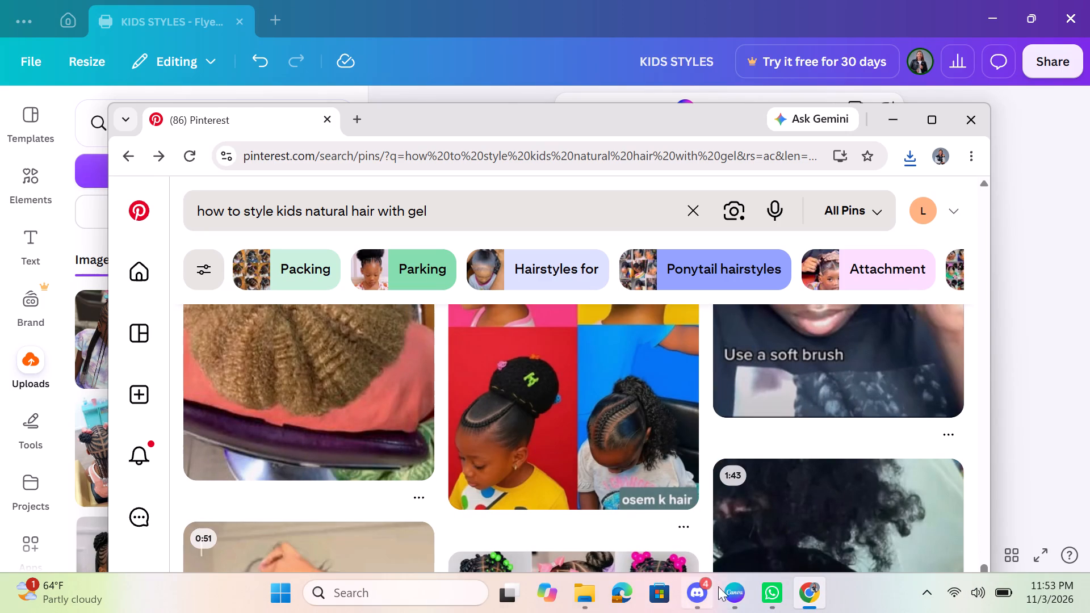
Switch to Canva and upload the image "download (15)" from the Downloads folder.
left_click(735, 589)
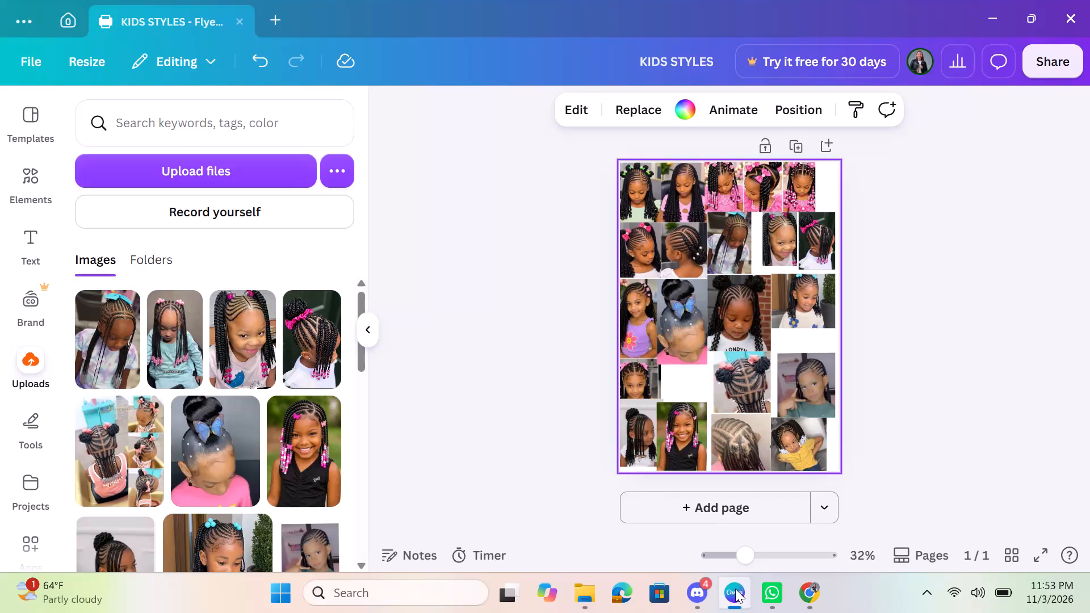
left_click(153, 173)
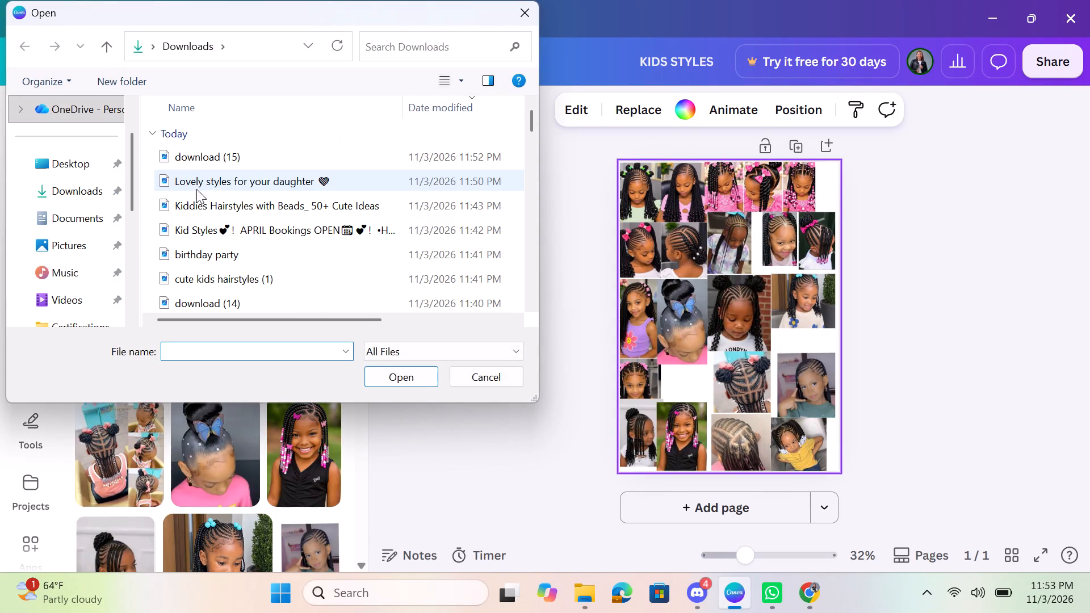
right_click(273, 158)
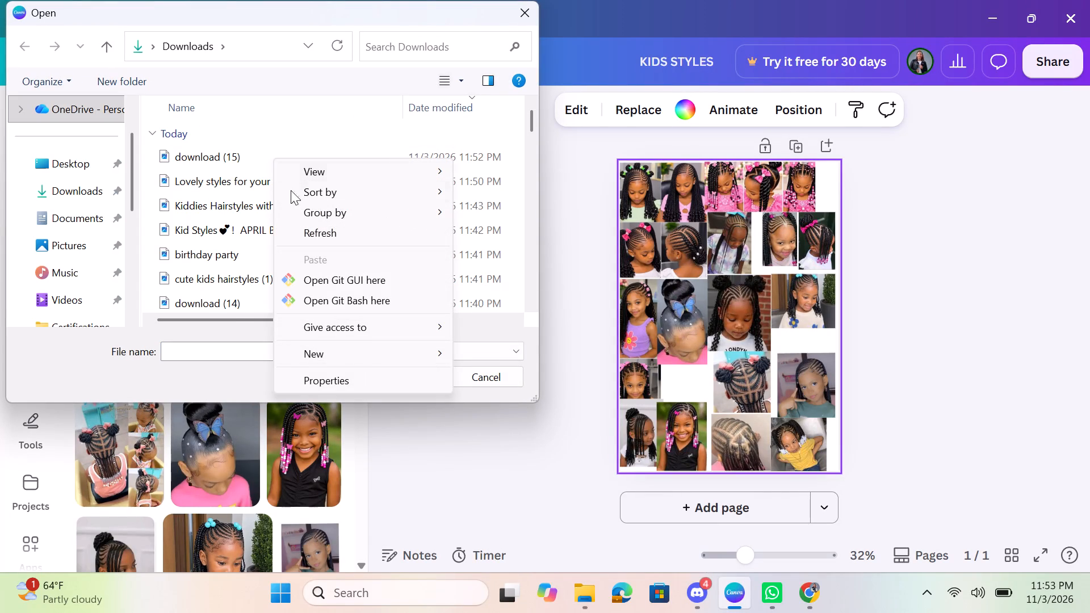
left_click(229, 312)
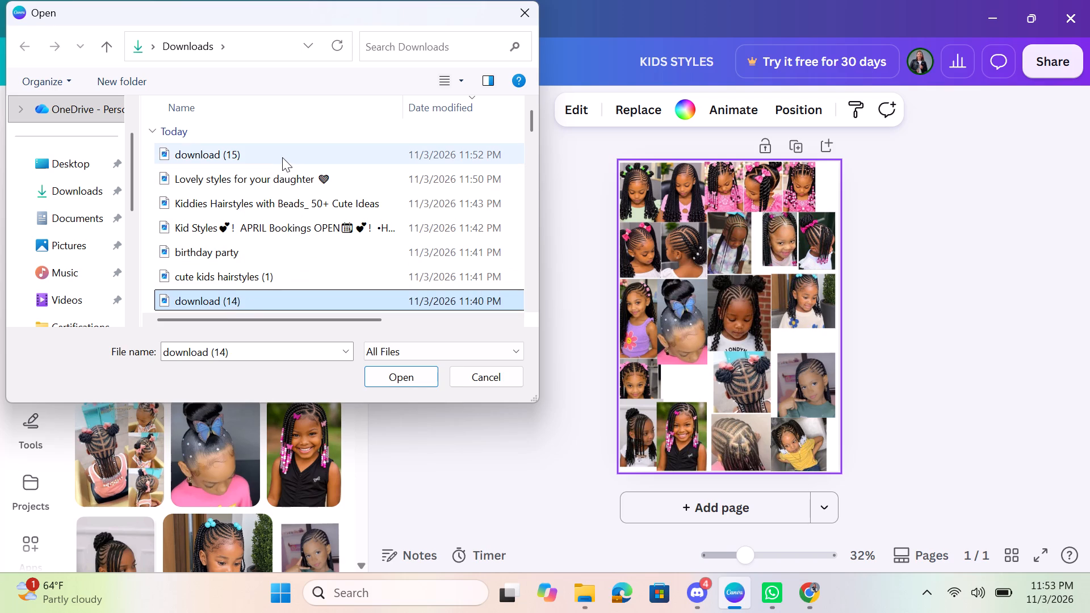
left_click(282, 157)
left_click(403, 385)
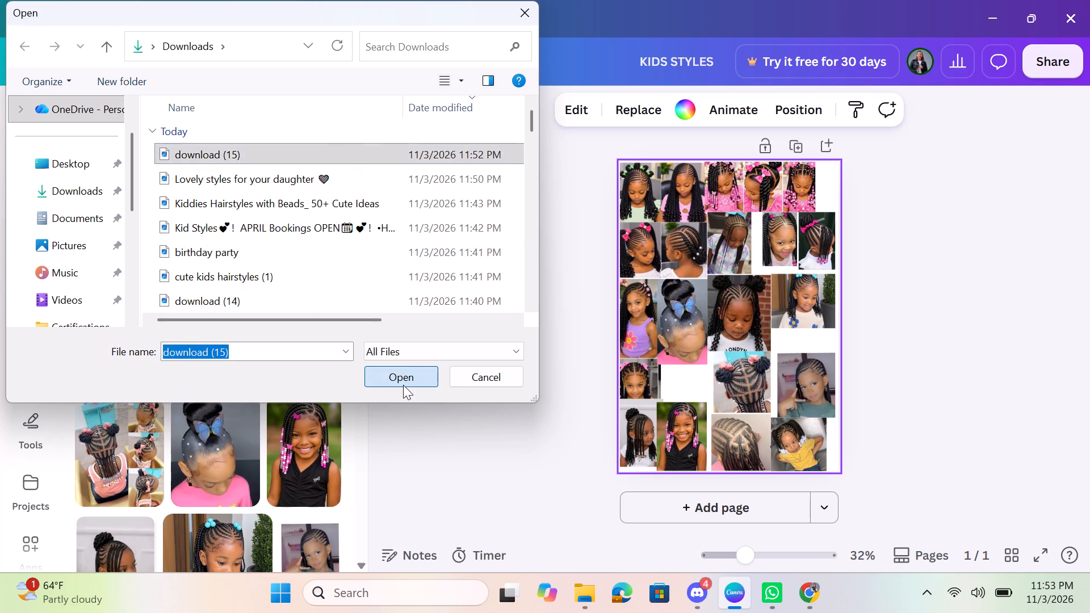
Upload the images "Lovely styles for your daughter" and "Kiddies Hairstyles with Beads_ 50+ Cute Ideas" from the Downloads folder.
left_click(205, 153)
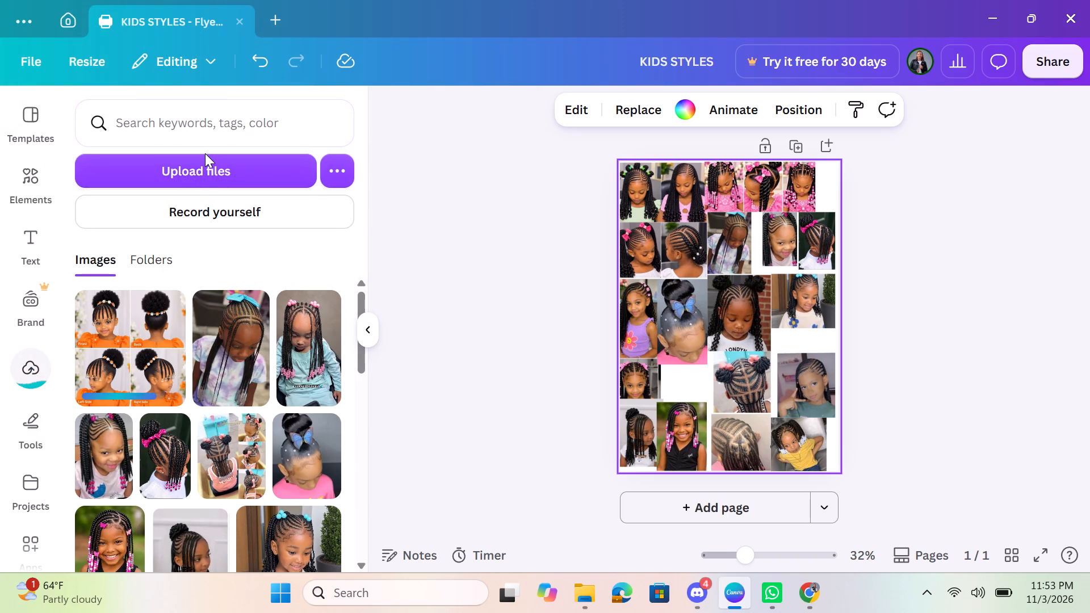
left_click(215, 170)
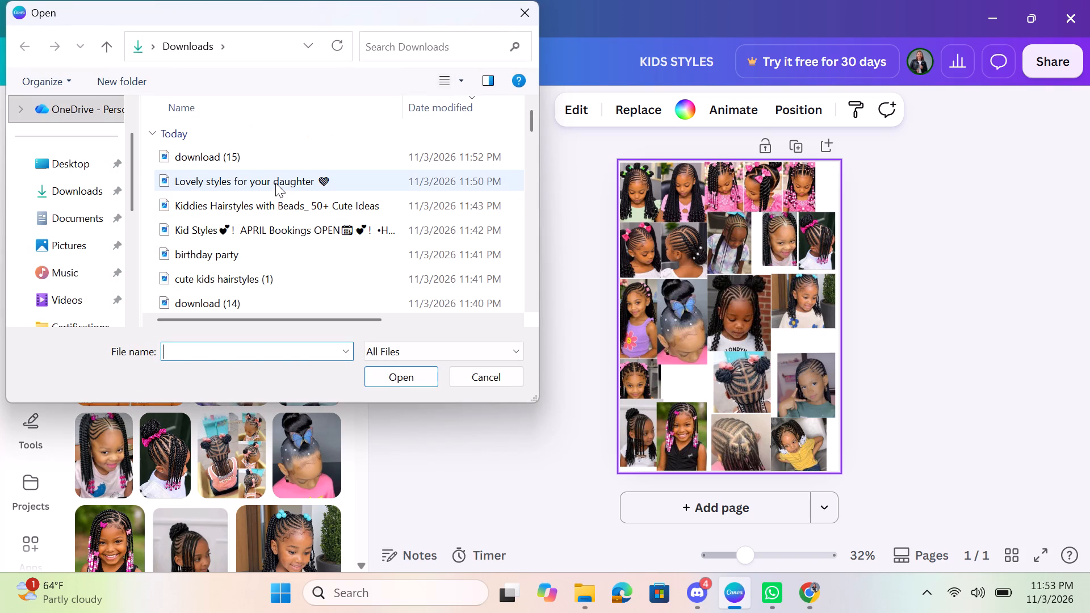
left_click(275, 183)
left_click(408, 376)
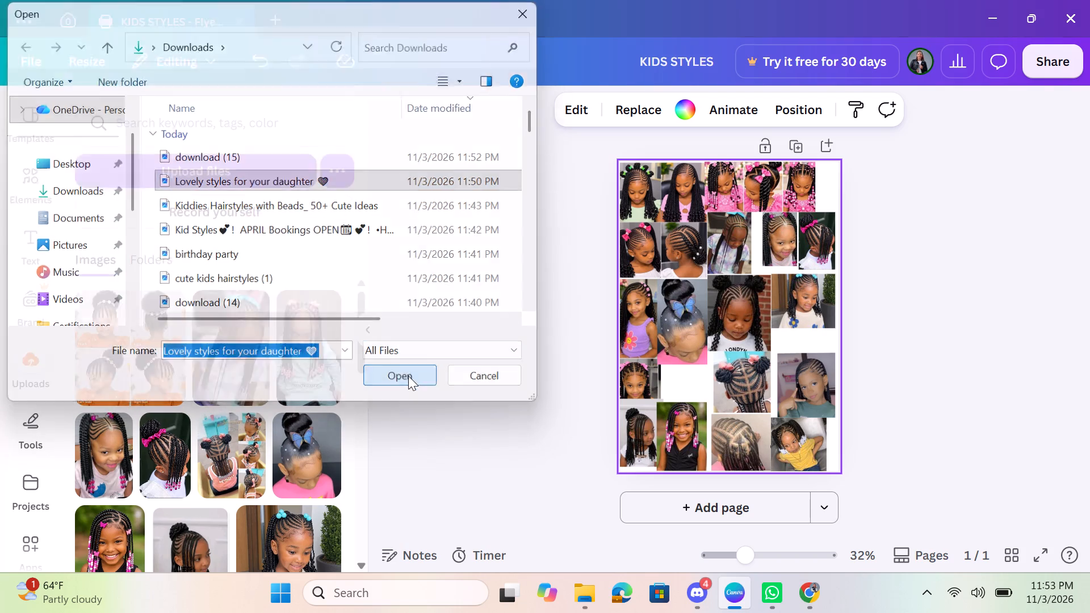
left_click(249, 175)
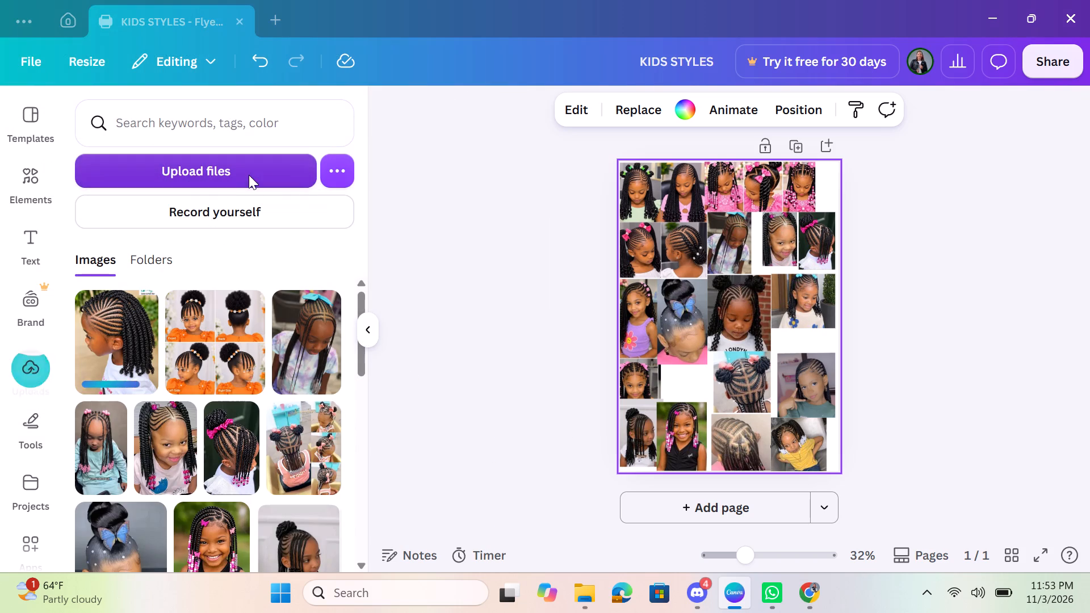
left_click(301, 209)
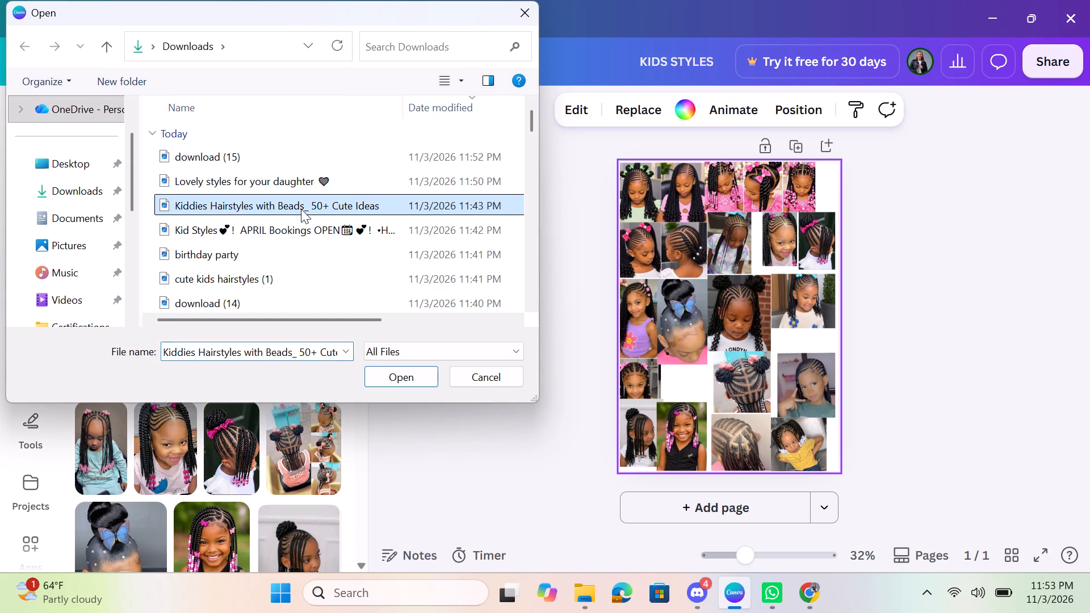
left_click(381, 377)
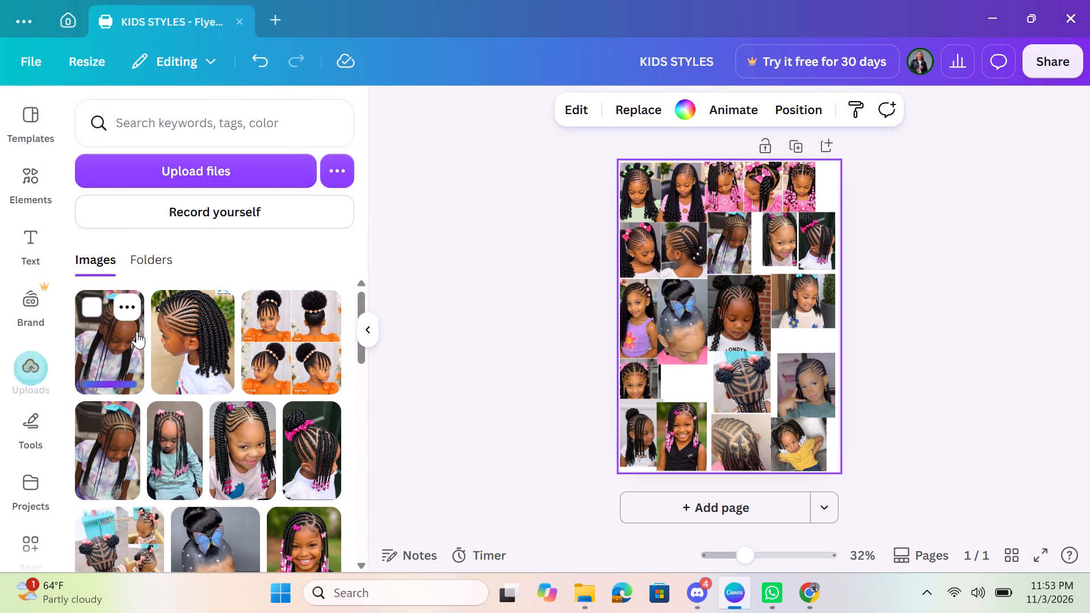
Add the uploaded side-view photo of curved cornrows with long twists, shrink it, and move it over the gap in the fourth row.
left_click(199, 335)
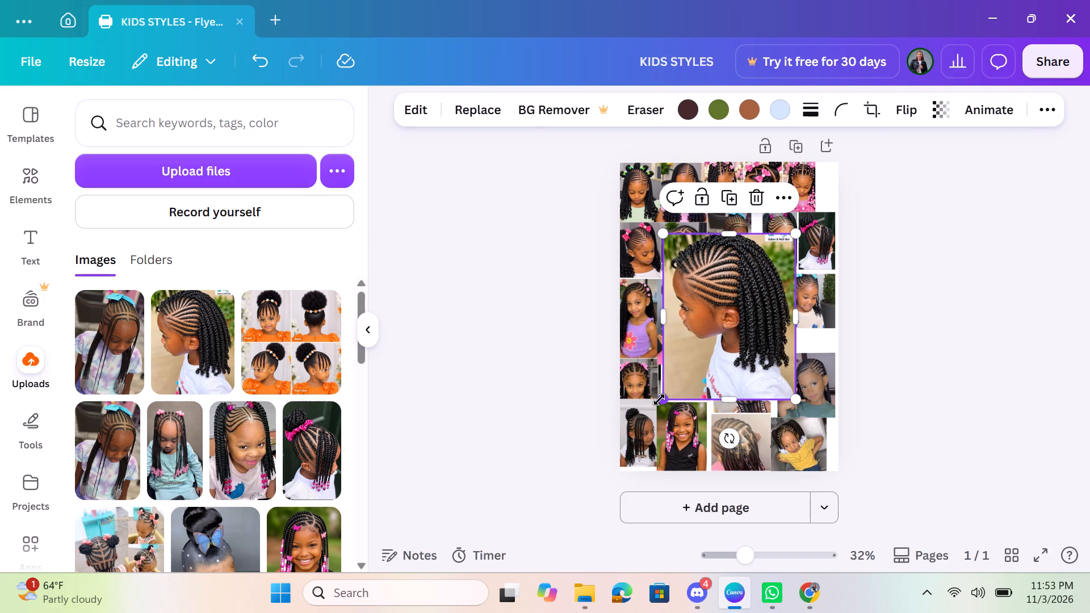
left_click_drag(659, 400, 713, 338)
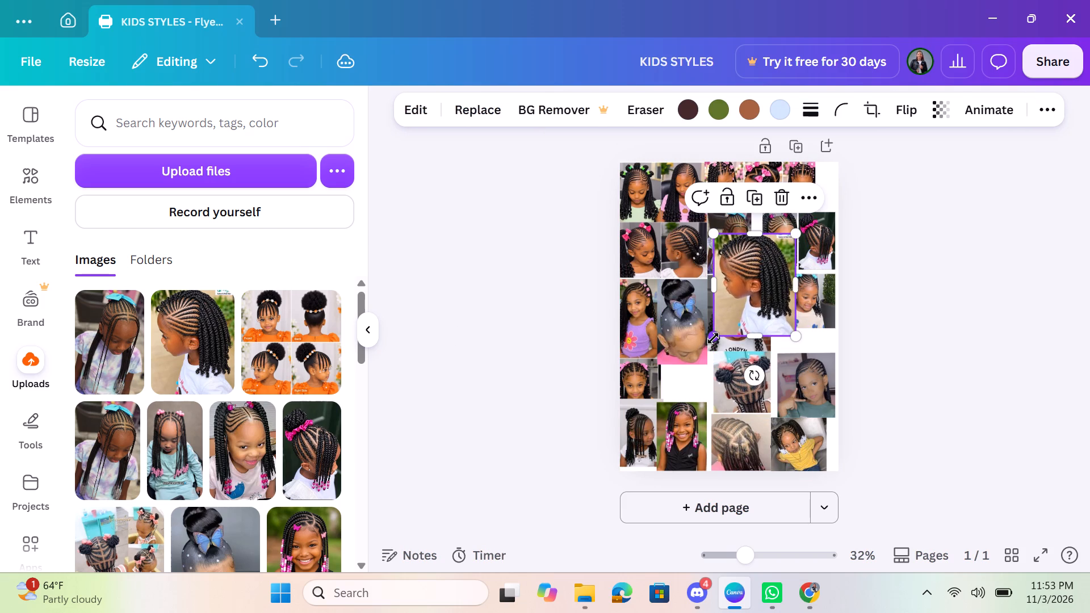
left_click_drag(791, 247, 764, 278)
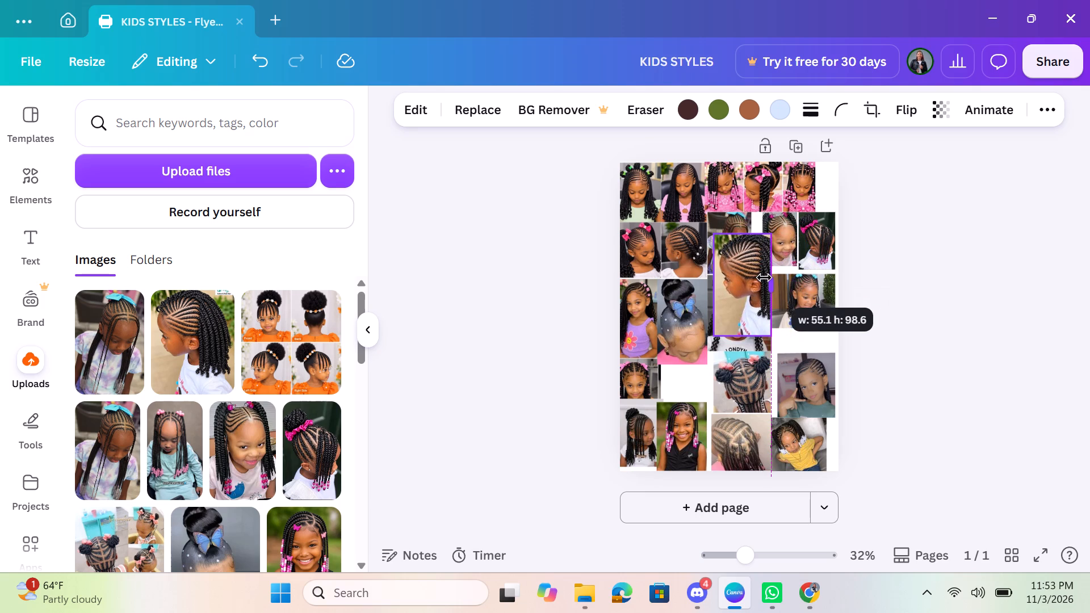
left_click_drag(764, 278, 793, 270)
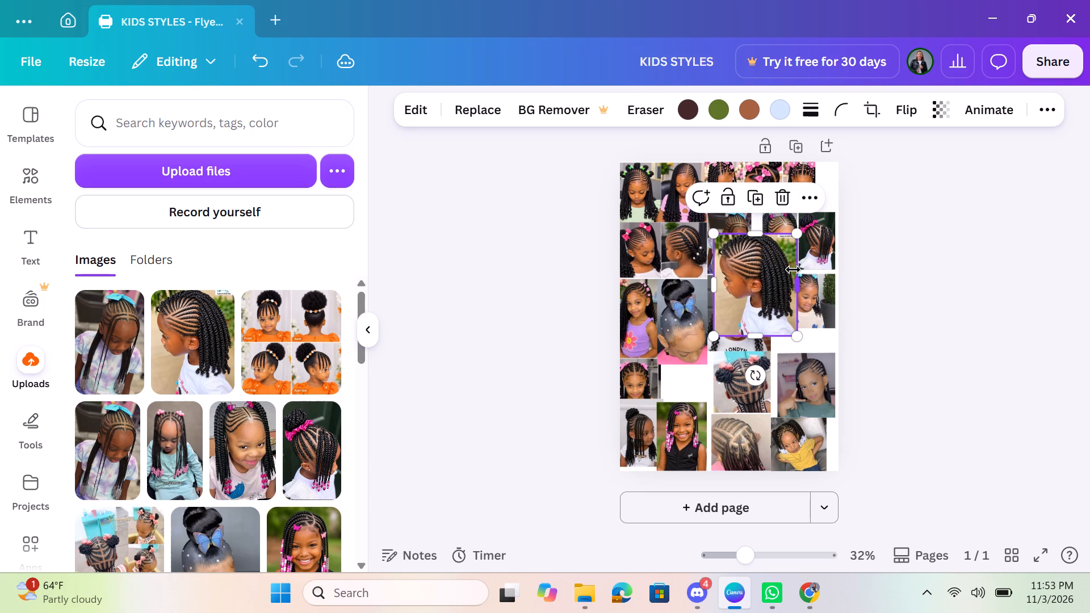
left_click_drag(711, 341, 715, 337)
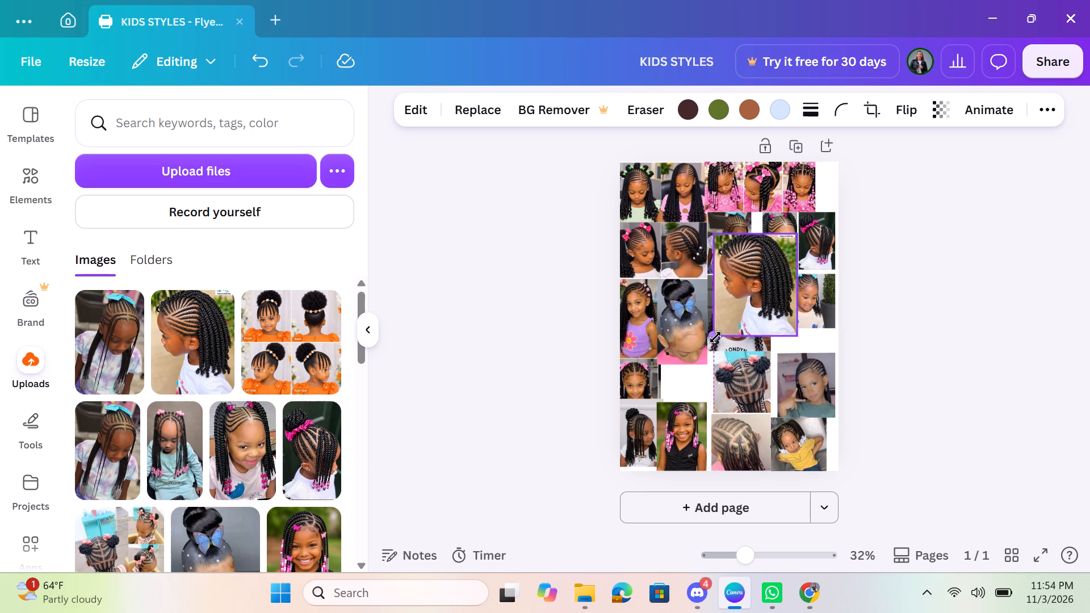
left_click_drag(715, 337, 755, 297)
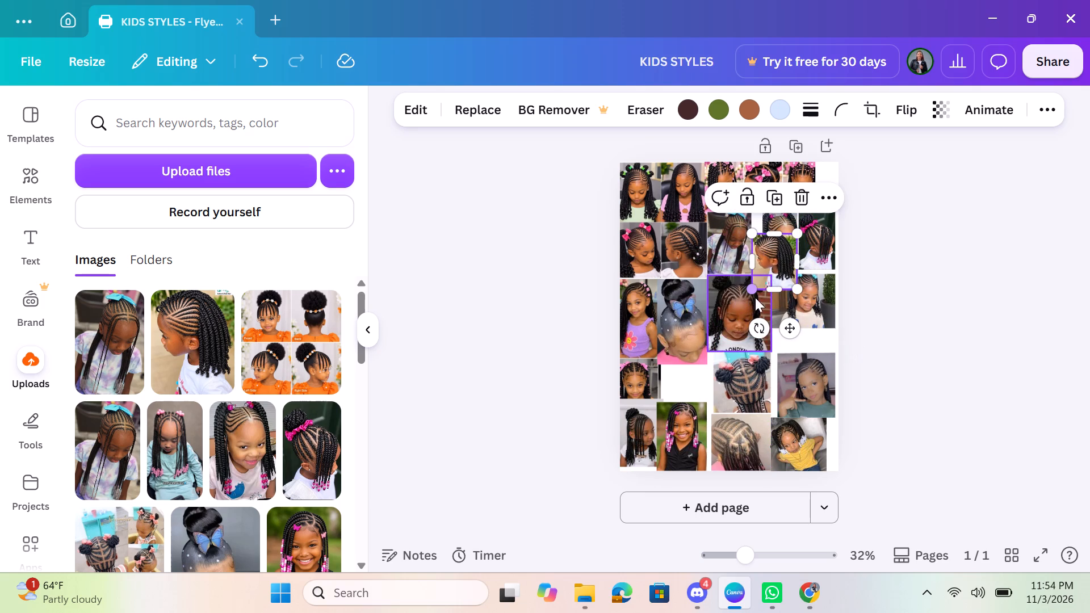
left_click_drag(777, 259, 701, 367)
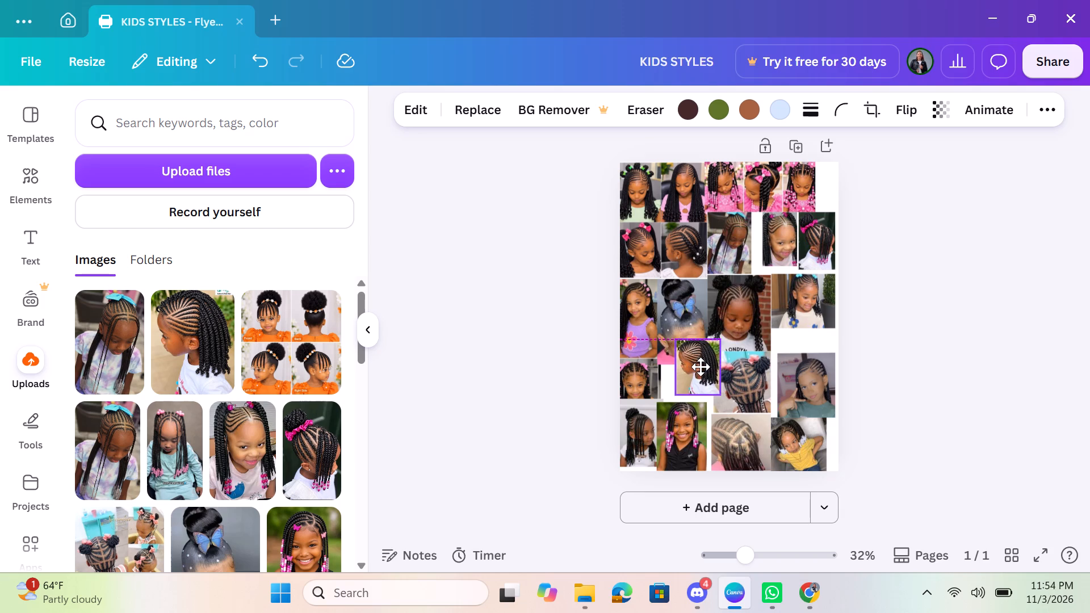
left_click_drag(701, 367, 693, 377)
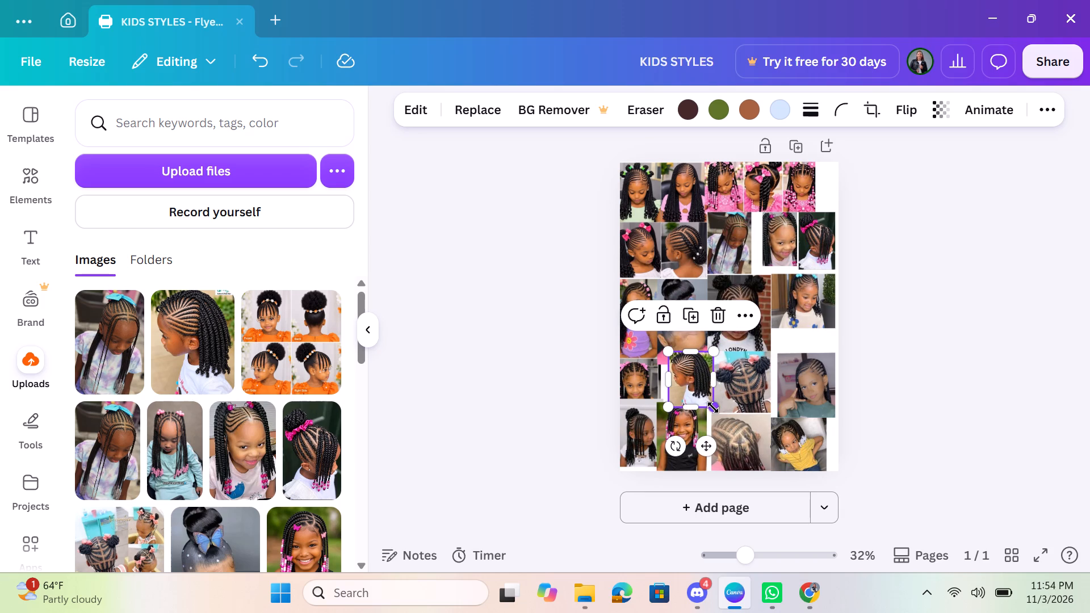
Resize, crop and nudge the side-view cornrow photo to fill the fourth-row gap below the blue-butterfly bun photo.
left_click_drag(713, 408, 697, 399)
left_click_drag(705, 380, 710, 380)
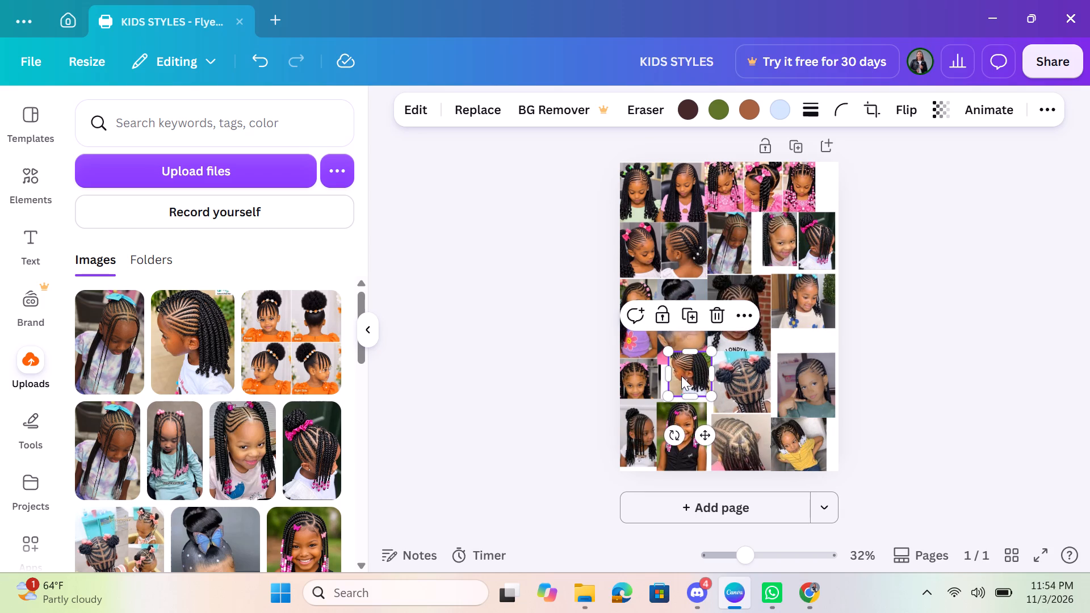
left_click_drag(670, 372, 663, 372)
left_click_drag(689, 367, 689, 378)
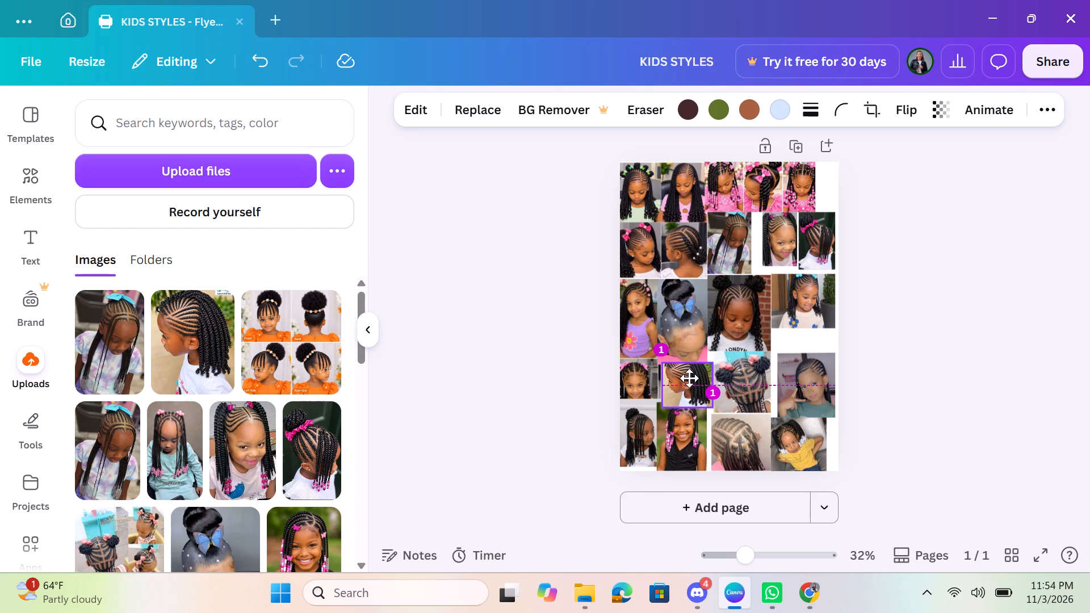
left_click_drag(689, 378, 689, 384)
left_click_drag(684, 362, 684, 352)
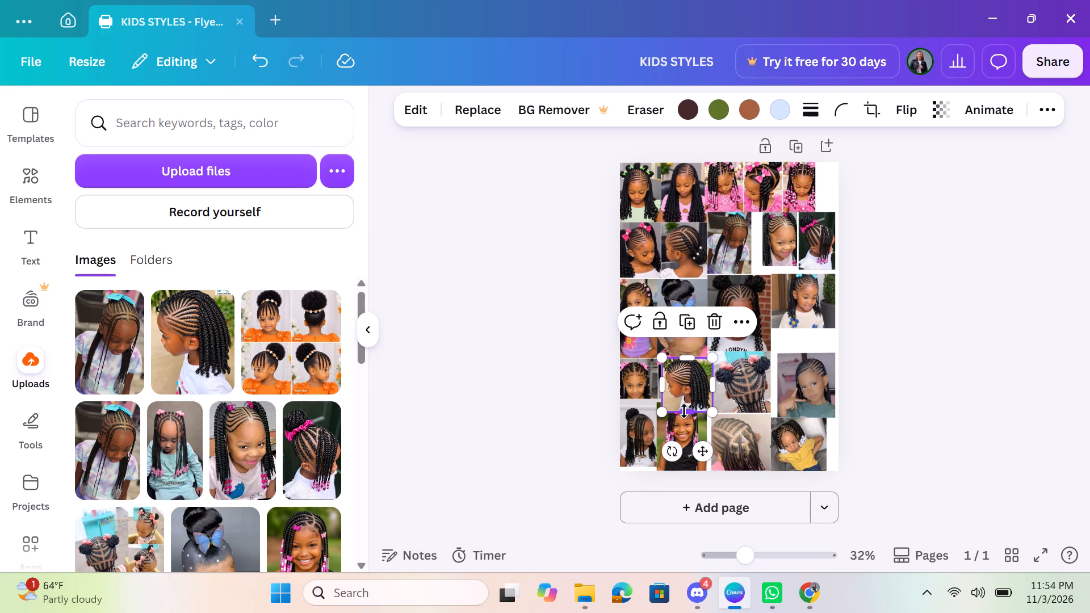
left_click_drag(684, 411, 685, 393)
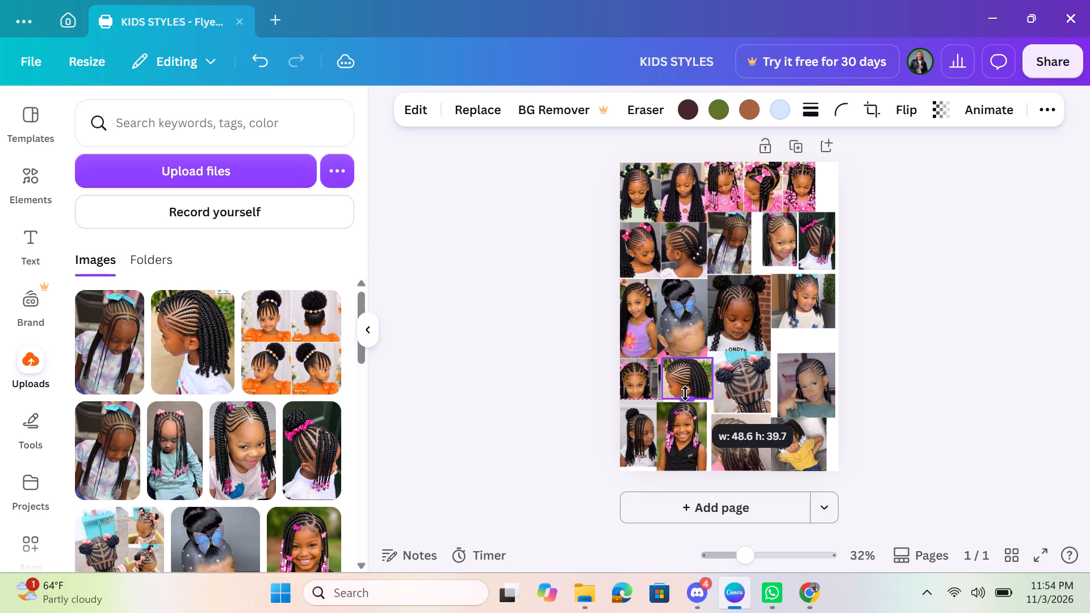
left_click_drag(685, 393, 685, 392)
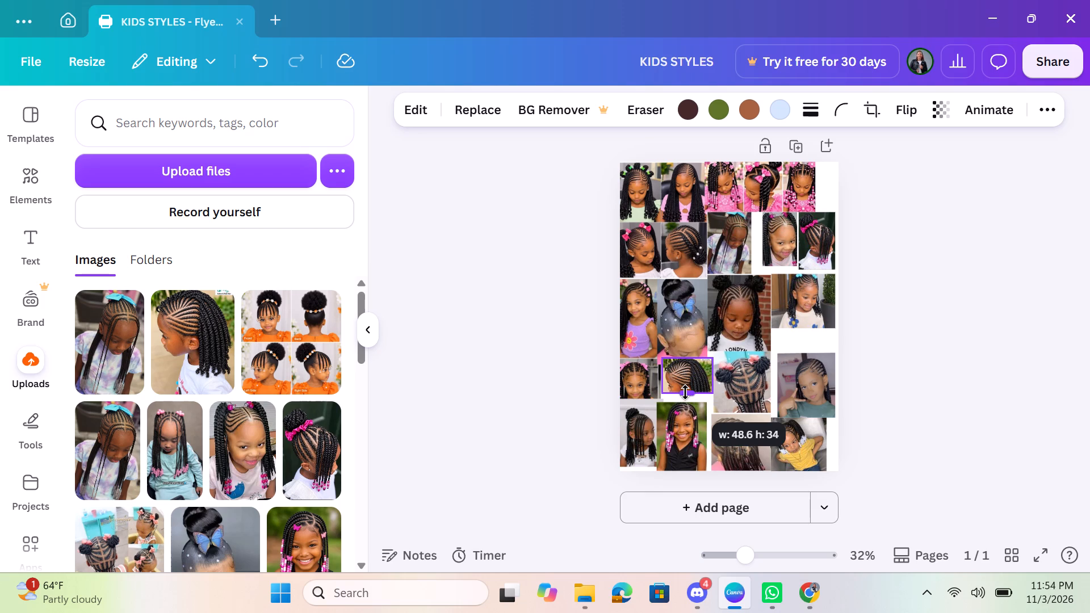
left_click_drag(685, 392, 685, 393)
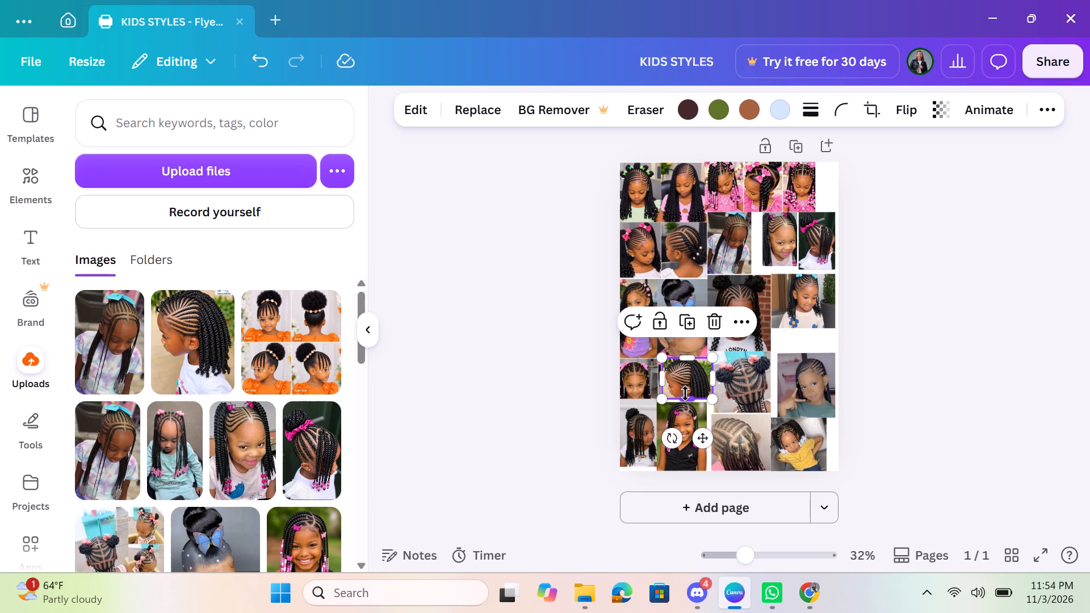
left_click(675, 381)
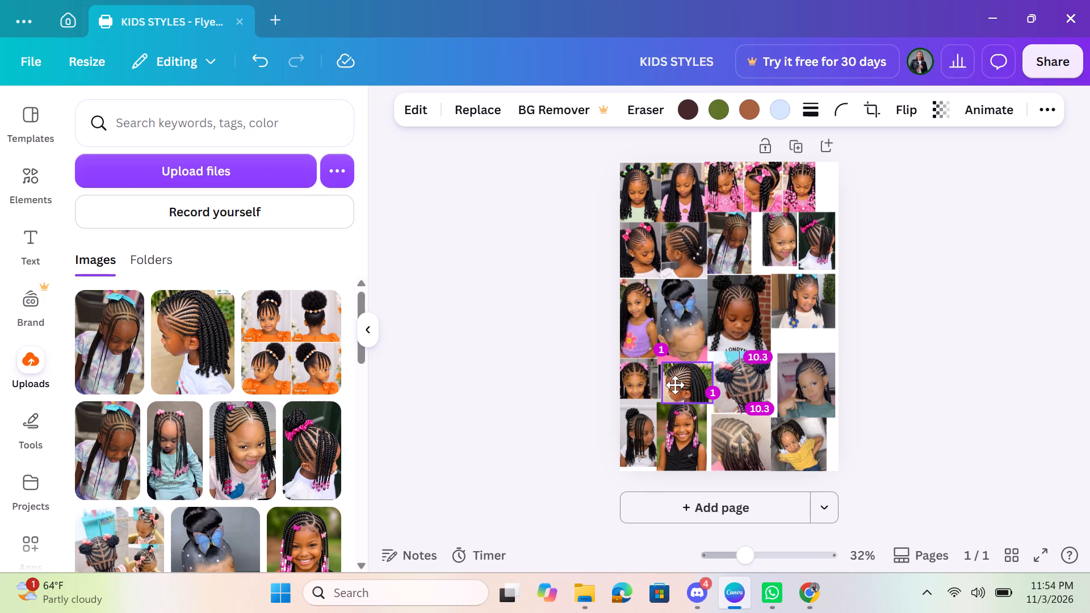
left_click_drag(682, 362, 681, 355)
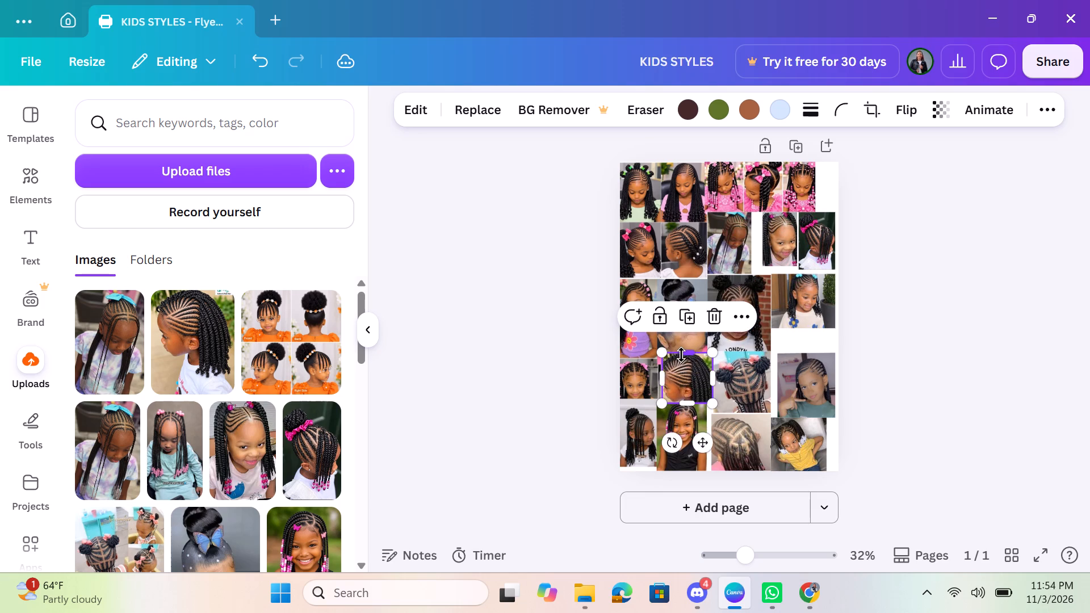
left_click(506, 372)
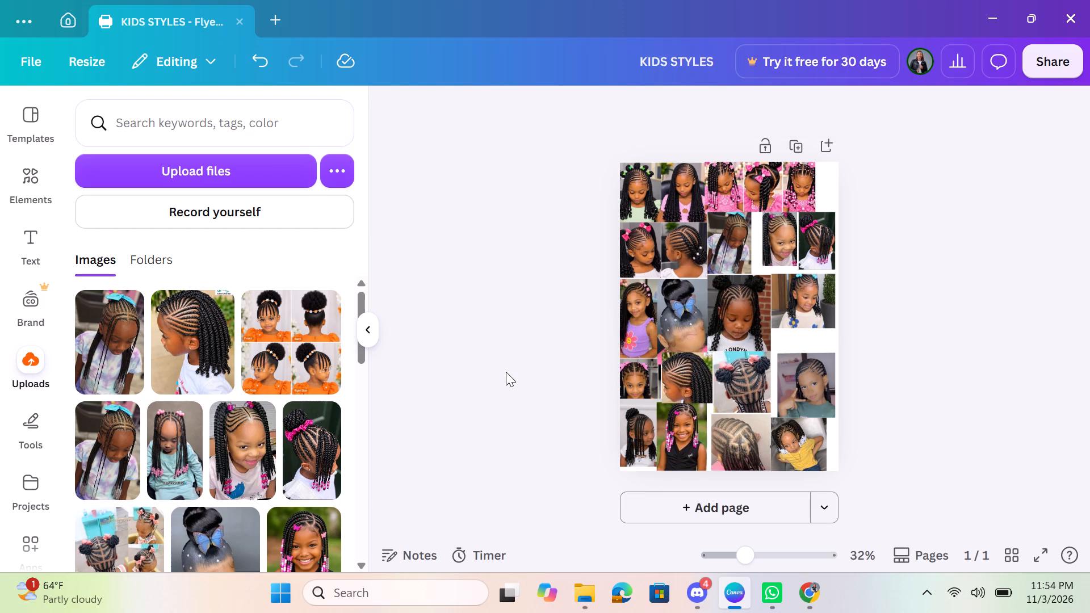
left_click(506, 359)
Widen the side-view cornrow photo's left edge to meet the small braids photo beside it.
left_click(663, 367)
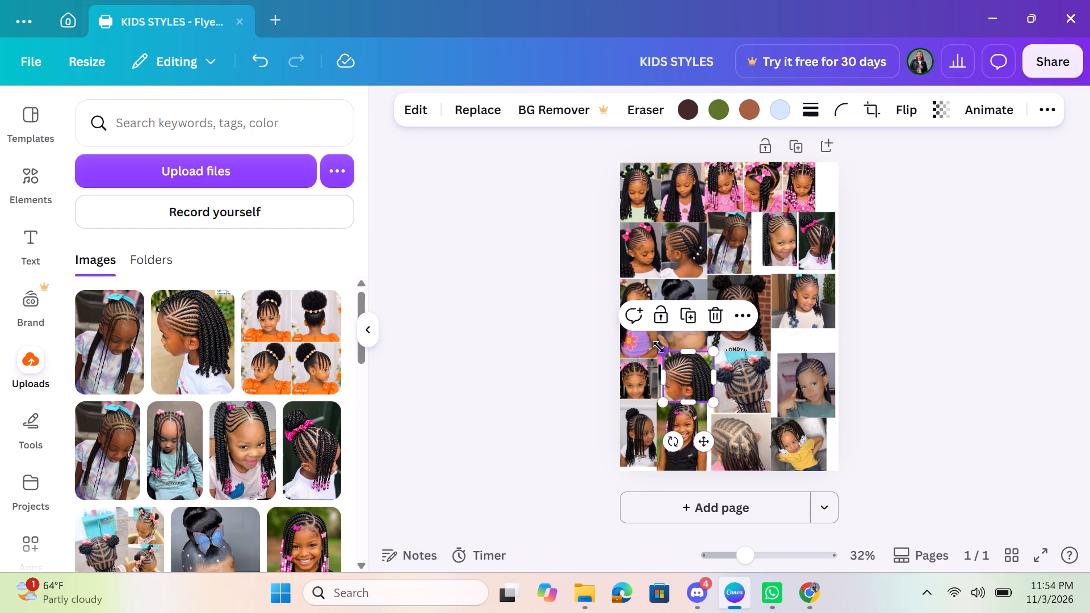
left_click(663, 378)
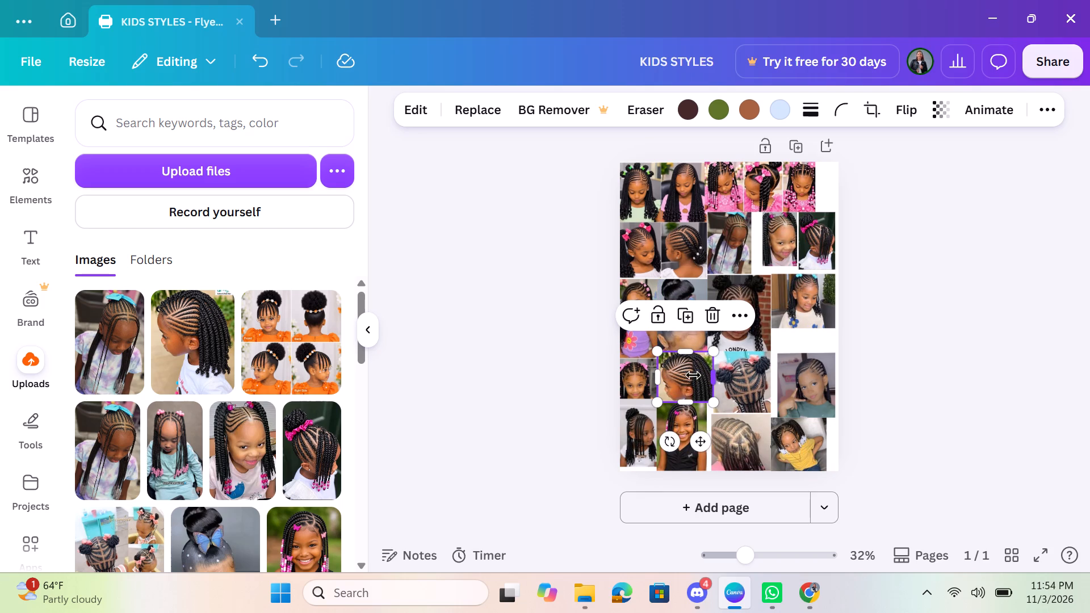
left_click(547, 397)
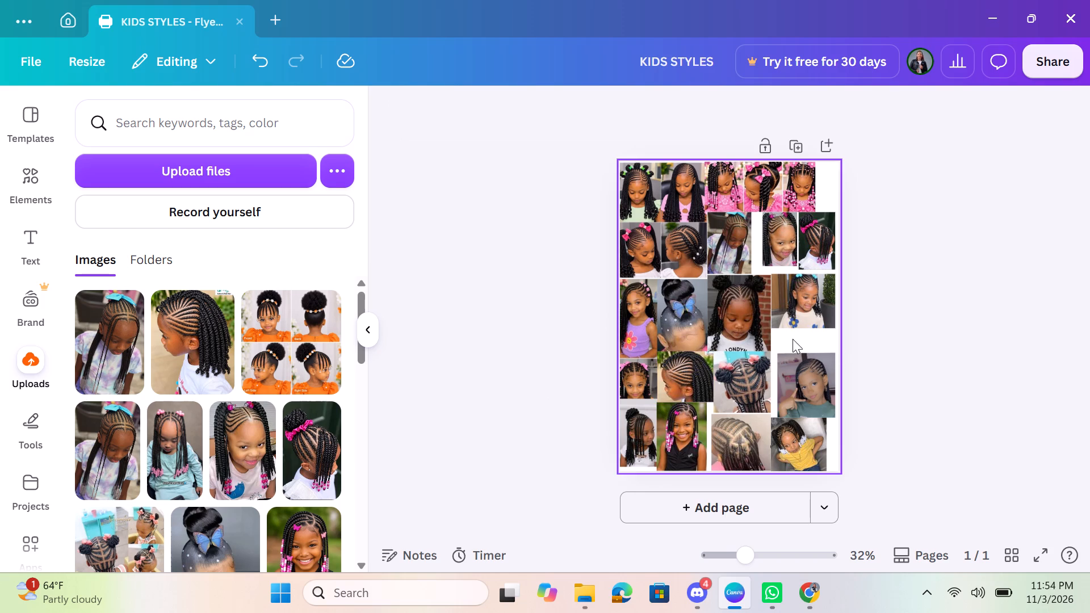
Shrink the photo of the girl in the green top and move it against the two-bun photo, above the yellow-top girl.
left_click(814, 349)
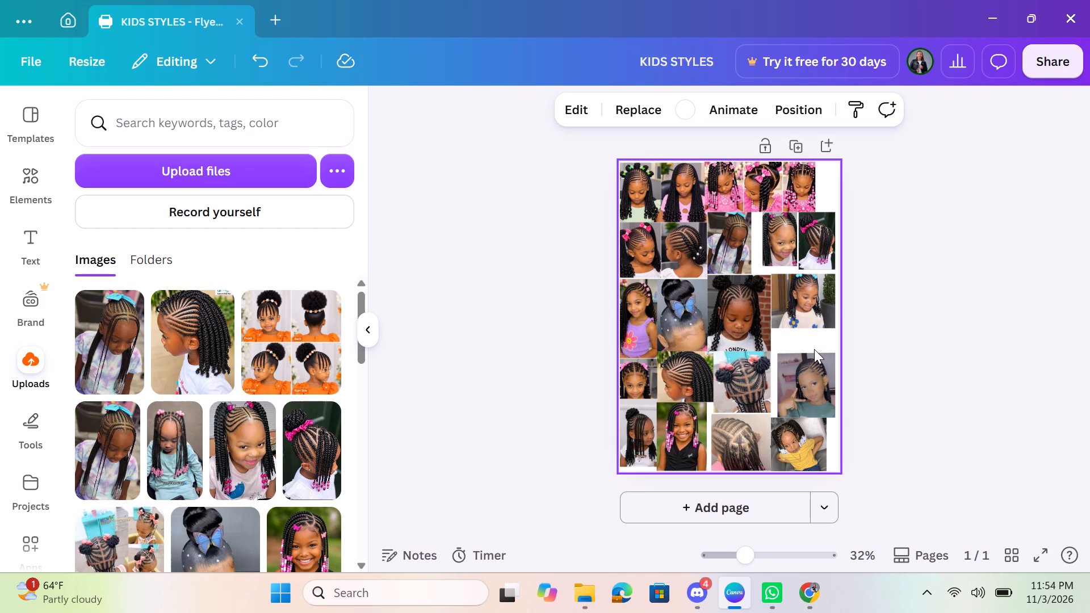
left_click(781, 350)
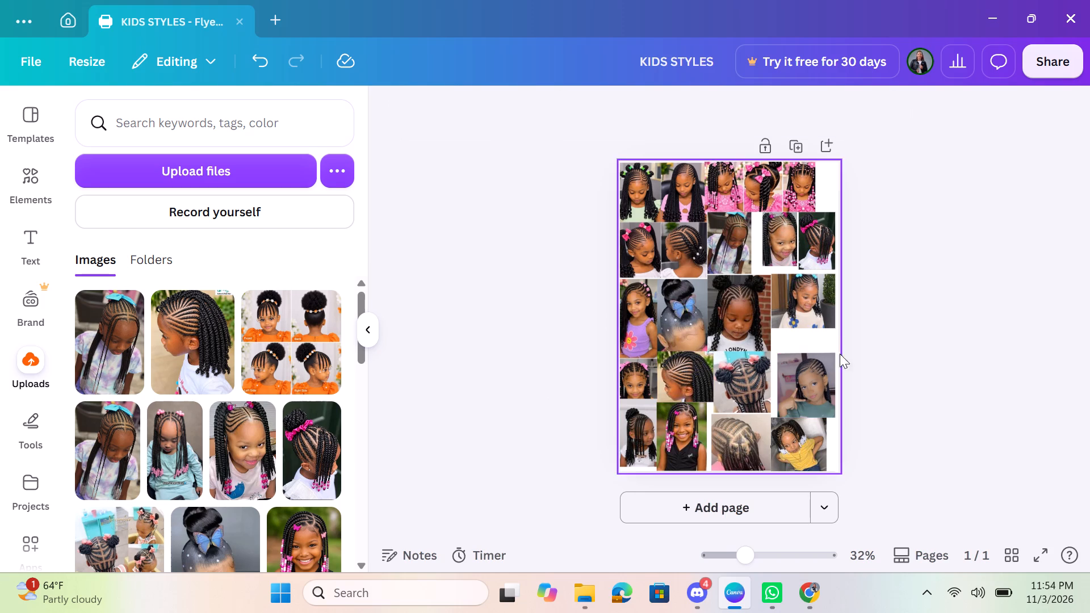
left_click(832, 350)
left_click(830, 367)
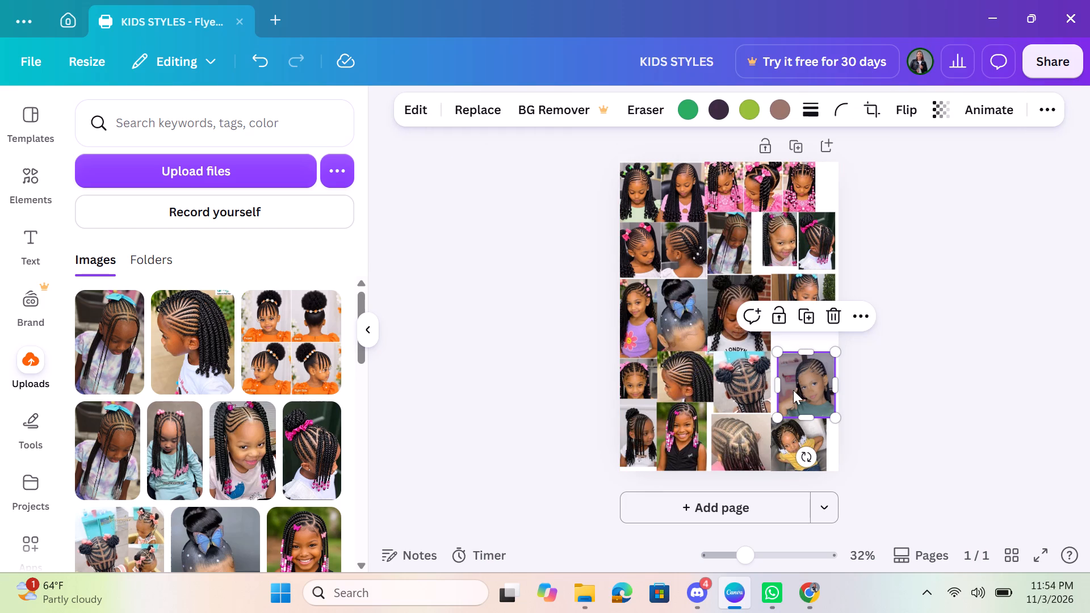
left_click_drag(778, 415, 779, 414)
left_click_drag(779, 414, 799, 397)
left_click_drag(813, 376, 799, 388)
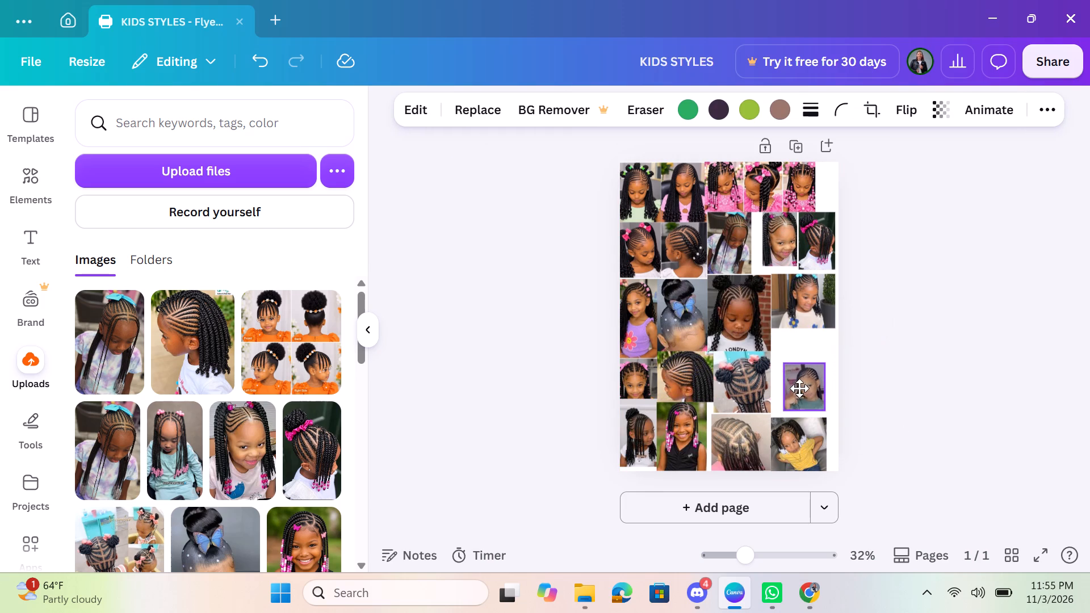
left_click_drag(799, 388, 791, 394)
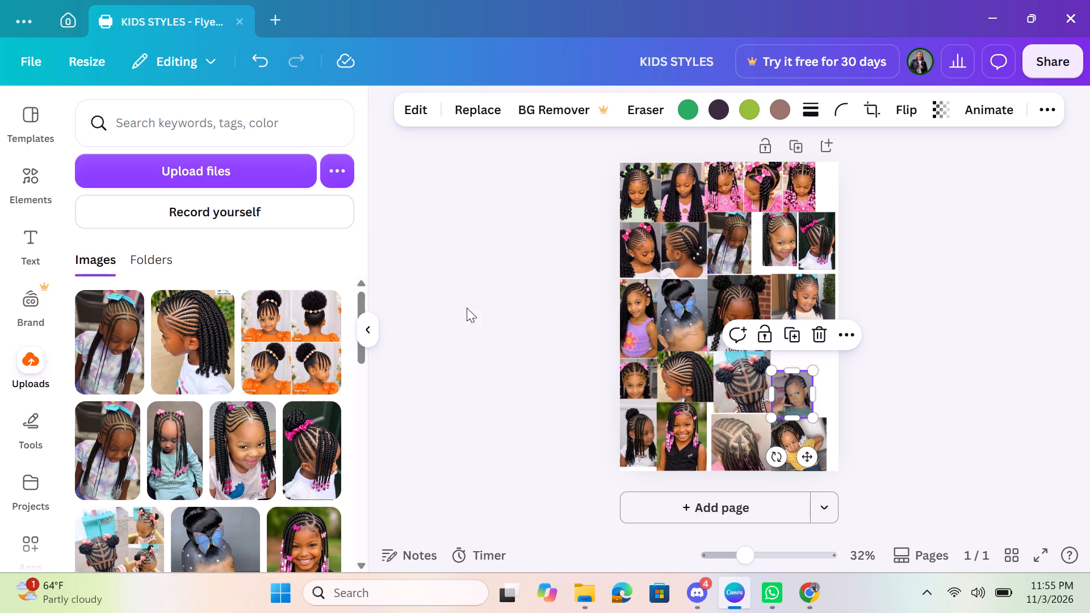
Add the uploaded four-view orange-dress photo, crop it to its two lower side views, and place it below the third row's last photo.
left_click(307, 317)
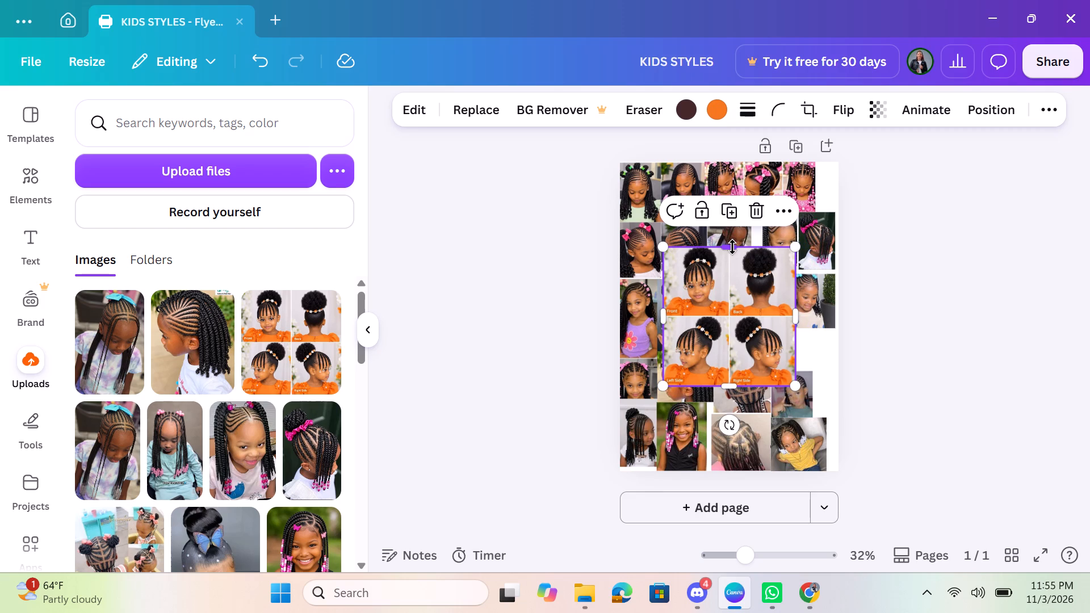
left_click_drag(732, 247, 748, 314)
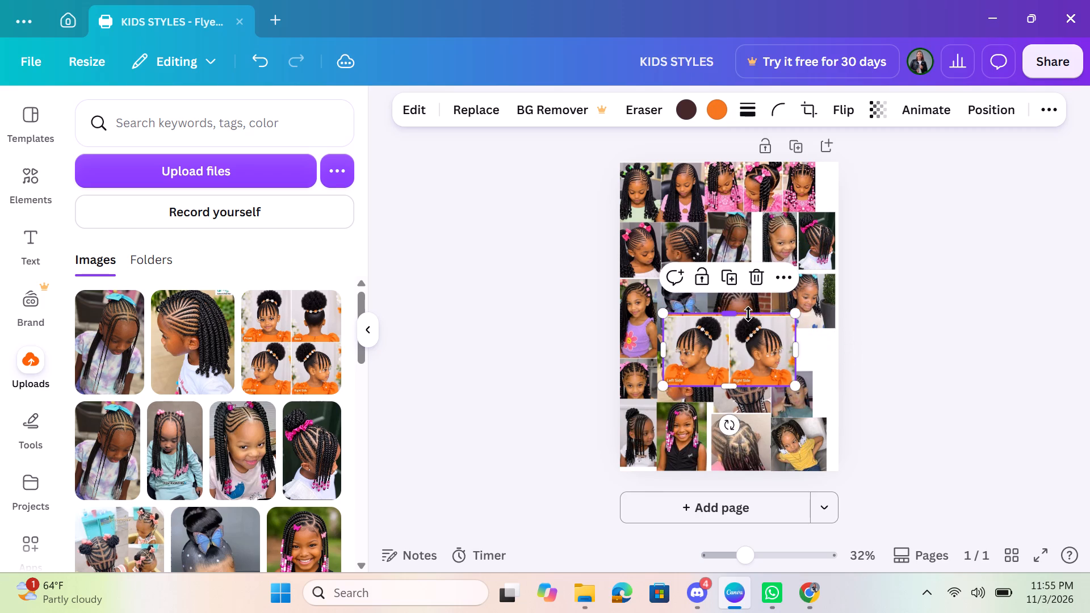
left_click_drag(661, 342, 672, 343)
left_click_drag(791, 346, 787, 346)
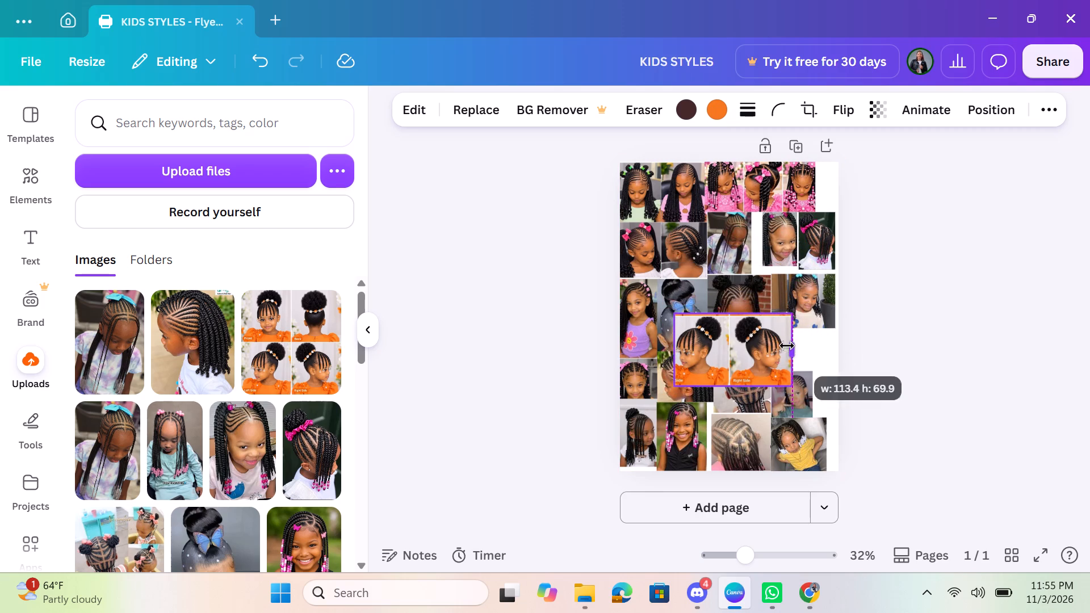
left_click_drag(787, 346, 781, 344)
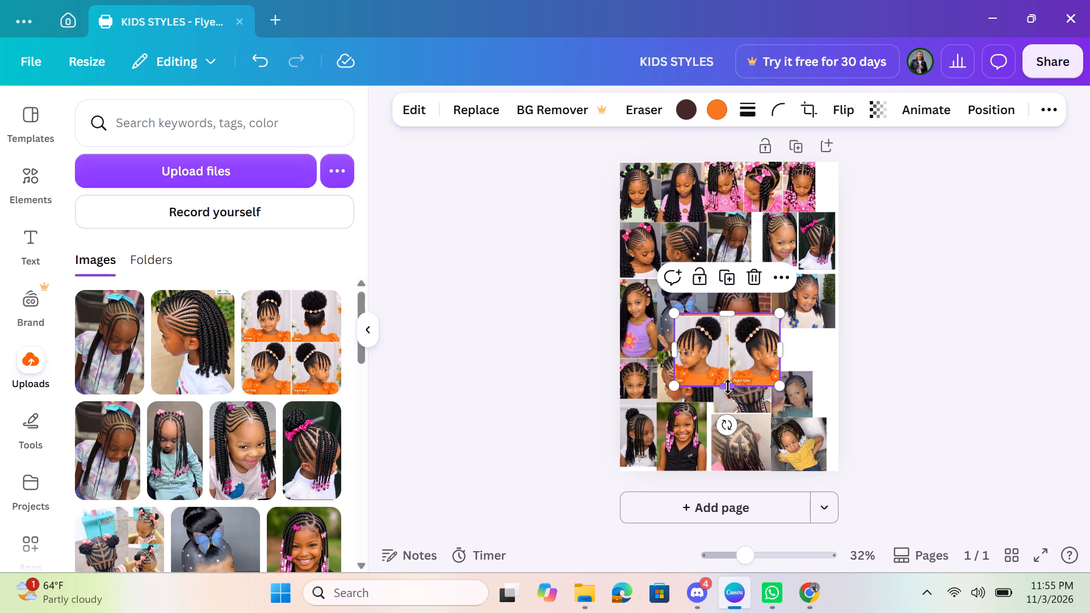
left_click_drag(728, 387, 730, 372)
left_click_drag(729, 346, 821, 356)
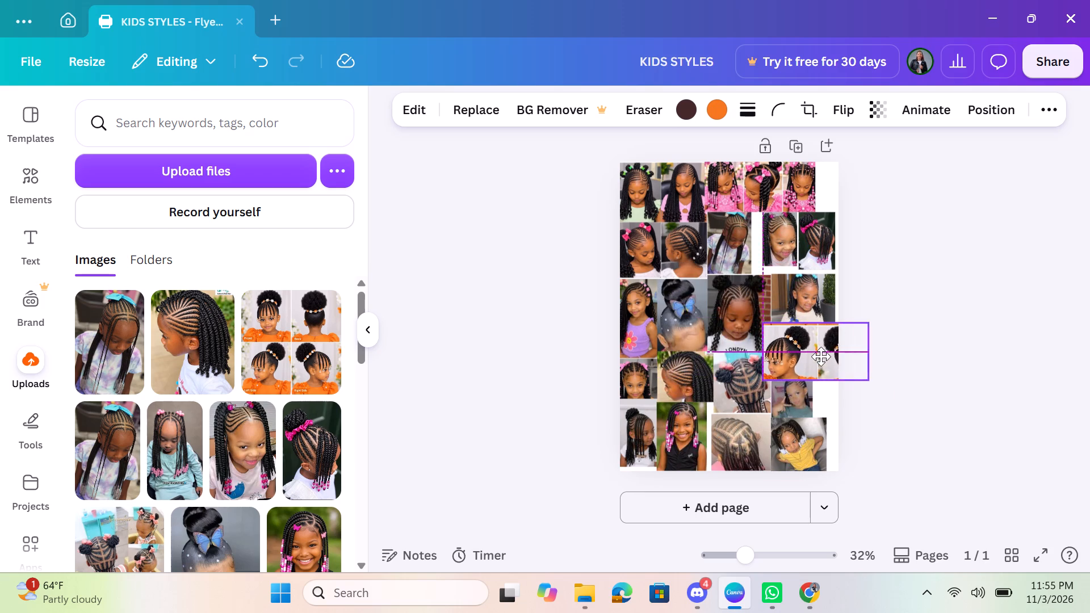
left_click_drag(821, 356, 832, 355)
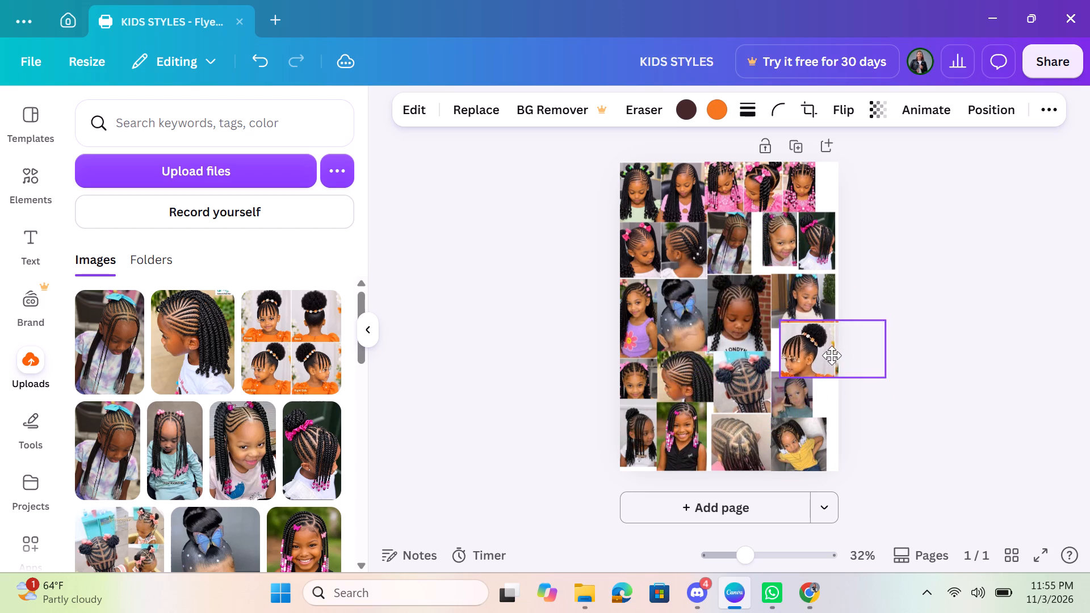
left_click_drag(832, 355, 824, 356)
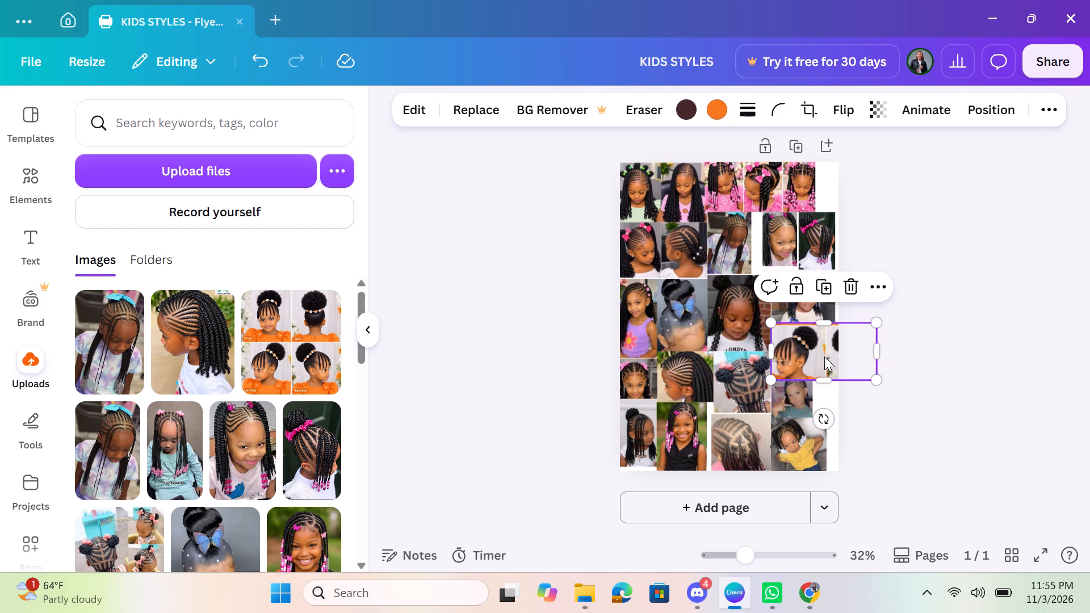
Shrink the side-view cornrow photo and align it with the small braids photo in the fourth row.
left_click_drag(711, 394, 704, 391)
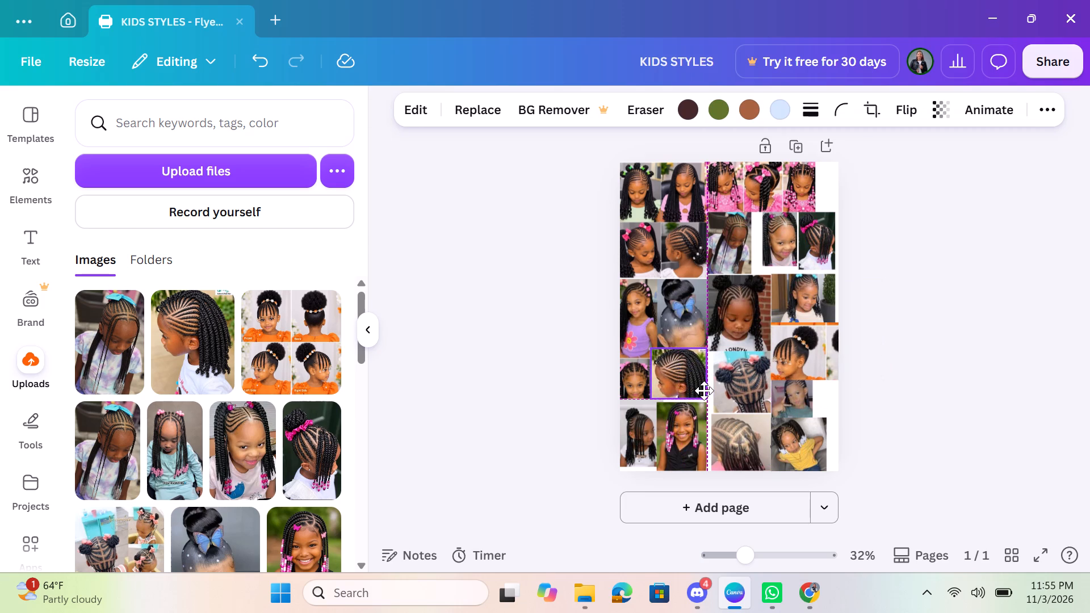
left_click_drag(704, 391, 704, 389)
left_click_drag(705, 402, 700, 395)
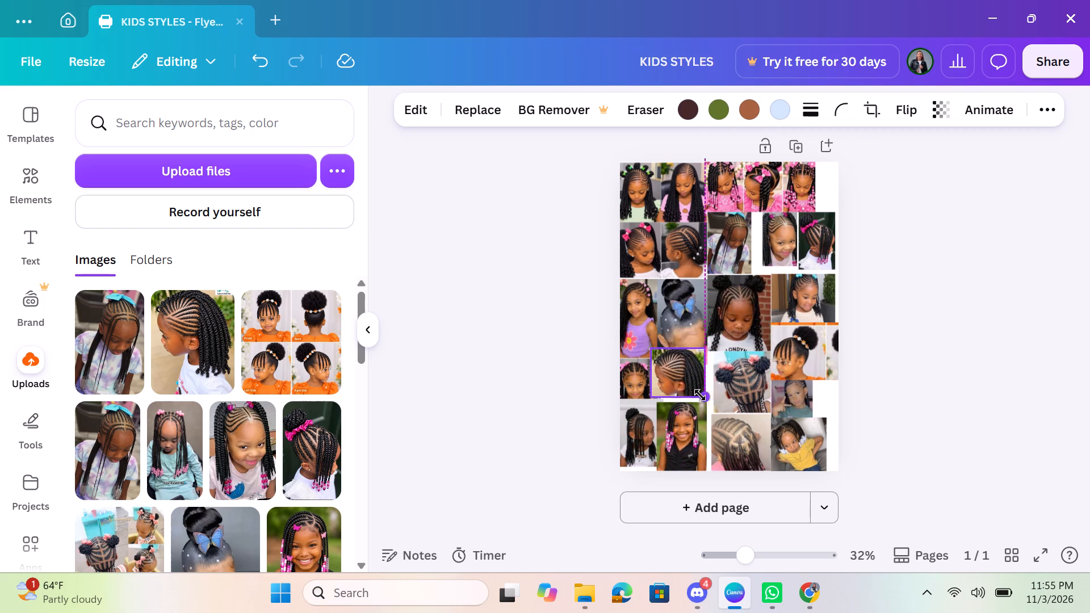
left_click_drag(700, 395, 695, 390)
left_click_drag(683, 377, 686, 390)
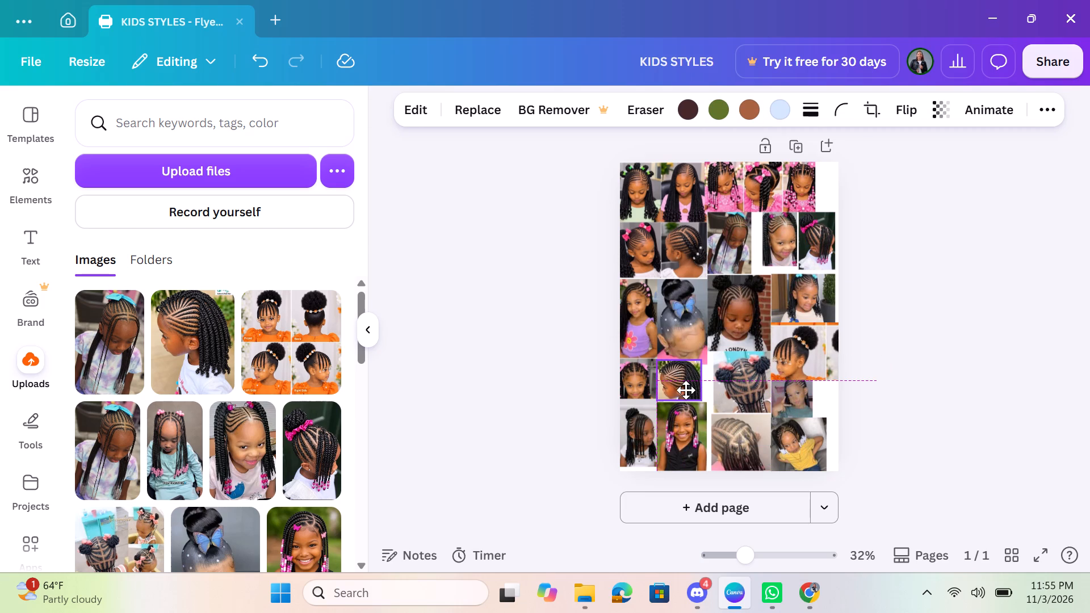
left_click_drag(686, 390, 686, 391)
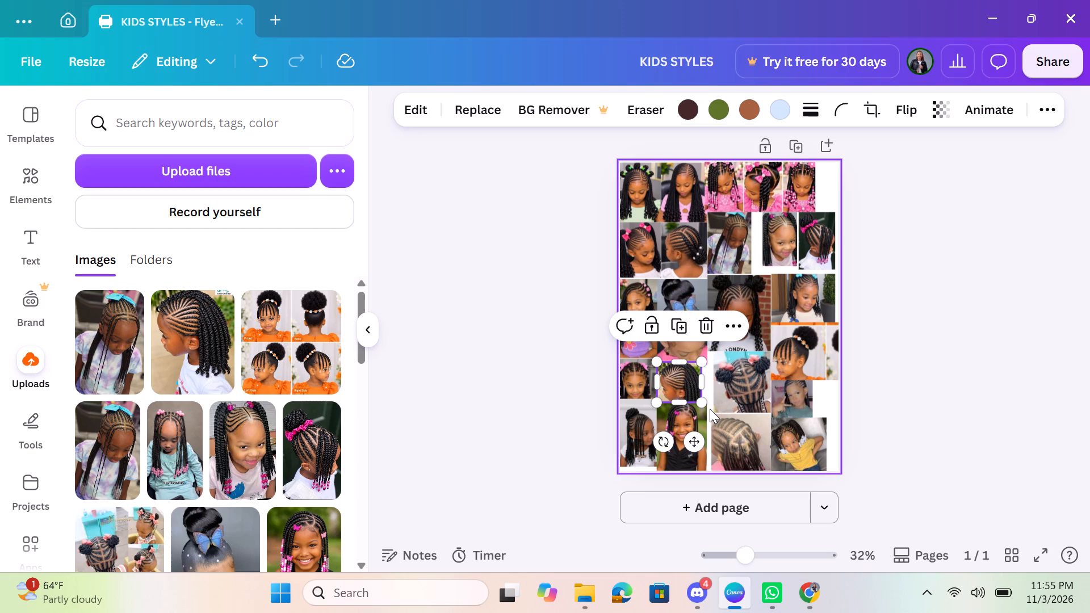
Shrink the two-bun photo and move it against the side-view cornrow photo in the fourth row.
left_click(717, 408)
left_click_drag(718, 409, 732, 400)
left_click_drag(753, 374, 735, 379)
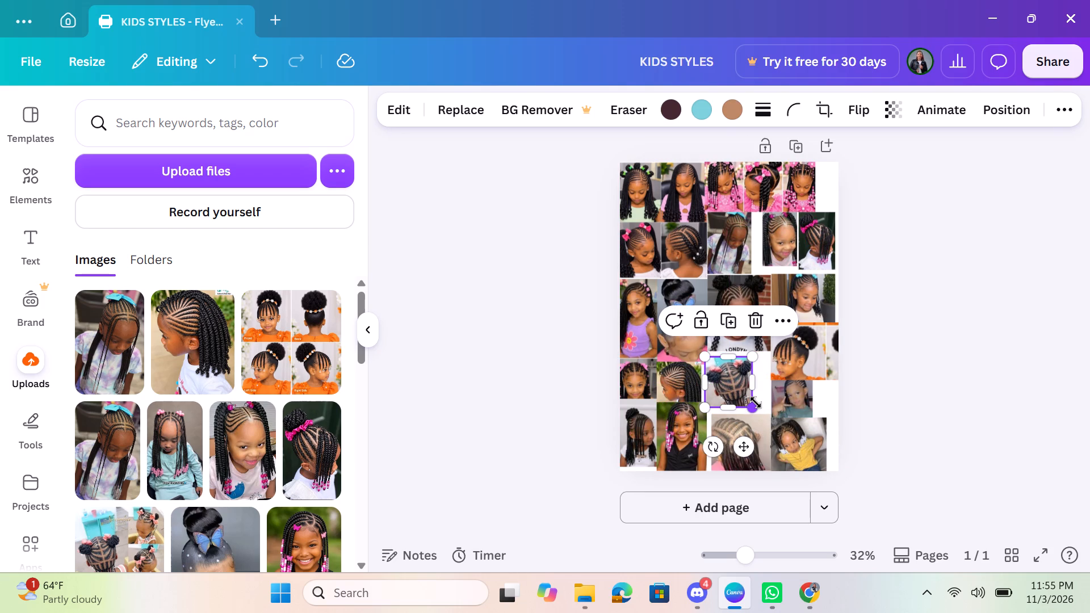
left_click(759, 406)
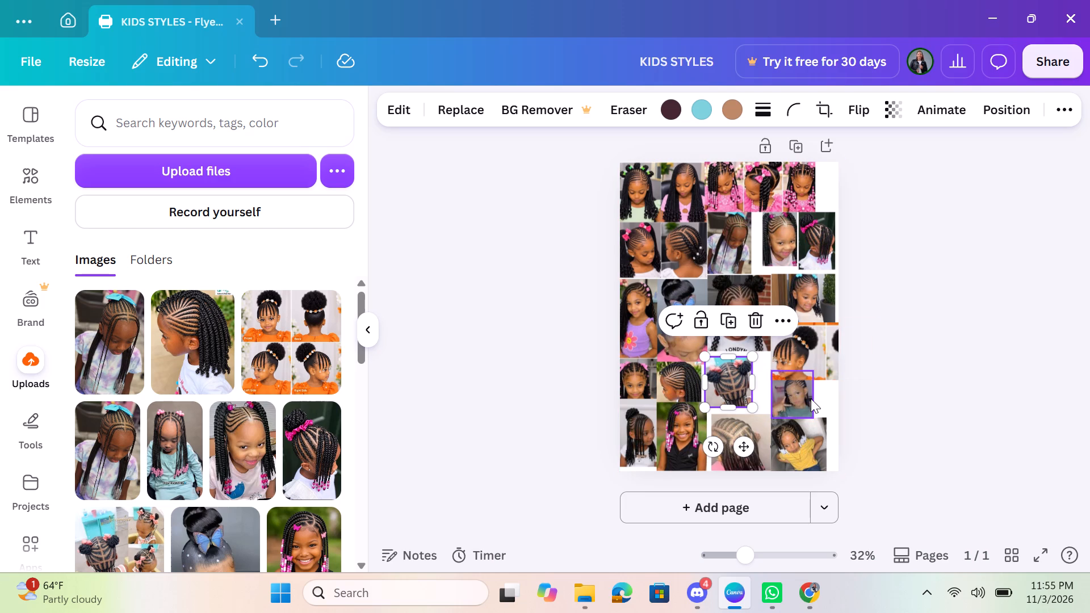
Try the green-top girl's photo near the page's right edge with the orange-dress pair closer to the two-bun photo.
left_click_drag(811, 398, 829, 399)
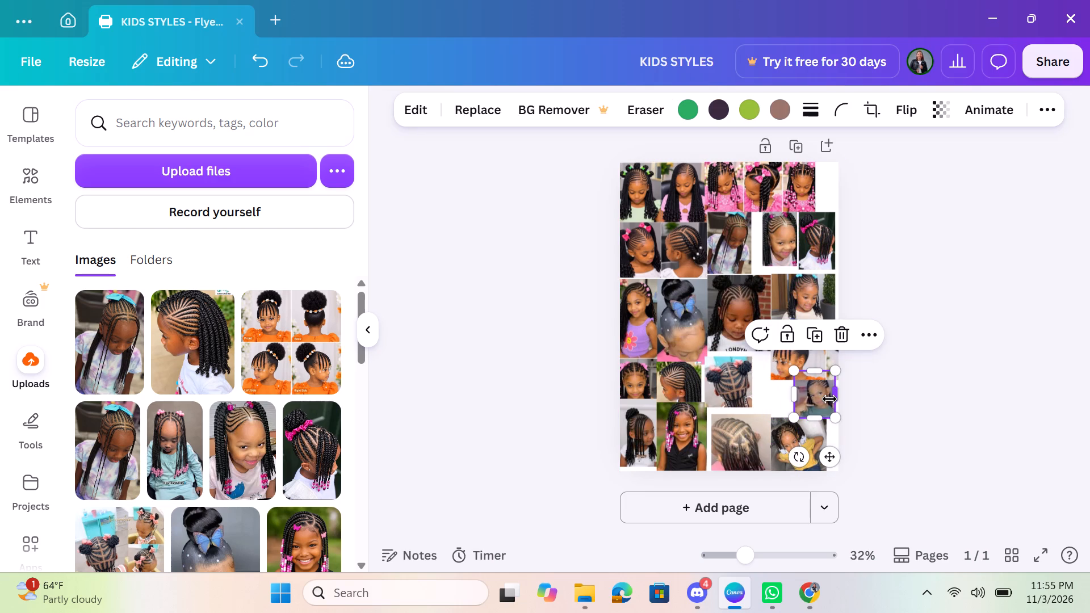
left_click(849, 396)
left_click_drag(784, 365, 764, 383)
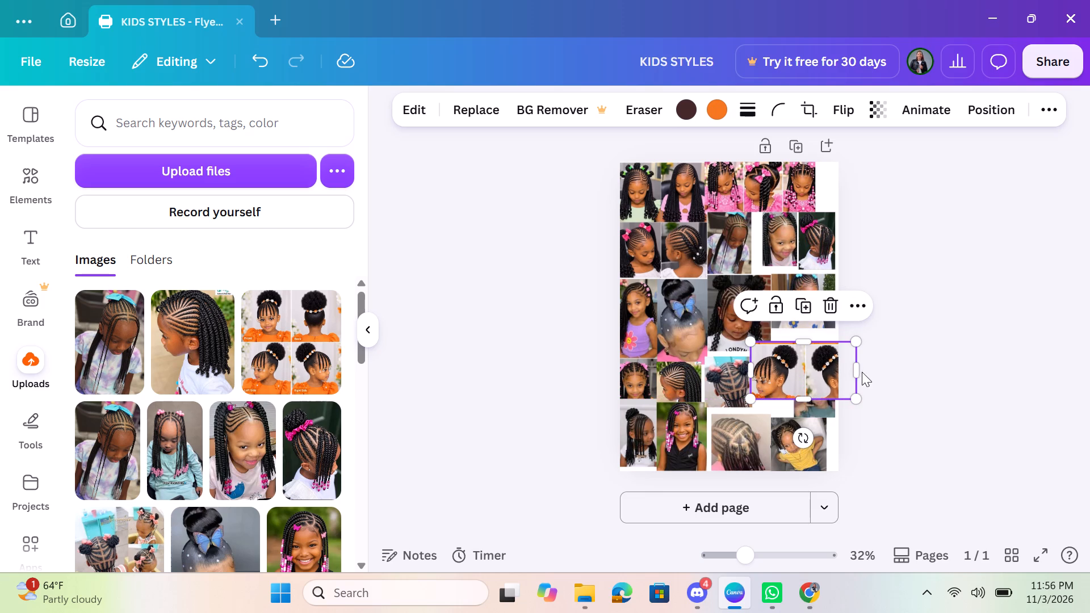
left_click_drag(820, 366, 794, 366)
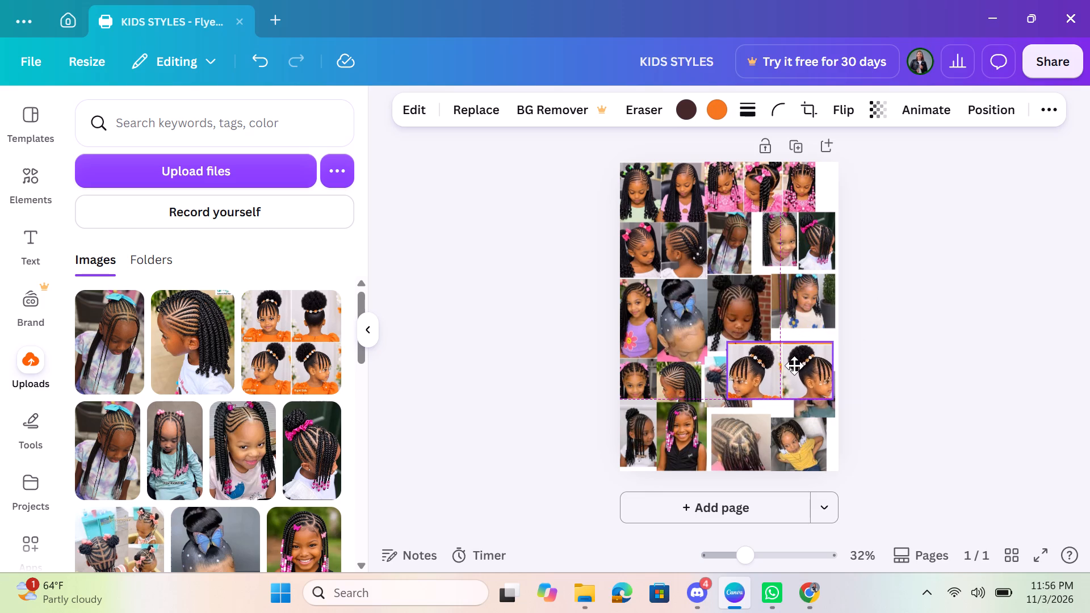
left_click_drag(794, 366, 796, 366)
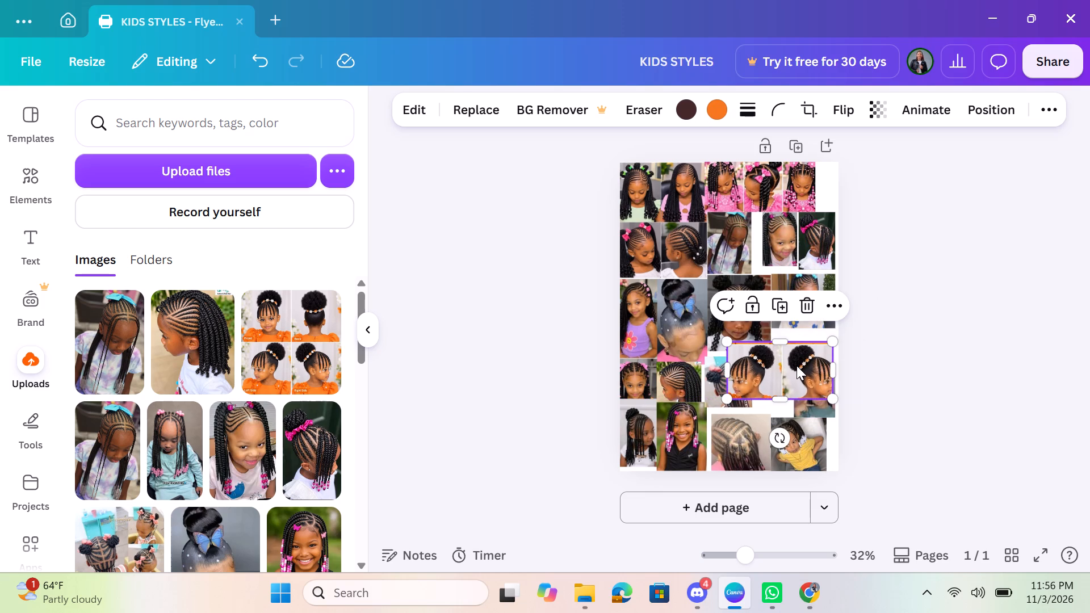
Delete the close-up photo of parted braids beside the yellow-top girl in the bottom row.
left_click(758, 426)
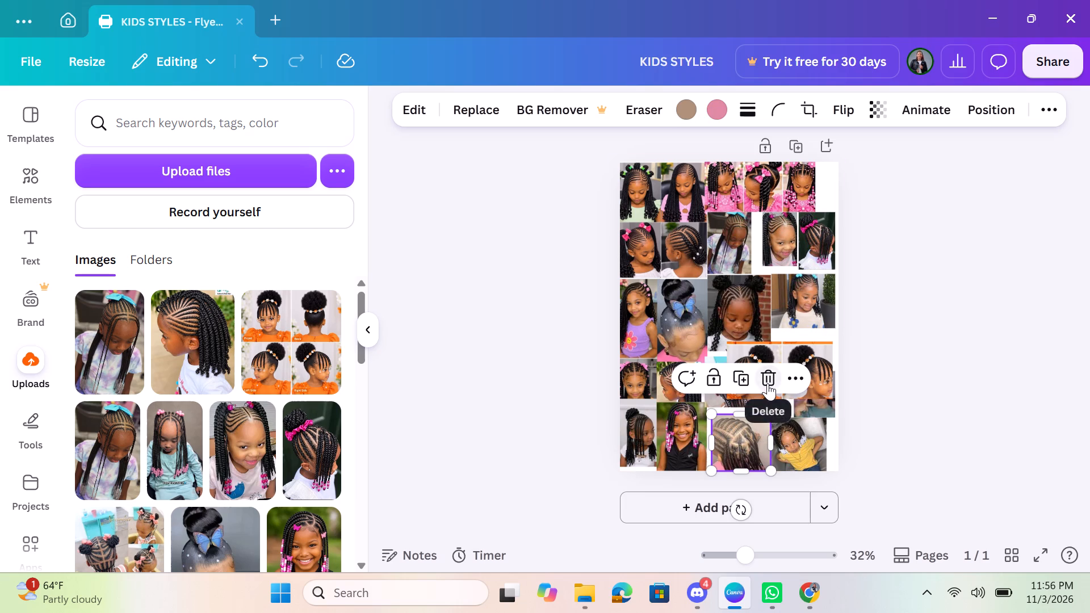
left_click(768, 383)
Move the green-top girl's photo into the bottom-row gap, widen it to meet the yellow-top girl, and nudge it upward.
left_click_drag(805, 404, 772, 419)
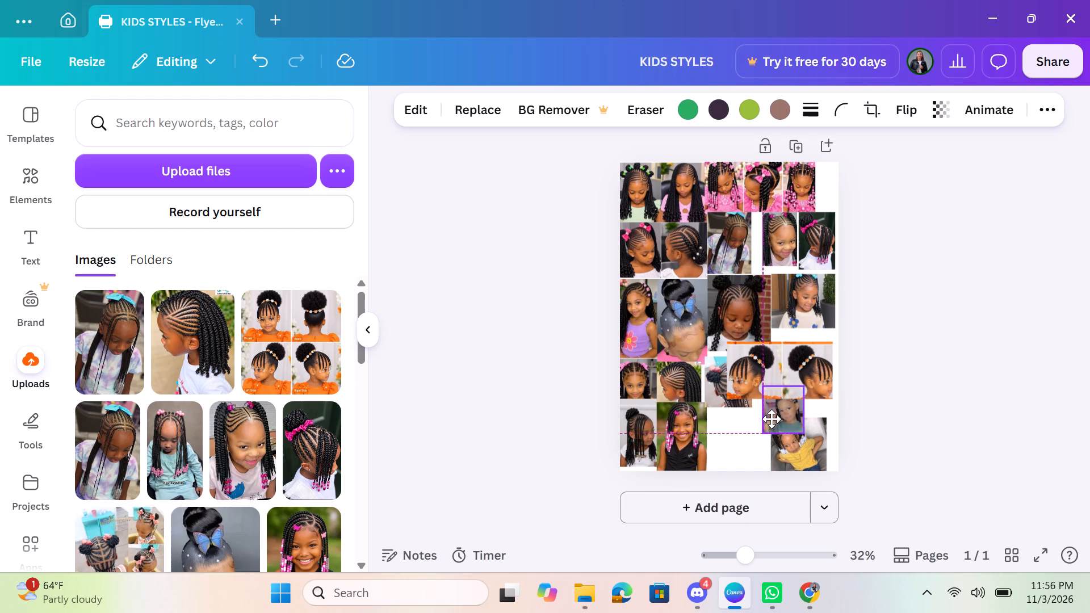
left_click_drag(772, 419, 730, 450)
left_click_drag(757, 435, 766, 436)
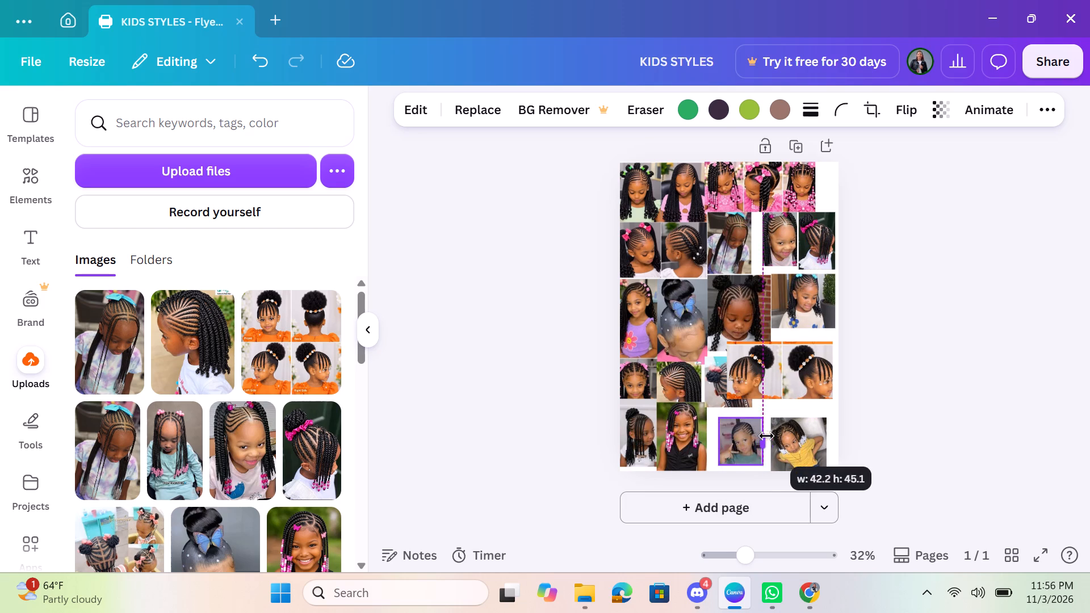
left_click_drag(766, 436, 768, 436)
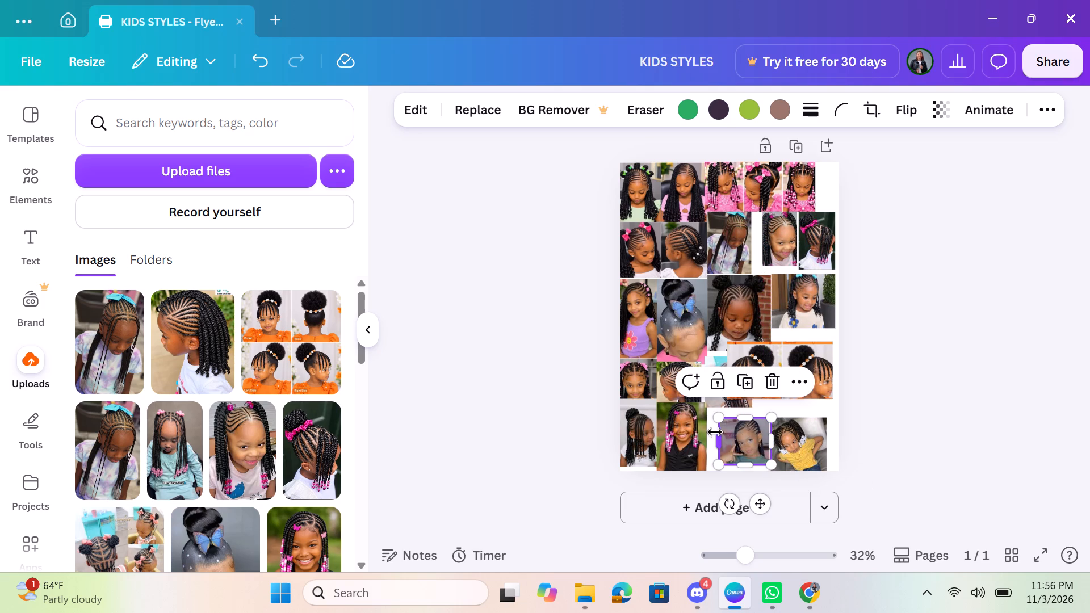
left_click_drag(721, 436, 716, 431)
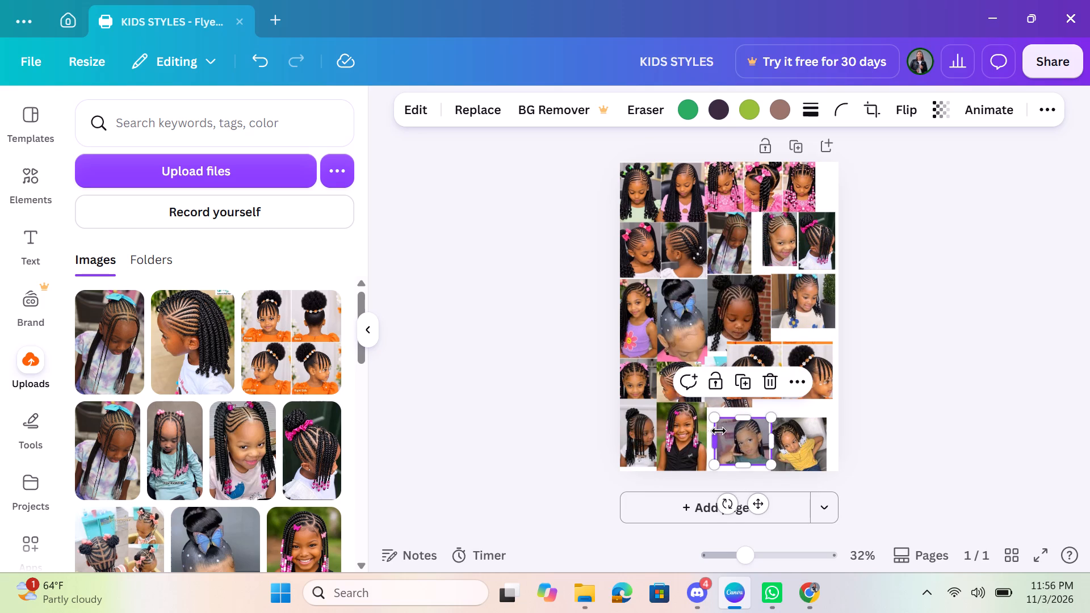
left_click_drag(737, 417, 736, 412)
Shrink and crop the orange-dress pair to fit between the two-bun photo and the page's right edge.
left_click(819, 384)
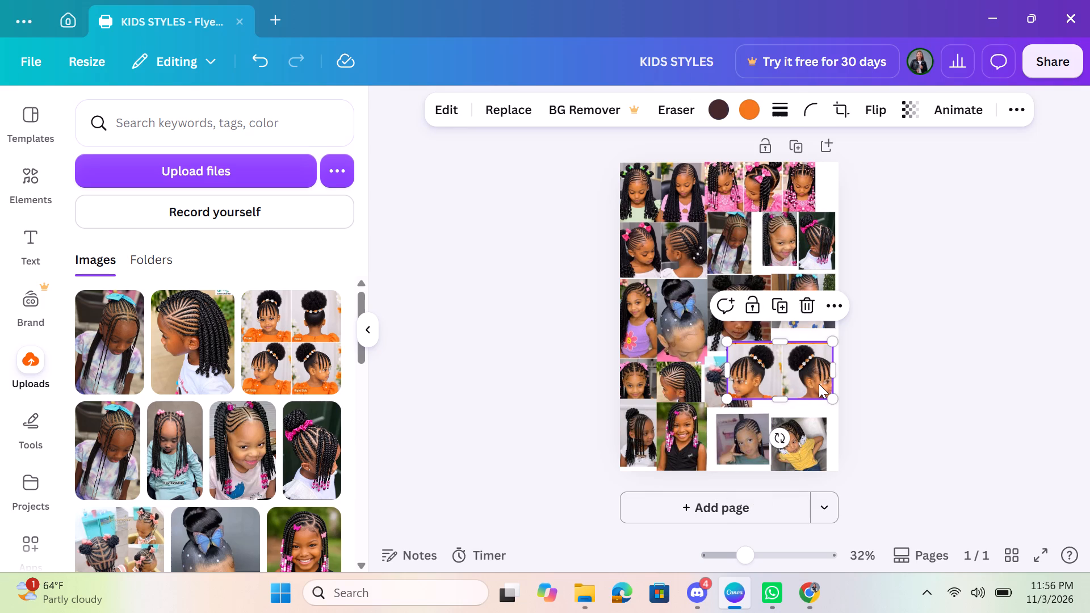
left_click_drag(803, 376, 816, 391)
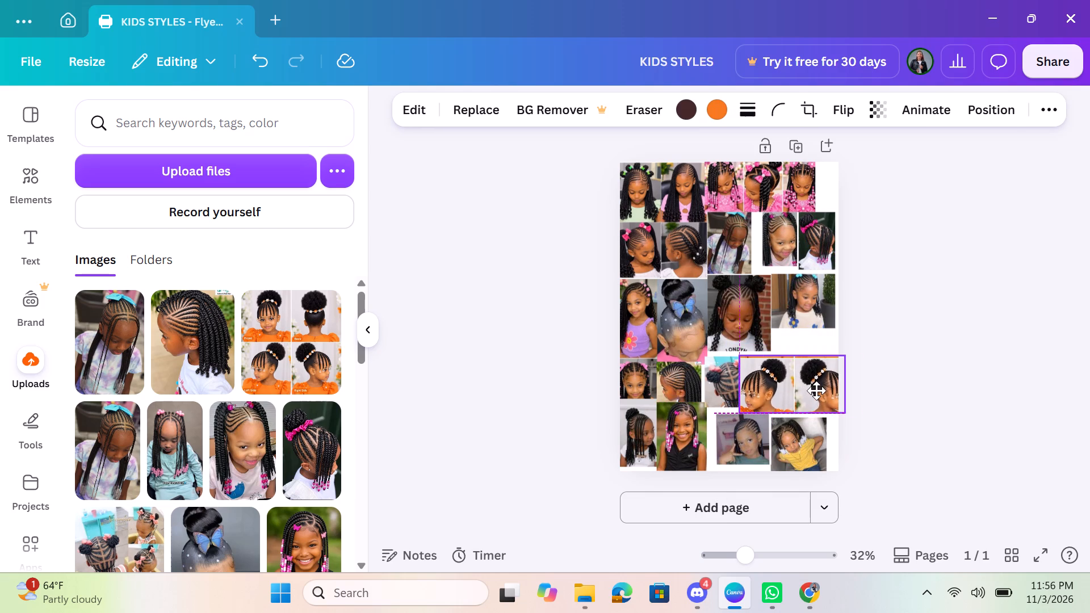
left_click_drag(816, 391, 831, 390)
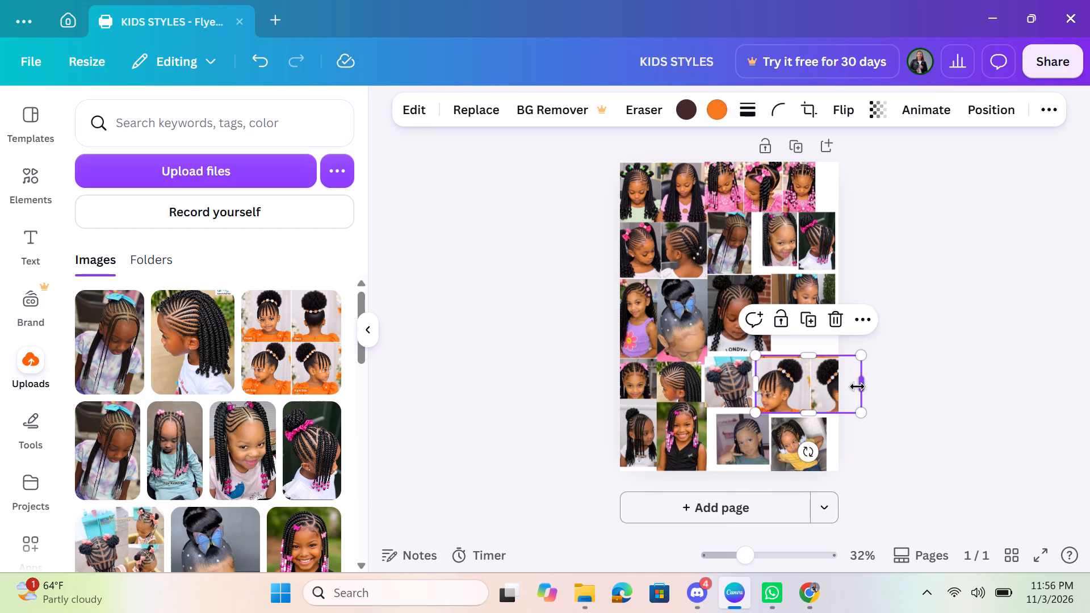
left_click_drag(857, 387, 838, 387)
left_click_drag(757, 414, 763, 410)
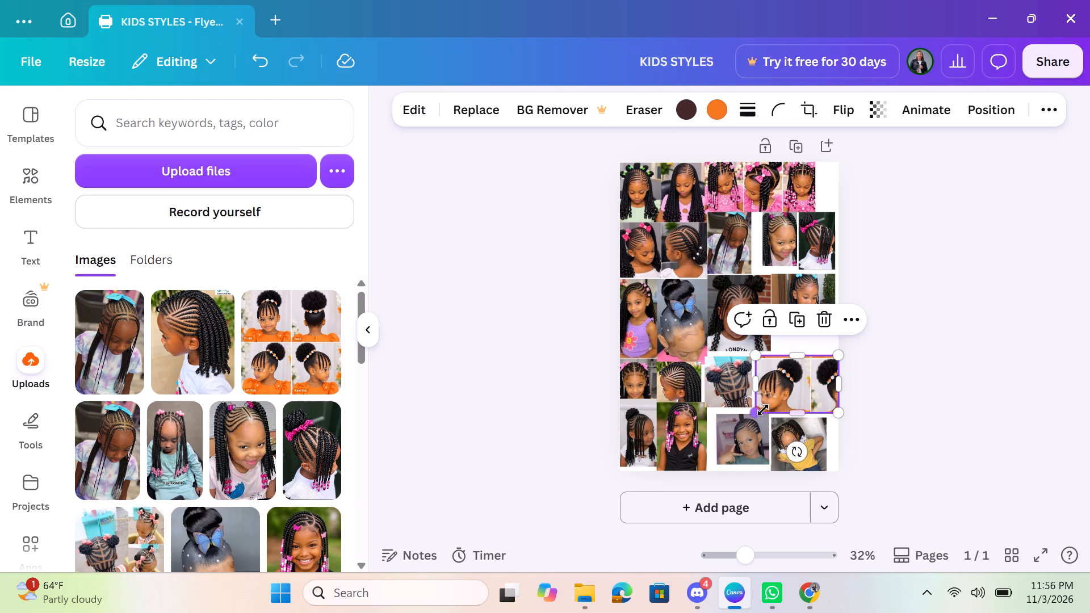
left_click_drag(763, 410, 772, 406)
left_click_drag(837, 403, 823, 397)
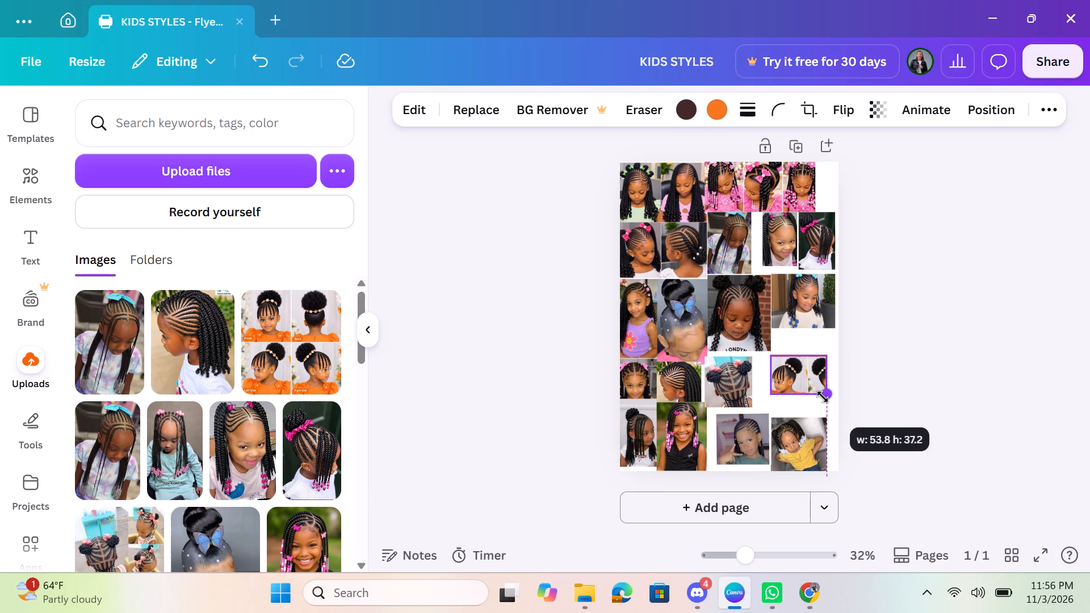
left_click_drag(823, 397, 823, 396)
left_click_drag(821, 380, 846, 376)
left_click_drag(814, 384, 802, 387)
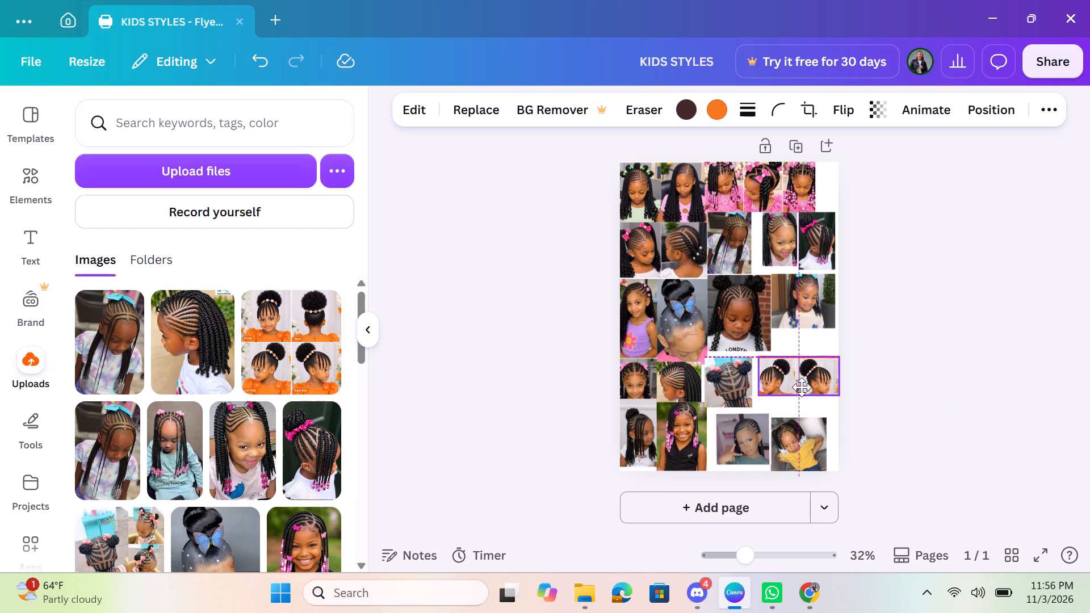
left_click_drag(802, 387, 796, 389)
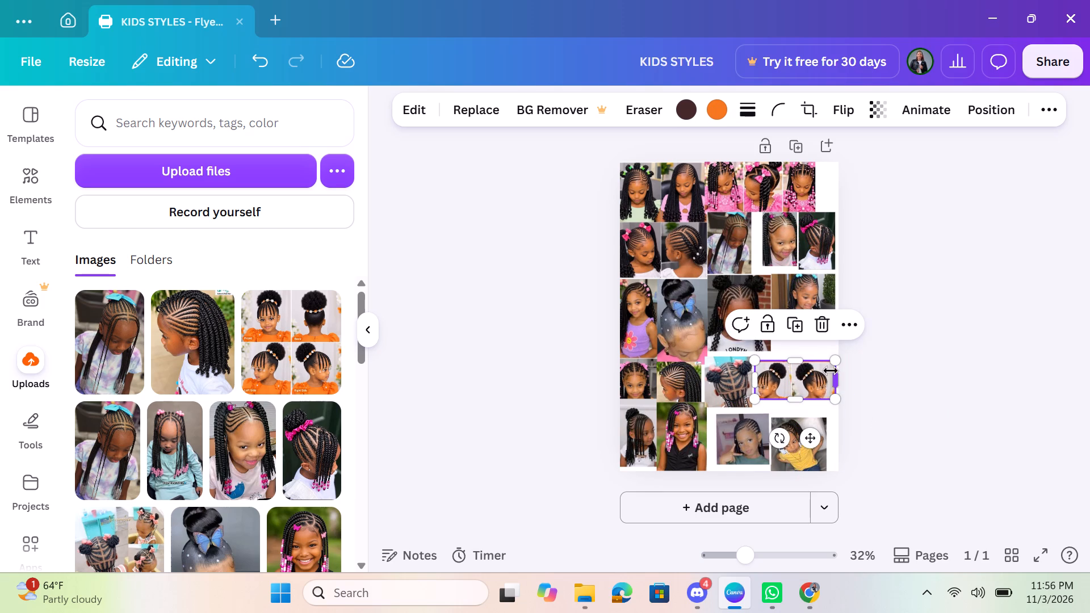
Extend the orange-dress photo's top and bottom edges, matching its bottom to the two-bun photo beside it.
left_click_drag(790, 360, 790, 354)
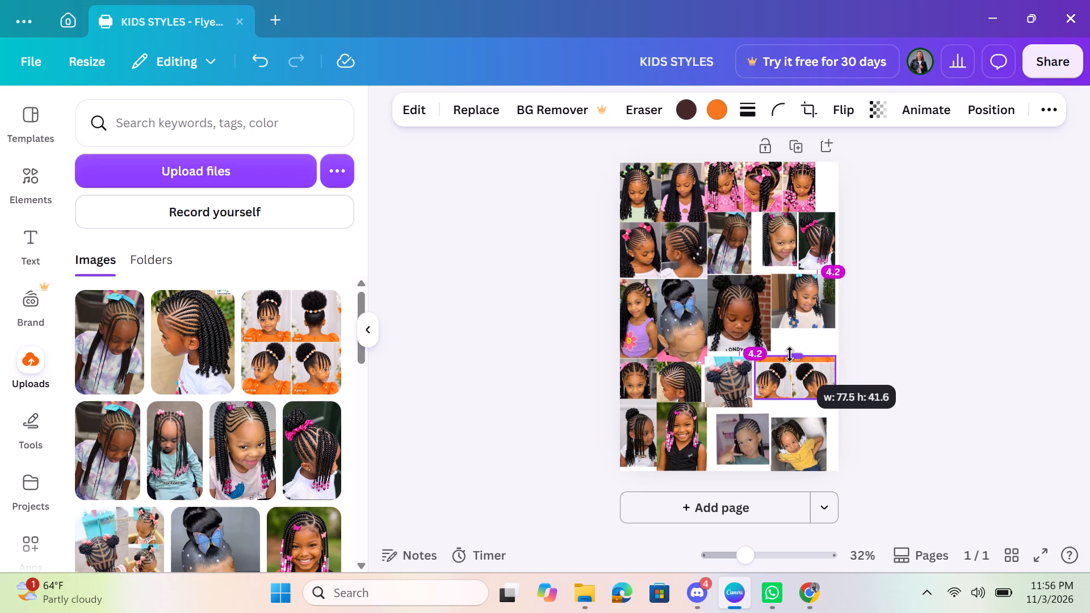
left_click_drag(790, 354, 788, 349)
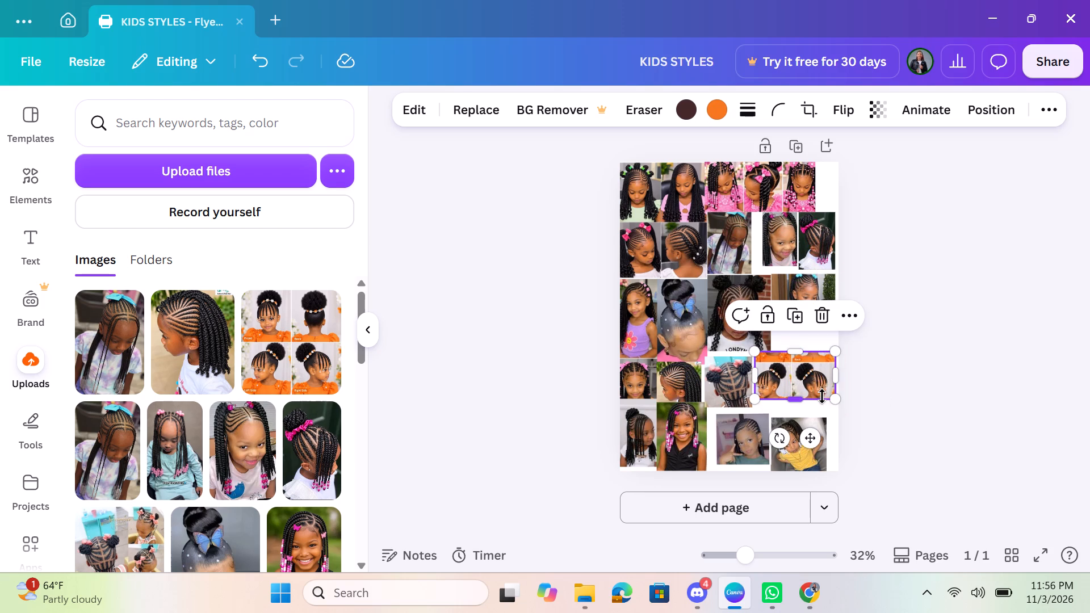
left_click_drag(798, 396, 798, 401)
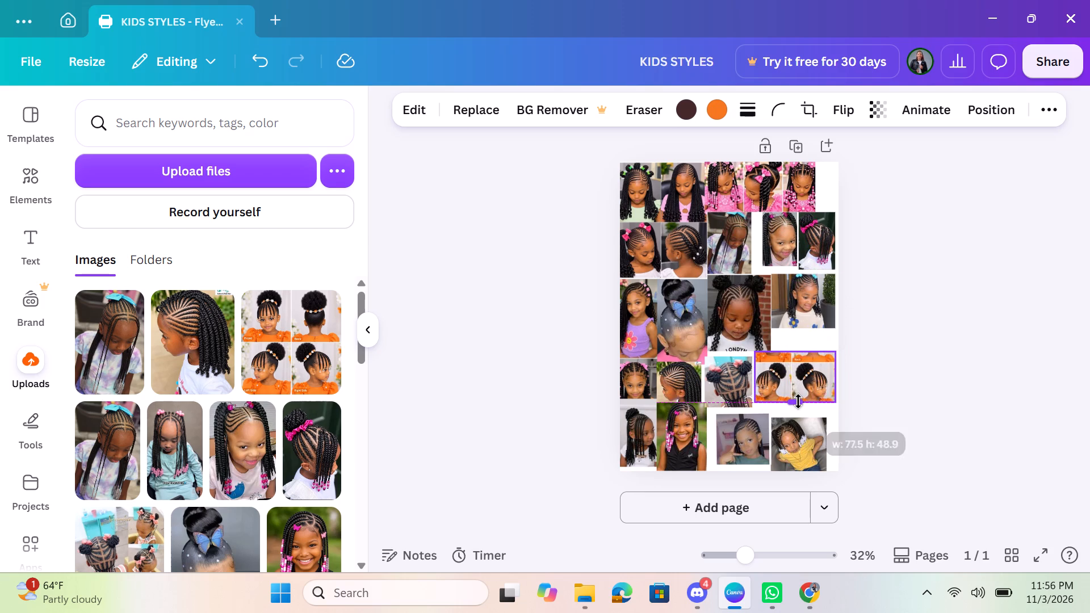
left_click_drag(798, 401, 799, 402)
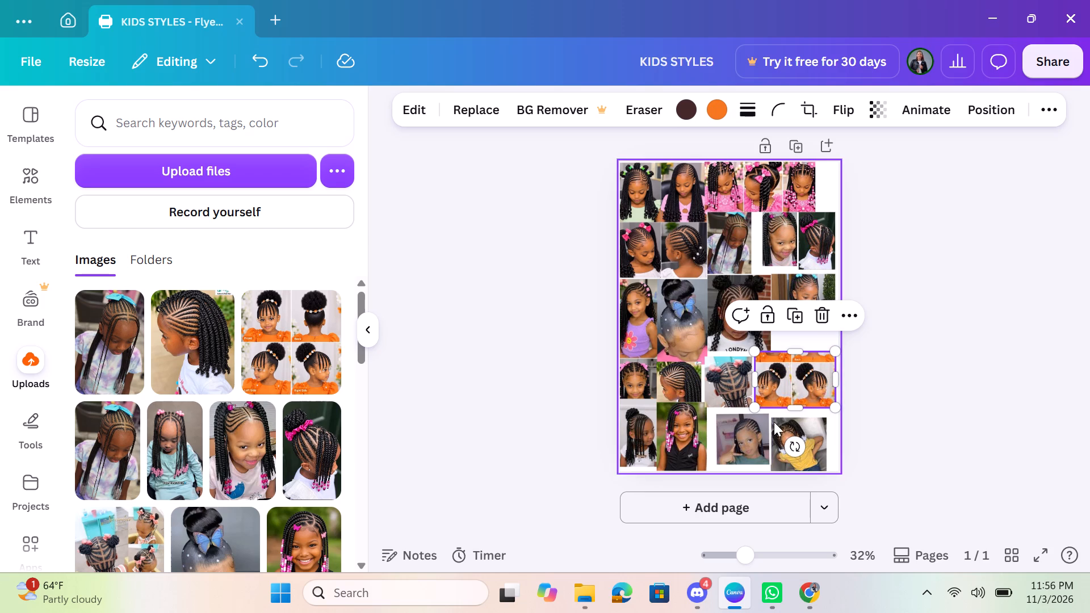
left_click(714, 422)
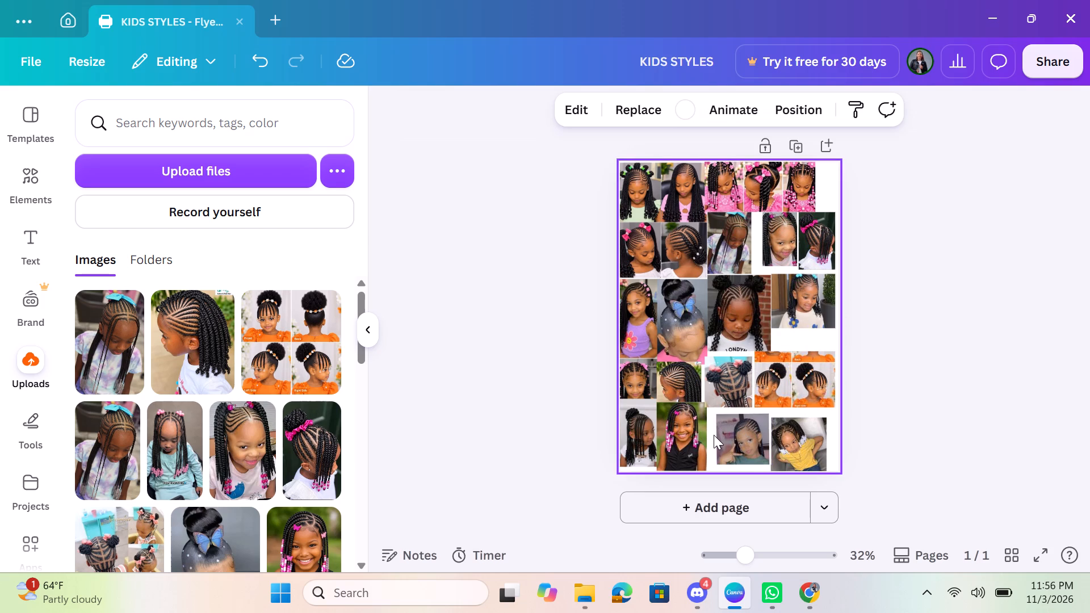
Extend the green-top girl's photo in the bottom row leftward to close the gap beside the black-top girl.
left_click(714, 435)
left_click(711, 437)
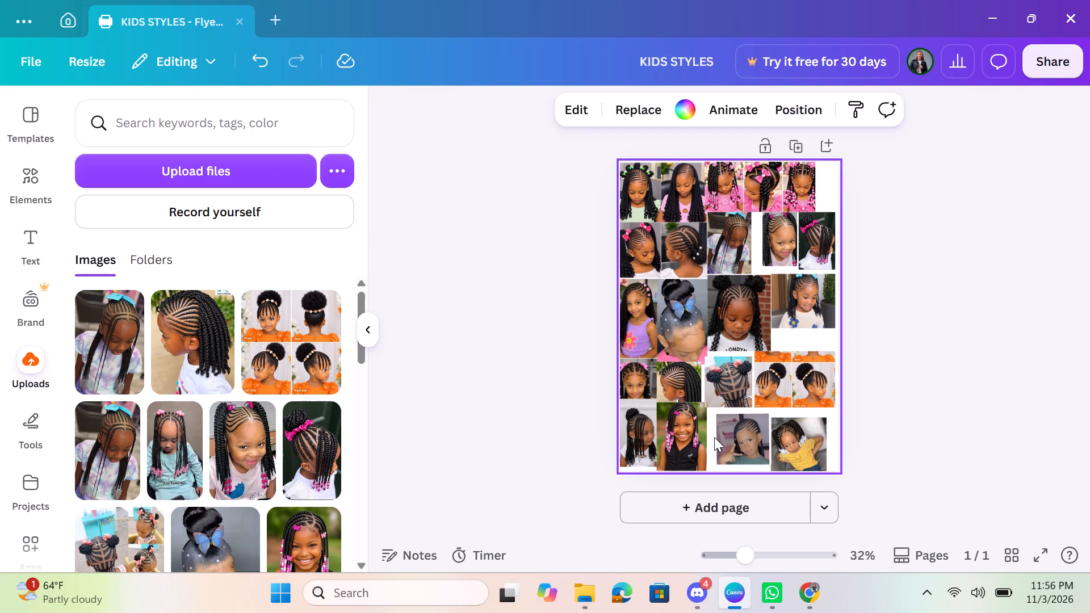
left_click(714, 437)
left_click(705, 437)
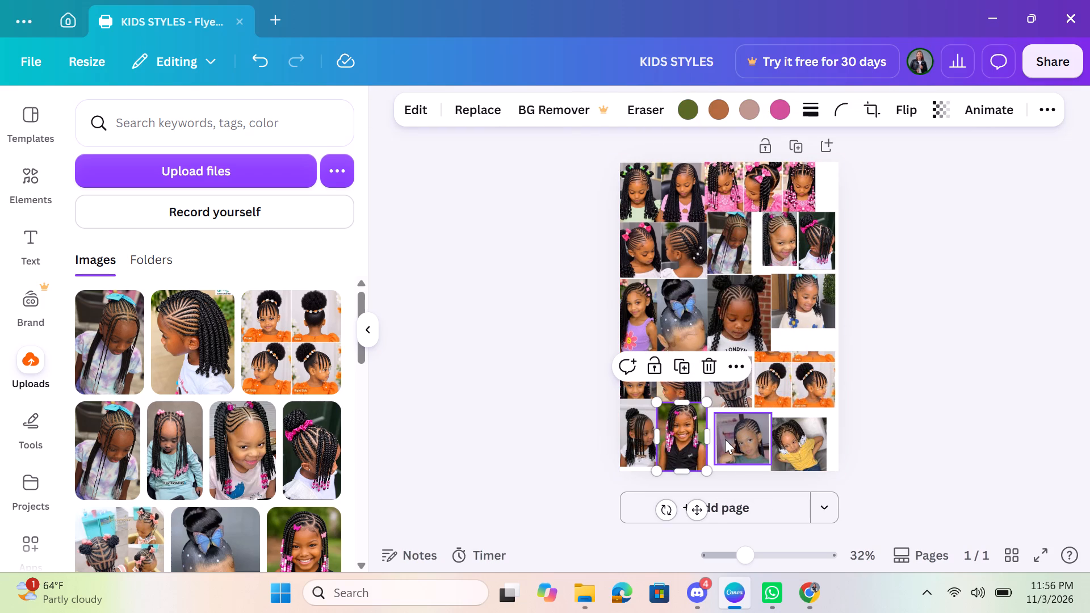
left_click(725, 439)
left_click_drag(719, 434, 714, 434)
Extend the top edge of the yellow-top girl's photo up to the orange-dress photo above it.
left_click(788, 437)
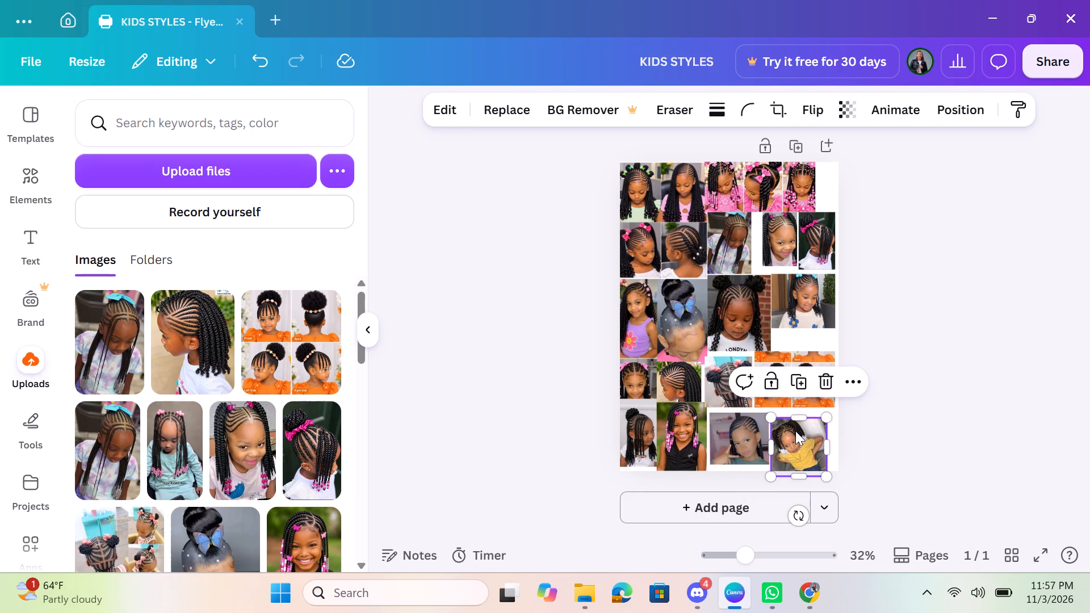
left_click_drag(794, 417, 794, 409)
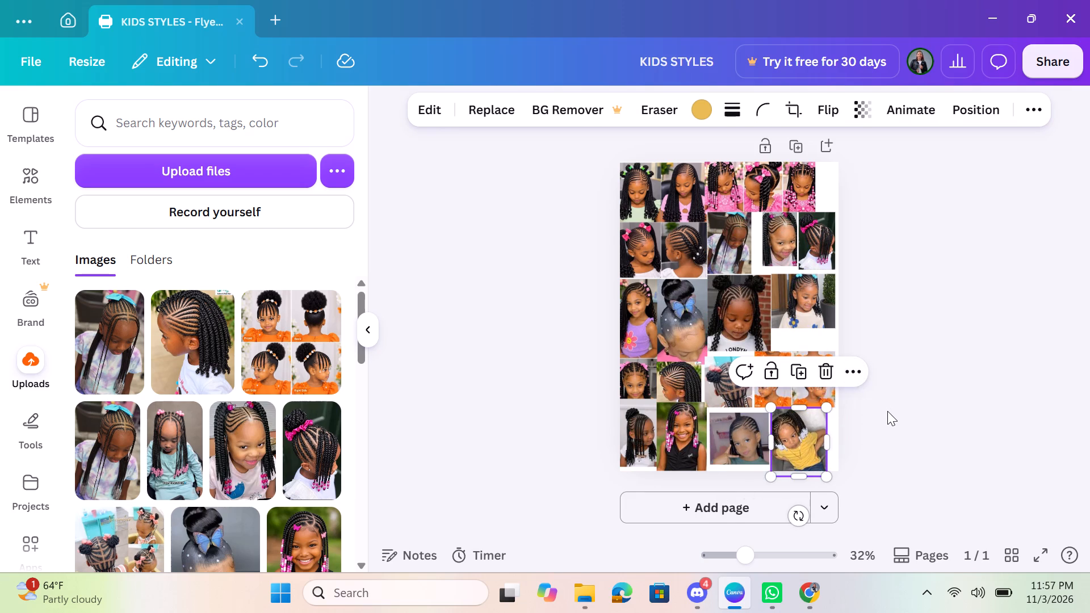
left_click(887, 411)
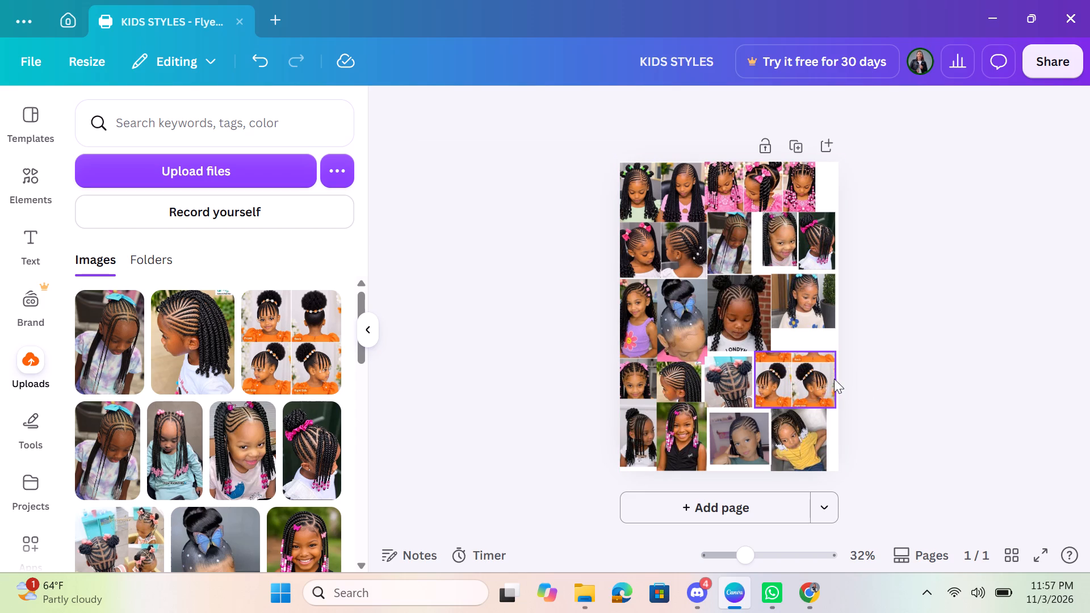
Crop the orange-dress photo's top edge down to remove the strip of the pictures above the two girls.
left_click(793, 346)
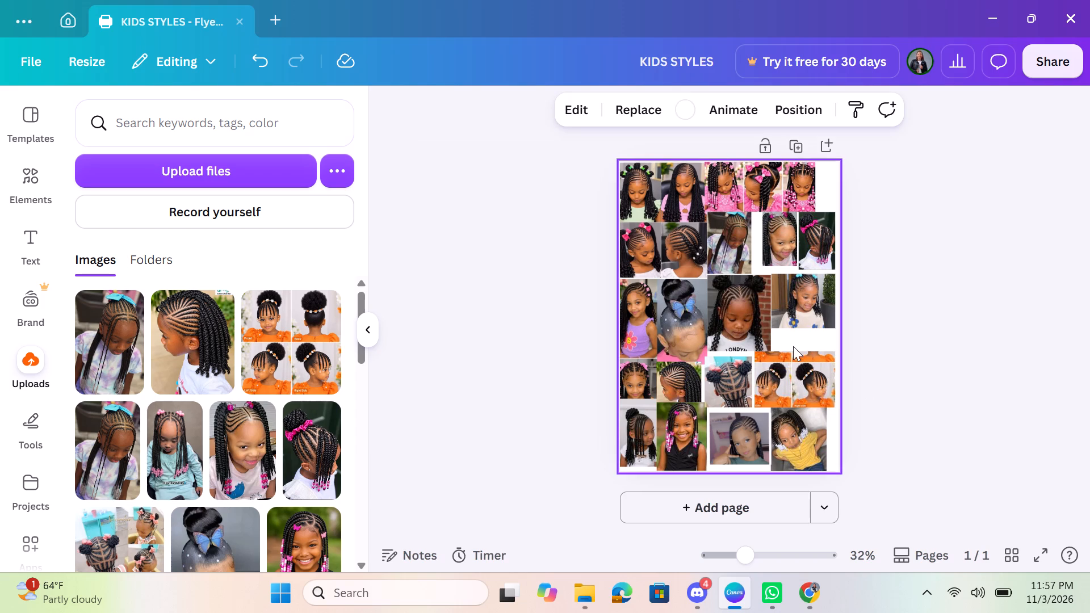
left_click(795, 351)
left_click_drag(795, 350, 795, 352)
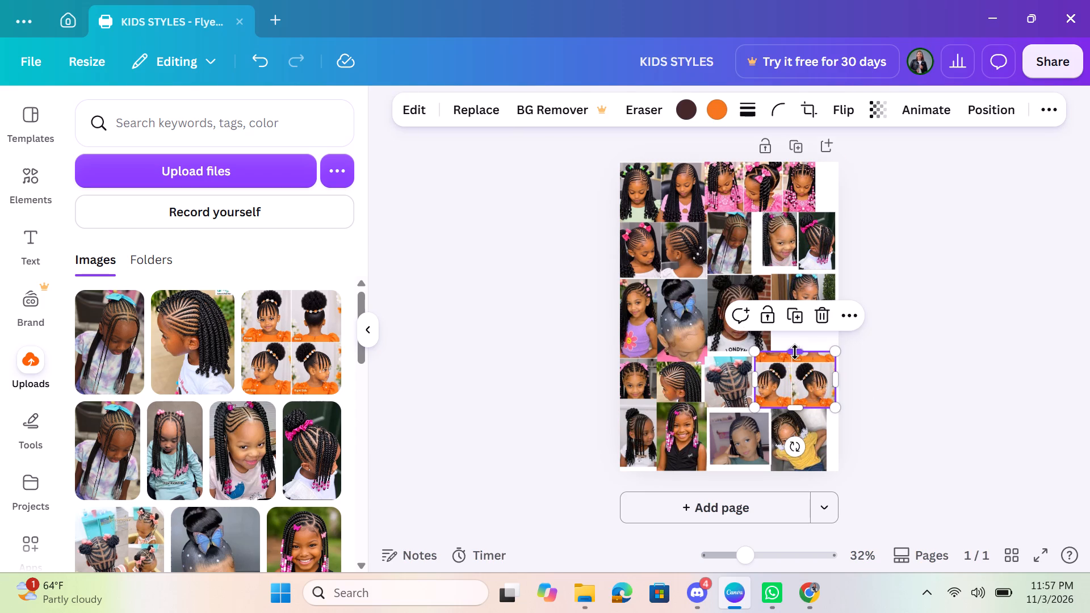
left_click_drag(795, 352, 795, 356)
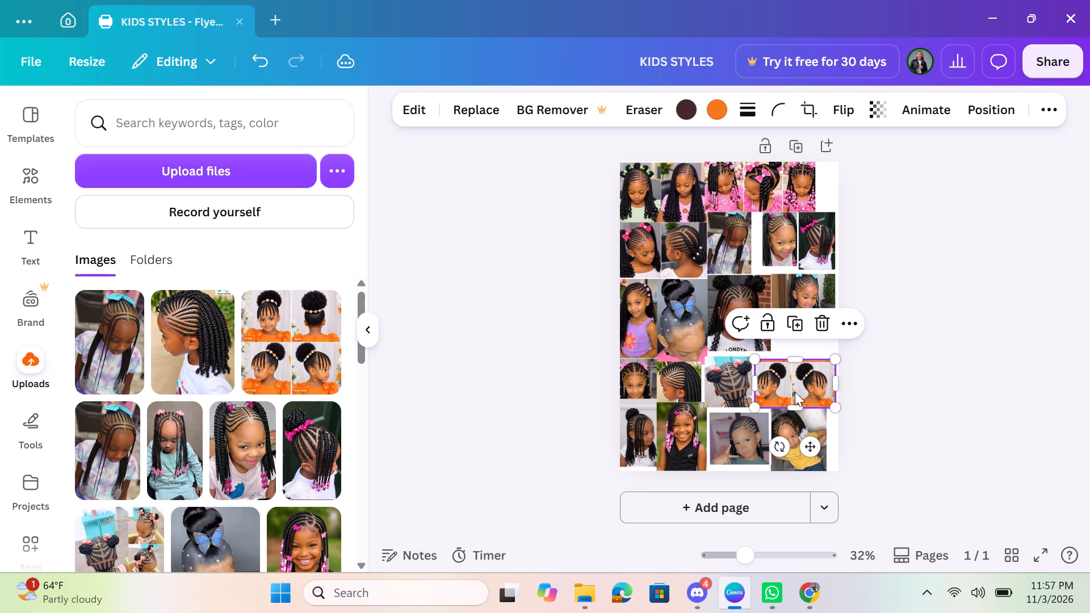
left_click_drag(796, 359, 796, 364)
left_click_drag(796, 364, 796, 359)
left_click(891, 357)
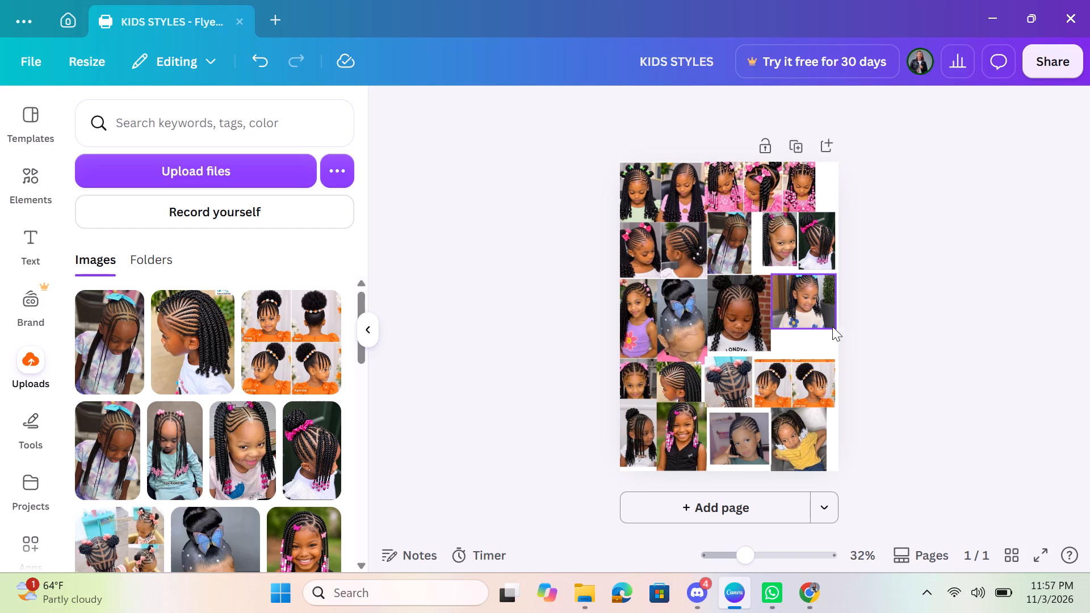
Switch to Pinterest in Chrome and look through the kids' natural hair with gel results for more hairstyle photos.
left_click(814, 602)
scroll(649, 535, "down", 2)
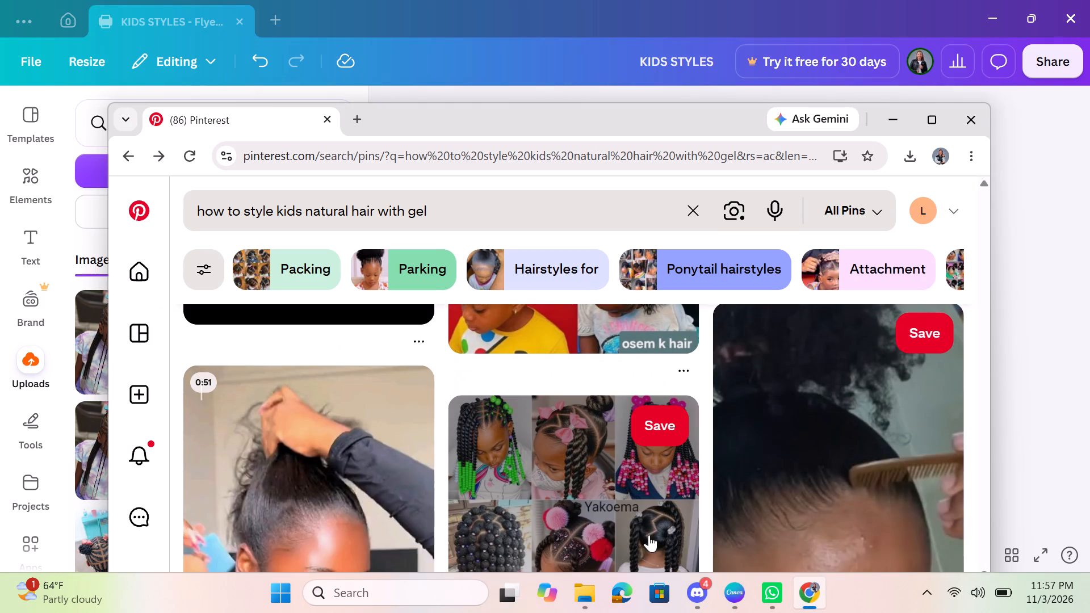
scroll(649, 535, "up", 1)
scroll(649, 535, "down", 2)
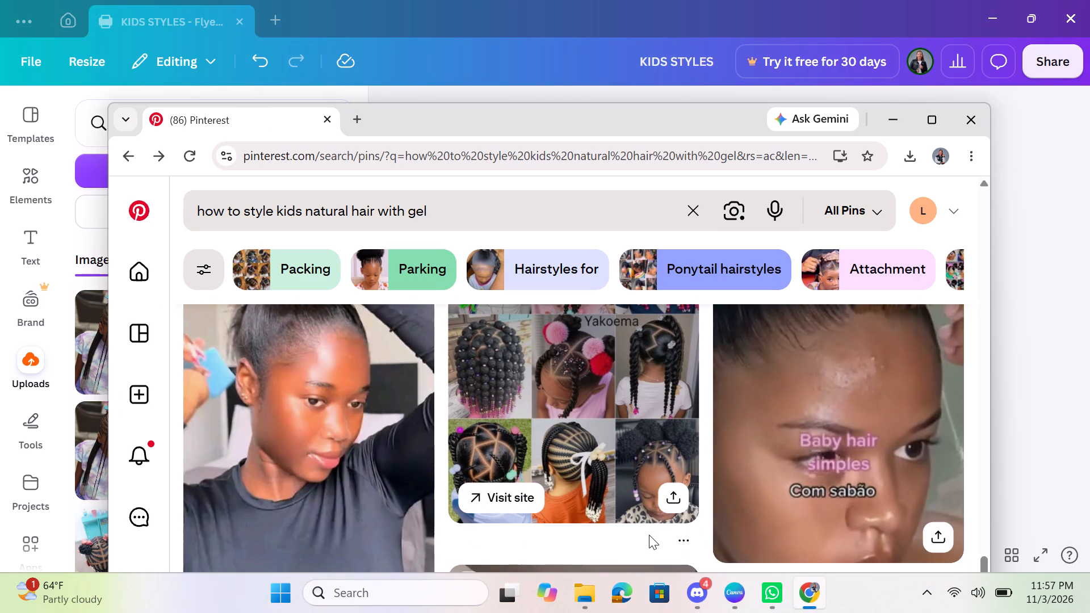
scroll(649, 535, "down", 5)
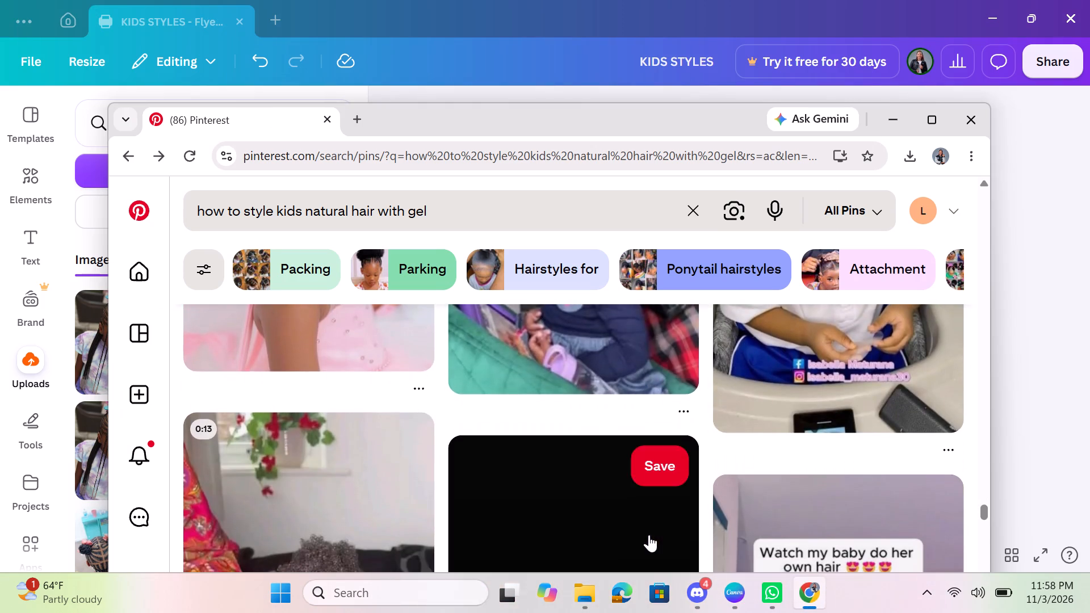
scroll(649, 535, "down", 7)
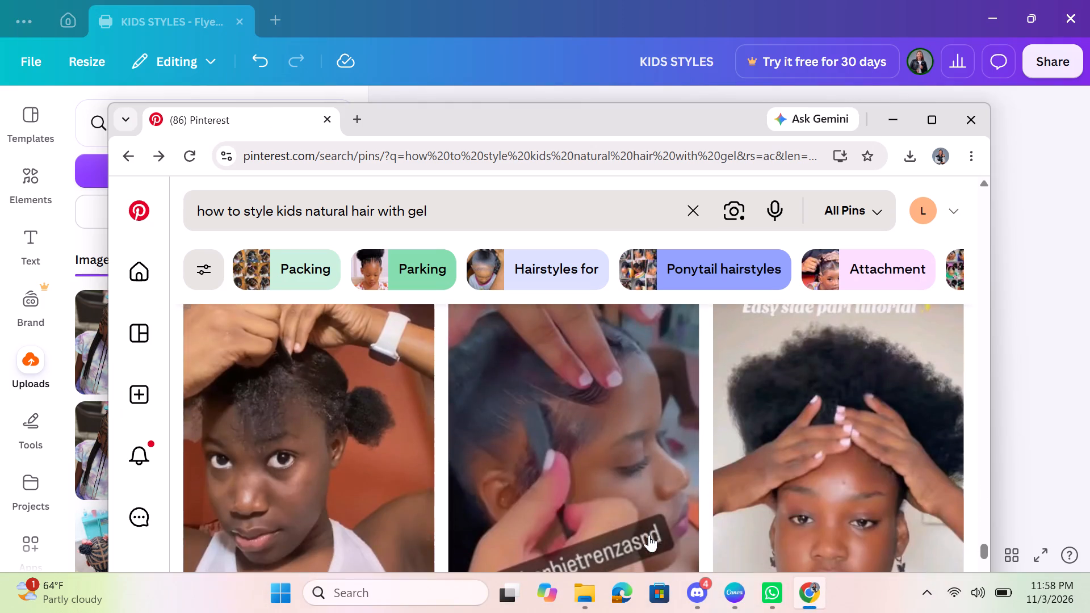
scroll(649, 535, "down", 3)
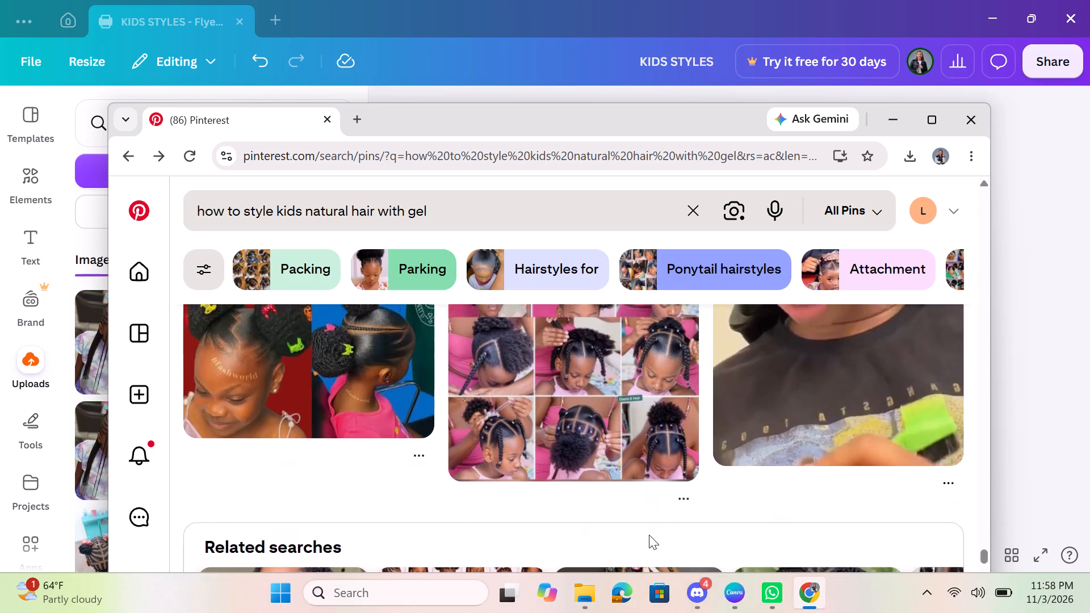
scroll(649, 535, "down", 2)
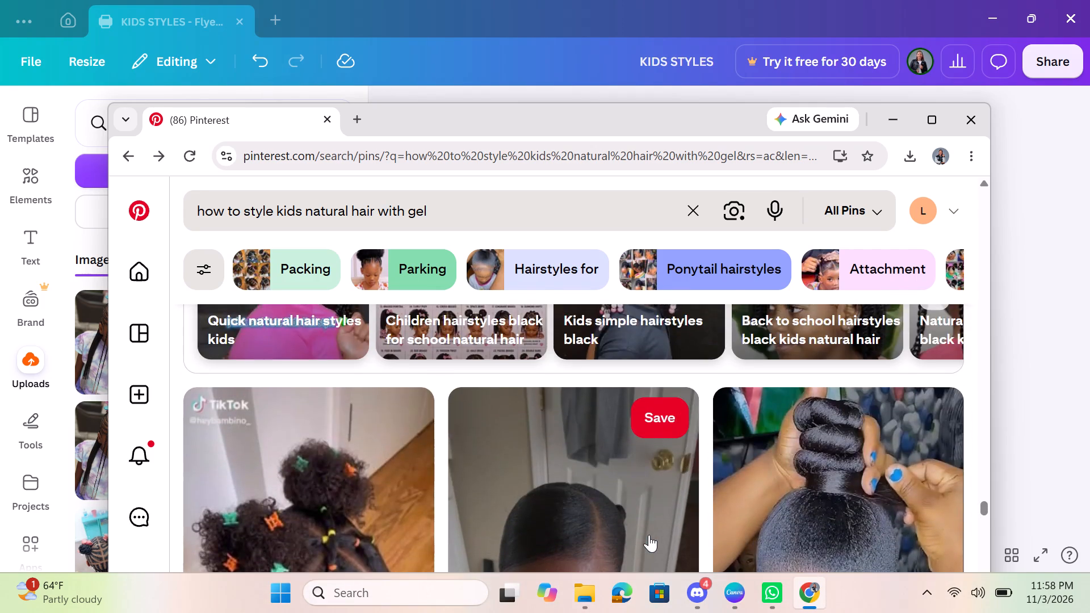
scroll(649, 535, "down", 3)
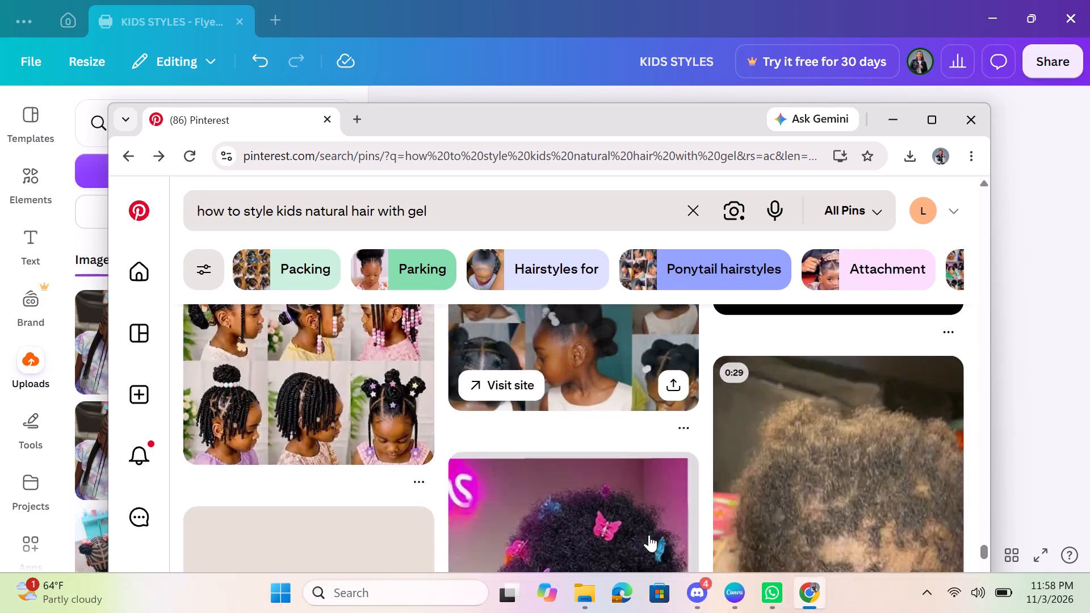
scroll(649, 535, "down", 1)
scroll(649, 535, "up", 6)
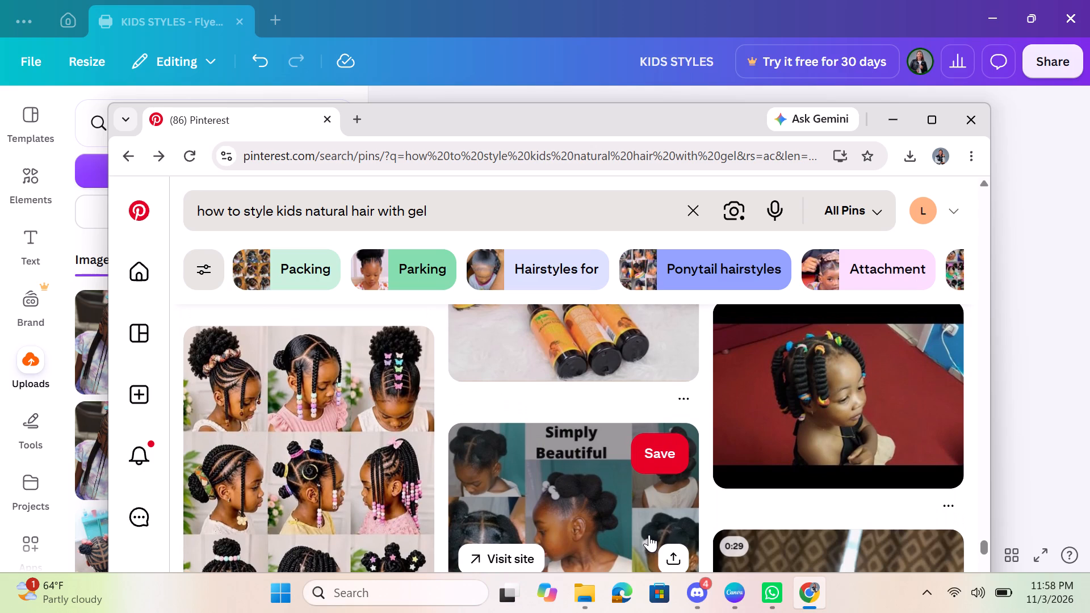
scroll(649, 535, "down", 4)
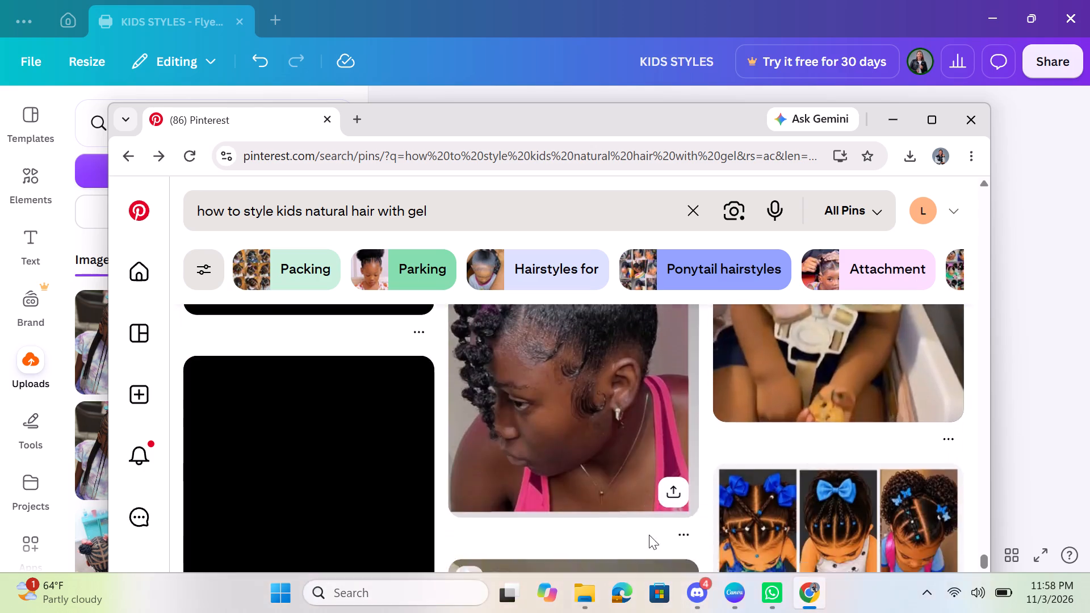
scroll(649, 535, "down", 4)
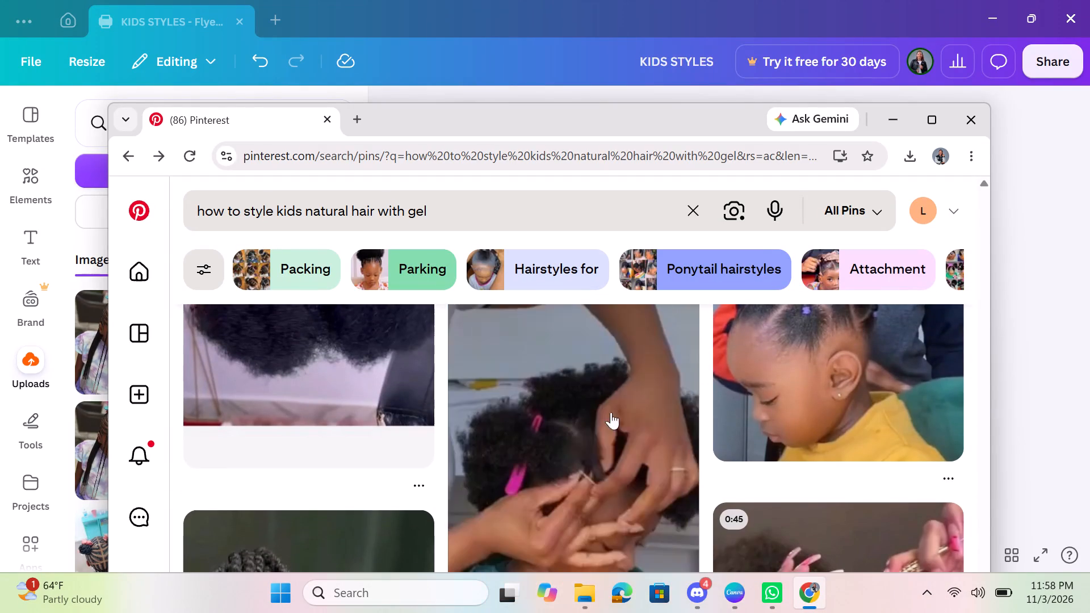
Search Pinterest for "how to style kids natural hair".
left_click(447, 209)
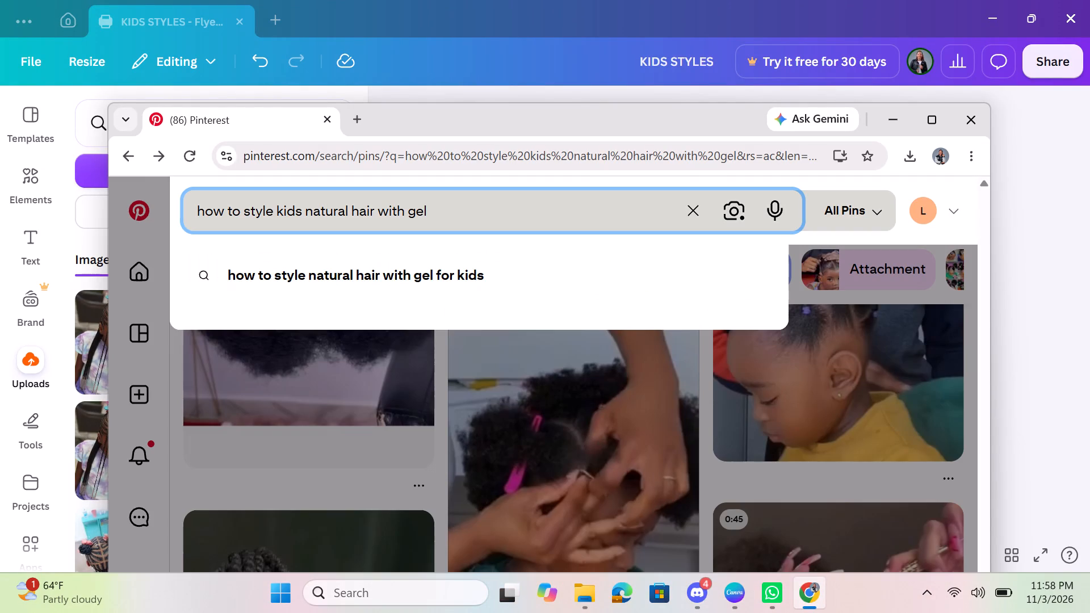
key("BackSpace")
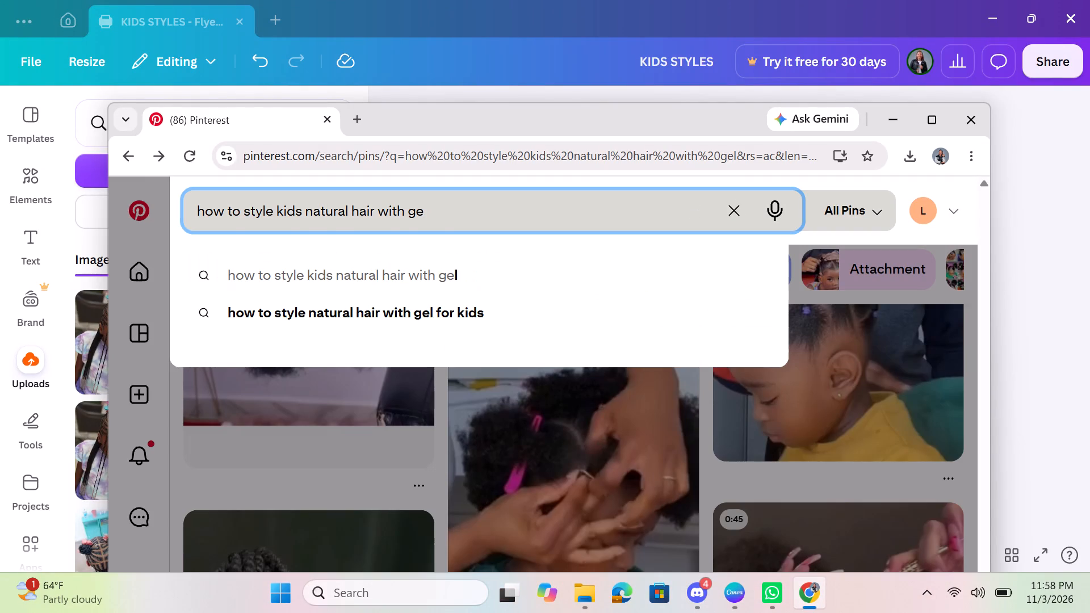
key("BackSpace")
key("BackSpace")
key("BackSpace")
key("BackSpace")
key("BackSpace")
key("BackSpace")
key("BackSpace")
key("BackSpace")
key("BackSpace")
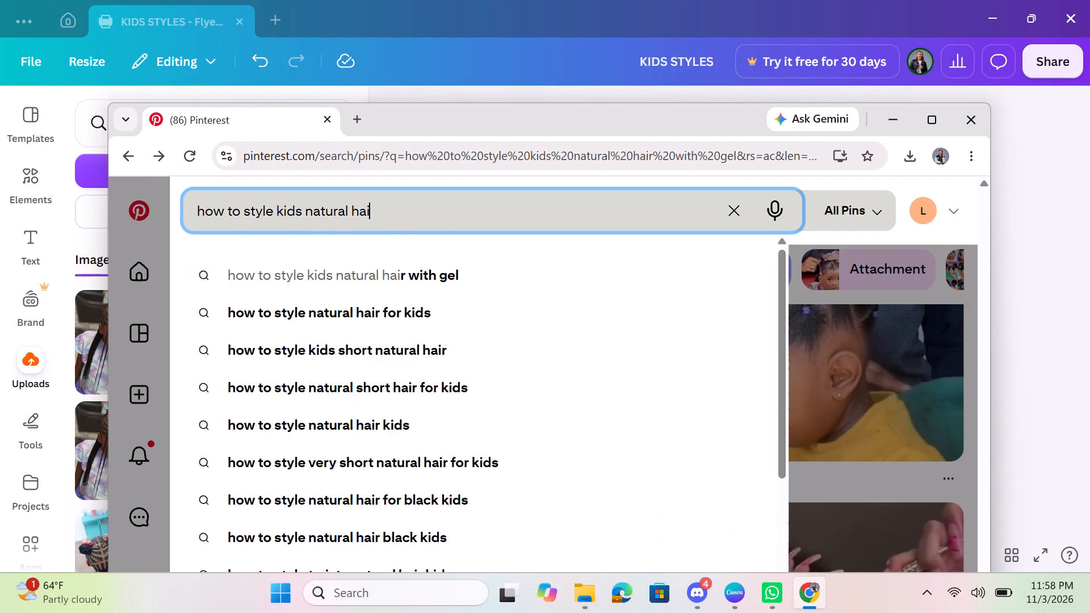
key("BackSpace")
key("BackSpace")
key("BackSpace")
key("BackSpace")
key("BackSpace")
key("BackSpace")
key("BackSpace")
key("BackSpace")
key("BackSpace")
key("BackSpace")
key("BackSpace")
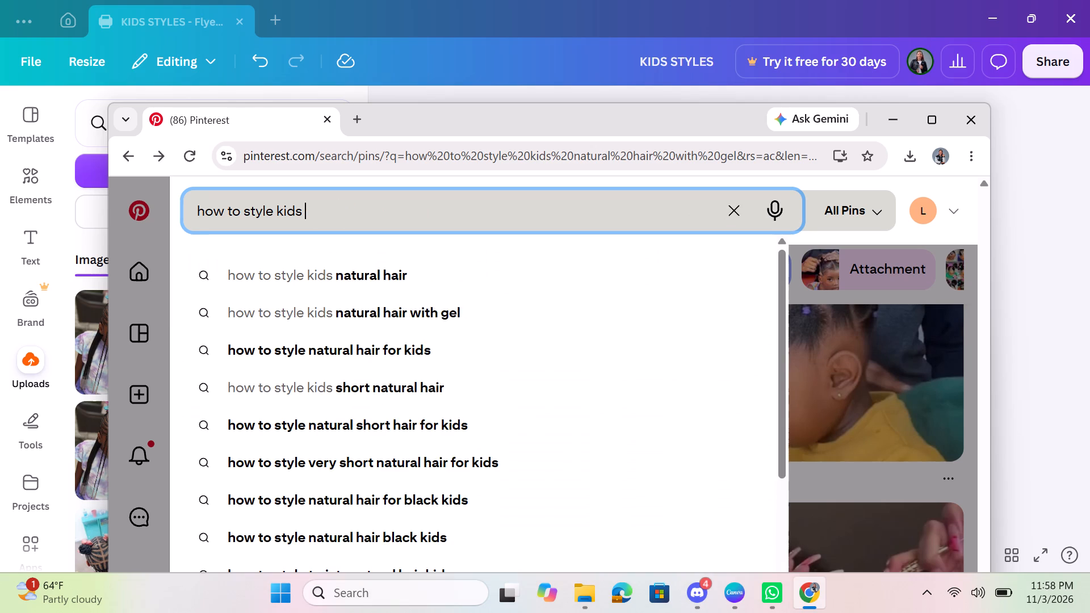
left_click(448, 268)
left_click(413, 194)
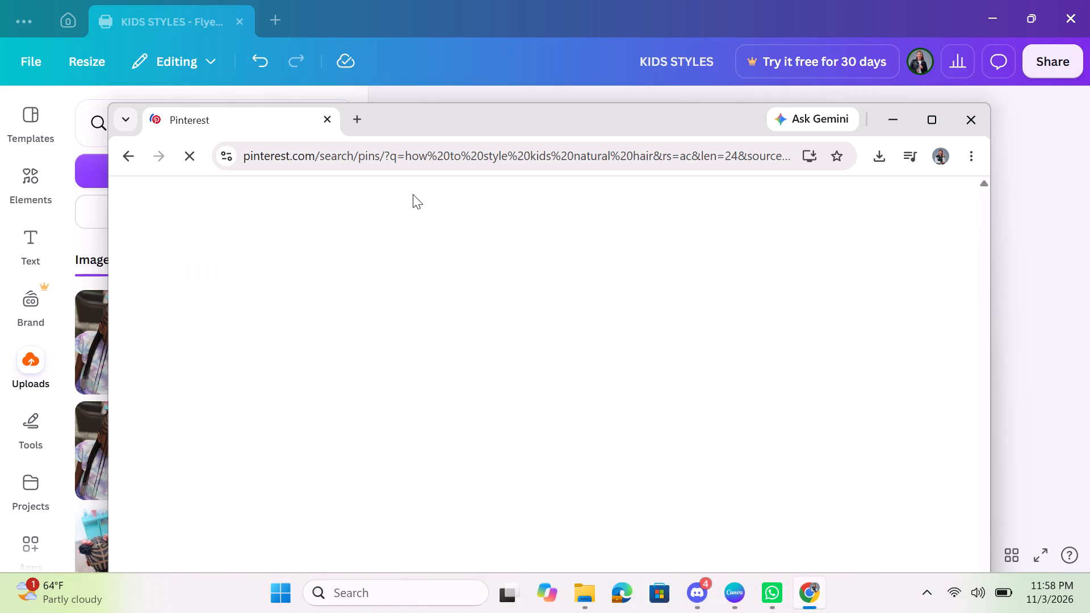
left_click(413, 194)
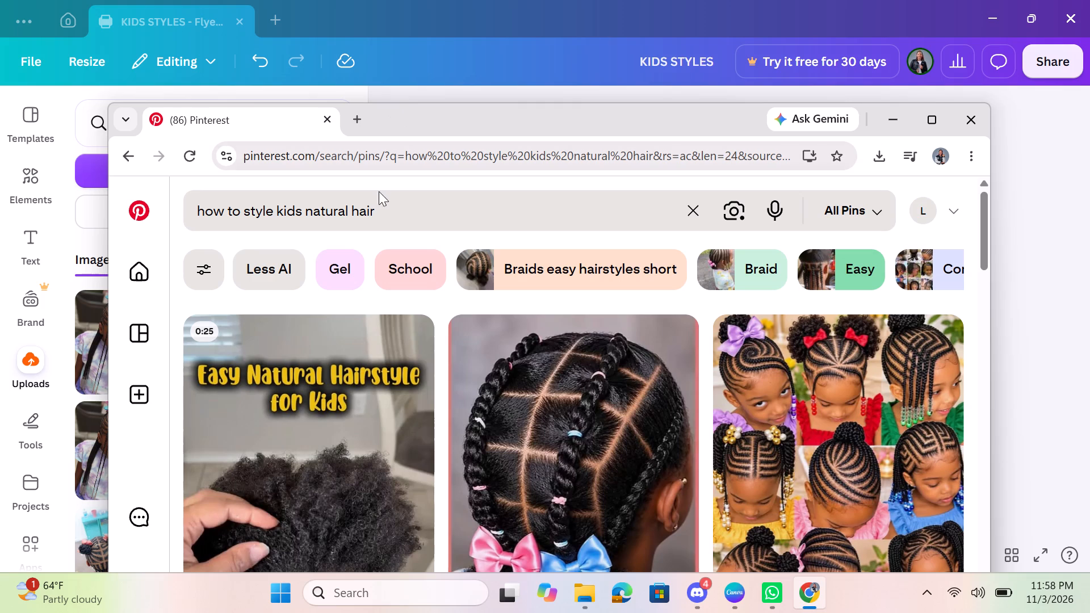
Search Pinterest for "how to style kids knotless braids".
left_click(379, 205)
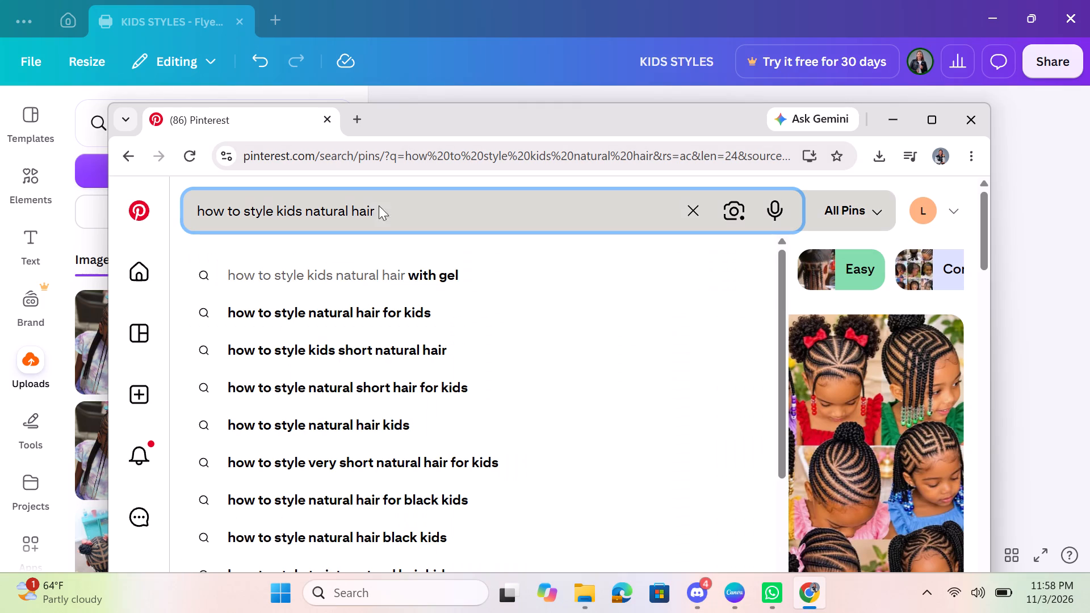
key("BackSpace")
key("BackSpace")
key("BackSpace")
key("BackSpace")
key("BackSpace")
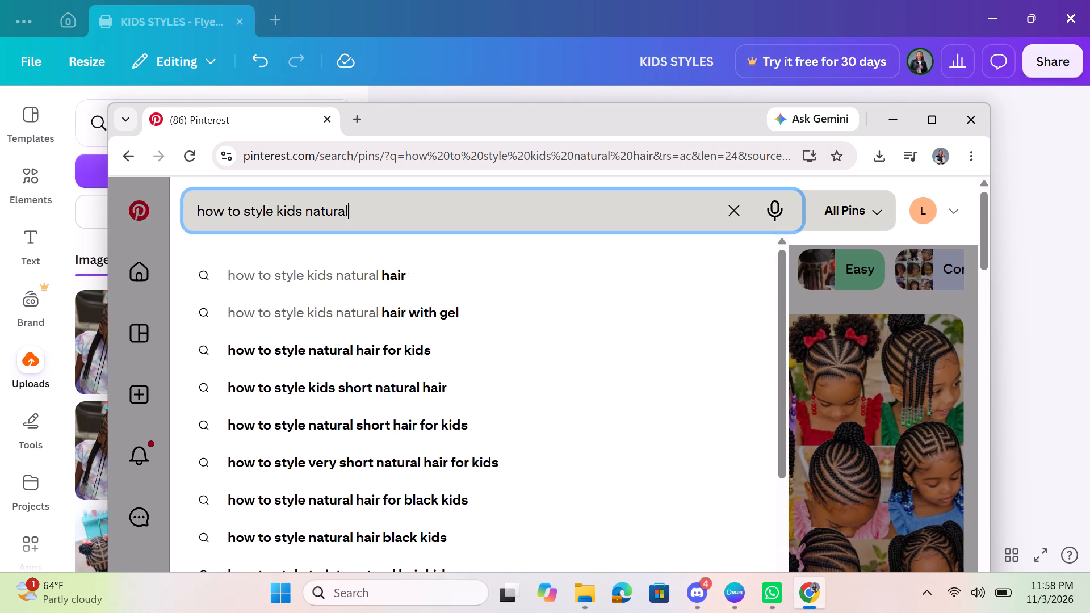
key("BackSpace")
key("BackSpace")
key("BackSpace")
key("BackSpace")
key("BackSpace")
key("BackSpace")
key("BackSpace")
key("BackSpace")
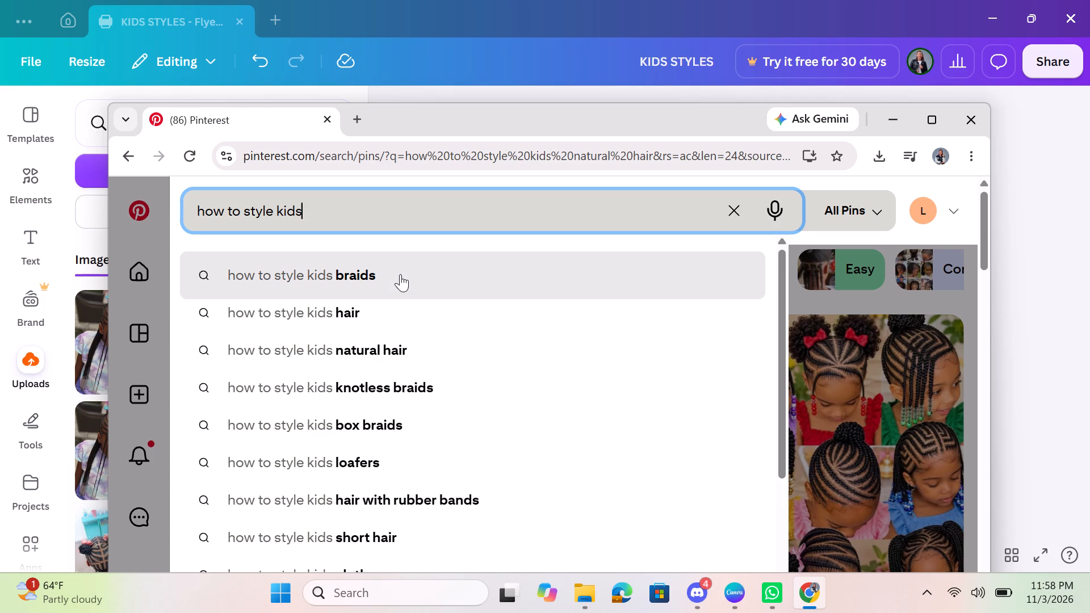
left_click(385, 393)
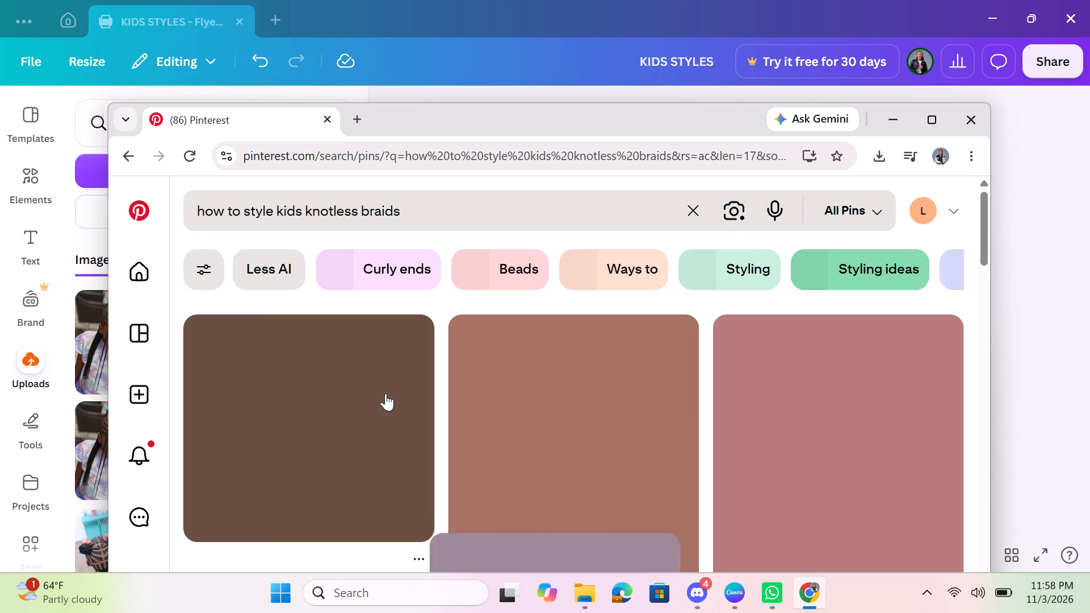
Look through the kids' knotless braids results for hairstyle photos that could fill the flyer's remaining gaps.
scroll(491, 444, "down", 2)
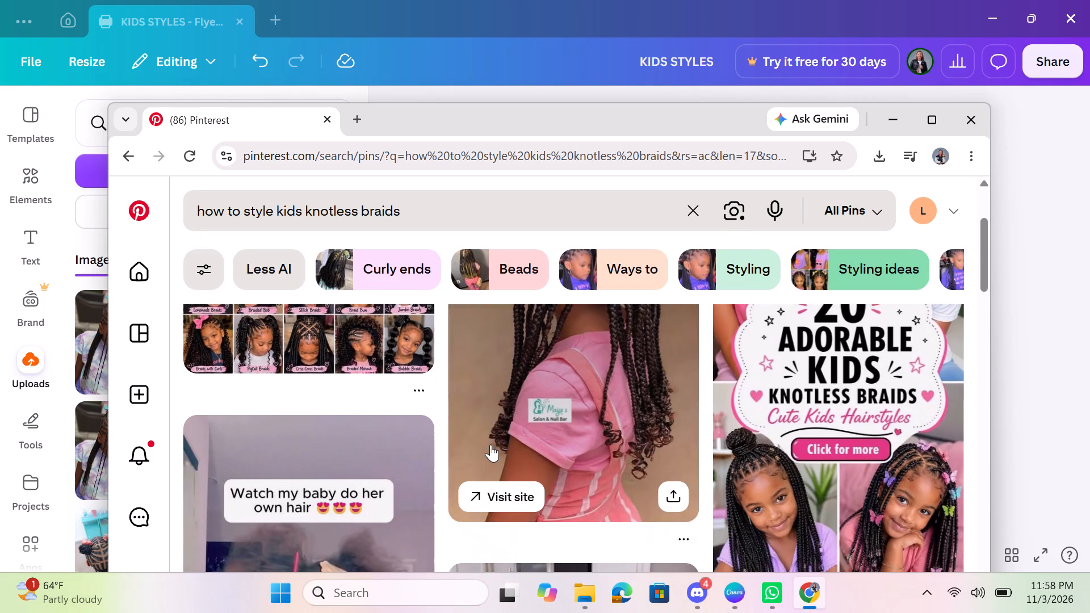
scroll(491, 444, "up", 3)
scroll(491, 444, "down", 3)
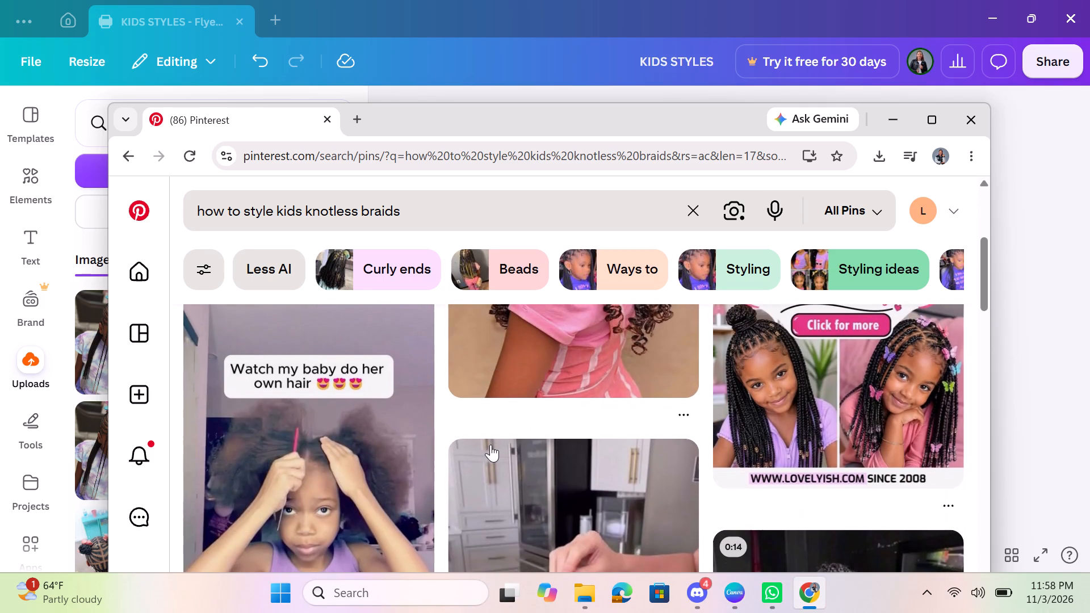
scroll(491, 444, "down", 6)
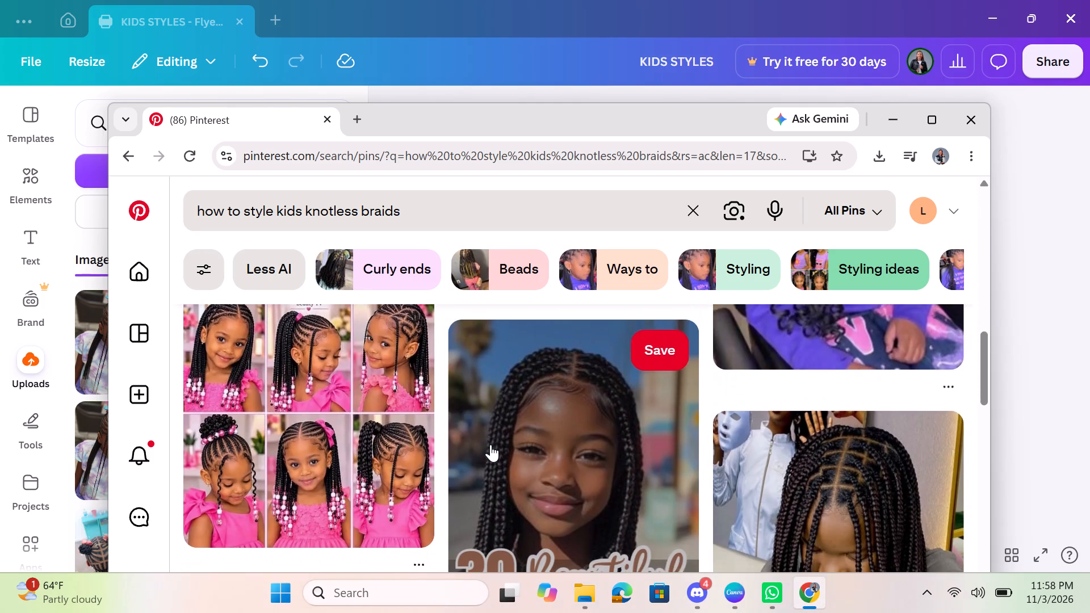
scroll(491, 444, "down", 3)
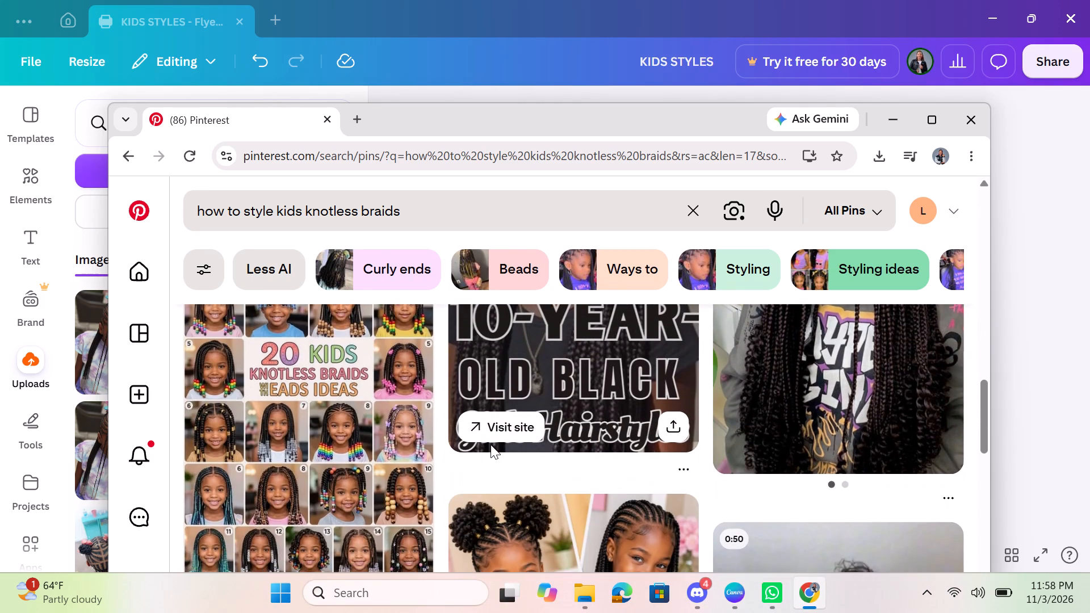
scroll(491, 444, "down", 5)
scroll(491, 444, "up", 2)
scroll(491, 444, "down", 1)
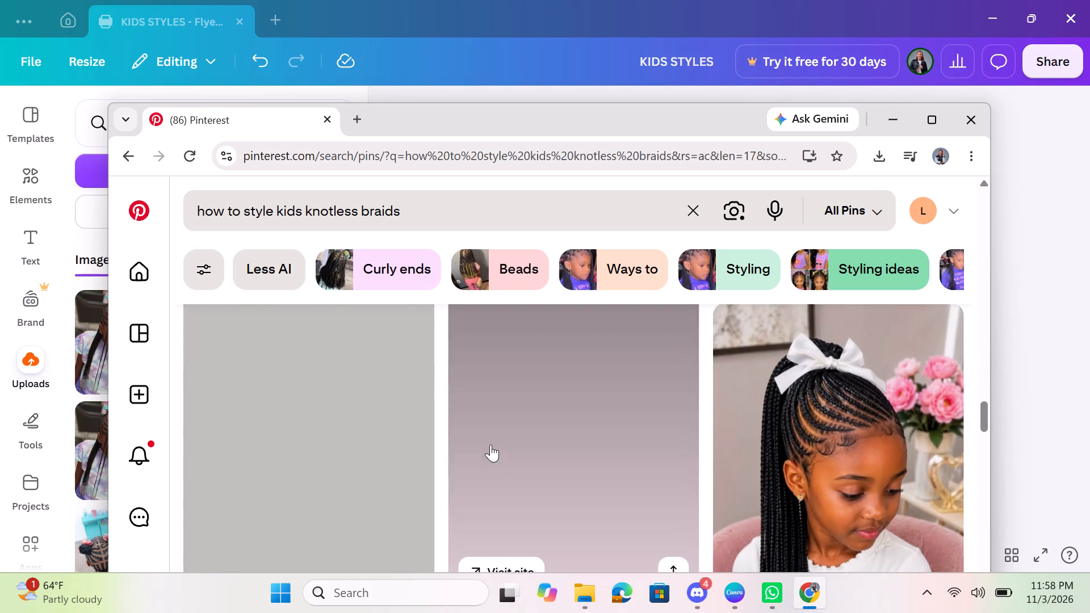
scroll(491, 444, "down", 3)
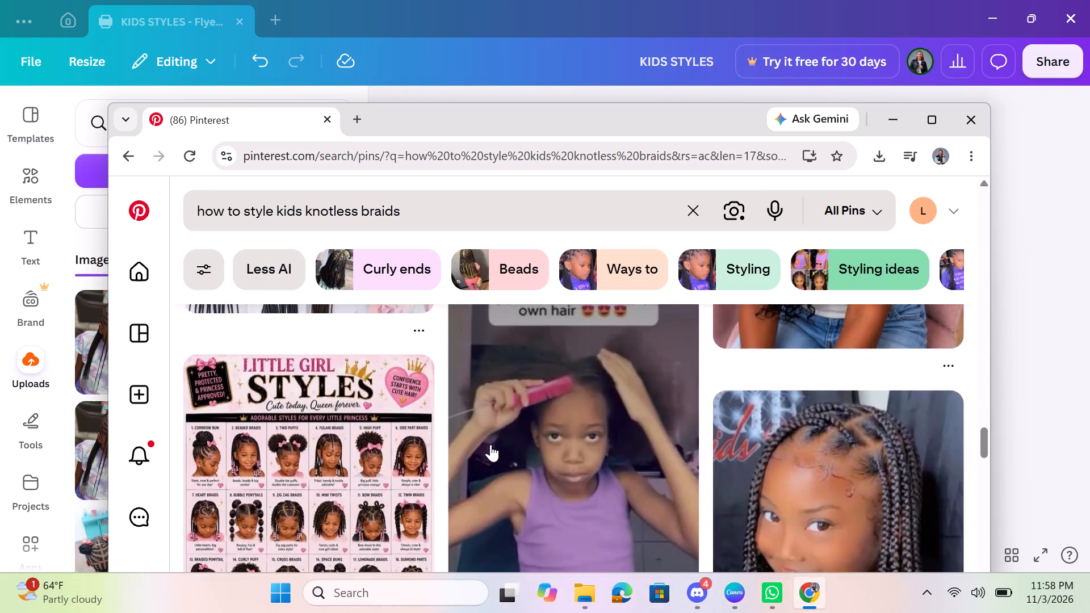
scroll(491, 444, "down", 12)
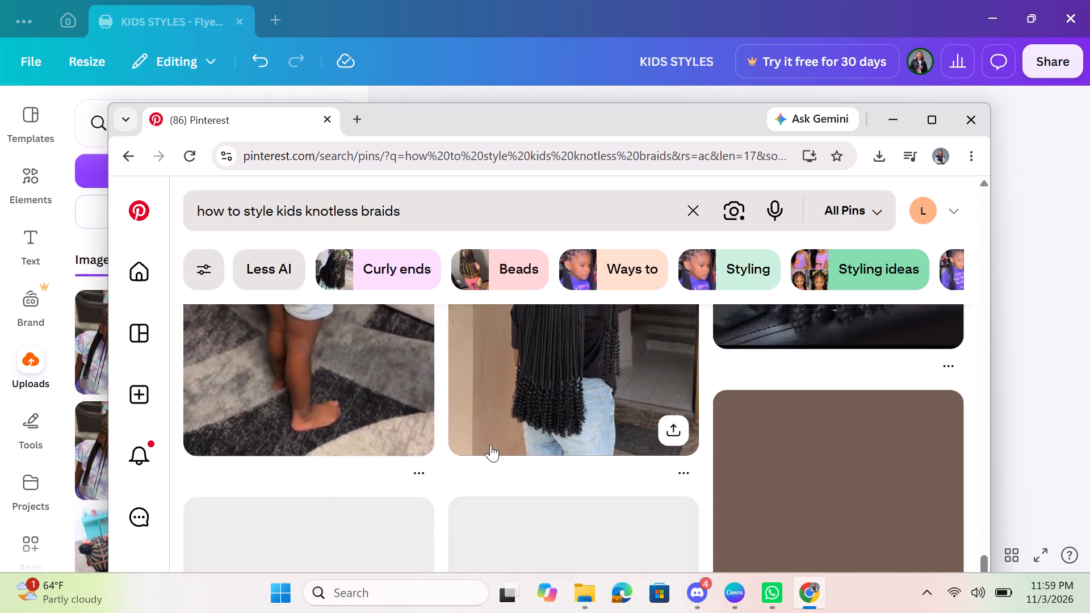
scroll(491, 444, "down", 2)
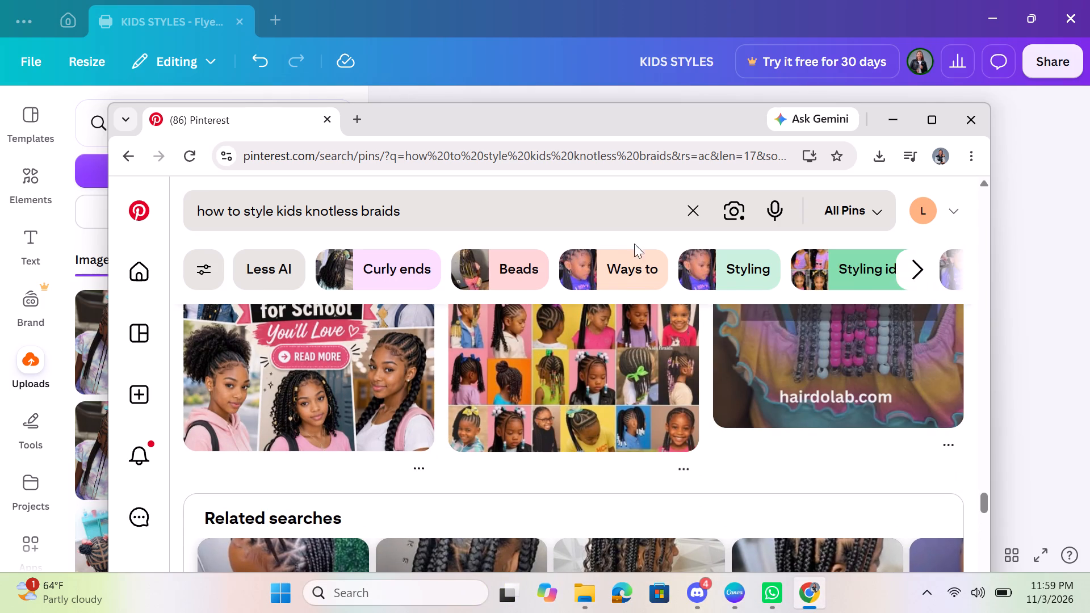
Search Pinterest for "how to style kids braids".
left_click(573, 221)
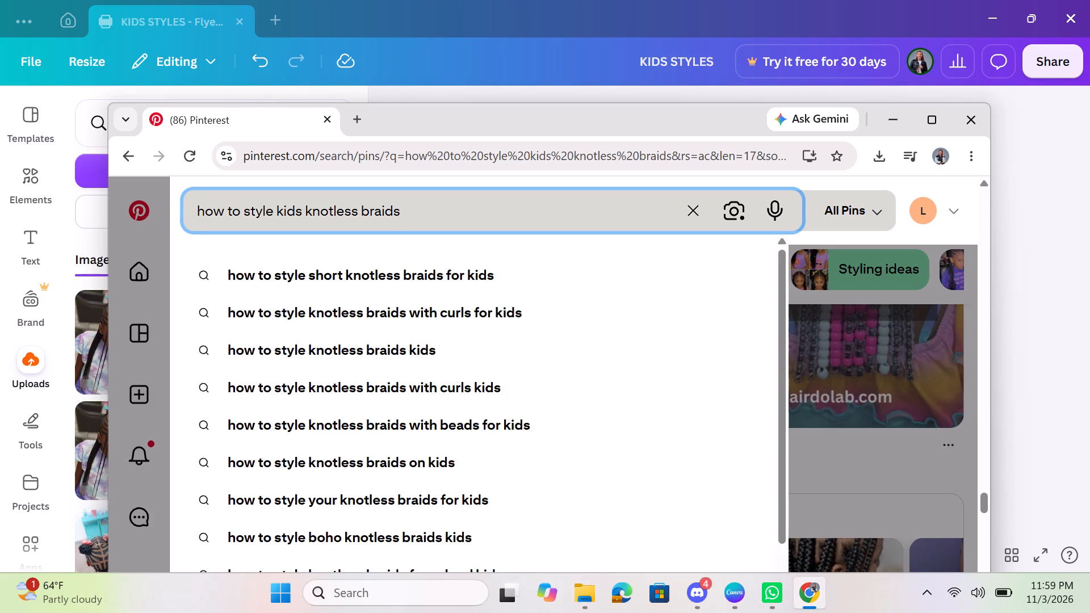
left_click(497, 214)
key("BackSpace")
key("BackSpace")
key("BackSpace")
key("BackSpace")
key("BackSpace")
key("BackSpace")
key("BackSpace")
key("BackSpace")
key("BackSpace")
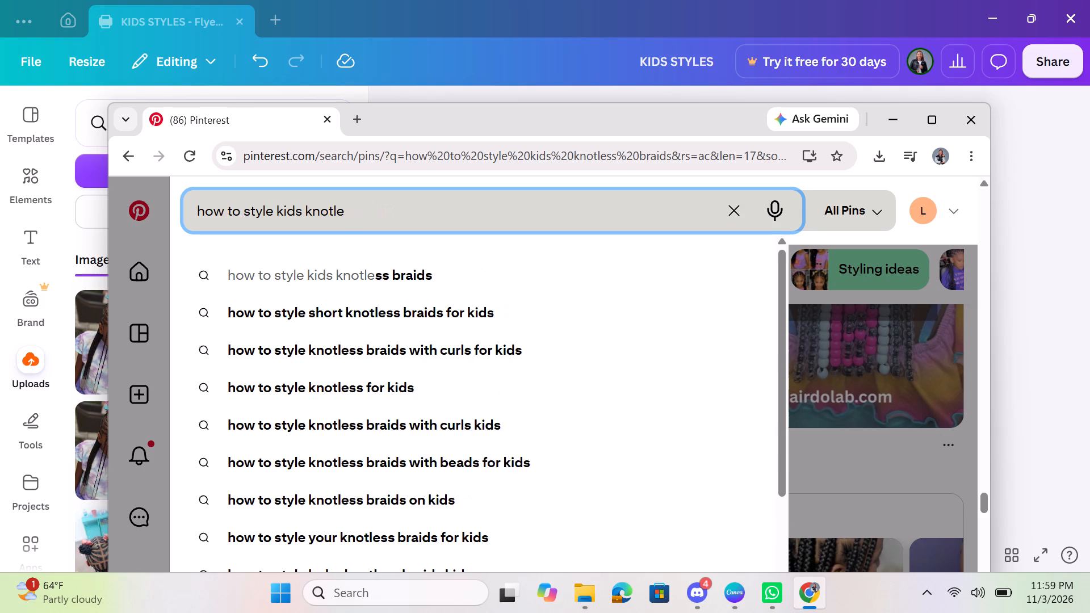
key("BackSpace")
key("BackSpace")
key("BackSpace")
key("BackSpace")
key("BackSpace")
key("BackSpace")
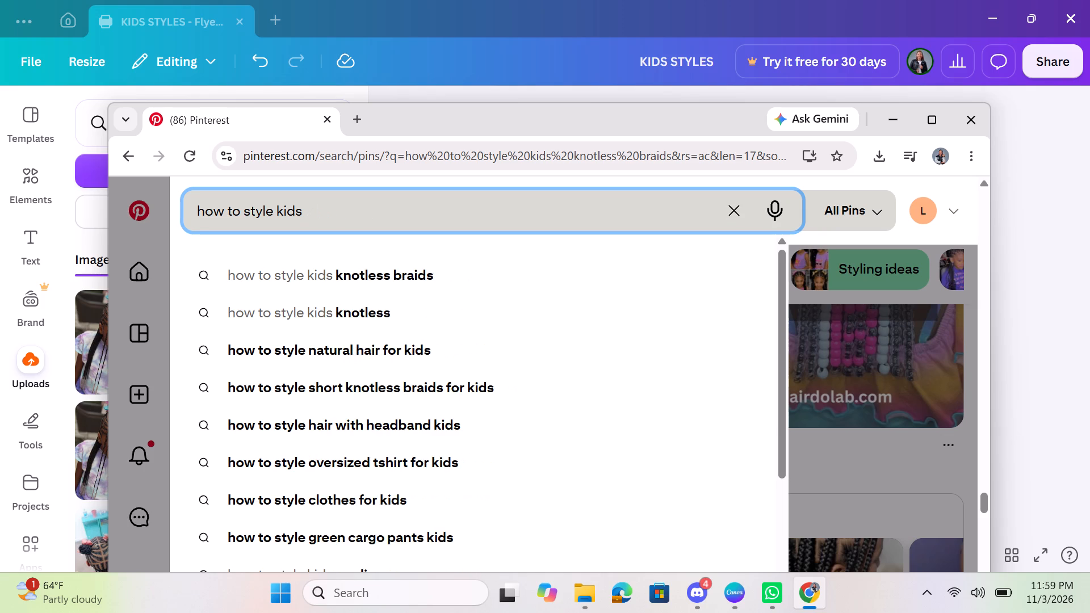
type("bra")
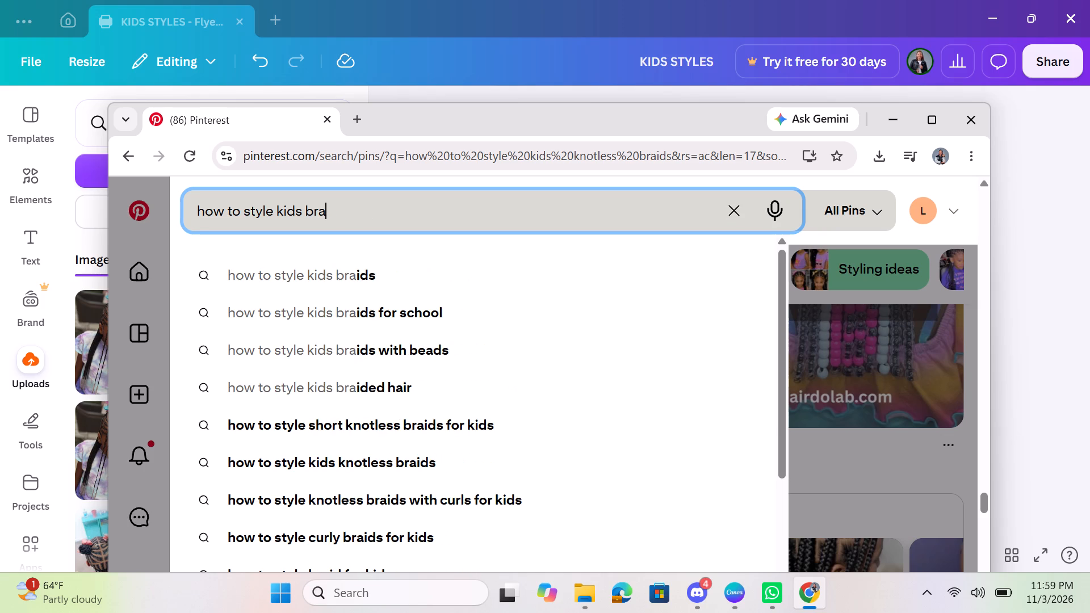
left_click(402, 261)
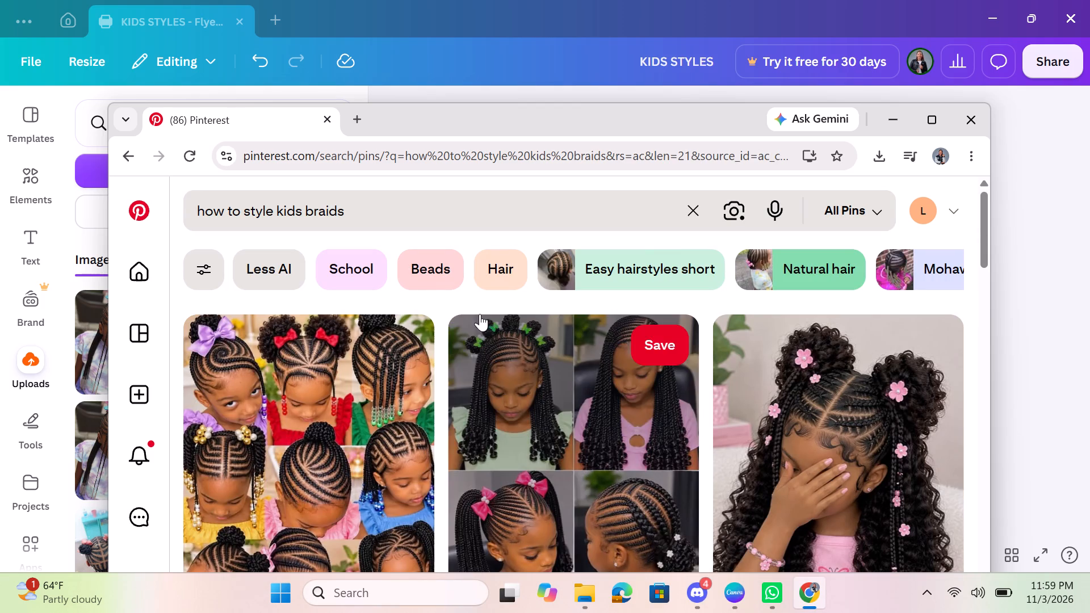
Look through the kids' braids results for a single-child hairstyle photo suitable for the flyer.
scroll(501, 342, "down", 1)
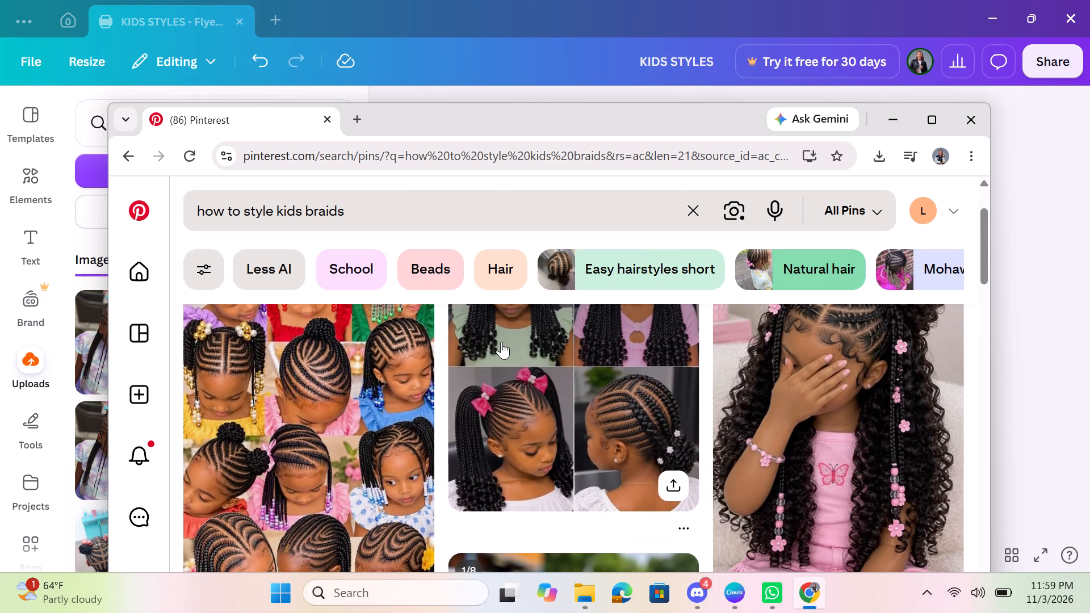
scroll(501, 342, "down", 3)
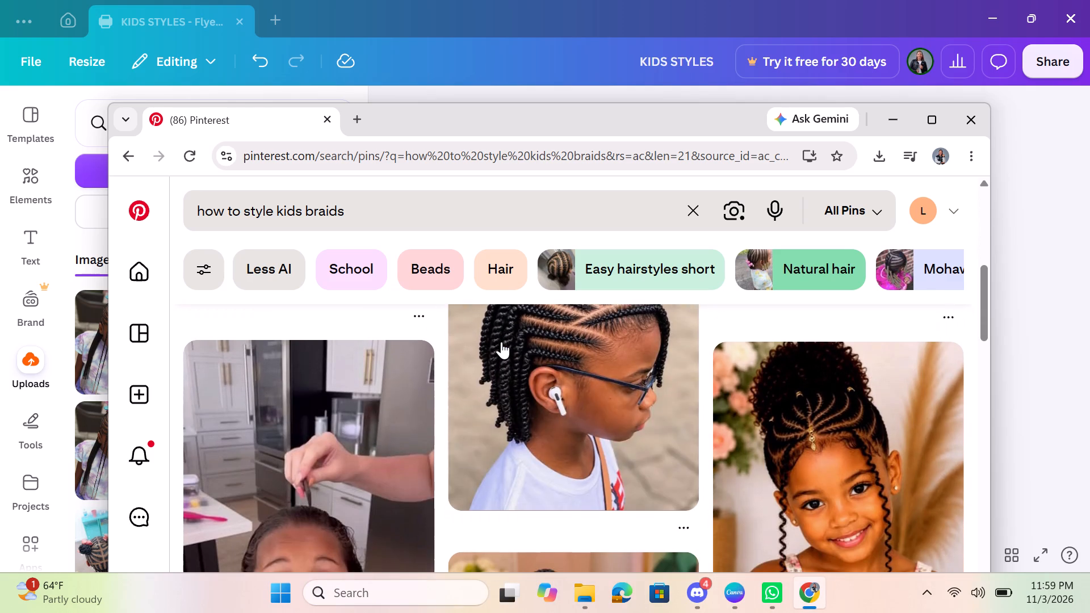
scroll(501, 342, "right", 1)
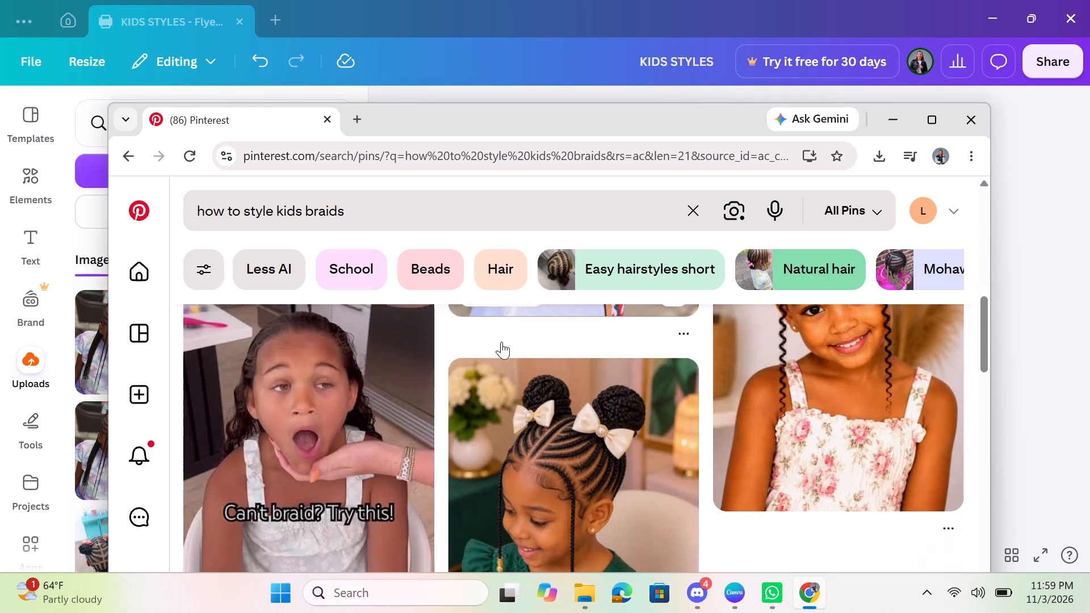
scroll(501, 342, "down", 4)
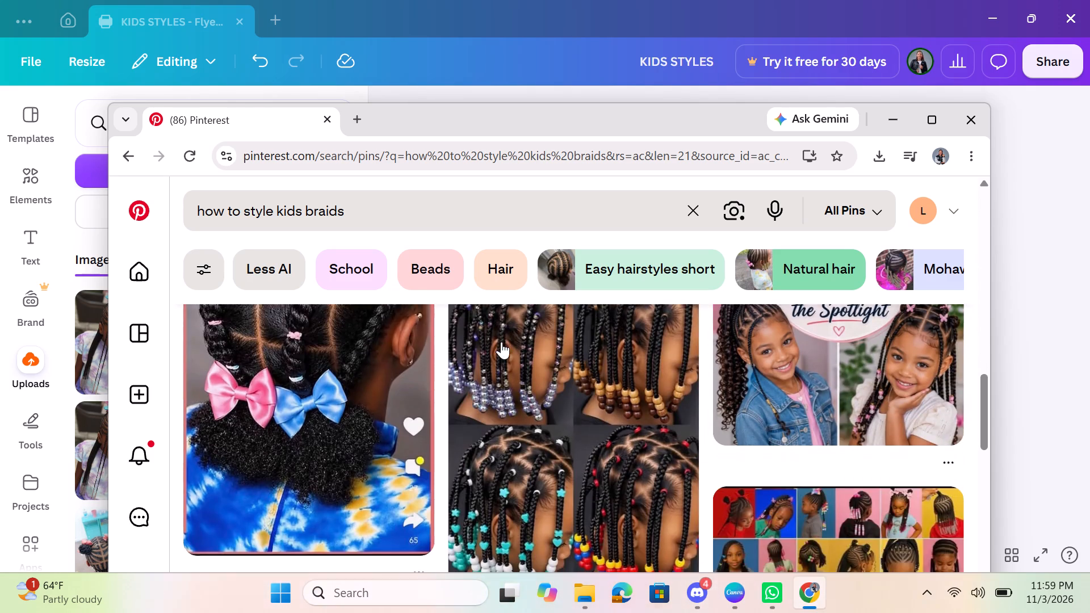
scroll(501, 342, "up", 2)
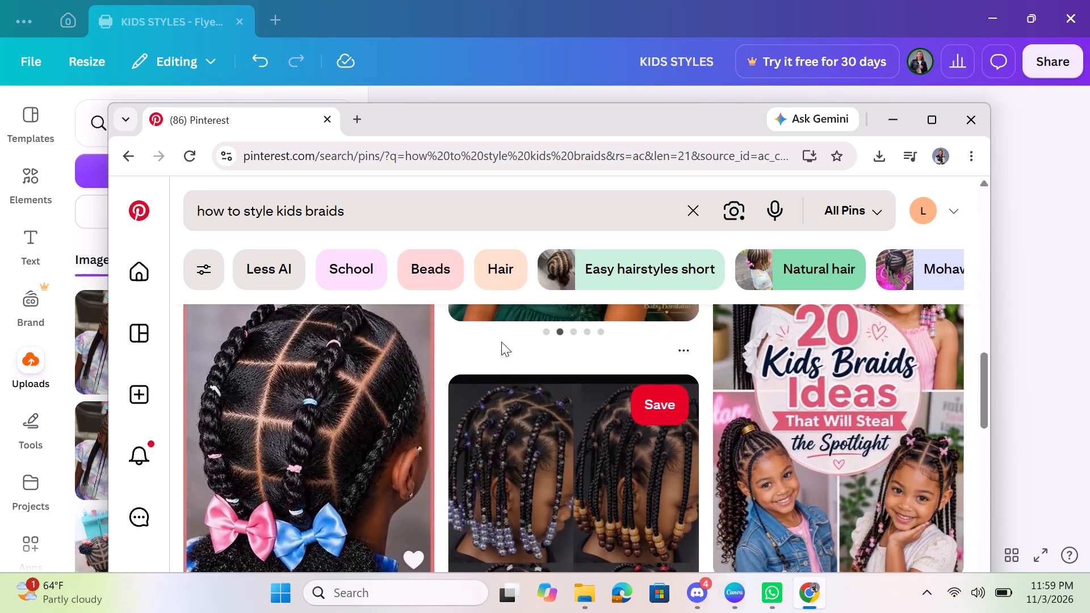
scroll(501, 342, "up", 1)
scroll(432, 434, "down", 3)
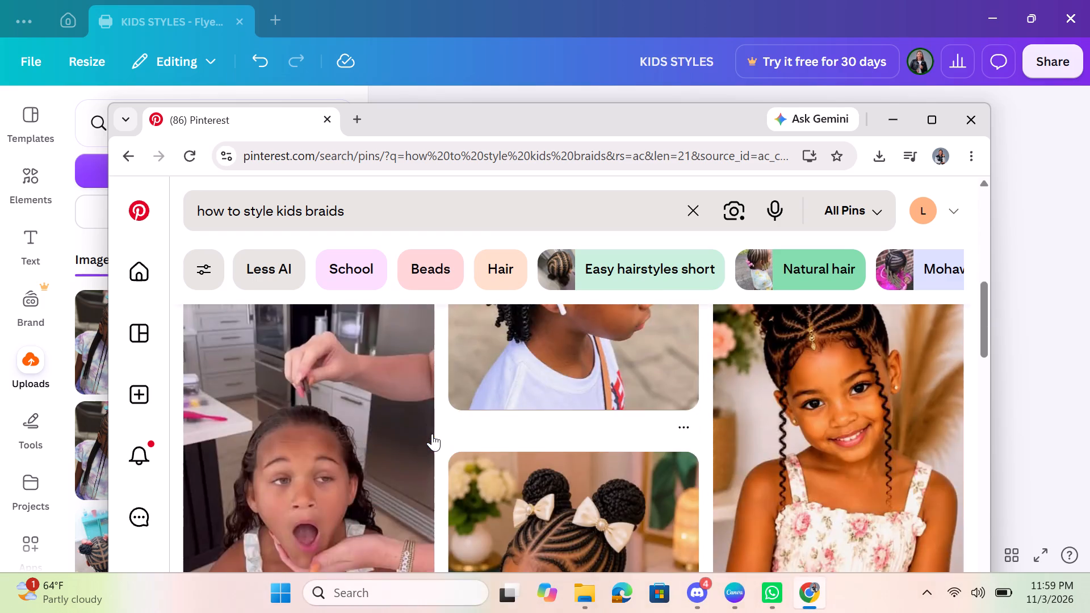
scroll(432, 434, "down", 3)
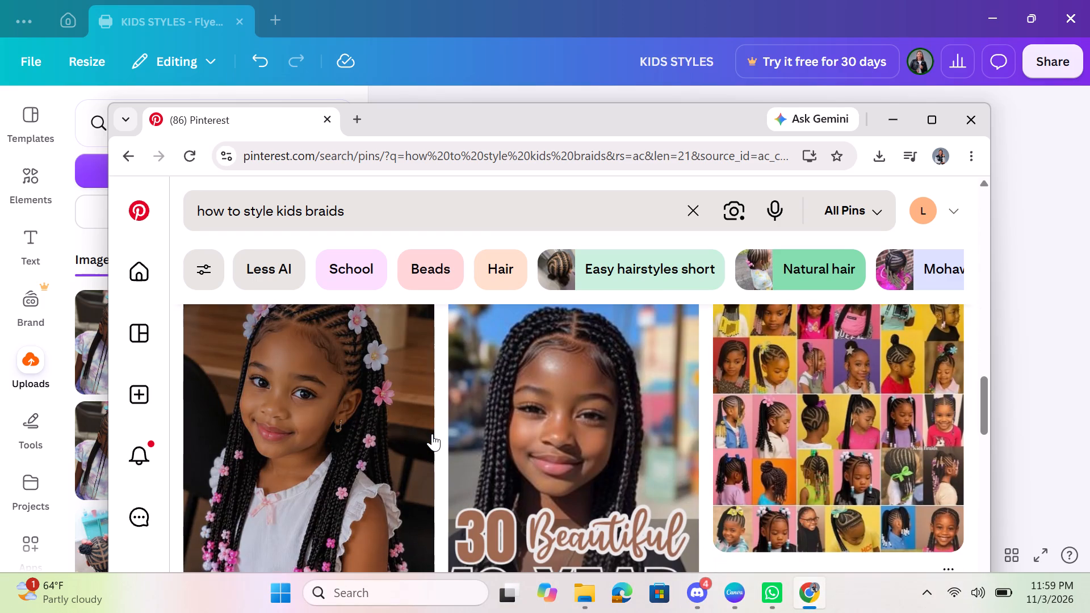
scroll(432, 434, "down", 4)
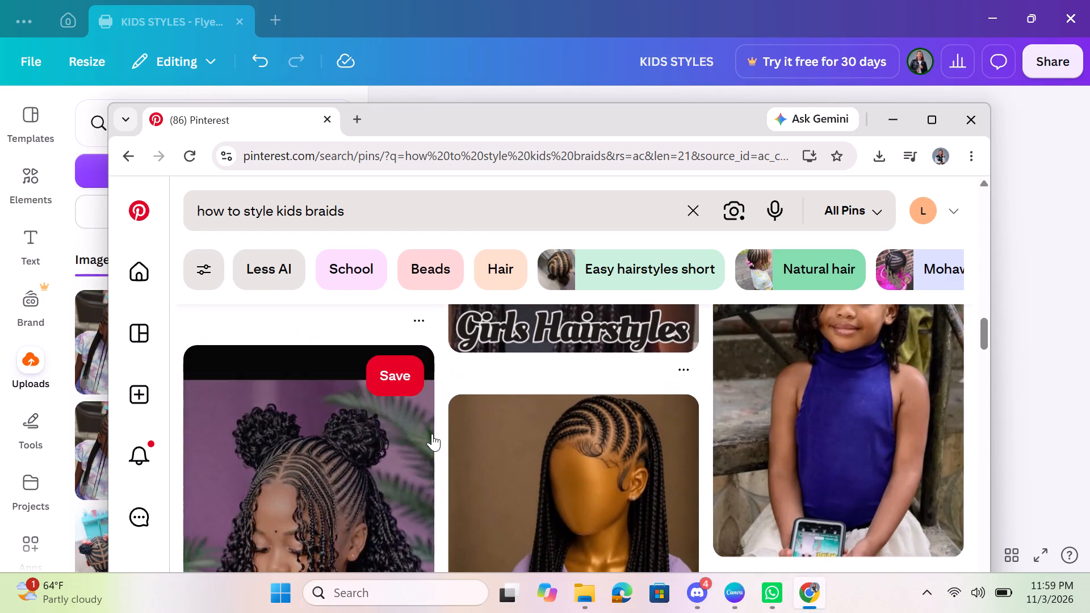
scroll(432, 434, "down", 4)
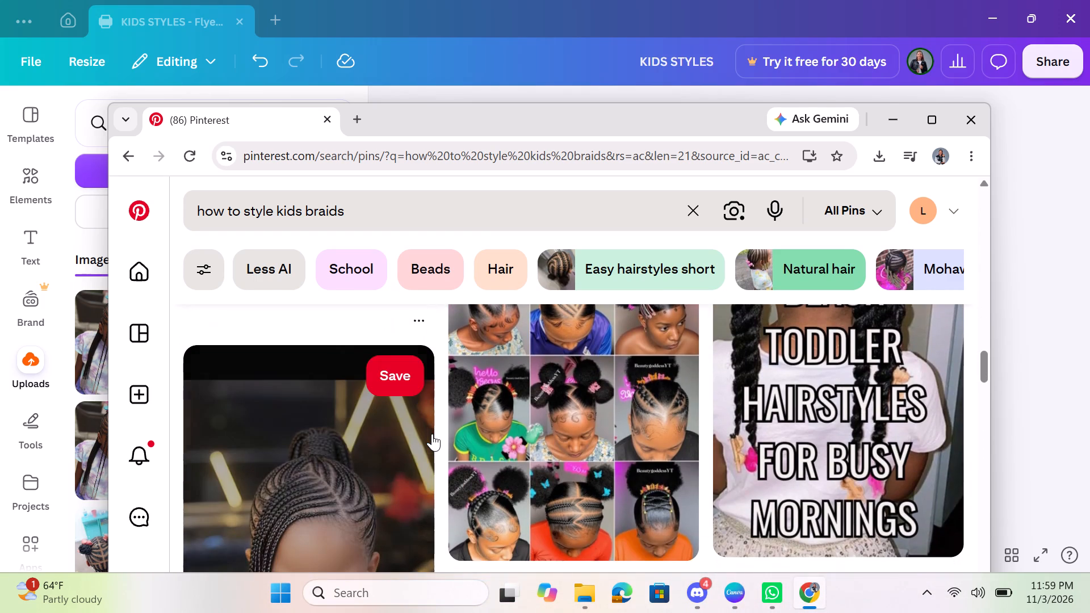
scroll(432, 434, "down", 1)
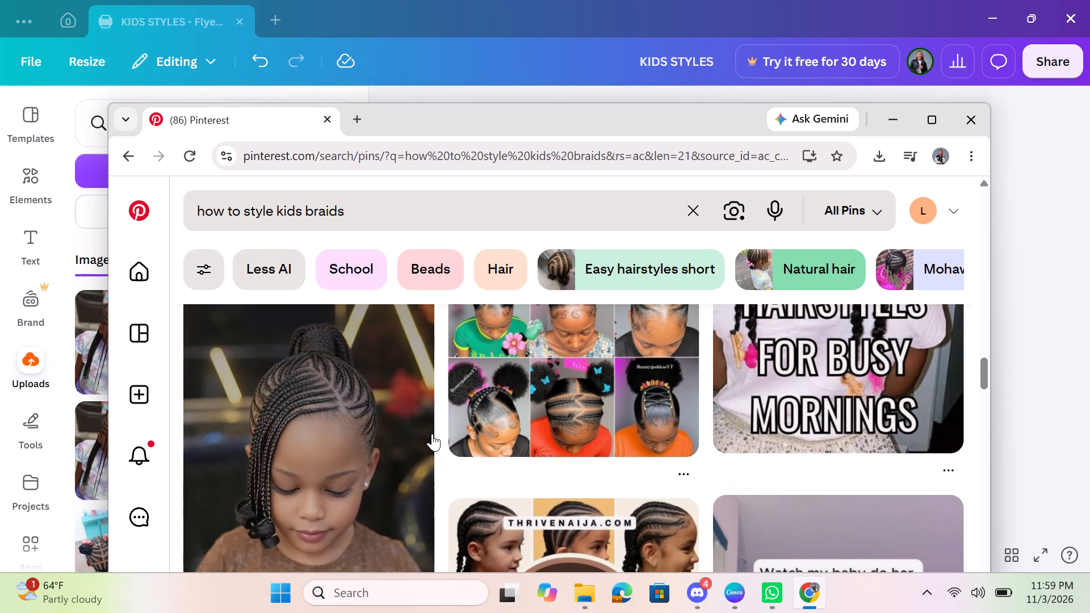
scroll(432, 434, "down", 1)
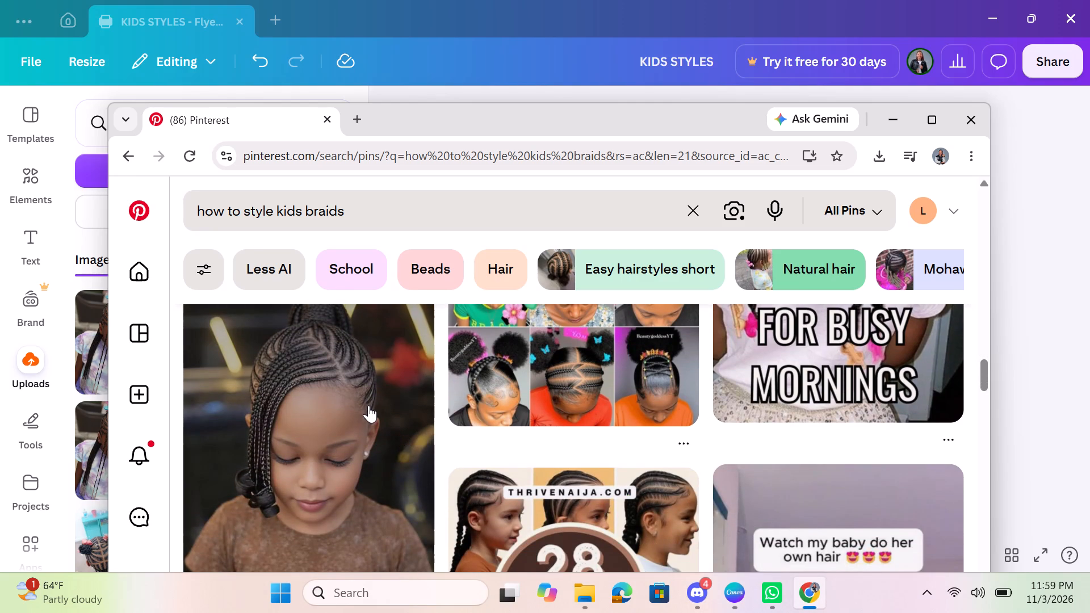
Download the photo of the child in the brown top with side-swept cornrows and a bun, and return to the results.
right_click(368, 405)
left_click(368, 405)
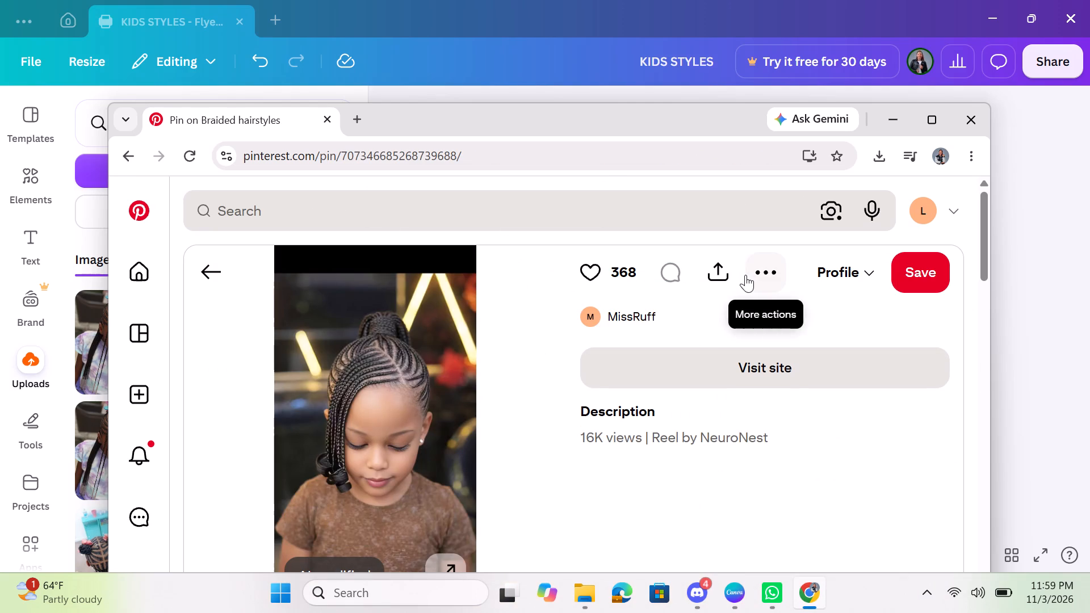
left_click(752, 274)
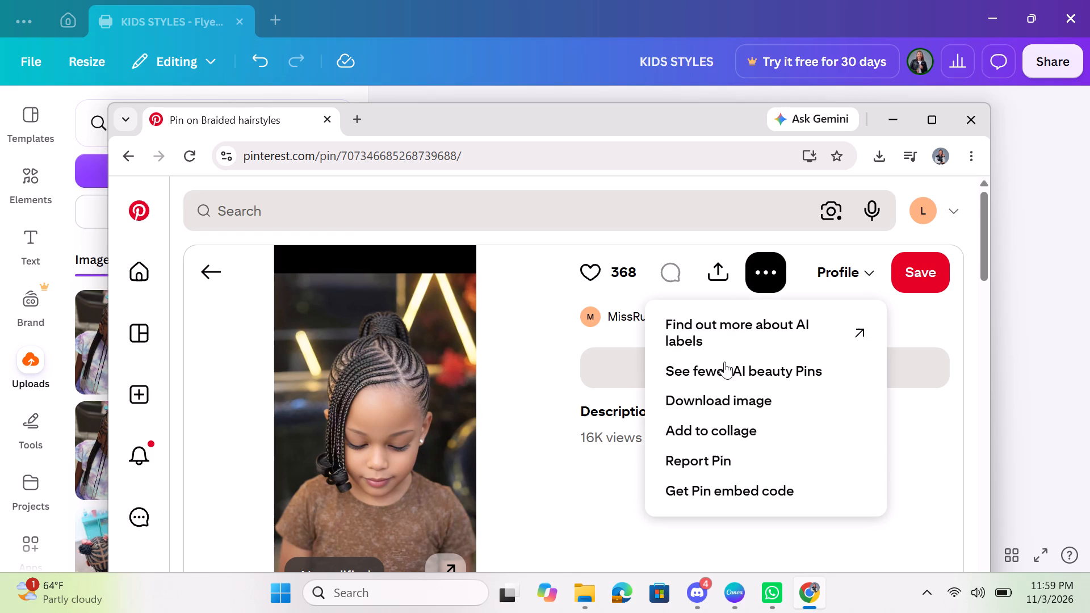
left_click(737, 405)
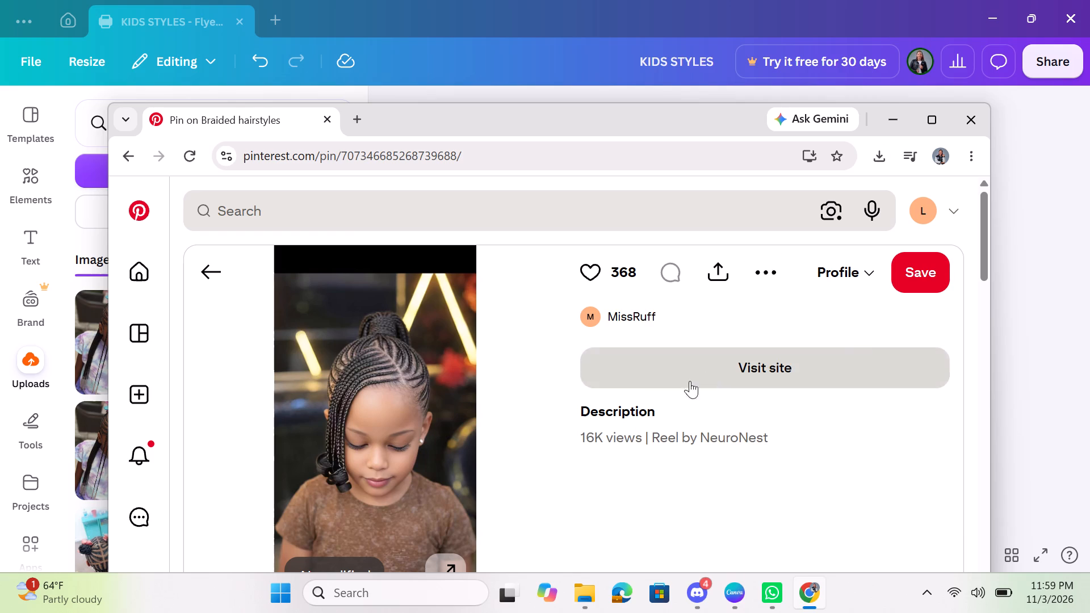
left_click(212, 275)
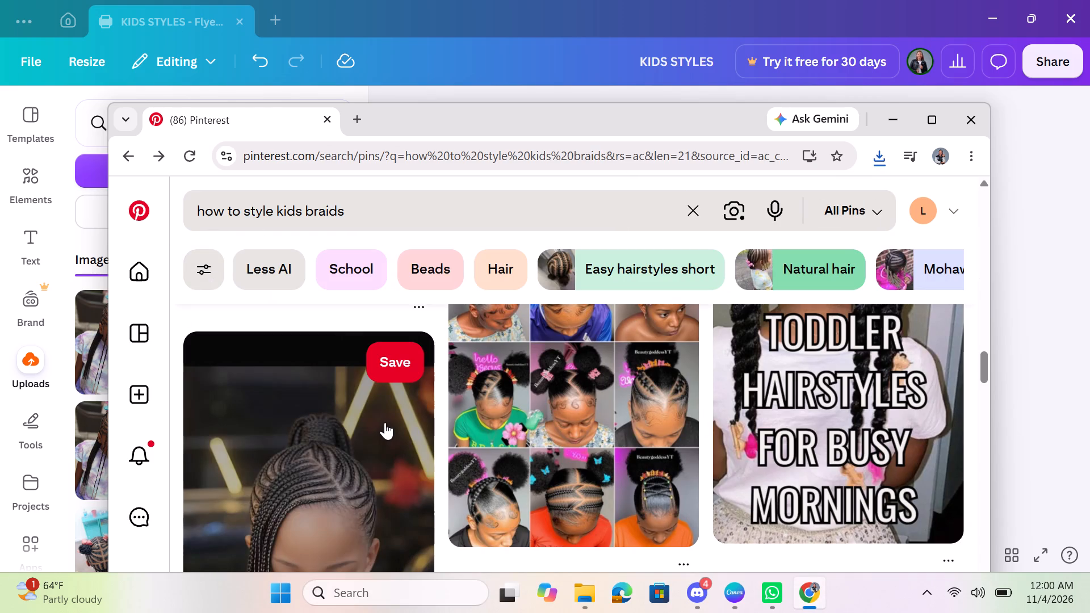
Look further through the kids' braids results for single-child hairstyle photos that could fill the flyer's remaining gaps.
scroll(385, 422, "down", 1)
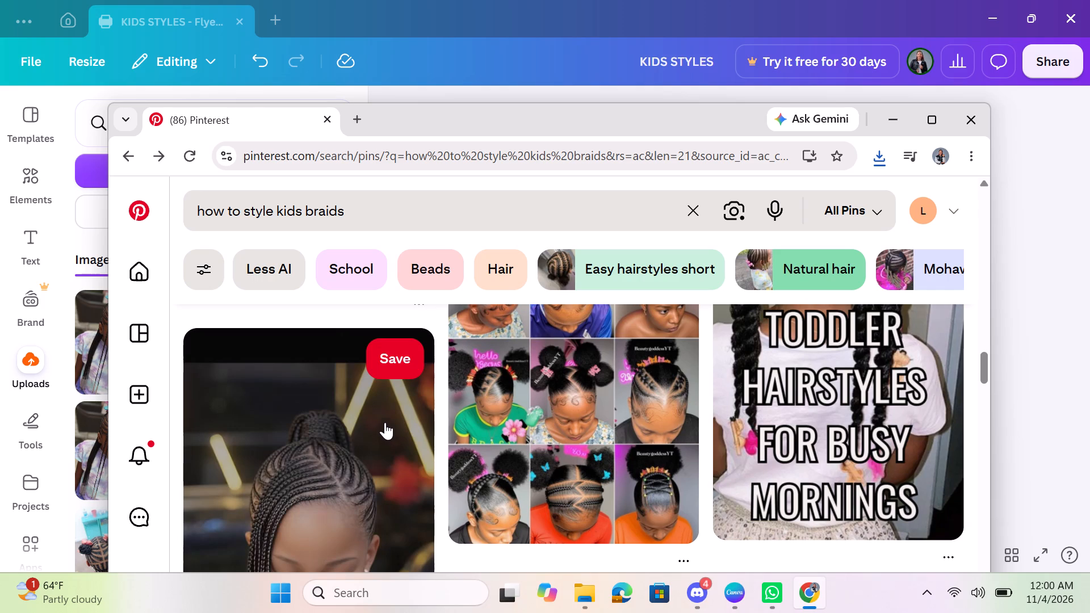
scroll(385, 422, "down", 3)
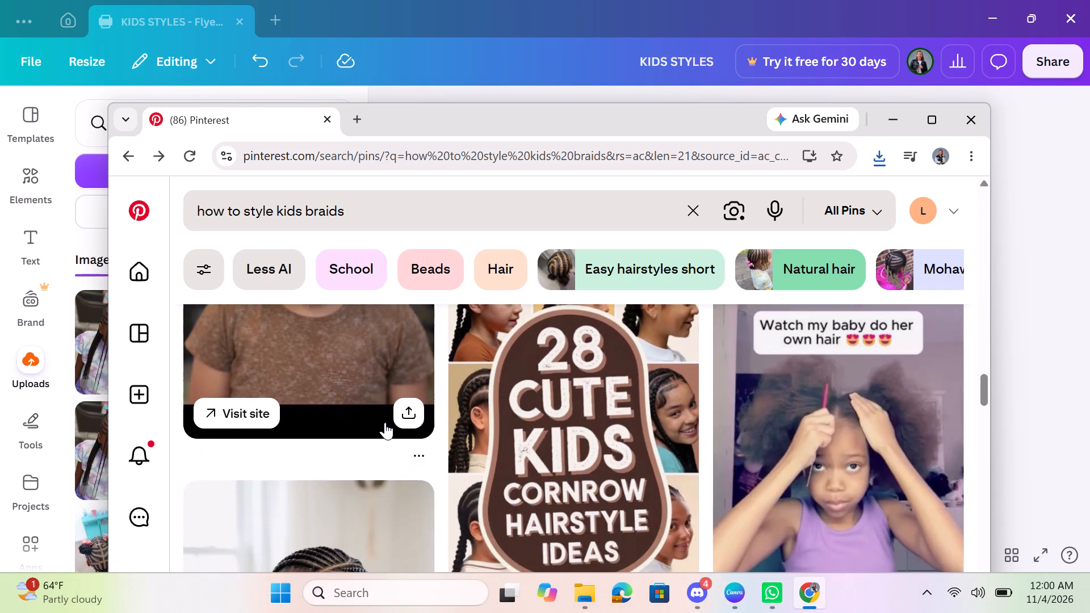
scroll(385, 422, "down", 3)
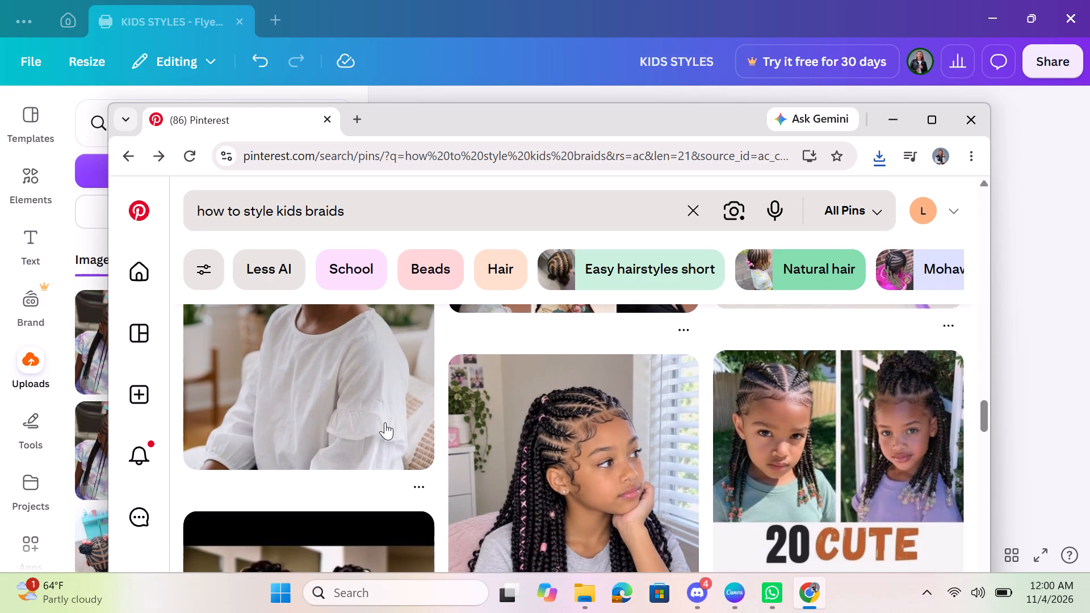
scroll(385, 422, "down", 2)
scroll(385, 422, "up", 1)
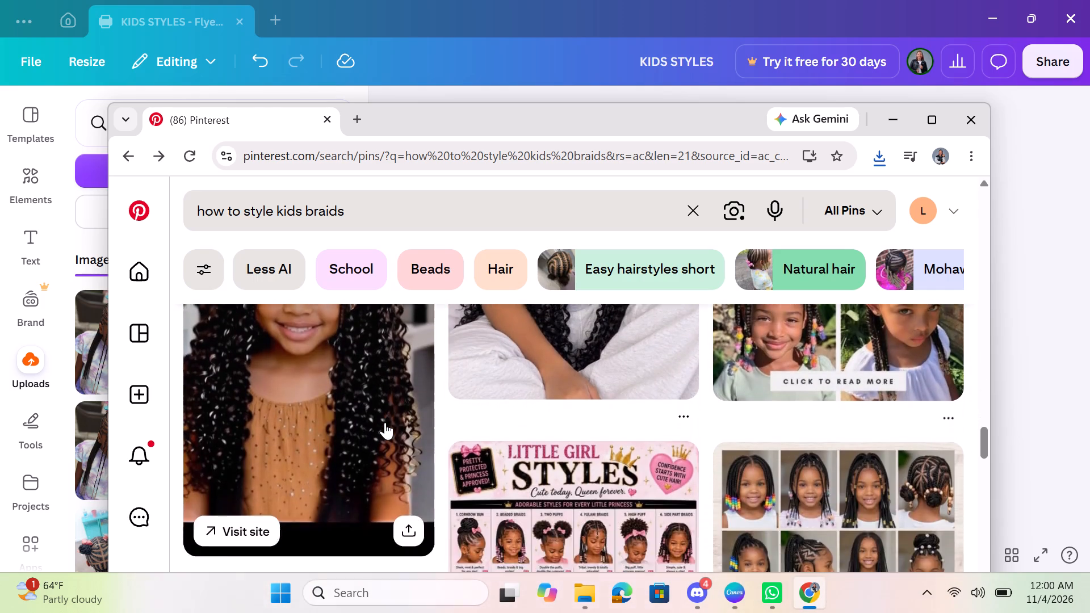
scroll(385, 422, "up", 1)
scroll(385, 422, "down", 3)
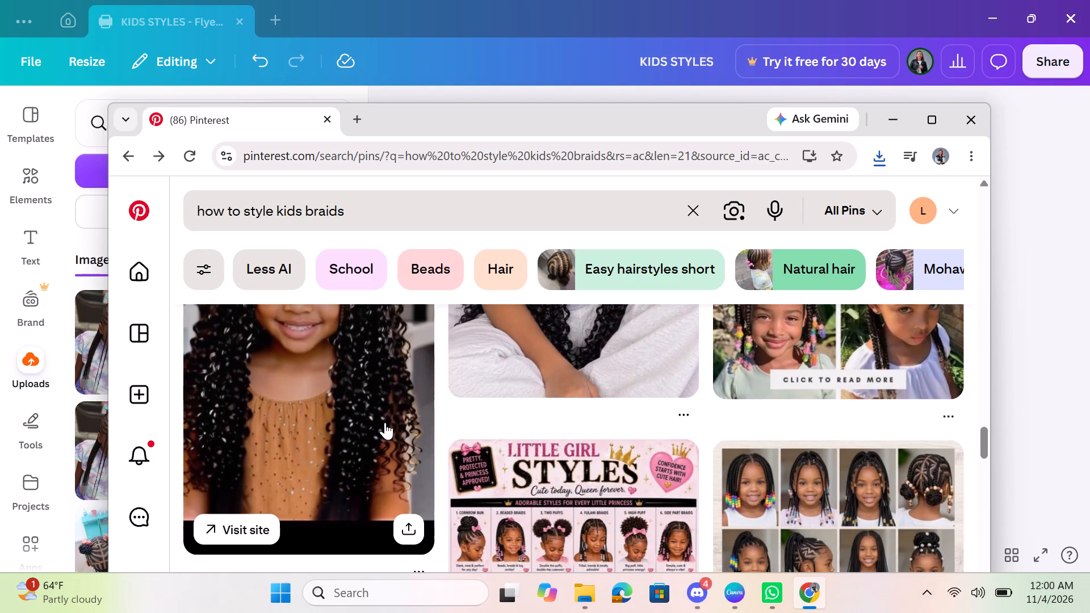
scroll(385, 422, "up", 2)
scroll(385, 422, "down", 2)
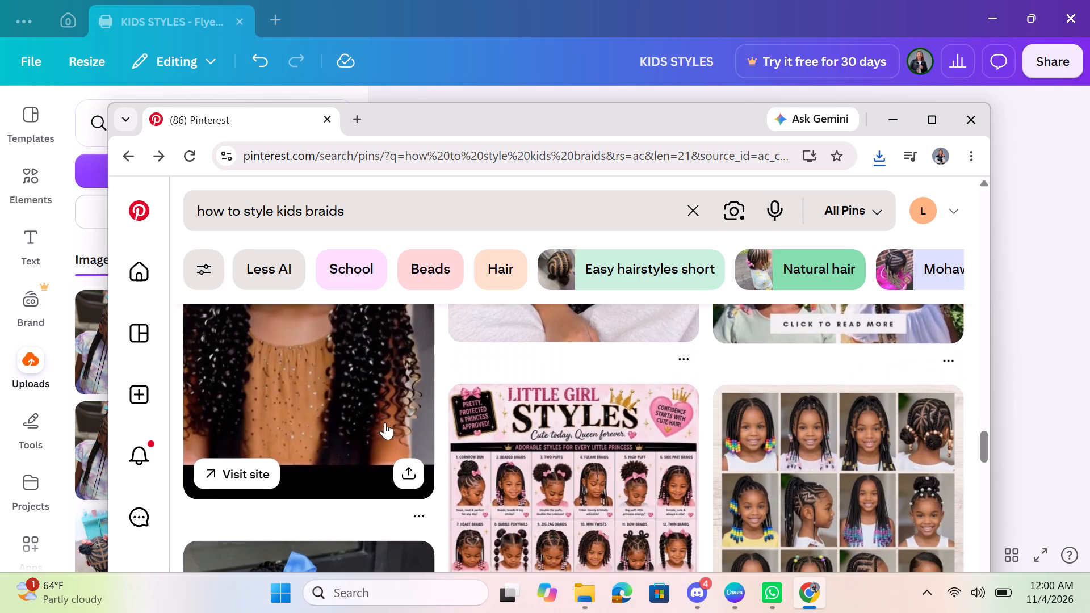
scroll(385, 422, "down", 4)
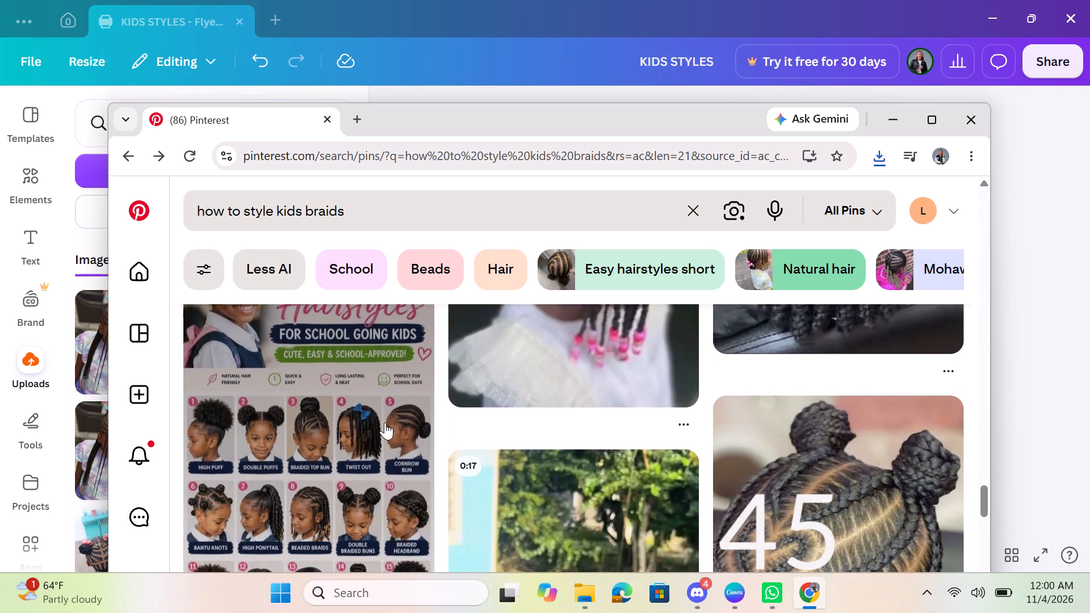
scroll(385, 422, "down", 4)
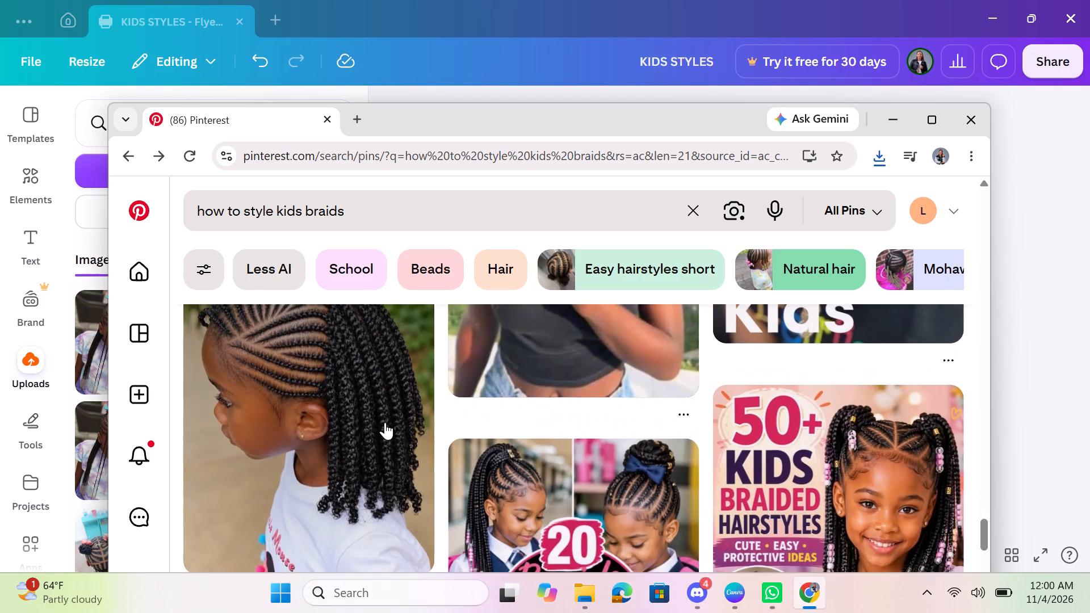
scroll(385, 422, "down", 4)
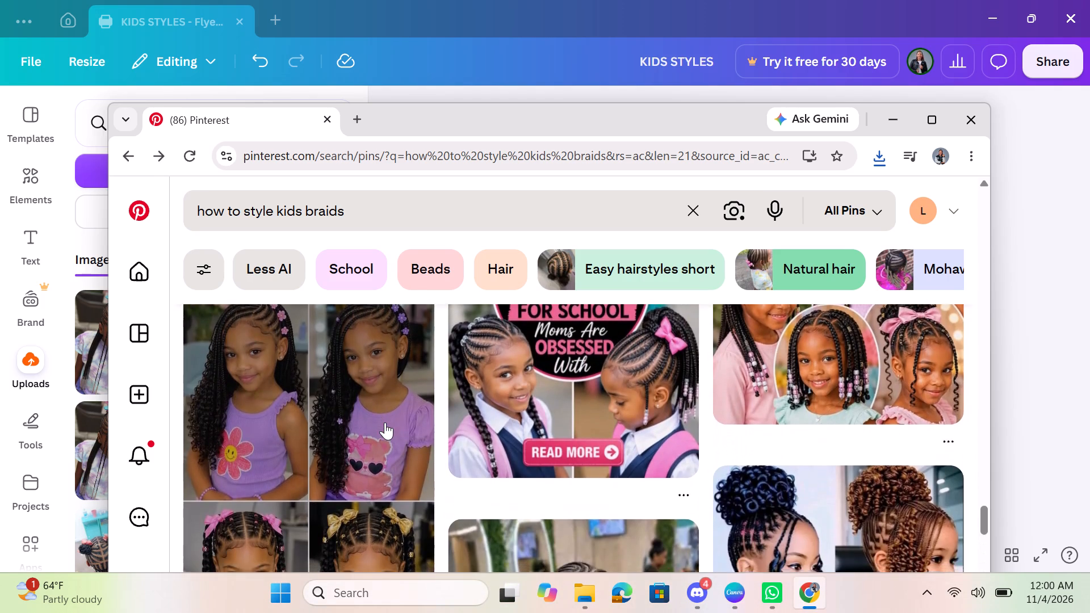
scroll(385, 422, "down", 2)
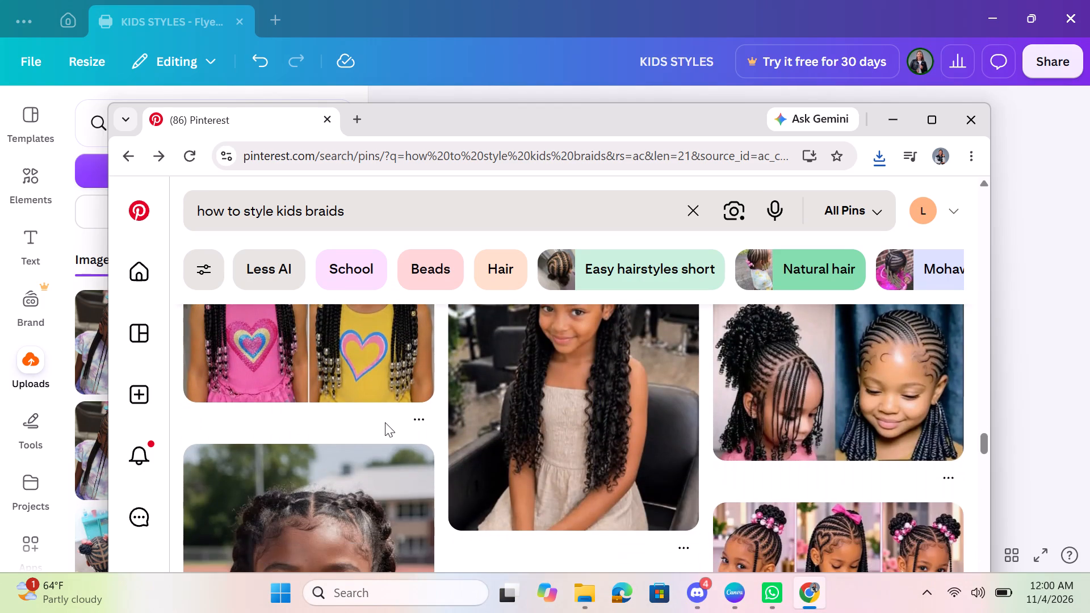
scroll(385, 422, "down", 1)
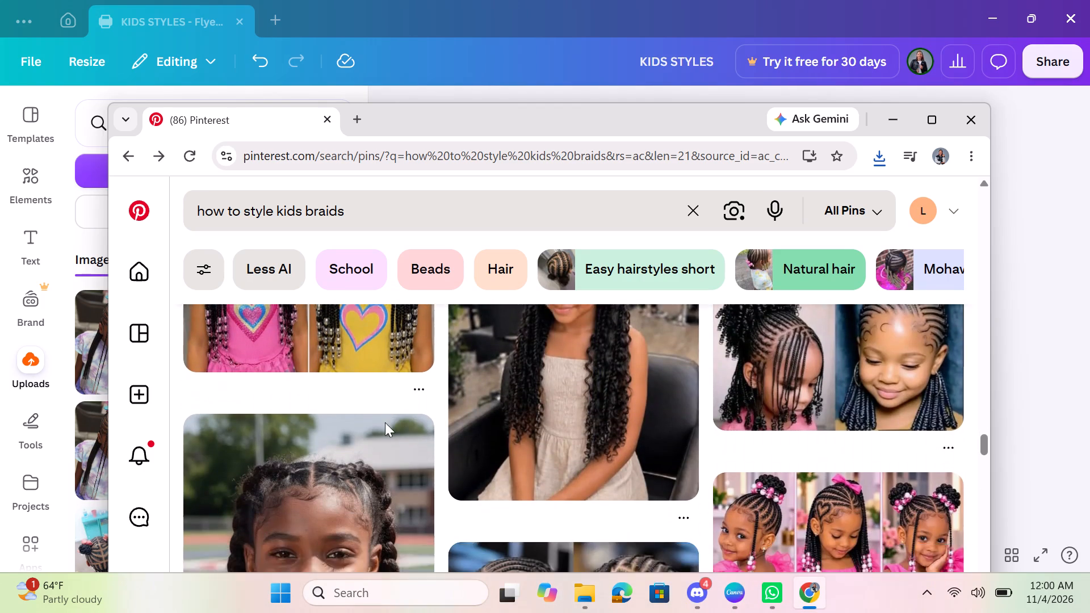
scroll(385, 422, "down", 2)
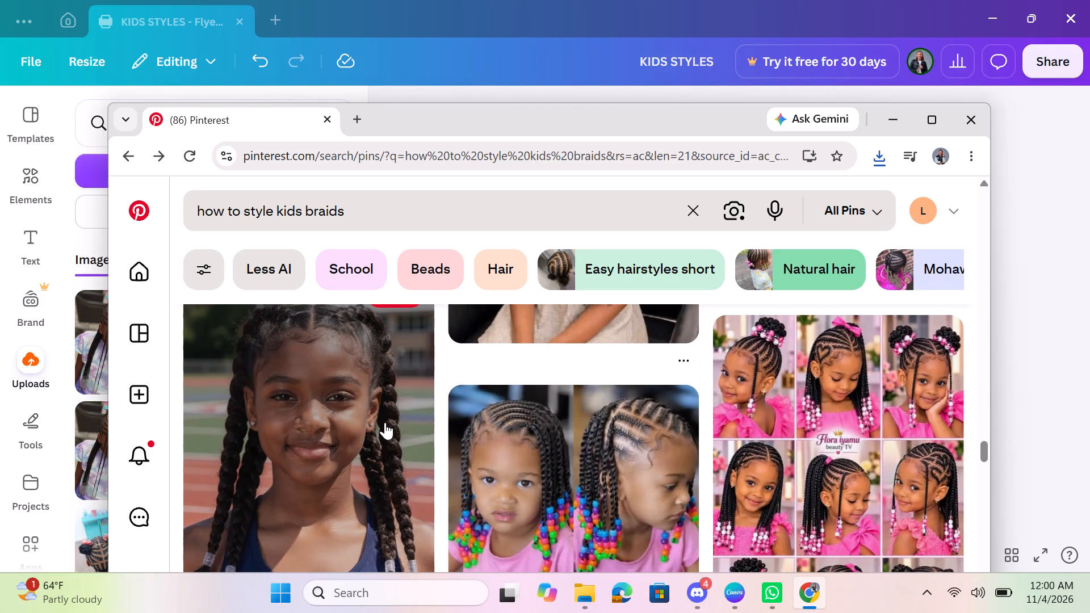
scroll(385, 422, "down", 1)
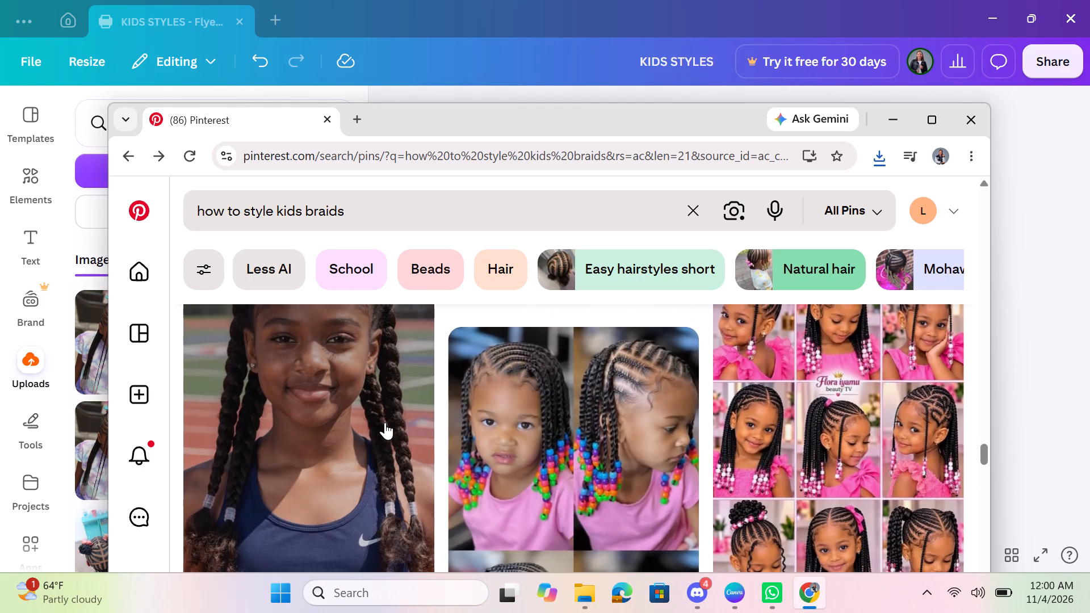
scroll(385, 422, "down", 1)
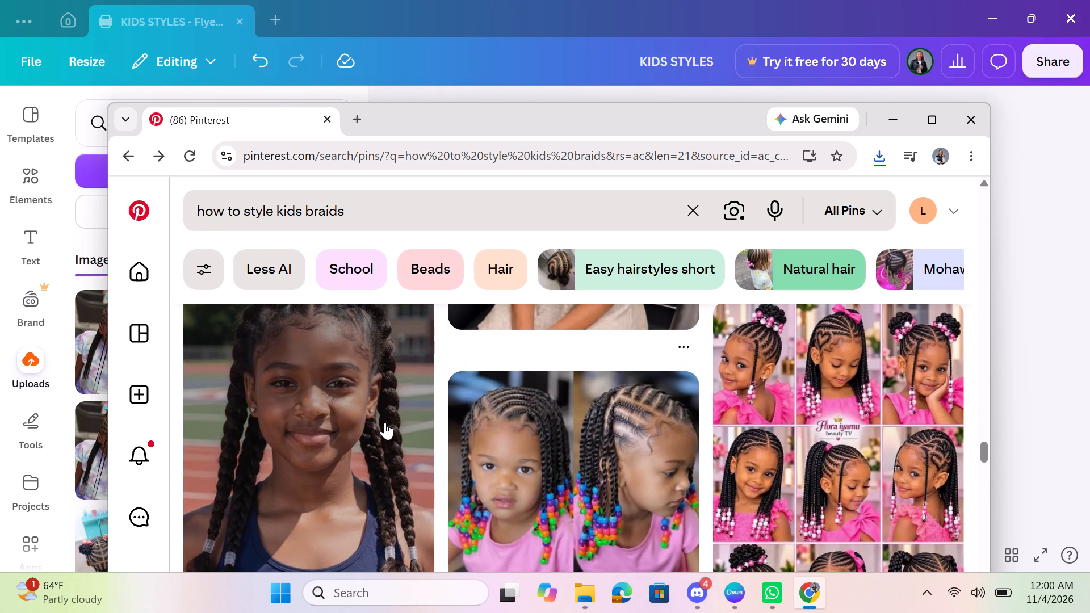
scroll(385, 422, "down", 2)
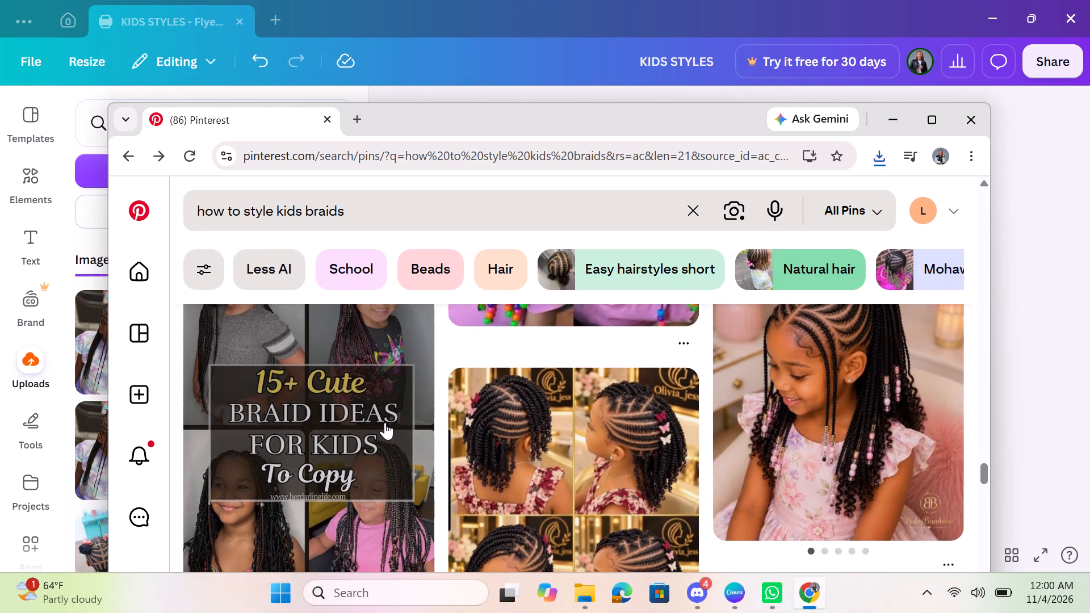
scroll(385, 422, "down", 2)
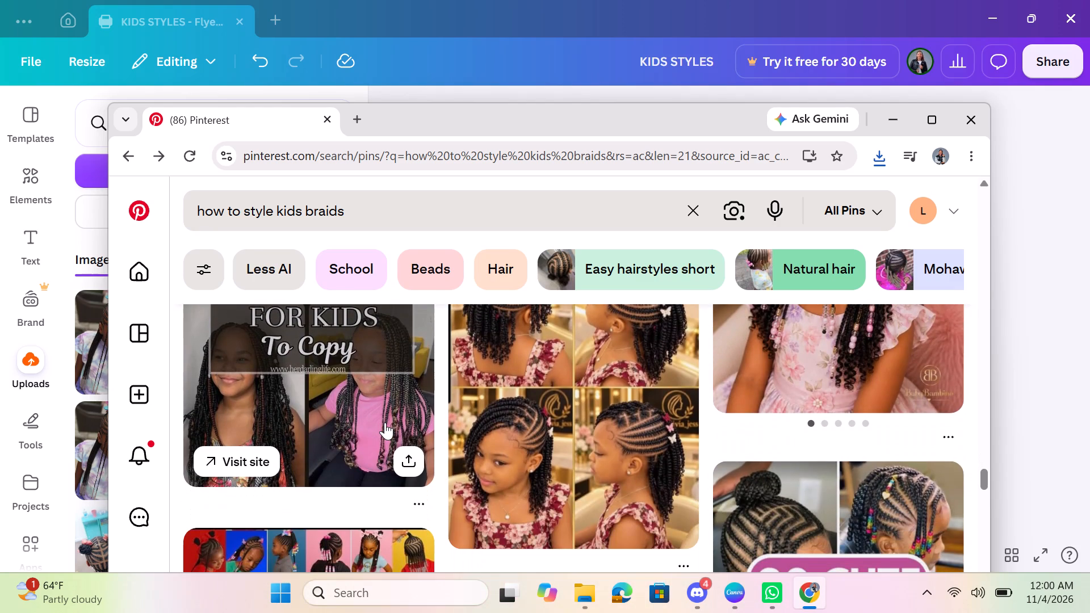
scroll(385, 422, "down", 5)
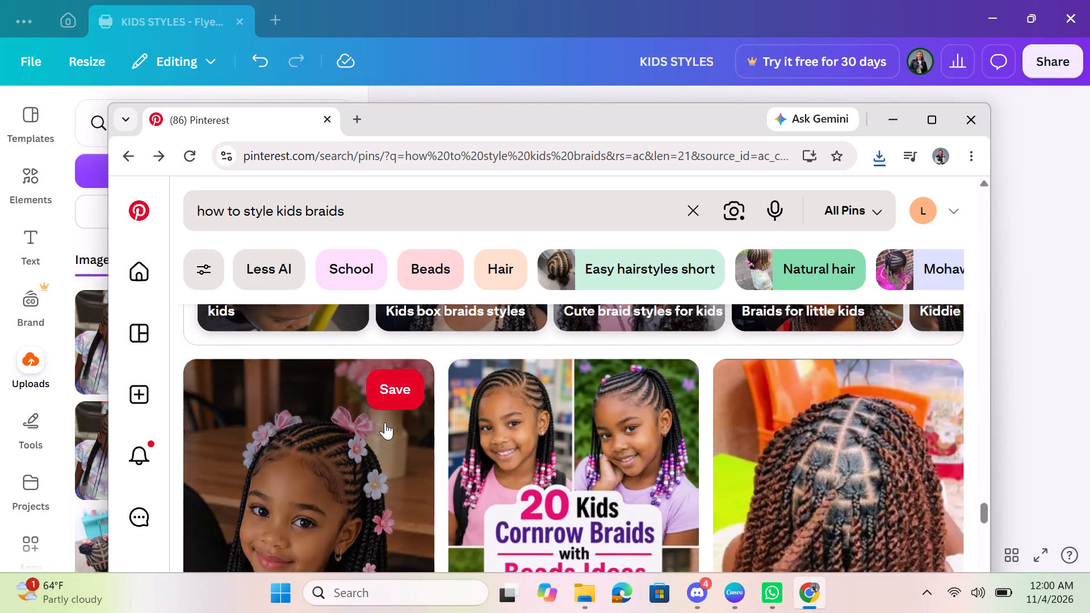
scroll(385, 422, "down", 1)
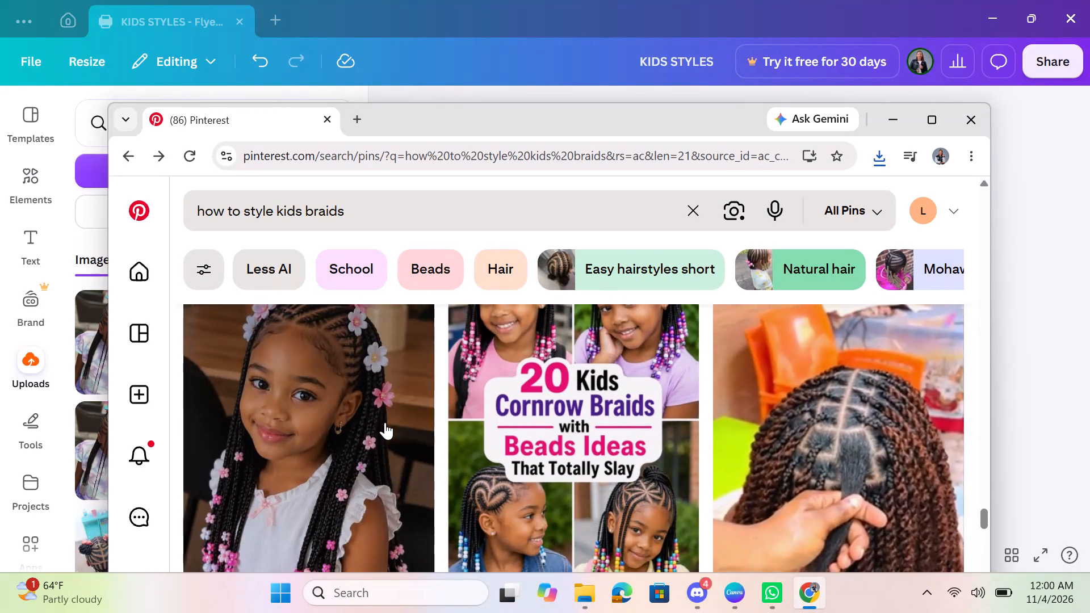
scroll(385, 422, "down", 1)
scroll(385, 422, "up", 2)
scroll(385, 422, "down", 3)
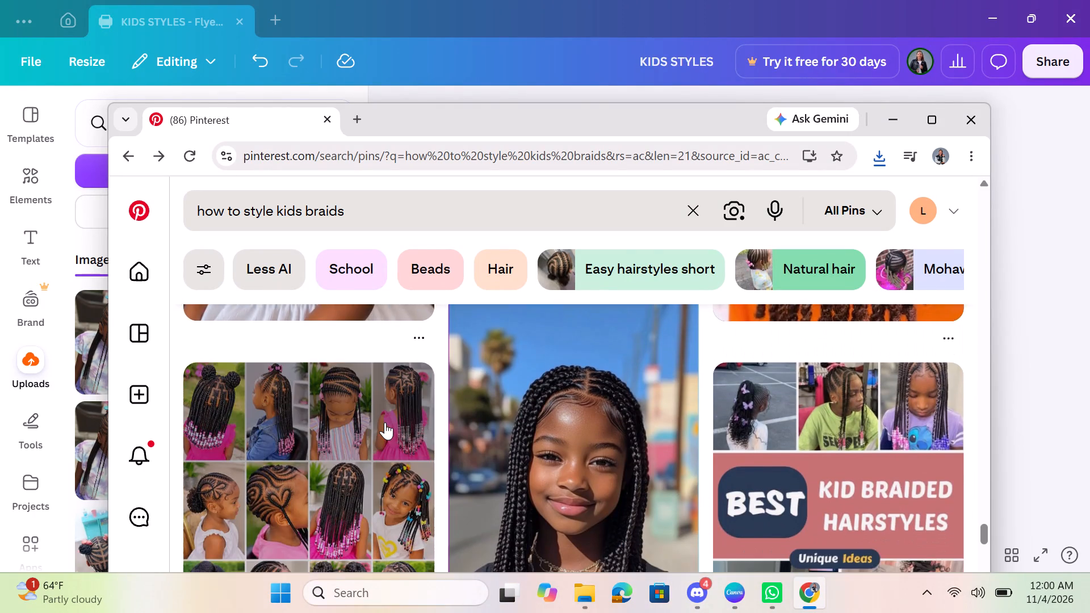
scroll(385, 422, "down", 3)
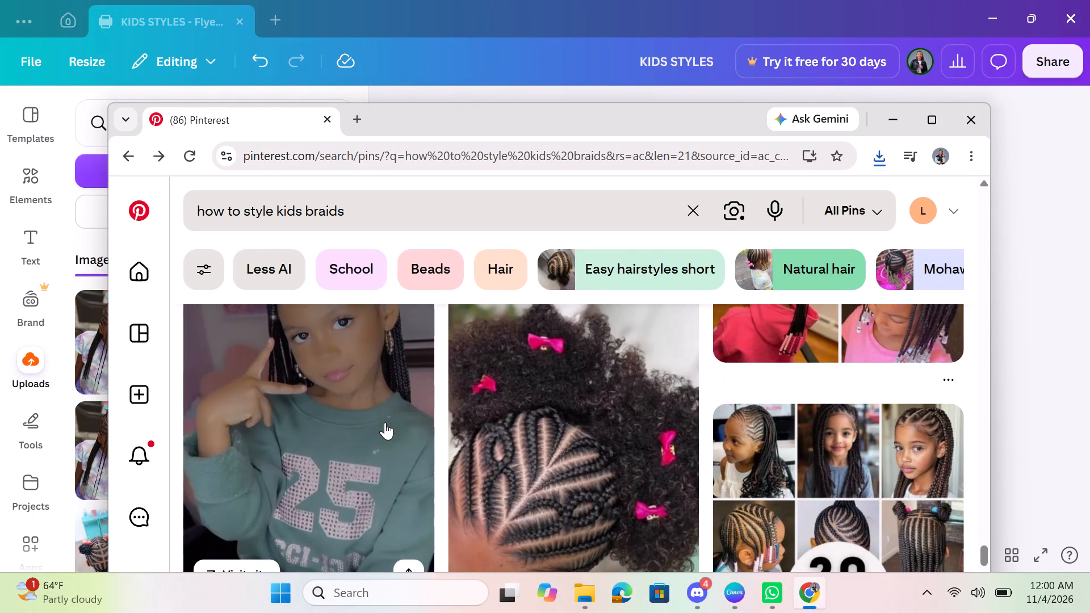
scroll(385, 422, "down", 2)
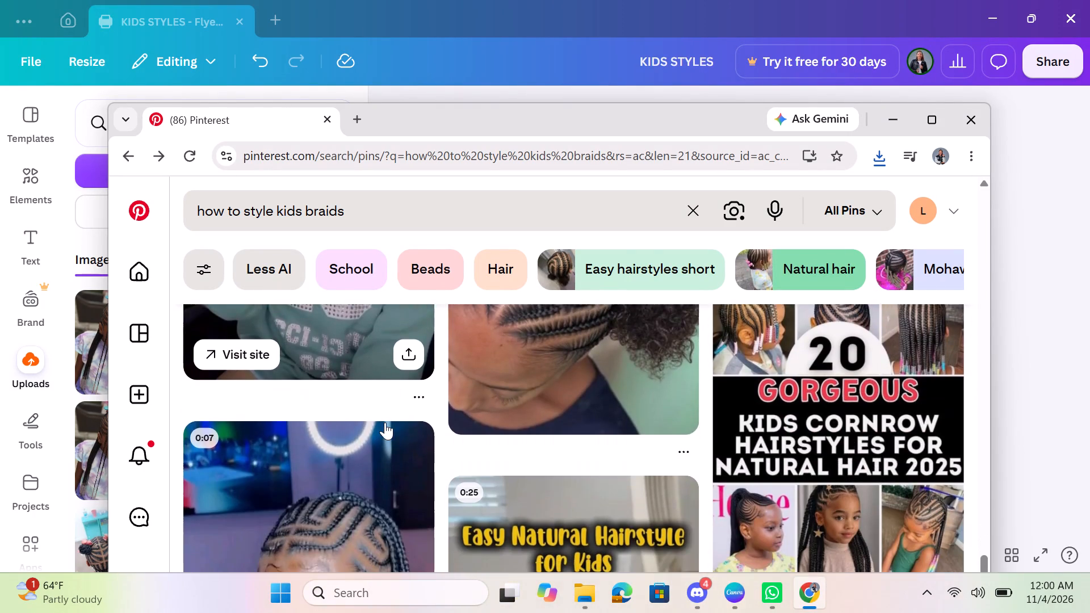
scroll(385, 422, "down", 1)
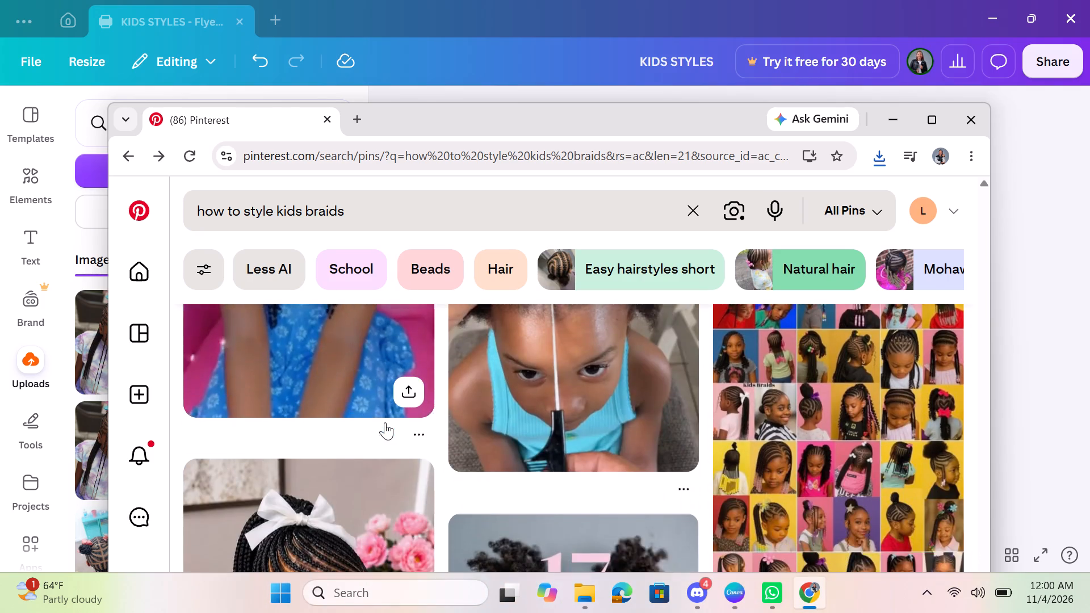
scroll(385, 422, "down", 1)
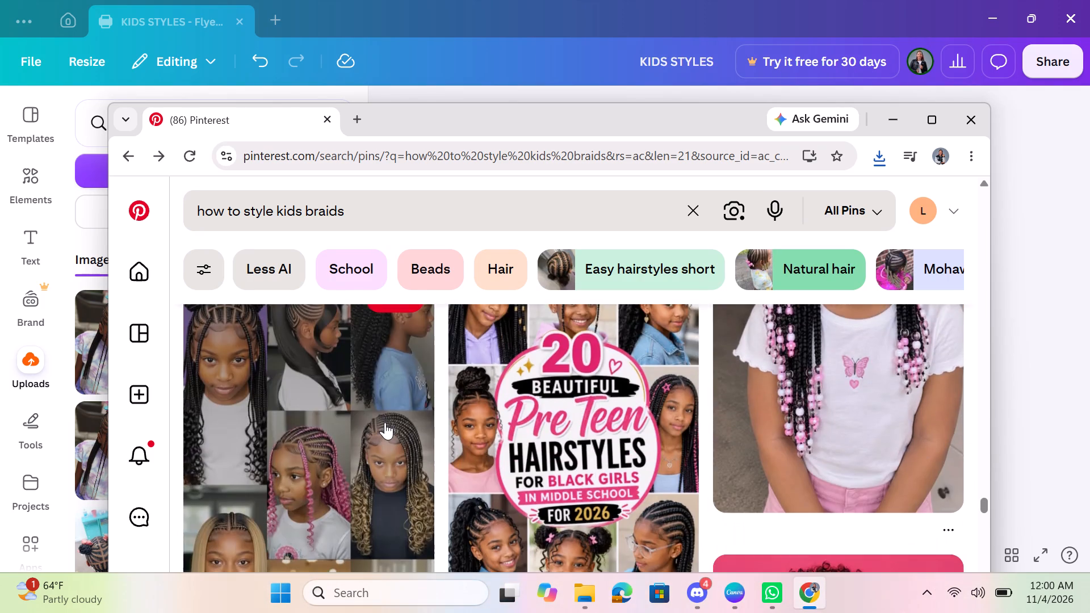
scroll(385, 422, "down", 1)
scroll(385, 422, "right", 2)
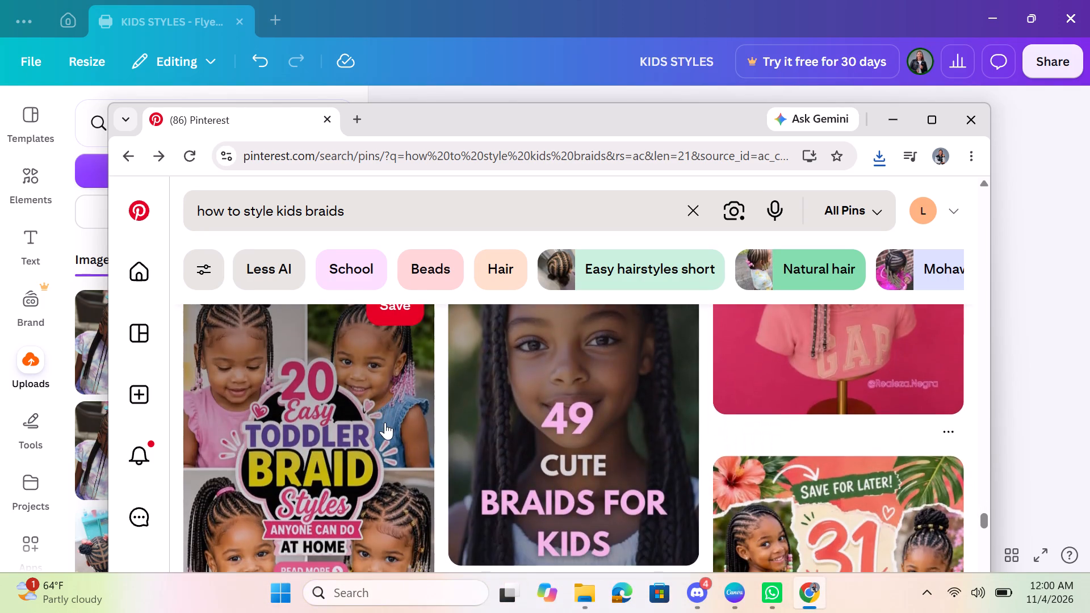
scroll(385, 422, "right", 6)
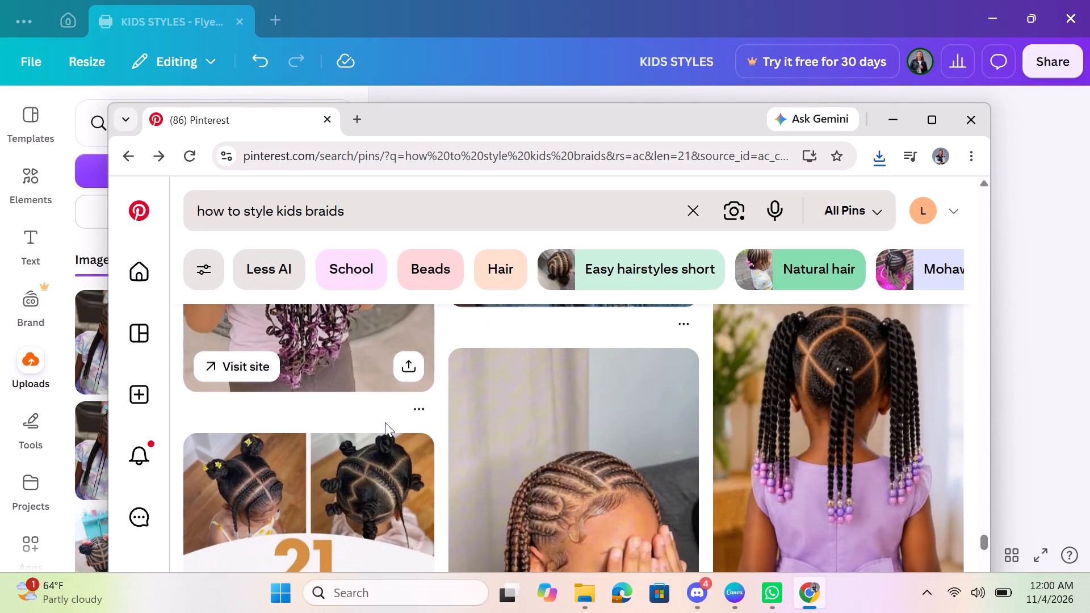
scroll(385, 422, "right", 7)
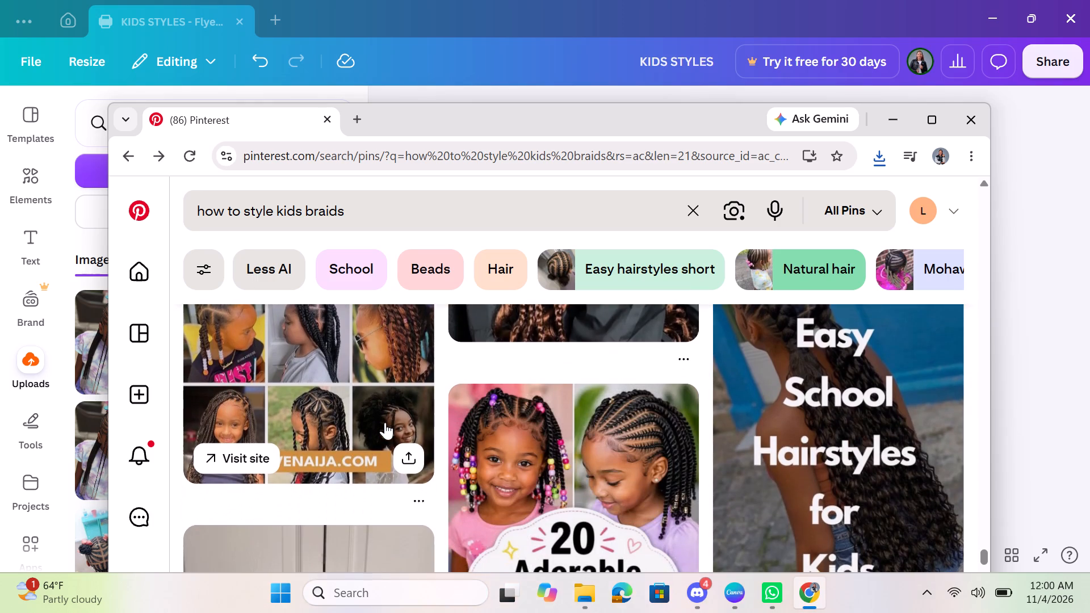
scroll(385, 422, "down", 1)
scroll(484, 487, "down", 4)
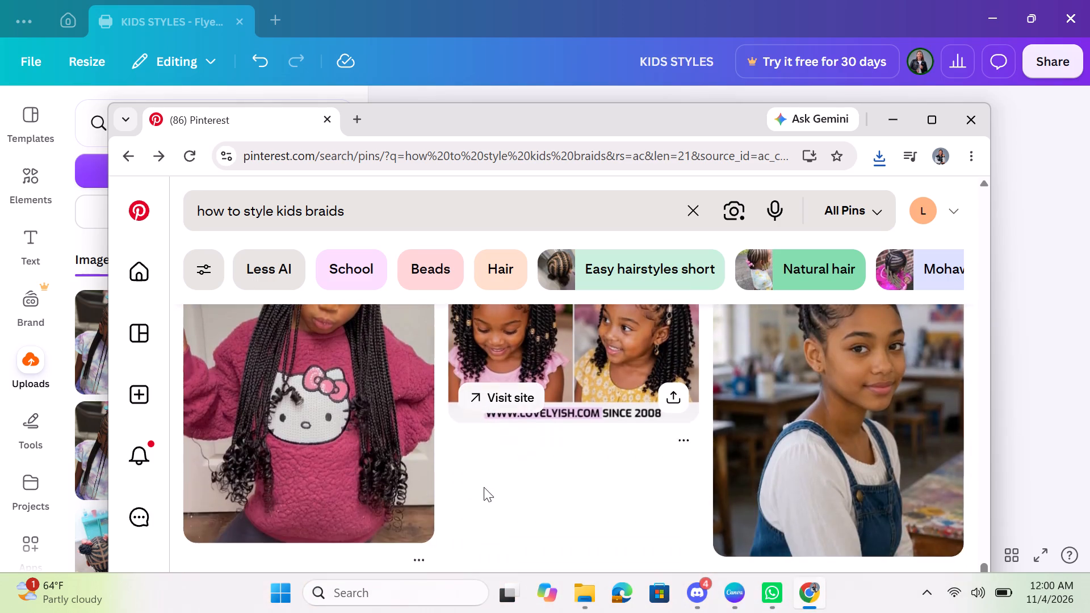
scroll(484, 487, "down", 2)
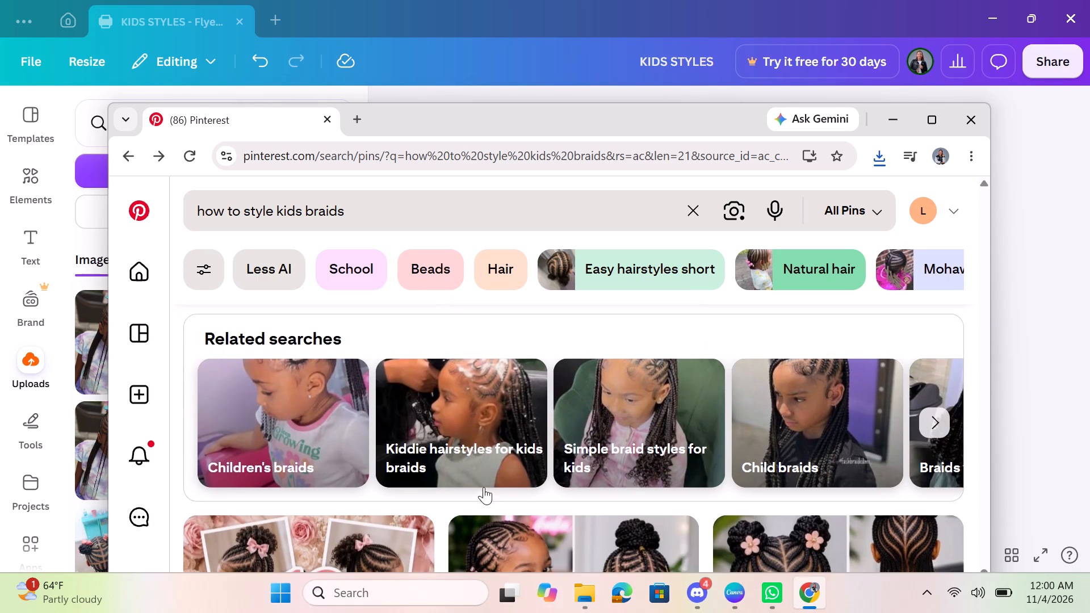
scroll(484, 487, "down", 1)
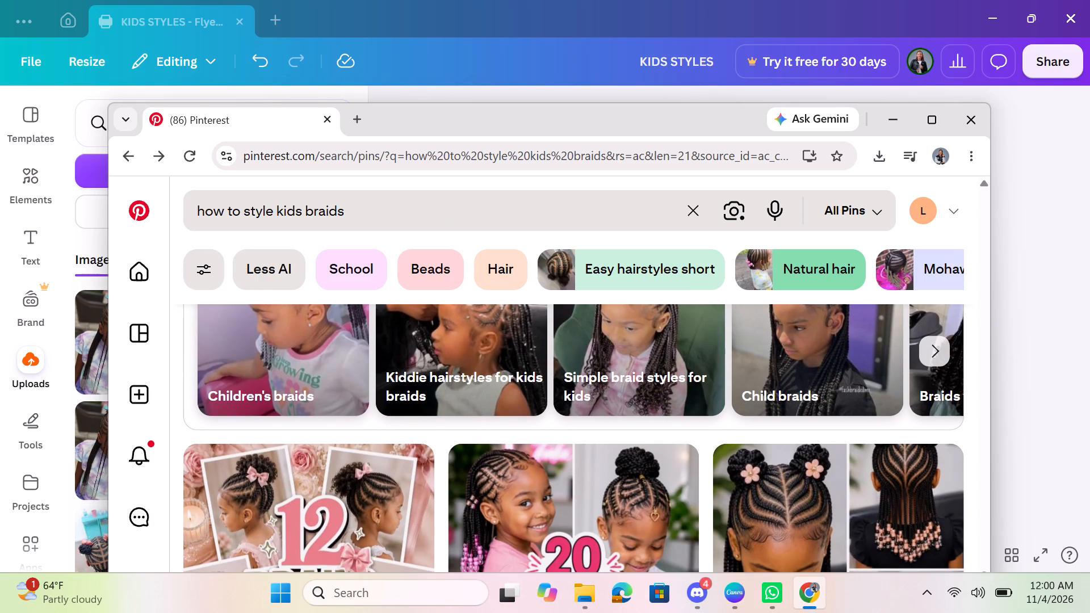
Change the Pinterest search from braids to how to style kids' ponytails.
left_click(424, 217)
key("BackSpace")
key("BackSpace")
key("BackSpace")
key("BackSpace")
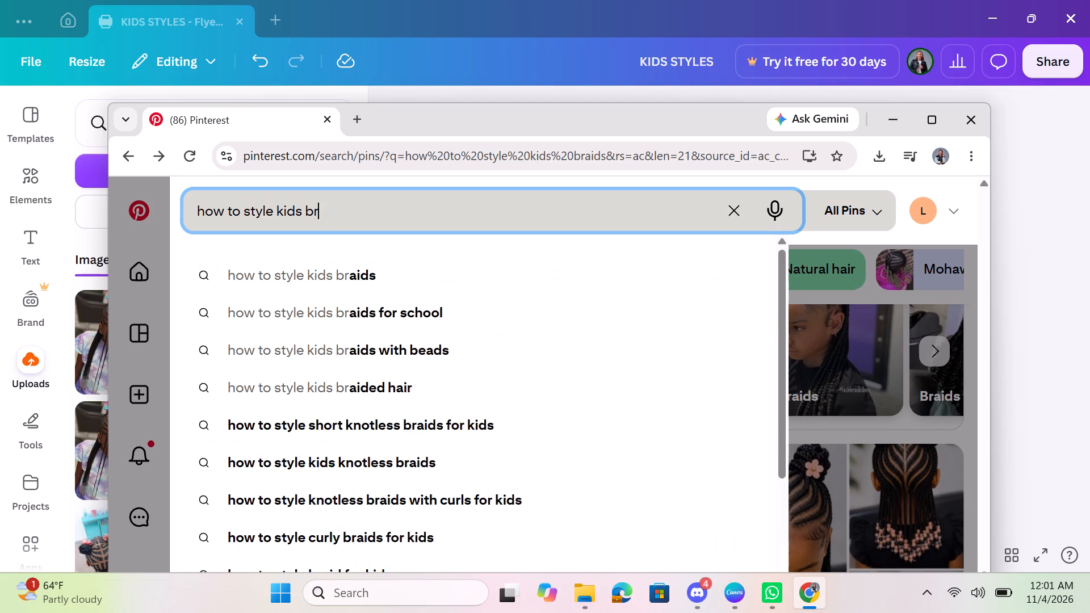
key("BackSpace")
key("BackSpace")
type("porn")
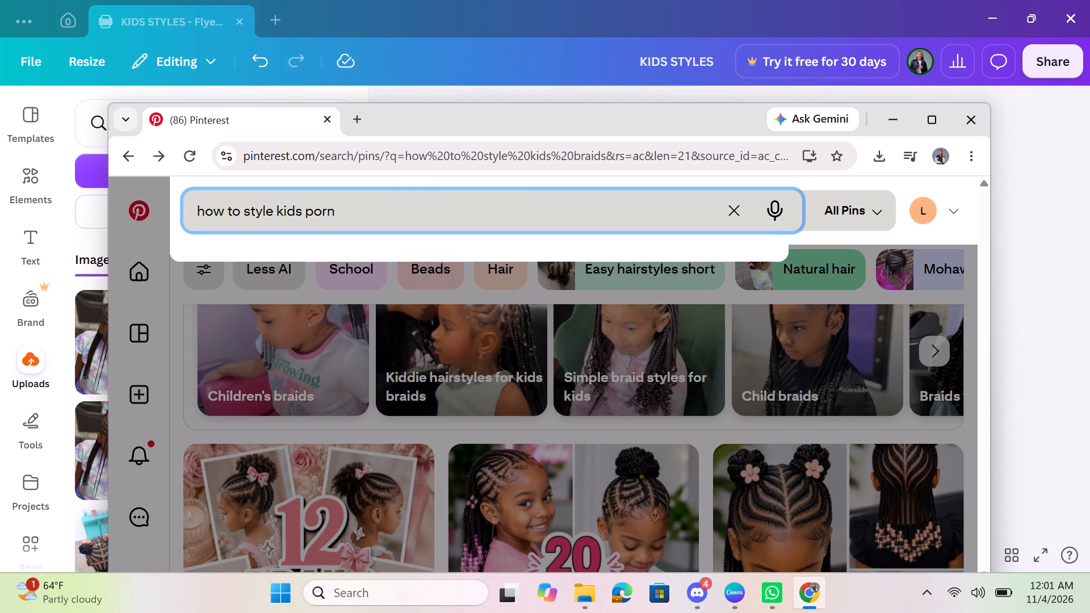
type("tail")
key("Return")
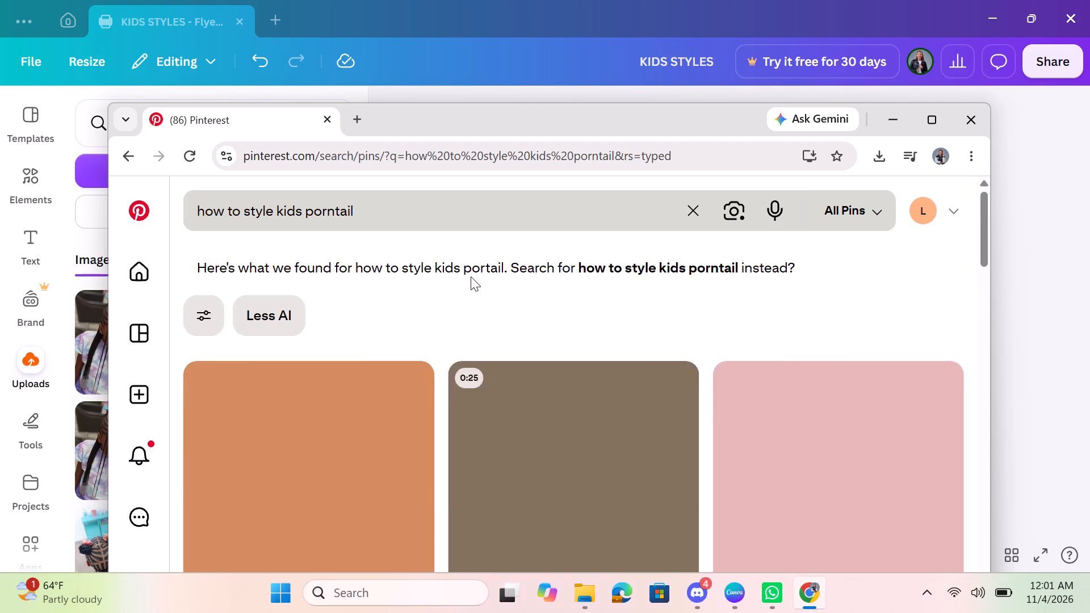
Look through the kids' ponytail results on Pinterest for single-child hairstyle photos that could fill the flyer's remaining gaps.
scroll(518, 436, "down", 3)
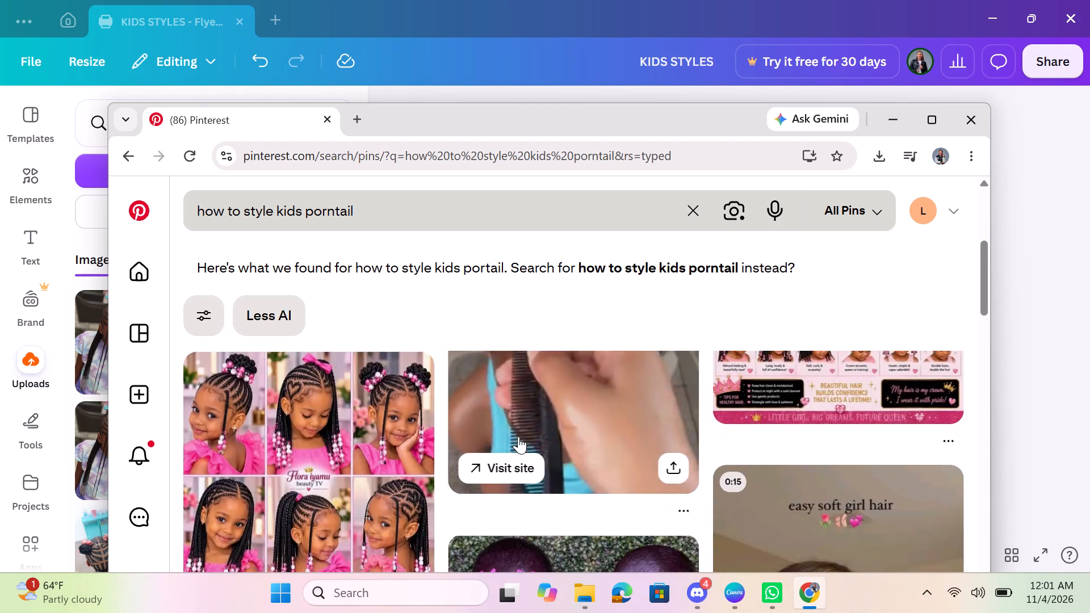
scroll(518, 436, "down", 6)
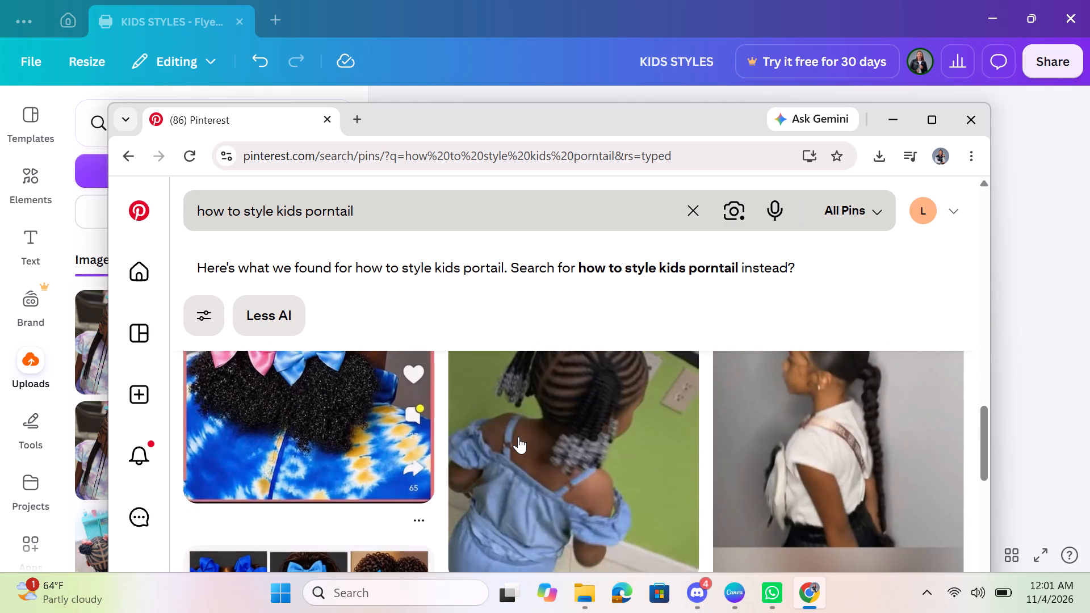
scroll(518, 436, "up", 1)
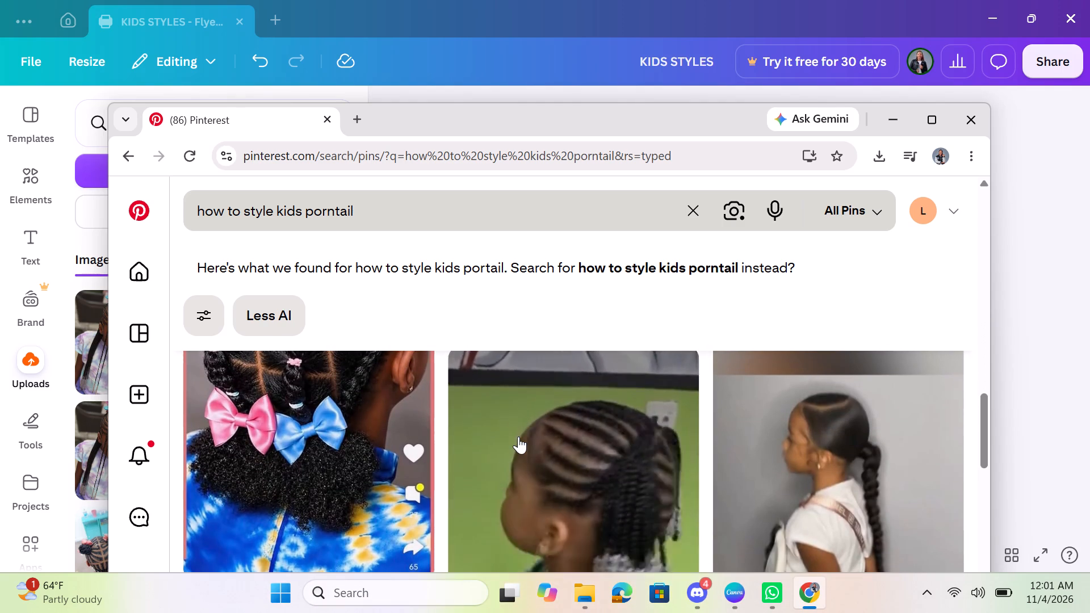
scroll(518, 436, "down", 6)
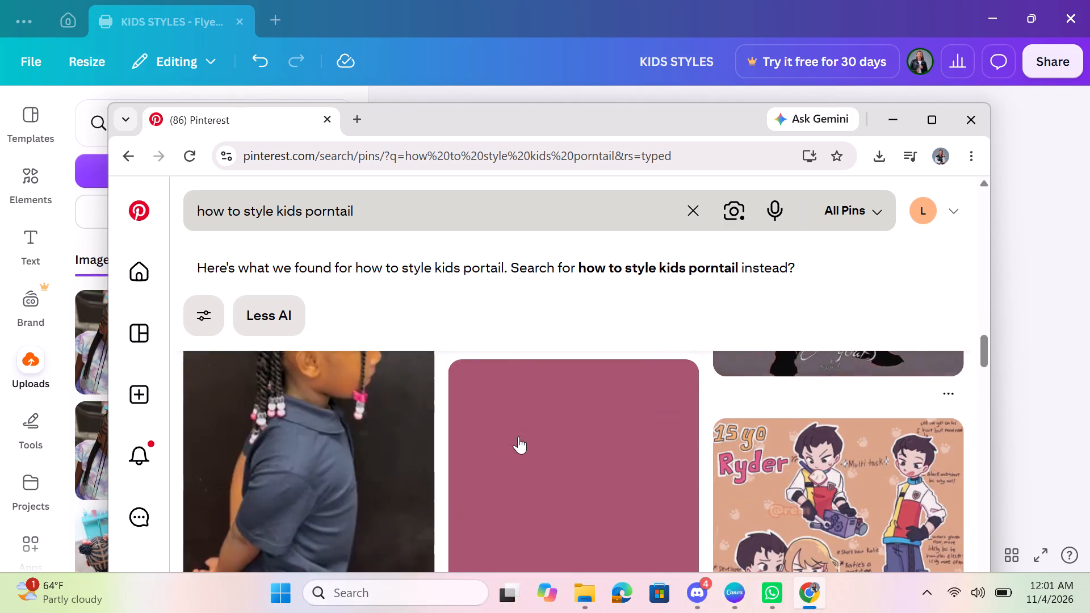
scroll(518, 436, "down", 2)
scroll(518, 436, "up", 2)
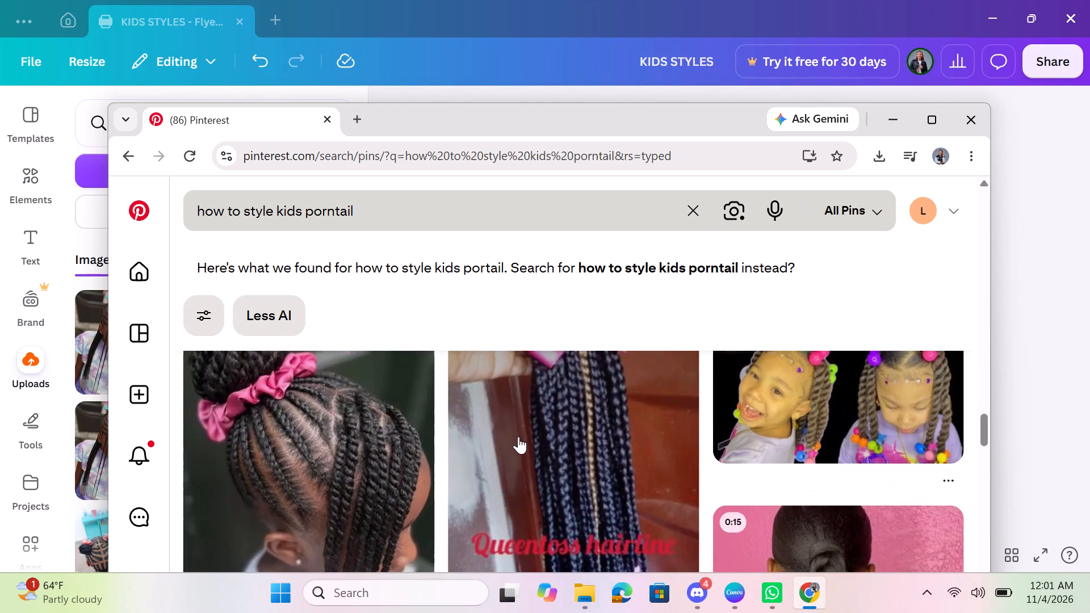
scroll(518, 436, "right", 1)
scroll(518, 436, "down", 2)
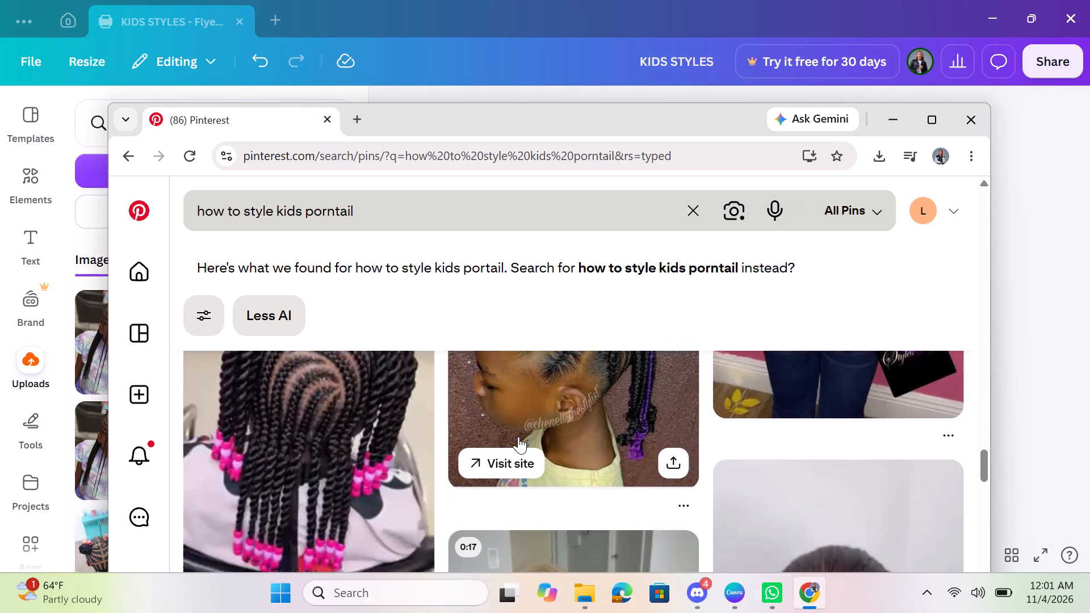
scroll(518, 436, "down", 5)
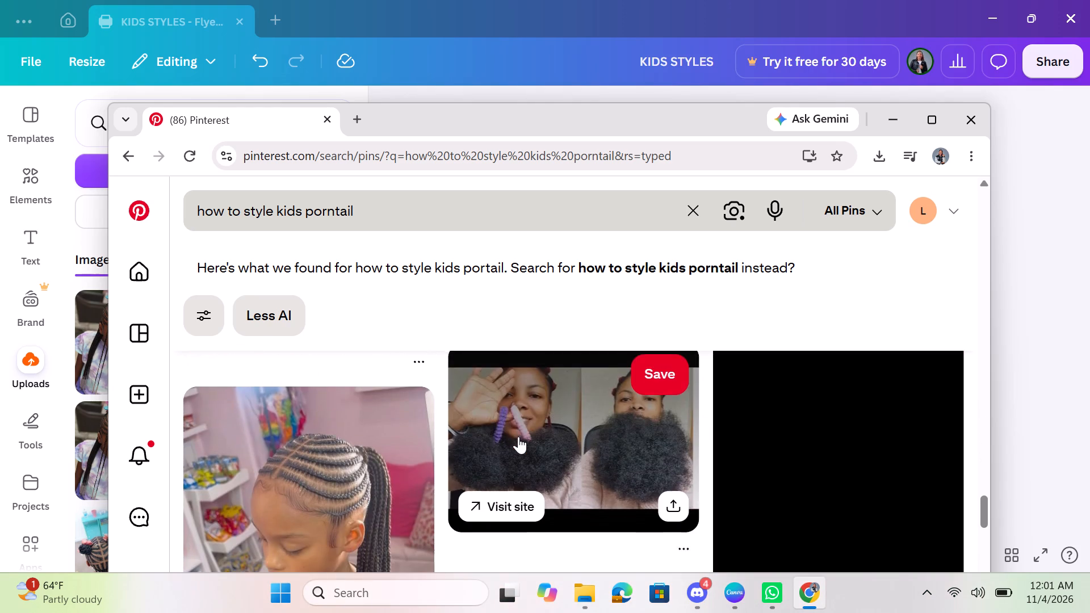
scroll(518, 436, "down", 5)
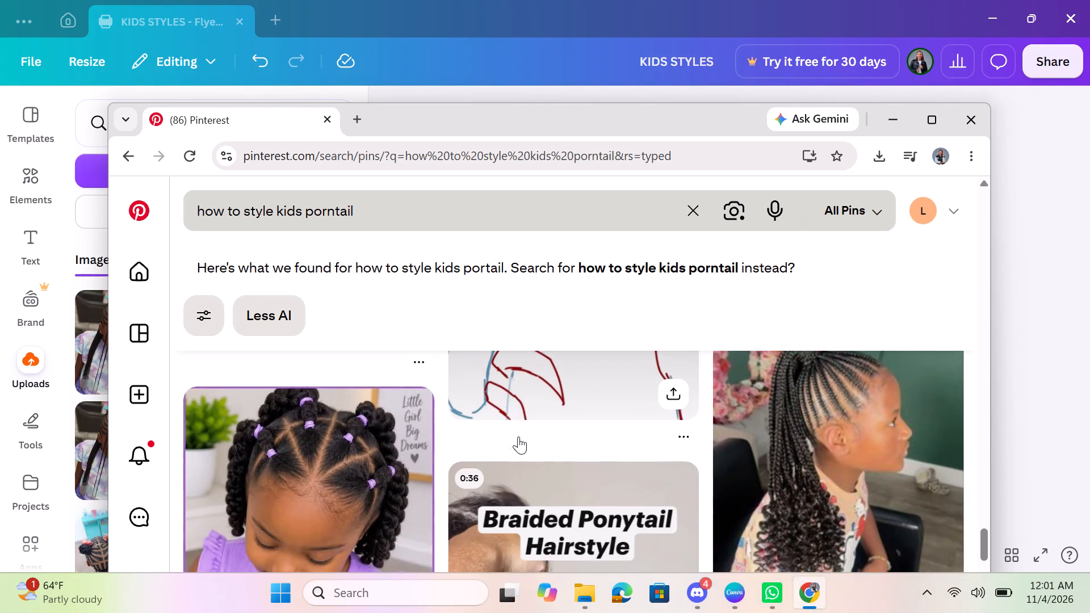
scroll(518, 436, "down", 3)
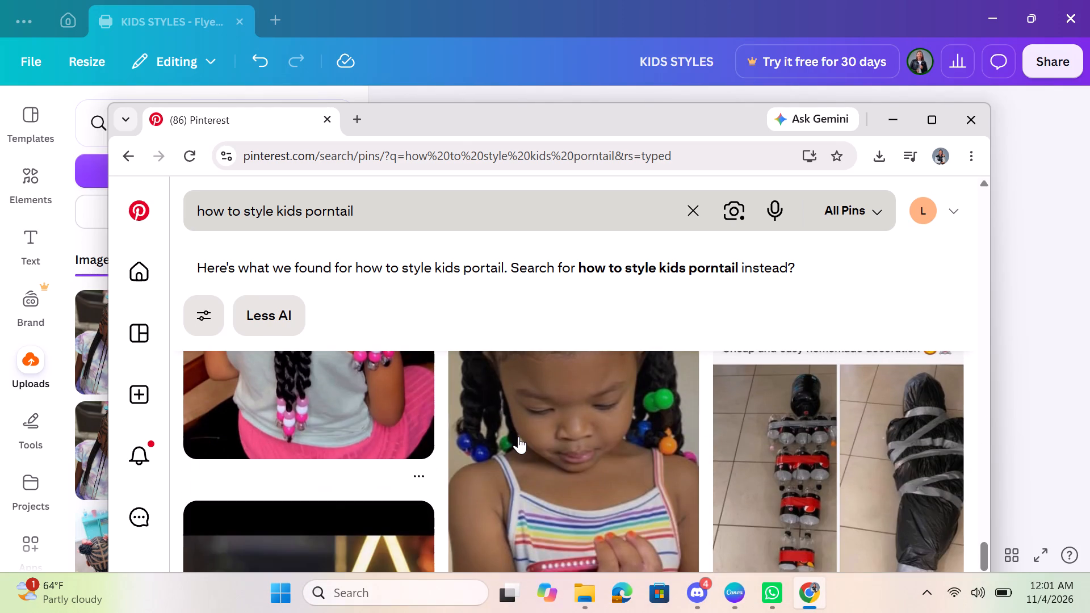
scroll(518, 436, "up", 1)
scroll(518, 436, "down", 1)
scroll(518, 436, "up", 2)
scroll(518, 436, "right", 1)
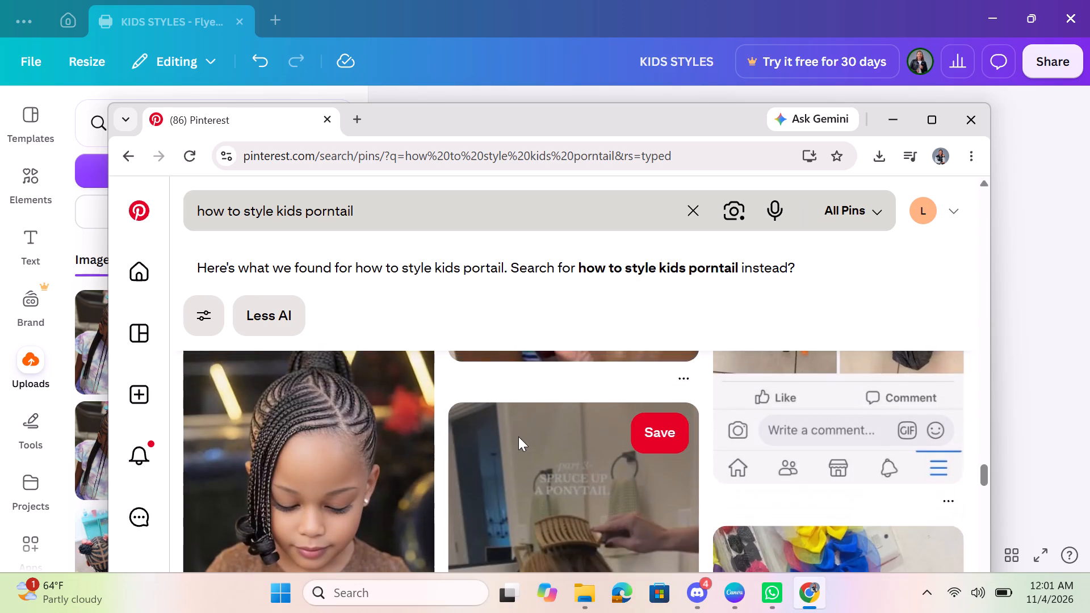
scroll(518, 436, "right", 2)
scroll(518, 436, "down", 1)
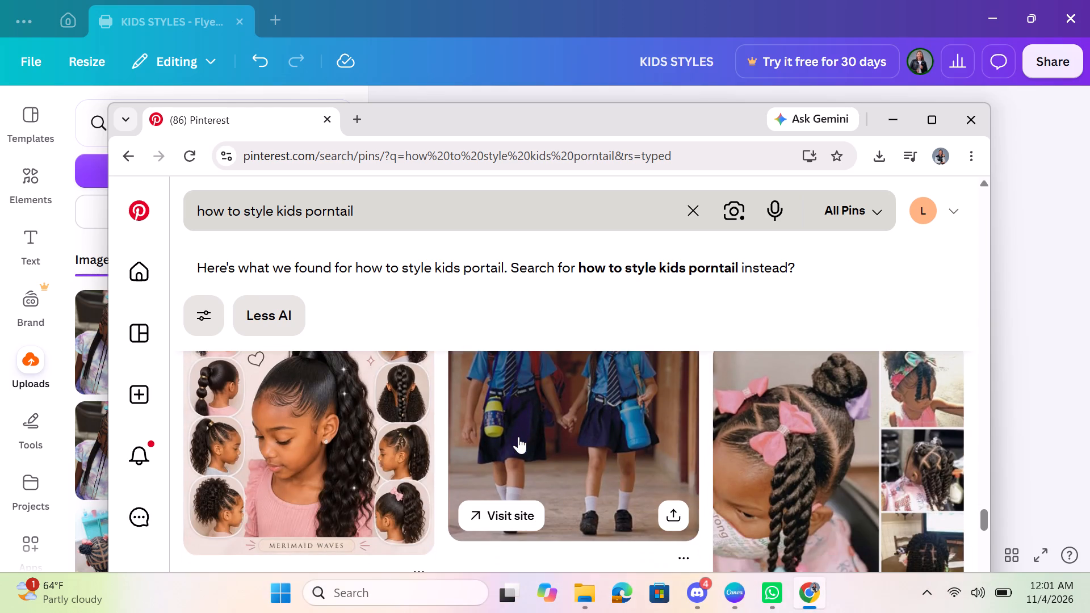
scroll(518, 436, "down", 1)
scroll(518, 436, "up", 2)
scroll(518, 436, "down", 2)
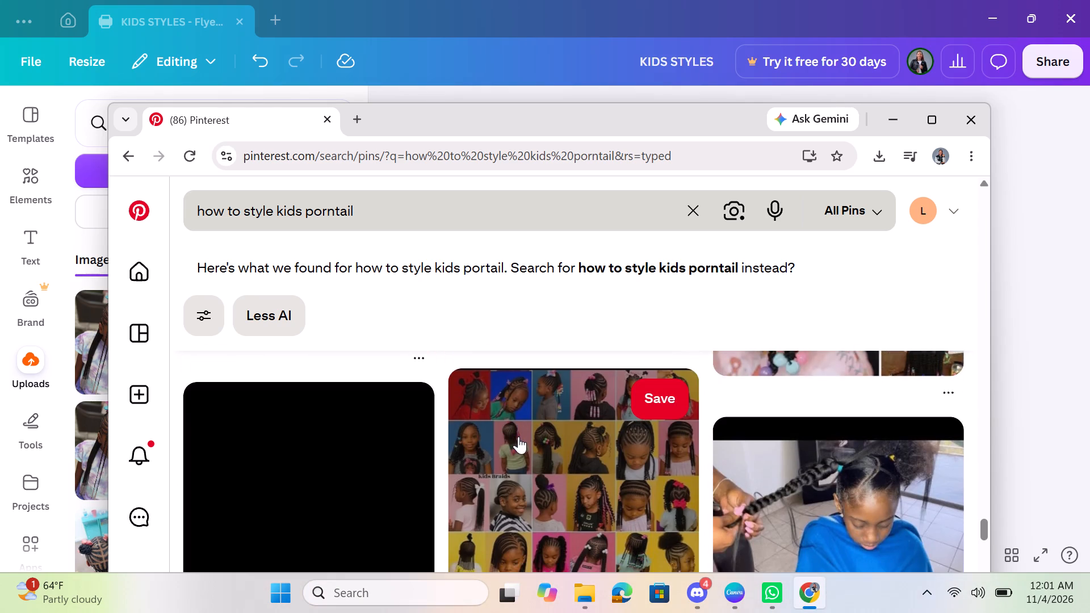
scroll(518, 436, "down", 4)
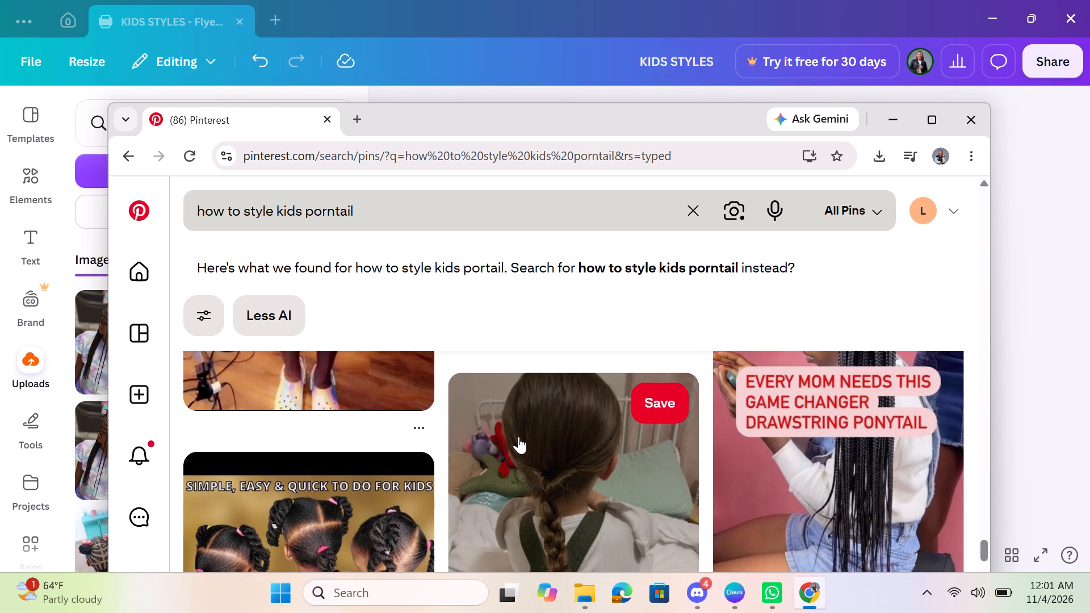
scroll(518, 436, "down", 3)
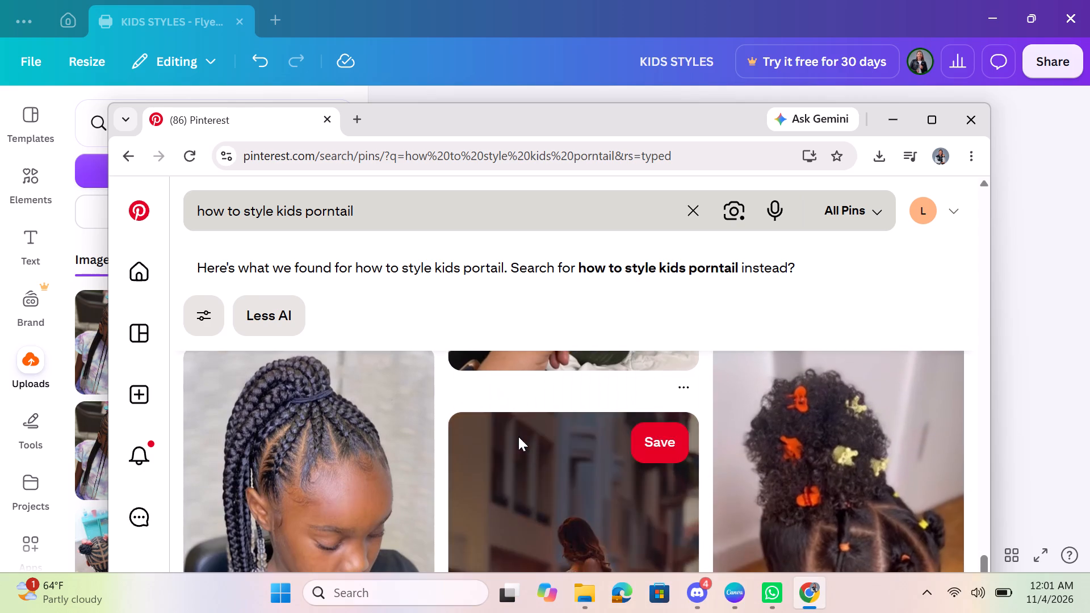
scroll(518, 436, "down", 11)
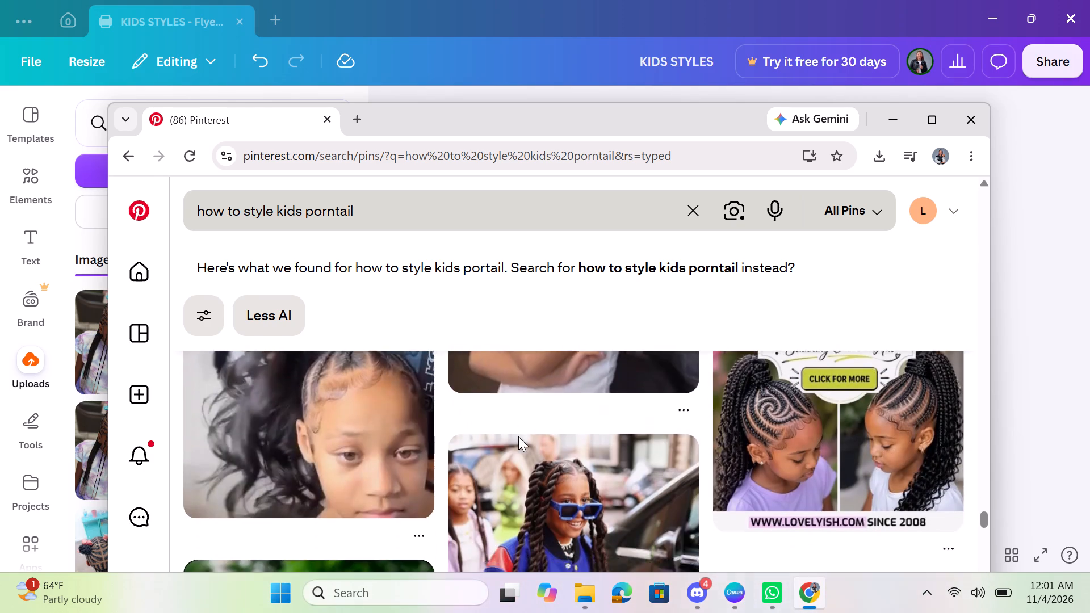
scroll(518, 436, "down", 2)
scroll(518, 436, "right", 1)
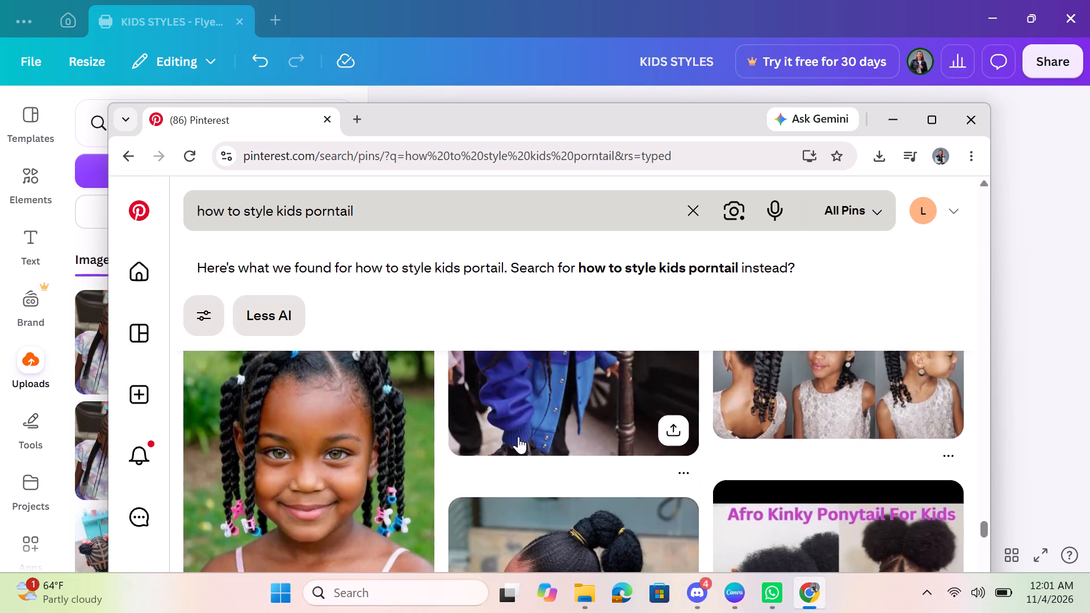
scroll(518, 436, "right", 2)
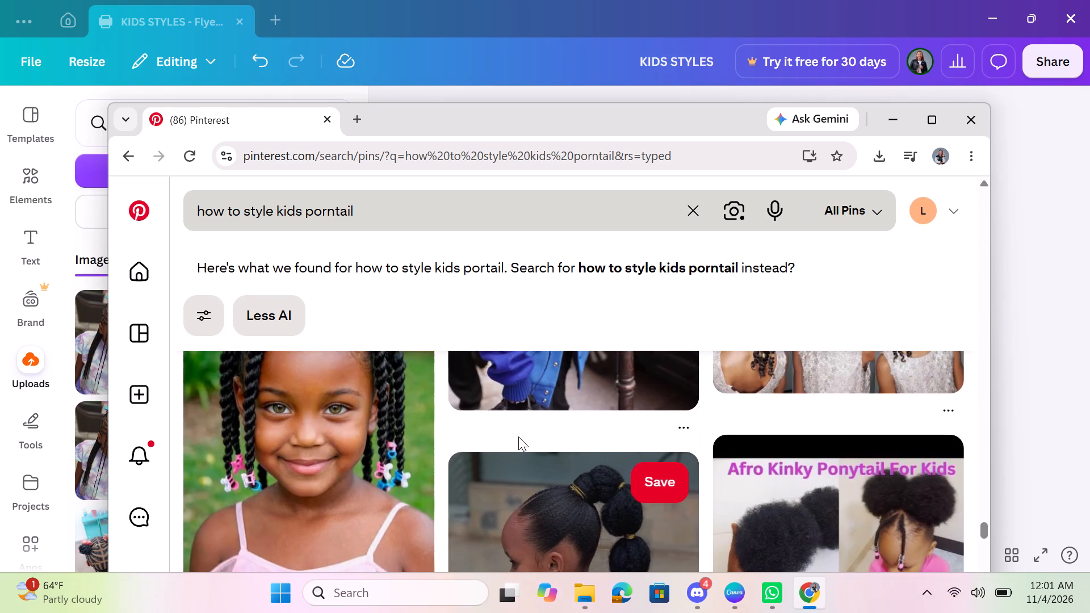
scroll(518, 436, "right", 2)
scroll(518, 436, "down", 1)
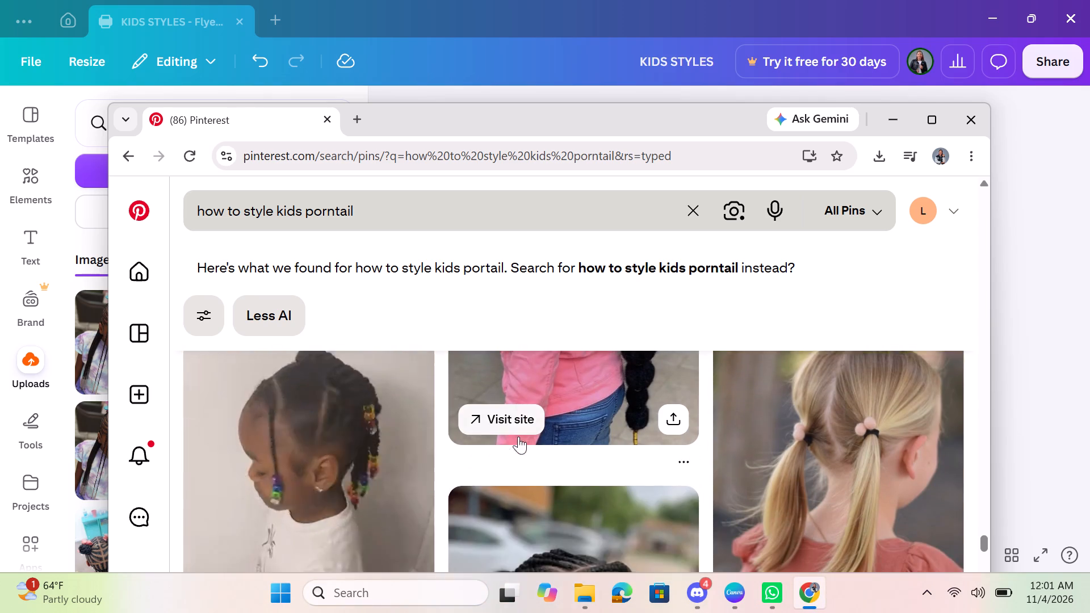
scroll(518, 436, "down", 3)
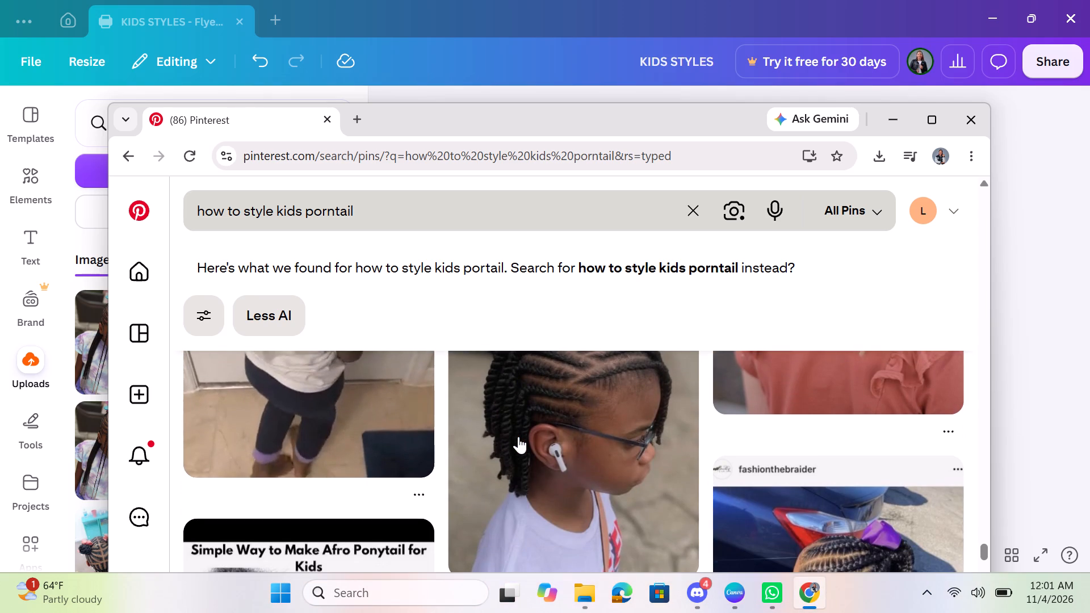
scroll(518, 436, "down", 1)
scroll(518, 436, "right", 2)
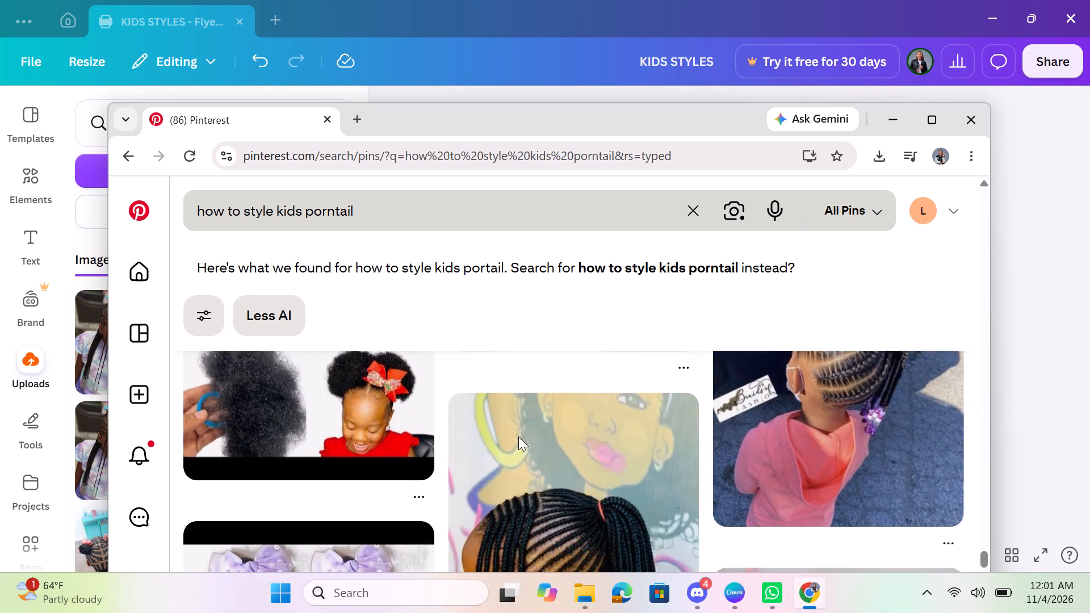
scroll(518, 436, "right", 1)
scroll(518, 436, "down", 2)
scroll(518, 436, "right", 1)
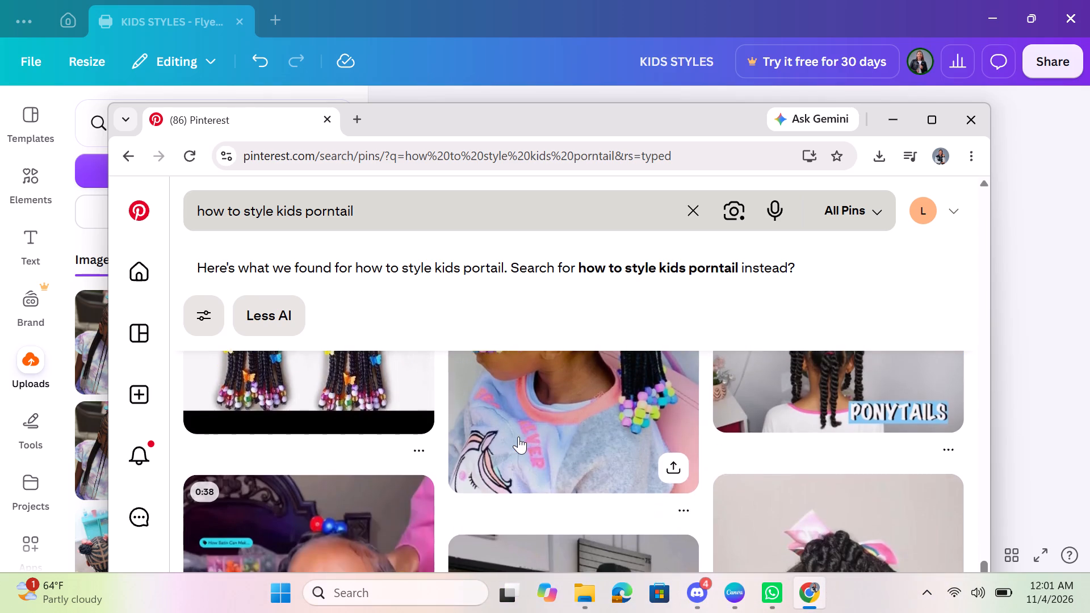
scroll(518, 436, "right", 8)
scroll(518, 436, "down", 1)
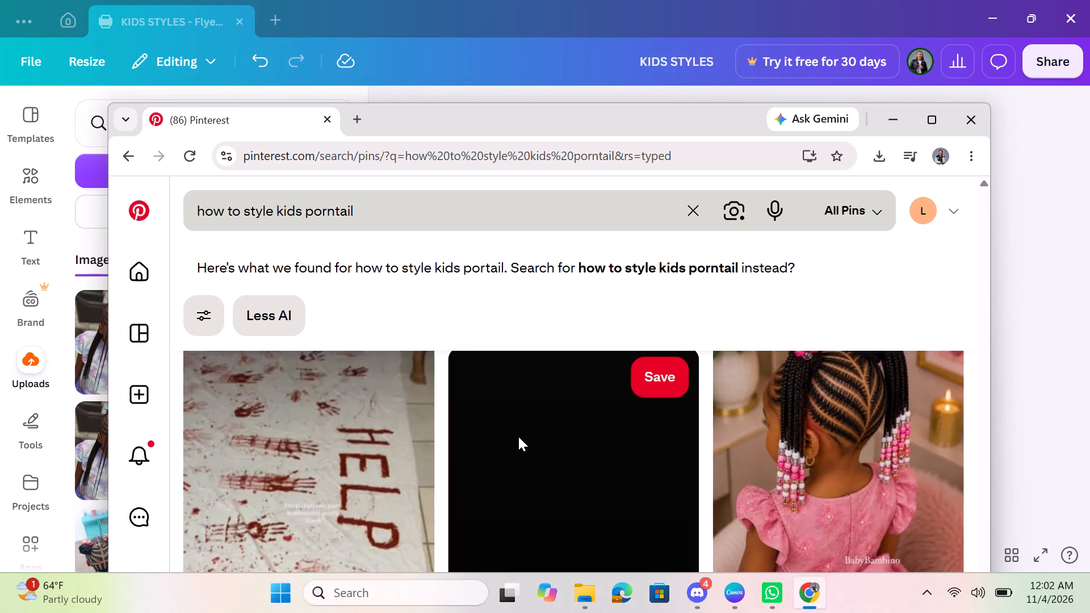
scroll(518, 436, "down", 4)
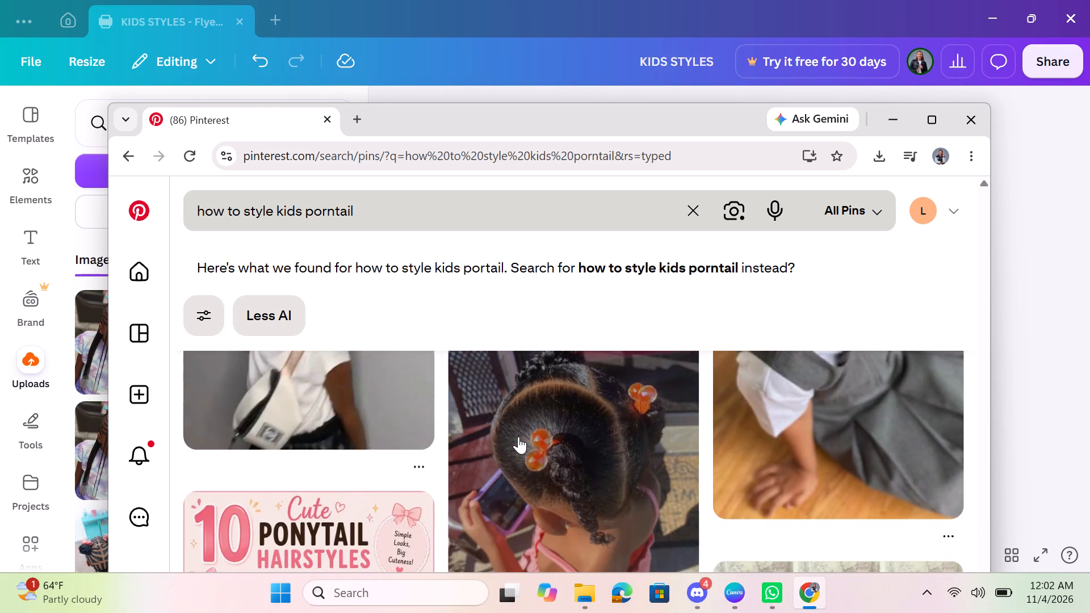
scroll(518, 436, "down", 4)
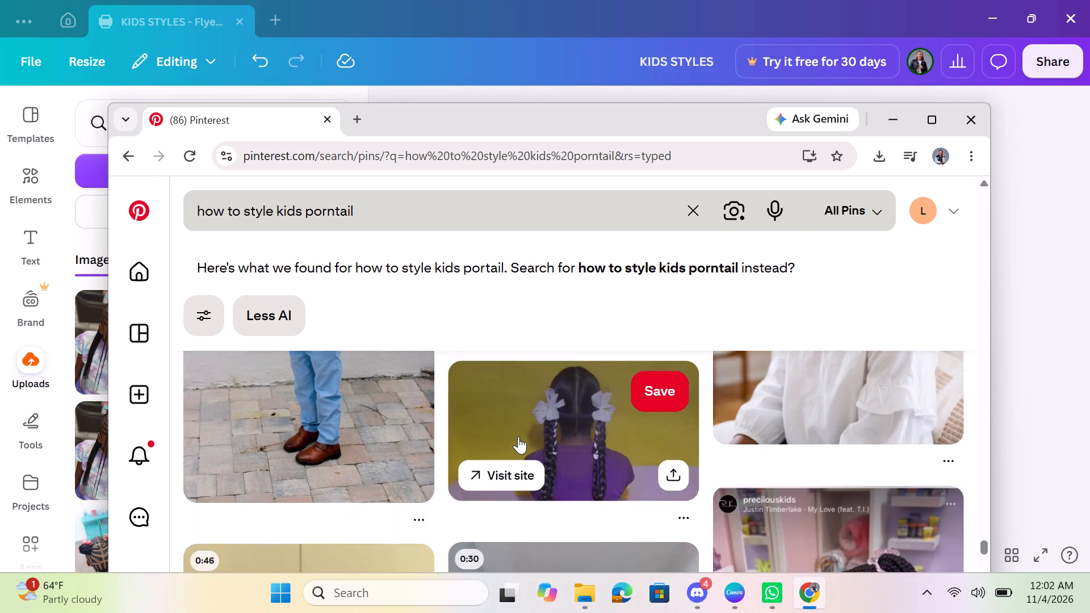
scroll(518, 436, "down", 9)
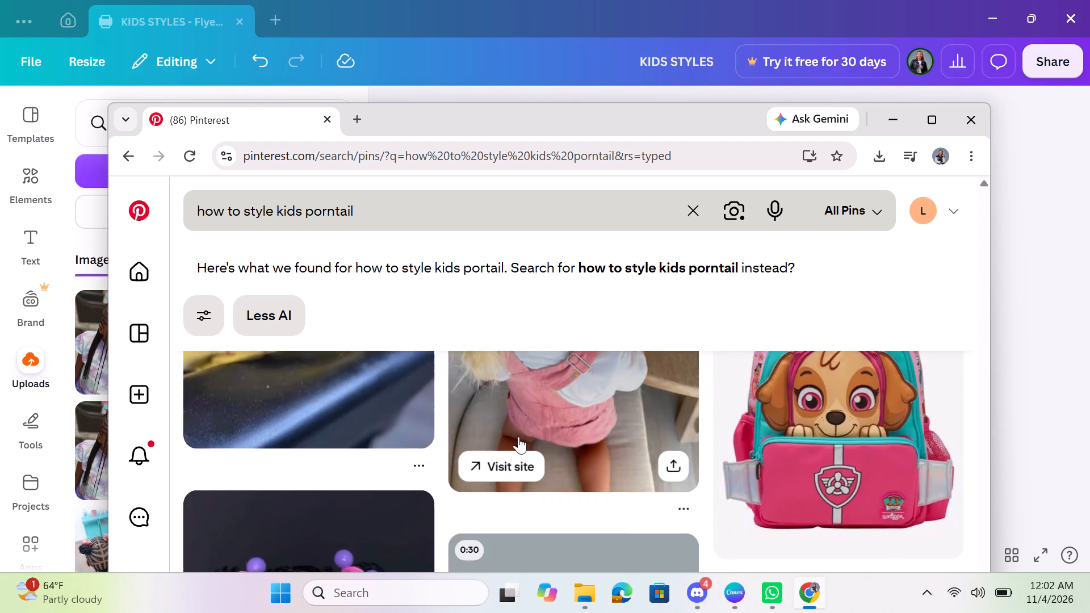
scroll(518, 436, "down", 2)
scroll(518, 436, "up", 3)
scroll(518, 436, "down", 1)
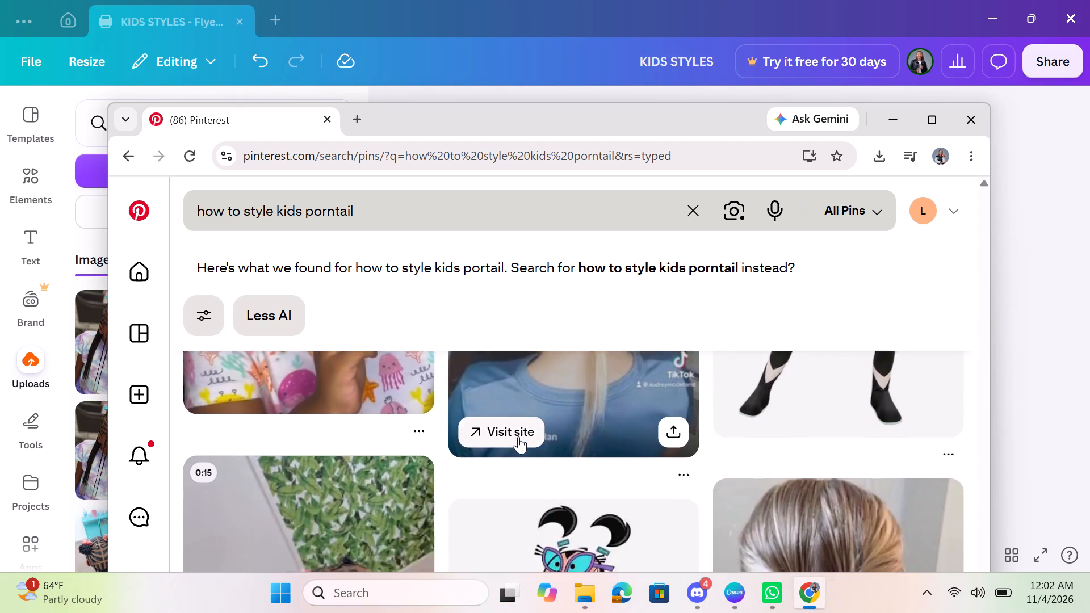
scroll(518, 436, "down", 2)
scroll(518, 436, "right", 5)
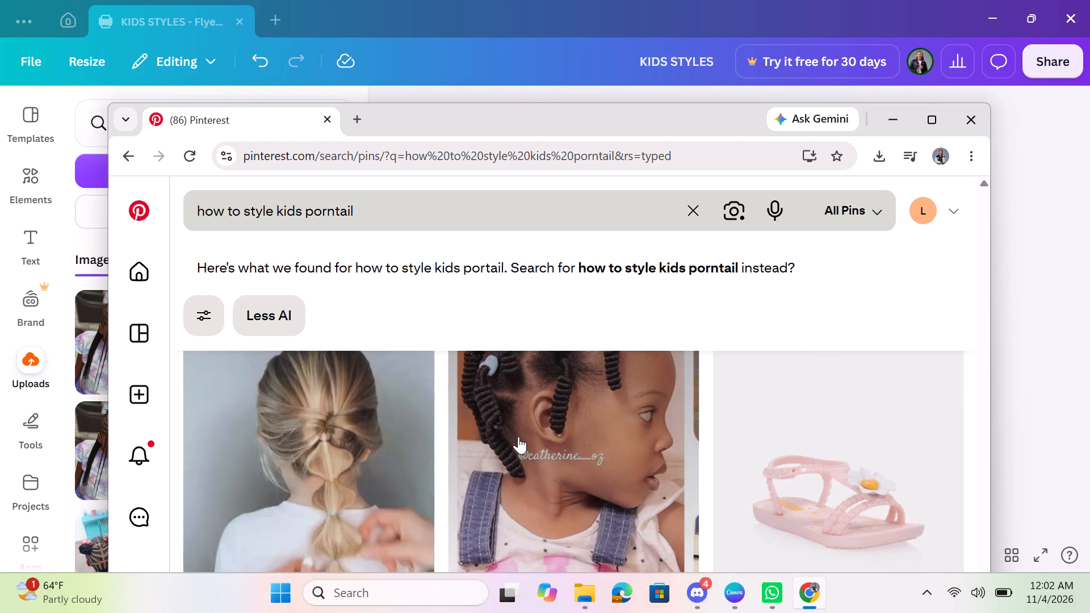
scroll(518, 436, "right", 8)
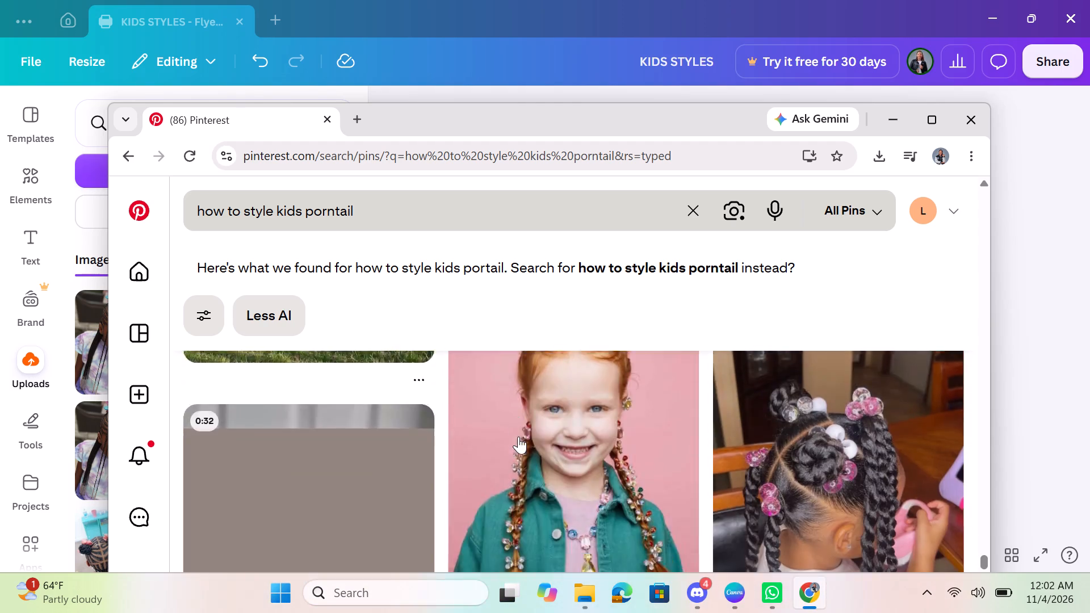
scroll(518, 436, "right", 2)
scroll(518, 436, "up", 1)
scroll(518, 436, "right", 3)
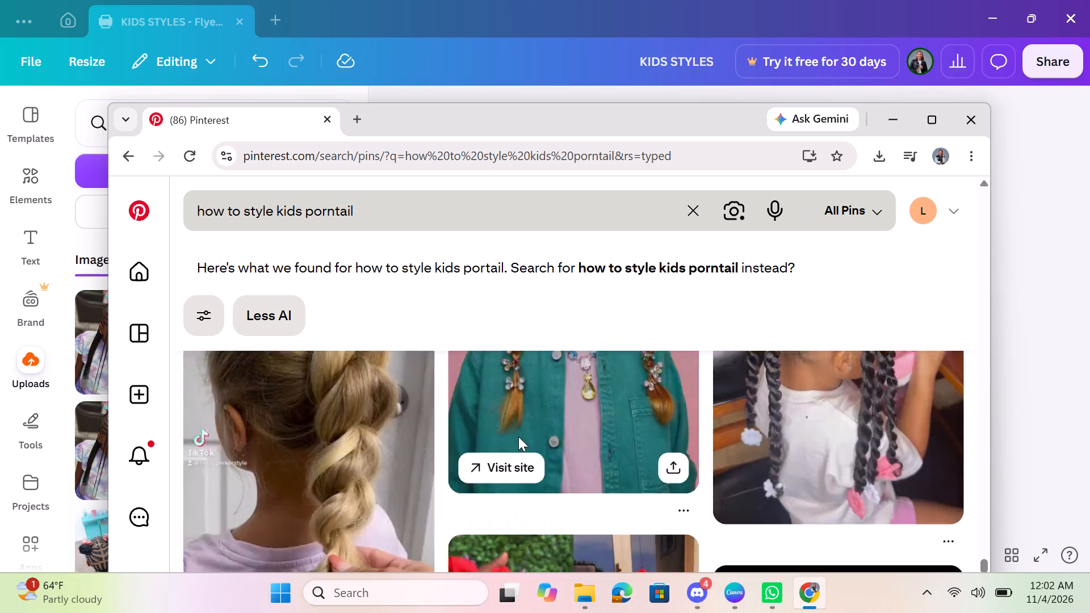
scroll(518, 436, "right", 5)
scroll(518, 436, "up", 1)
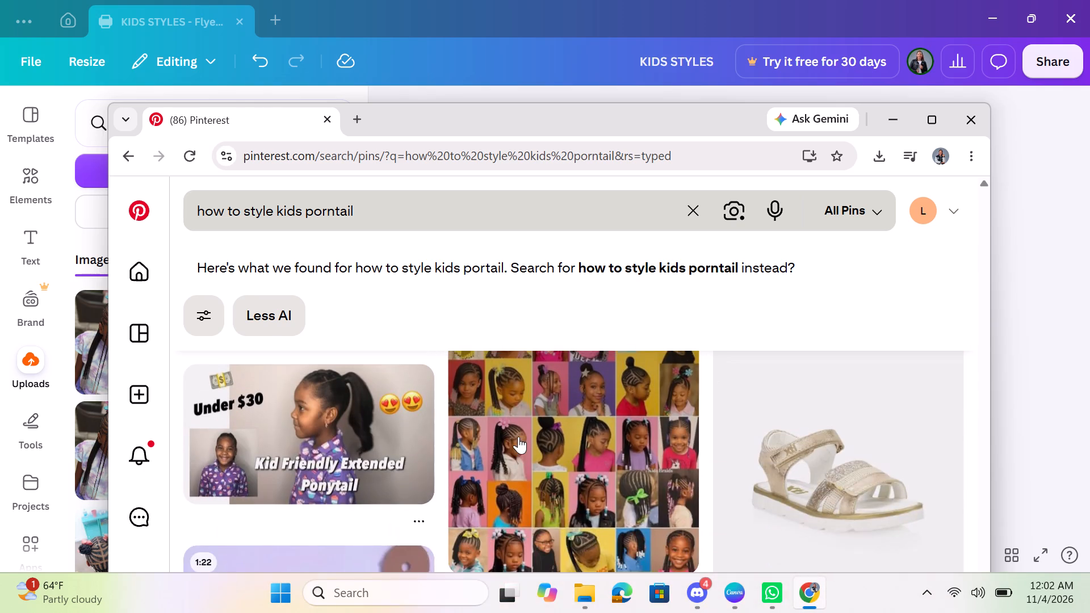
scroll(518, 436, "up", 1)
scroll(518, 436, "right", 4)
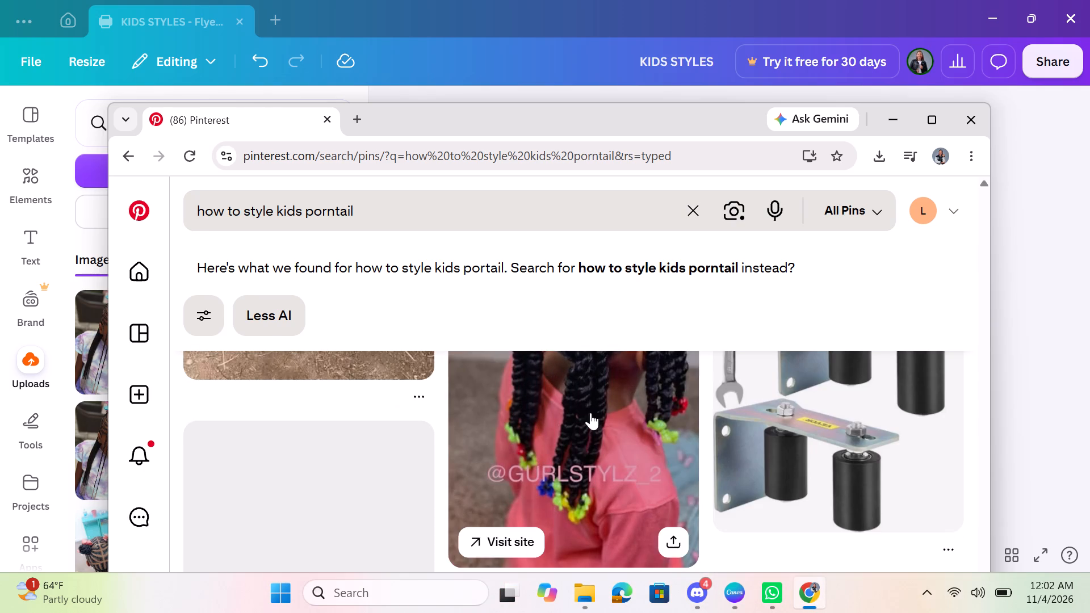
scroll(580, 433, "up", 1)
scroll(651, 379, "up", 3)
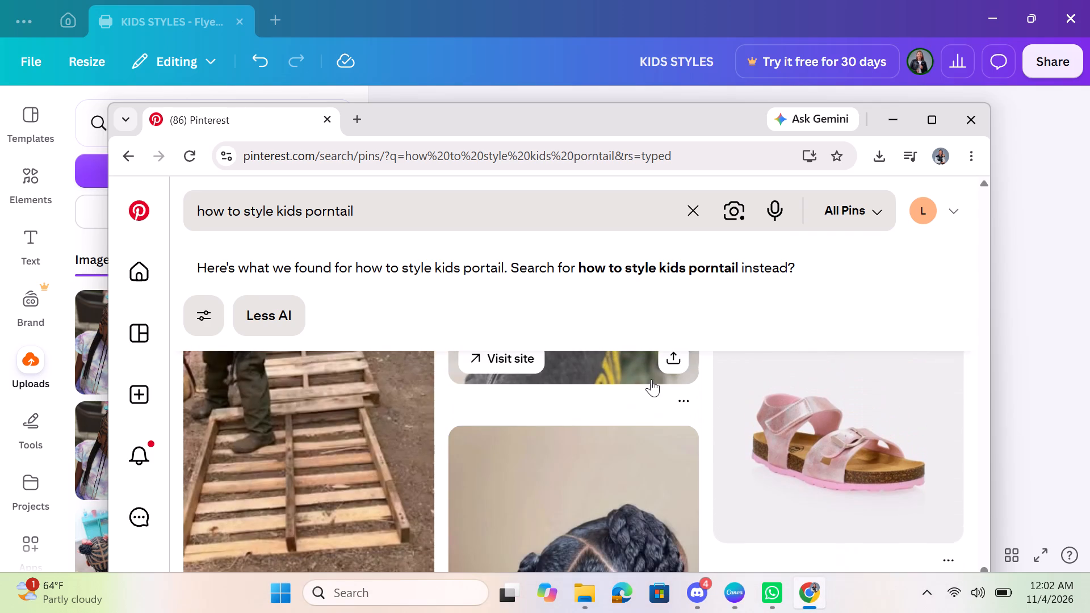
left_click(688, 325)
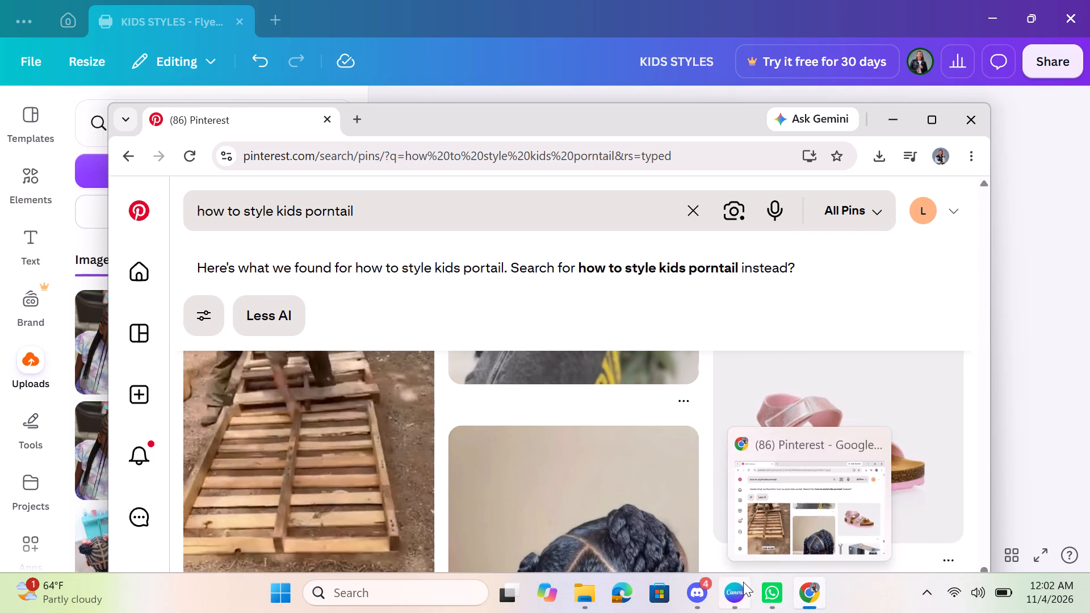
Switch to Canva and upload the downloaded photo "16K views _ Reel by NeuroNest" from the Downloads folder.
left_click(742, 582)
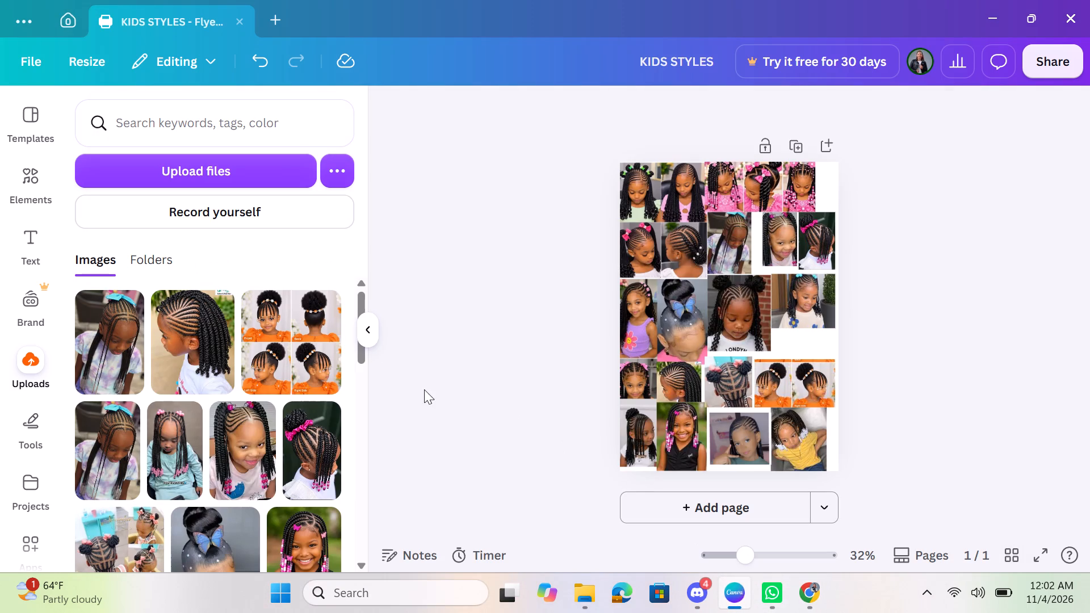
left_click(237, 169)
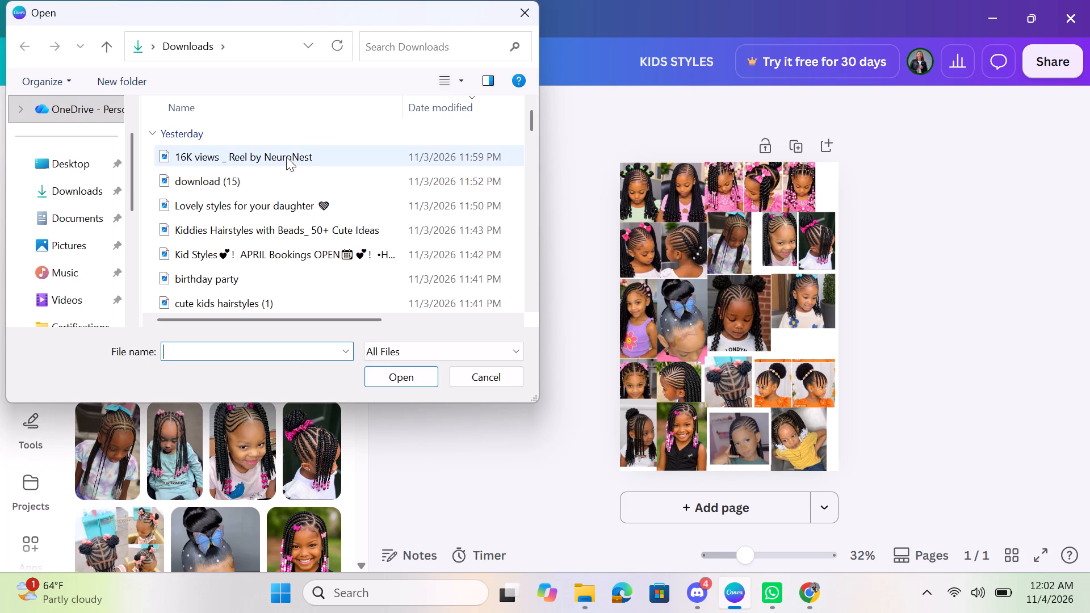
left_click(287, 156)
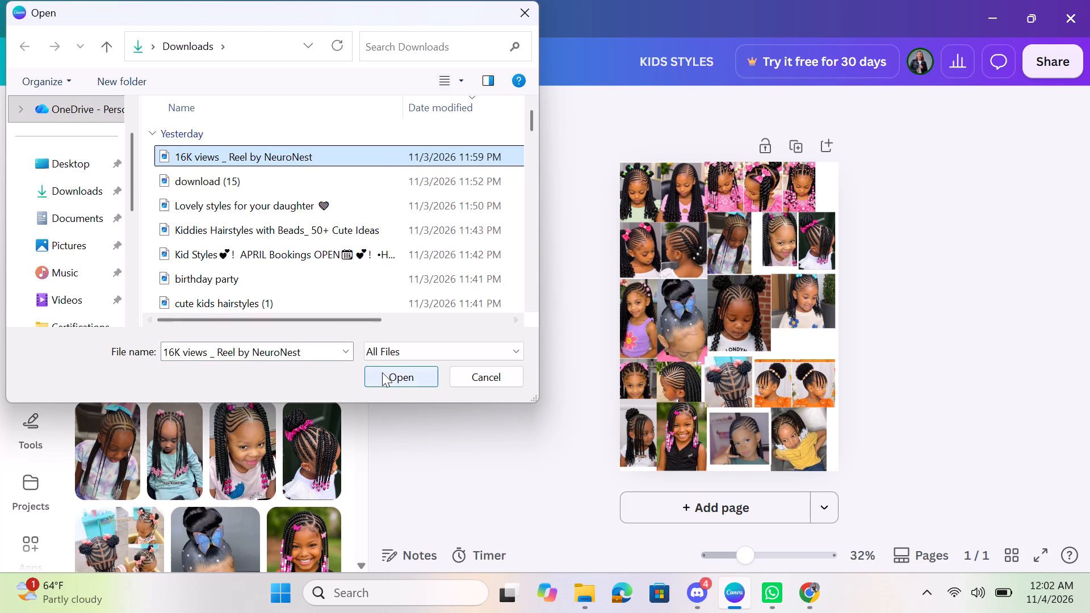
left_click(384, 373)
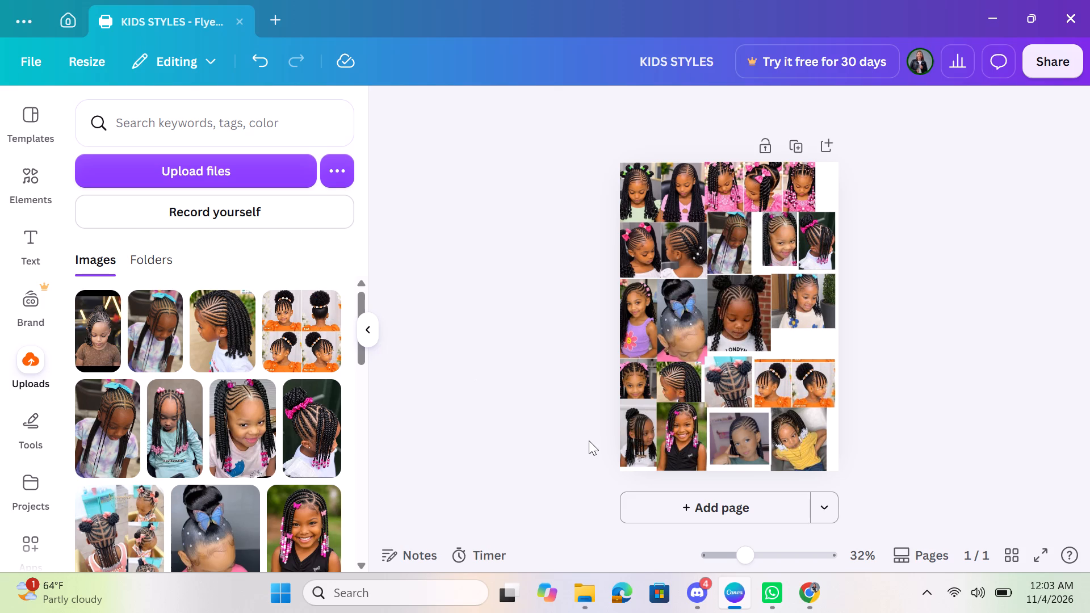
Look through the uploaded images for a hairstyle photo that could fill the gap above the two orange-top photos.
left_click(650, 444)
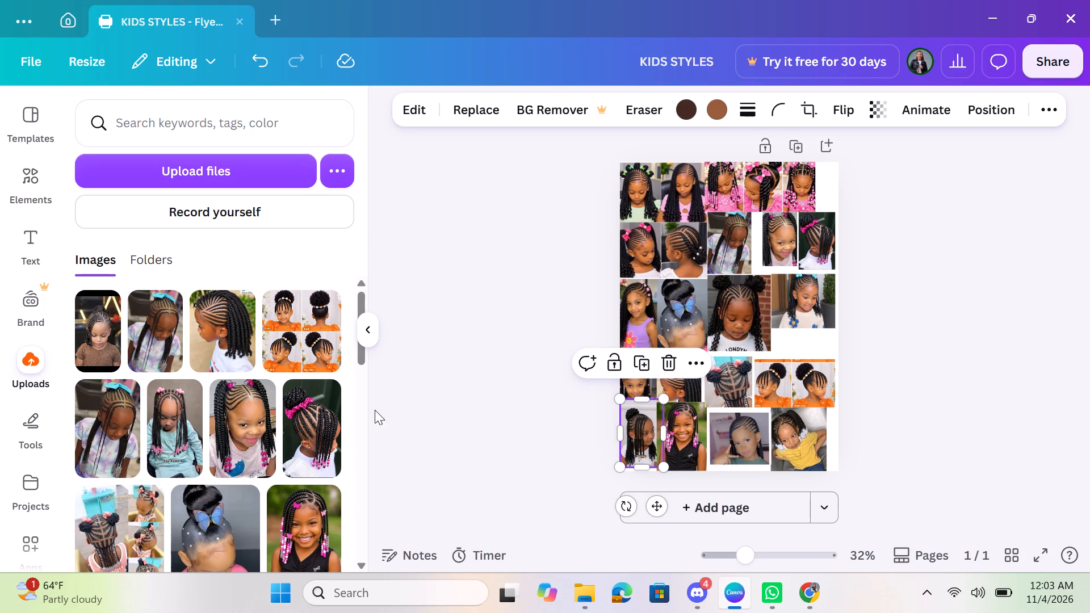
scroll(246, 449, "right", 3)
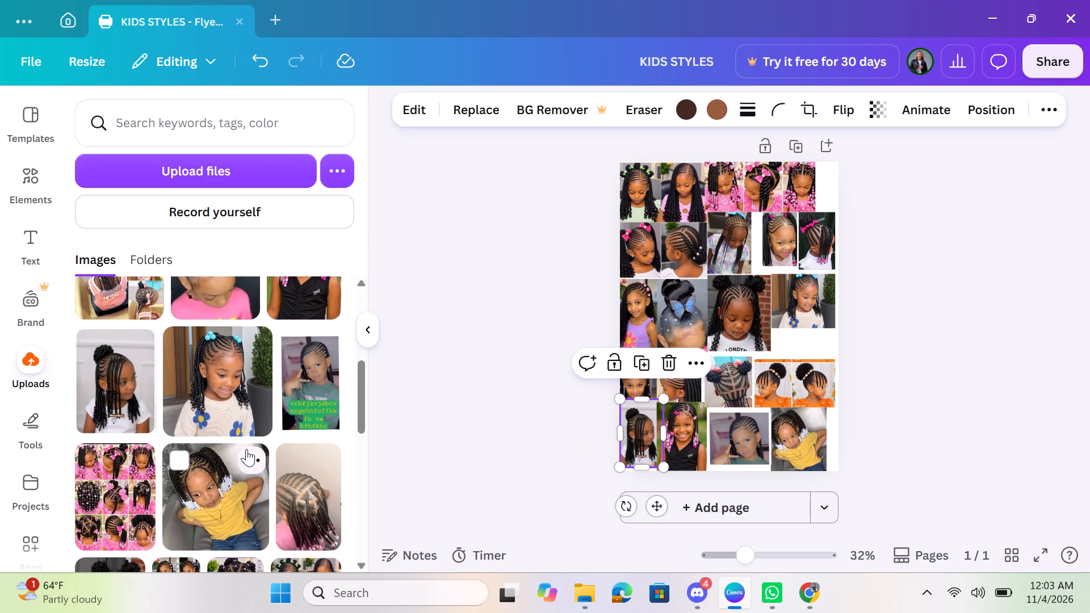
scroll(239, 428, "up", 1)
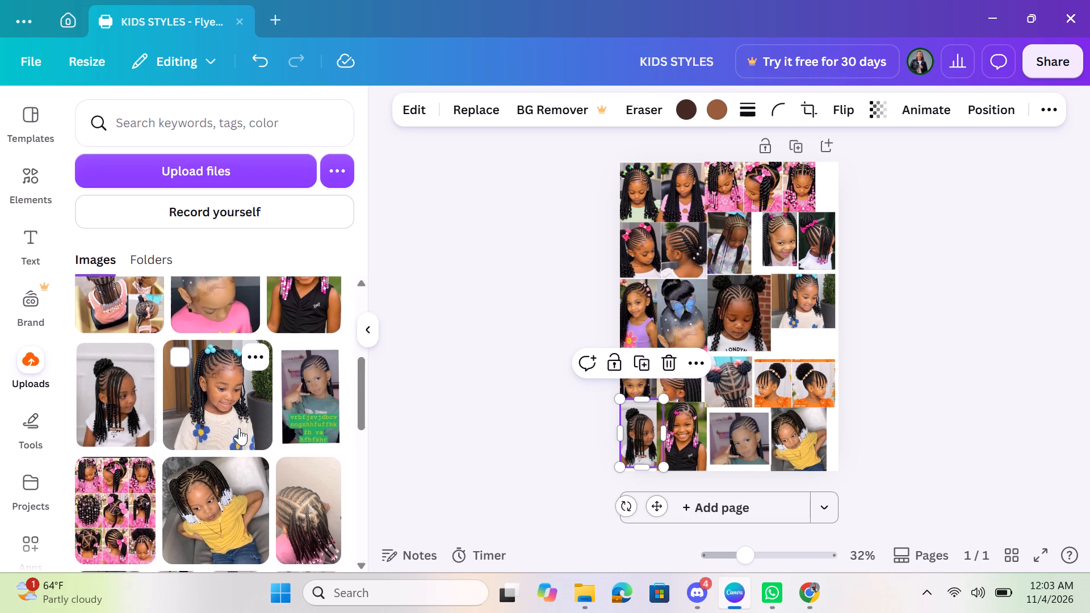
scroll(239, 428, "up", 5)
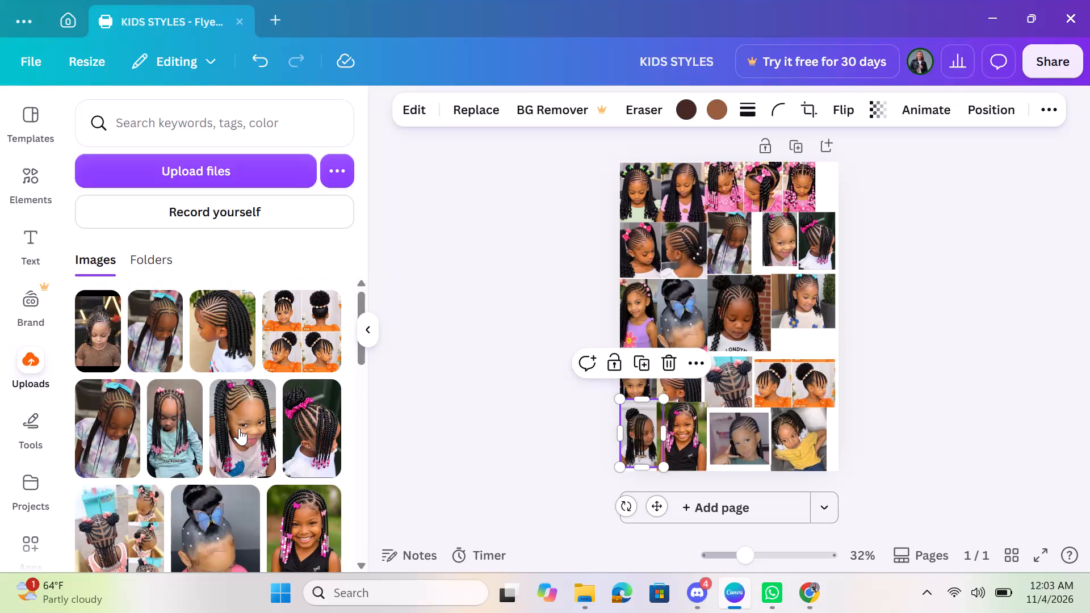
scroll(262, 482, "down", 1)
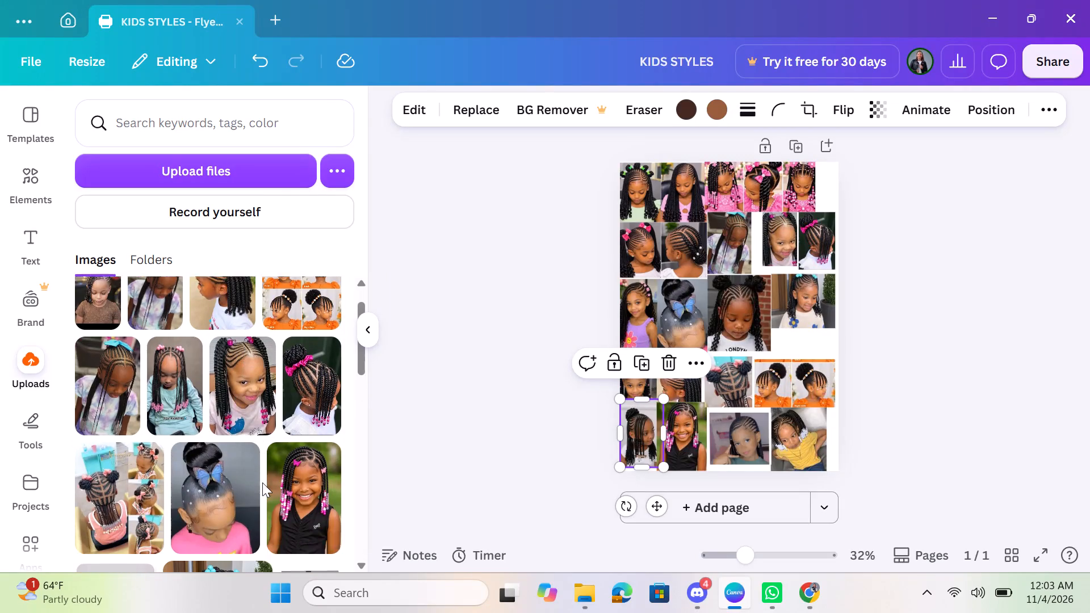
scroll(262, 482, "down", 1)
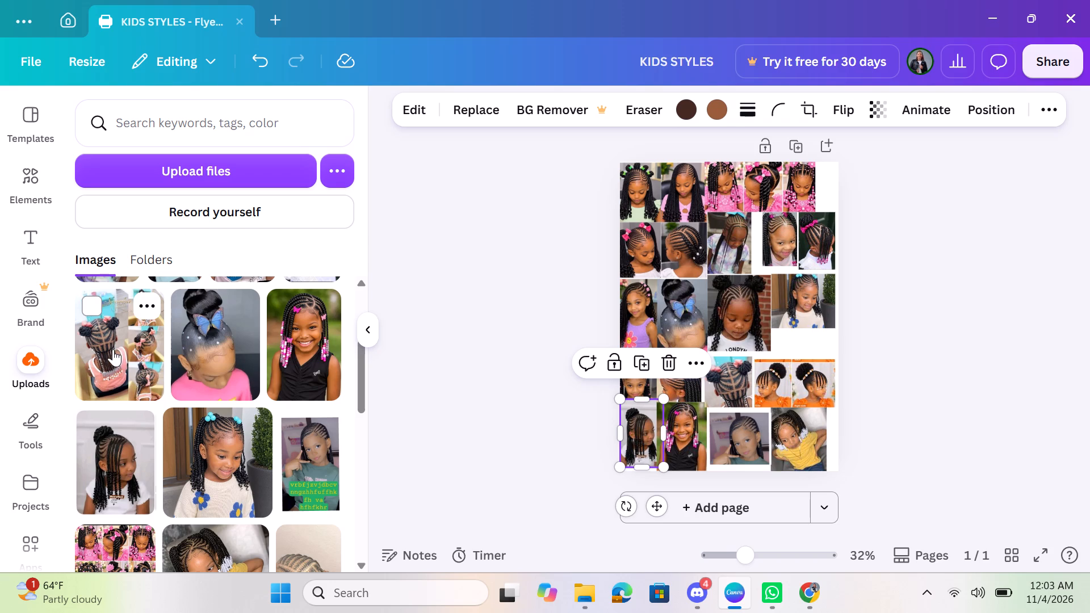
scroll(153, 434, "down", 1)
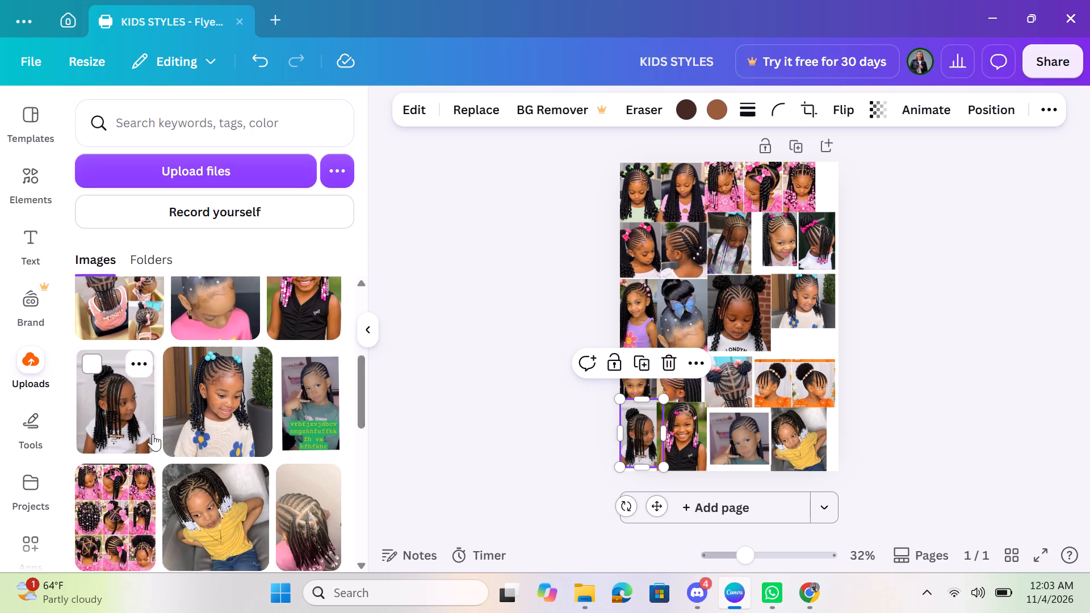
scroll(153, 434, "down", 1)
scroll(153, 434, "right", 2)
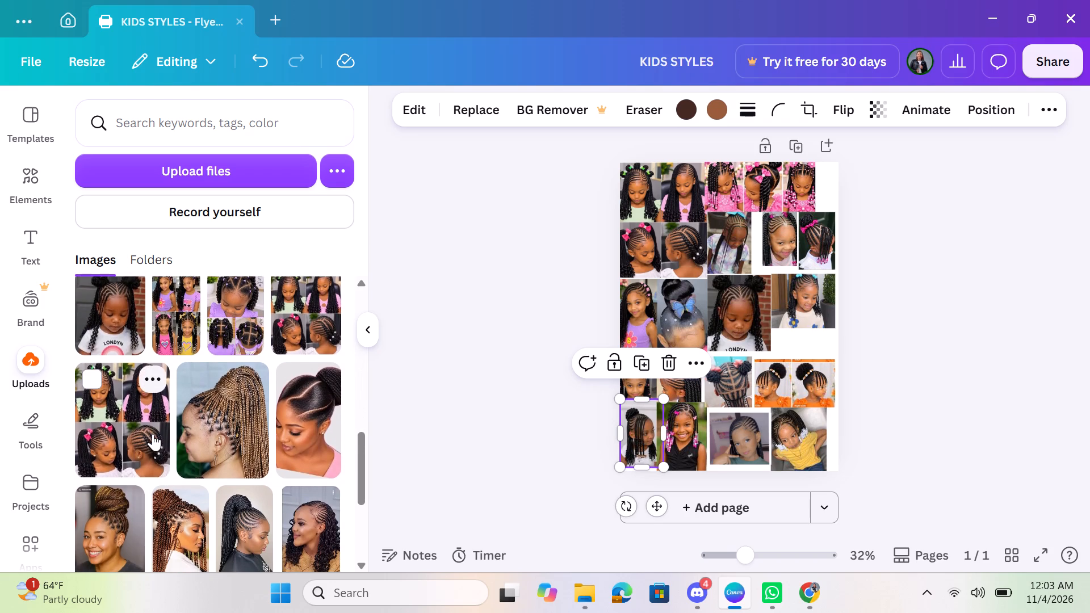
scroll(153, 434, "right", 1)
scroll(153, 434, "up", 4)
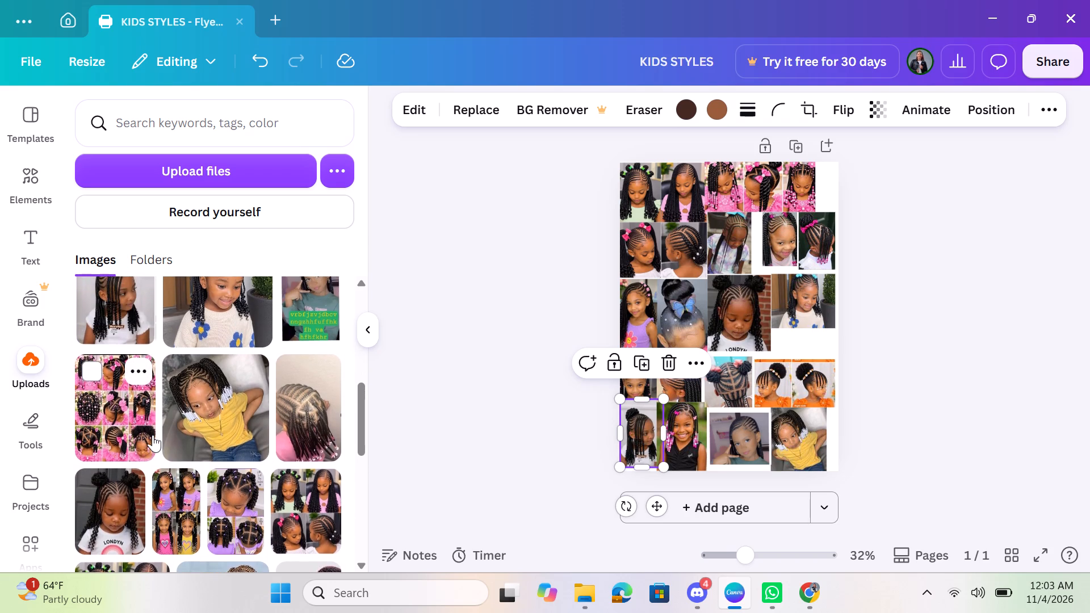
scroll(153, 435, "up", 3)
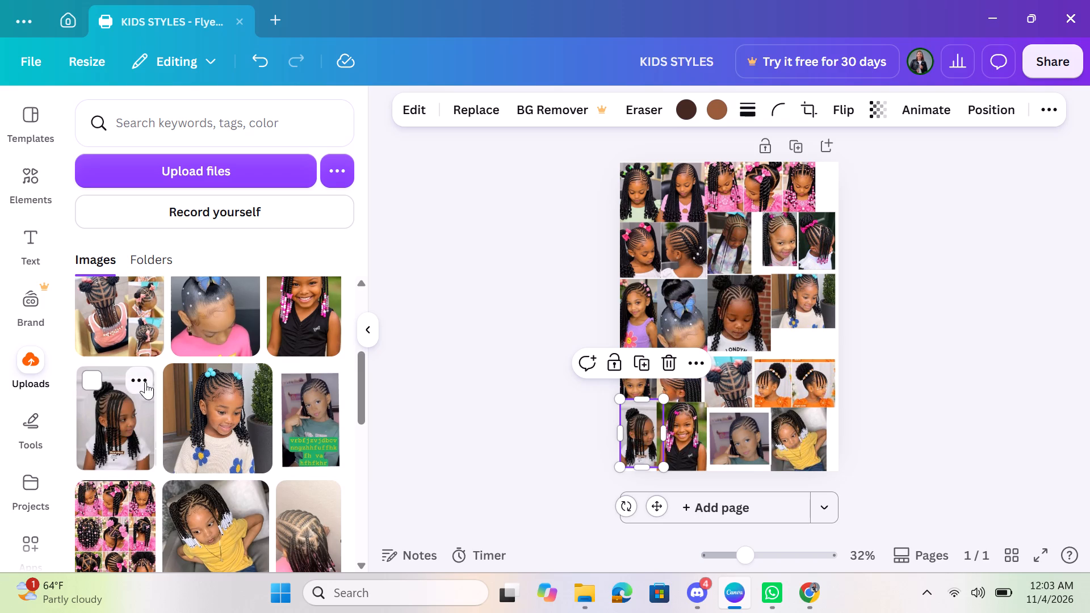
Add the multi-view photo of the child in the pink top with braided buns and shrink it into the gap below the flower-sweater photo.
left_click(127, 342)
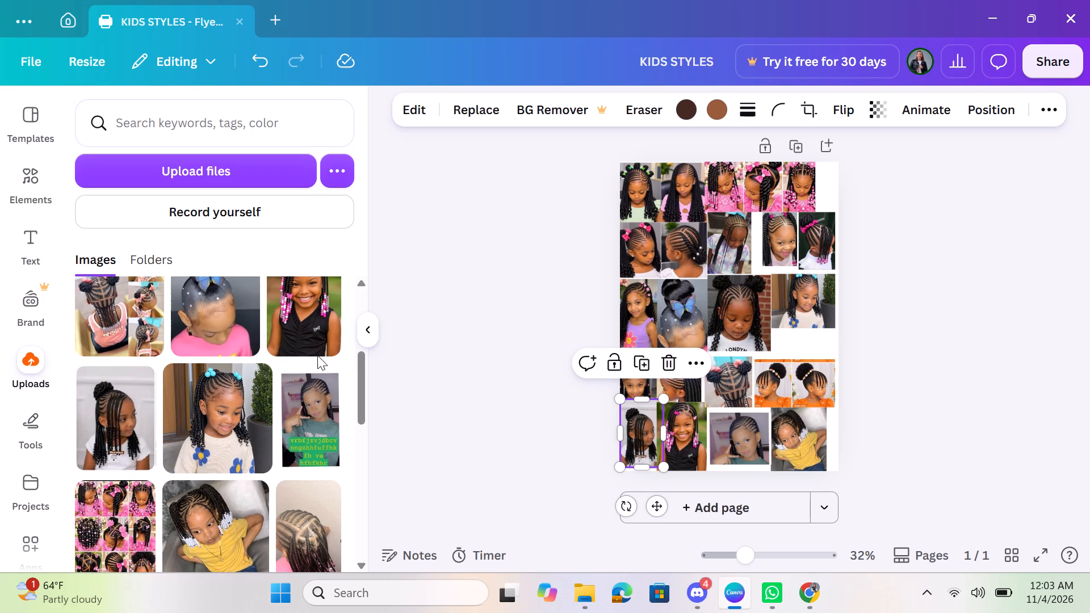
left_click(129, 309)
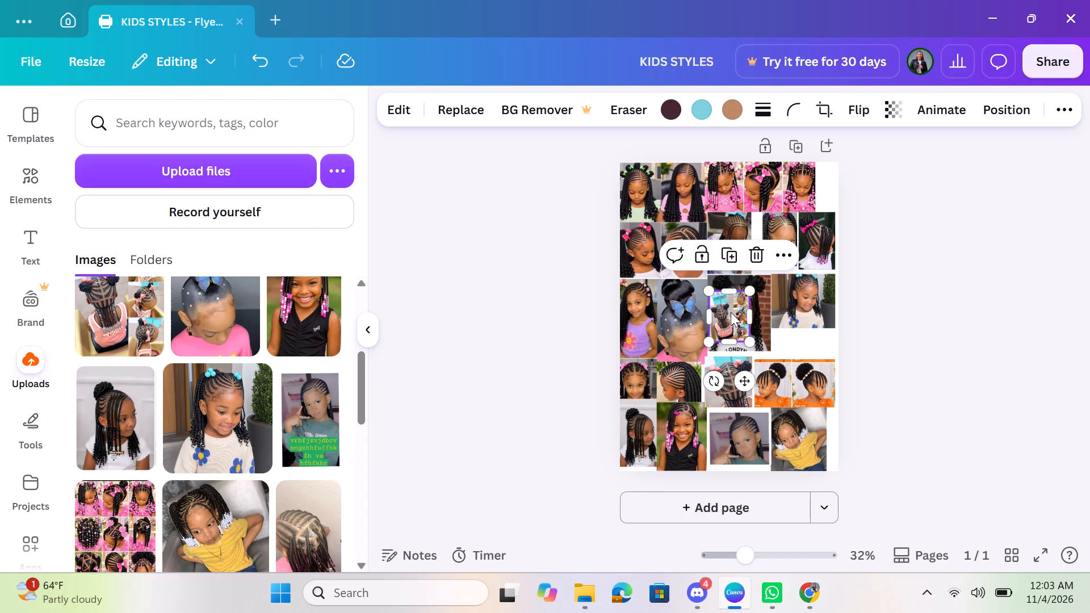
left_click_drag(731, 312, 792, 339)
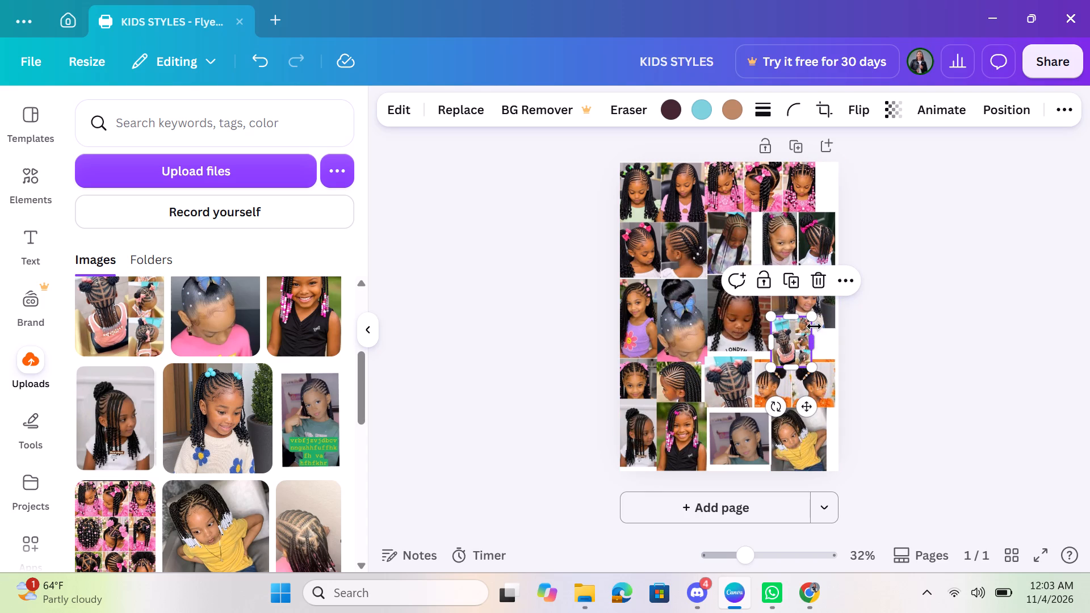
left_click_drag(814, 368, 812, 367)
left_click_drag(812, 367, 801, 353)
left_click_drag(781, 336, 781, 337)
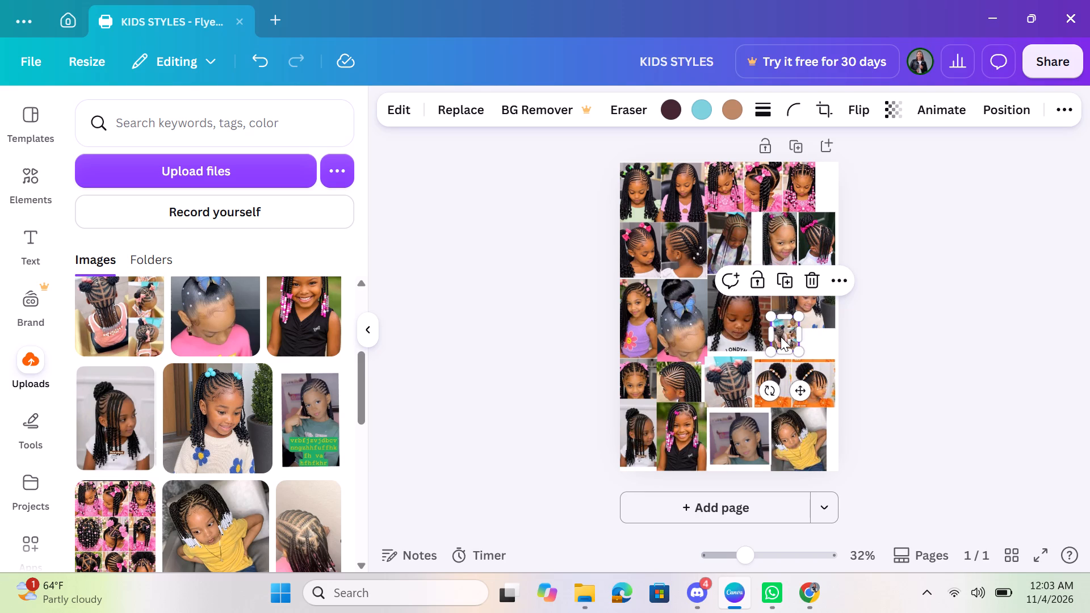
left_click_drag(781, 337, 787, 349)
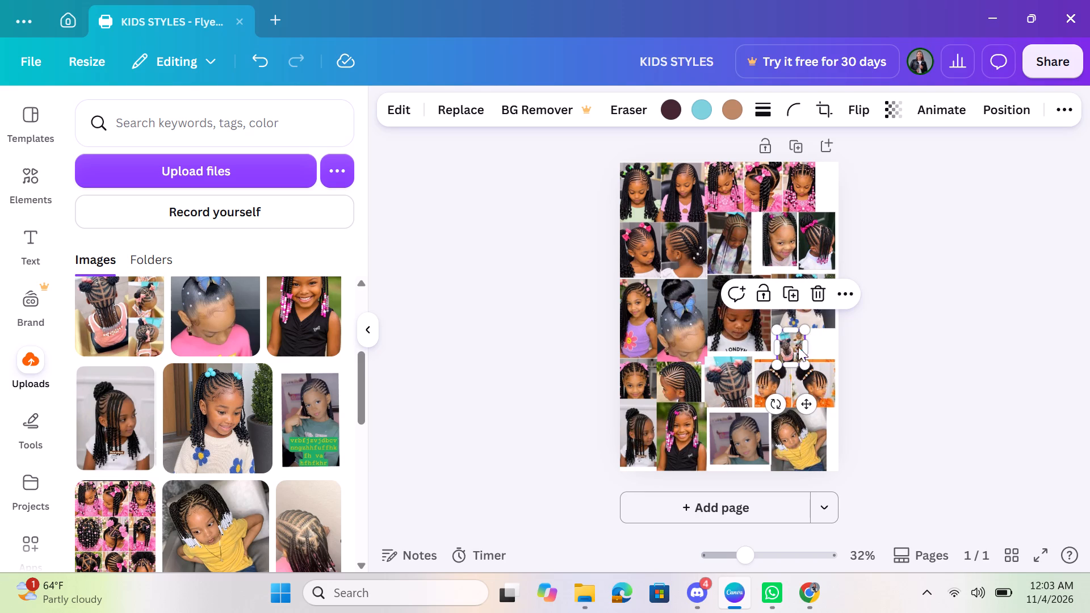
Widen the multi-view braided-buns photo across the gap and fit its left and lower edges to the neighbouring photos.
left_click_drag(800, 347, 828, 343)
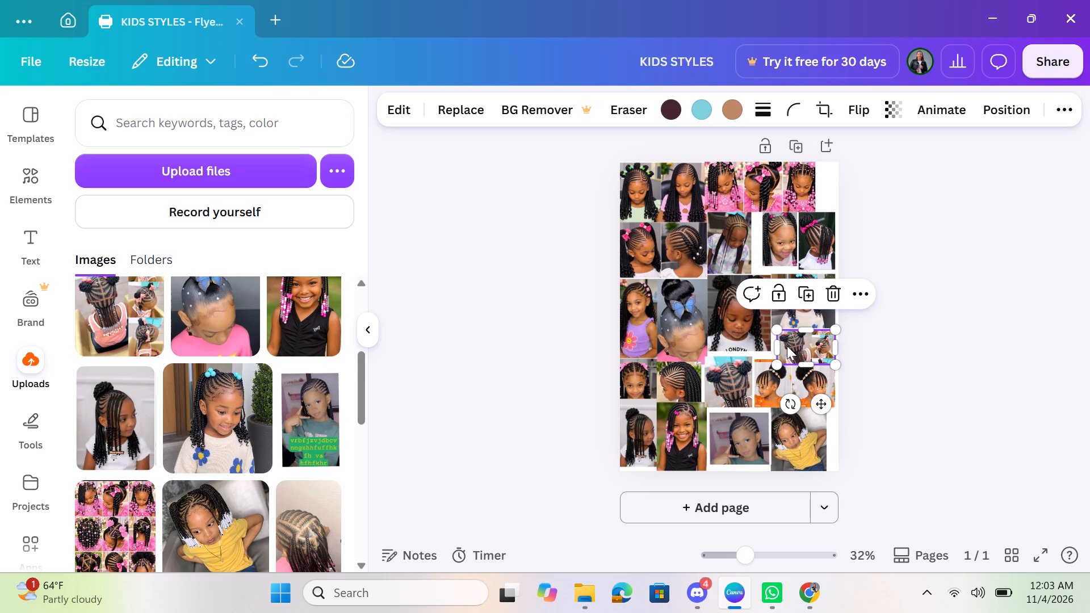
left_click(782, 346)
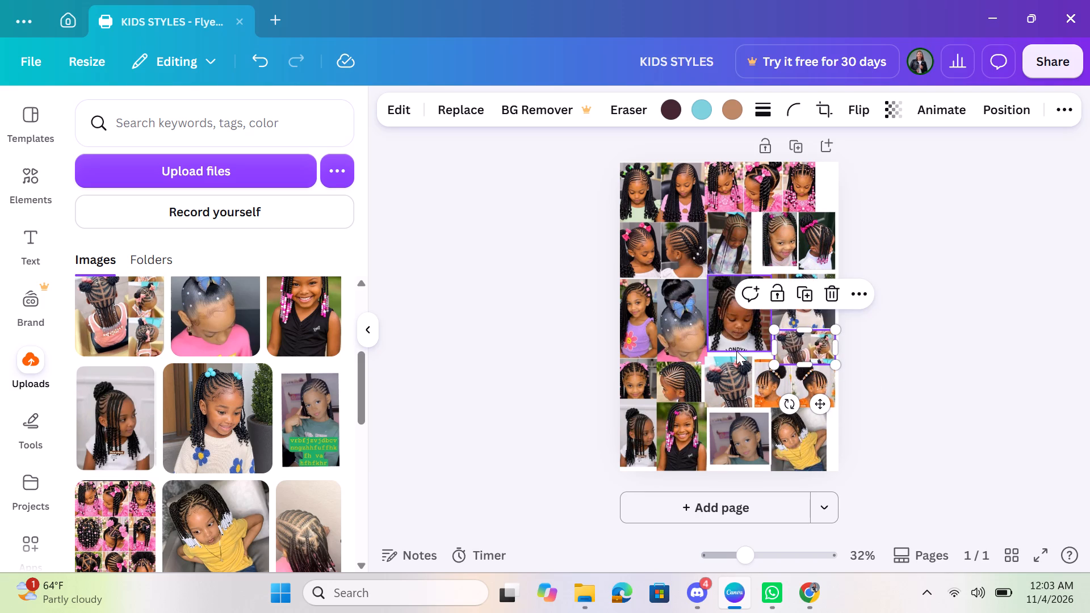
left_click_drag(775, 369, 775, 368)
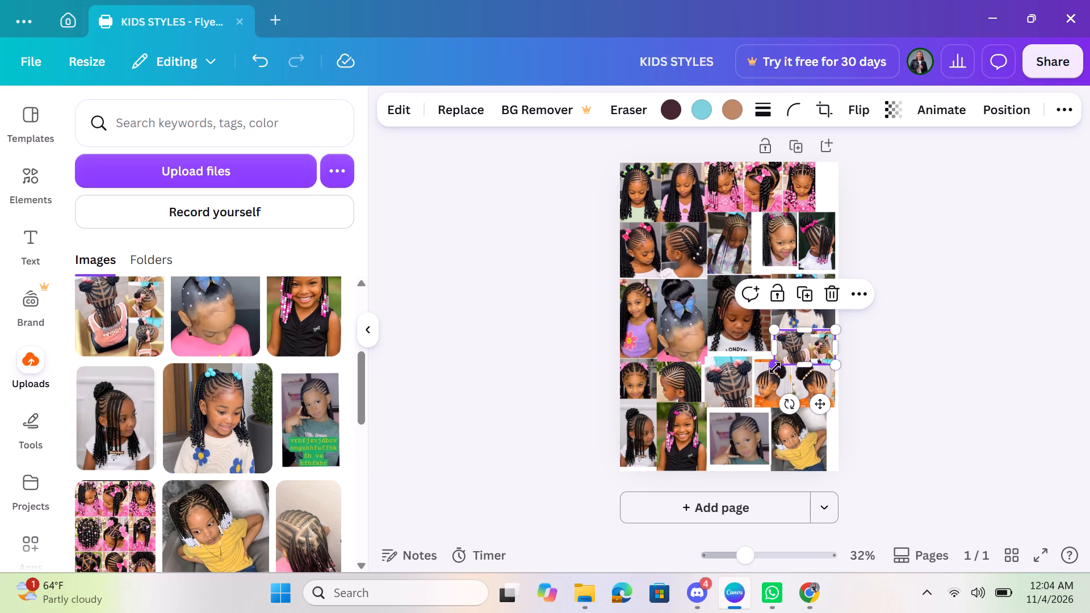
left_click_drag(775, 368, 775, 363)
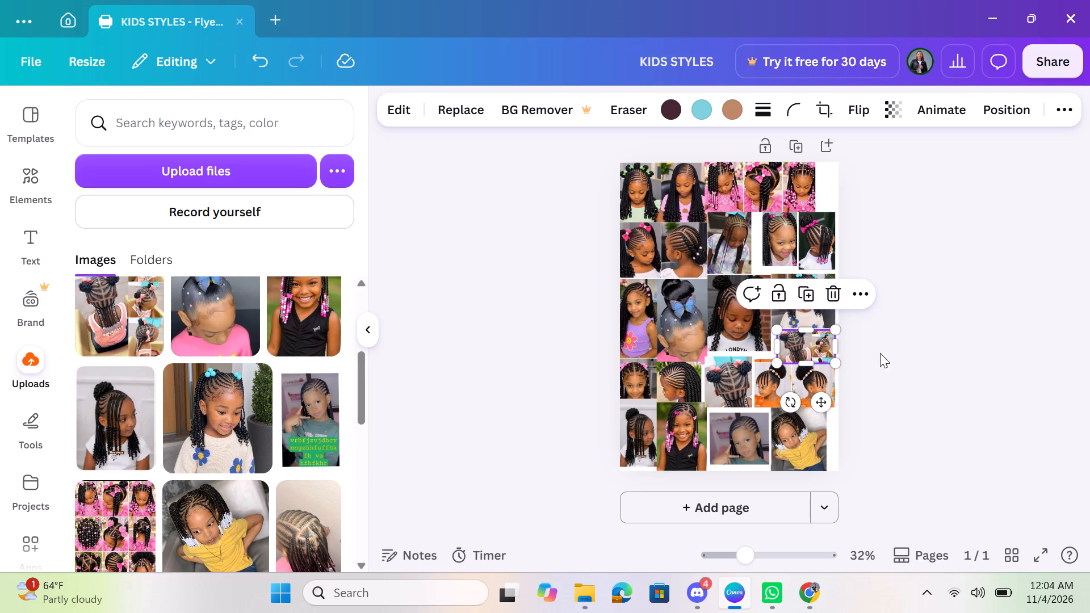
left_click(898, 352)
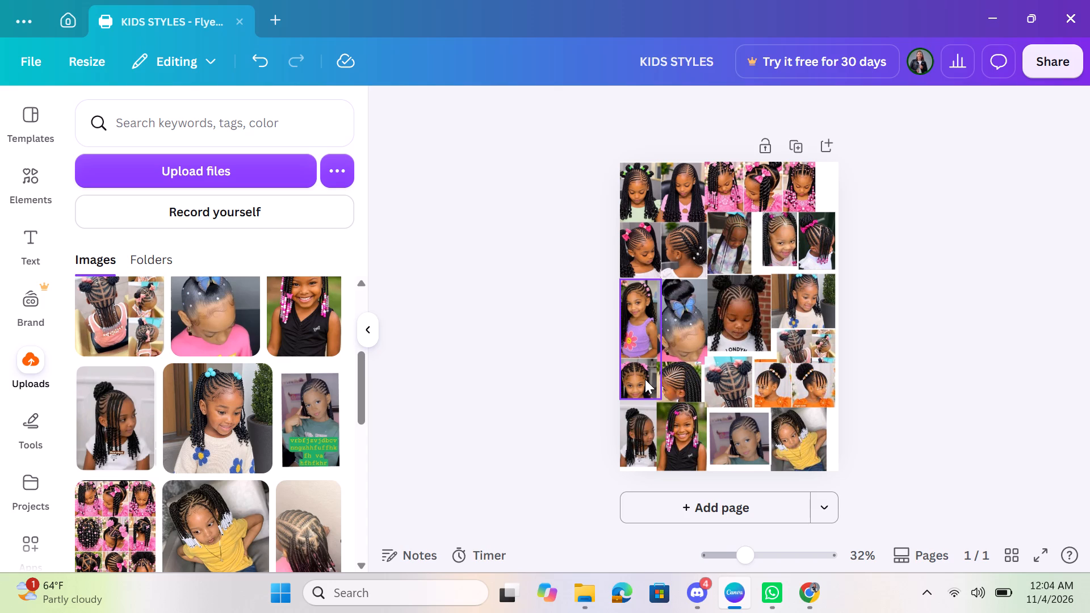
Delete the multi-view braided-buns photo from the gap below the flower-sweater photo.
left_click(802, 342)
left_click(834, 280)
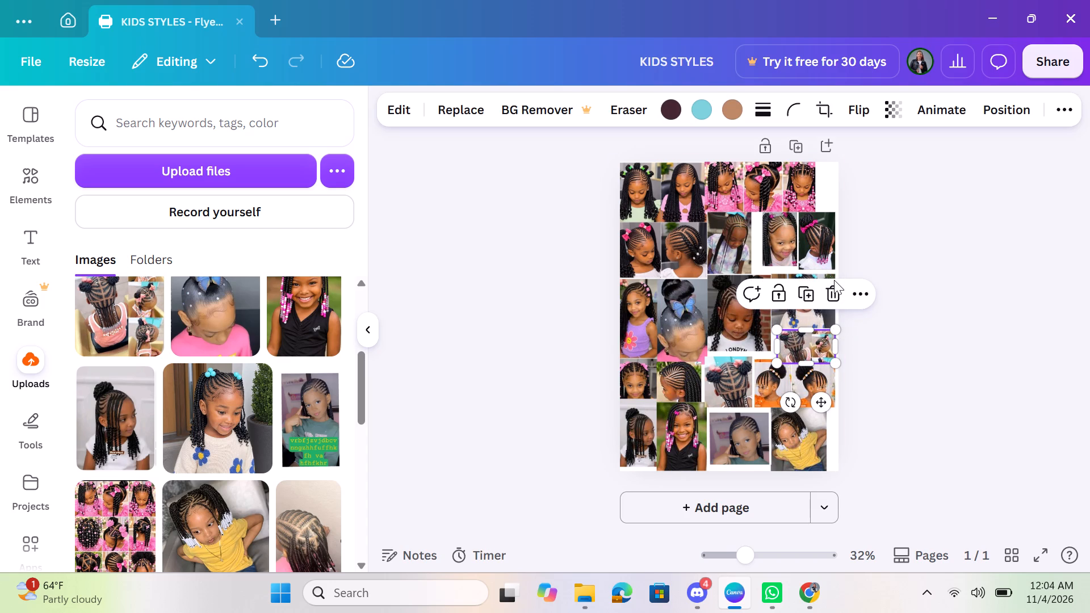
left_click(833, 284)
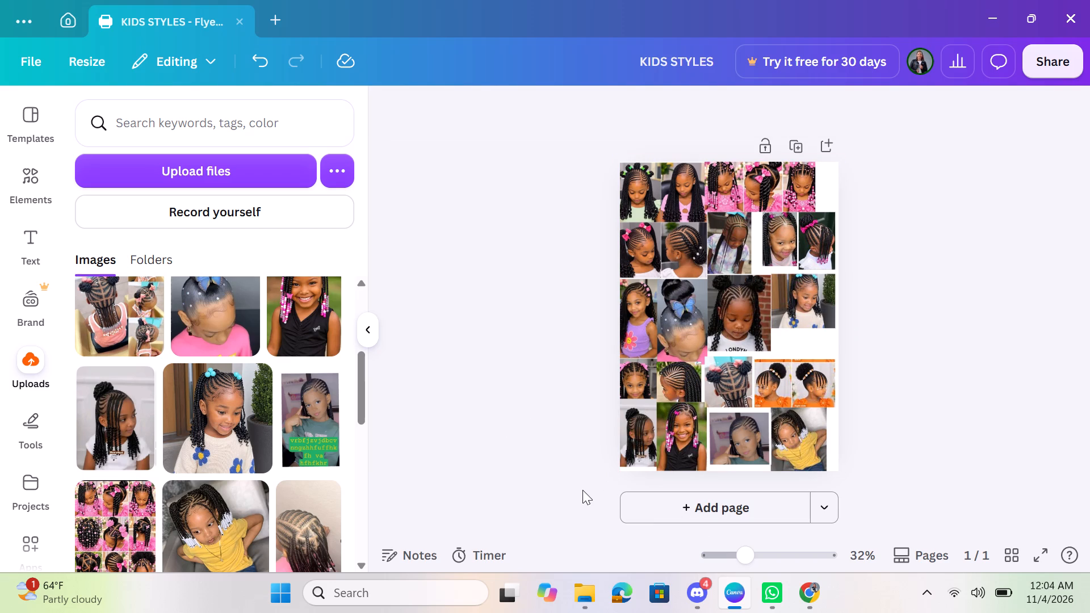
Switch to Pinterest in Chrome and look through the ponytail search results for a hairstyle photo suited to the collage gap.
left_click(809, 590)
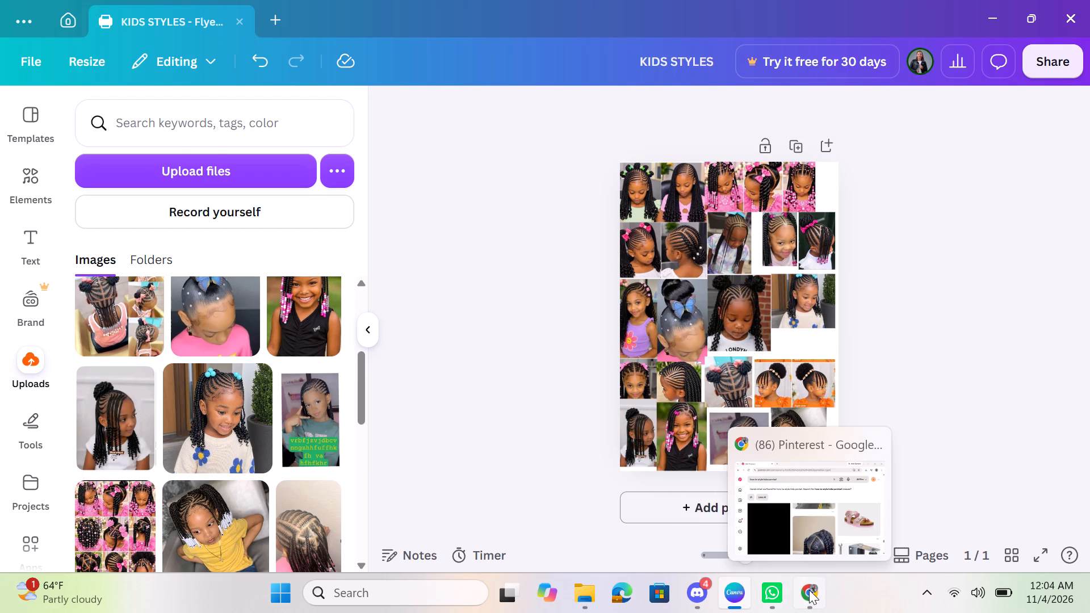
scroll(491, 428, "down", 1)
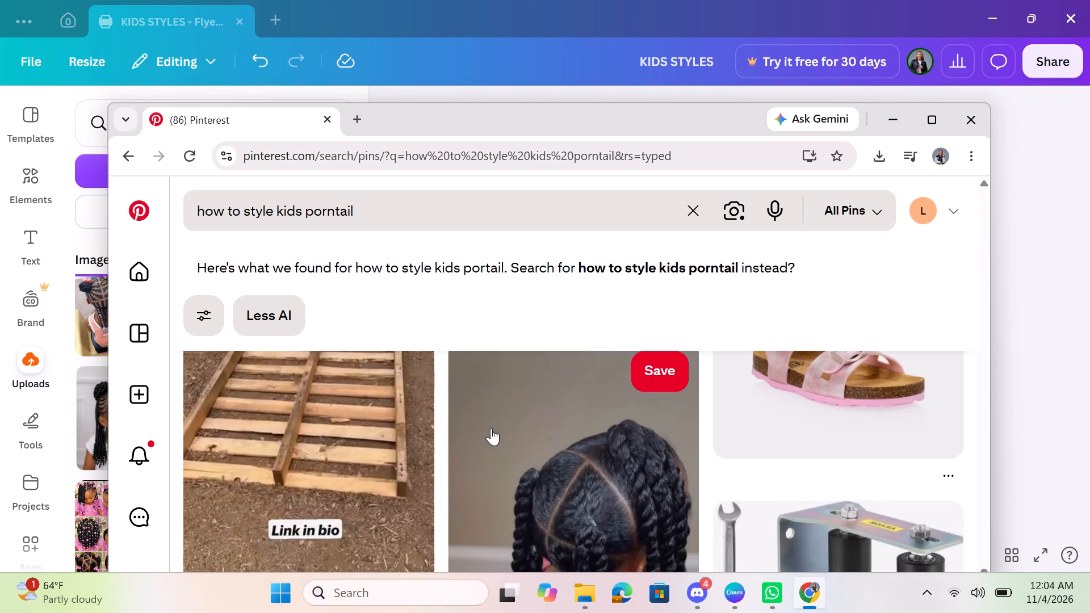
scroll(491, 428, "down", 3)
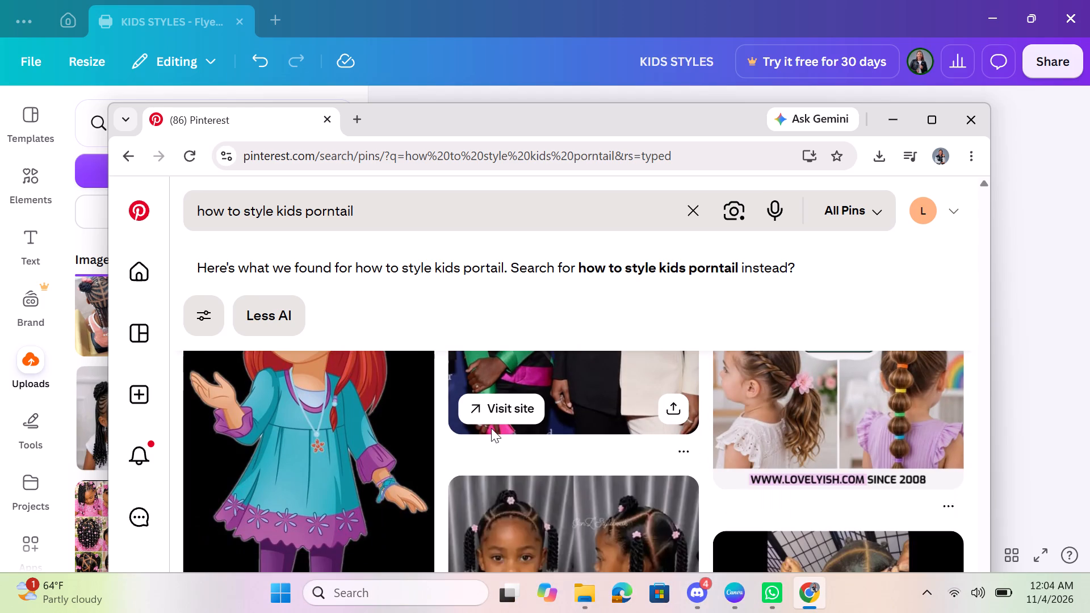
scroll(491, 428, "down", 2)
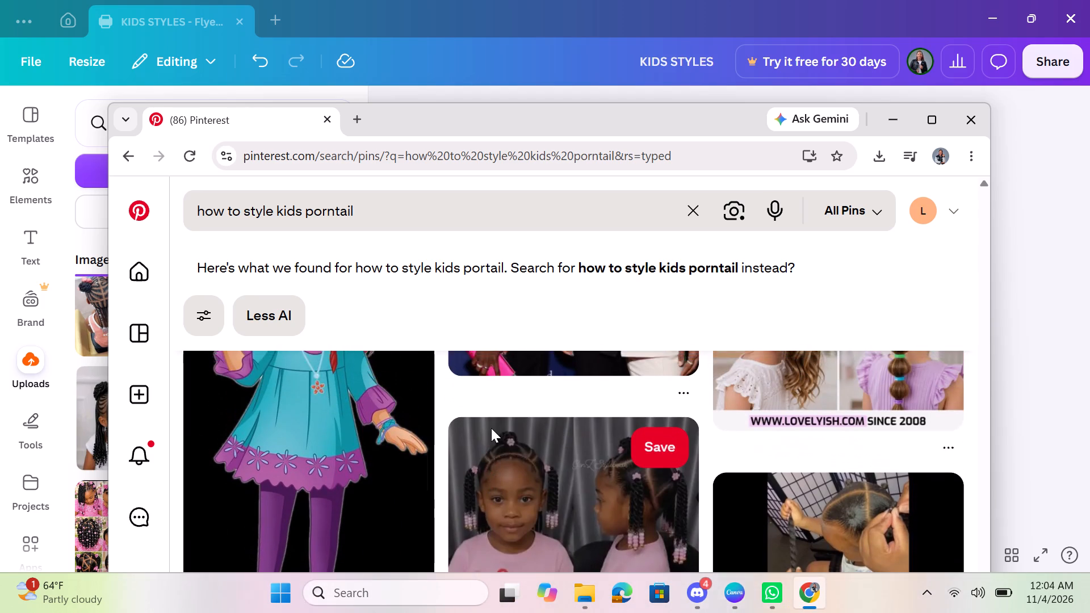
scroll(491, 428, "down", 2)
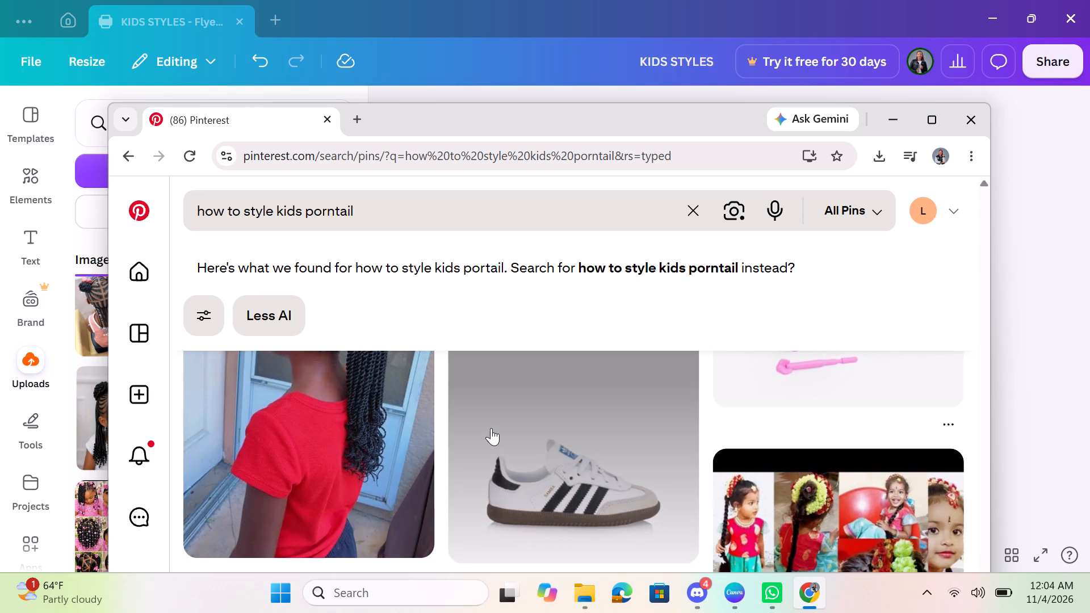
scroll(491, 428, "down", 5)
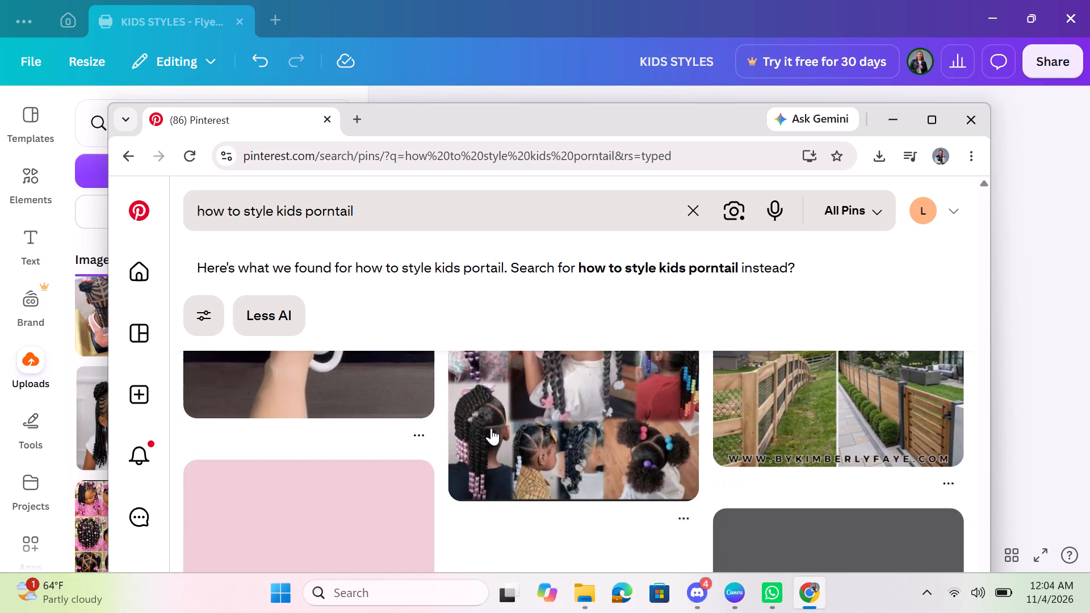
scroll(491, 428, "down", 1)
scroll(491, 428, "up", 3)
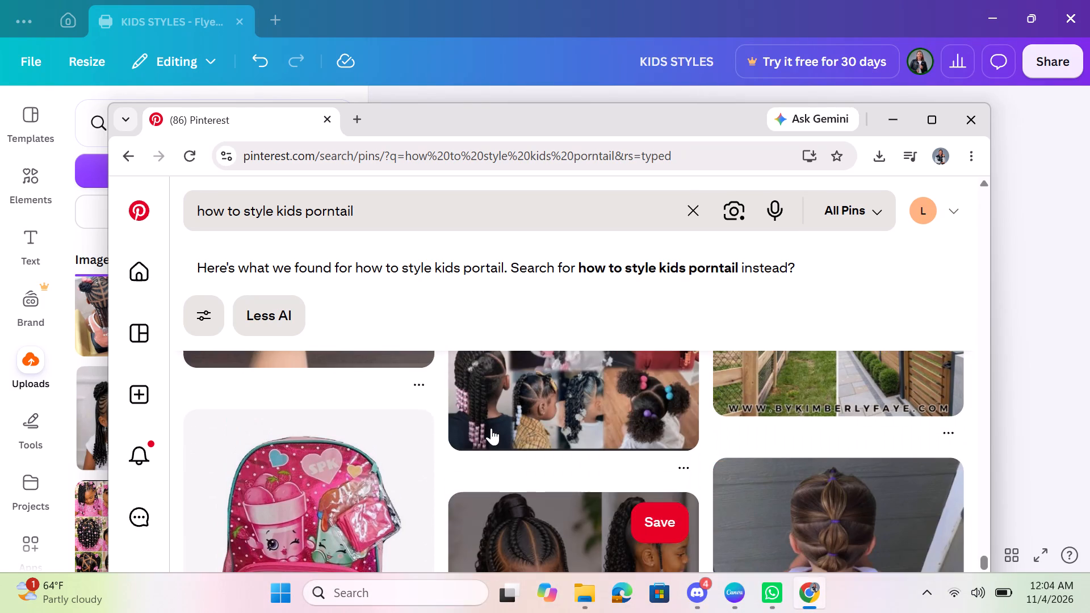
scroll(491, 428, "up", 1)
scroll(491, 428, "down", 4)
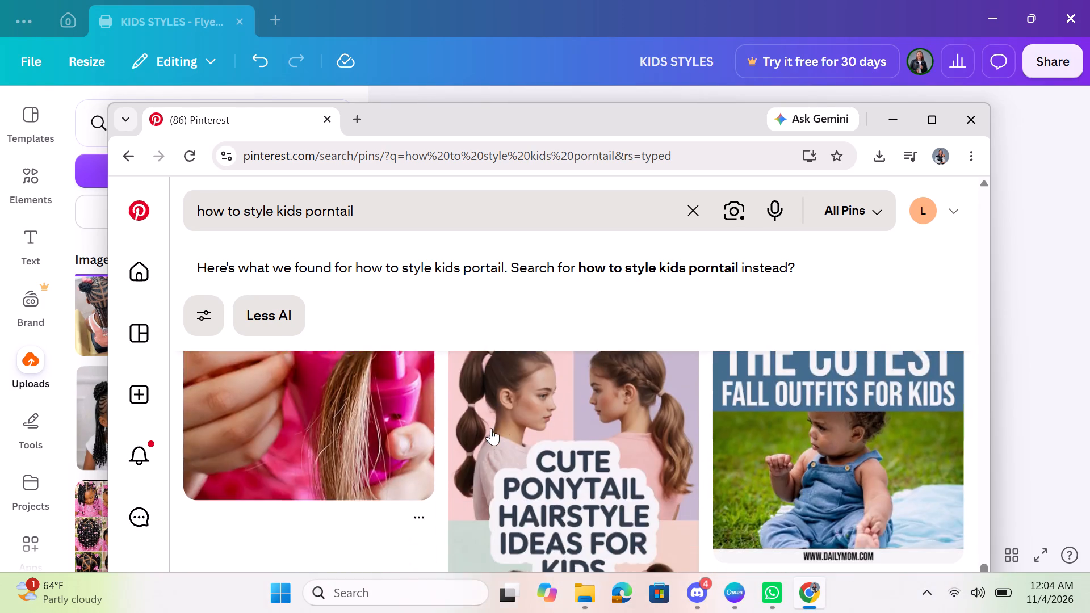
scroll(491, 428, "down", 2)
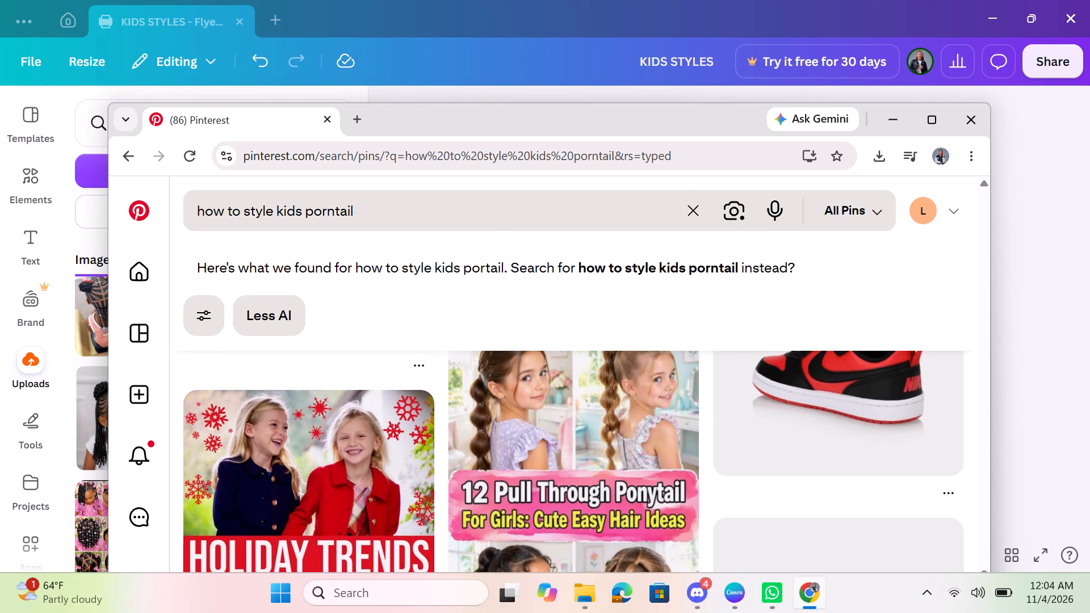
Search Pinterest for "kids cornrow hairstyles".
left_click(692, 208)
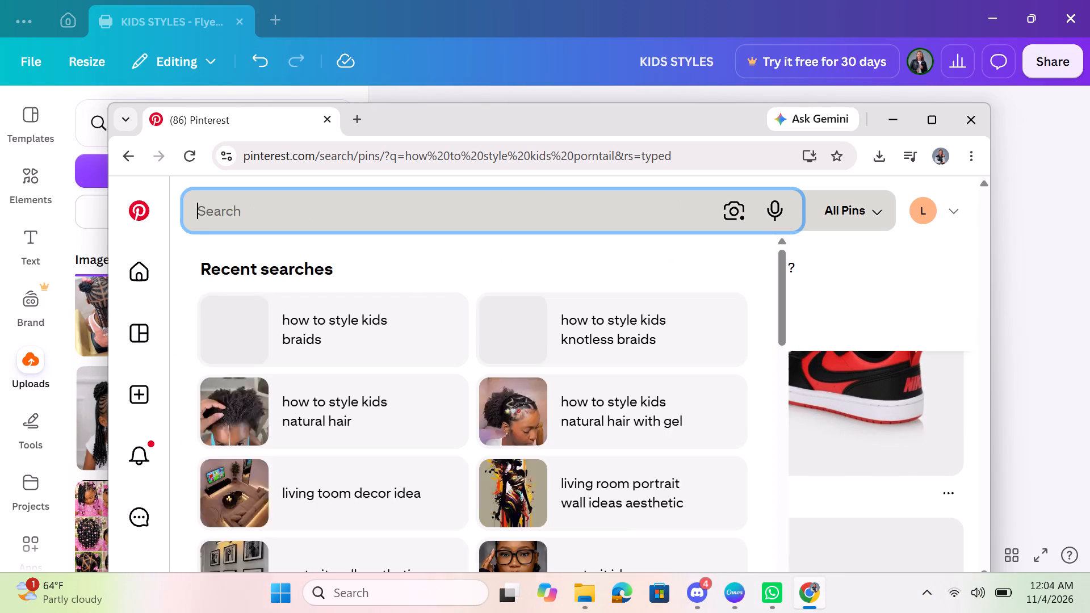
key("l")
key("BackSpace")
type("kids corn")
type("ro")
left_click(611, 269)
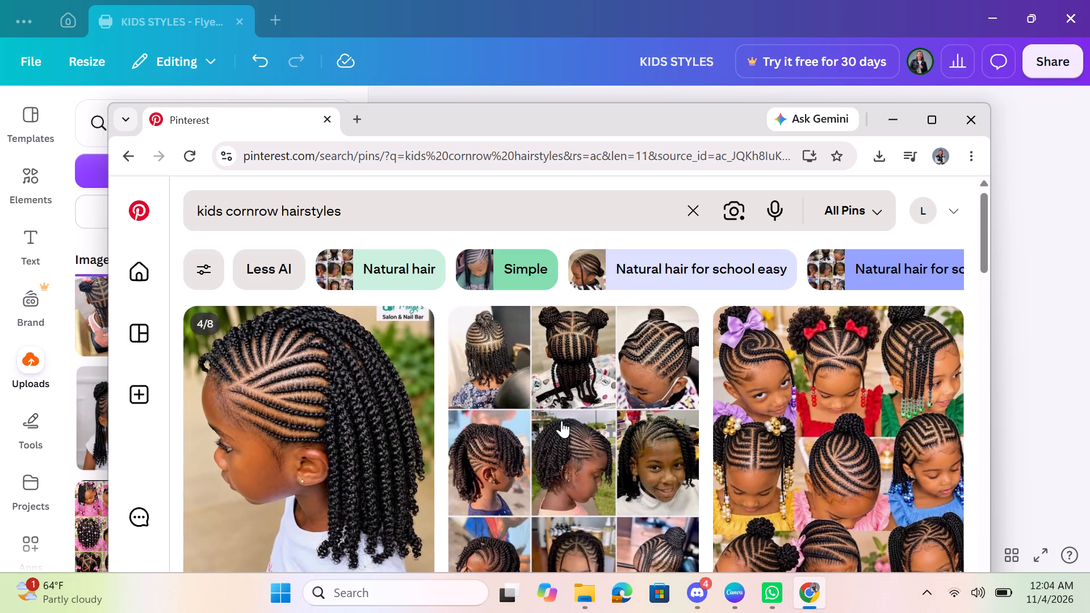
Find and download the photo of the girl in the green dress with two bow-tied buns, and return to the search results.
scroll(561, 421, "down", 2)
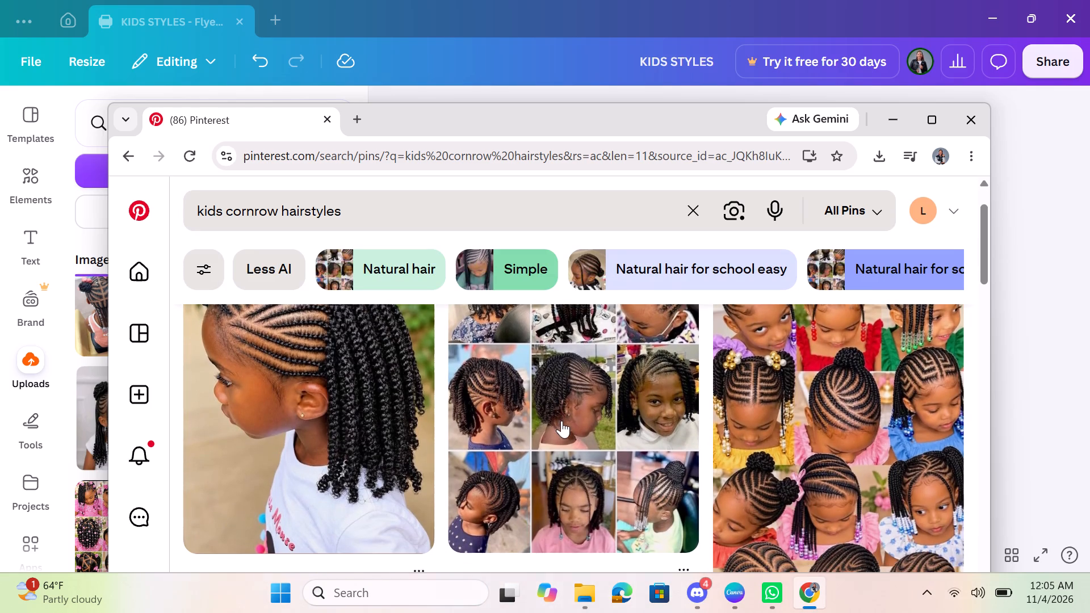
scroll(561, 421, "down", 3)
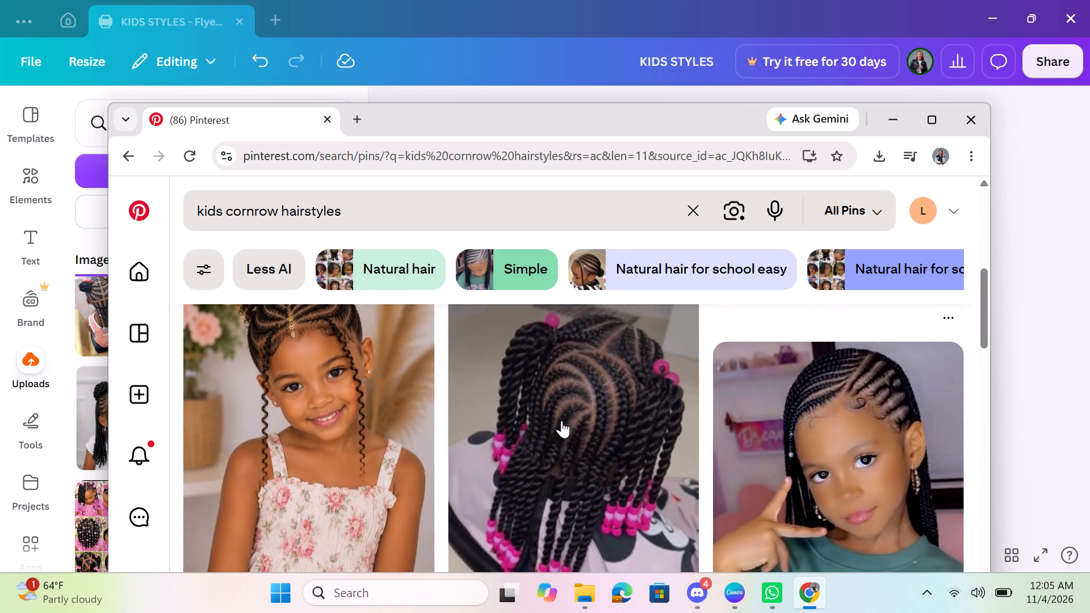
scroll(561, 421, "down", 2)
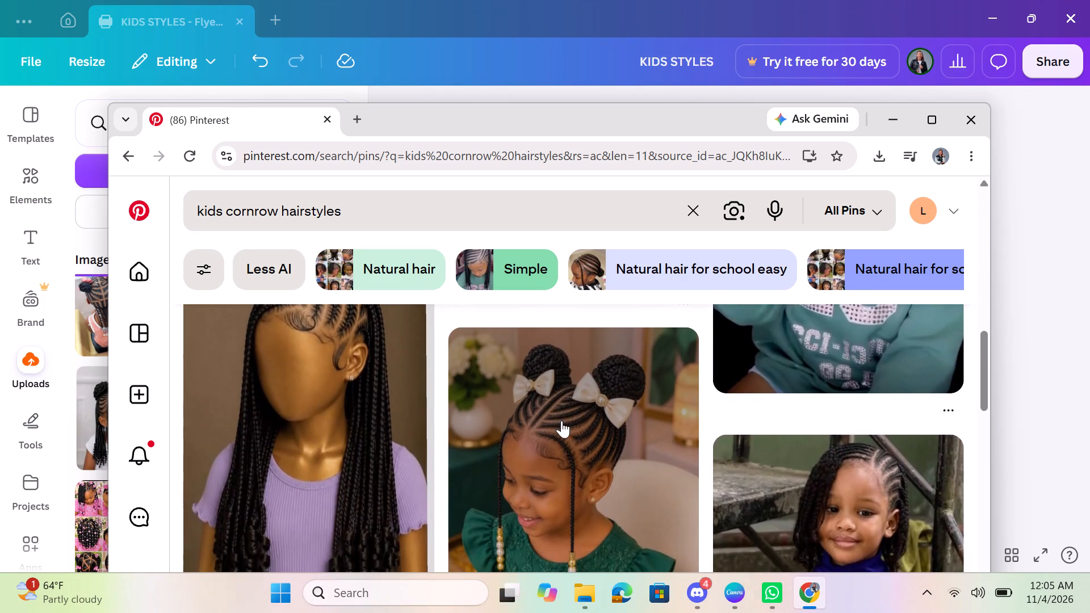
scroll(561, 421, "down", 1)
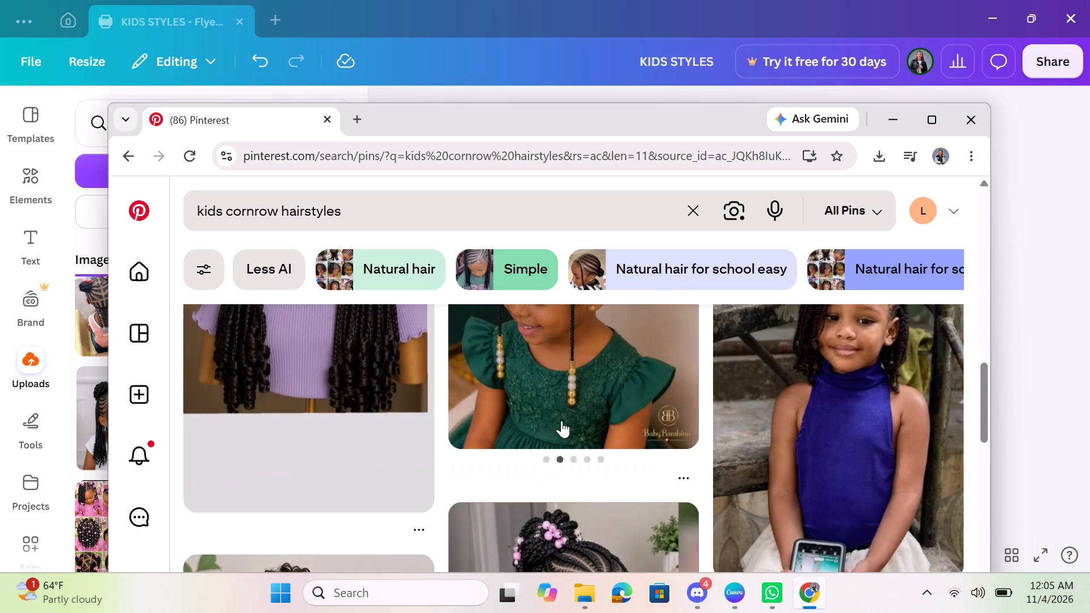
scroll(561, 421, "up", 3)
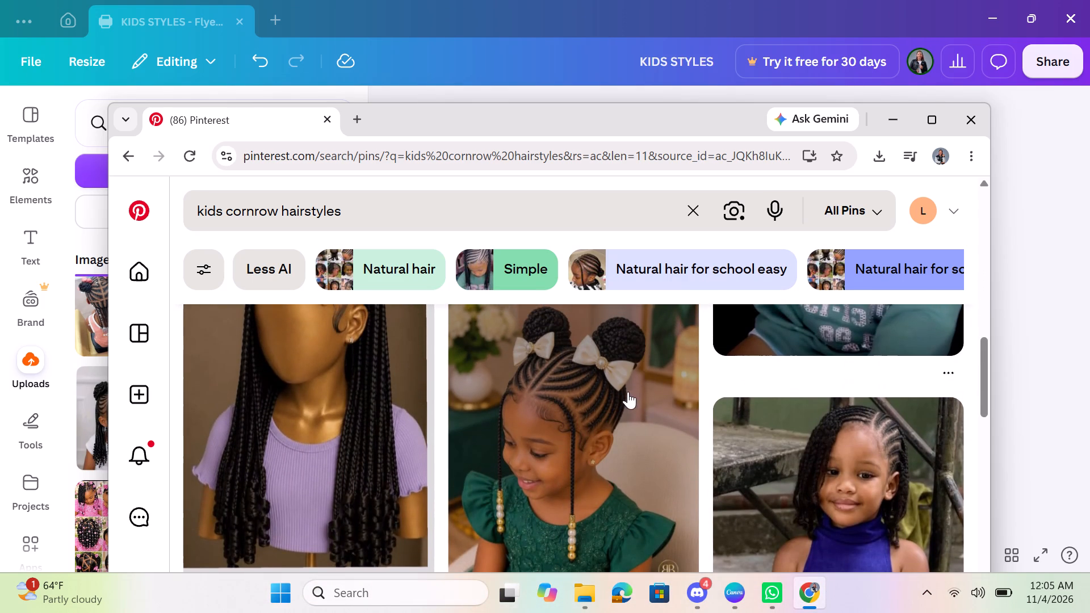
left_click(631, 392)
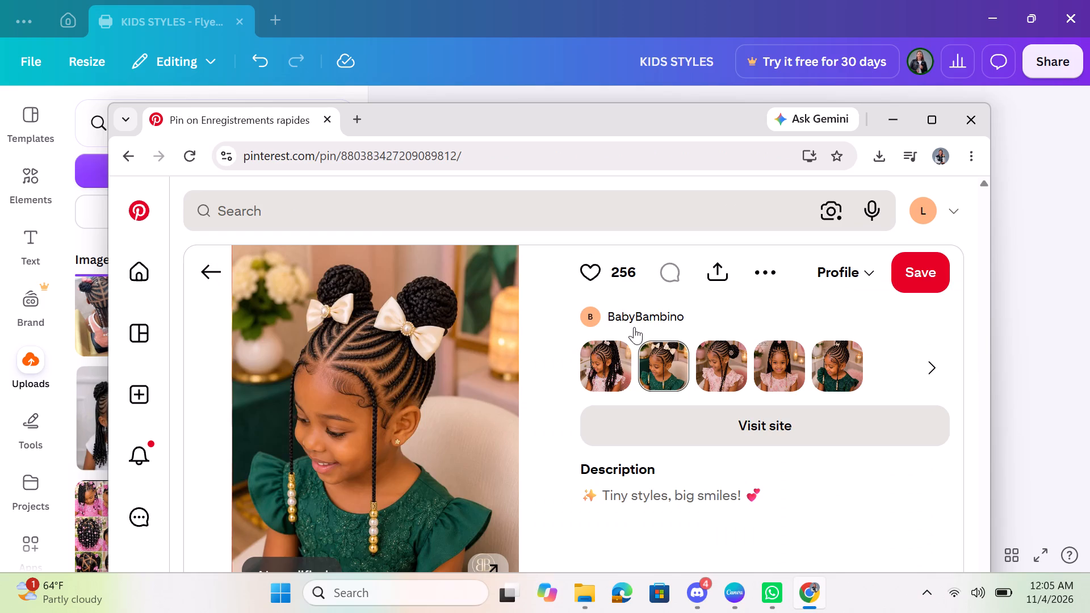
left_click(766, 263)
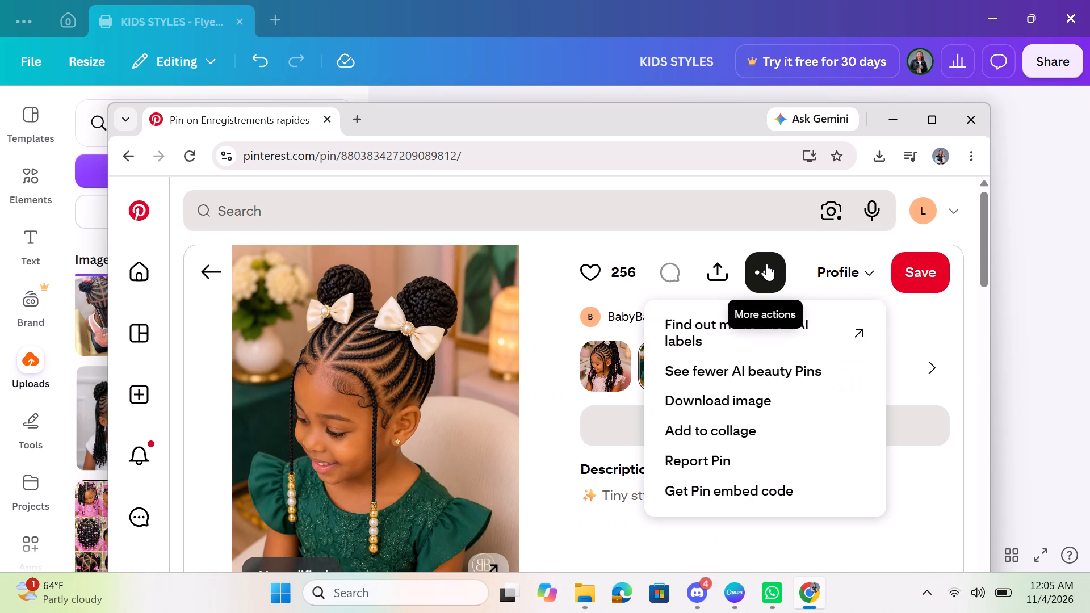
left_click(715, 396)
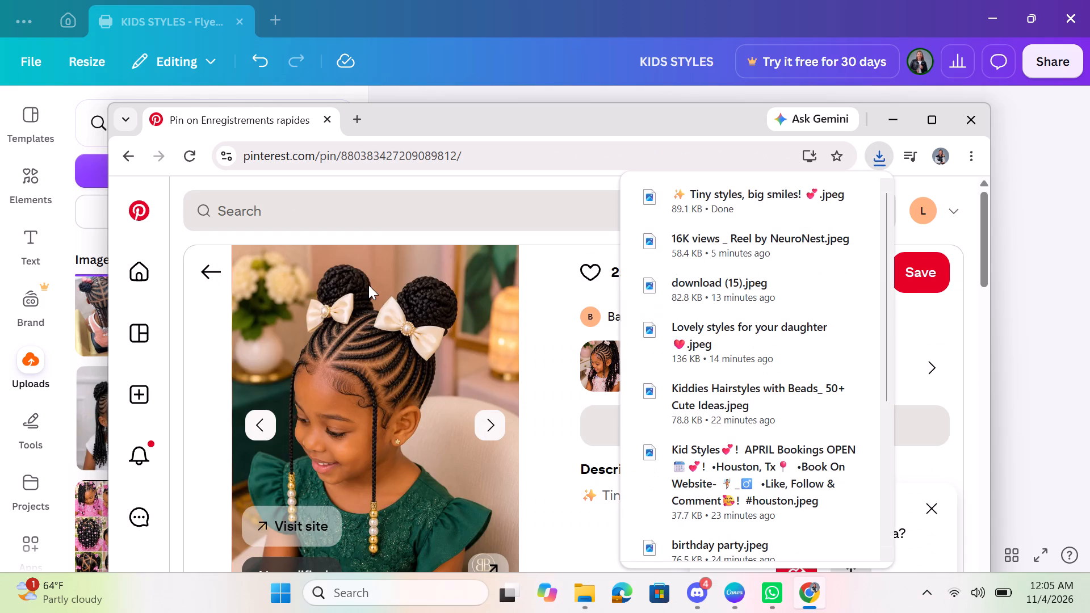
left_click(214, 269)
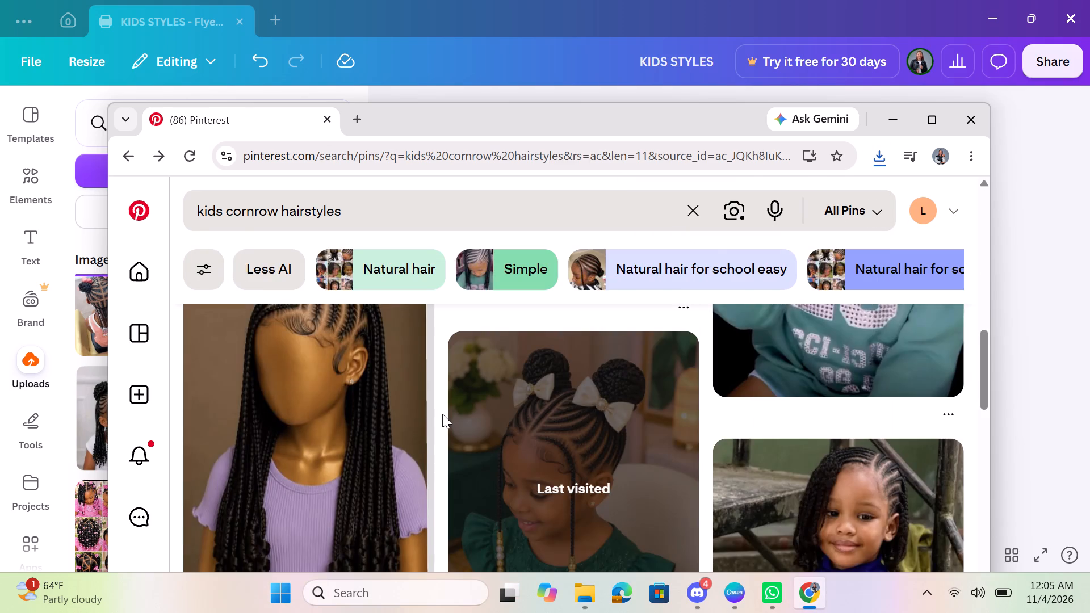
Look through the "kids cornrow hairstyles" results for another hairstyle photo suited to the remaining collage gaps.
scroll(442, 414, "down", 3)
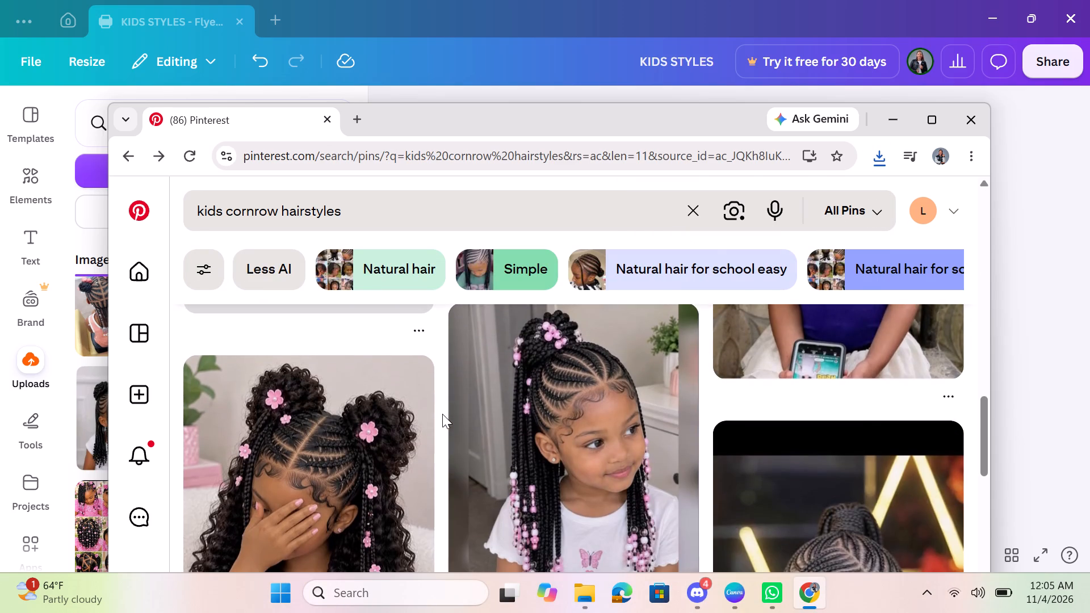
scroll(442, 414, "down", 3)
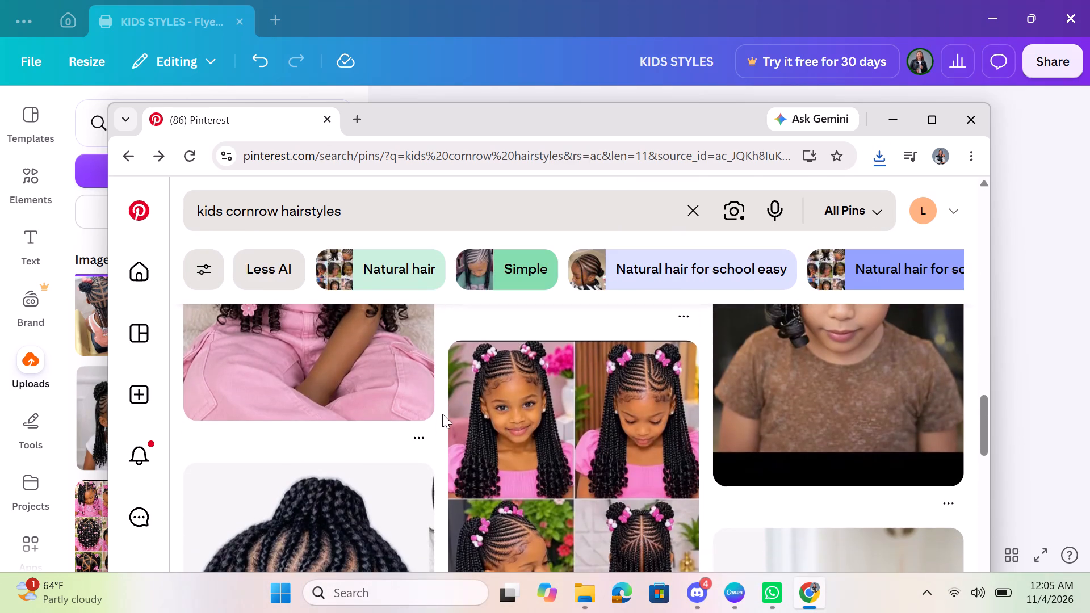
scroll(442, 414, "down", 3)
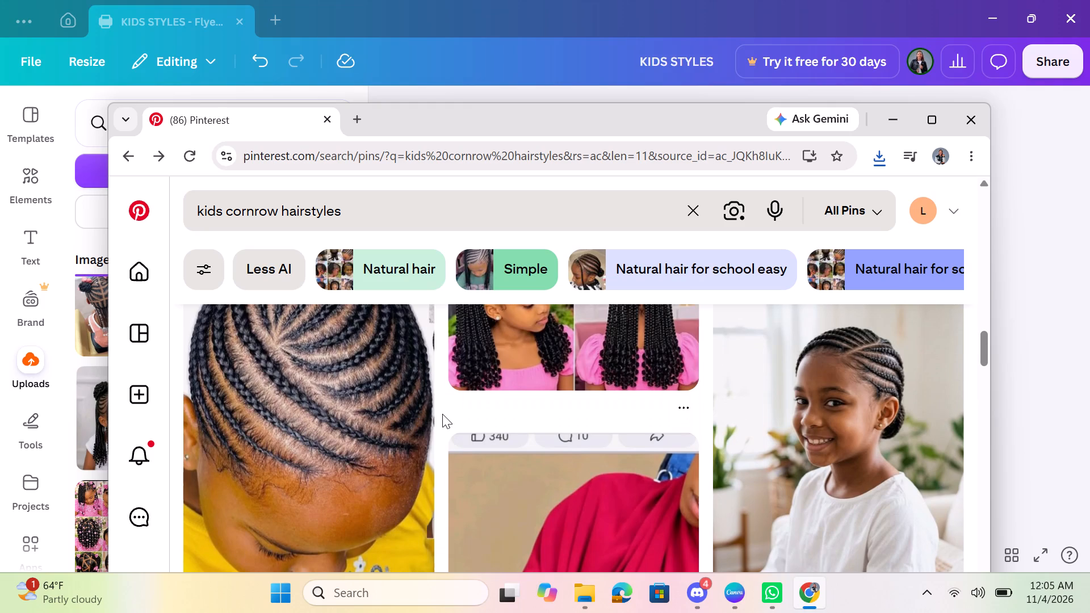
scroll(442, 414, "down", 3)
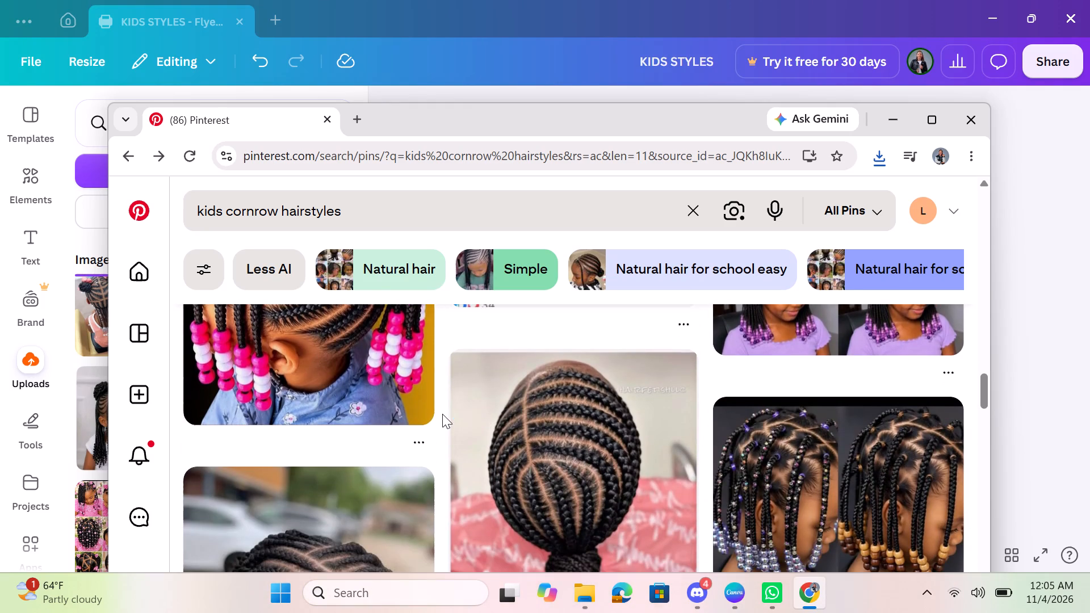
scroll(442, 414, "down", 4)
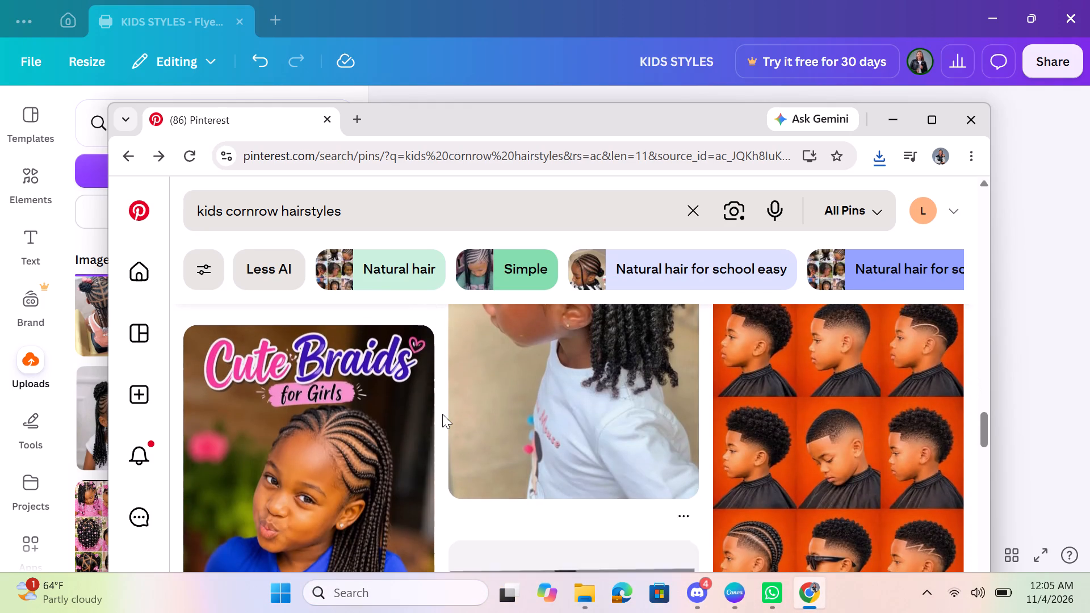
scroll(442, 414, "down", 2)
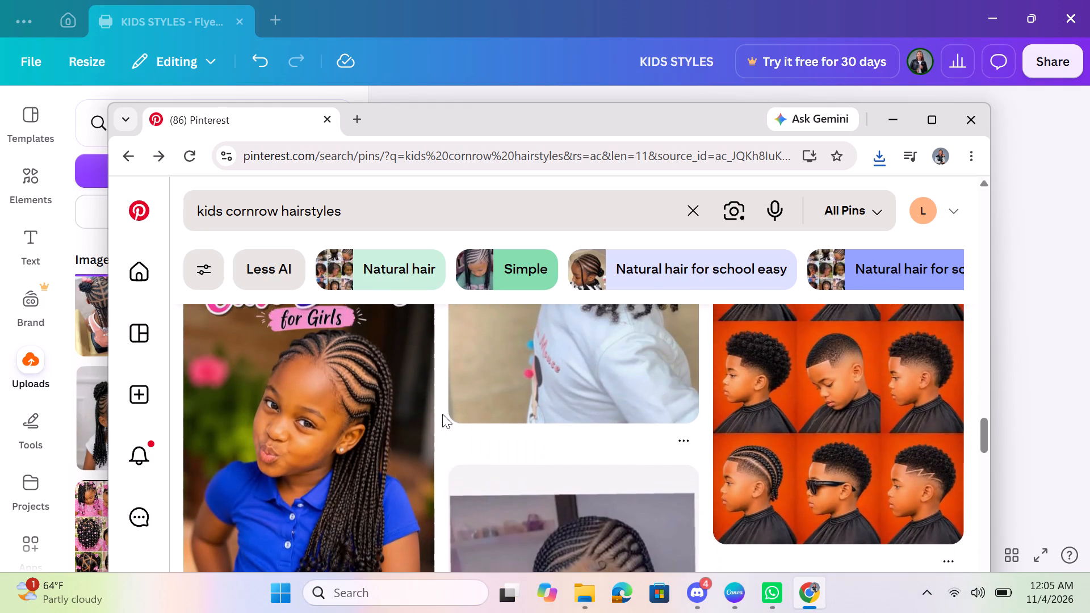
scroll(442, 414, "down", 2)
scroll(442, 414, "up", 1)
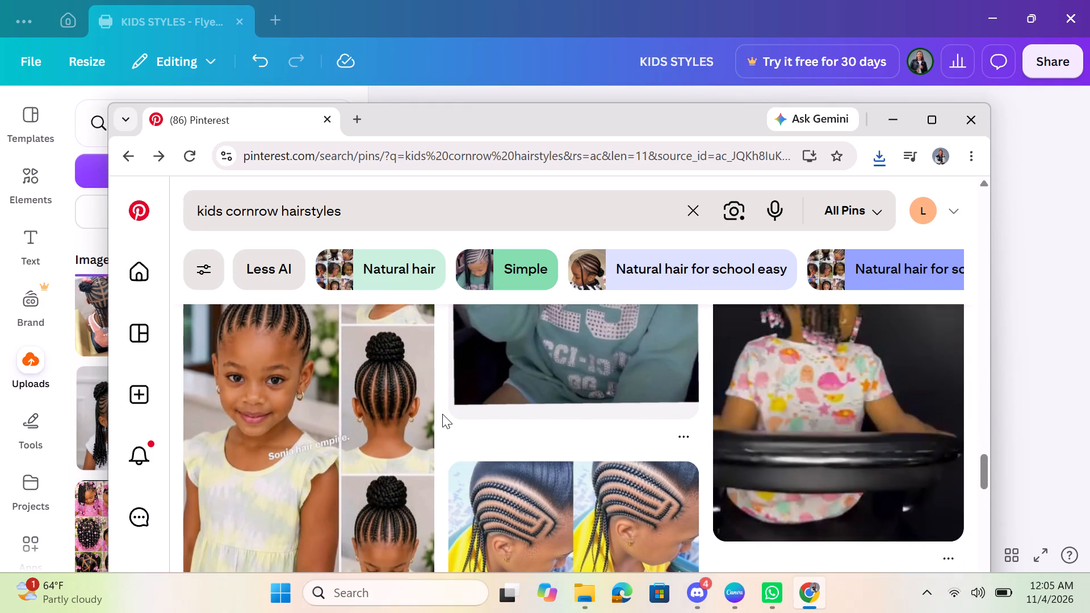
scroll(442, 414, "up", 1)
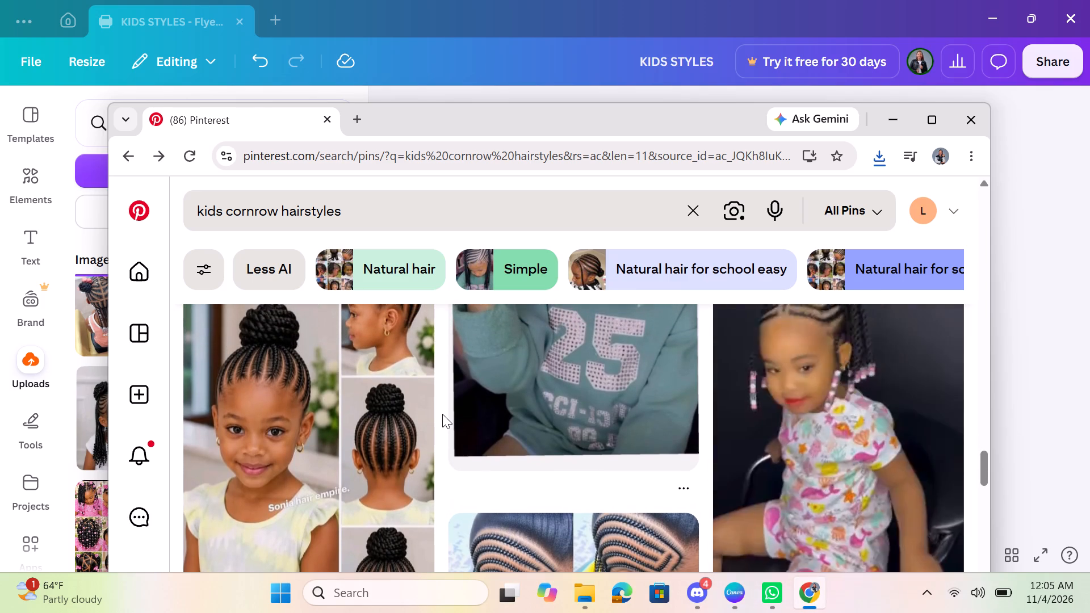
scroll(442, 414, "up", 1)
scroll(518, 465, "down", 2)
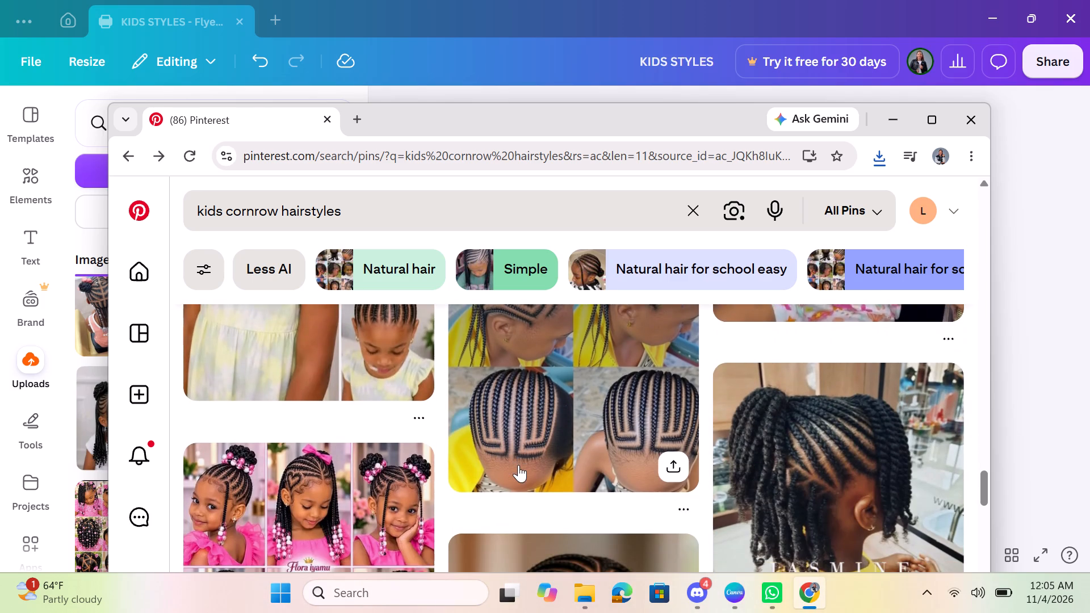
scroll(518, 465, "down", 3)
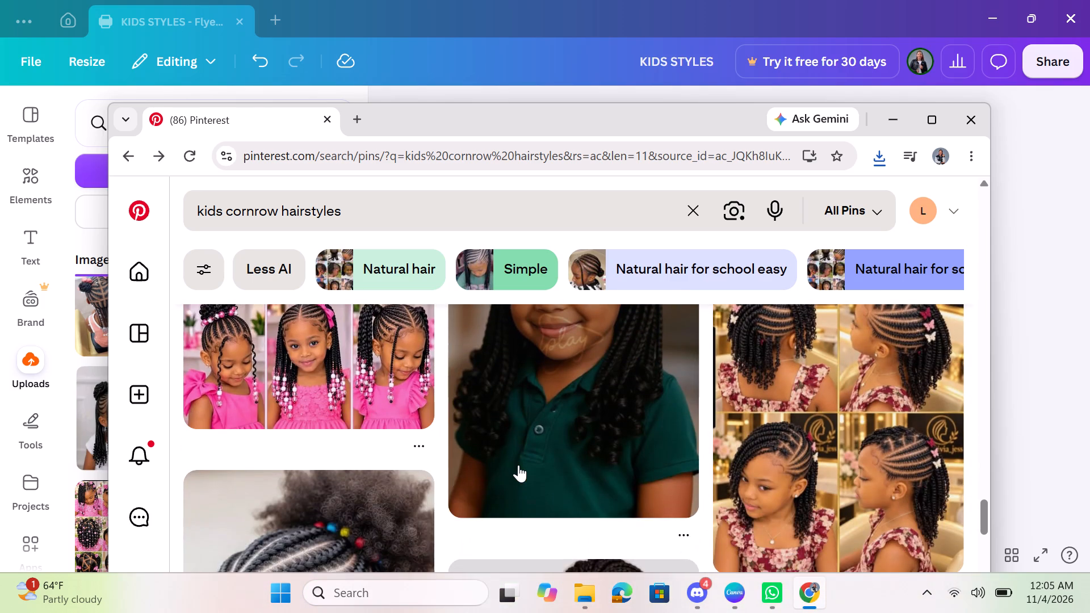
scroll(518, 465, "up", 2)
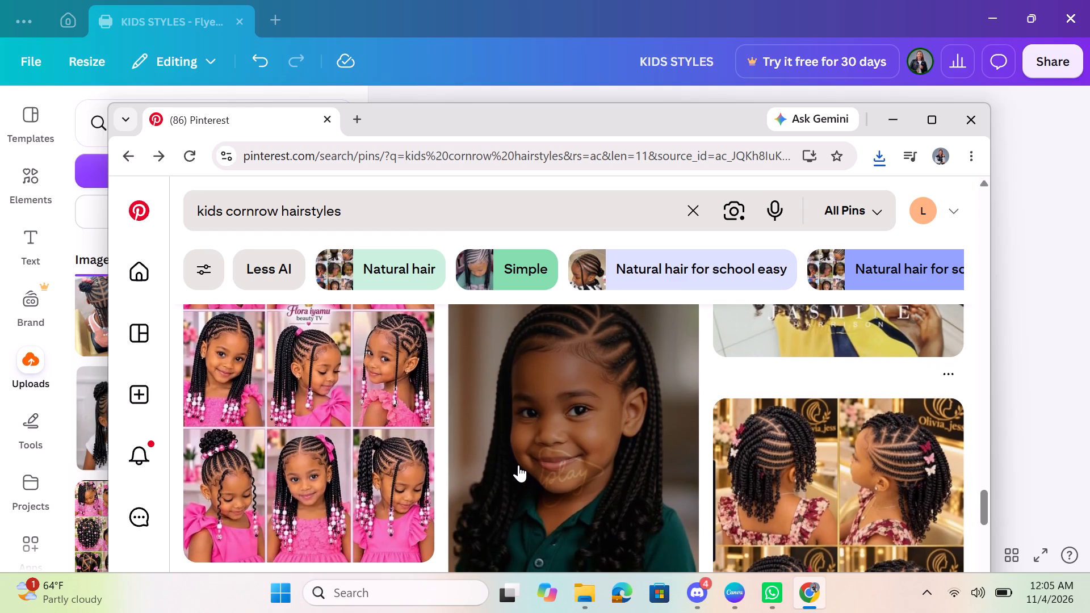
scroll(518, 465, "down", 2)
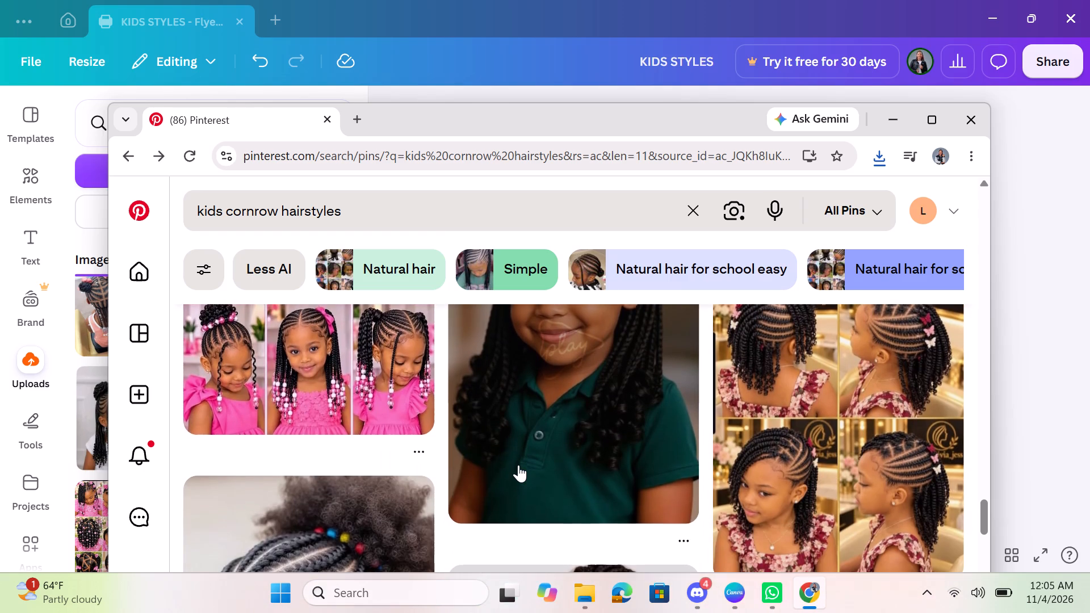
scroll(518, 465, "down", 4)
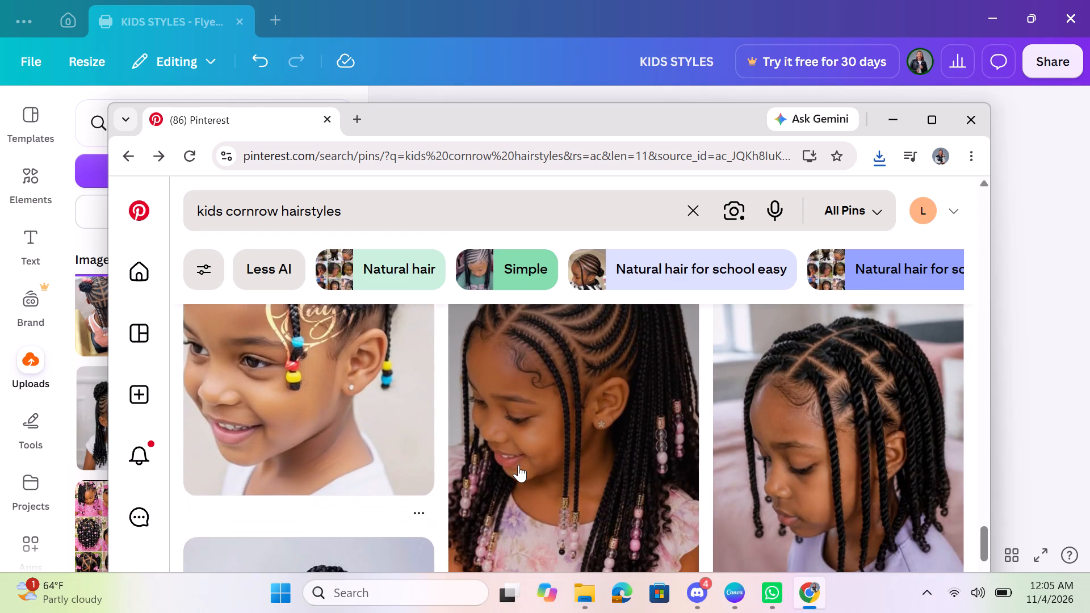
scroll(518, 465, "down", 5)
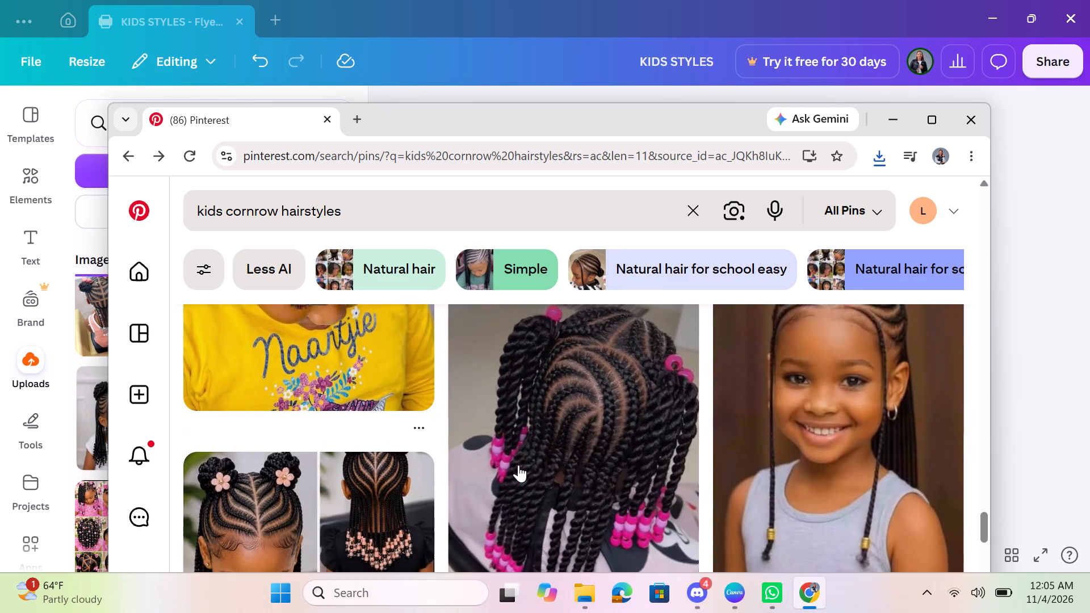
scroll(518, 465, "down", 4)
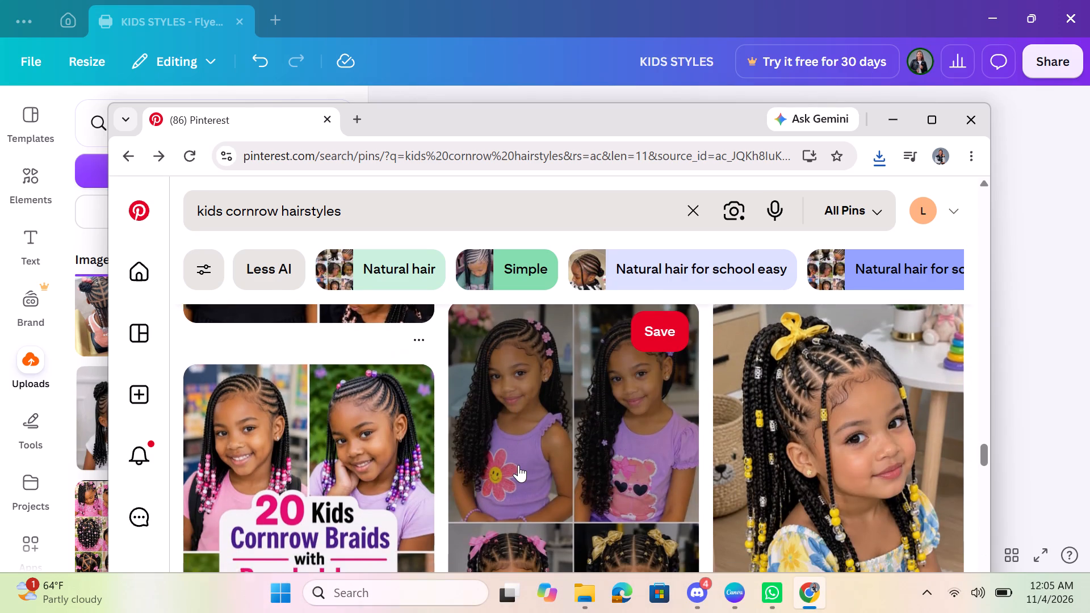
scroll(518, 465, "down", 6)
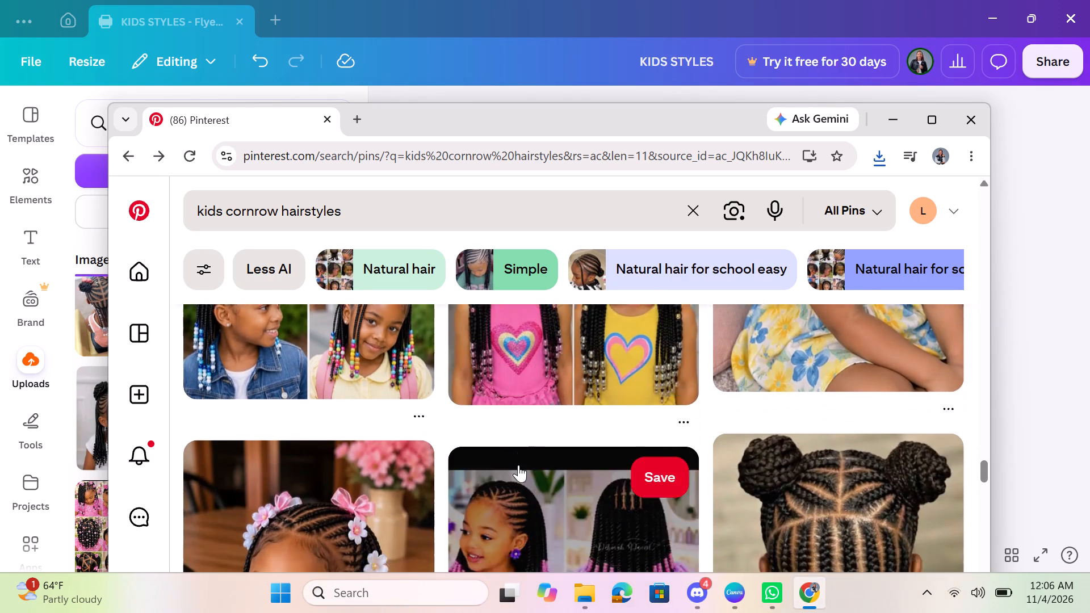
Download the back-view photo of the two-bun half-down cornrow style, and return to the search results.
scroll(518, 465, "down", 1)
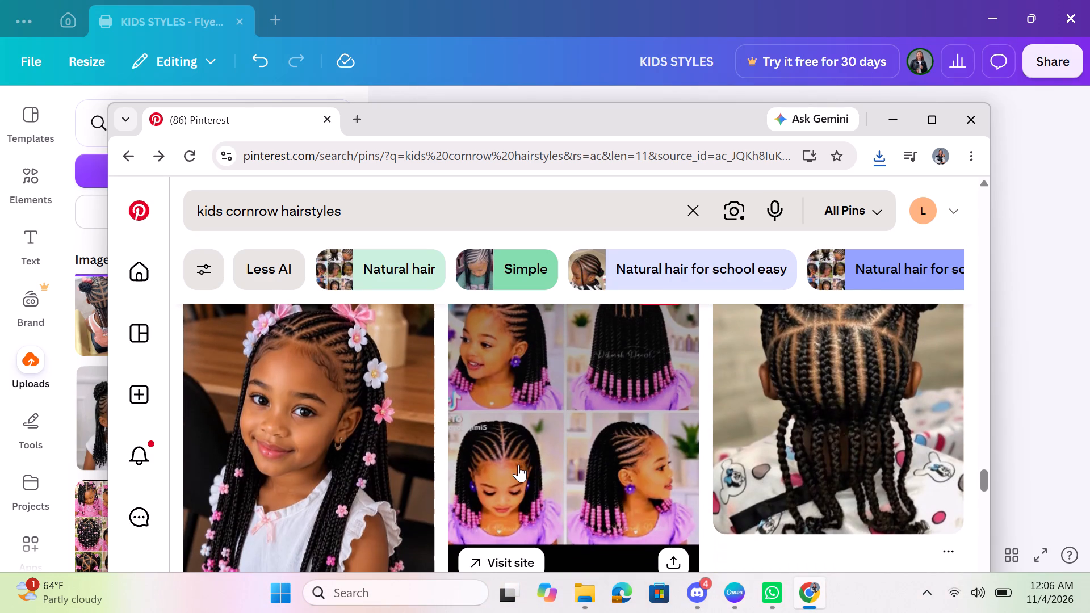
scroll(518, 465, "down", 1)
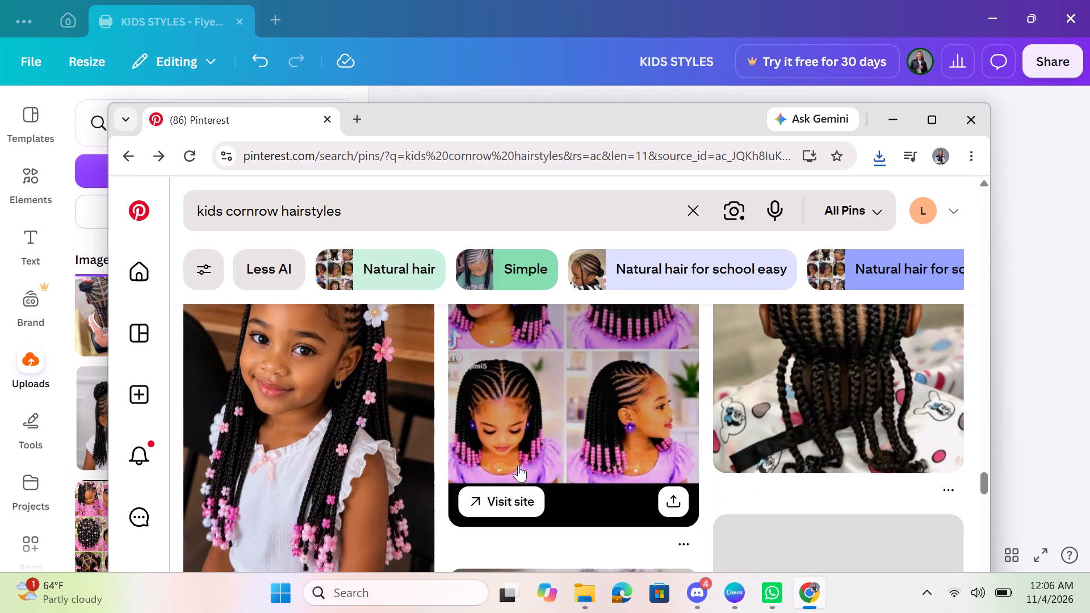
scroll(518, 465, "down", 1)
scroll(518, 465, "up", 1)
scroll(518, 465, "right", 1)
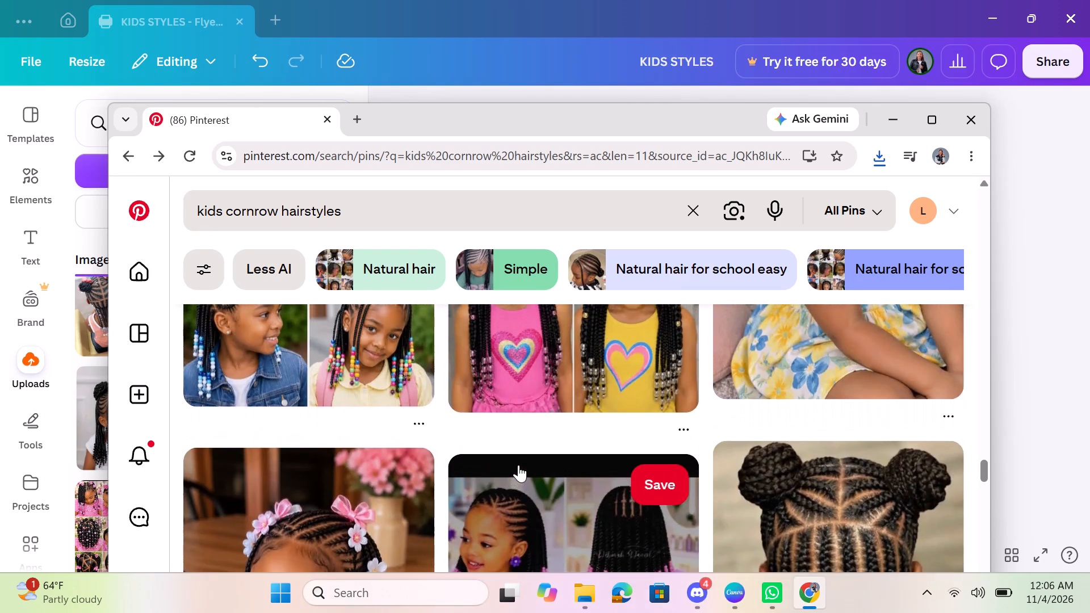
scroll(518, 465, "right", 1)
scroll(518, 465, "up", 4)
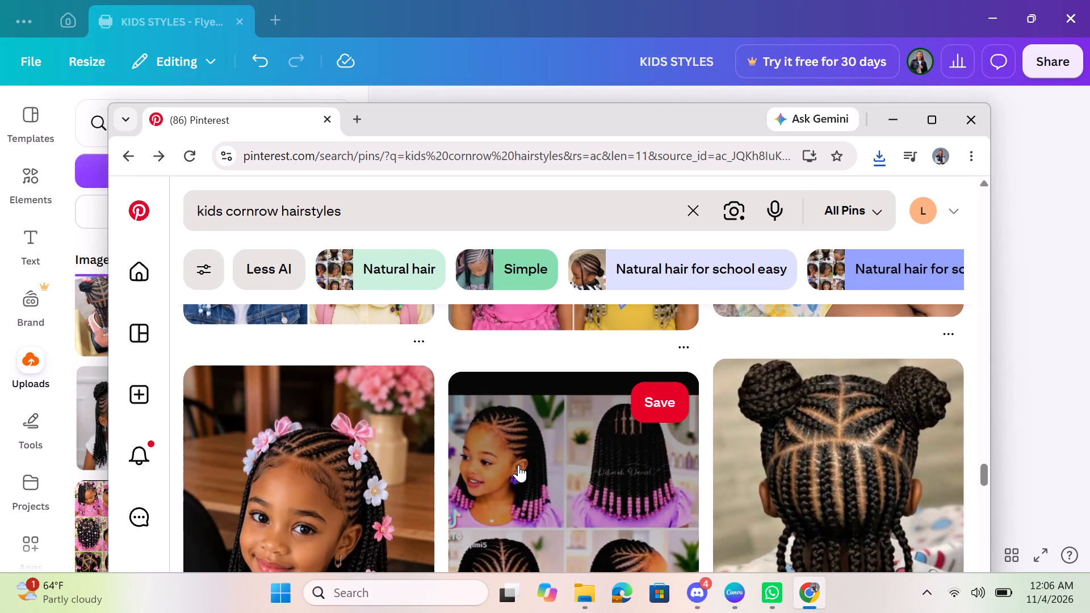
left_click(767, 462)
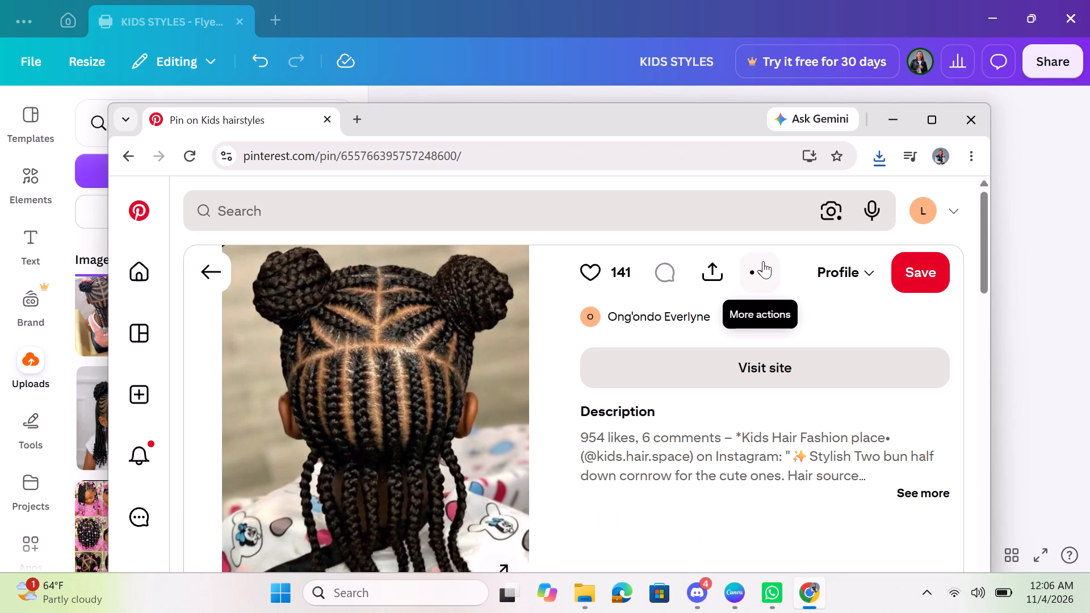
left_click(756, 261)
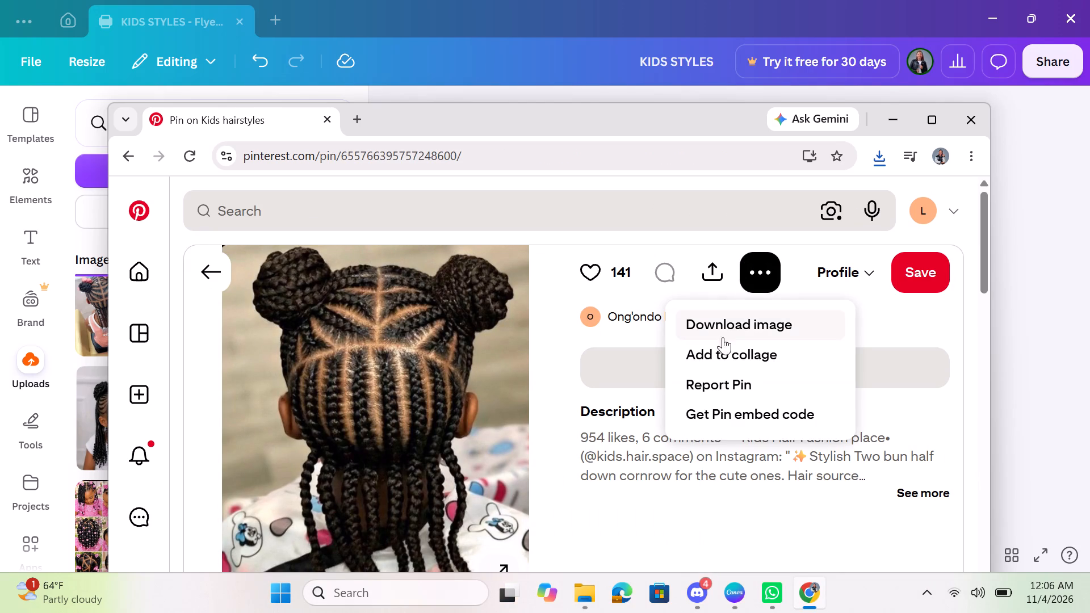
left_click(733, 323)
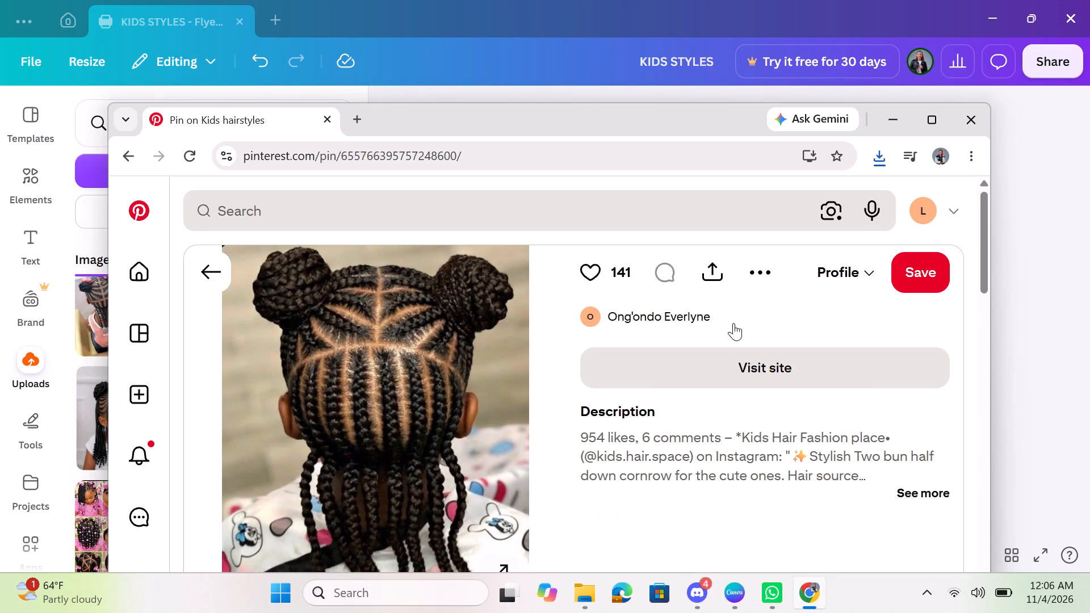
left_click(209, 272)
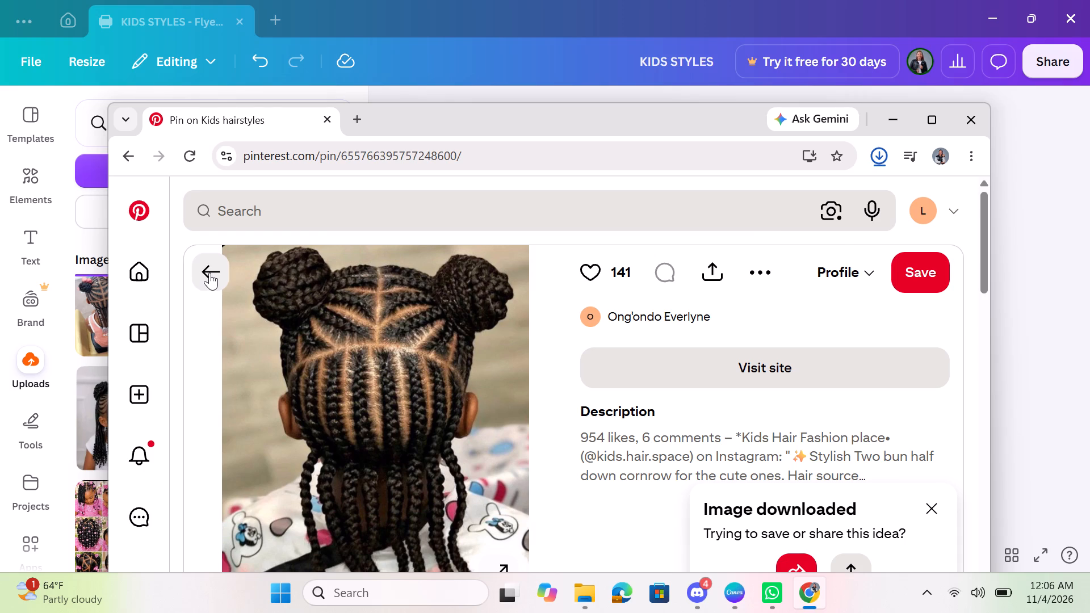
Open the pin of the side-view cornrow ponytail with pastel beads to inspect it, and return to the search results.
scroll(437, 373, "down", 1)
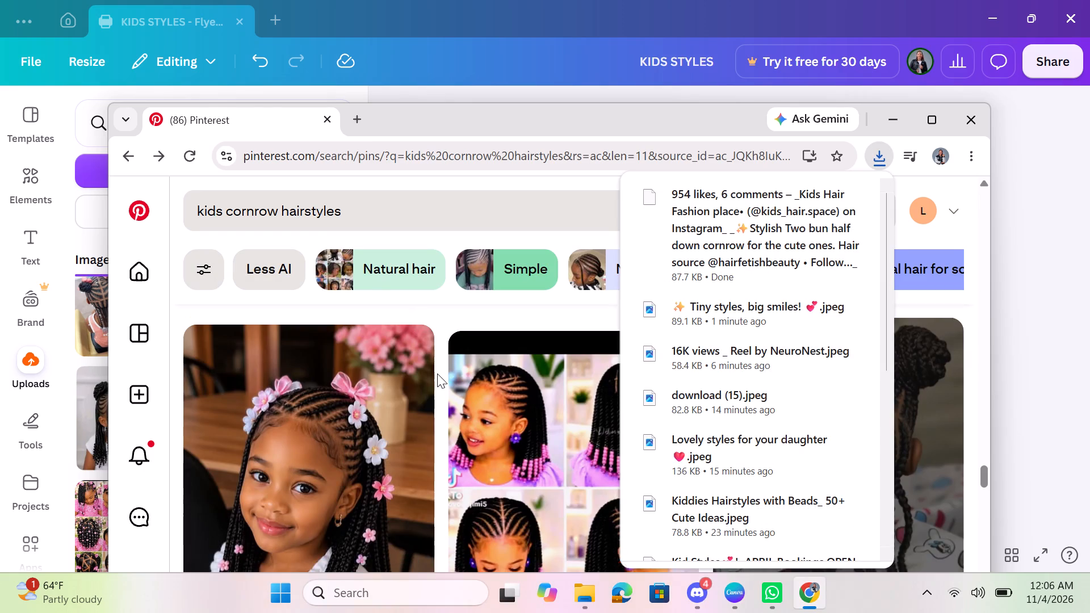
scroll(437, 373, "down", 2)
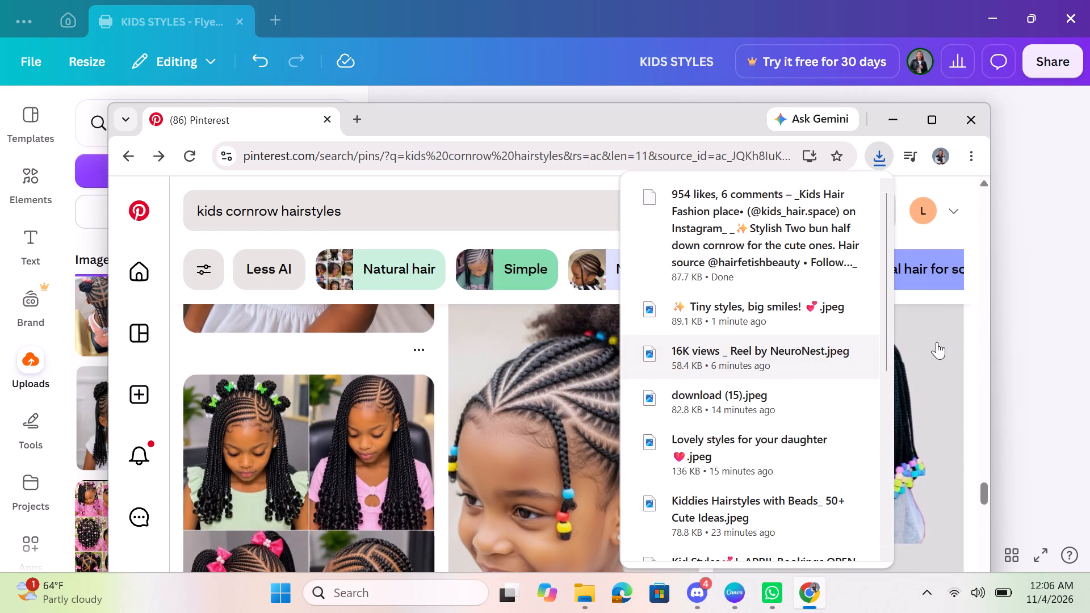
left_click(938, 342)
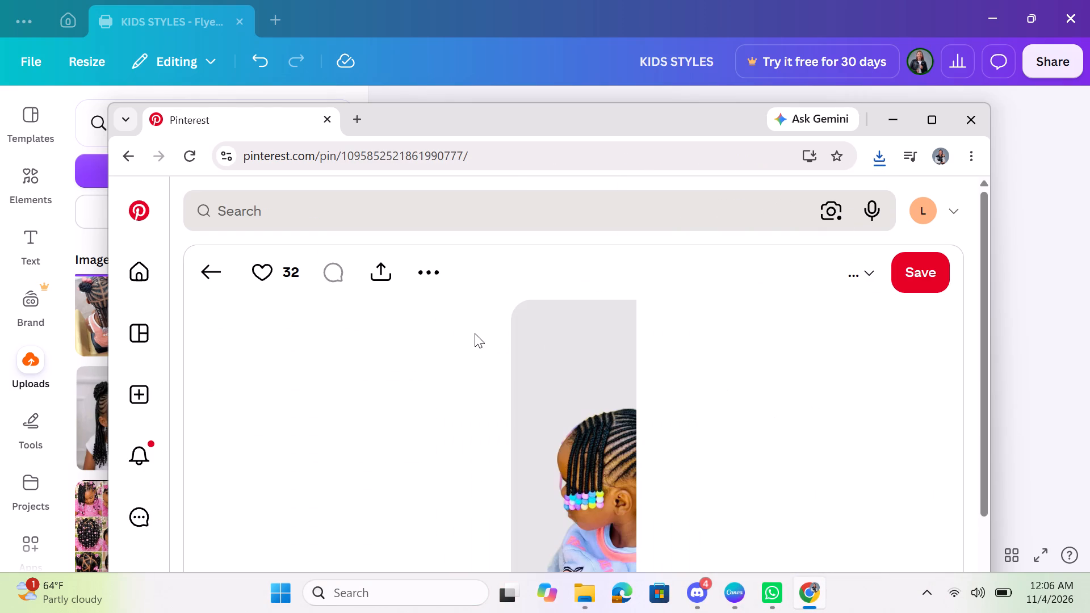
left_click(220, 271)
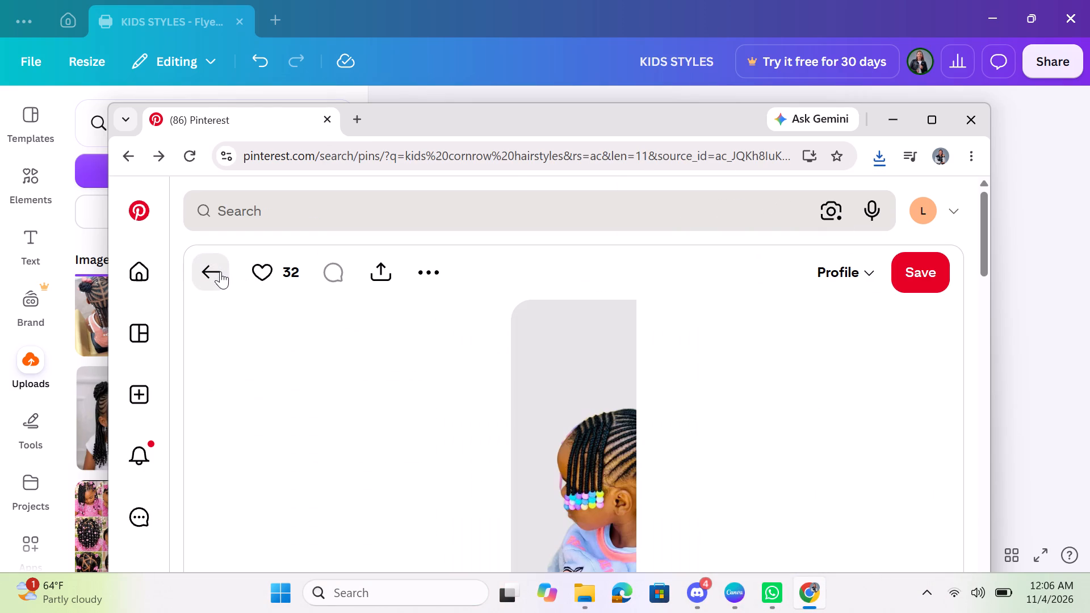
Look through the "kids cornrow hairstyles" results for another photo suited to the remaining collage gaps.
scroll(458, 395, "down", 3)
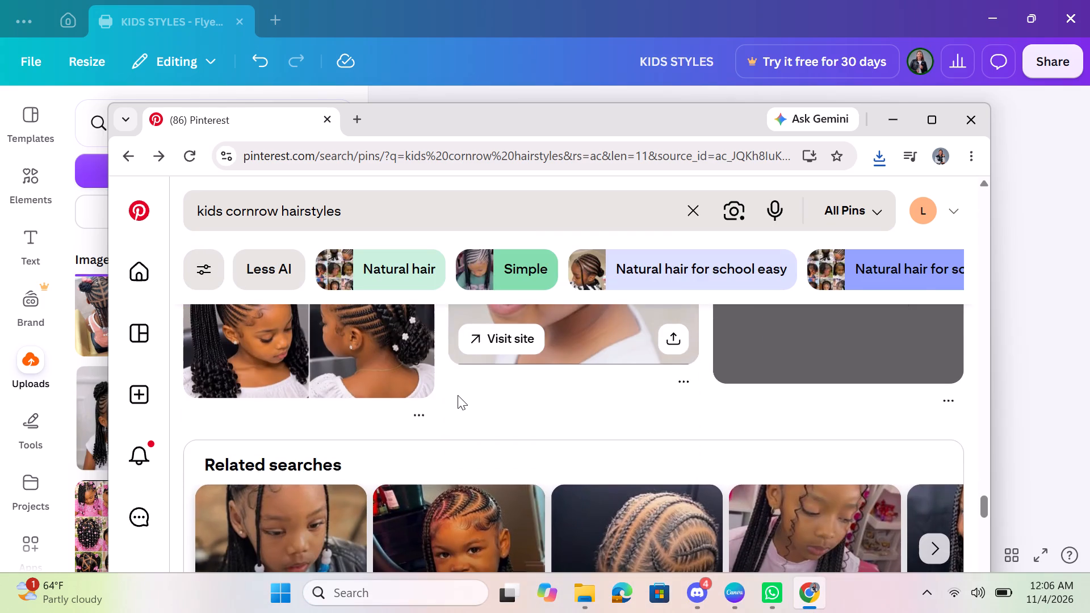
scroll(458, 395, "down", 3)
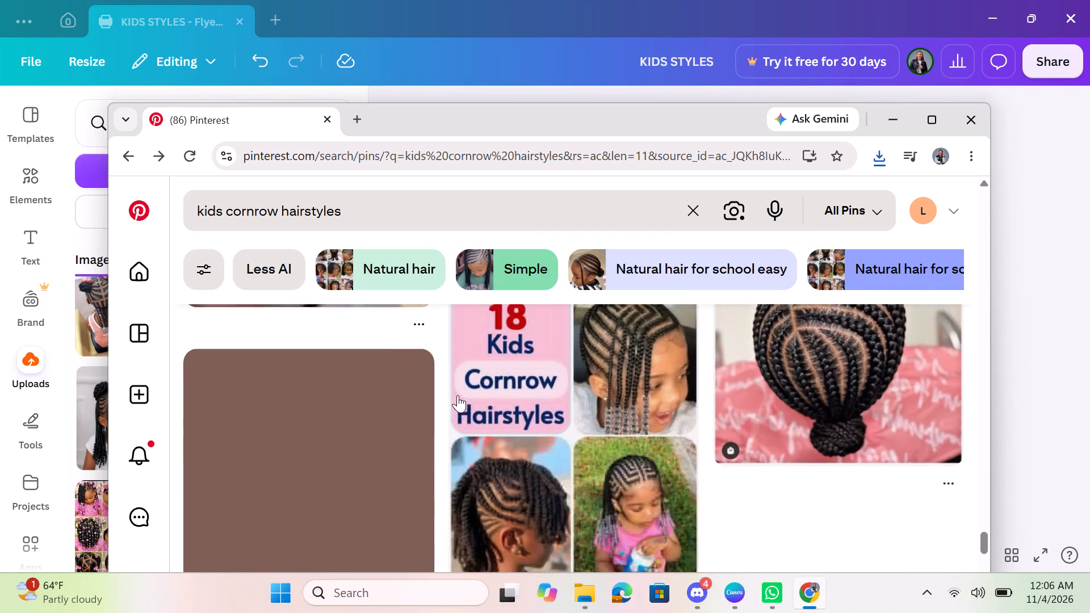
scroll(458, 395, "down", 3)
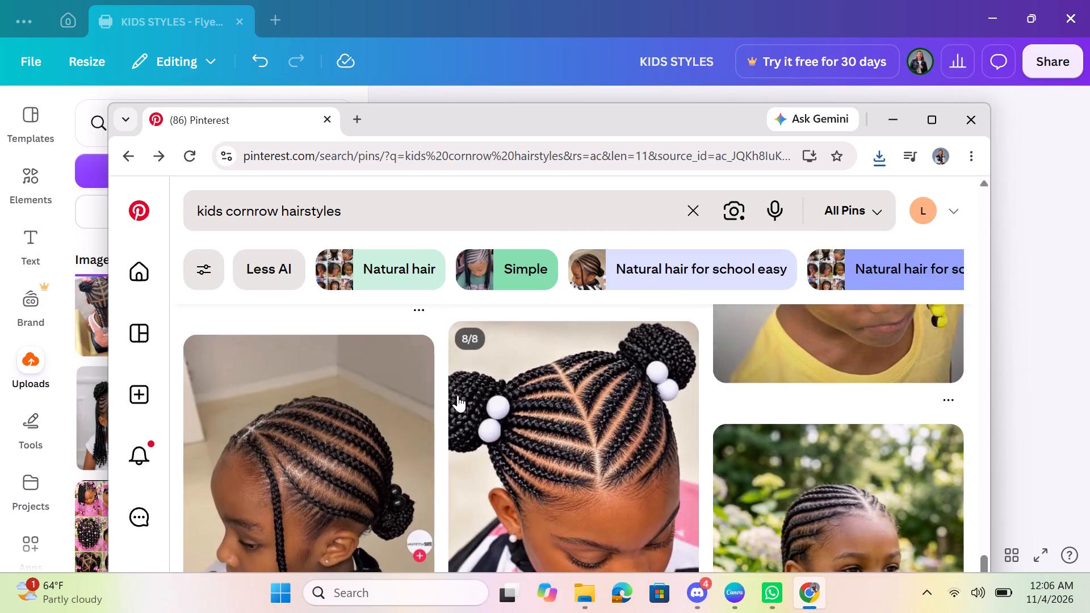
scroll(458, 395, "down", 4)
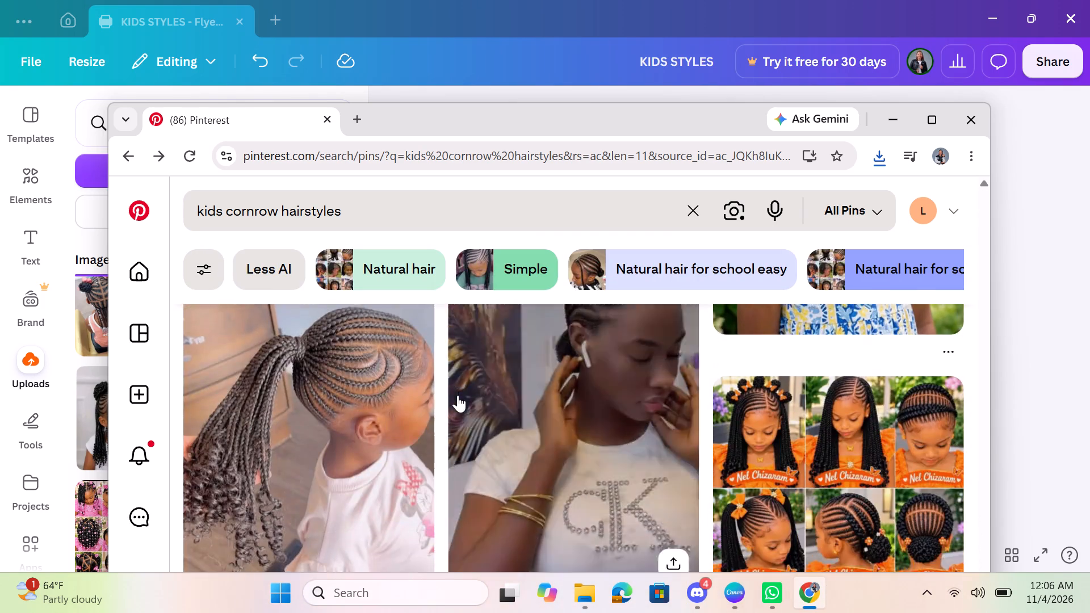
scroll(458, 395, "down", 1)
scroll(458, 395, "up", 5)
scroll(458, 395, "down", 1)
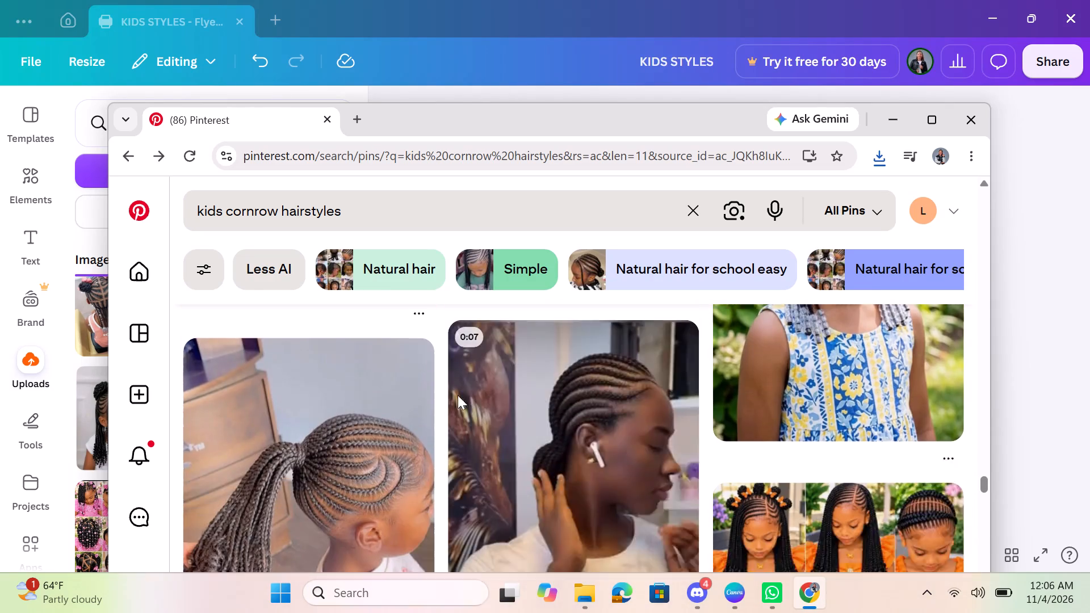
scroll(458, 395, "down", 3)
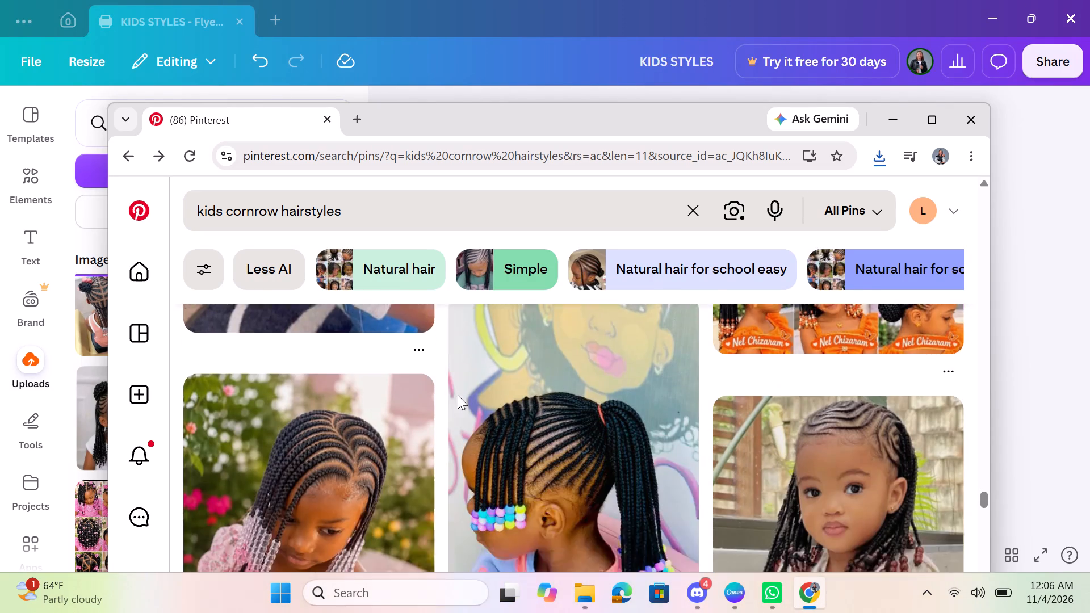
scroll(458, 395, "down", 2)
scroll(458, 395, "up", 1)
scroll(458, 395, "down", 1)
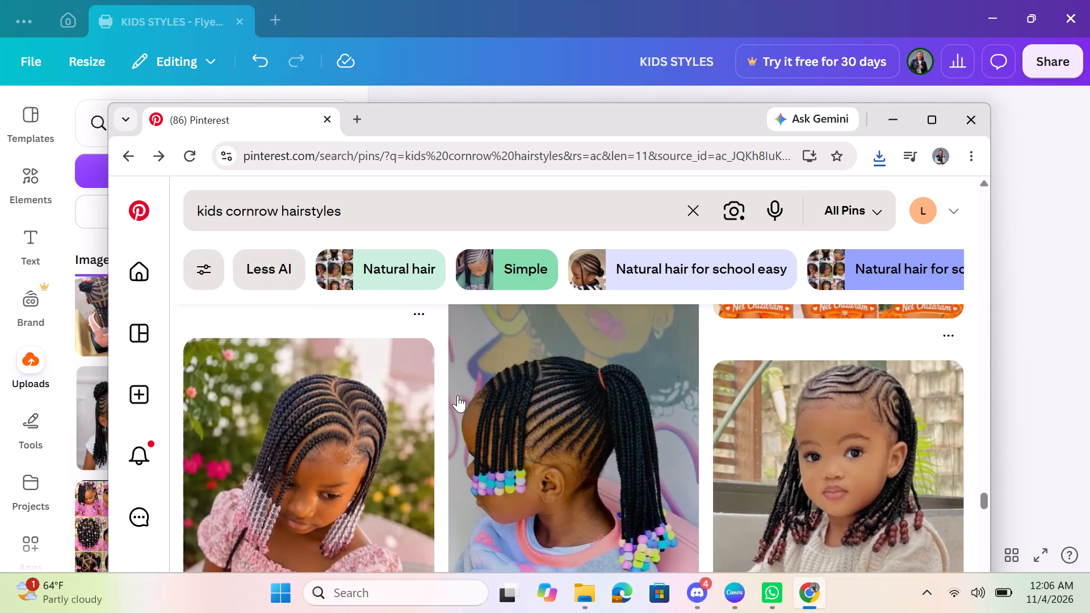
scroll(458, 395, "down", 2)
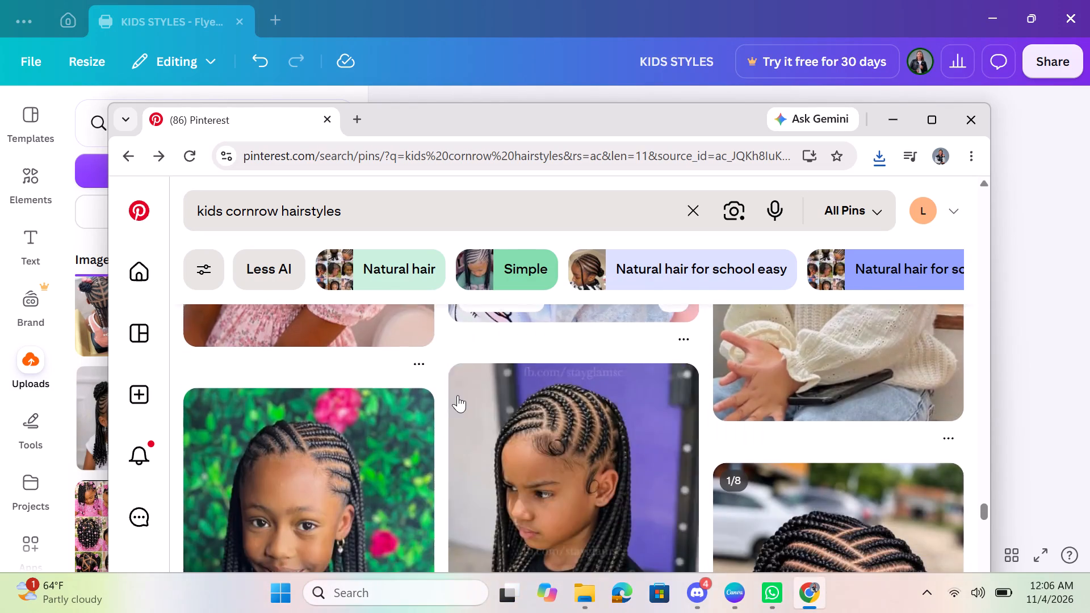
scroll(458, 395, "down", 4)
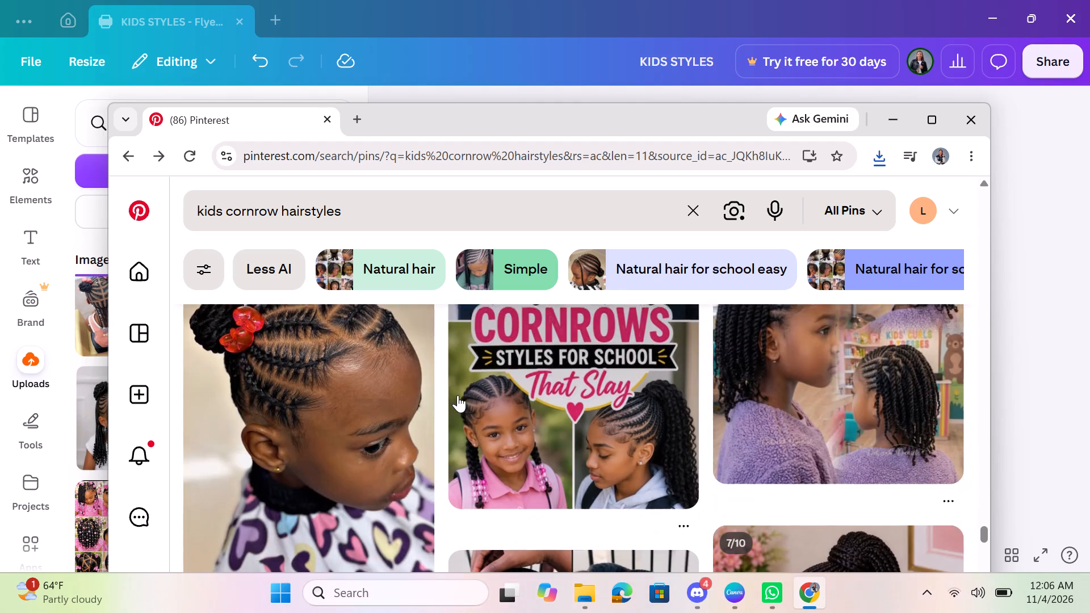
scroll(458, 395, "down", 2)
scroll(458, 395, "right", 1)
scroll(458, 395, "down", 1)
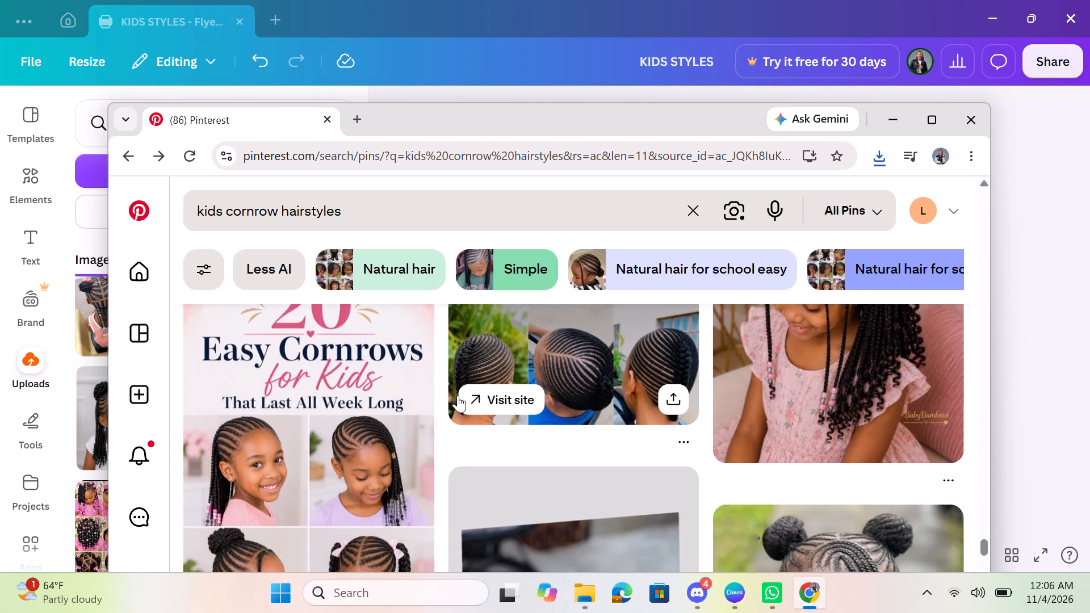
scroll(458, 395, "down", 1)
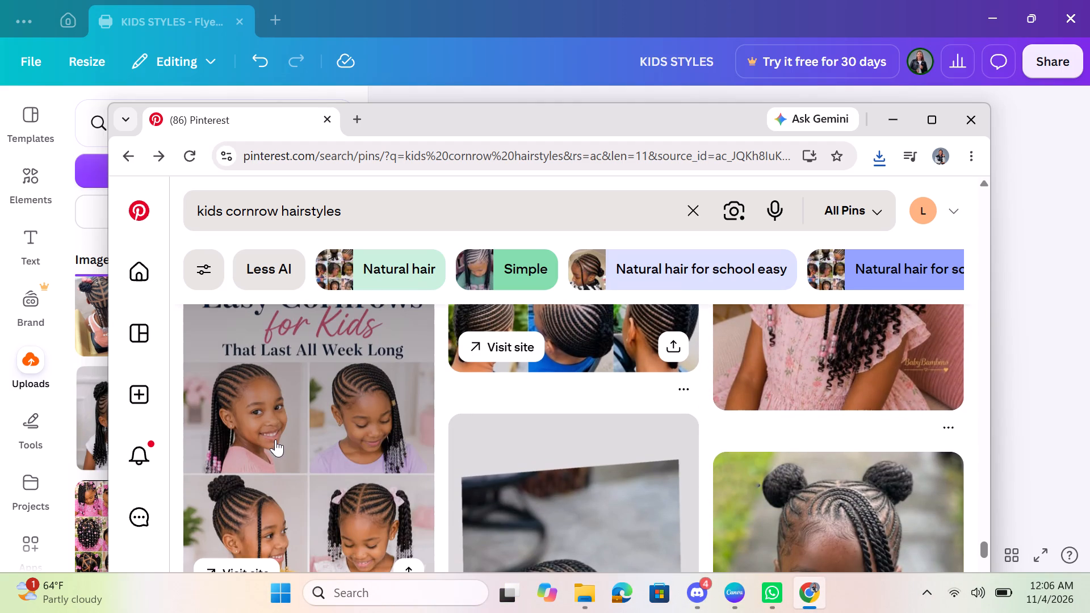
Open the "20 Easy Cornrows for Kids That Last All Week Long" pin and download its image.
left_click(275, 439)
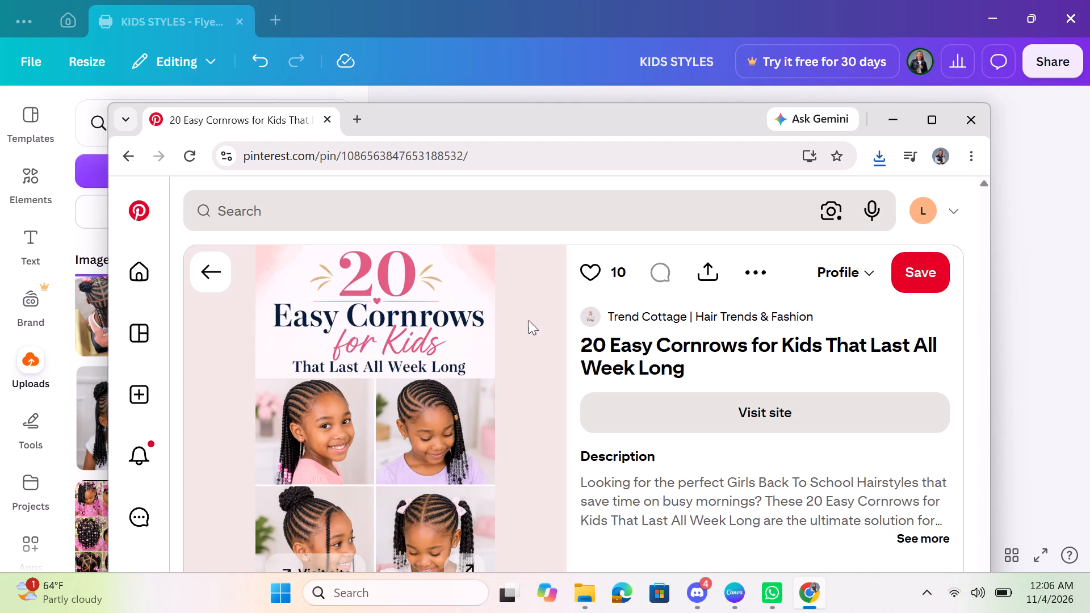
scroll(494, 308, "down", 1)
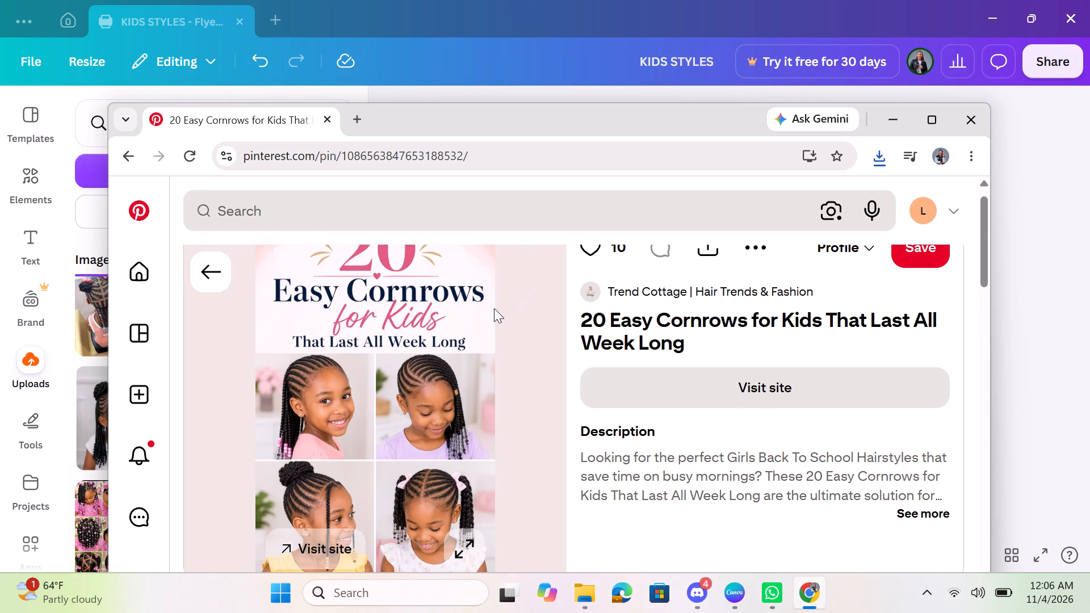
left_click(749, 243)
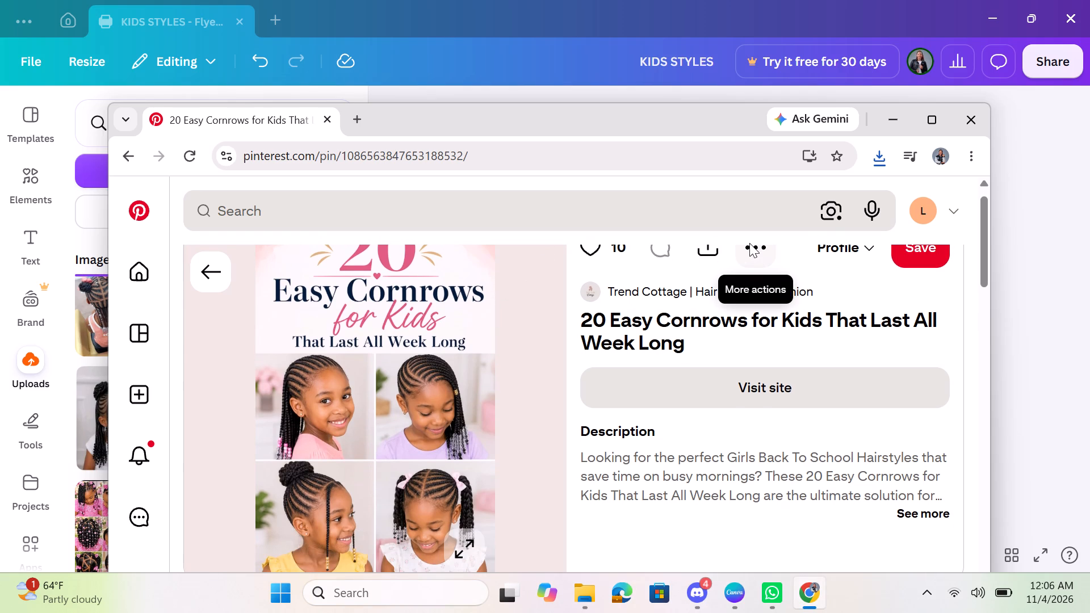
scroll(744, 248, "up", 1)
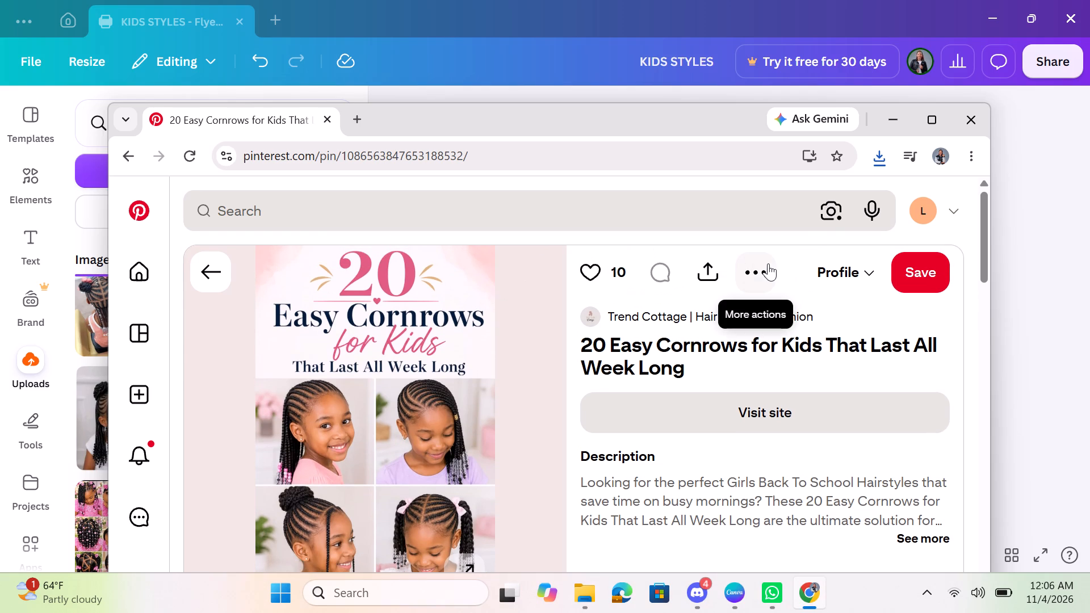
left_click(760, 272)
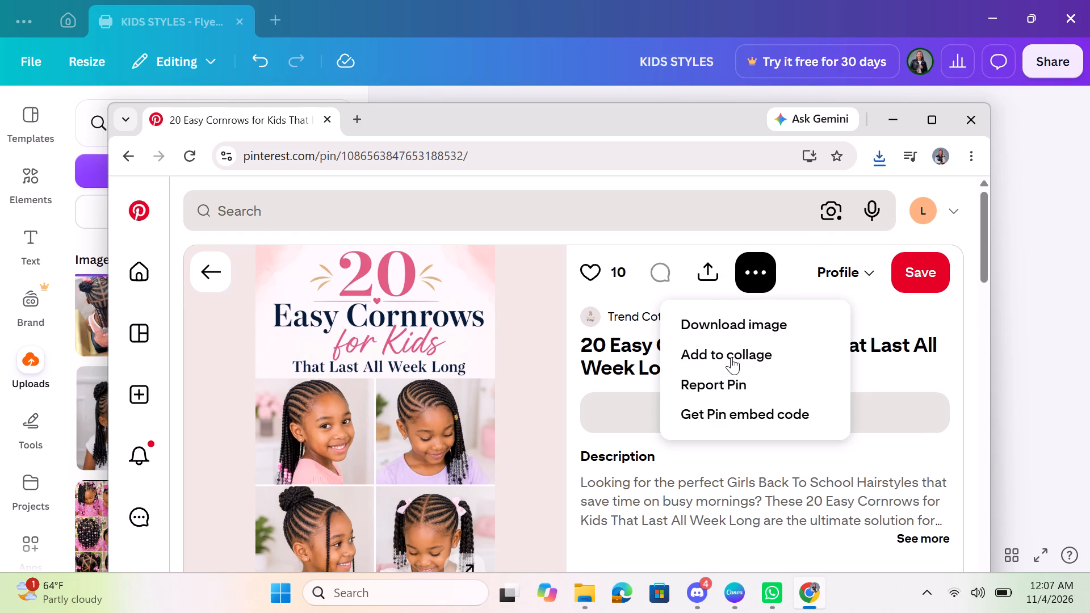
left_click(737, 324)
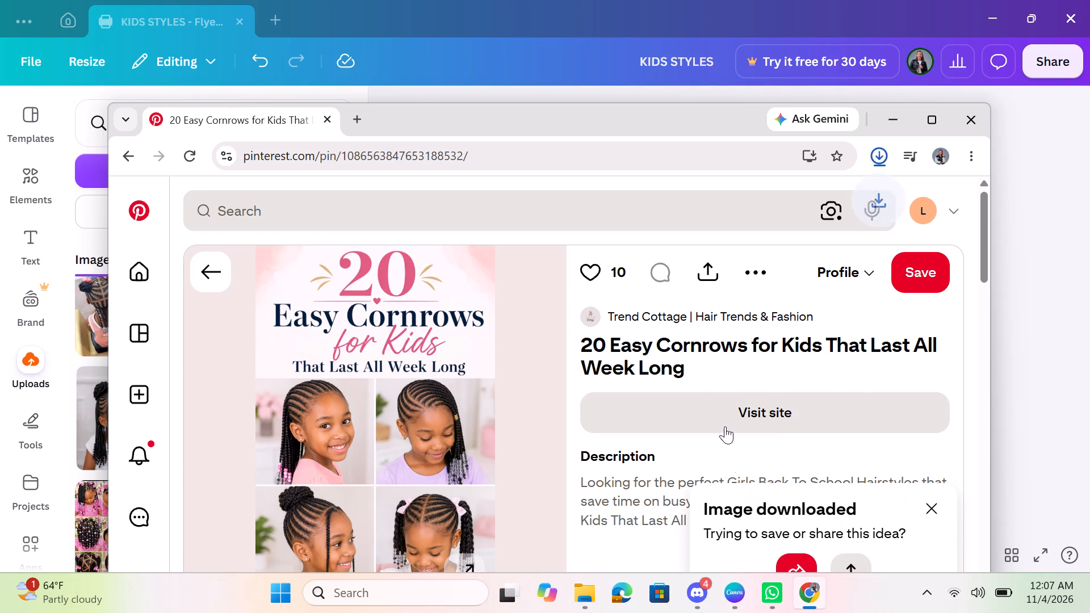
Switch to the KIDS STYLES flyer in Canva and delete the two-bun back-view photo in the collage's fourth row.
left_click(729, 604)
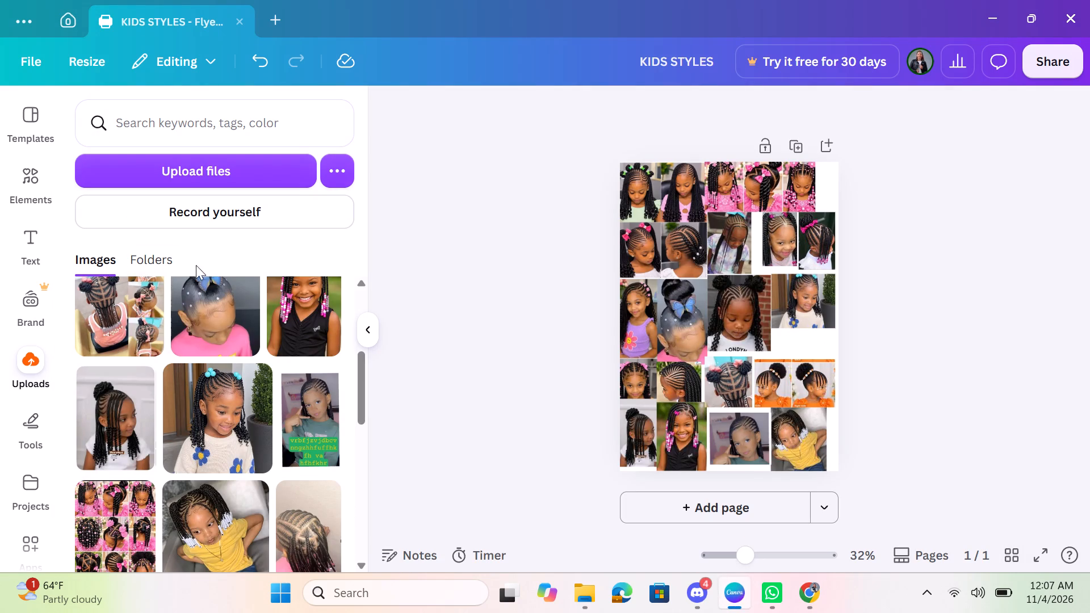
left_click(722, 373)
left_click(756, 321)
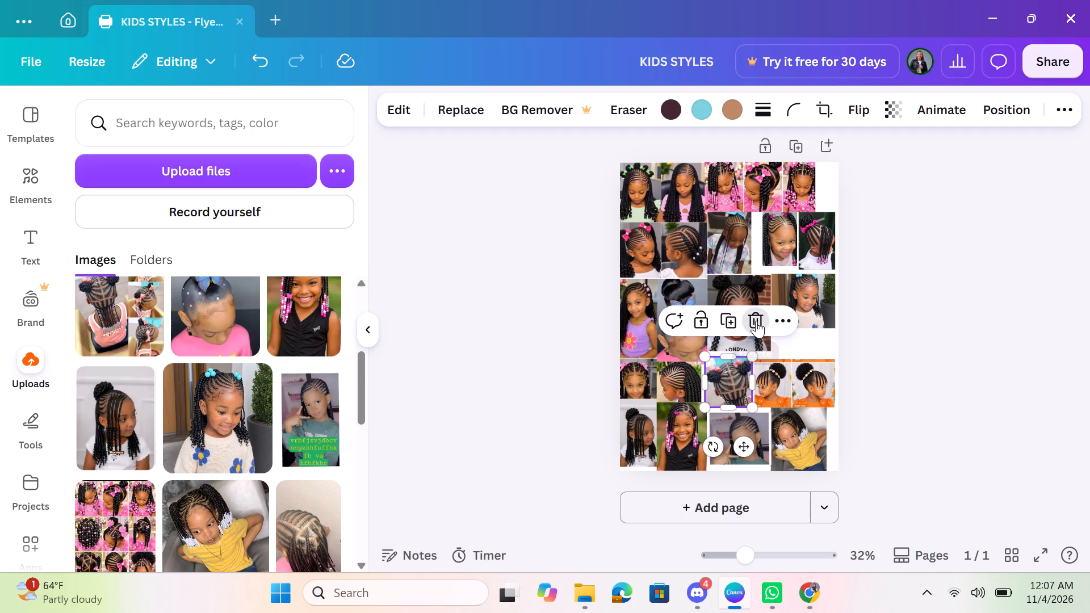
Upload the "20 Easy Cornrows for Kids That Last All Week Long" image from Downloads.
left_click(157, 164)
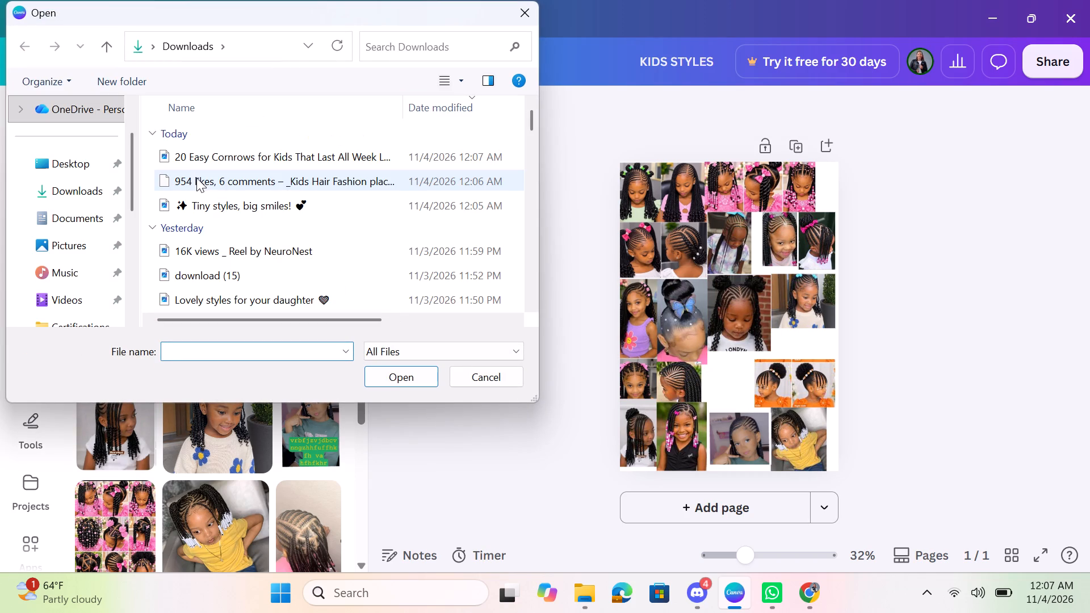
left_click(201, 153)
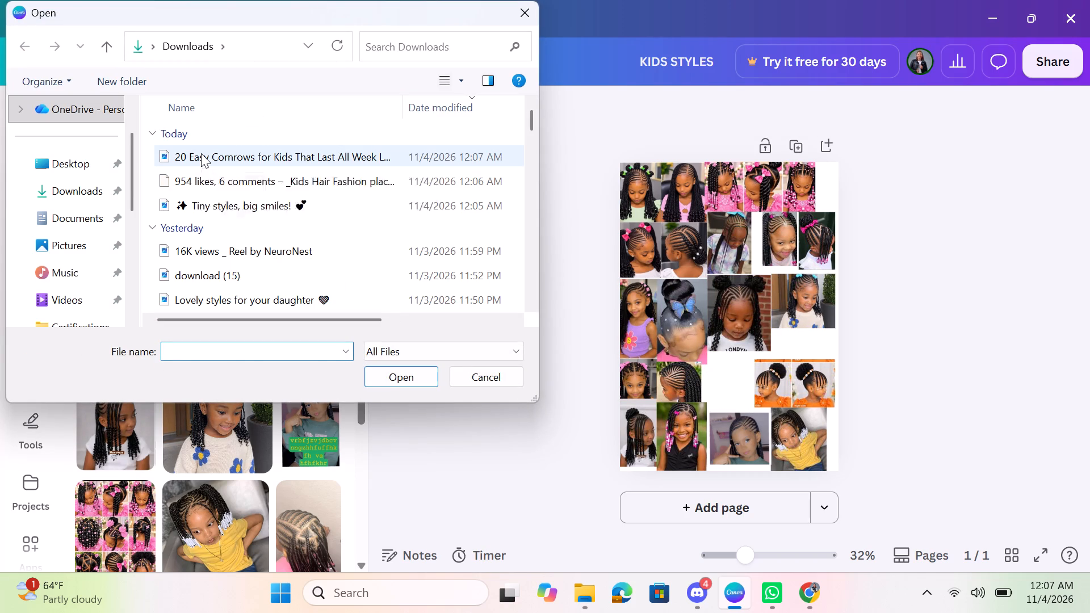
left_click(401, 378)
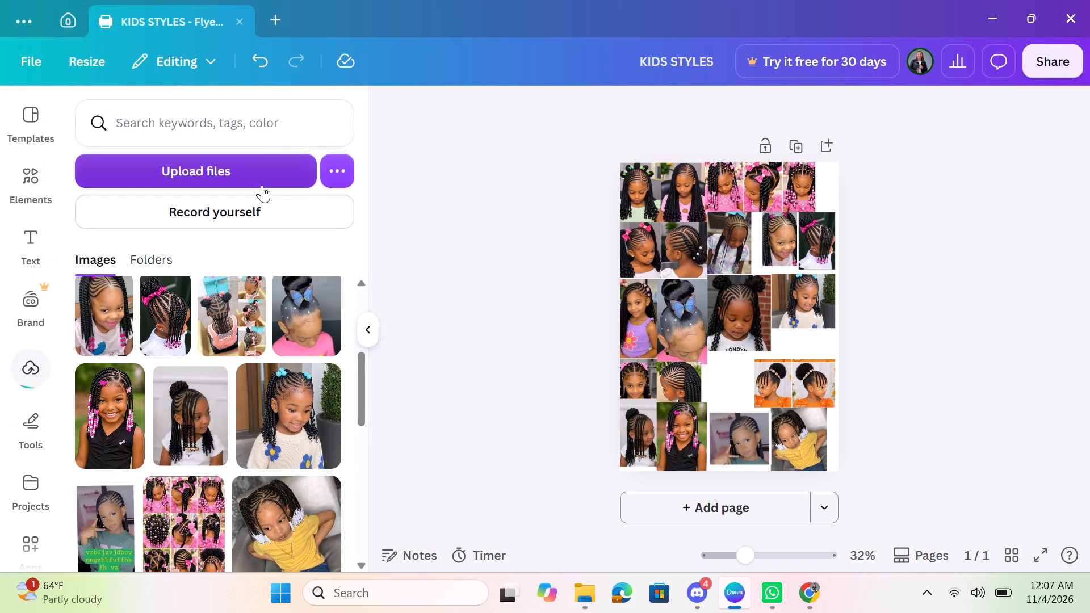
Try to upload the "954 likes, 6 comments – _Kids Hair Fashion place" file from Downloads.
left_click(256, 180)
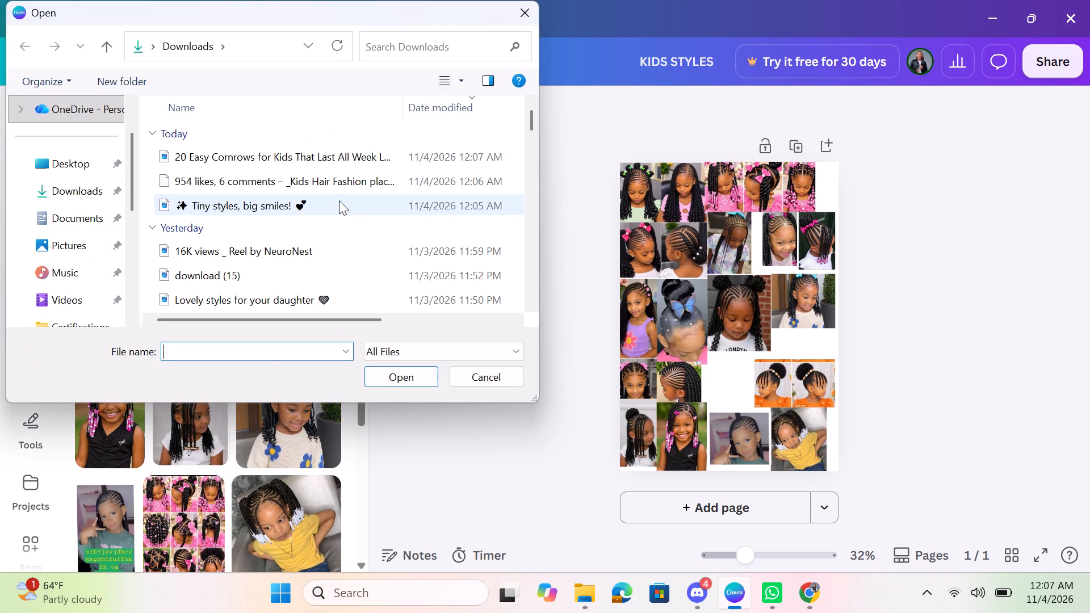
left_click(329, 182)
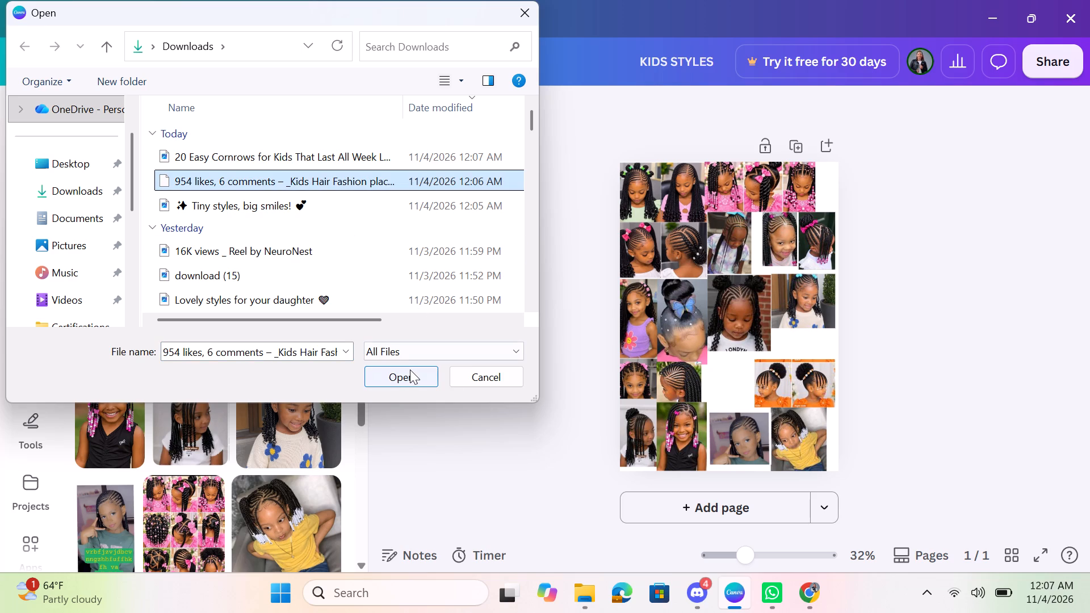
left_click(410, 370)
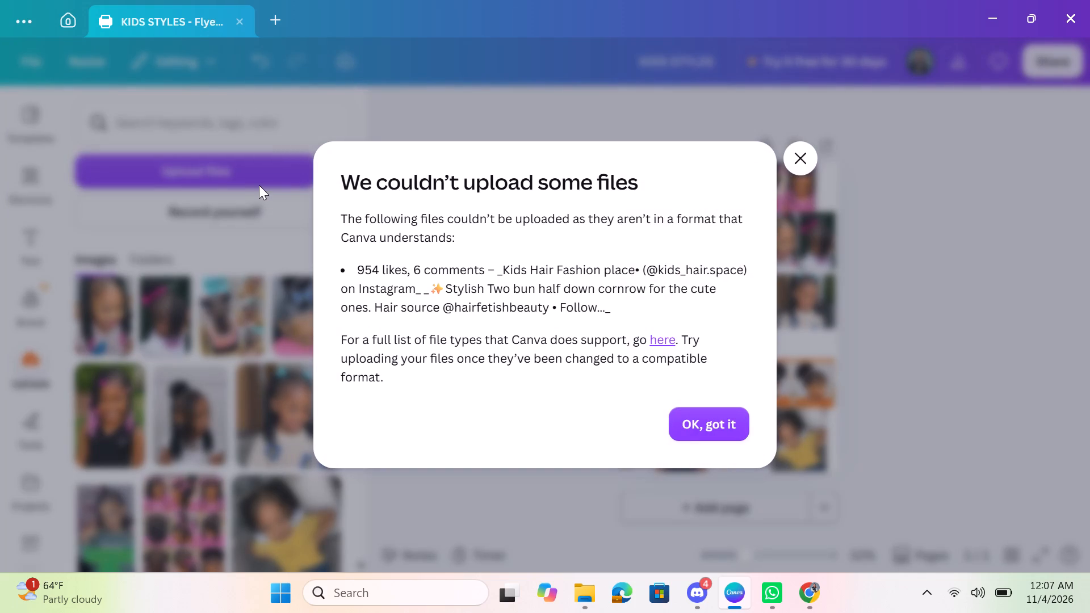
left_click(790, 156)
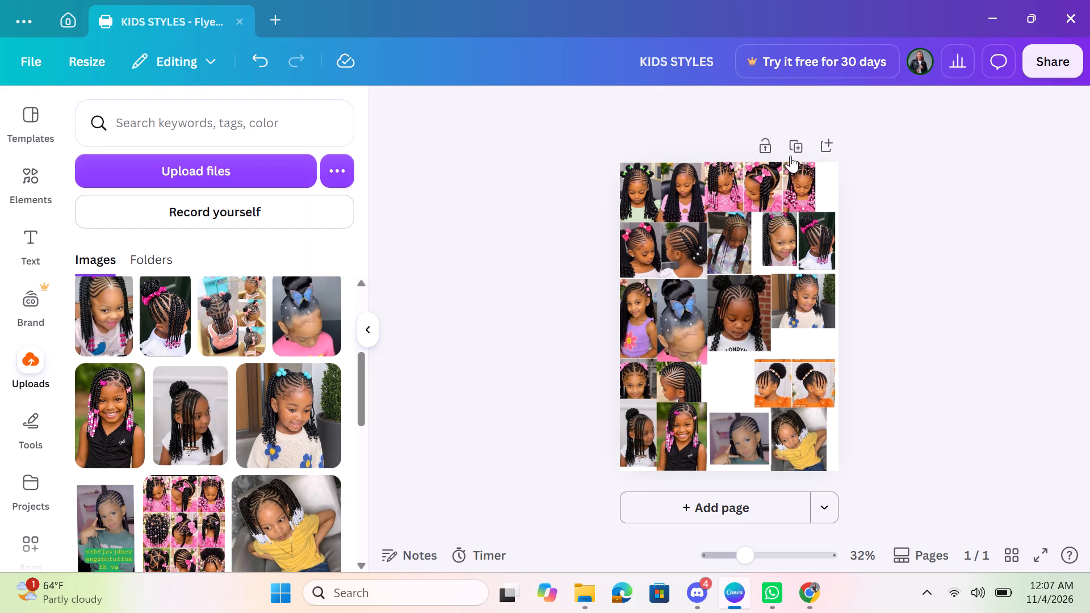
Upload the "Tiny styles, big smiles!" image from Downloads.
left_click(279, 160)
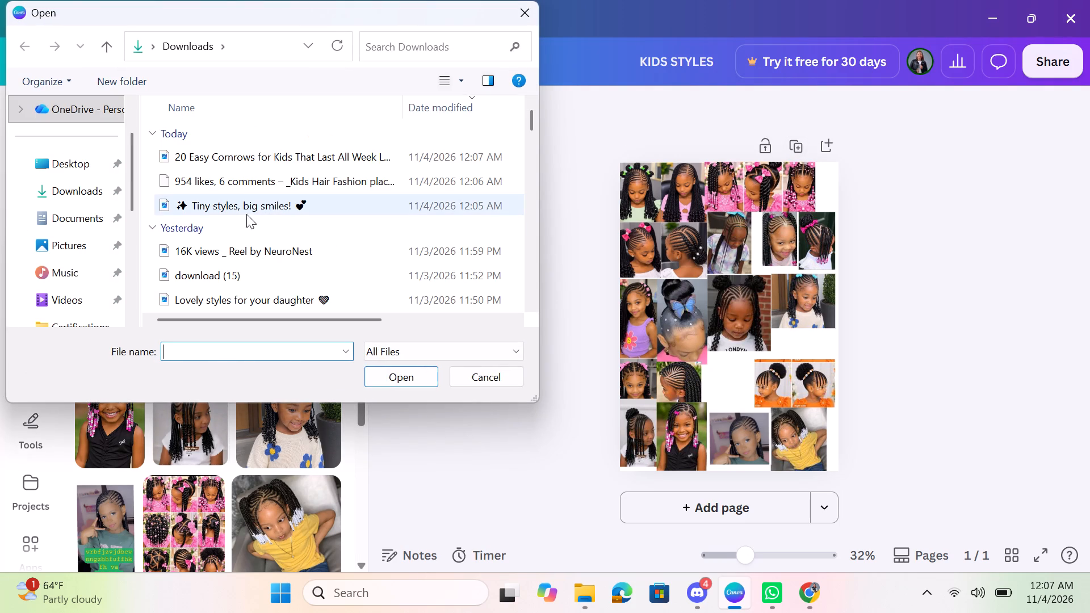
left_click(270, 203)
left_click(410, 368)
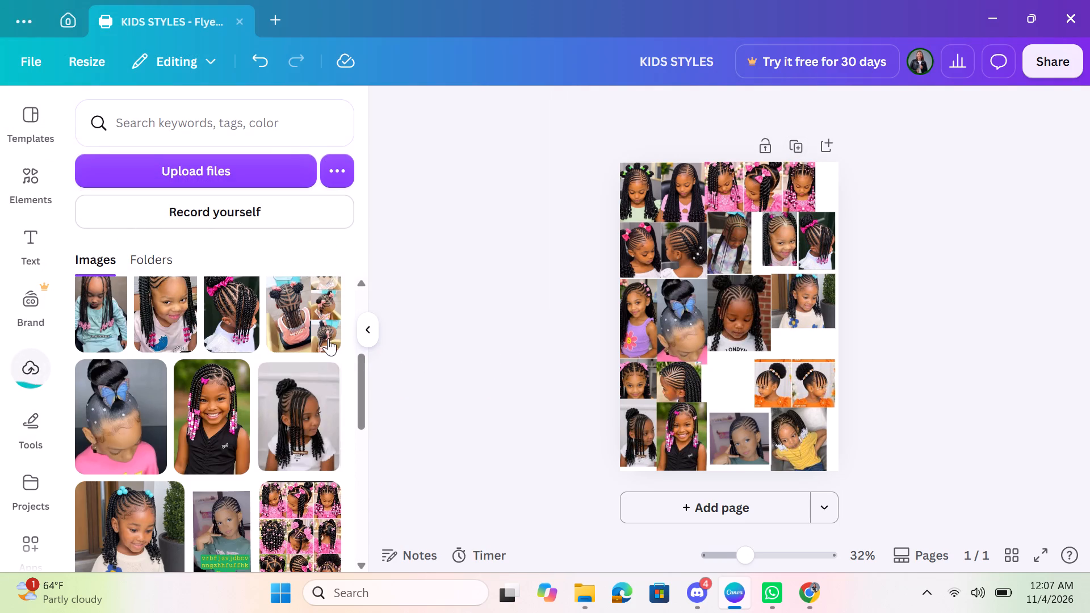
Add two copies of the uploaded "20 Easy Cornrows for Kids" image to the page.
scroll(263, 354, "up", 2)
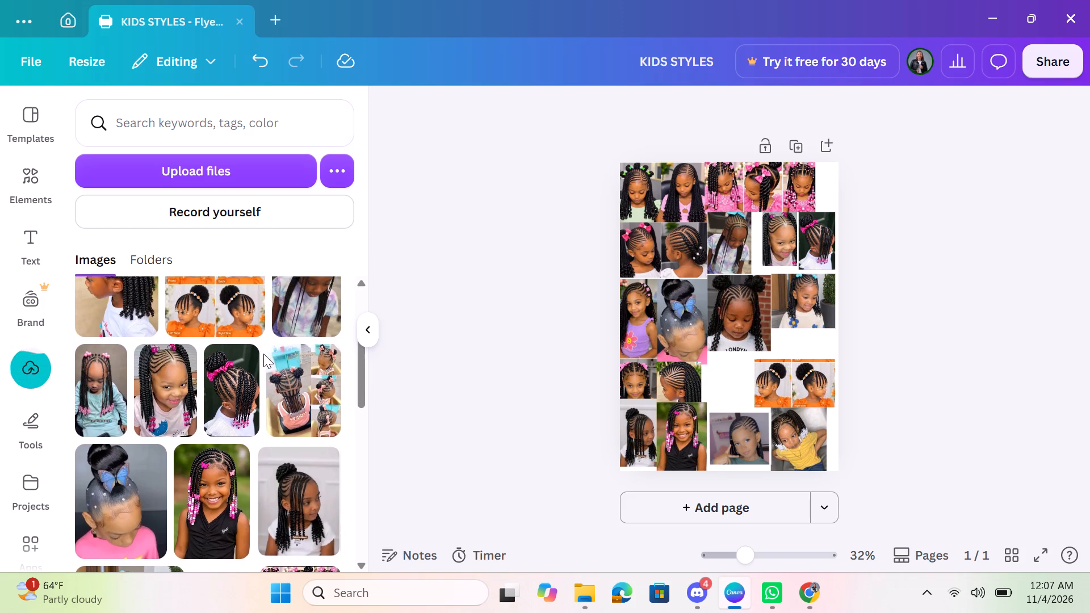
scroll(263, 354, "up", 3)
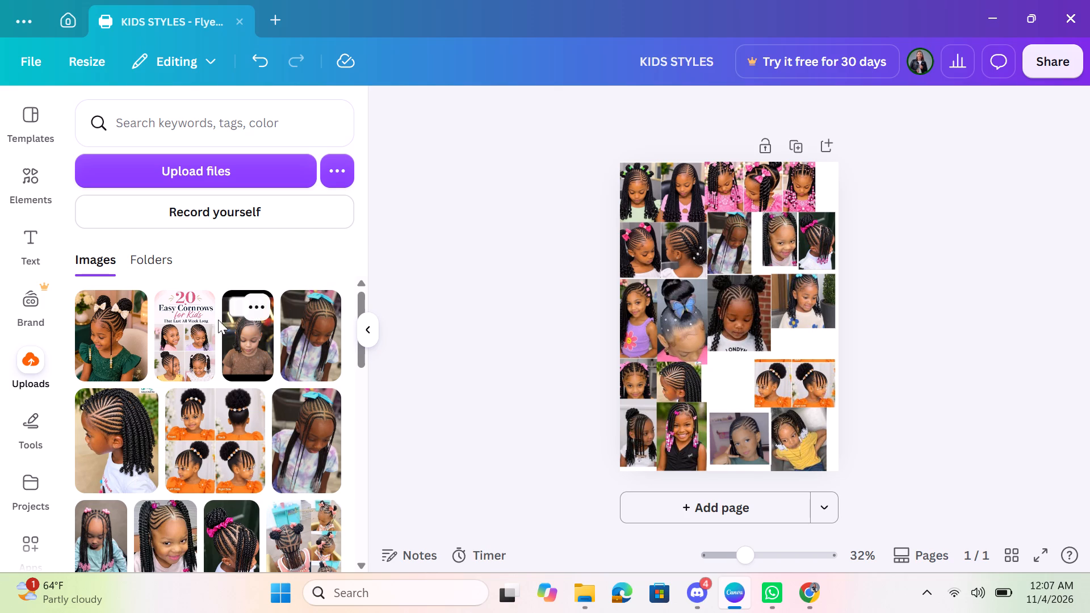
double_click(180, 352)
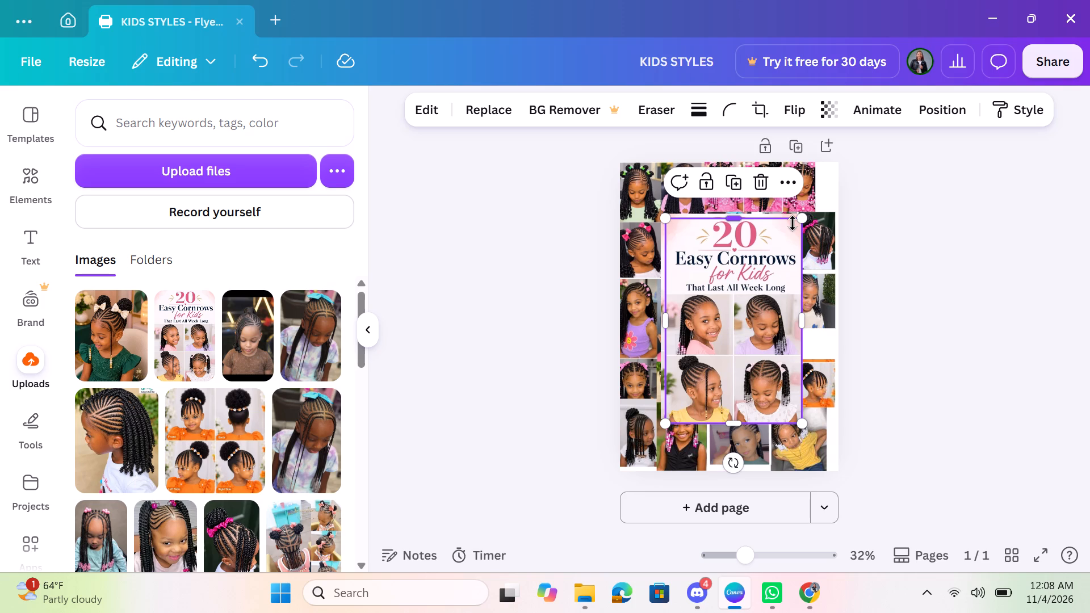
Crop the front "20 Easy Cornrows for Kids" copy to its left column of two girls, about 111 high.
left_click_drag(793, 223, 754, 304)
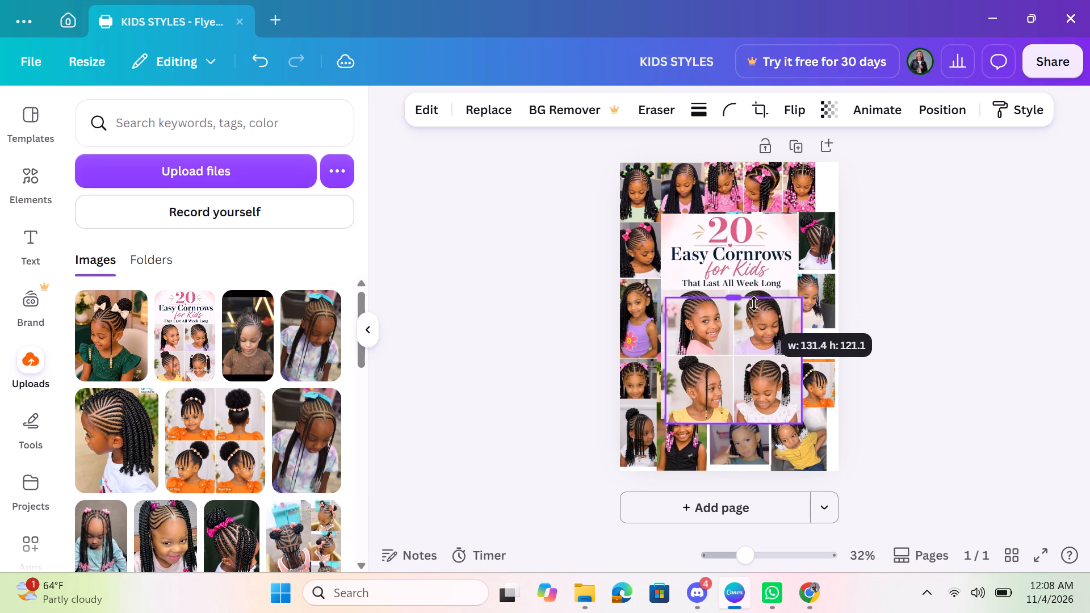
left_click_drag(754, 304, 751, 295)
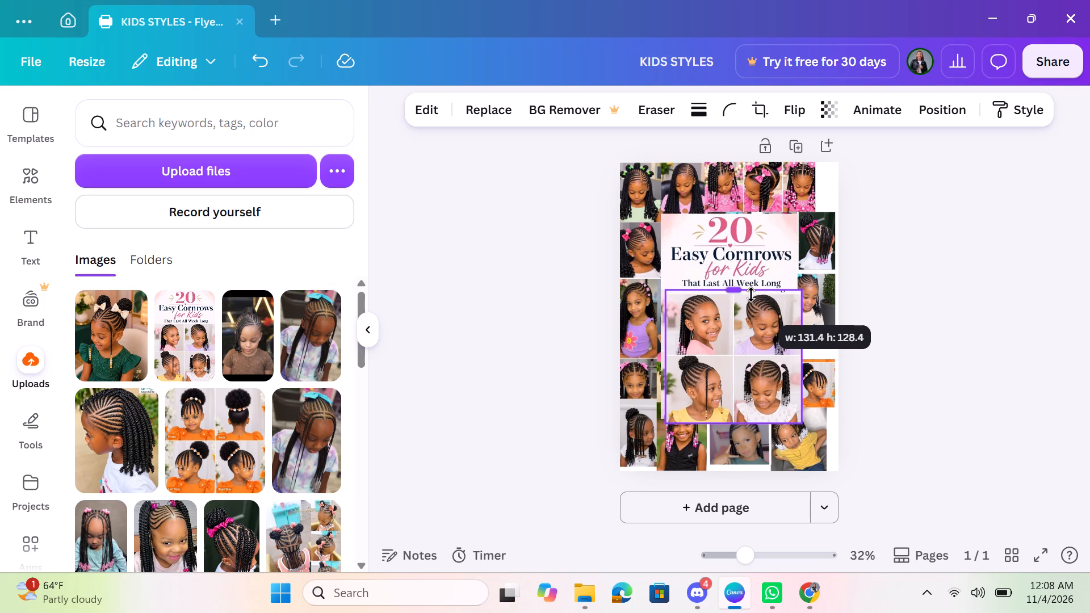
left_click_drag(751, 295, 751, 297)
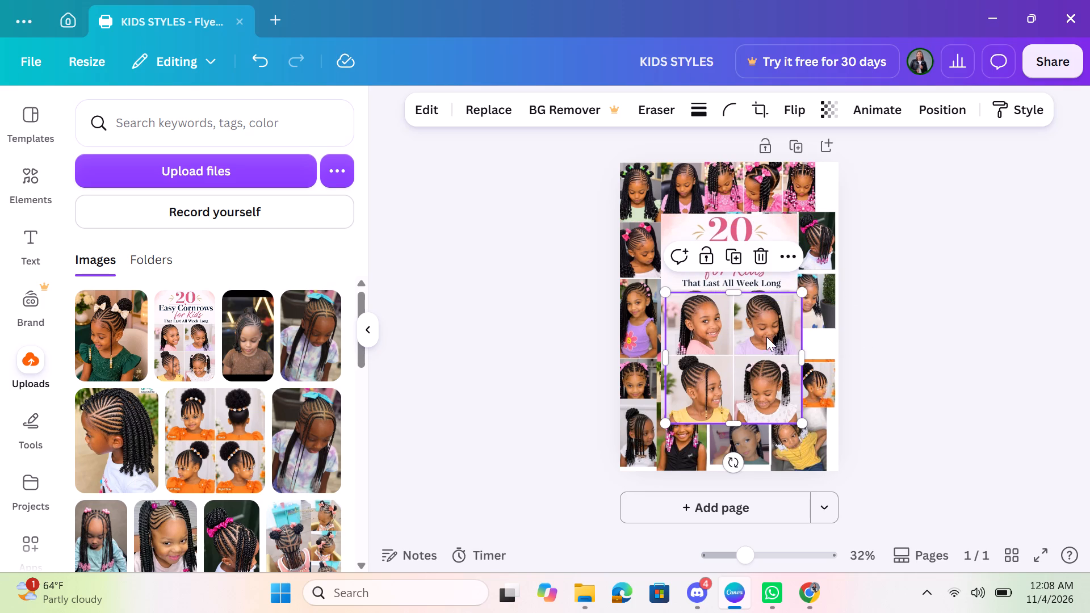
left_click_drag(794, 425, 789, 409)
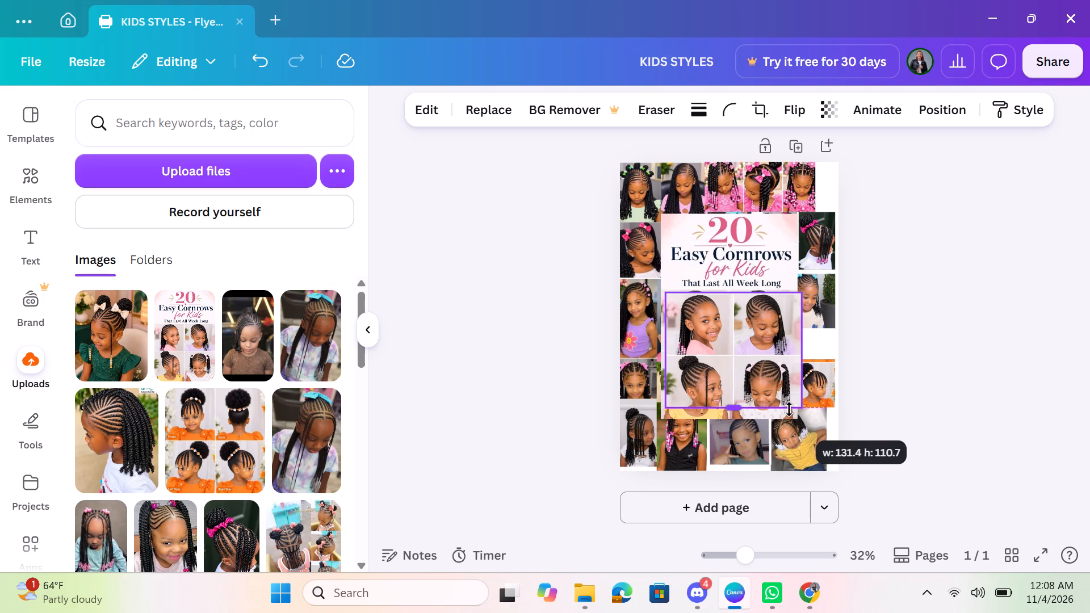
left_click_drag(806, 347, 803, 347)
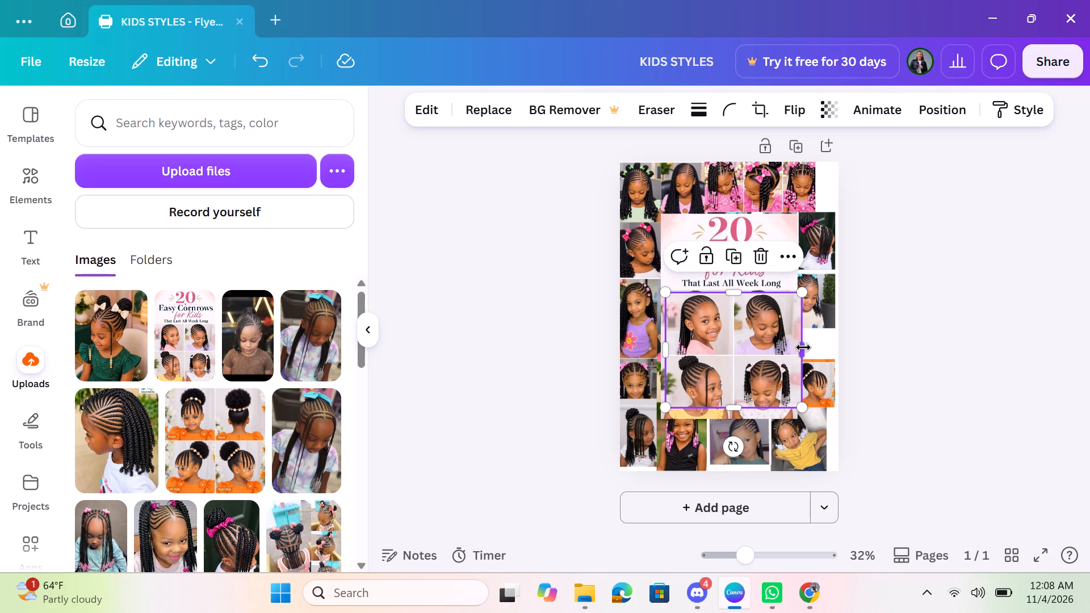
left_click_drag(803, 347, 731, 342)
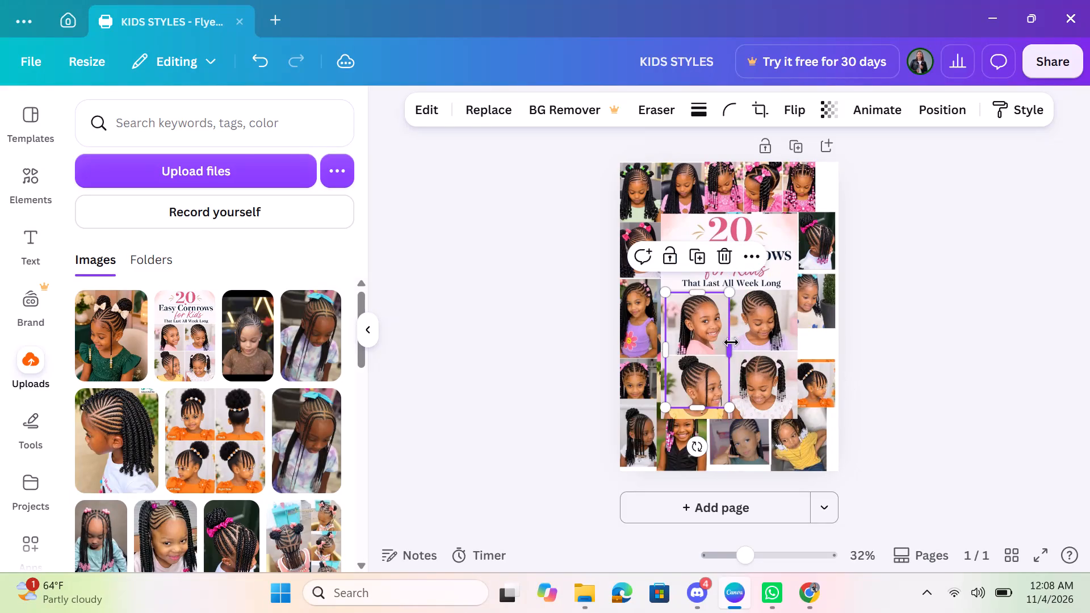
left_click_drag(660, 344, 672, 344)
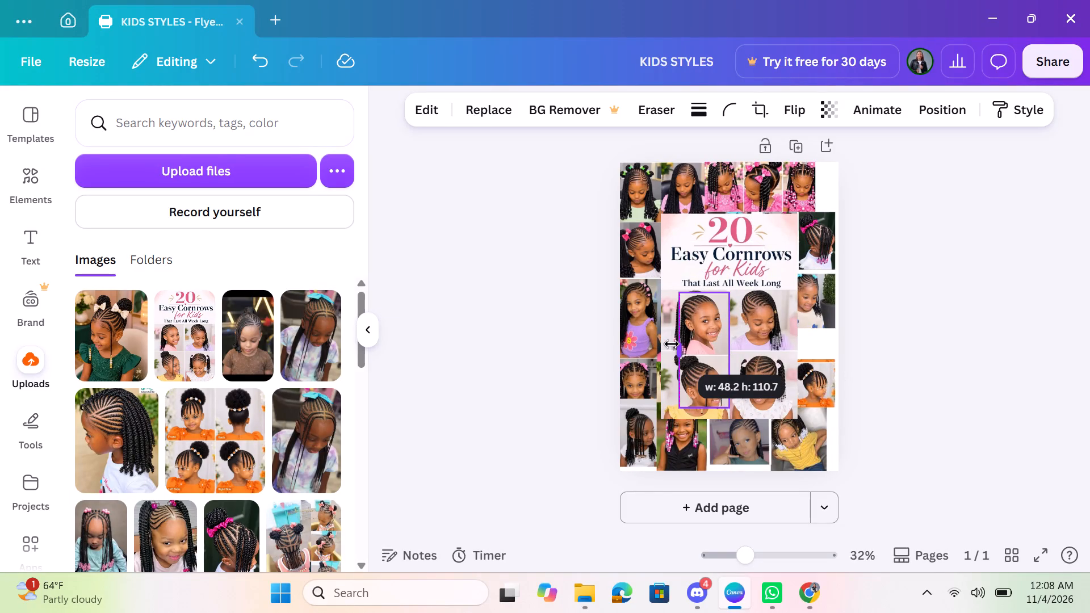
left_click_drag(672, 344, 668, 344)
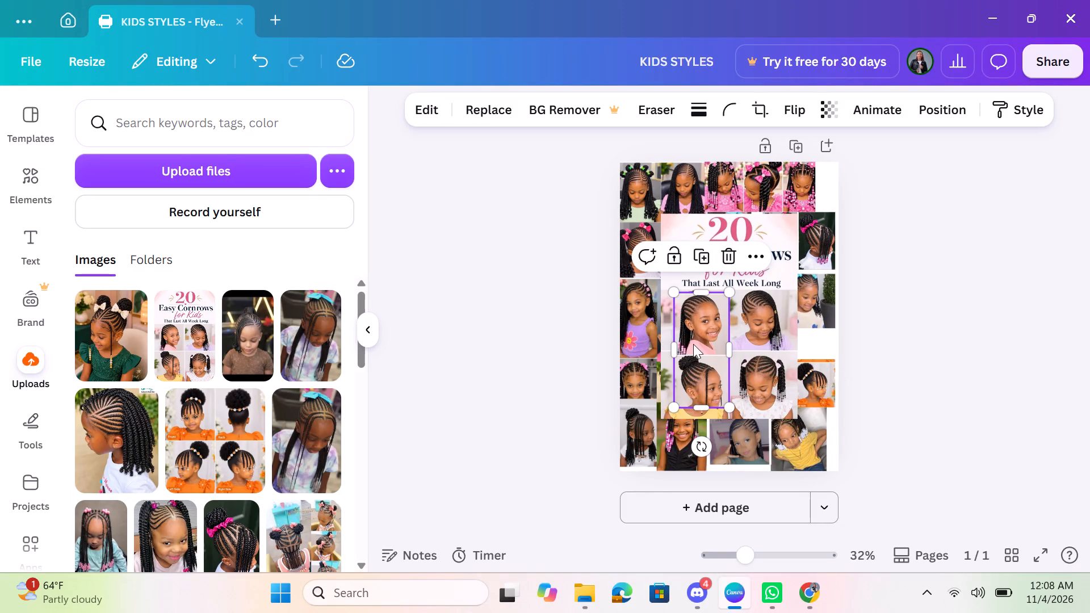
Move the cropped two-girl image aside to the page's left edge and delete the uncropped "20 Easy Cornrows" copy.
left_click(693, 344)
left_click_drag(715, 337, 845, 329)
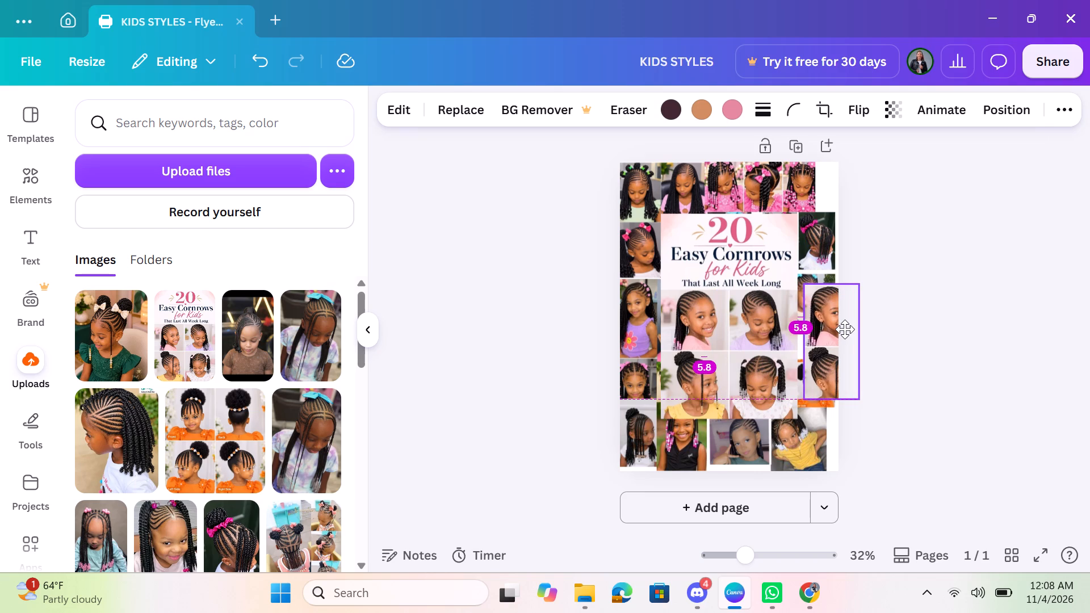
left_click_drag(845, 329, 621, 344)
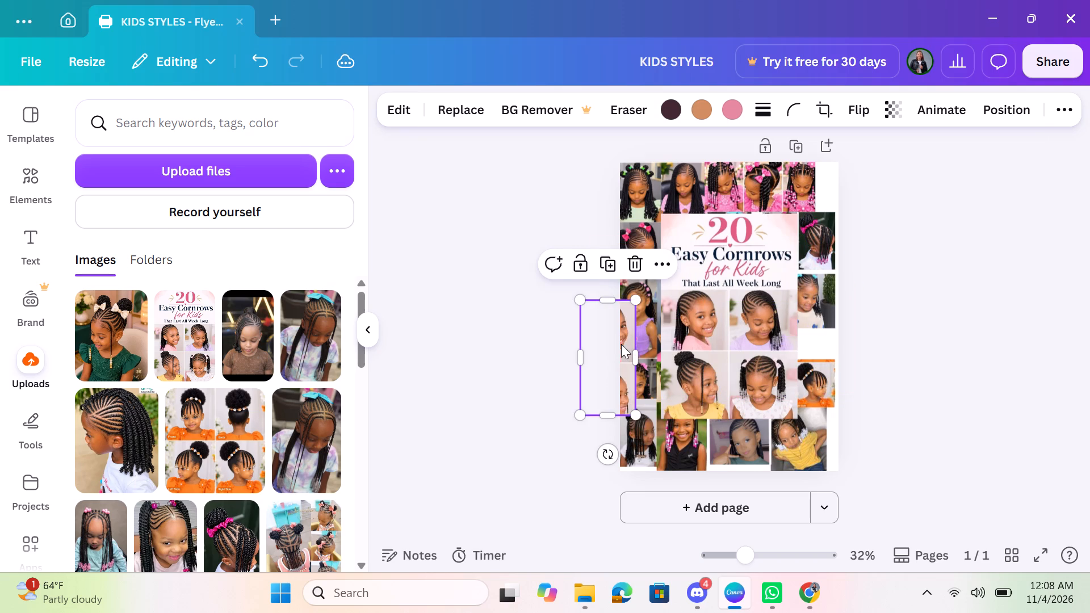
left_click(715, 314)
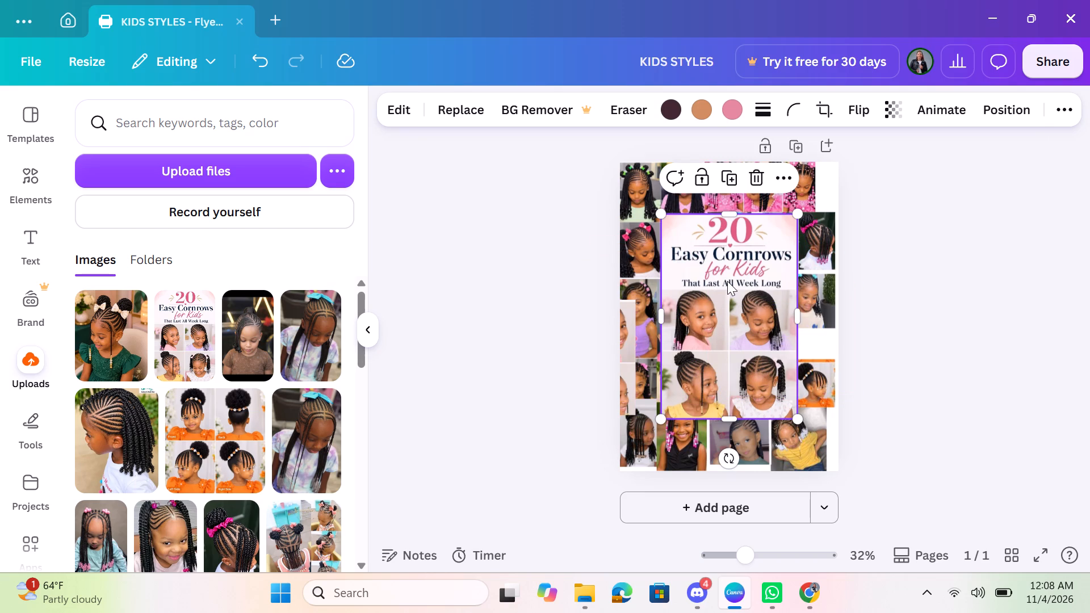
left_click(766, 174)
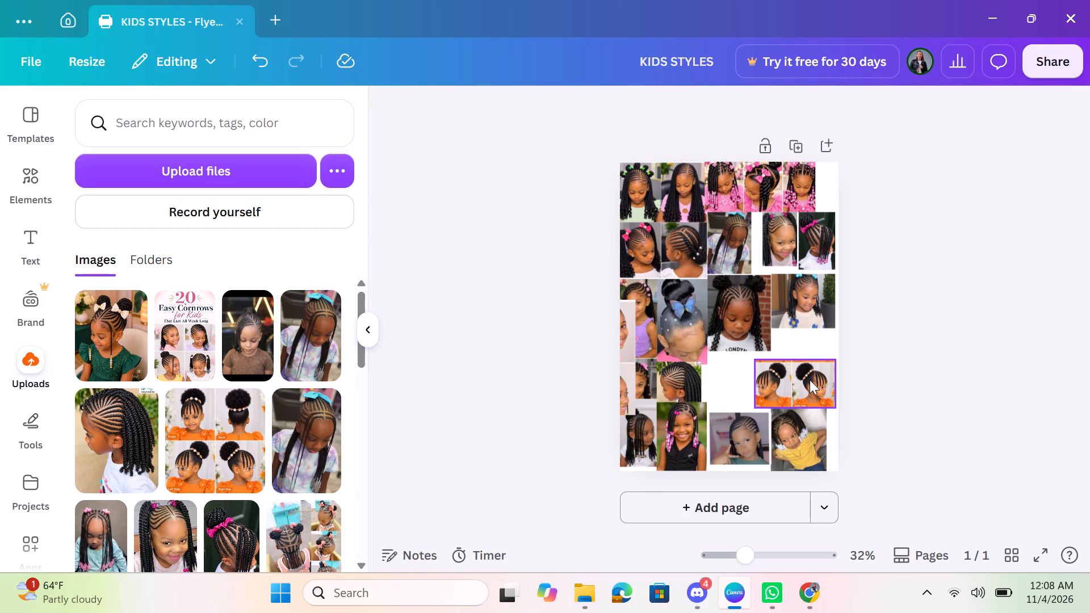
Move the two-bun girl photo up against the second row and scale it down slightly.
left_click_drag(735, 348, 735, 342)
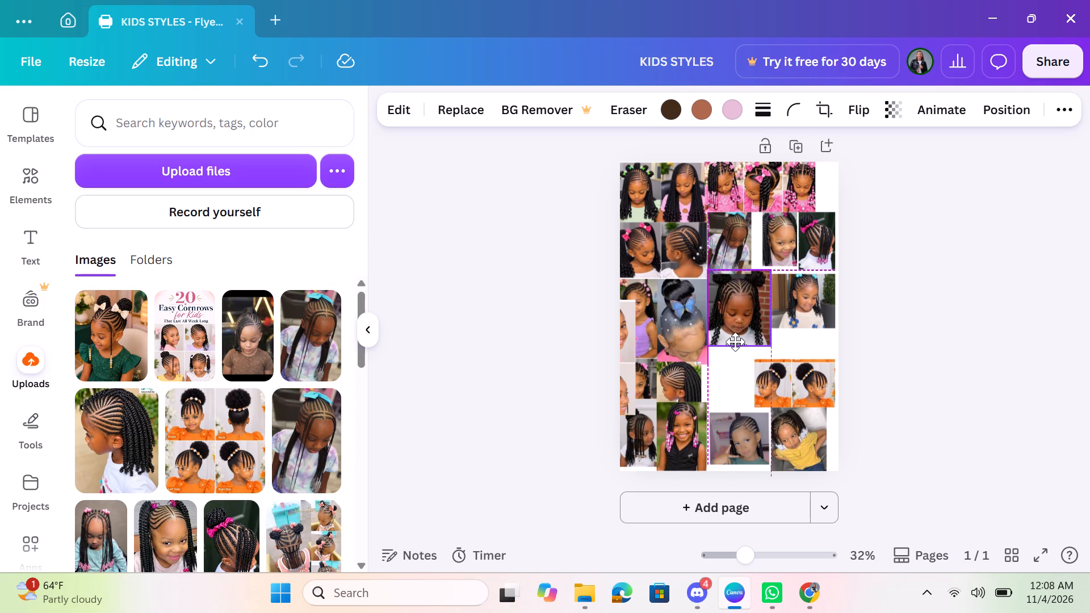
left_click_drag(735, 342, 735, 342)
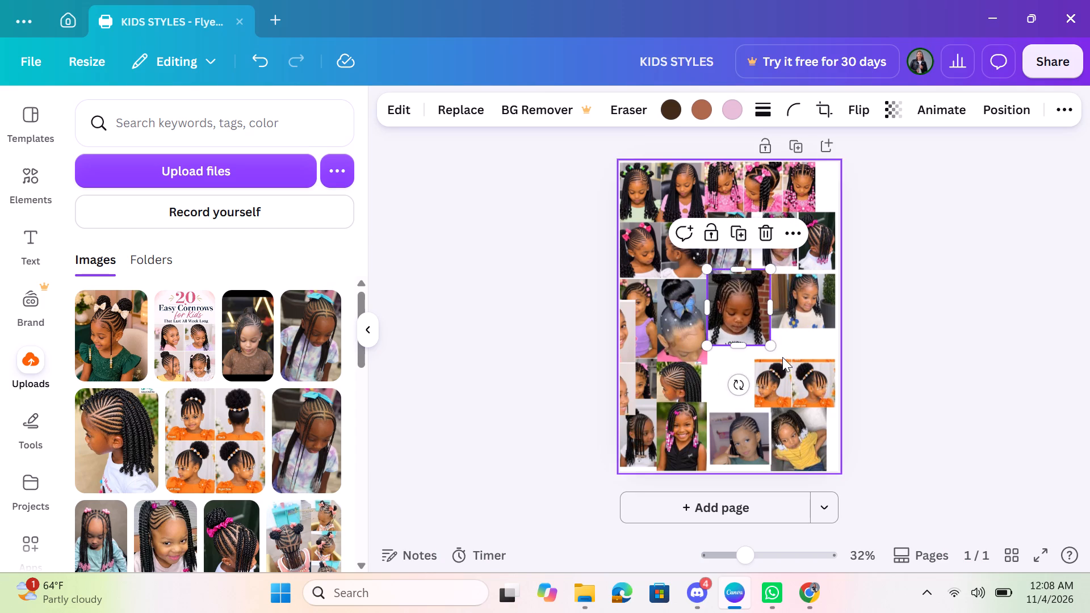
left_click_drag(768, 347, 760, 339)
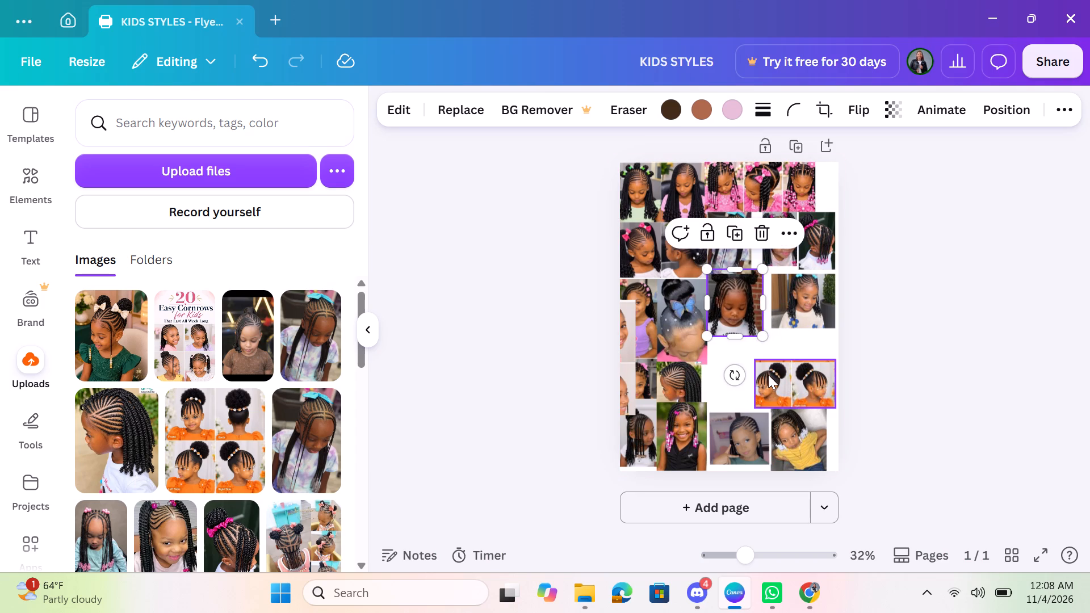
Shift the grey-background cornrow photo toward the page's bottom-right corner and place the cropped two-girl image in the freed gap across rows four and five.
left_click_drag(731, 450, 753, 450)
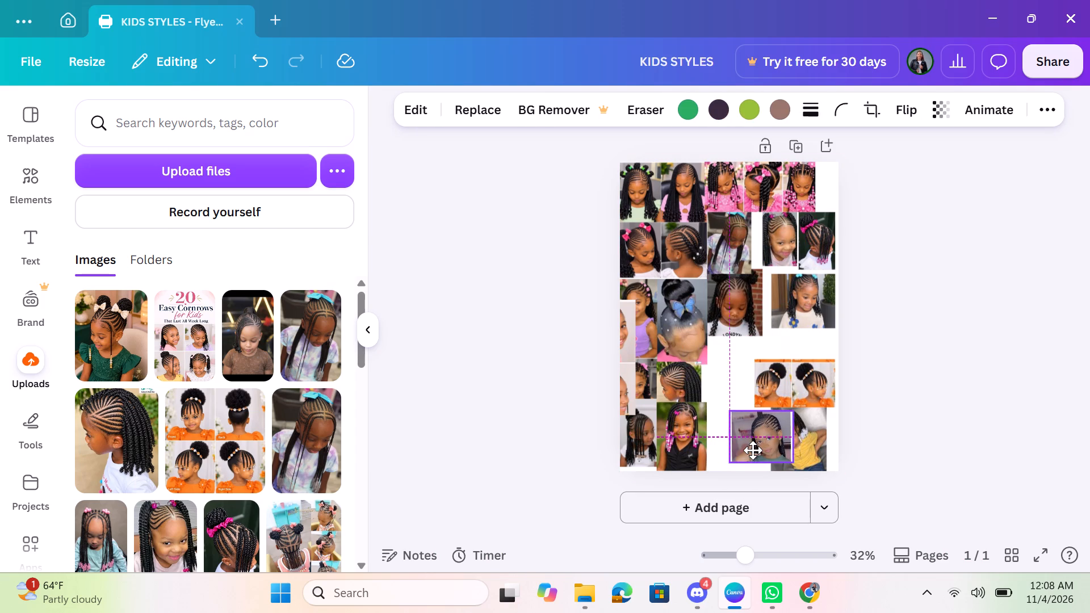
left_click_drag(753, 450, 777, 451)
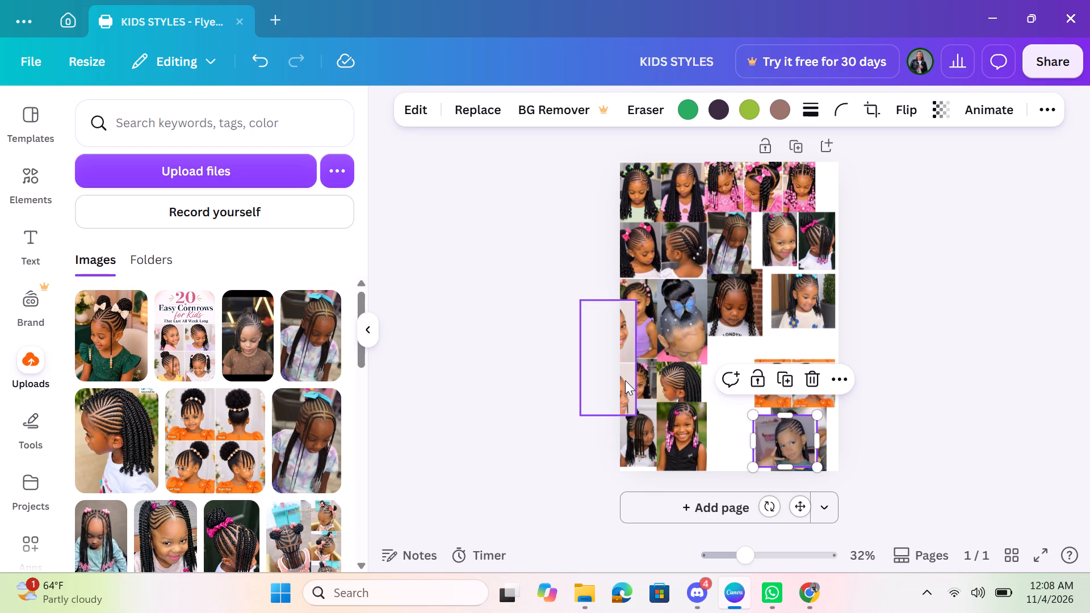
left_click_drag(625, 380, 747, 417)
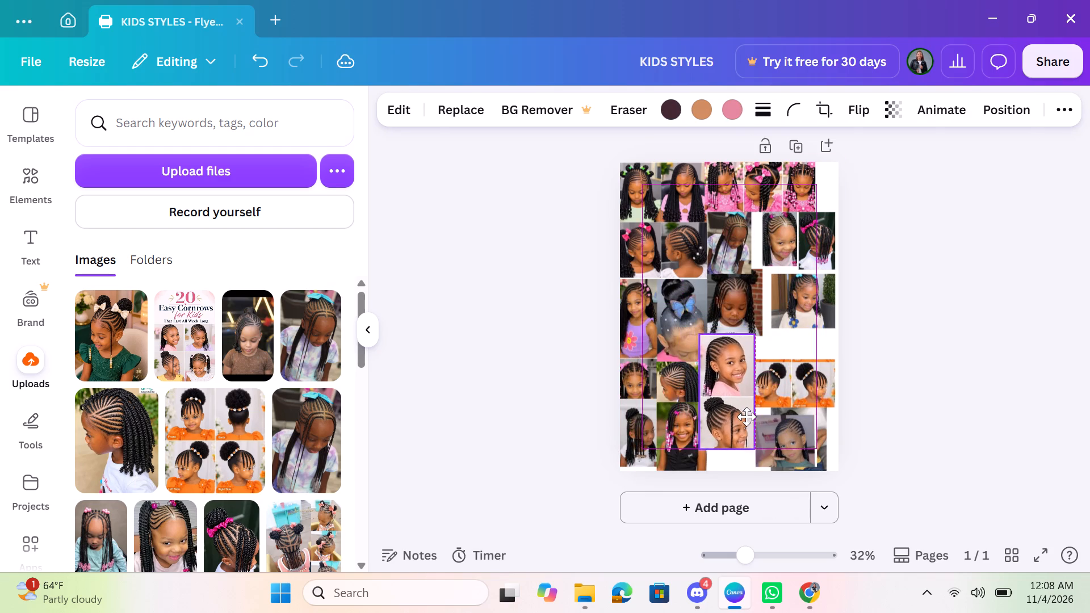
left_click_drag(747, 417, 750, 435)
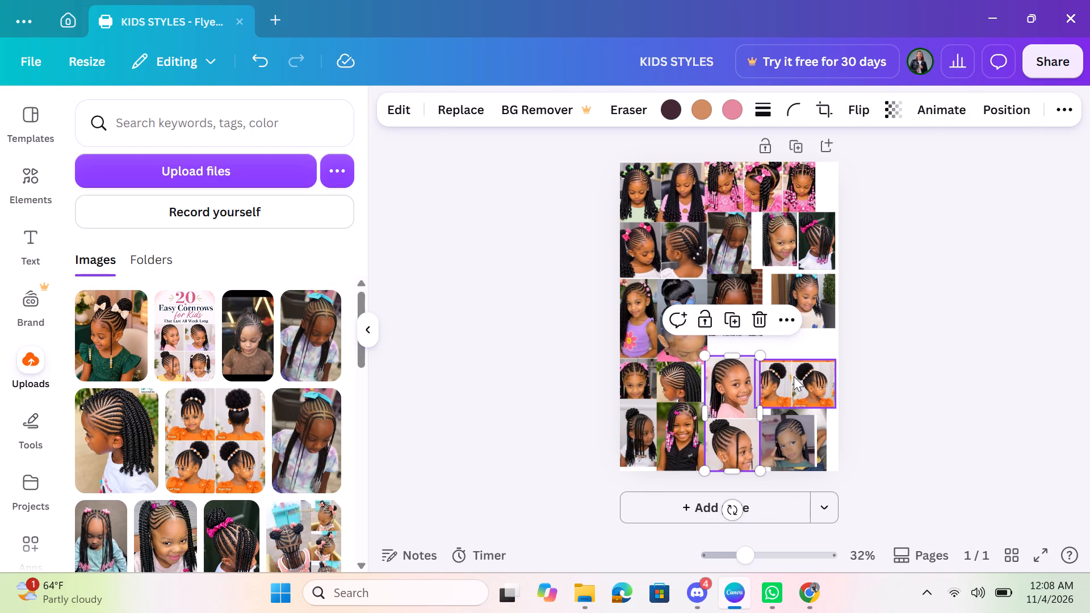
left_click(864, 351)
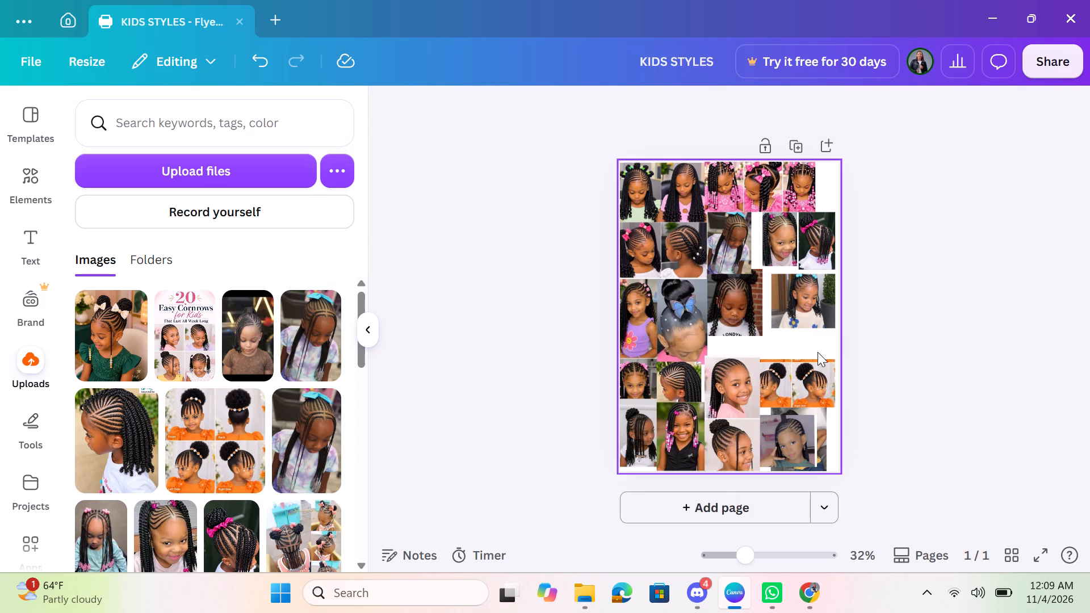
Move the orange-top bun photo up, crop it to a single girl, and place it at the page's right edge below the third row.
left_click_drag(773, 363, 768, 346)
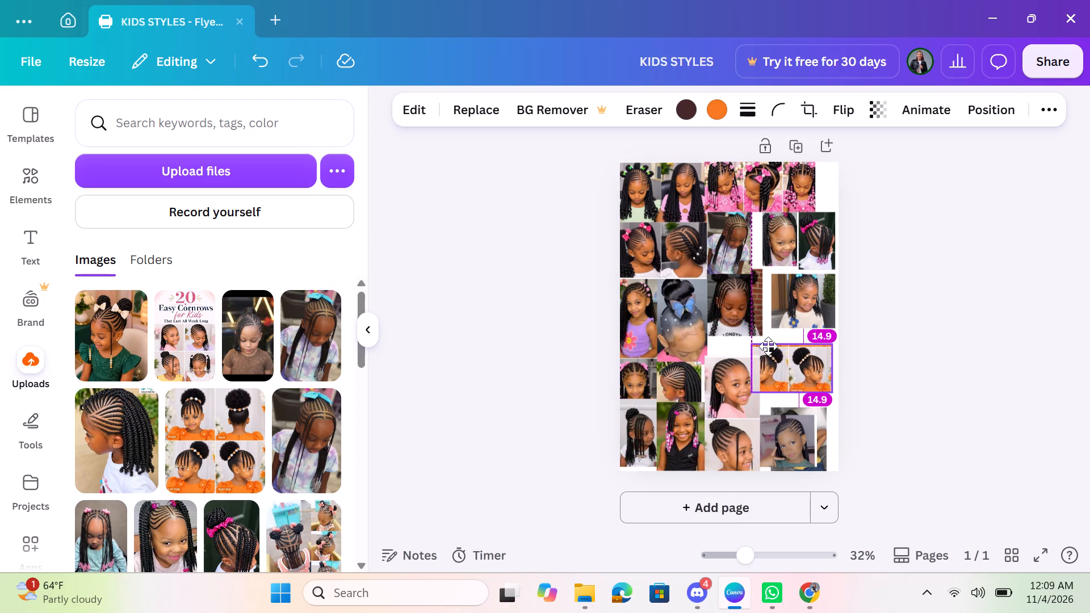
left_click_drag(768, 346, 768, 334)
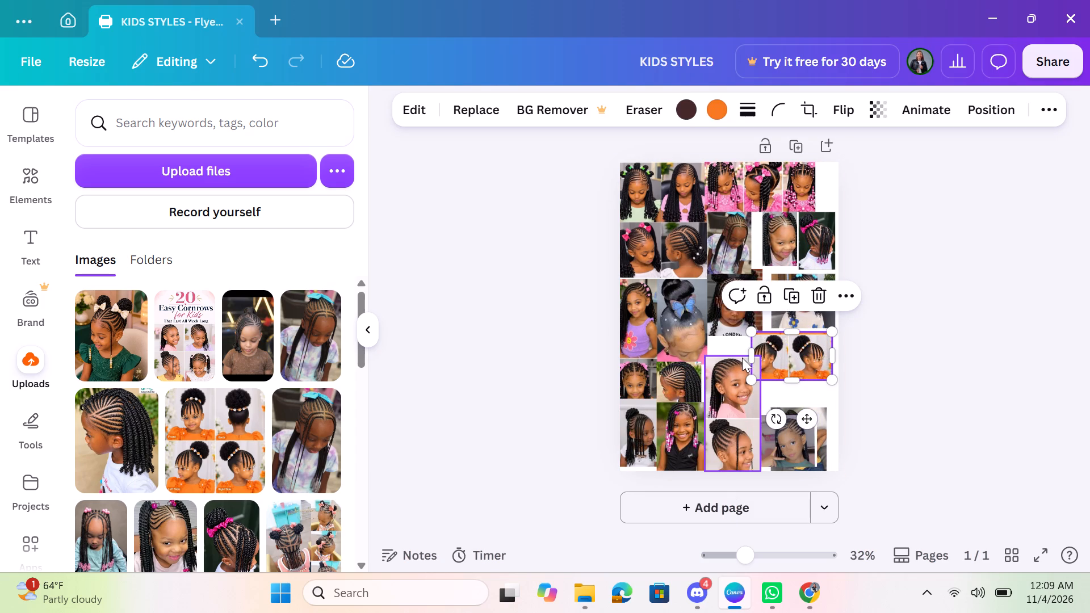
left_click_drag(779, 358, 788, 358)
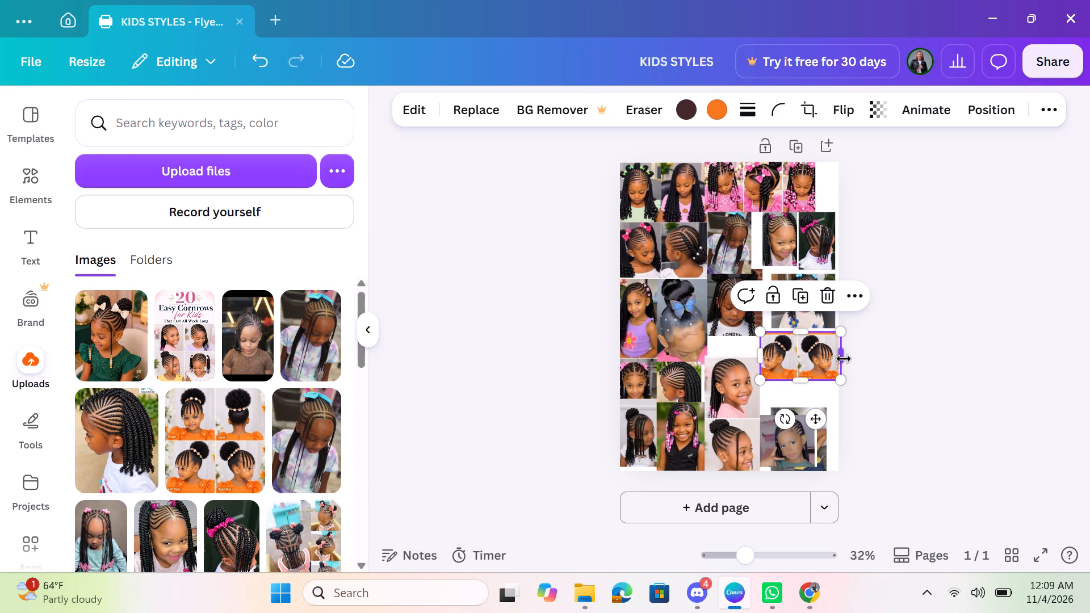
left_click_drag(844, 359, 804, 358)
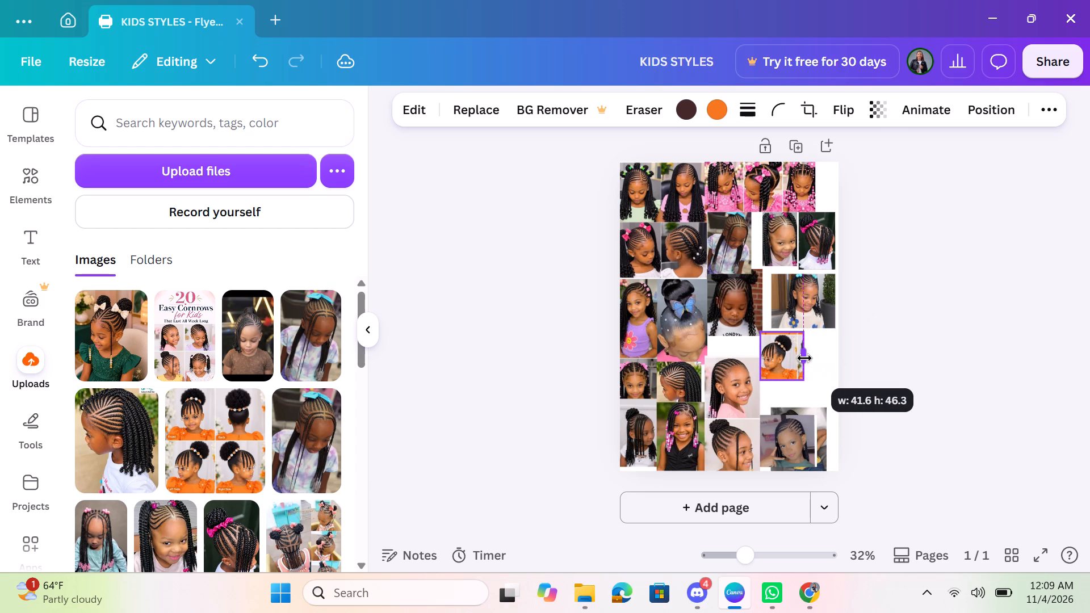
left_click_drag(804, 358, 799, 358)
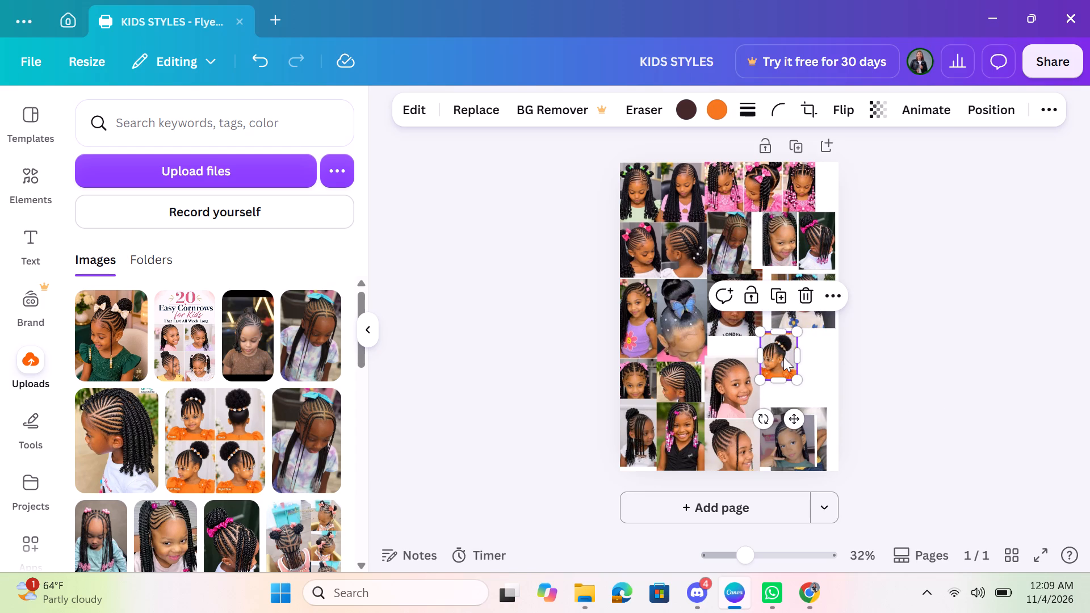
left_click_drag(786, 357, 821, 358)
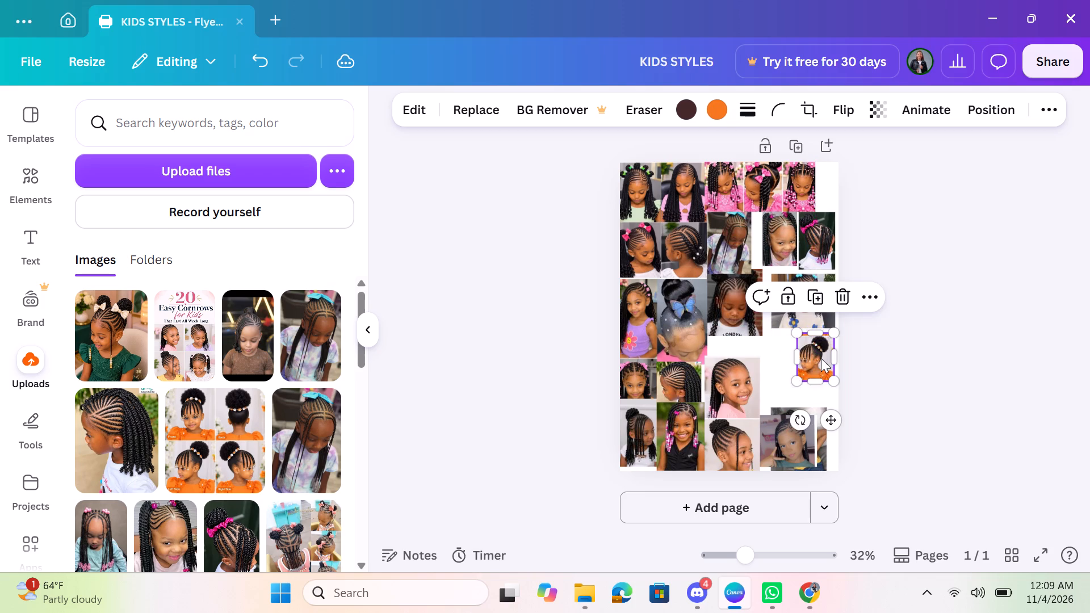
Move the grey-background cornrow photo out of the bottom-right area to the page's bottom edge, overlapping the black-top girl's photo.
left_click_drag(785, 431, 782, 391)
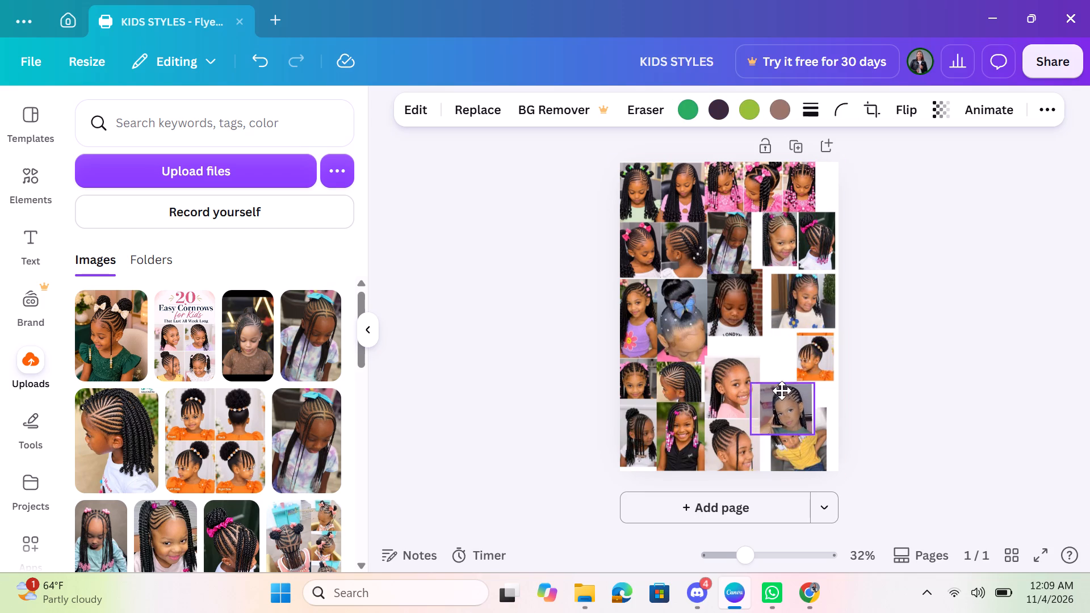
left_click_drag(782, 391, 739, 425)
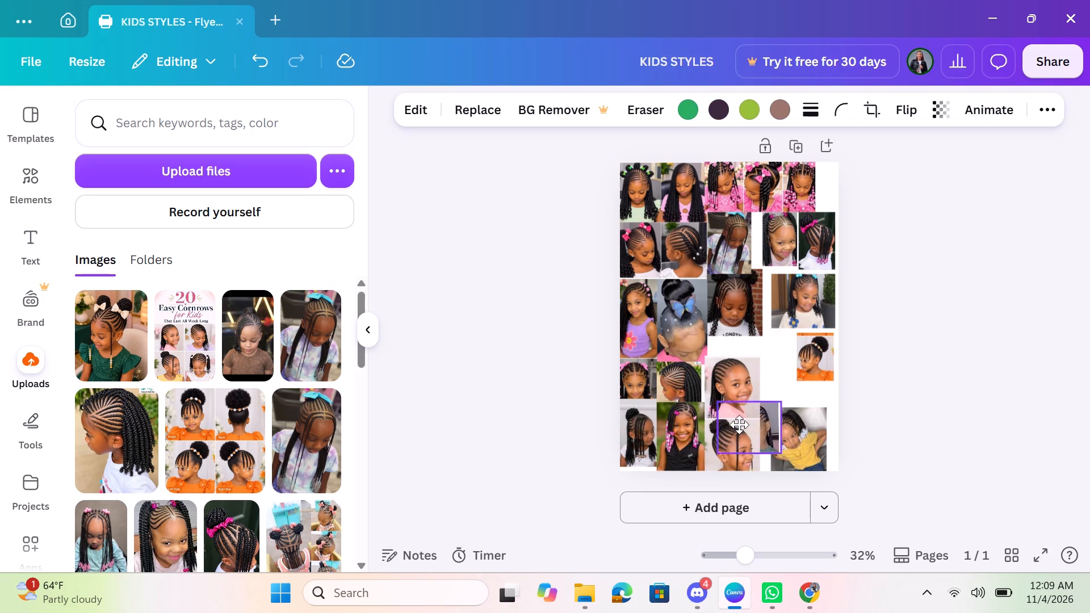
left_click_drag(739, 425, 694, 446)
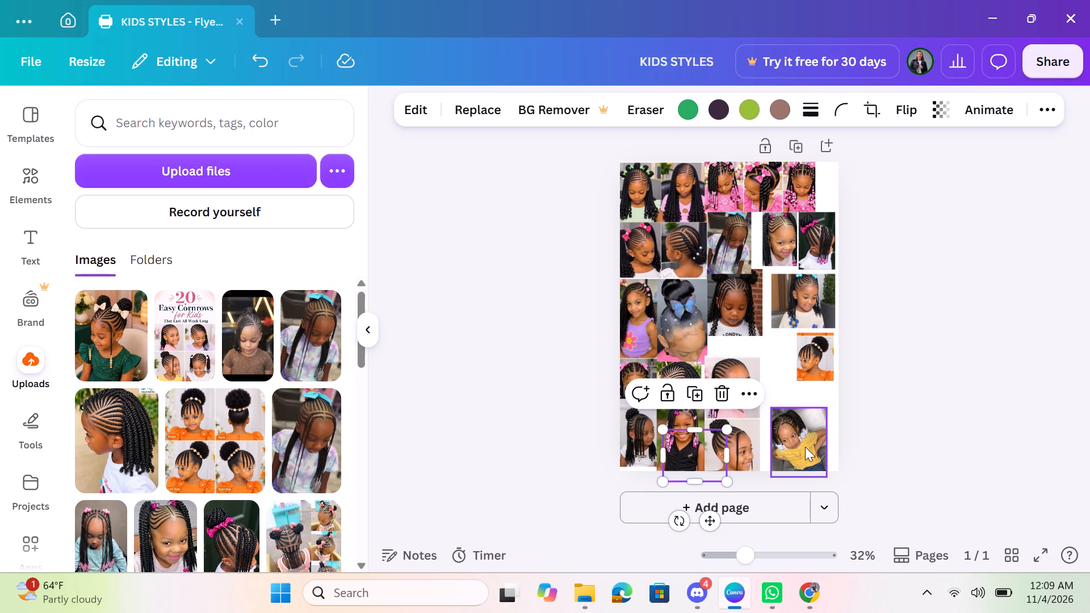
Move the yellow-top girl photo up into the fourth row beside the pink-top girl, overlapping the orange-top bun photo.
left_click_drag(805, 447, 781, 393)
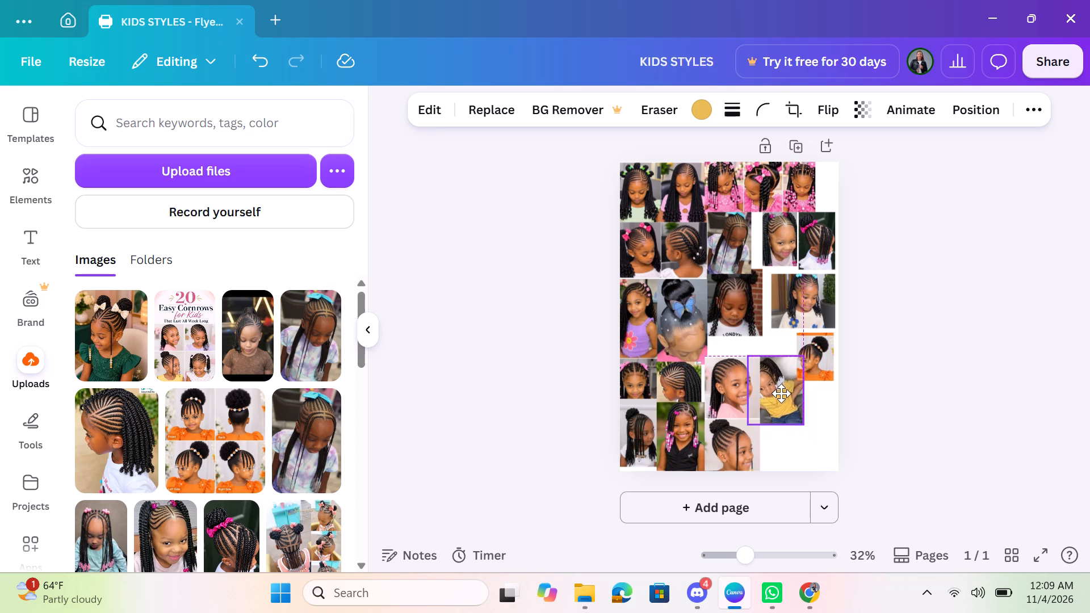
left_click_drag(781, 393, 789, 381)
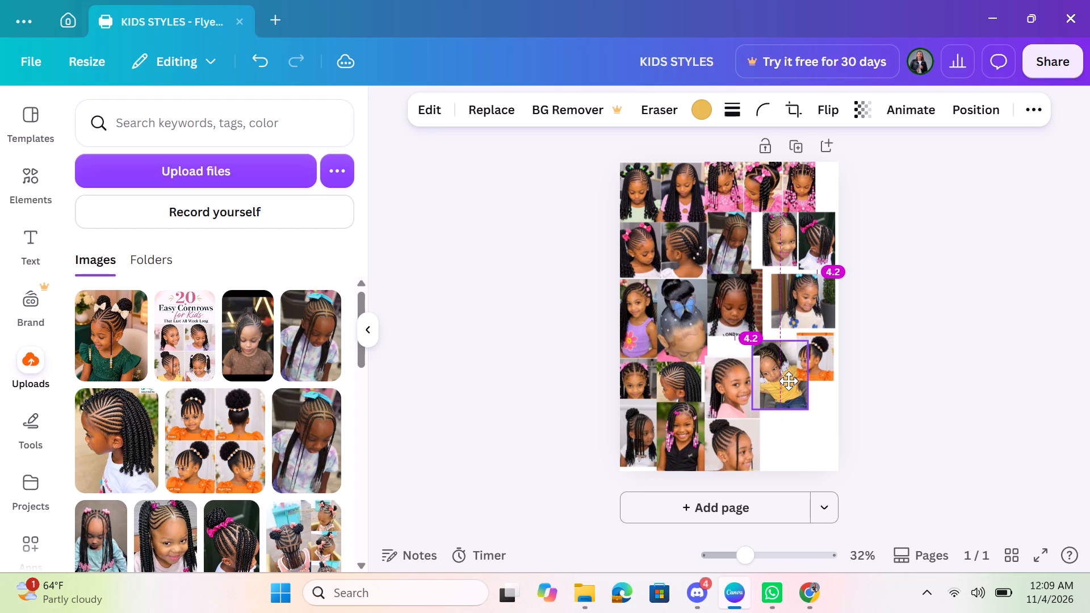
left_click_drag(789, 381, 796, 378)
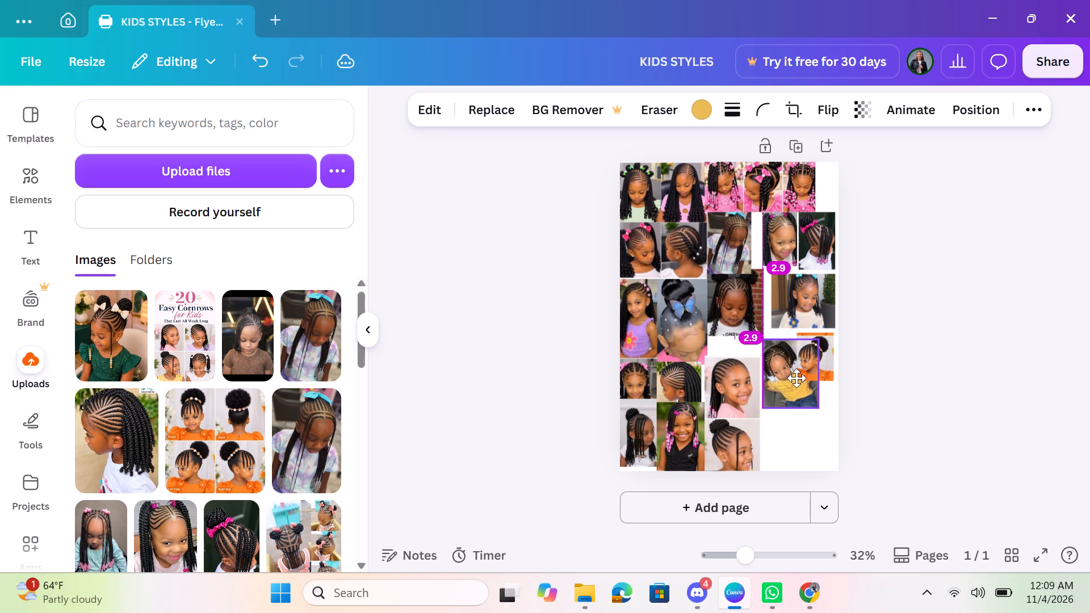
left_click_drag(796, 378, 794, 375)
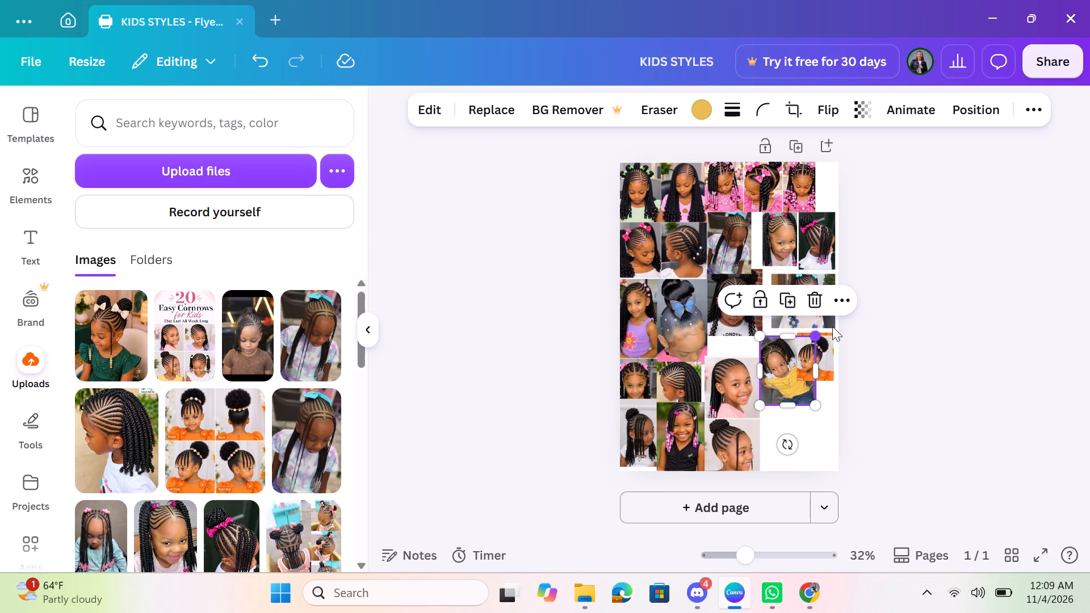
left_click(888, 341)
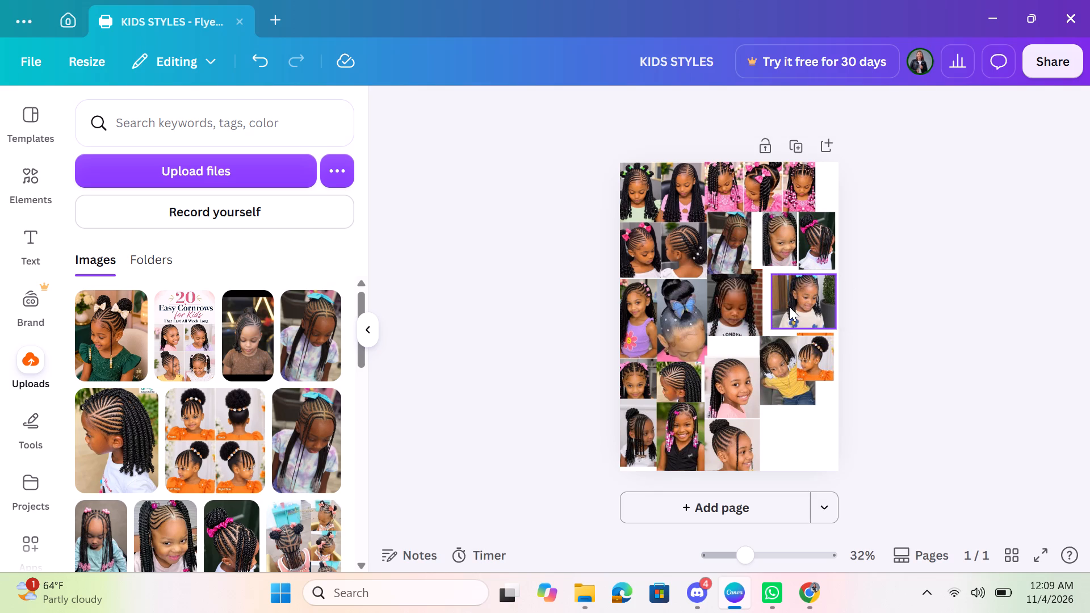
Move the flower-sweater girl photo against the second row beside the two-bun girl, and nudge the orange-top bun photo up below it.
left_click_drag(795, 306, 786, 322)
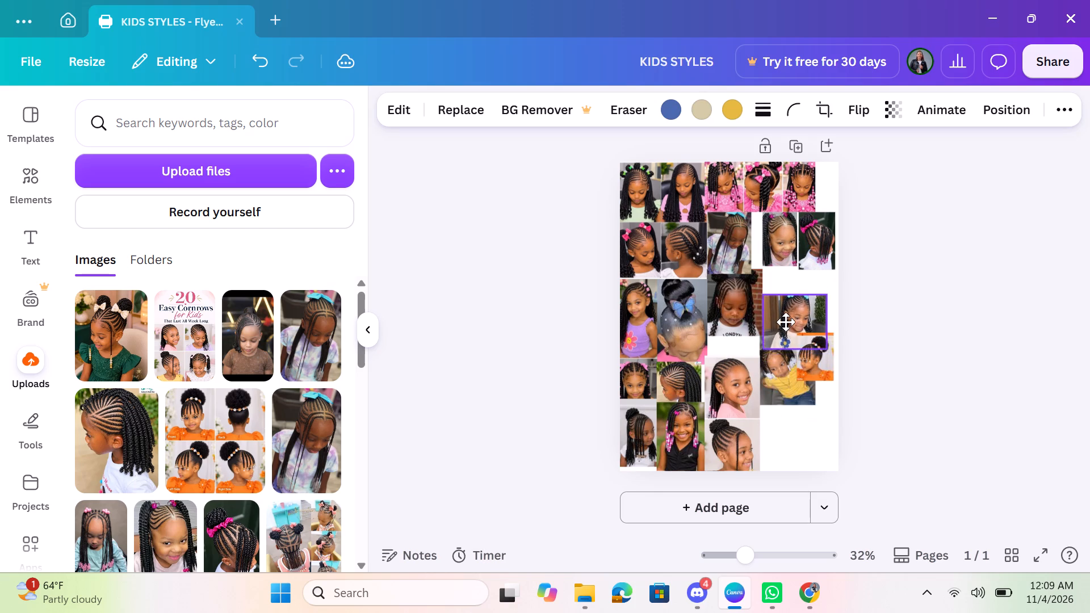
left_click_drag(786, 322, 783, 300)
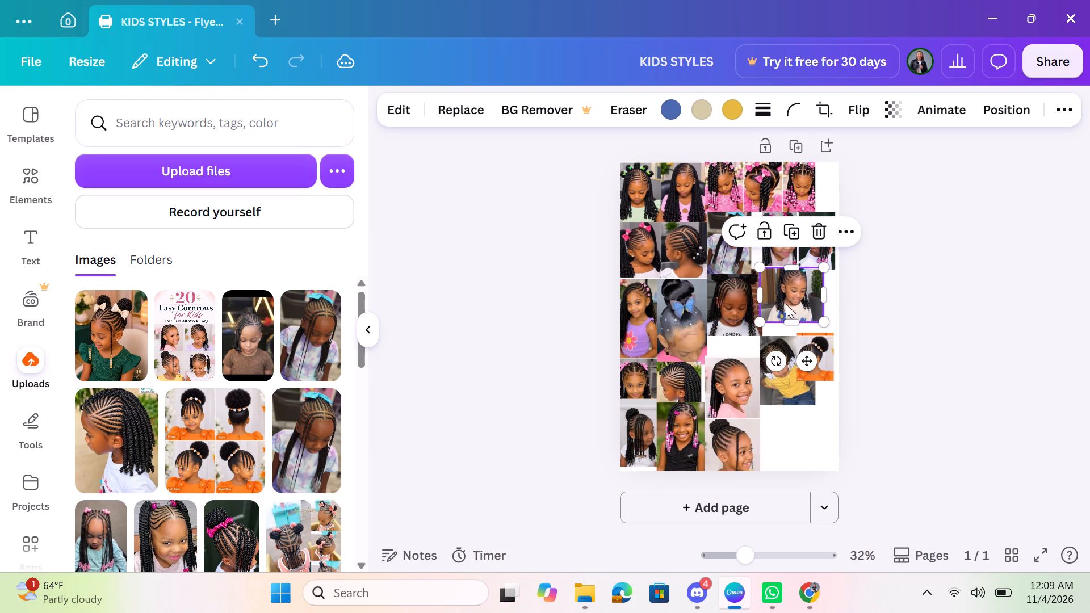
left_click_drag(816, 346, 816, 339)
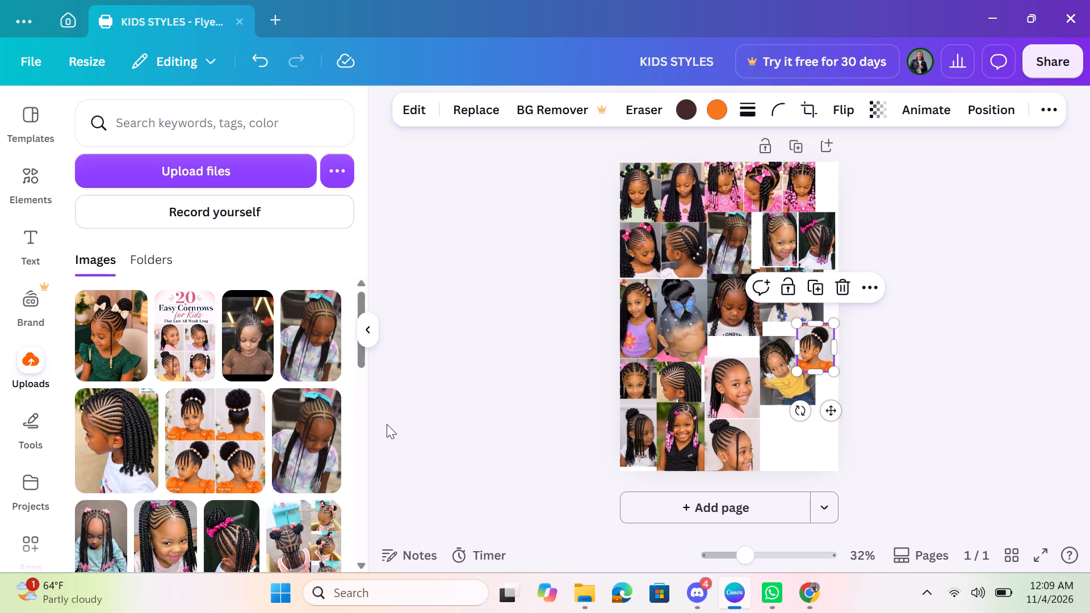
Insert the uploaded green-top girl photo and place it in the last row beside the high-bun girl.
scroll(336, 426, "down", 6)
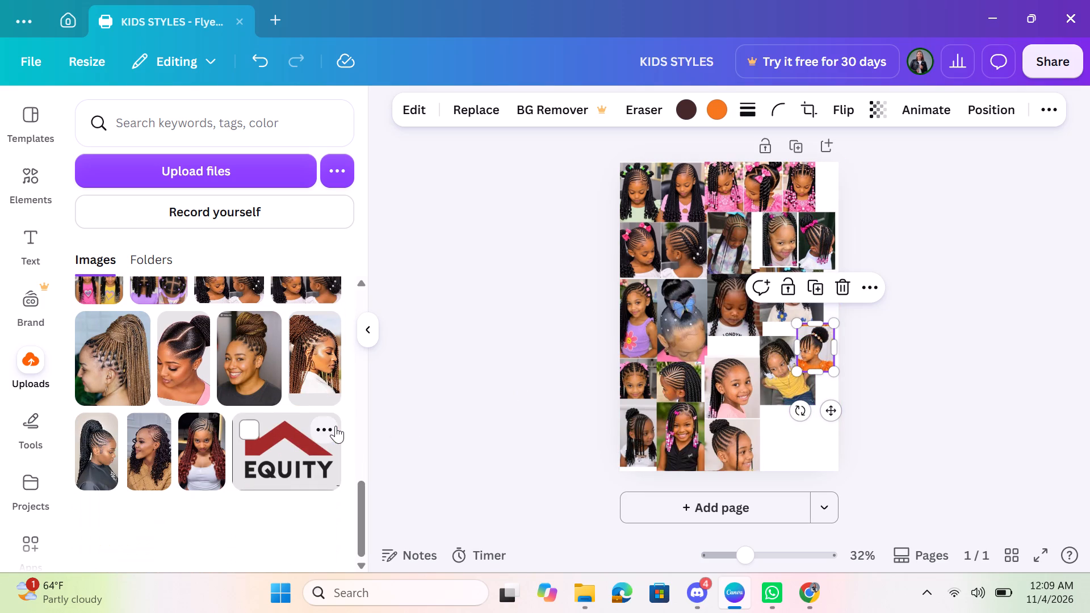
scroll(234, 376, "up", 4)
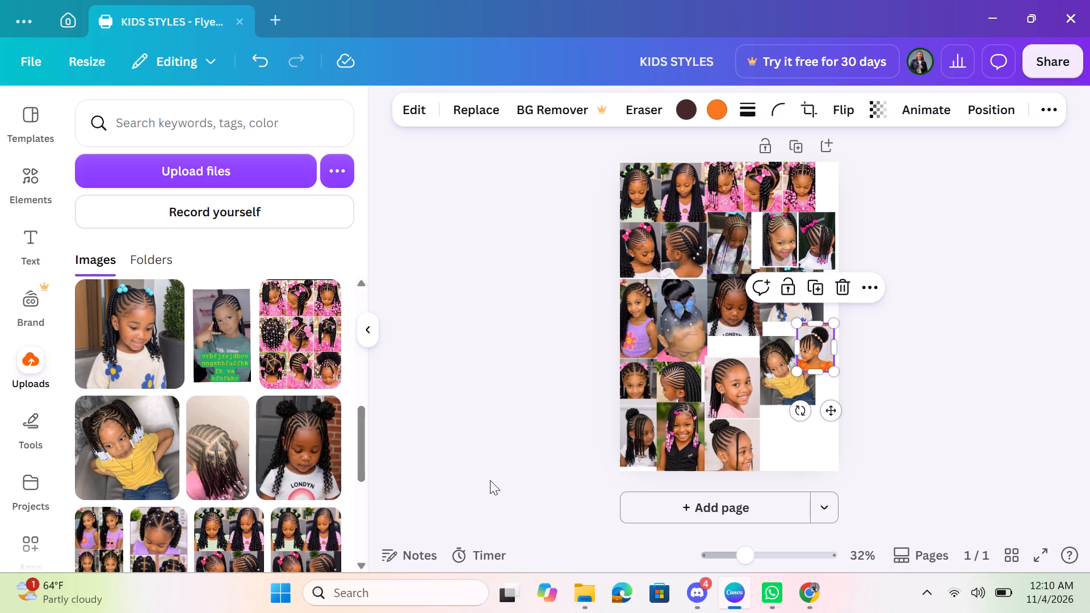
left_click(477, 442)
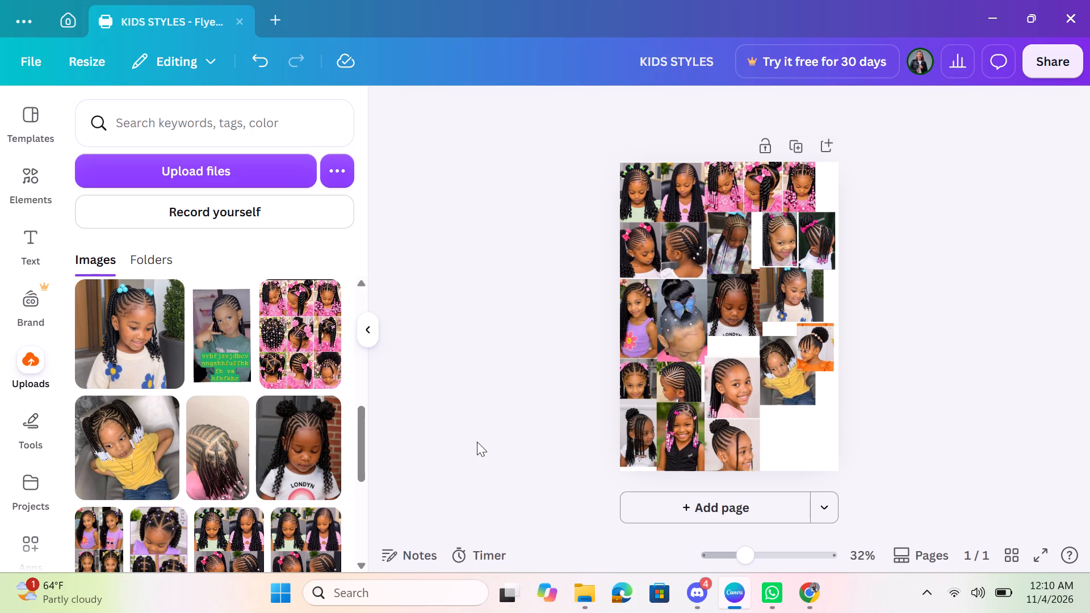
left_click(224, 317)
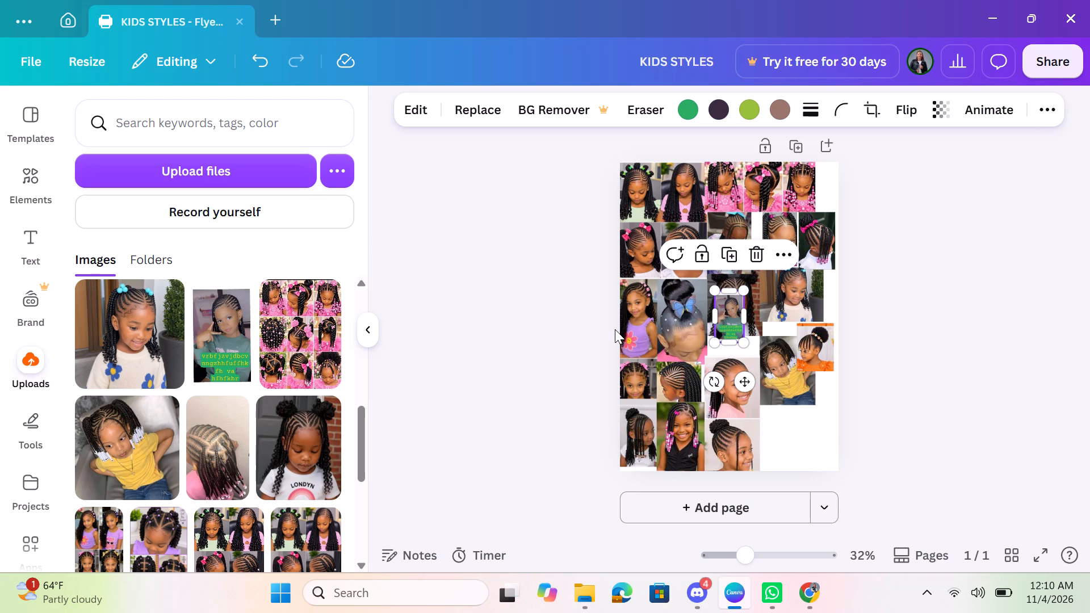
left_click_drag(737, 321, 745, 323)
left_click_drag(745, 323, 792, 444)
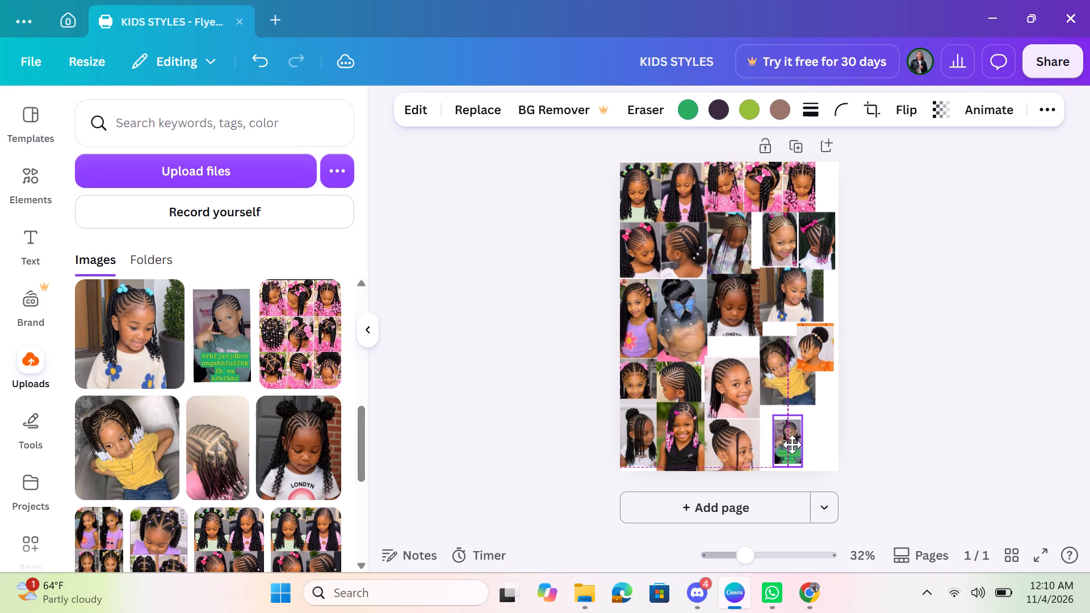
left_click_drag(792, 444, 783, 446)
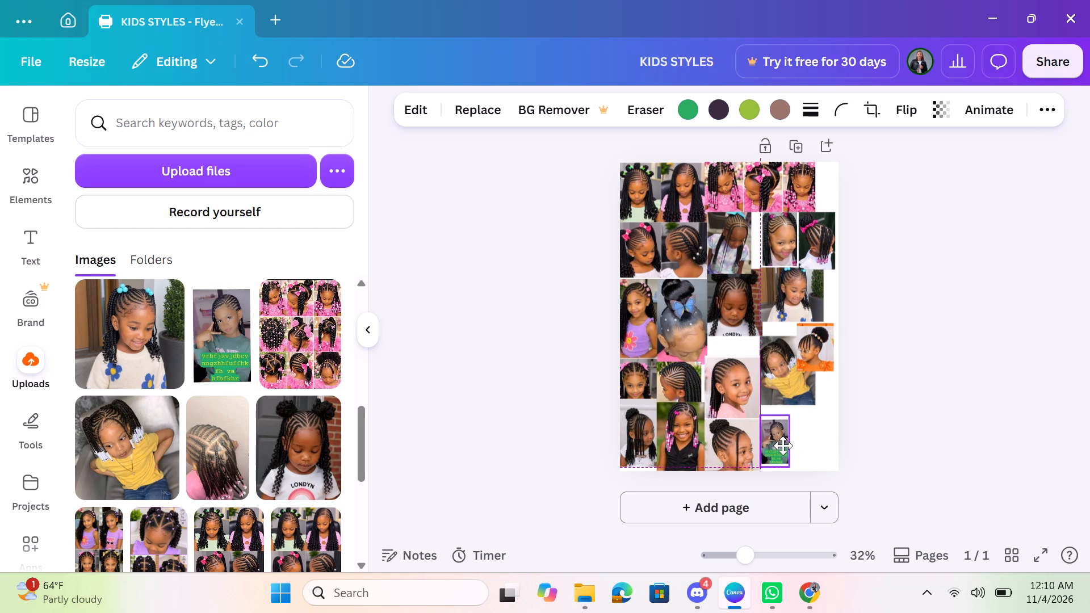
left_click_drag(783, 446, 783, 446)
Enlarge the green-top girl photo, crop out its green caption, and align it to the page's bottom edge.
left_click_drag(789, 471, 787, 459)
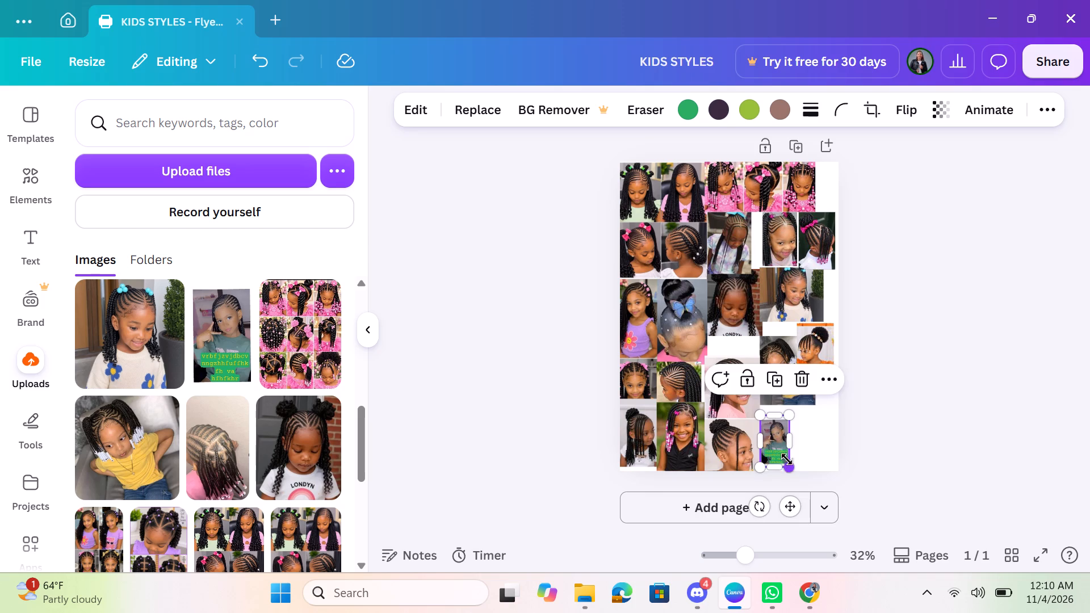
left_click_drag(787, 459, 798, 481)
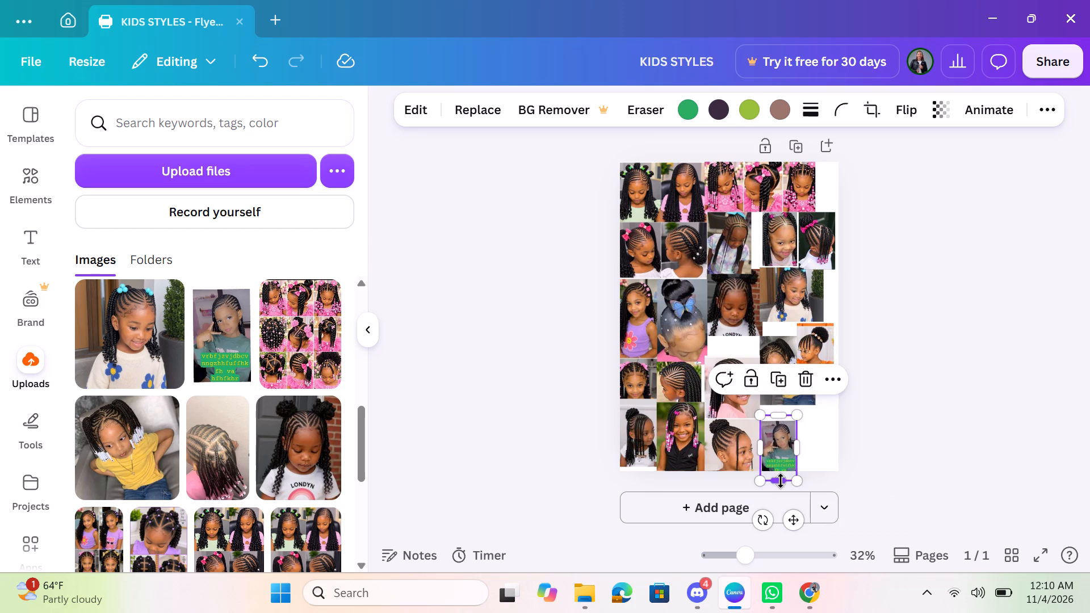
left_click_drag(781, 481, 795, 455)
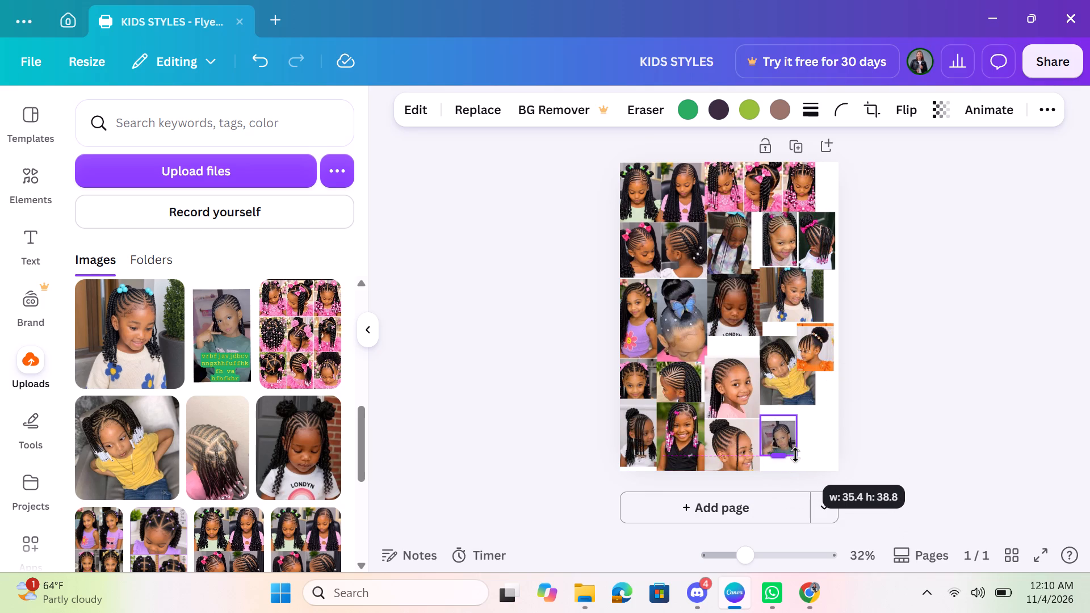
left_click_drag(795, 455, 796, 455)
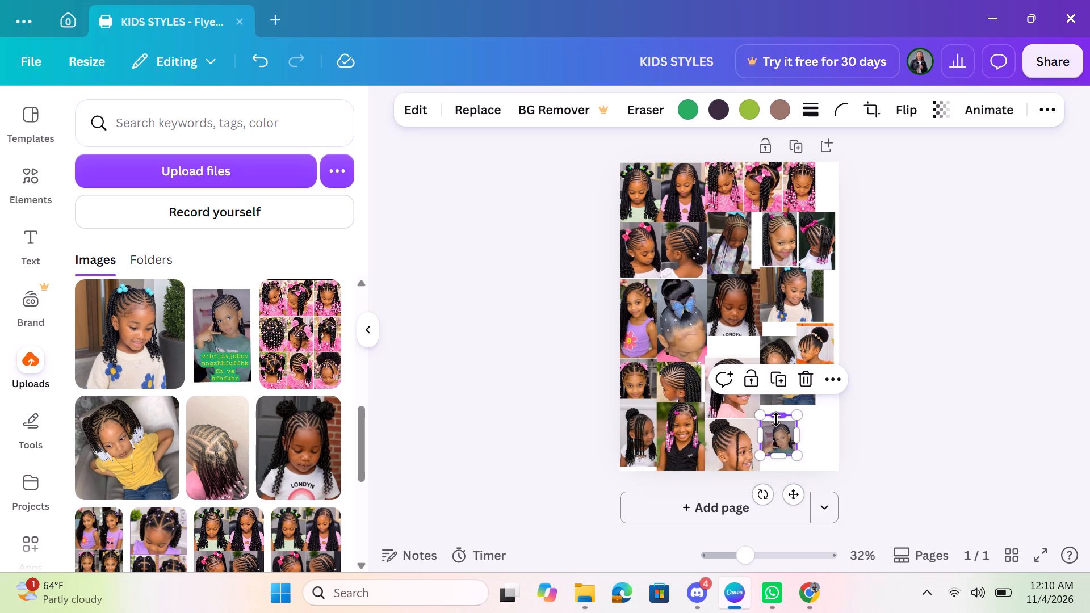
left_click_drag(776, 419, 775, 410)
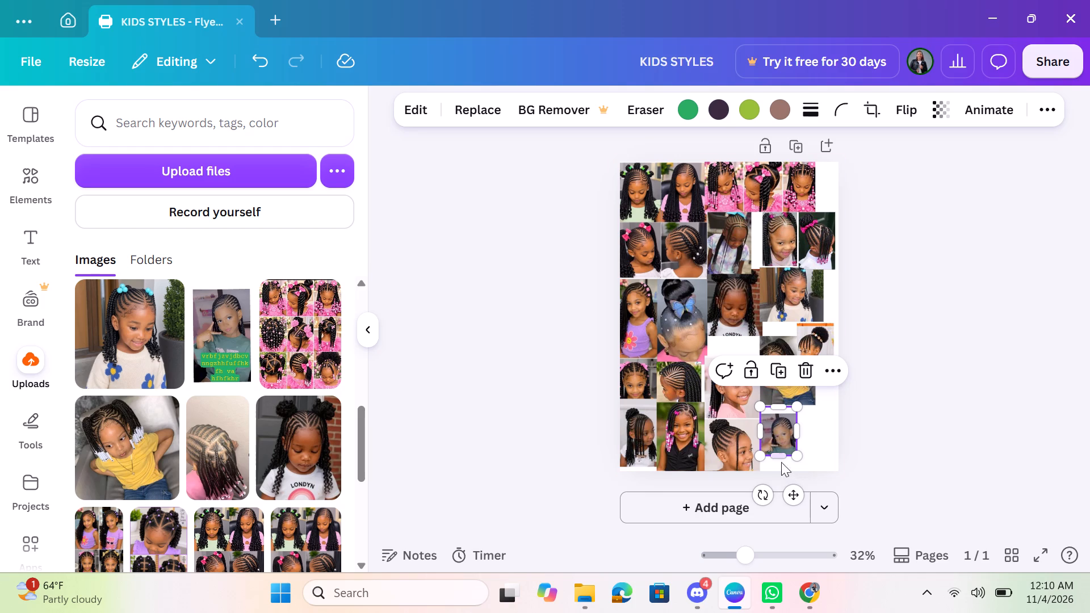
left_click(781, 459)
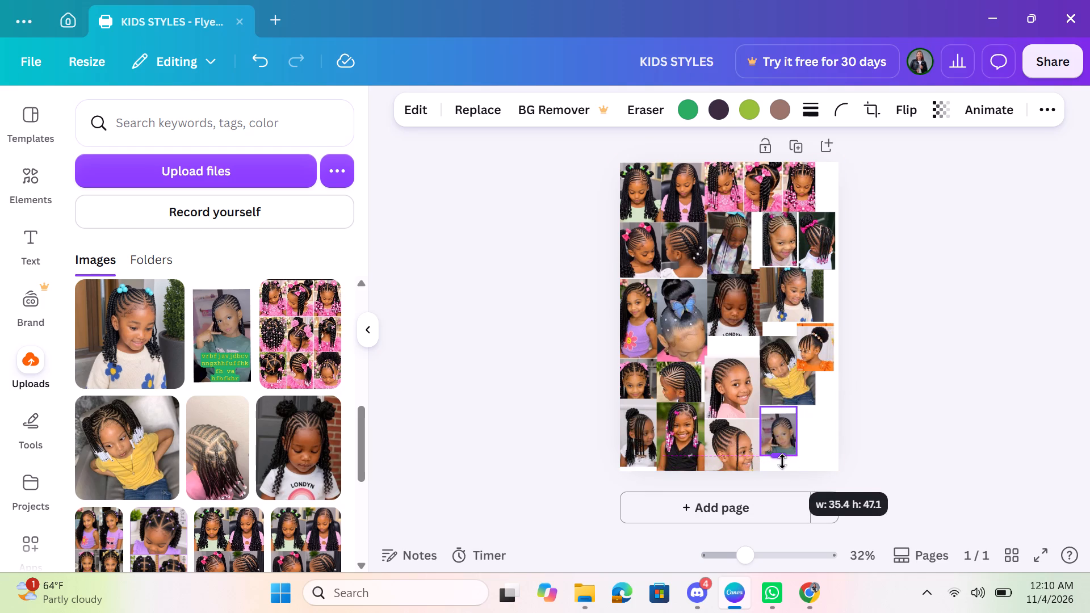
left_click_drag(783, 442, 781, 456)
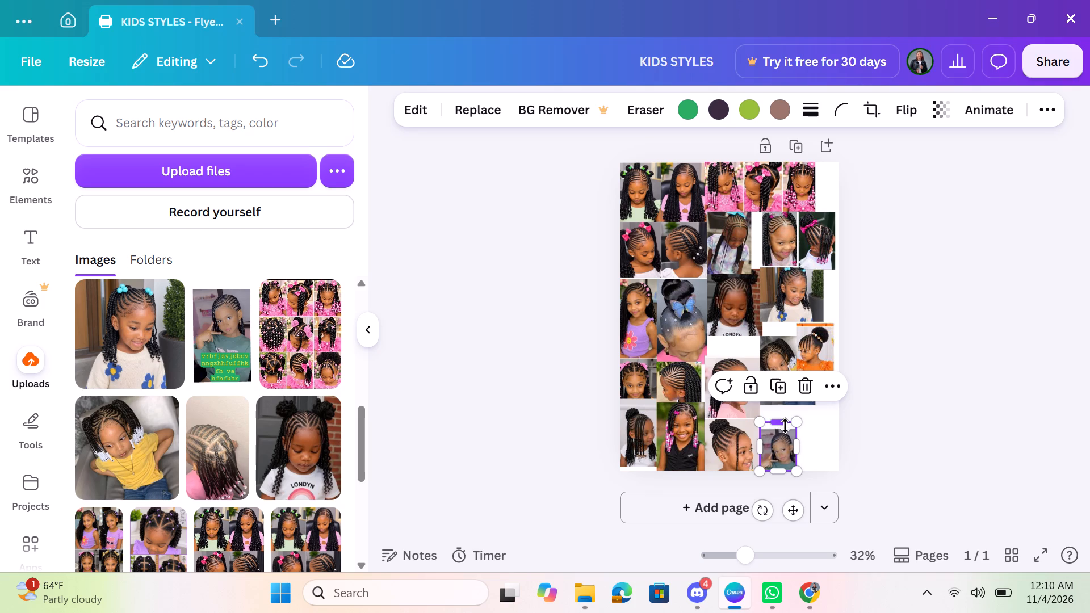
left_click_drag(785, 426, 785, 417)
left_click(873, 440)
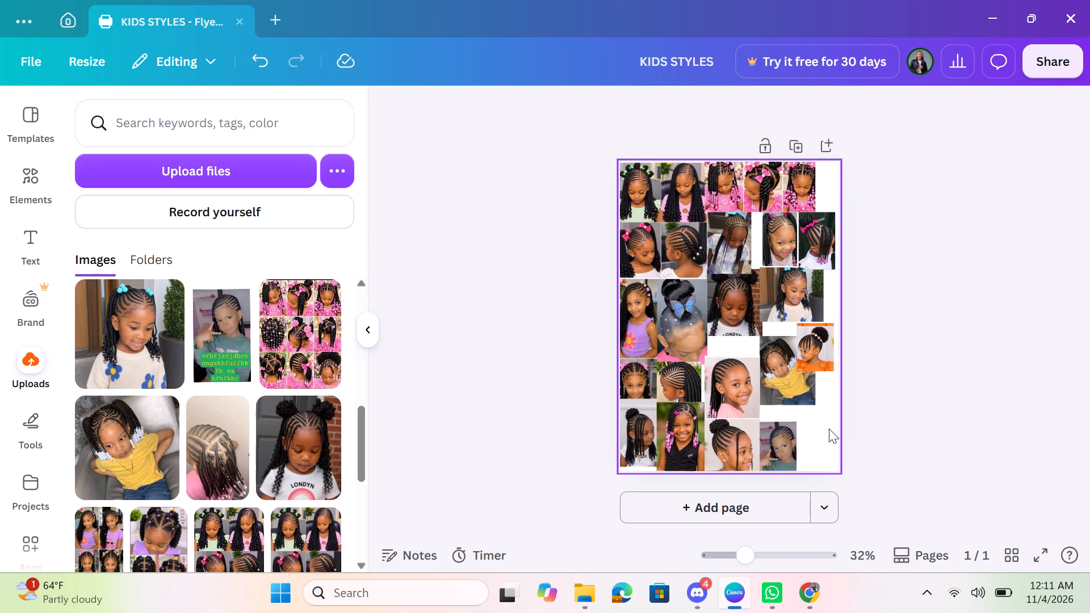
Switch to Pinterest in Chrome and browse the kids cornrow hairstyles search results for more photos suitable for the collage.
left_click(800, 601)
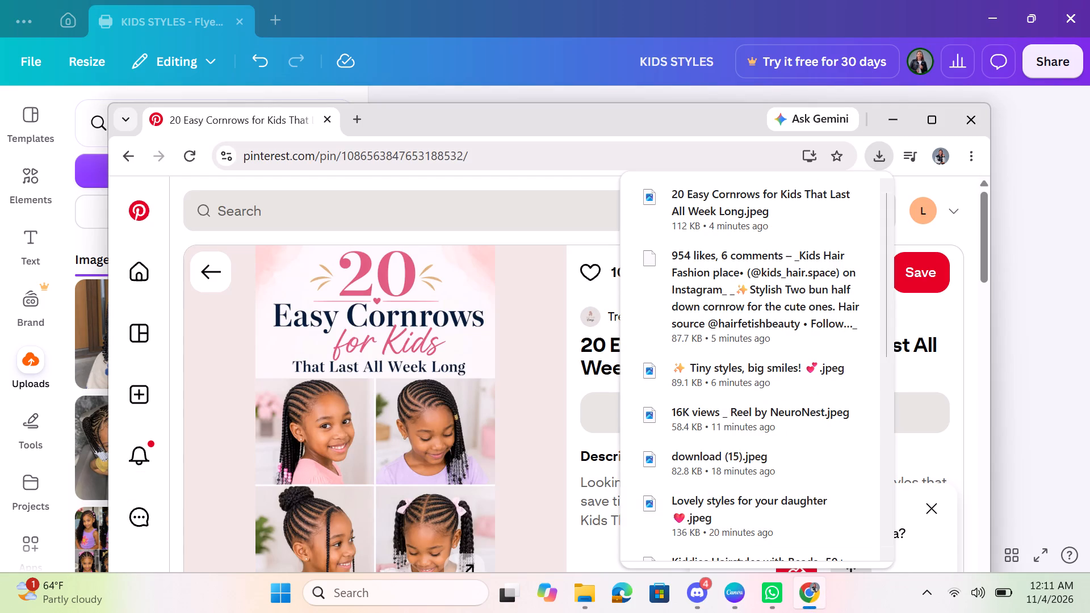
left_click(212, 269)
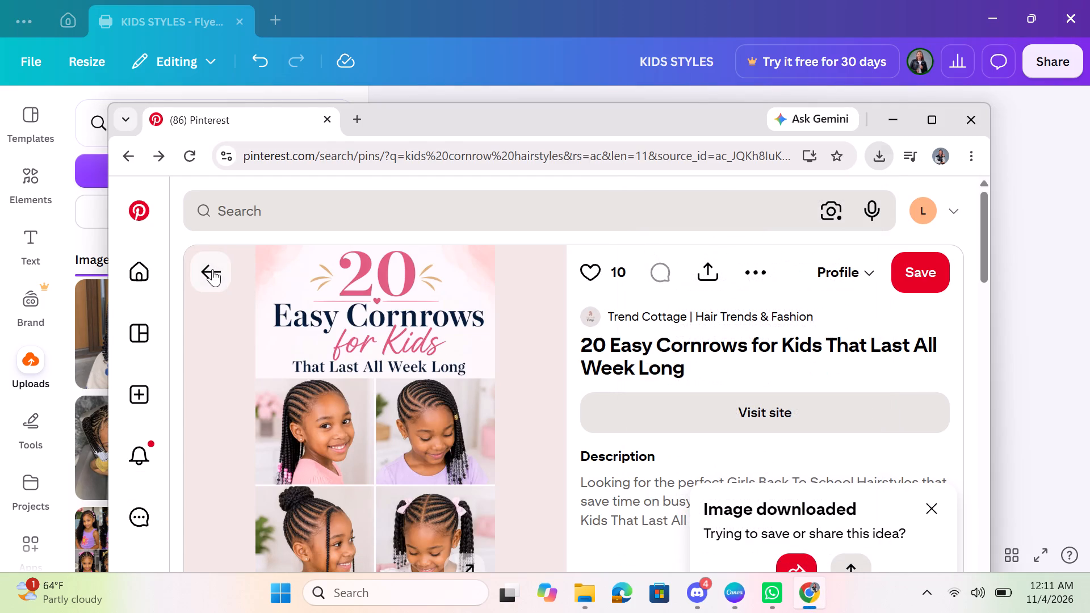
scroll(507, 391, "down", 1)
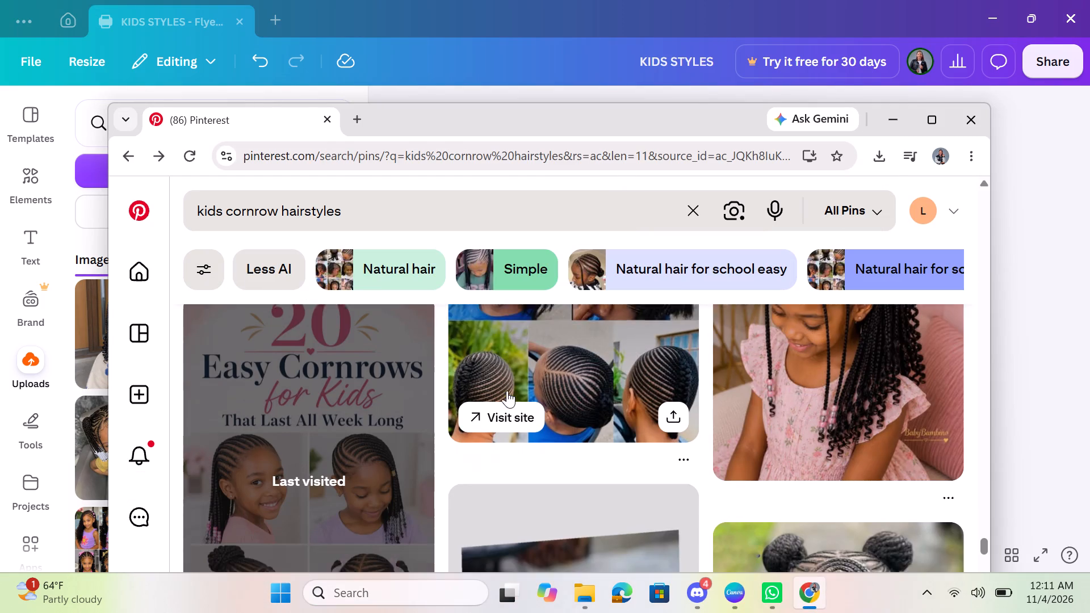
scroll(507, 391, "down", 4)
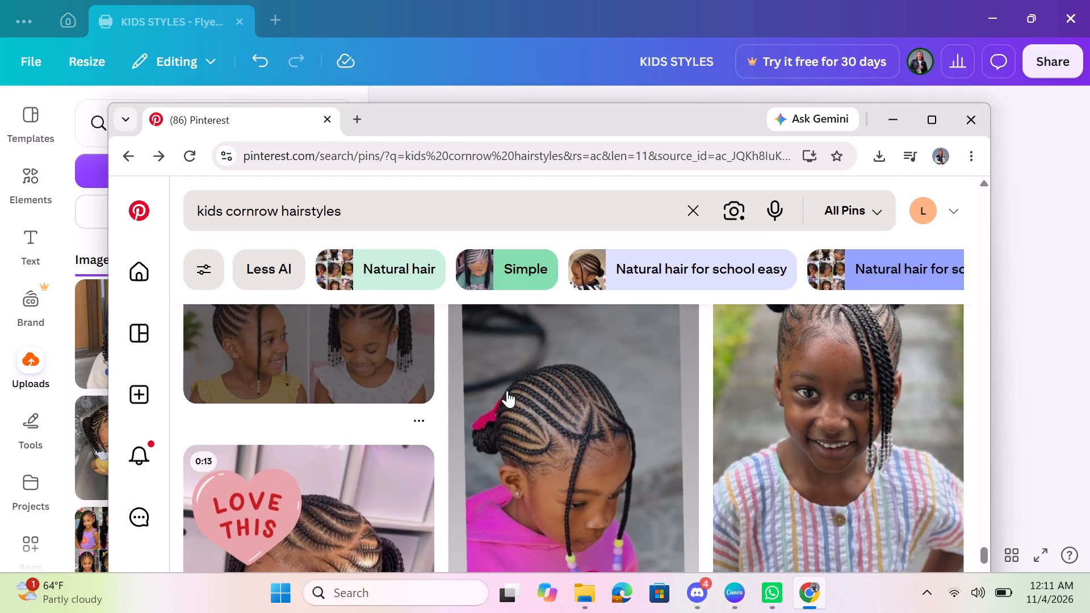
scroll(507, 391, "down", 3)
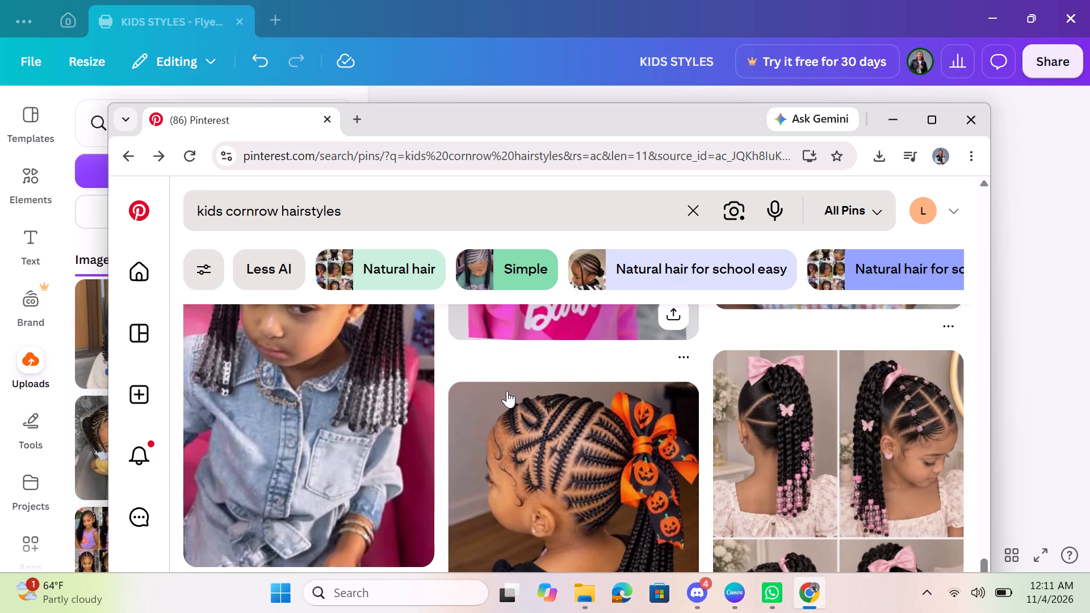
scroll(507, 391, "down", 5)
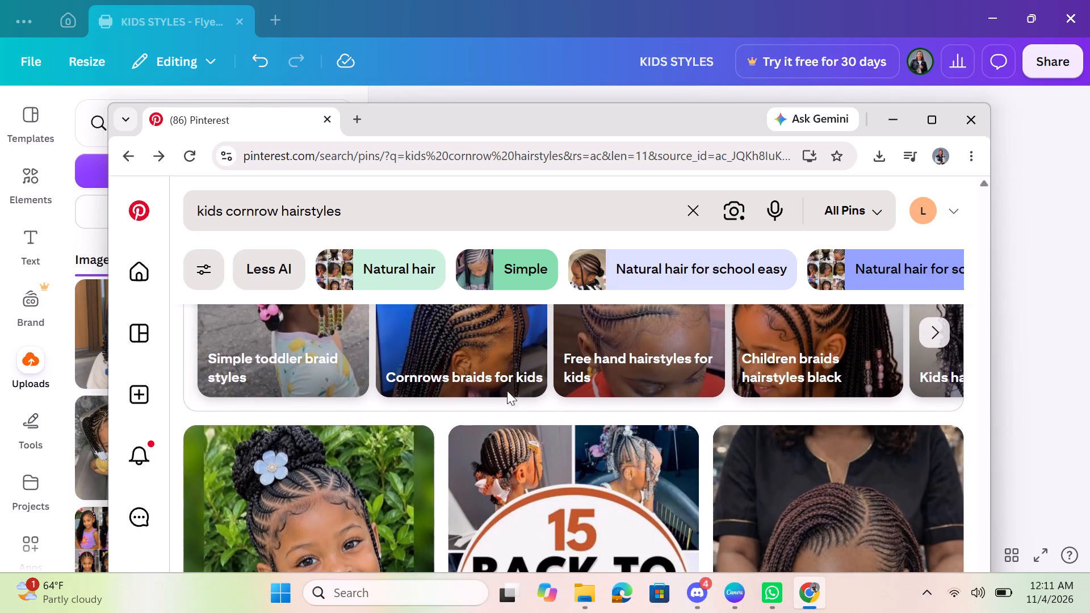
scroll(507, 391, "down", 4)
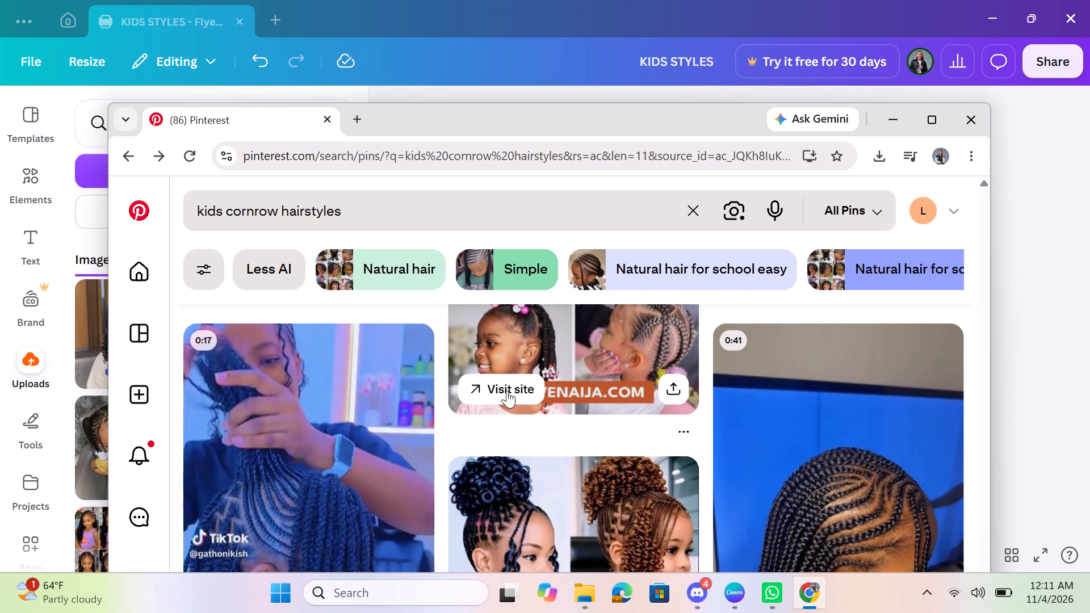
scroll(507, 391, "down", 1)
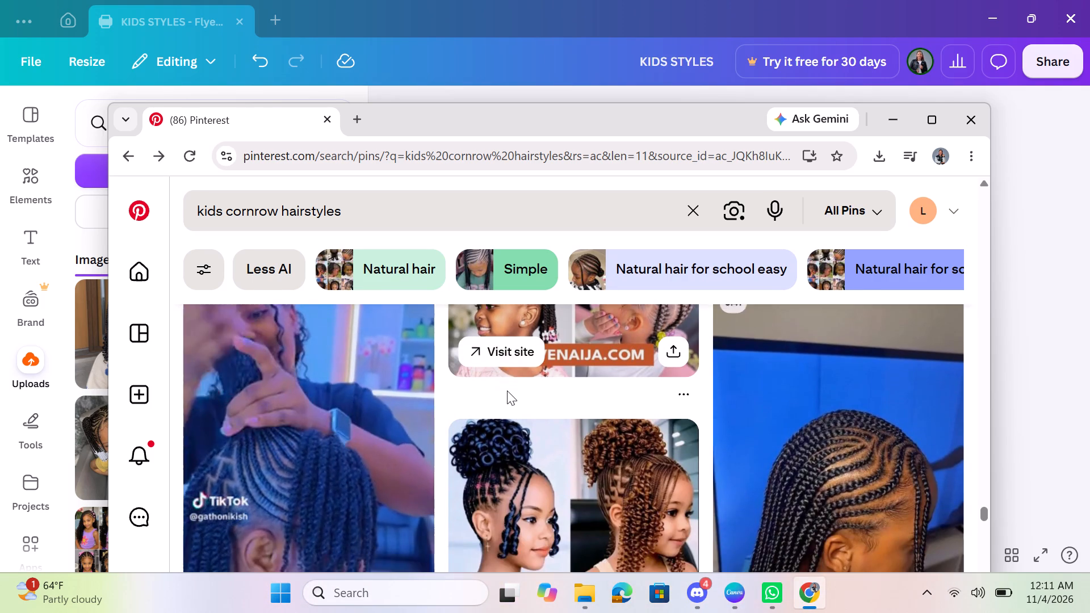
scroll(507, 391, "down", 3)
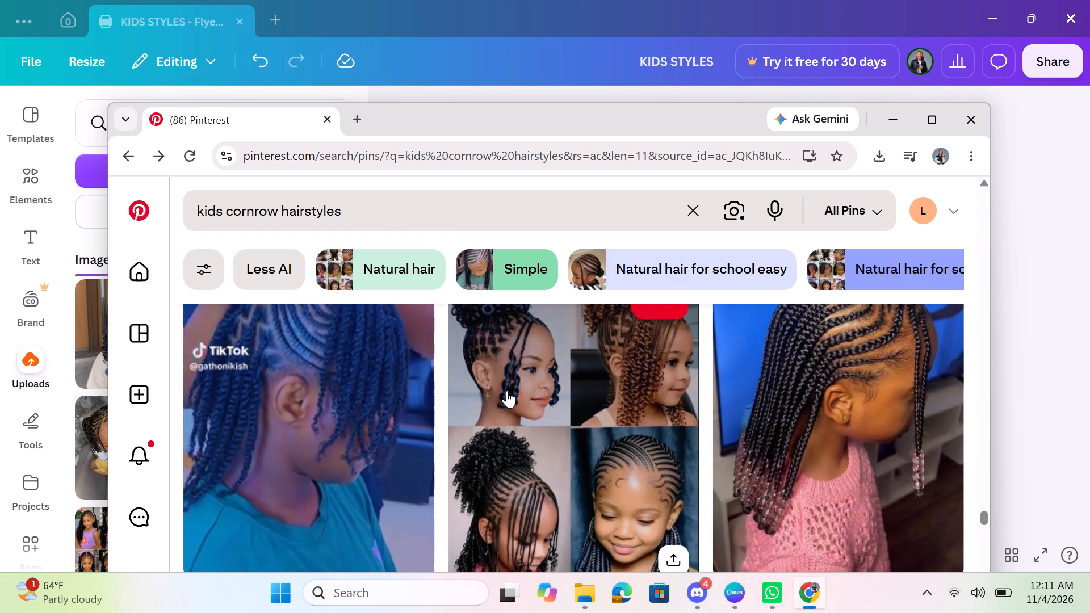
scroll(507, 391, "down", 3)
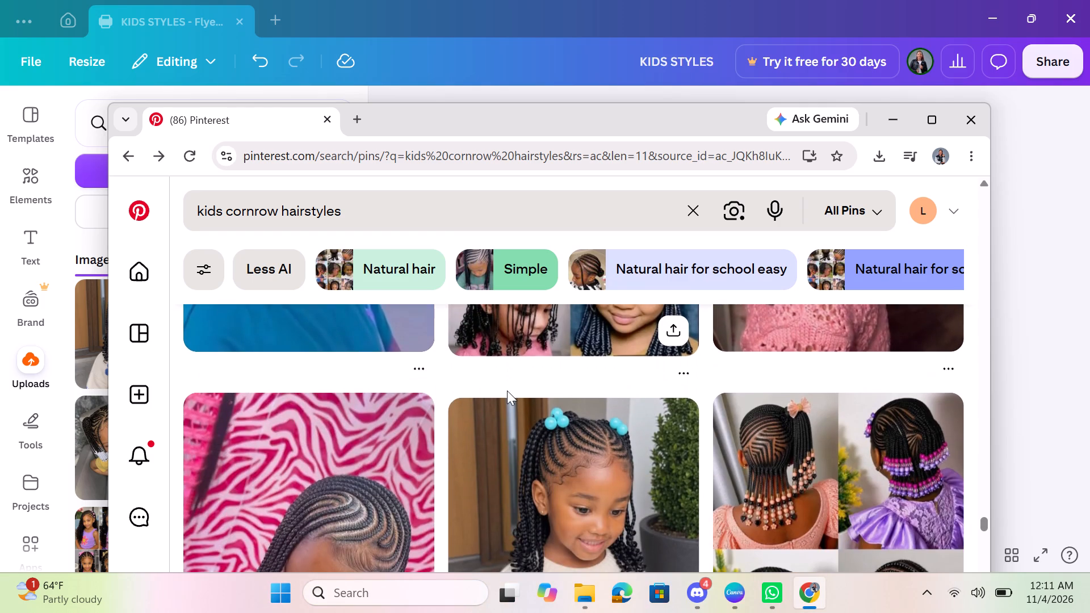
scroll(507, 391, "down", 4)
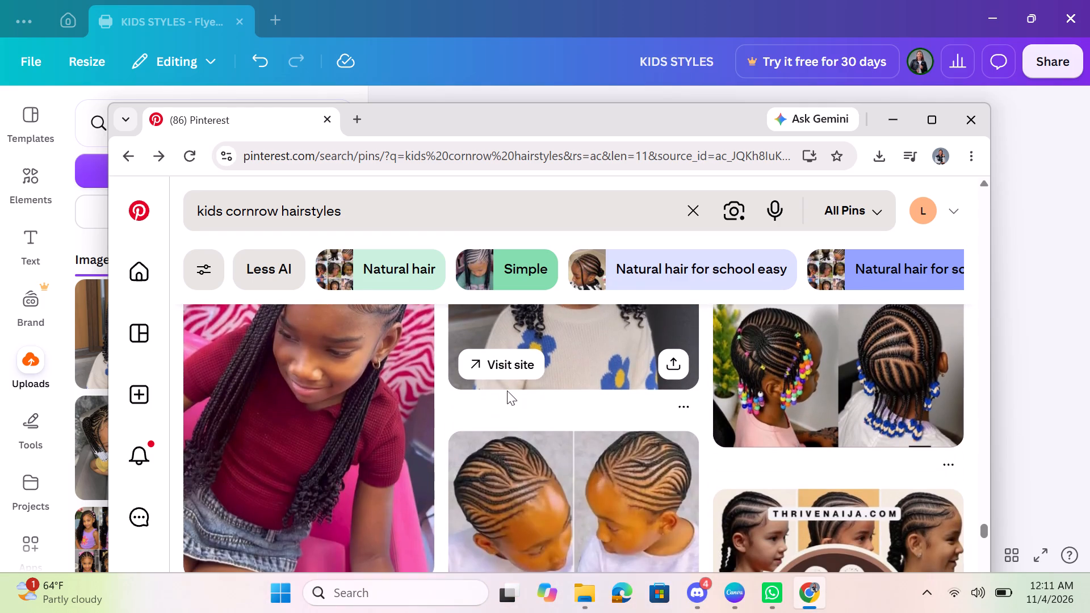
scroll(507, 391, "down", 4)
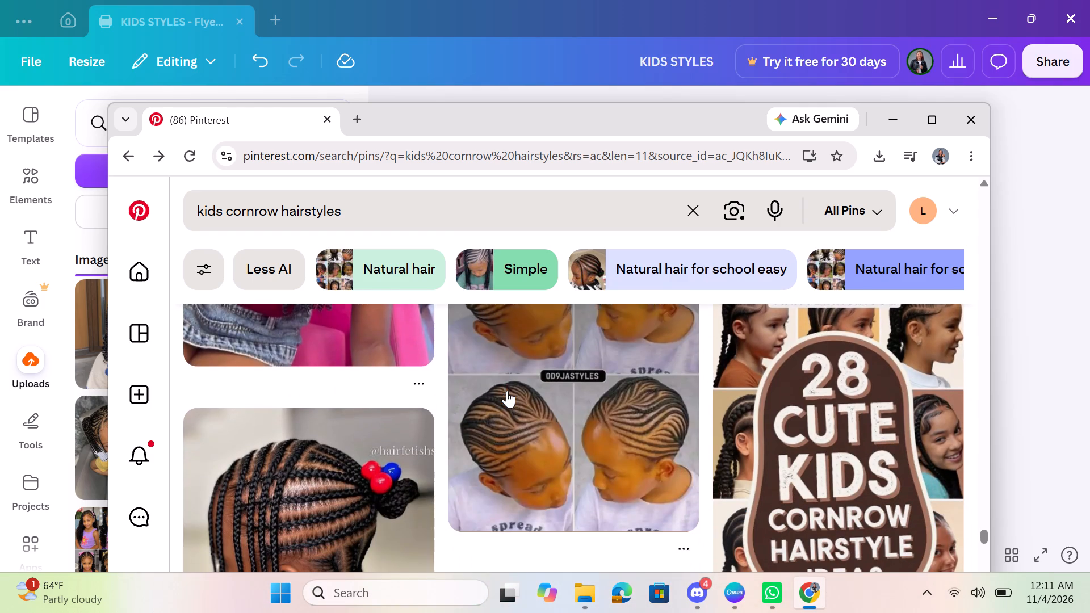
scroll(507, 391, "down", 2)
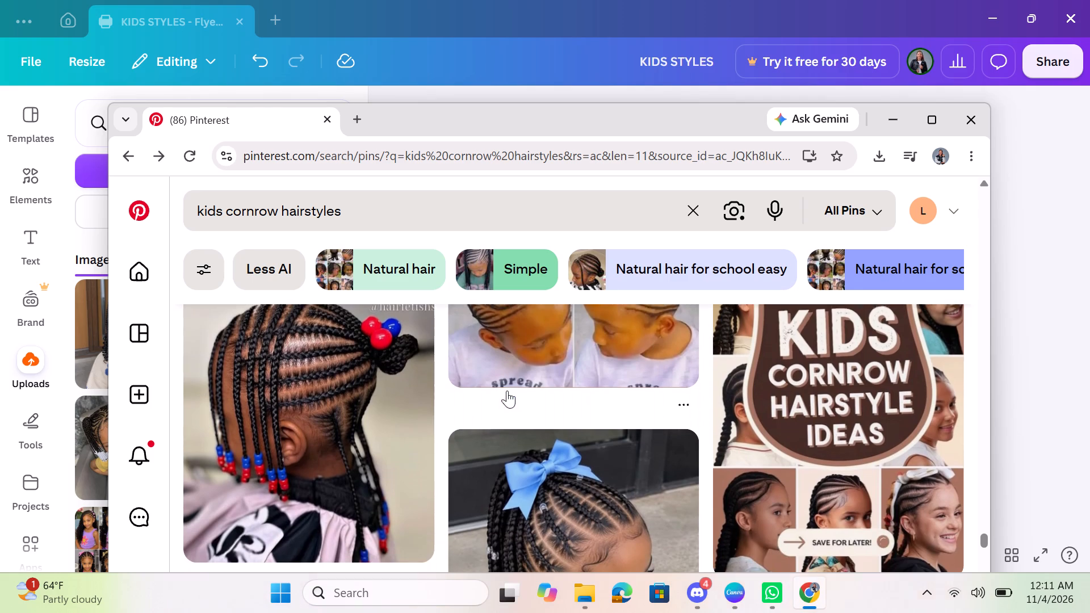
scroll(507, 391, "down", 5)
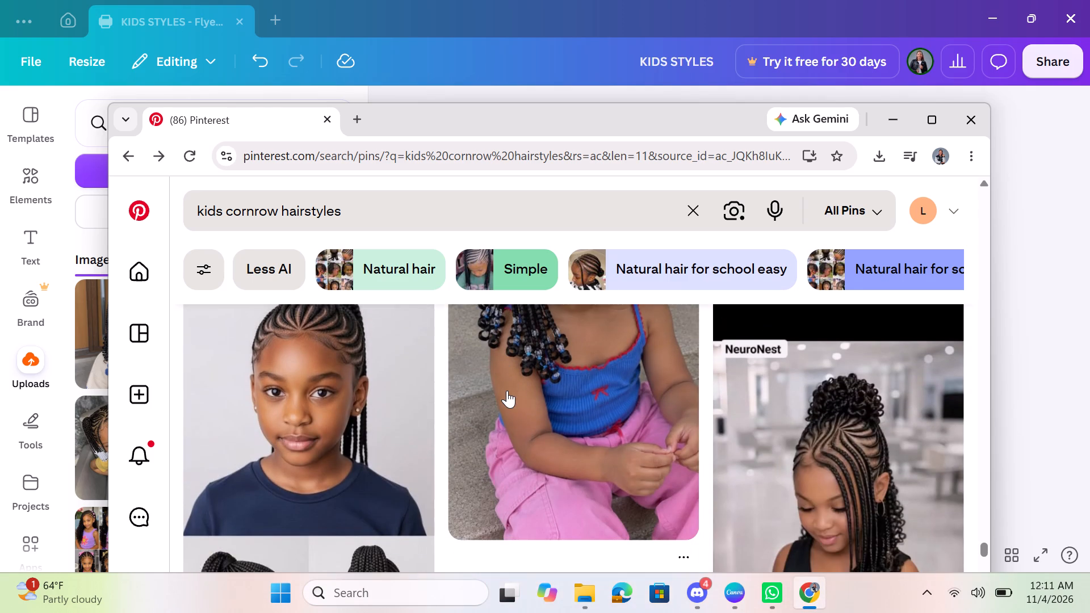
scroll(507, 391, "up", 2)
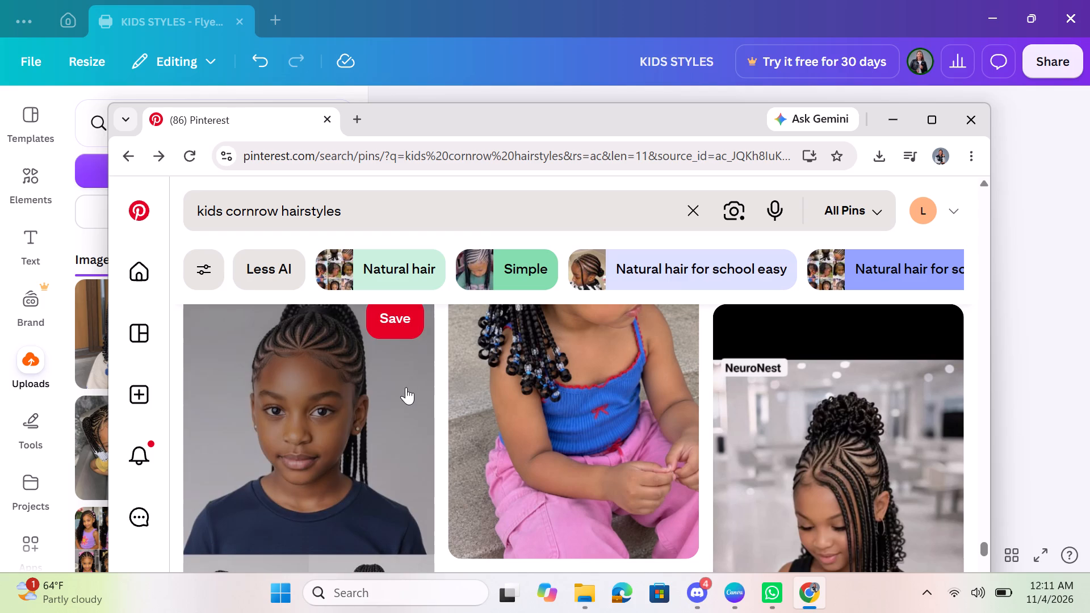
Download the image of the pin showing the girl in a navy T-shirt with cornrows, and return to the search results.
left_click(406, 387)
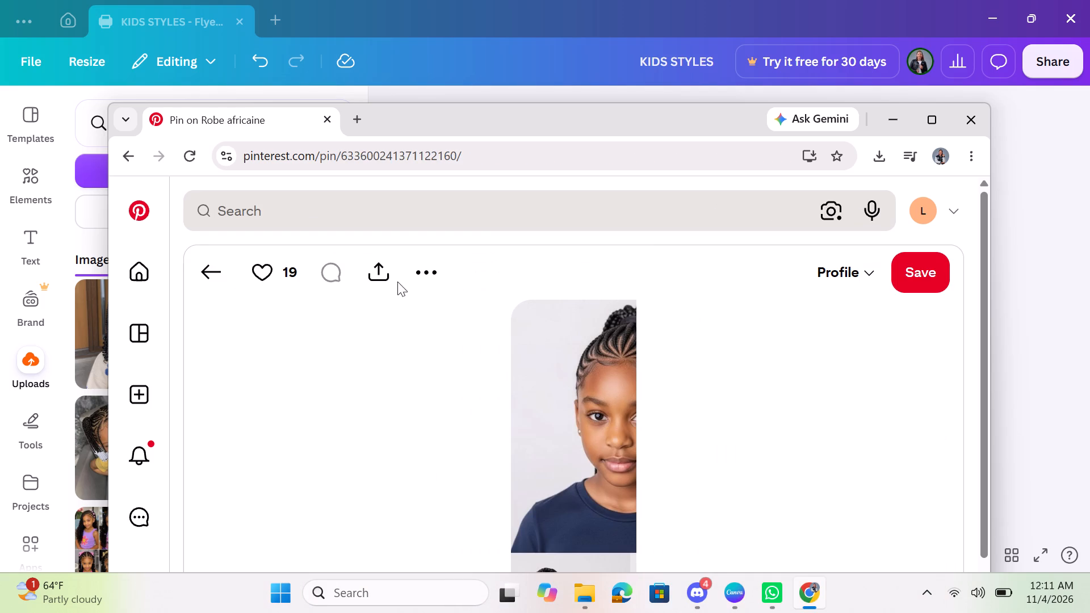
left_click(435, 270)
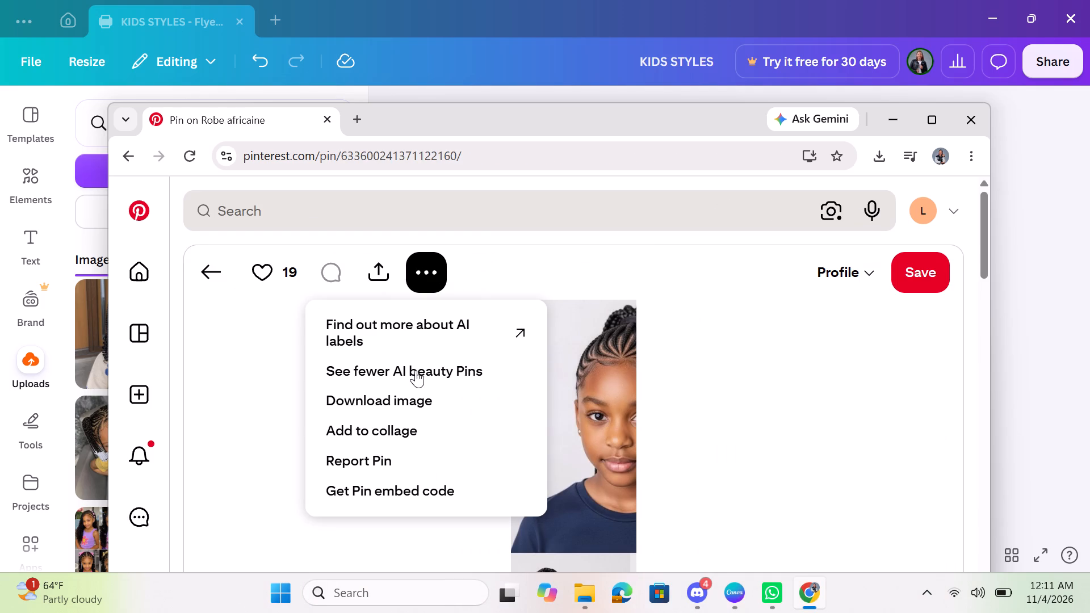
left_click(401, 397)
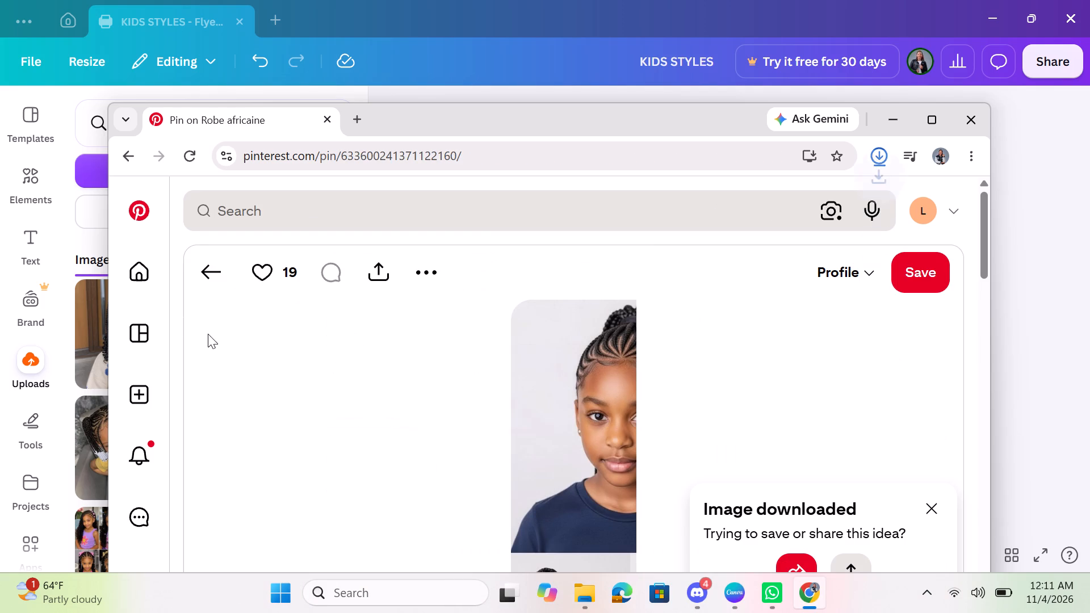
left_click(213, 268)
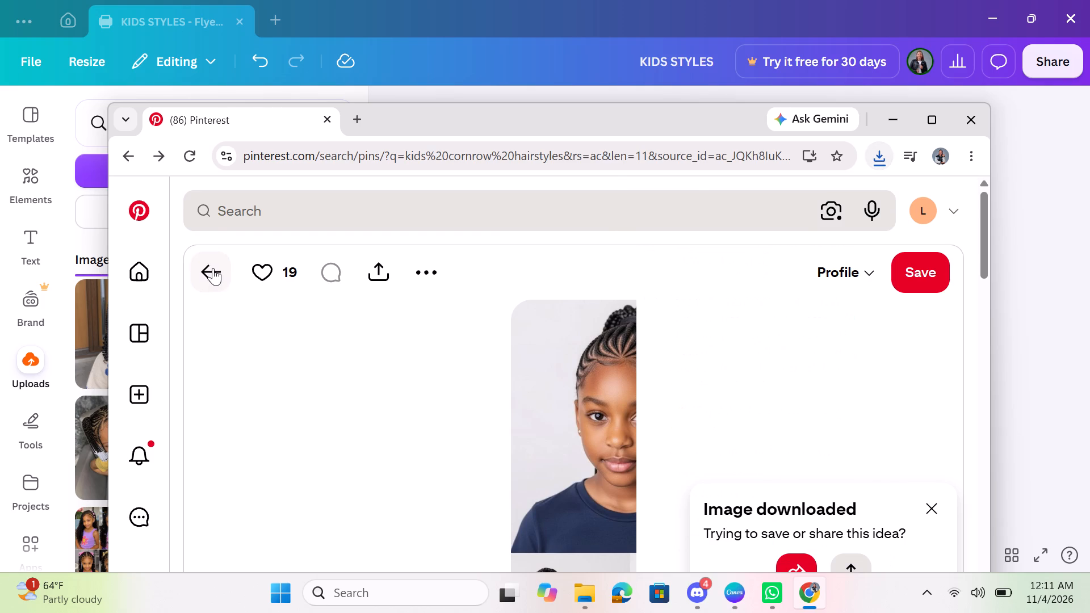
Reopen the navy T-shirt girl pin from its side-profile ponytail photo, look over its pictures, and download the pin image again.
scroll(383, 381, "down", 2)
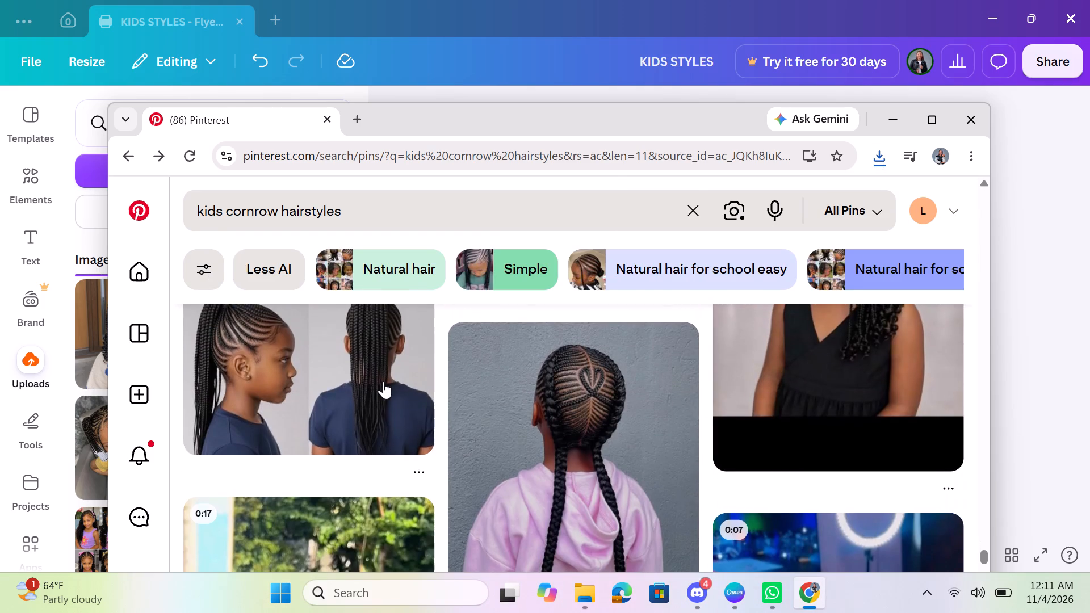
scroll(383, 381, "up", 1)
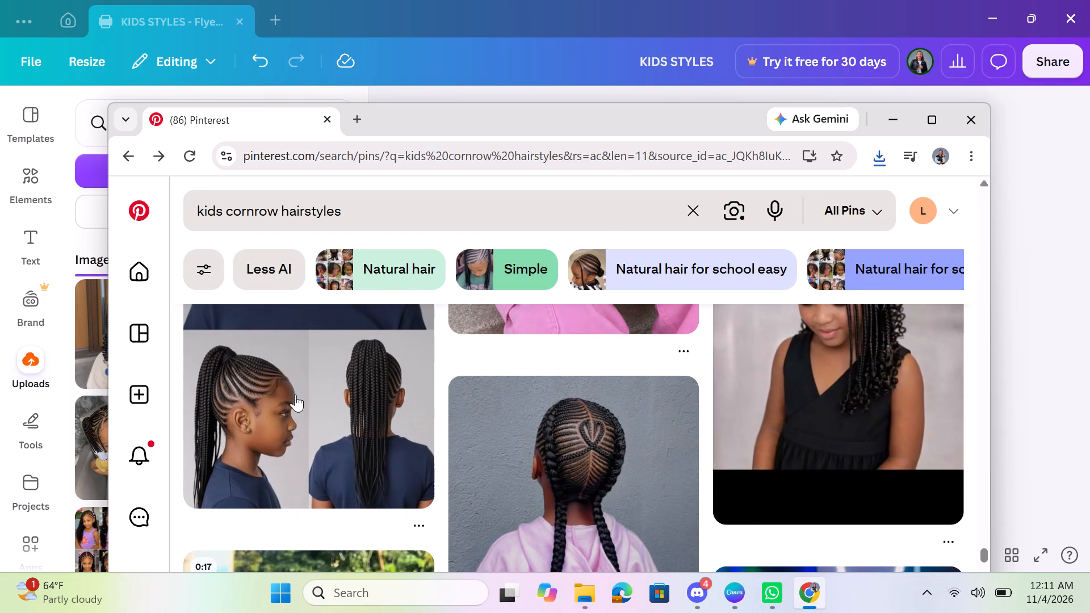
left_click(284, 404)
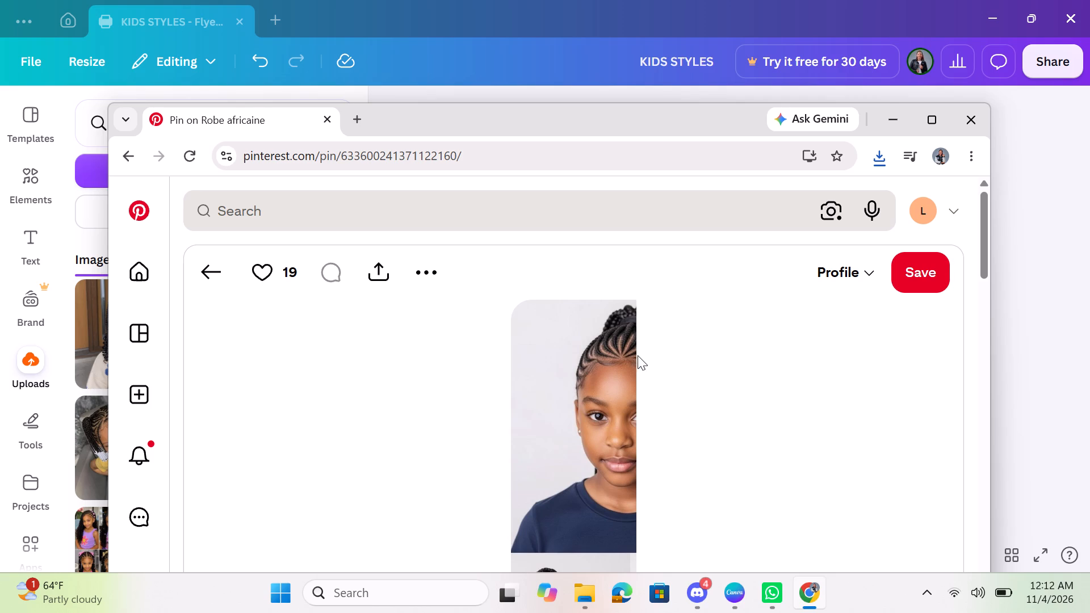
scroll(582, 366, "left", 2)
scroll(582, 366, "down", 2)
left_click(587, 379)
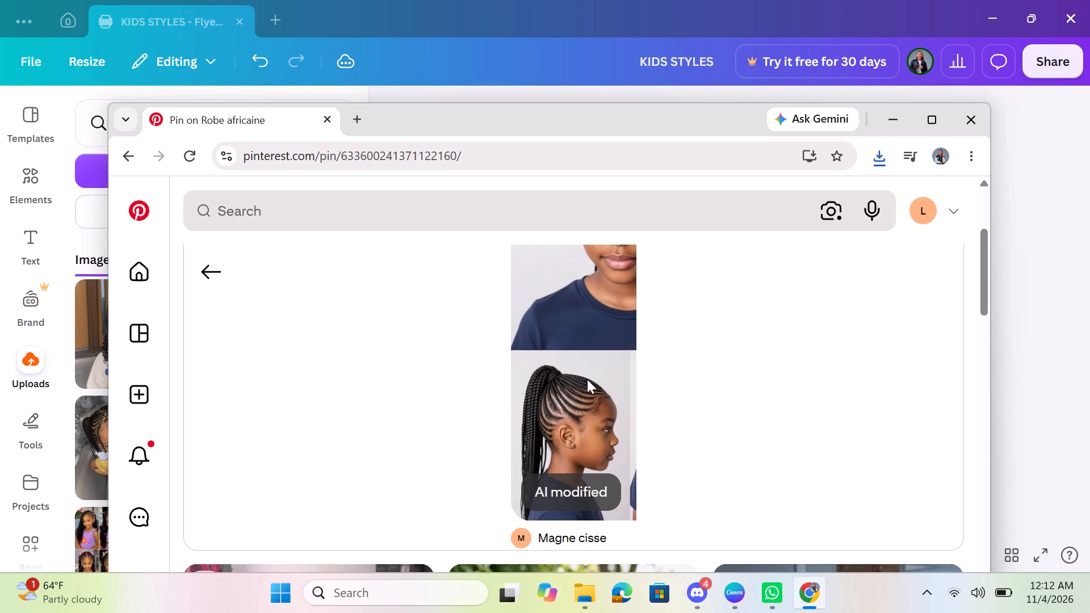
scroll(476, 276, "up", 1)
double_click(571, 473)
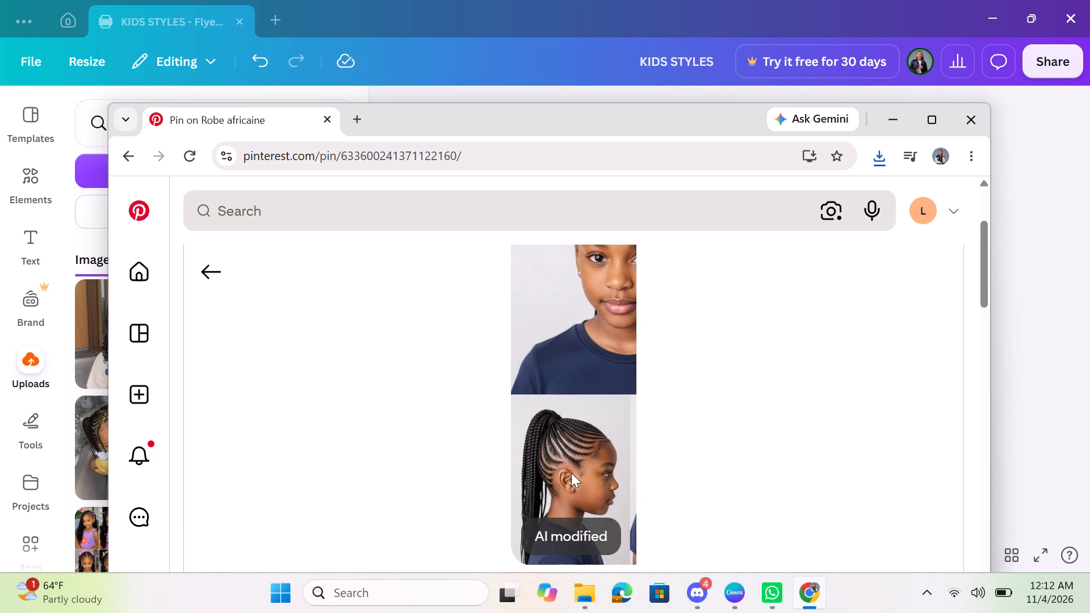
scroll(458, 371, "up", 3)
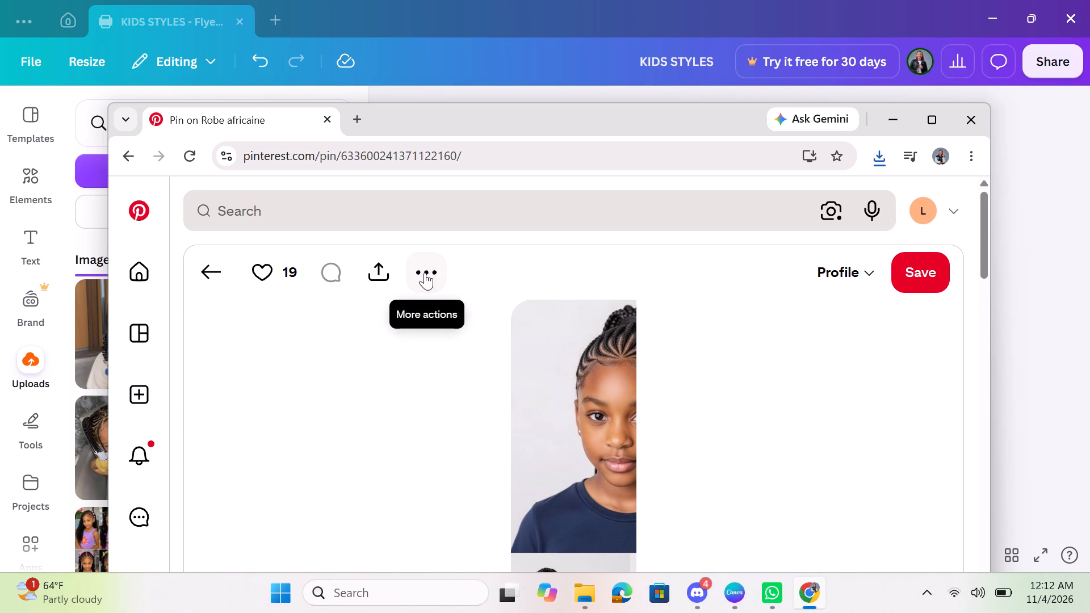
left_click(425, 272)
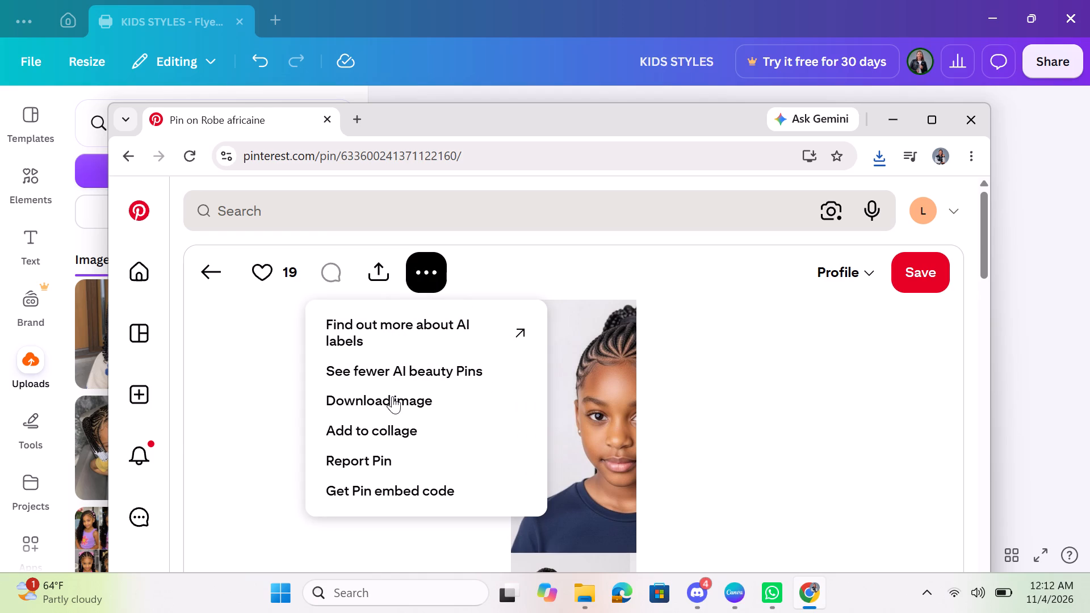
left_click(392, 396)
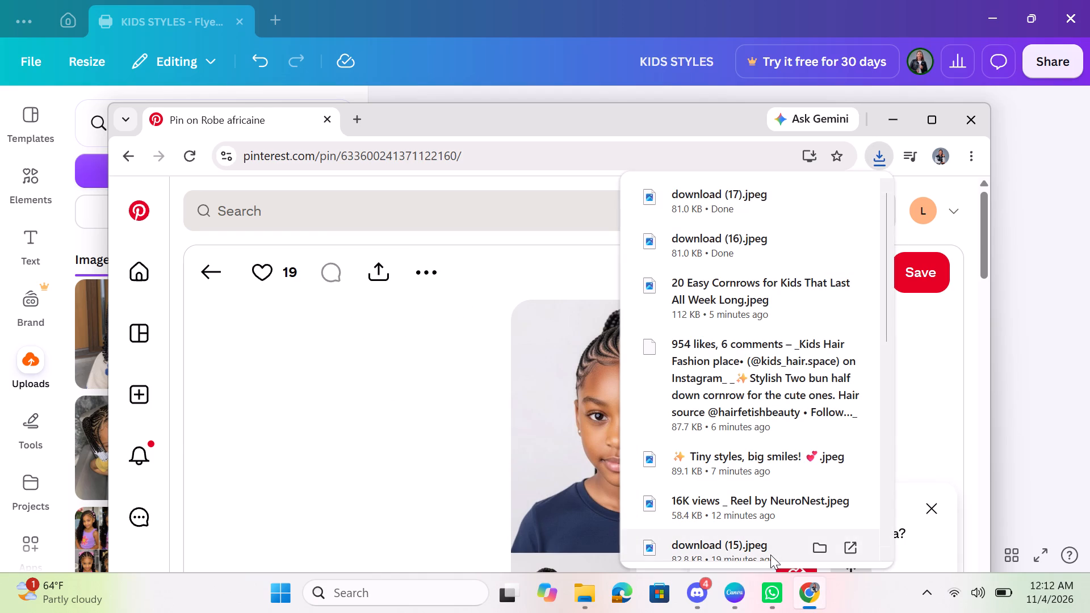
Switch to Canva and upload the file download (16) from the Downloads folder.
left_click(735, 597)
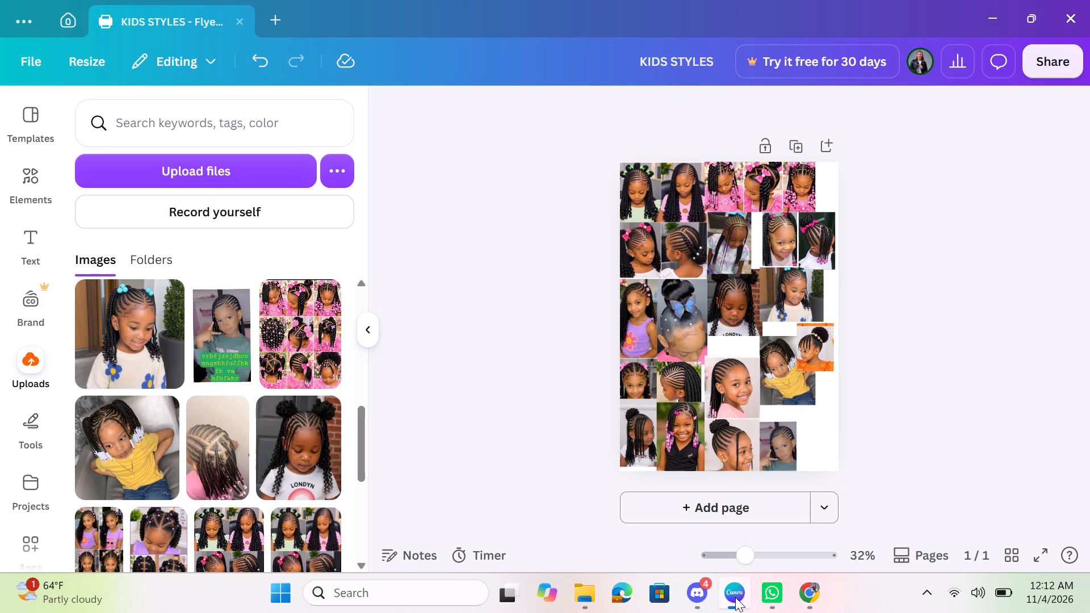
left_click(153, 170)
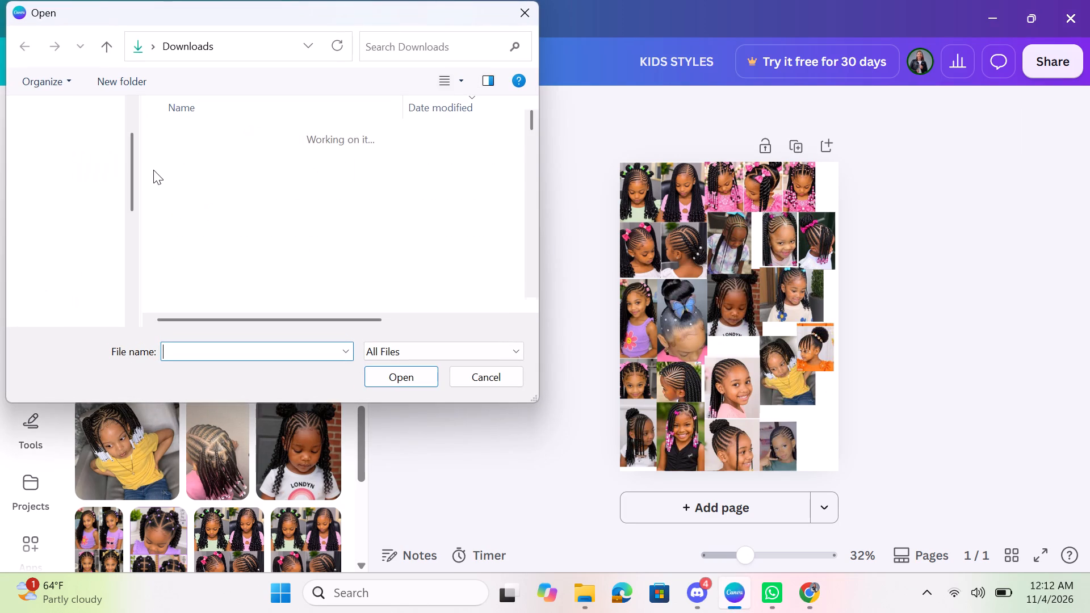
left_click(383, 188)
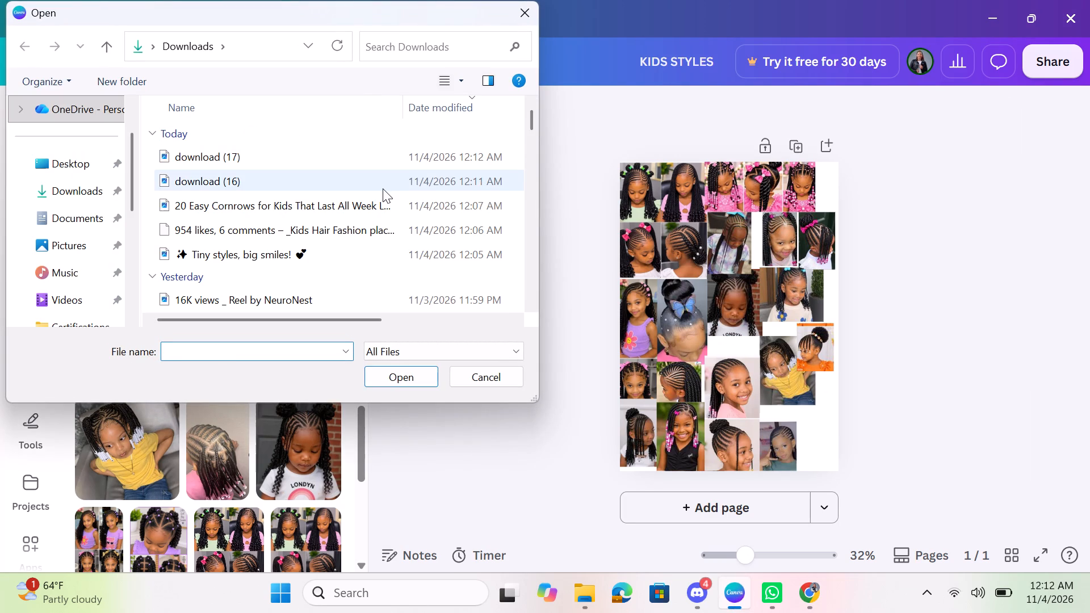
left_click(416, 373)
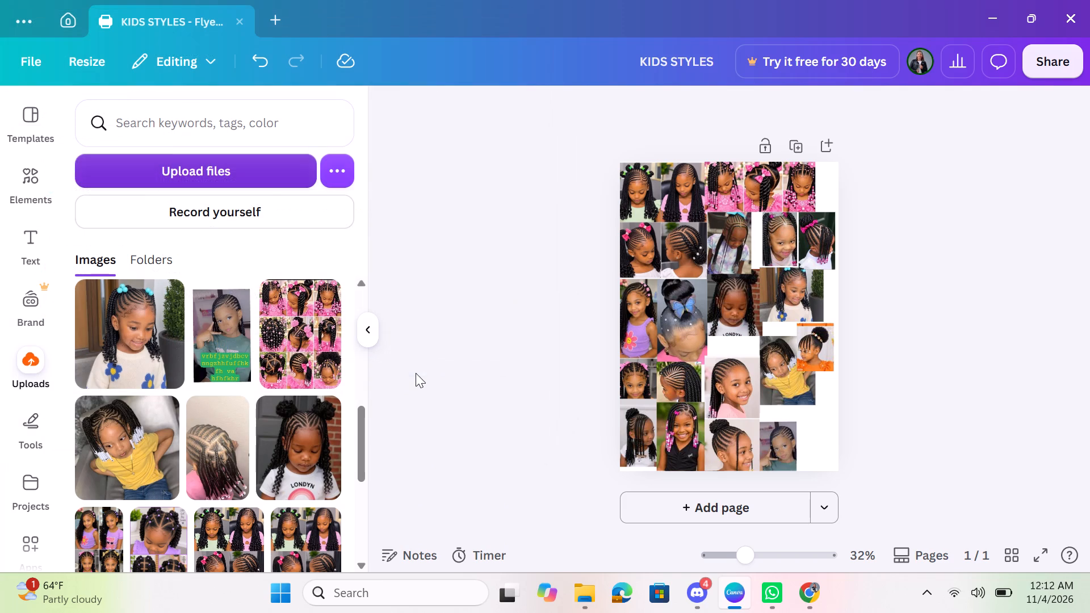
Upload the file download (17) from the Downloads folder to the Canva image uploads.
left_click(229, 165)
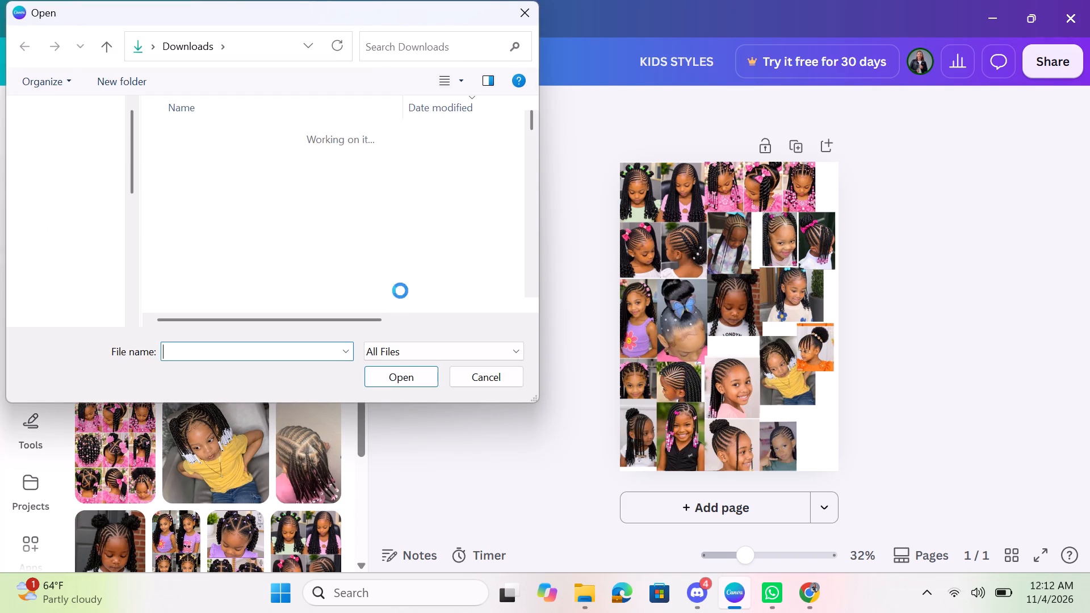
left_click(288, 170)
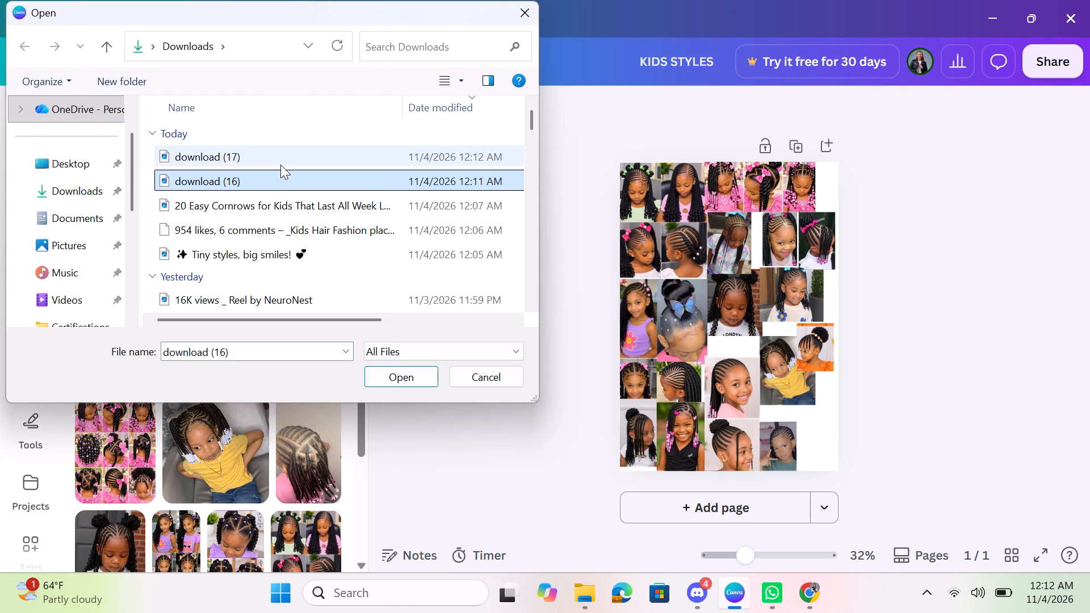
left_click(278, 158)
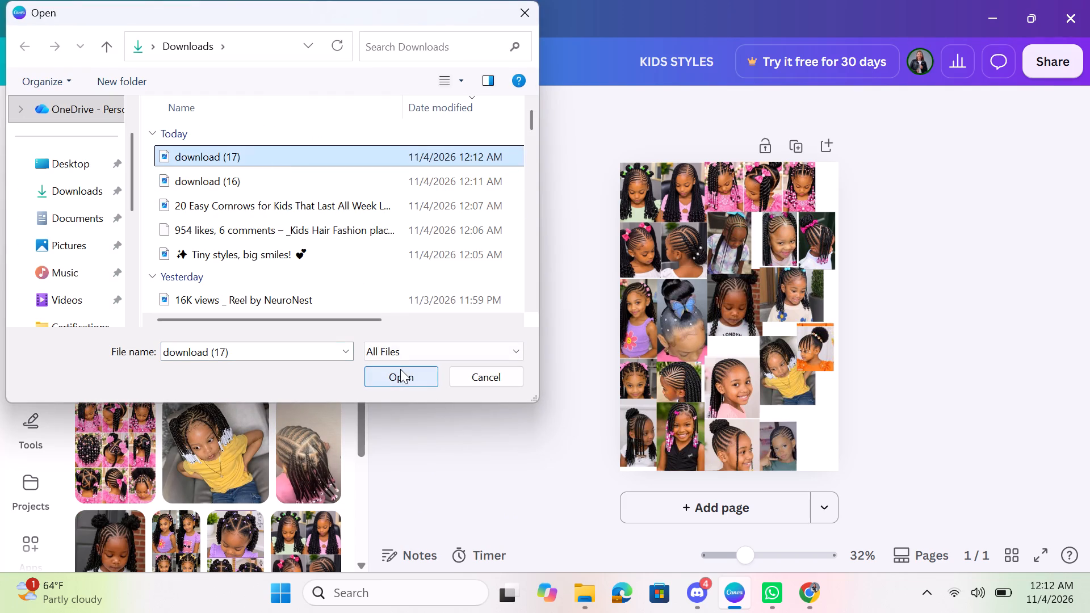
left_click(400, 369)
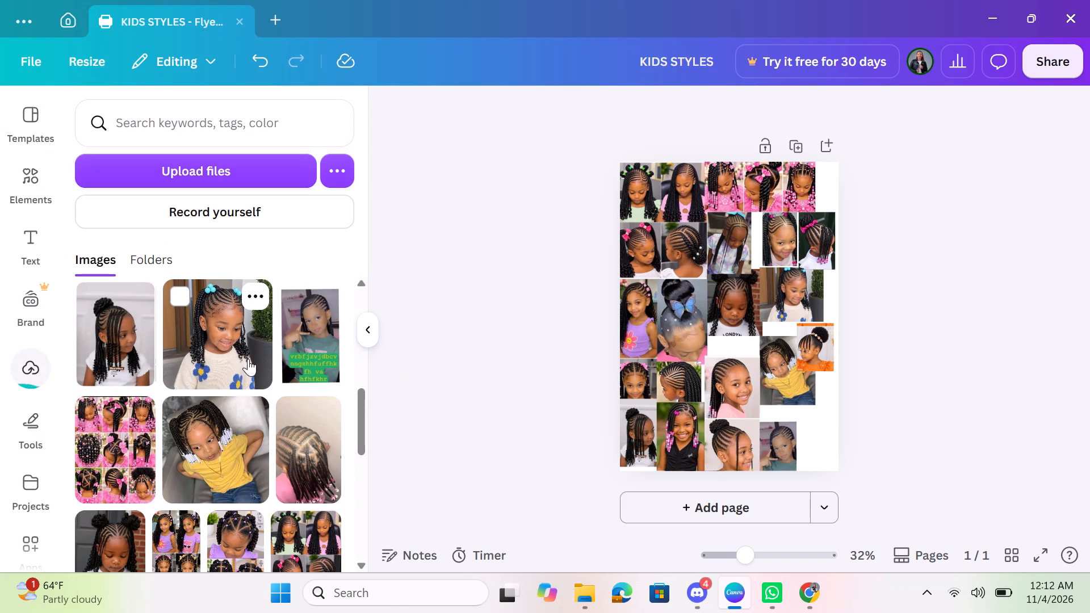
Add the uploaded navy T-shirt cornrows image to the flyer and crop it to the side-profile ponytail view.
scroll(235, 359, "up", 2)
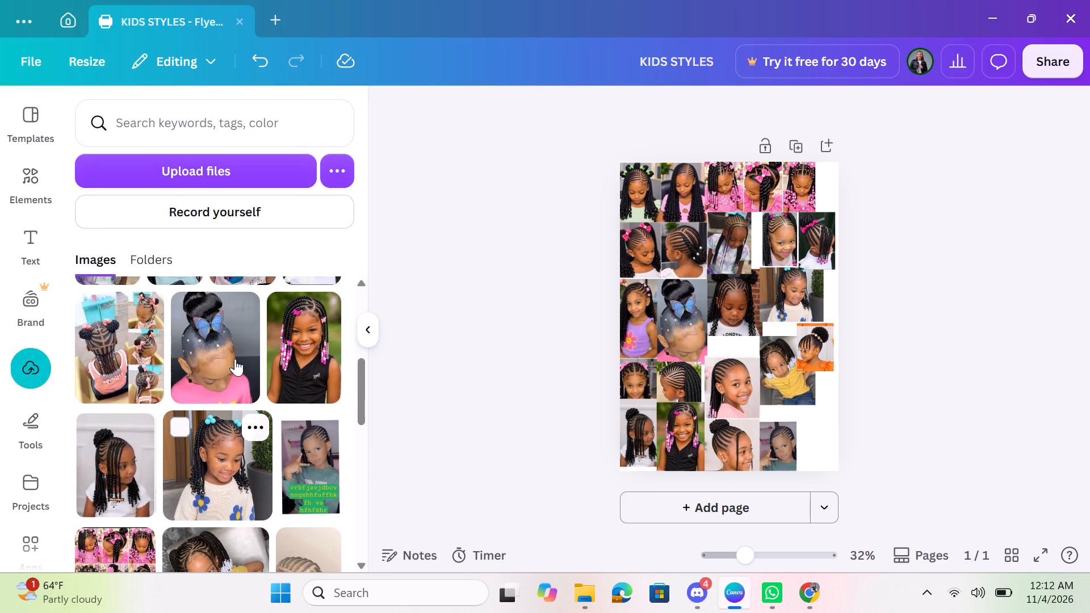
scroll(235, 359, "up", 10)
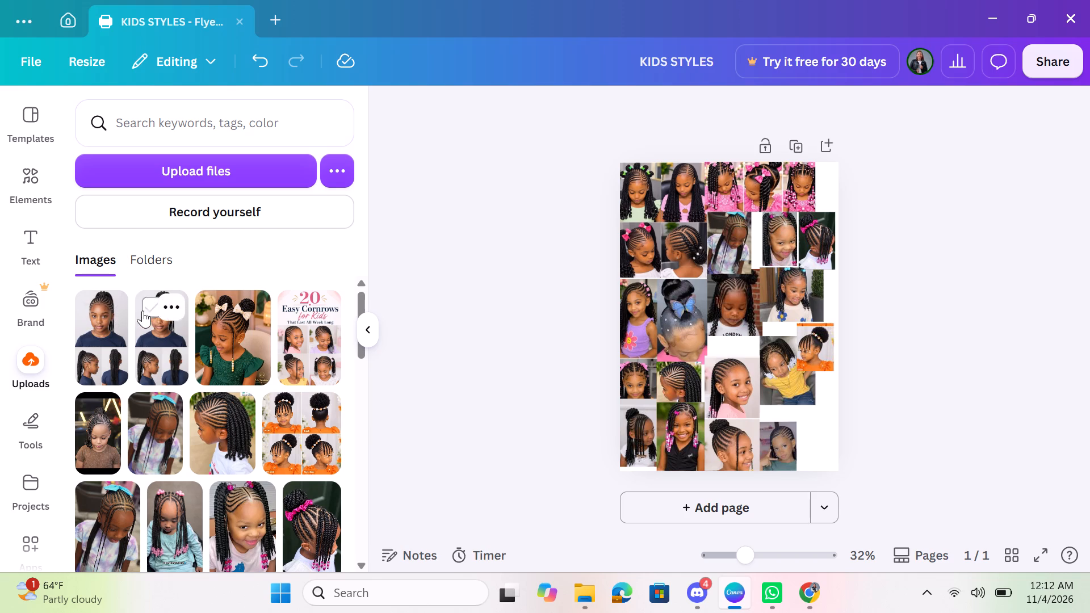
left_click(162, 358)
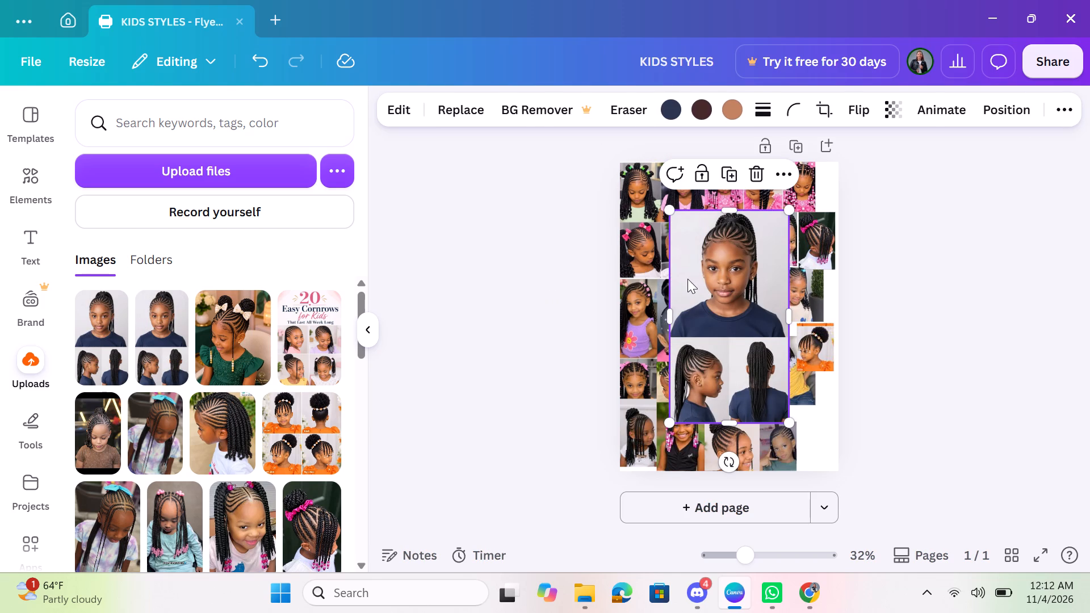
left_click_drag(687, 279, 785, 366)
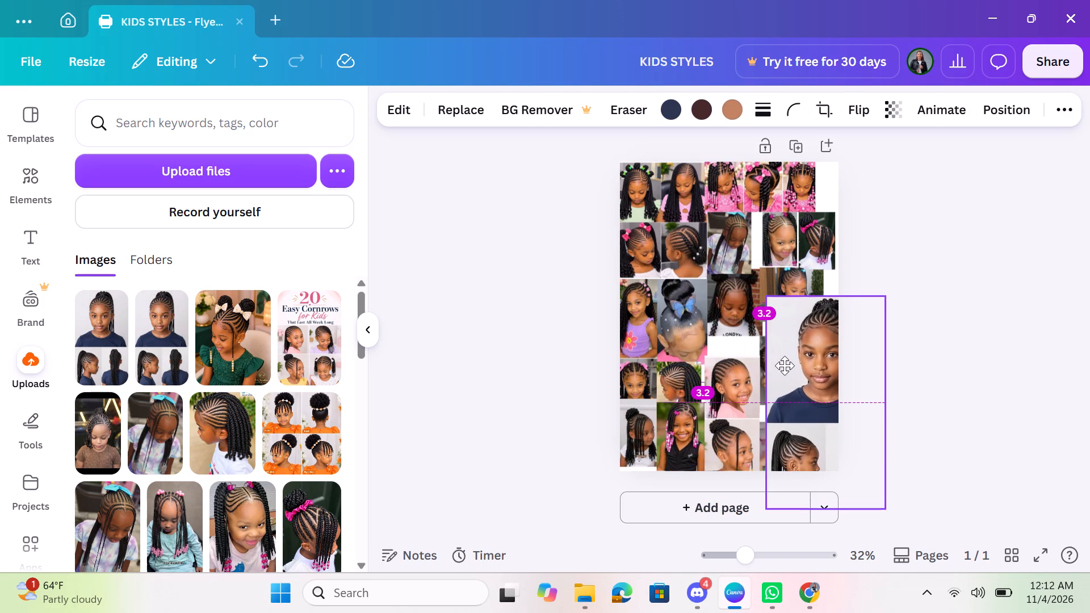
left_click_drag(785, 366, 769, 328)
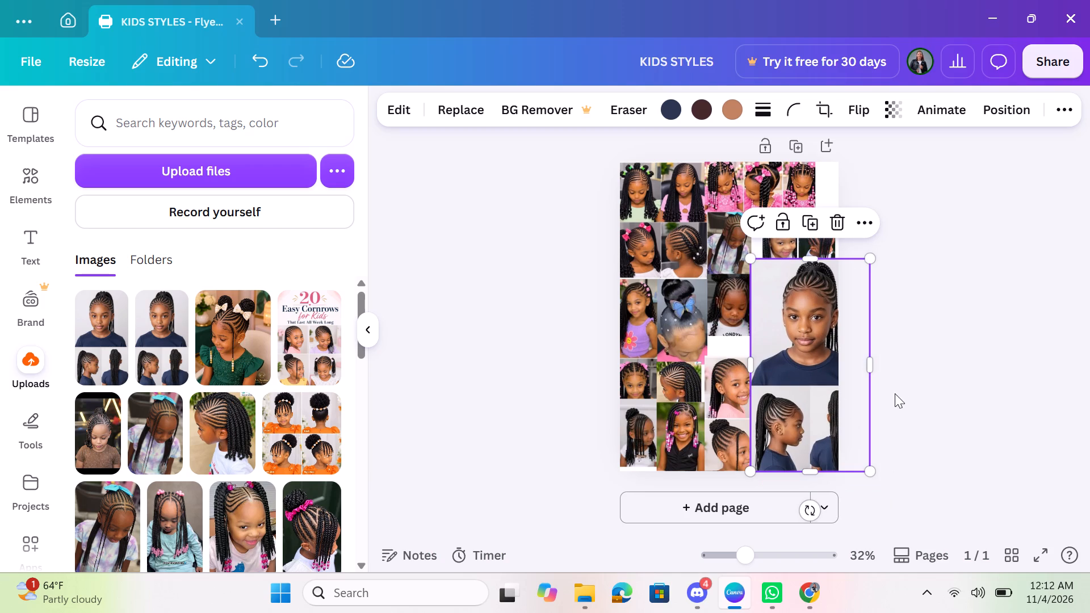
left_click_drag(869, 371, 837, 370)
left_click_drag(790, 259, 811, 324)
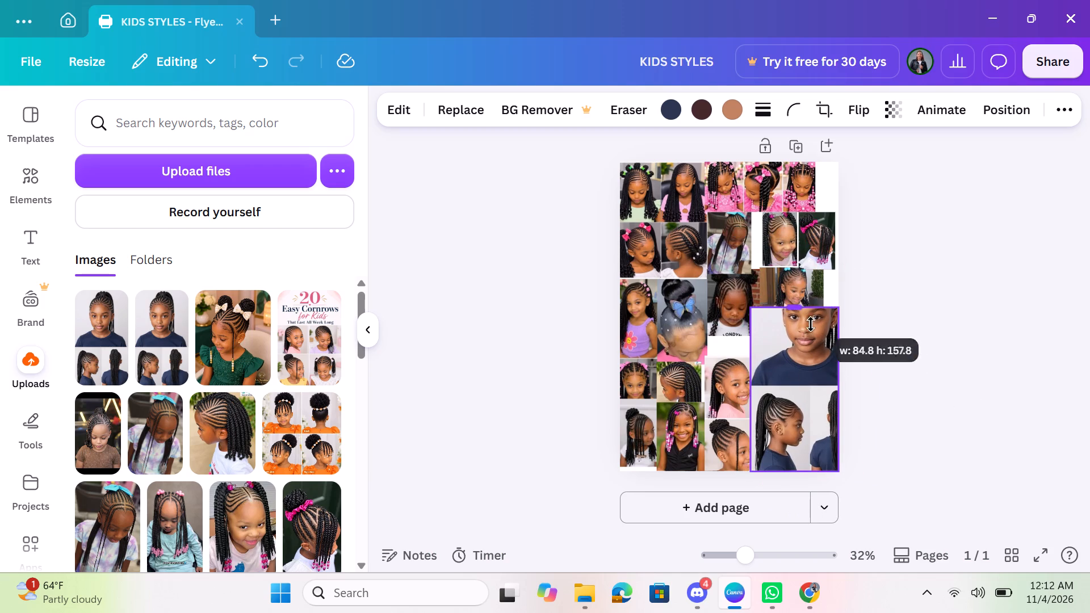
left_click_drag(811, 324, 813, 380)
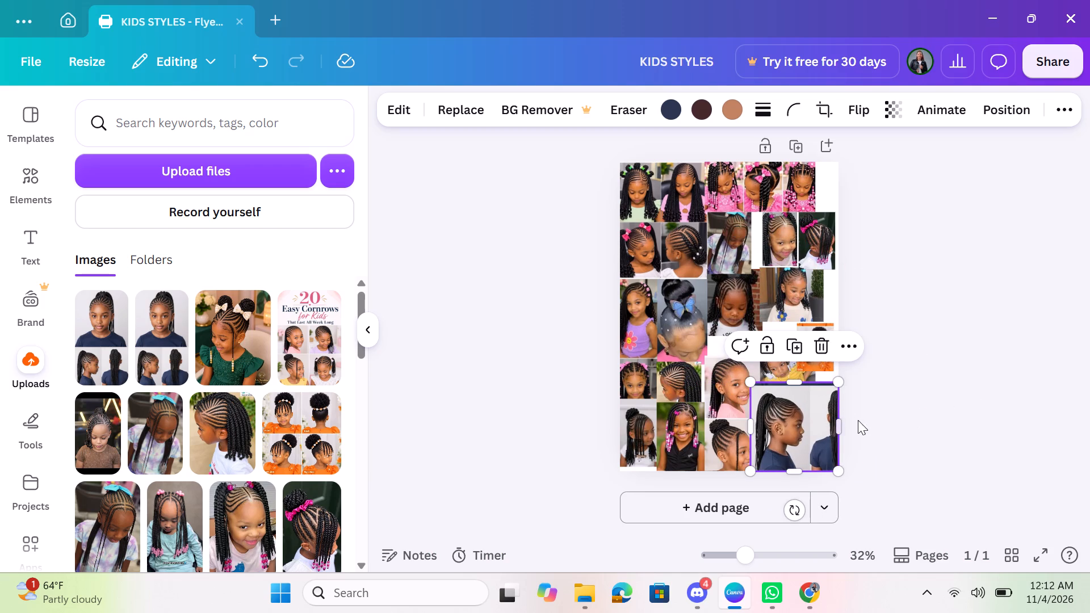
left_click_drag(835, 427, 804, 425)
Place the cropped ponytail photo in the flyer's bottom-right corner and trim its lower edge to the page edge.
left_click_drag(785, 420, 808, 423)
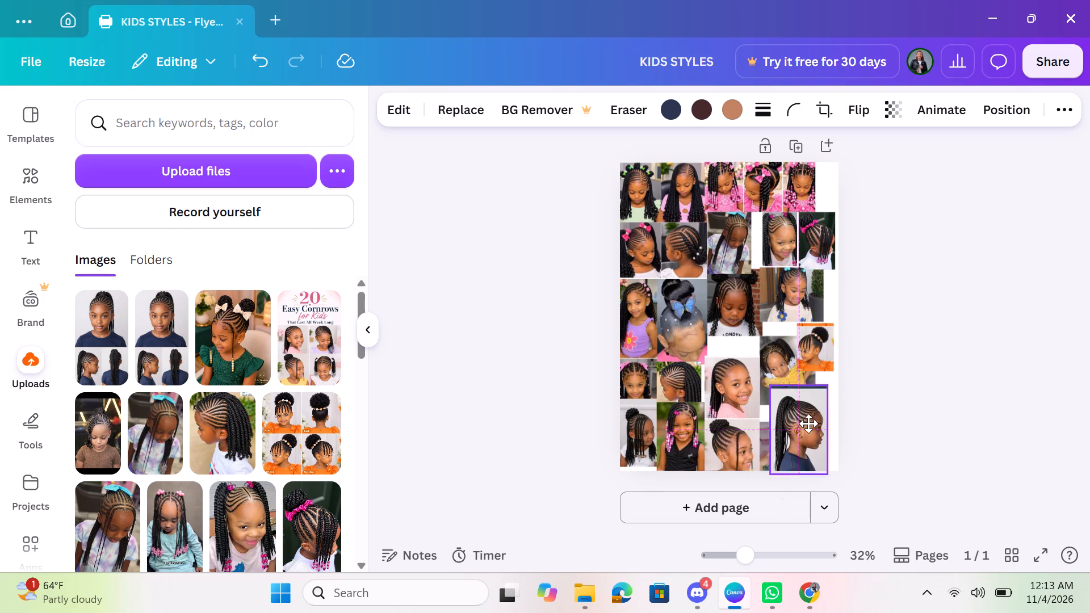
left_click_drag(808, 423, 825, 426)
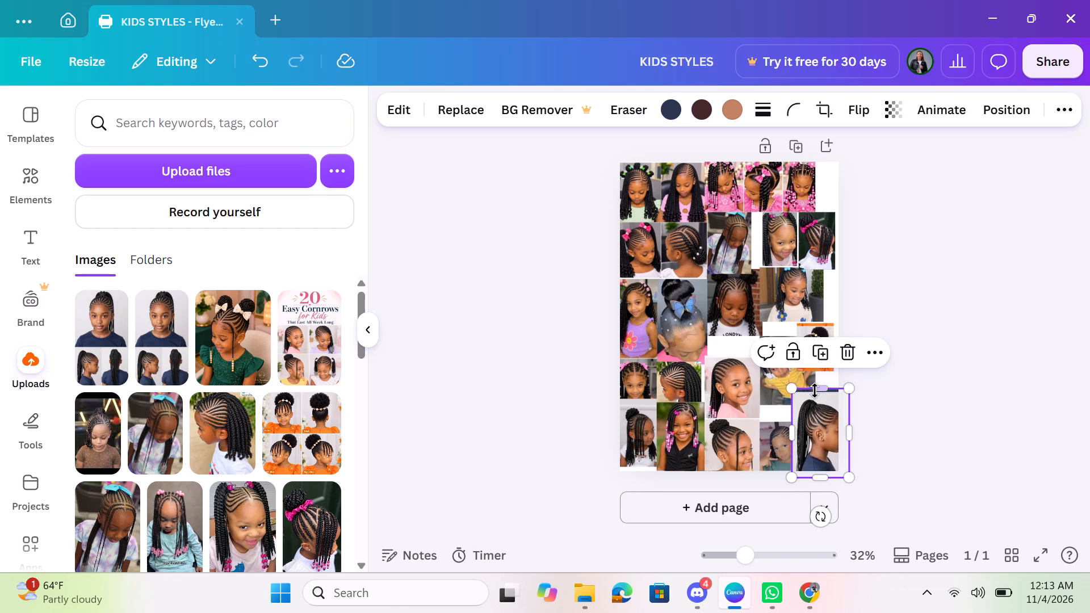
left_click_drag(828, 480, 828, 477)
left_click_drag(828, 477, 832, 472)
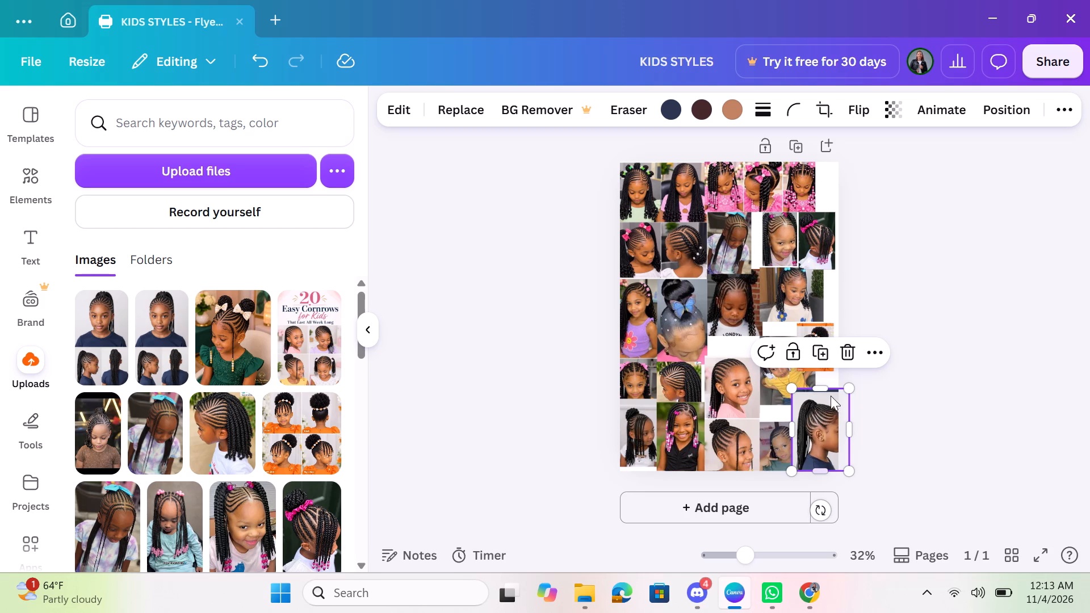
left_click(896, 412)
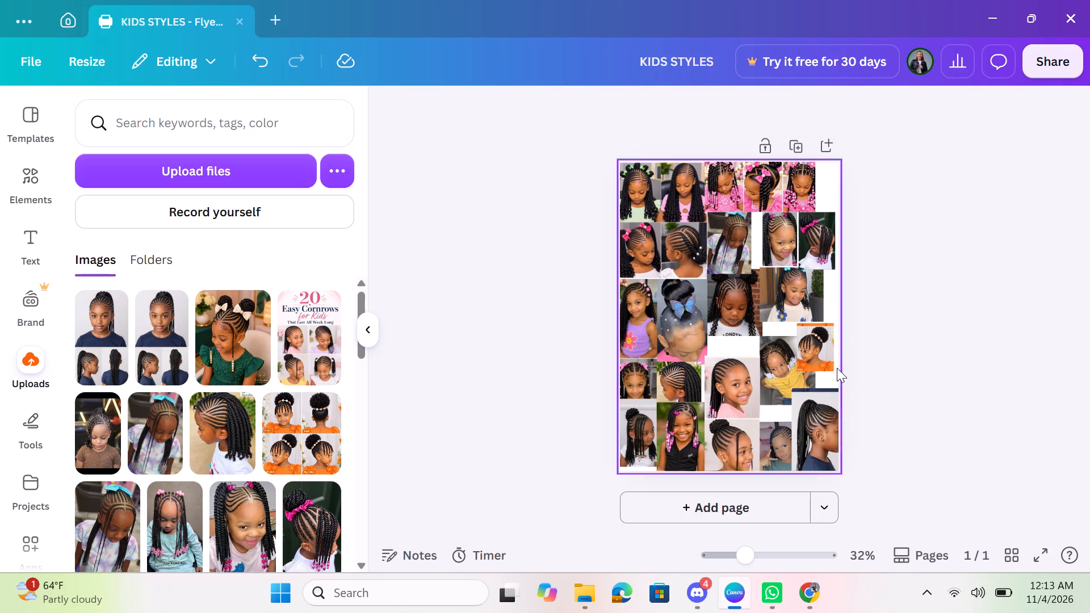
Move the photo of the girl in orange down toward the ponytail photo and the page's right edge, and adjust its top edge.
left_click_drag(827, 368, 834, 381)
left_click_drag(825, 334, 824, 328)
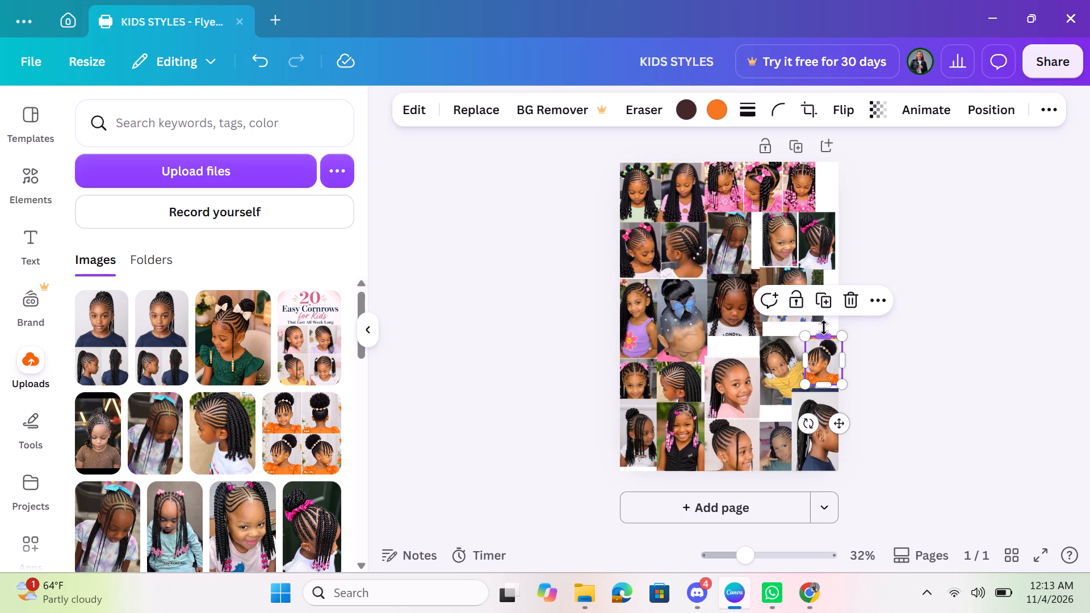
left_click_drag(824, 328, 823, 324)
left_click_drag(823, 320, 824, 335)
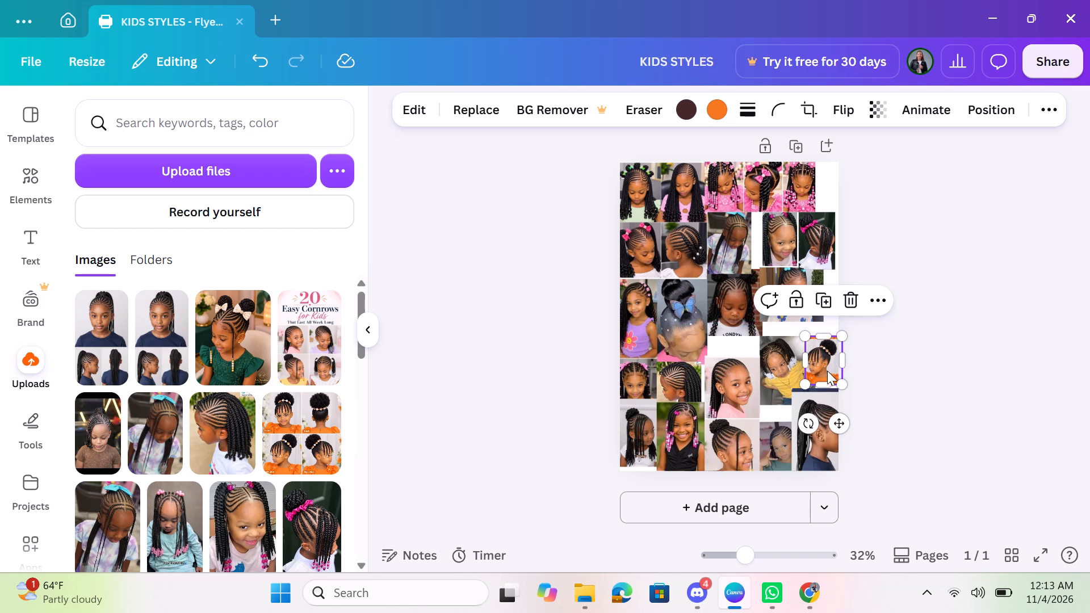
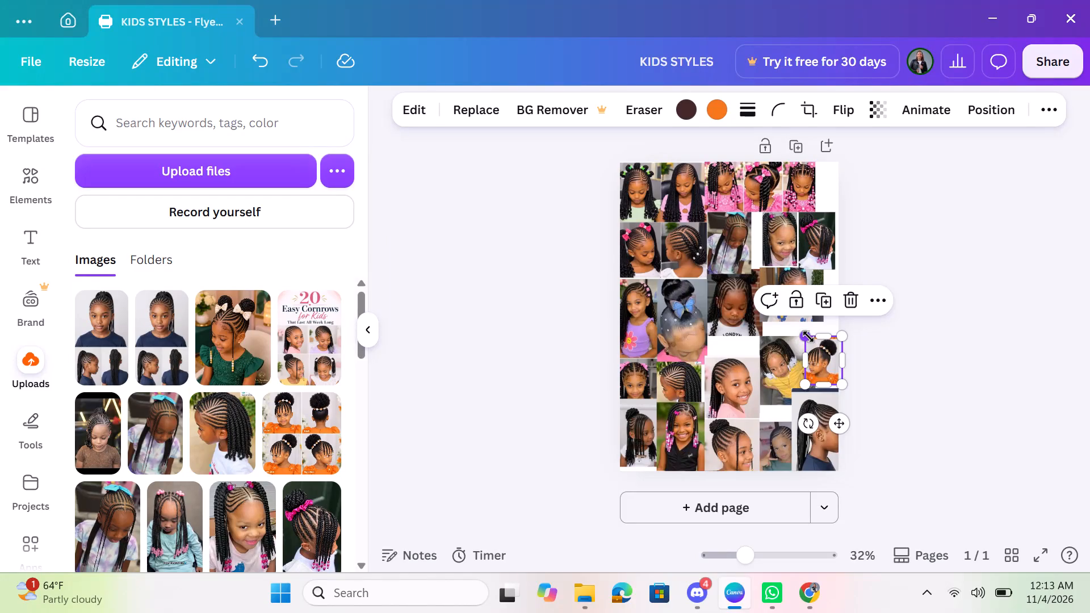
Enlarge the photo of the girl in orange up and toward the yellow-sweater photo, keeping its lower edge against the ponytail photo.
left_click_drag(808, 337, 800, 330)
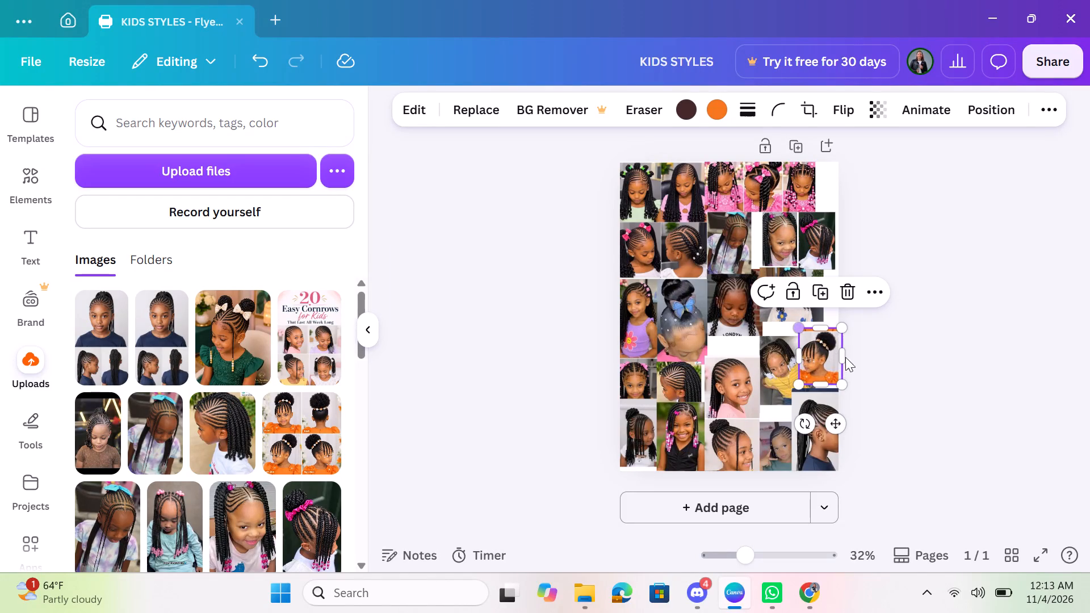
left_click(892, 383)
left_click(892, 383)
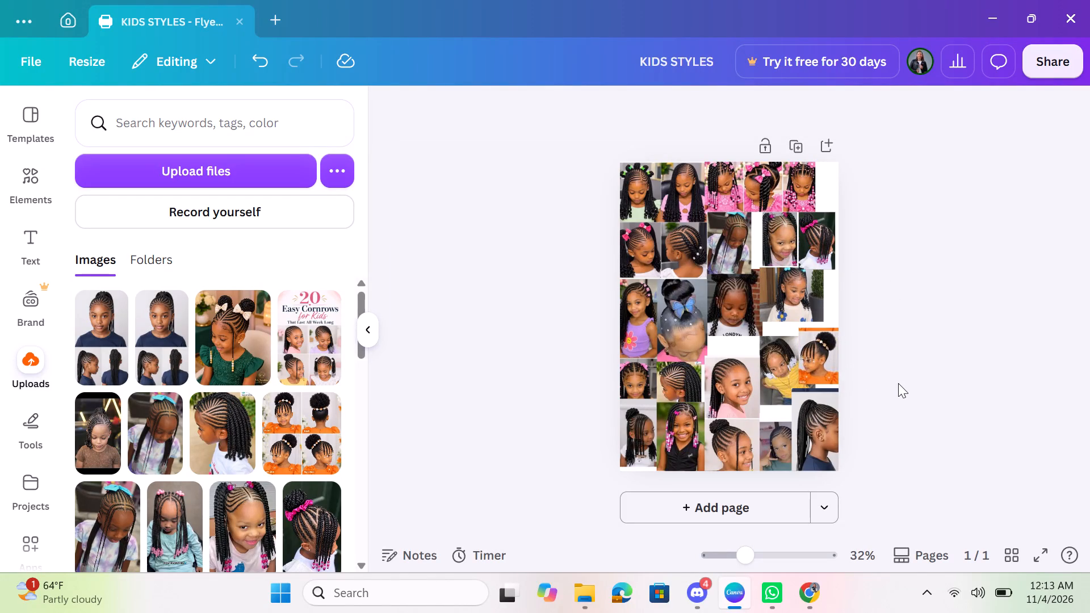
Move the small grey-green shirt photo in the bottom row up and left, and extend its right edge to the ponytail photo.
left_click(779, 421)
left_click_drag(779, 421, 779, 415)
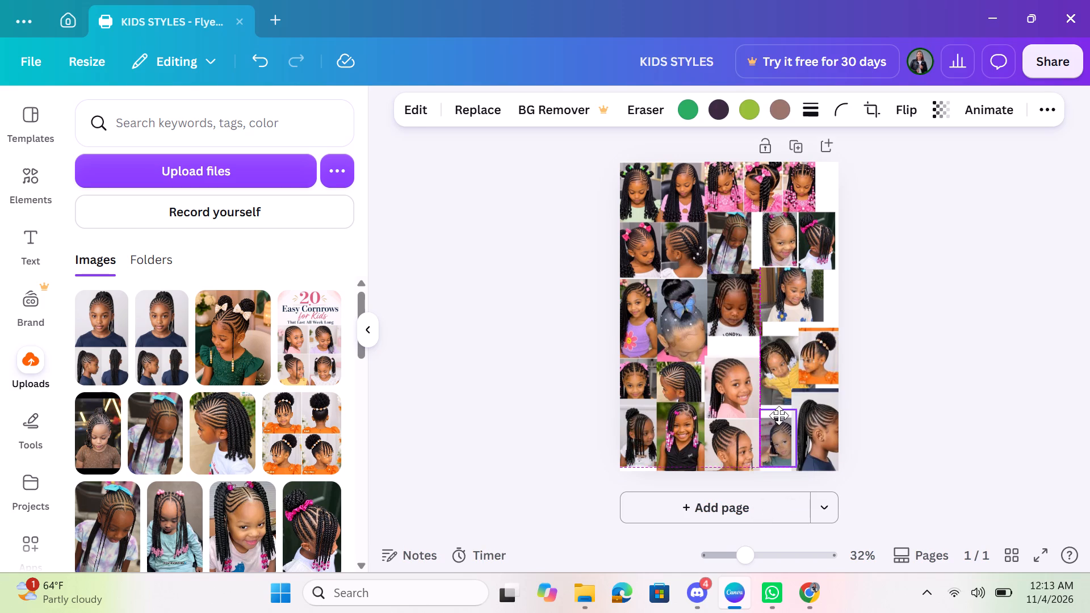
left_click_drag(779, 415, 774, 413)
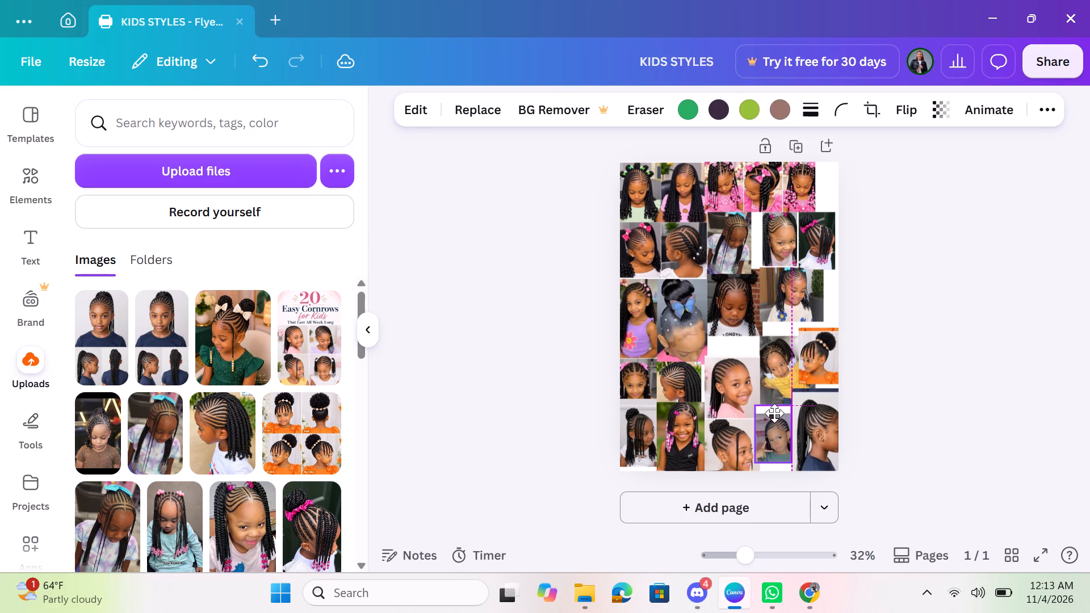
left_click_drag(774, 413, 770, 413)
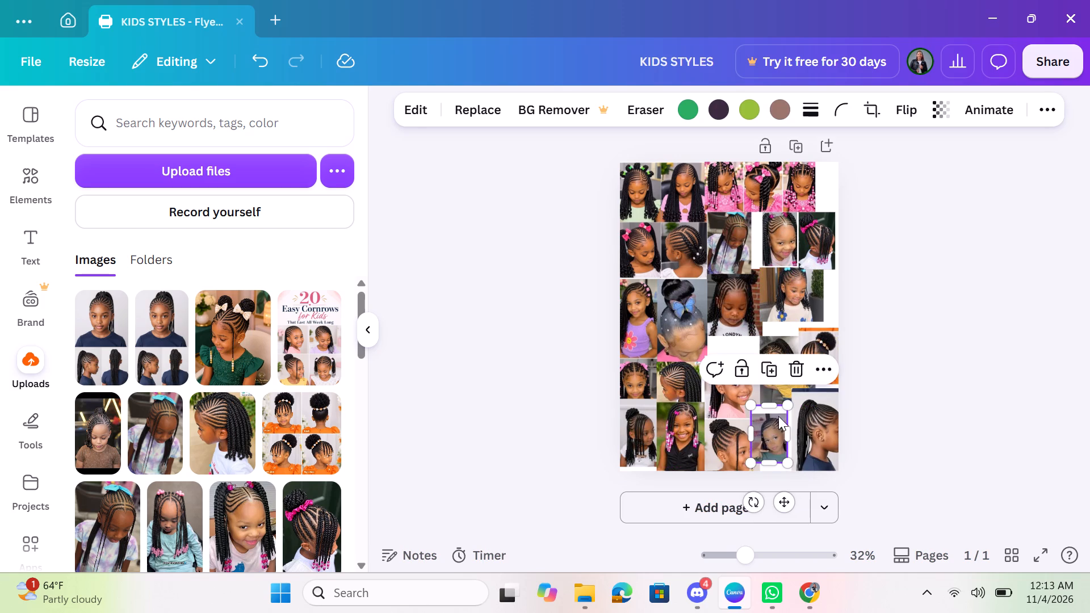
left_click_drag(782, 418, 787, 418)
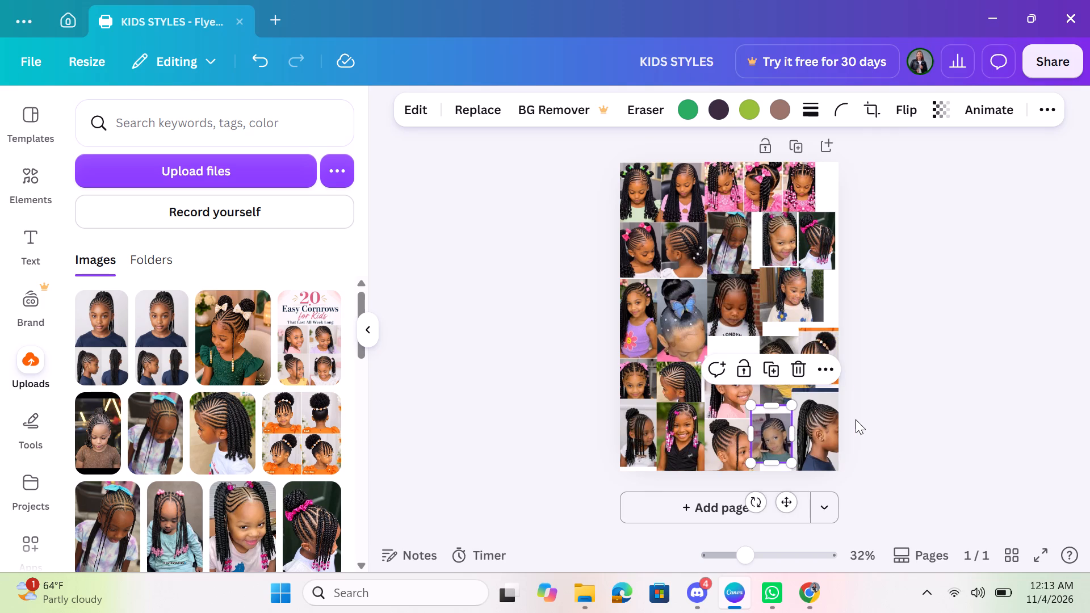
left_click(860, 419)
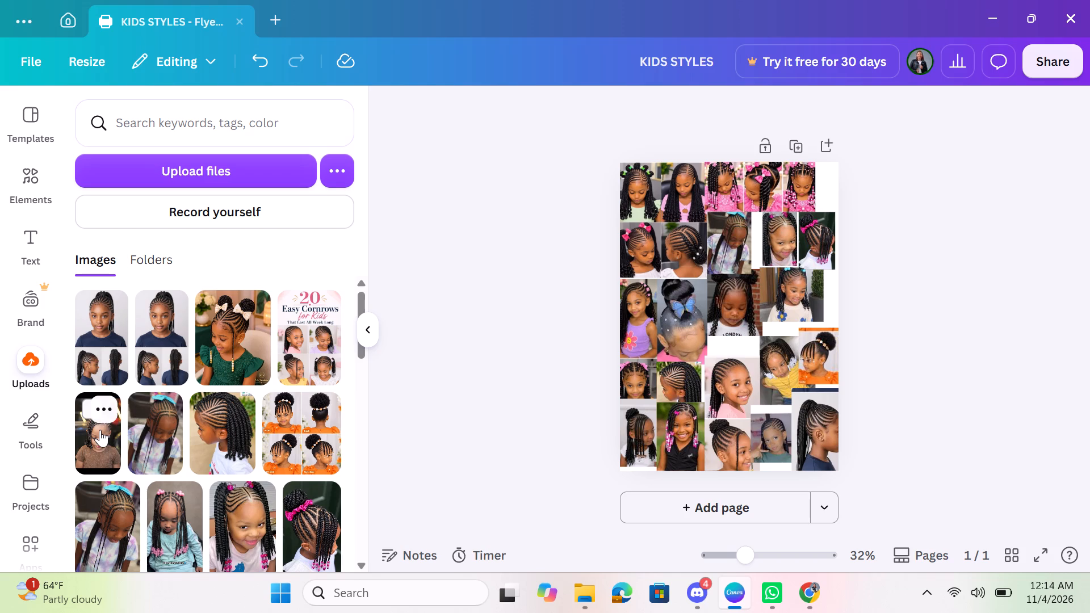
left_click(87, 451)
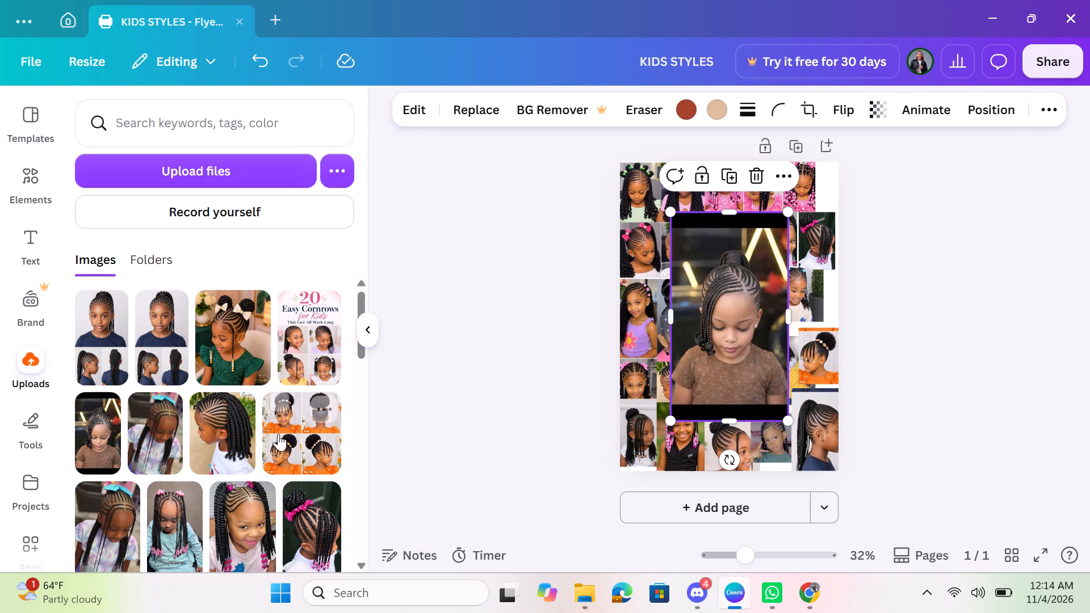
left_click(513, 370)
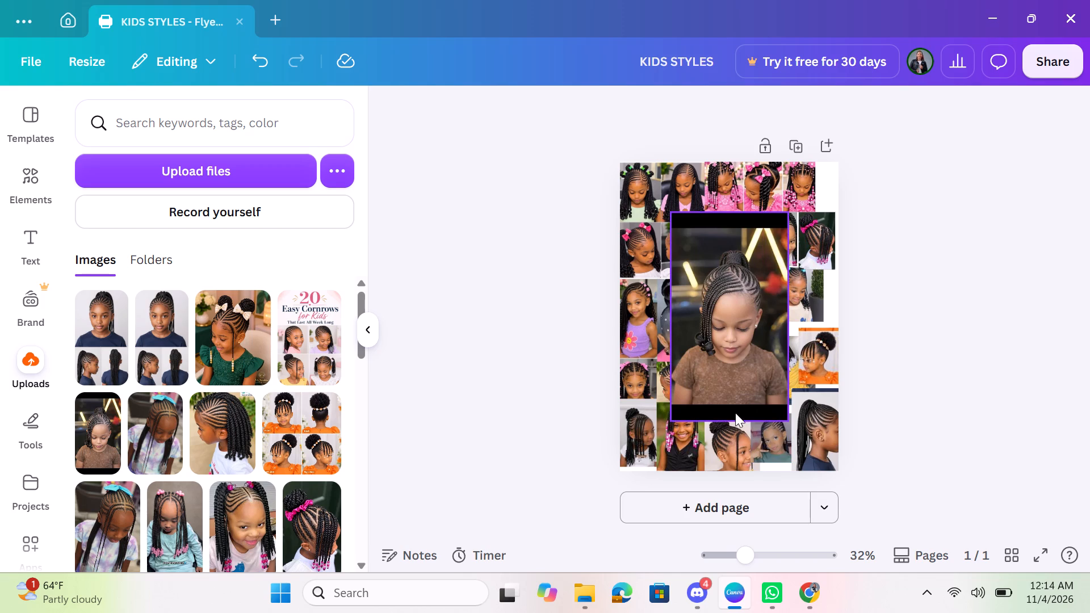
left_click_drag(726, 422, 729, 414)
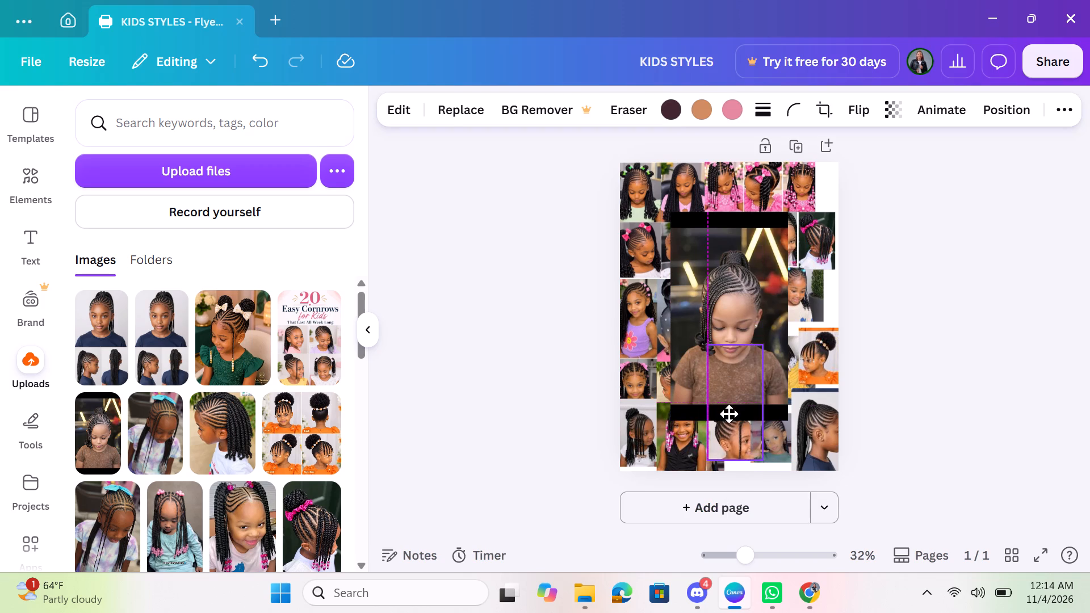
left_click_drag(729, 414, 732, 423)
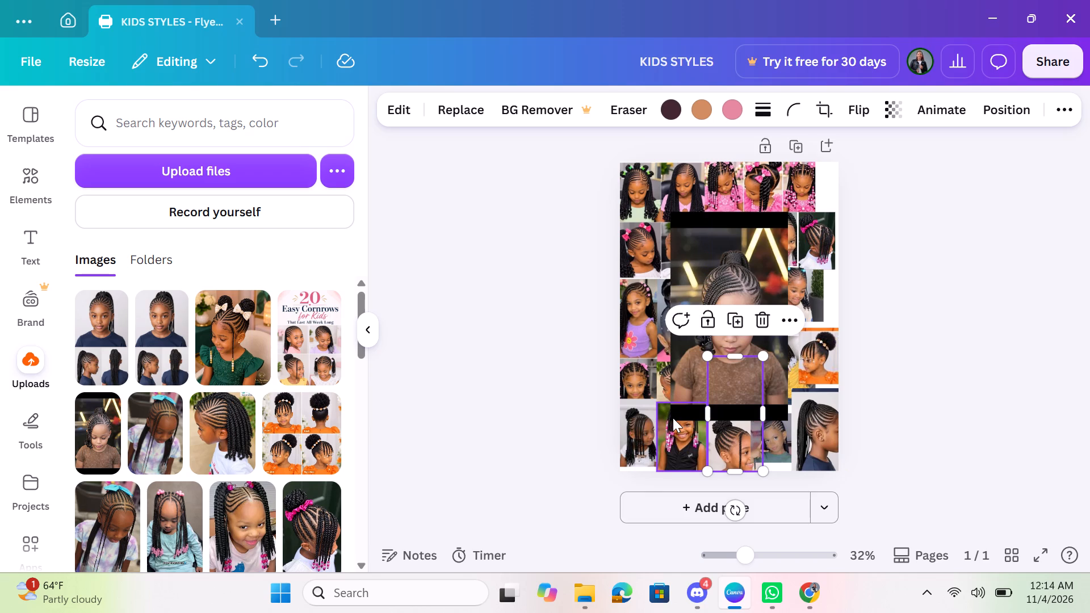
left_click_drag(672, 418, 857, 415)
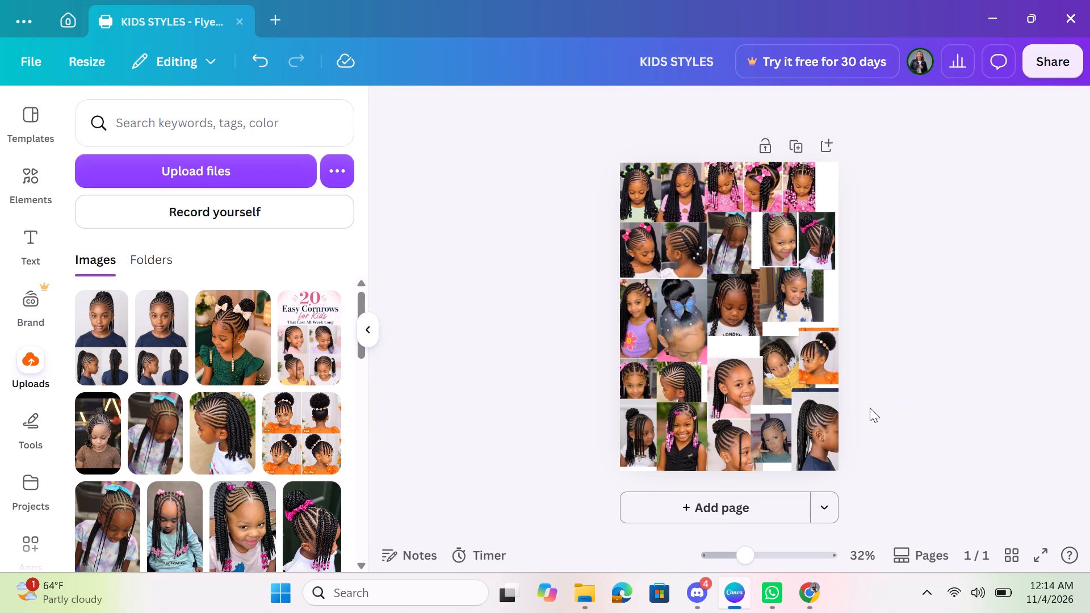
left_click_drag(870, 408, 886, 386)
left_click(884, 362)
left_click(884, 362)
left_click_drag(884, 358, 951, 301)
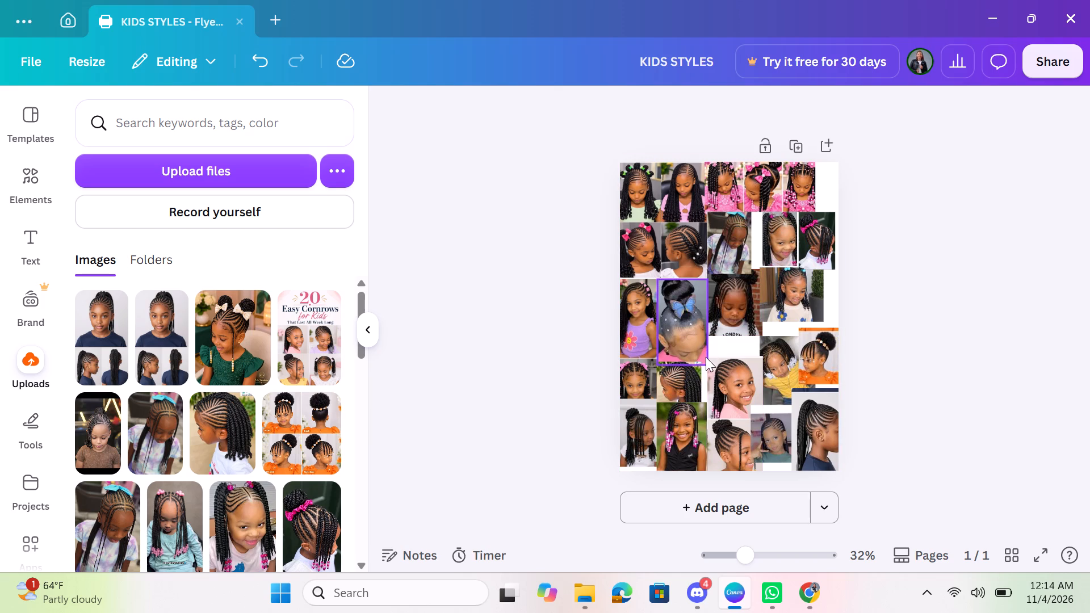
Nudge the blue-bow bun photo up and right, and shrink it proportionally within its place in the collage.
left_click_drag(706, 357, 707, 350)
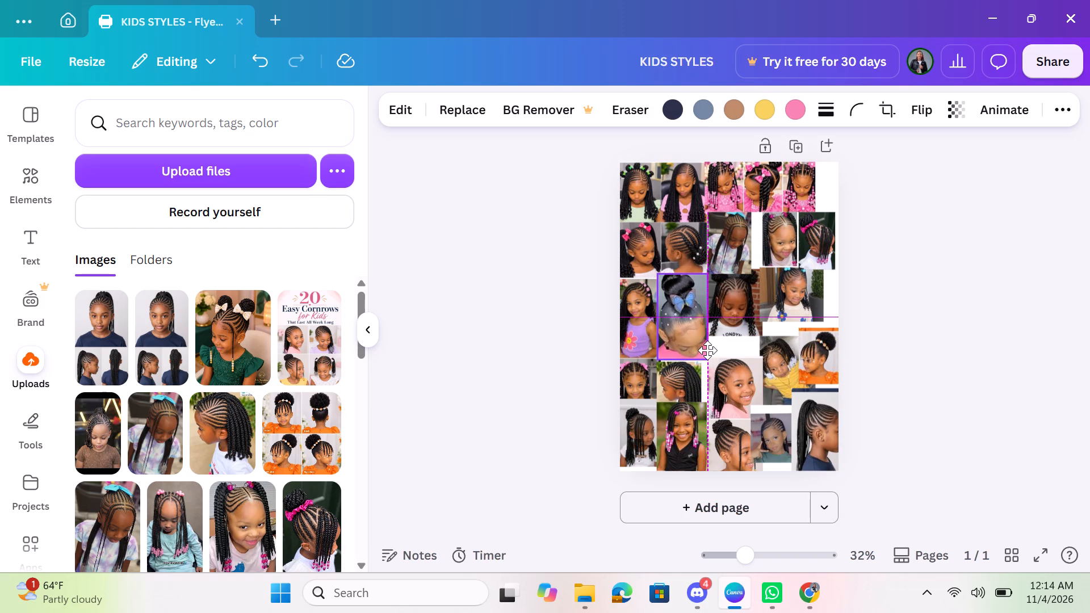
left_click_drag(707, 350, 708, 351)
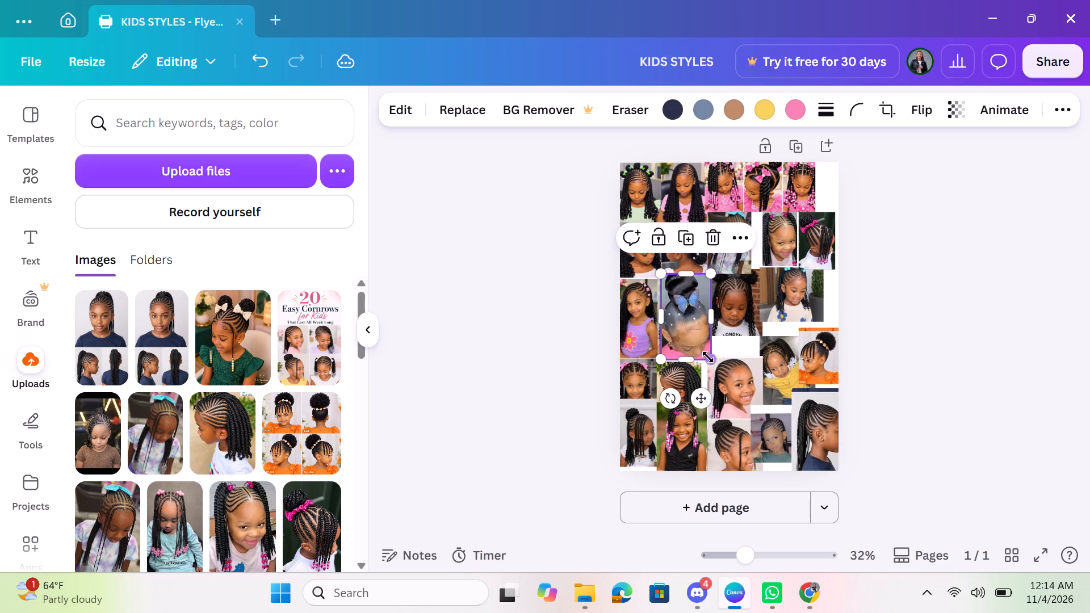
left_click_drag(708, 357, 699, 342)
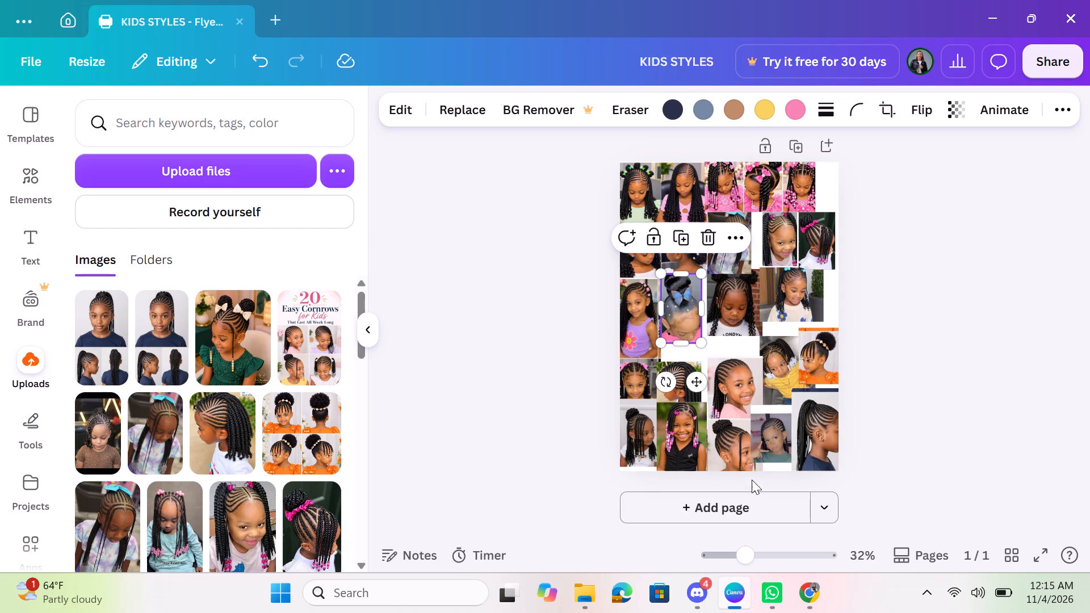
Trim the right edge of the tall two-view pink-top photo to a width of about 50.
left_click(732, 405)
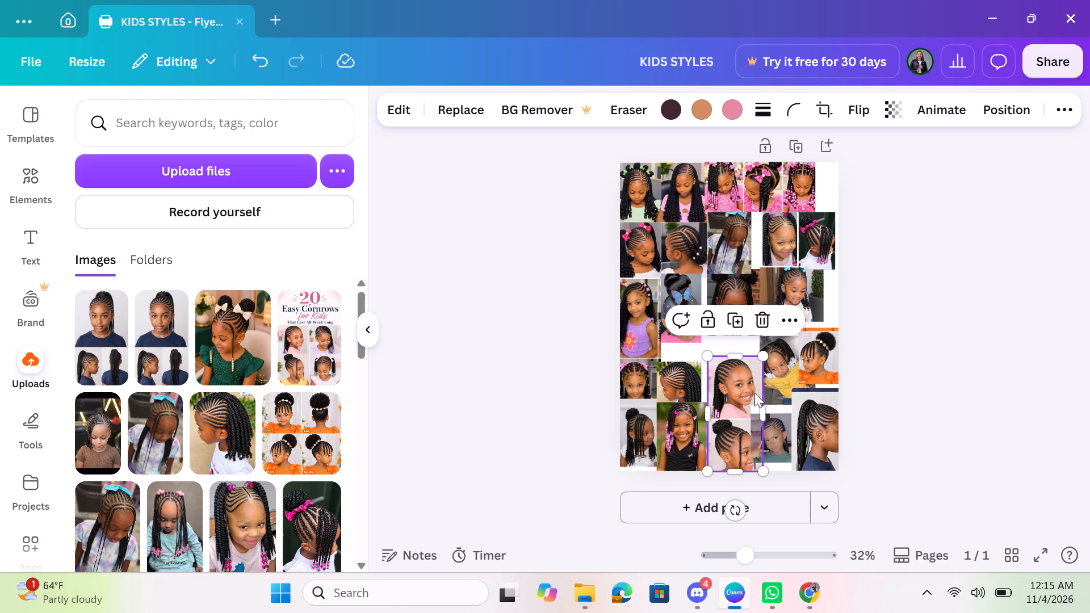
left_click_drag(761, 398, 759, 396)
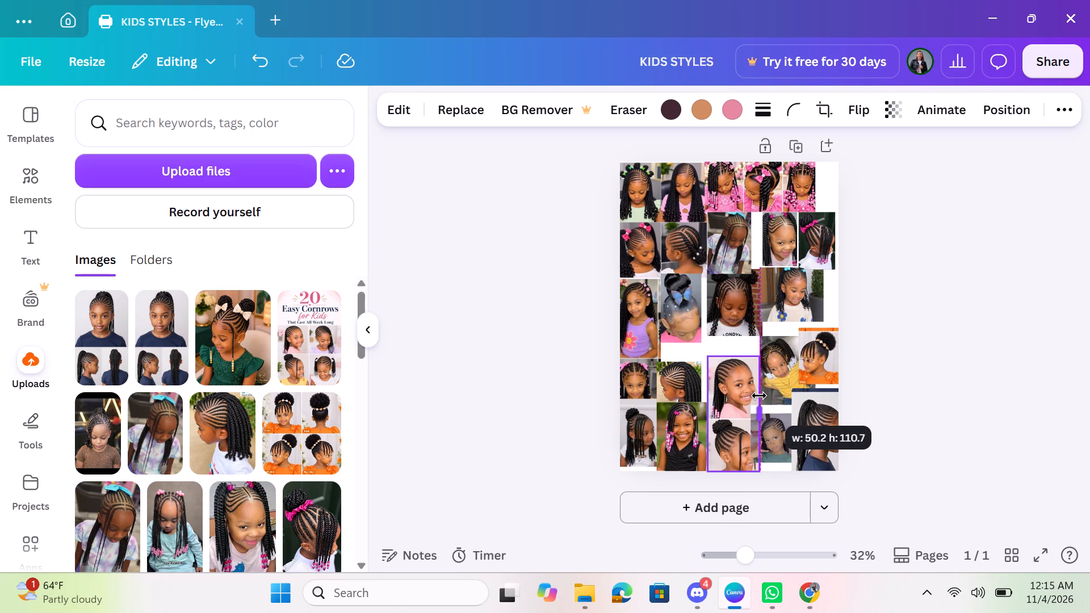
left_click_drag(759, 396, 758, 395)
left_click_drag(758, 395, 754, 395)
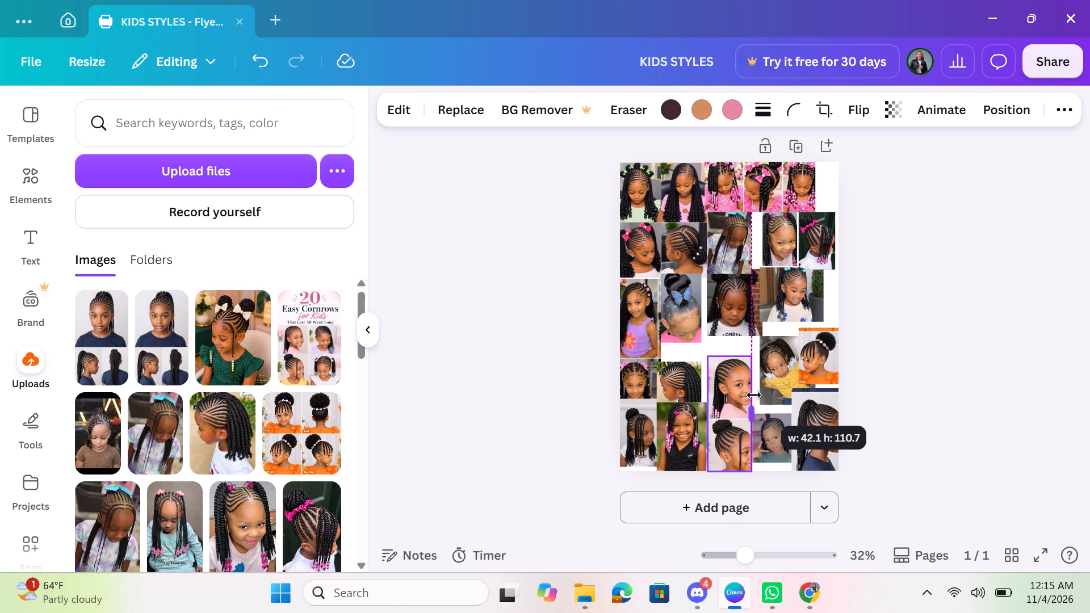
left_click_drag(754, 395, 758, 392)
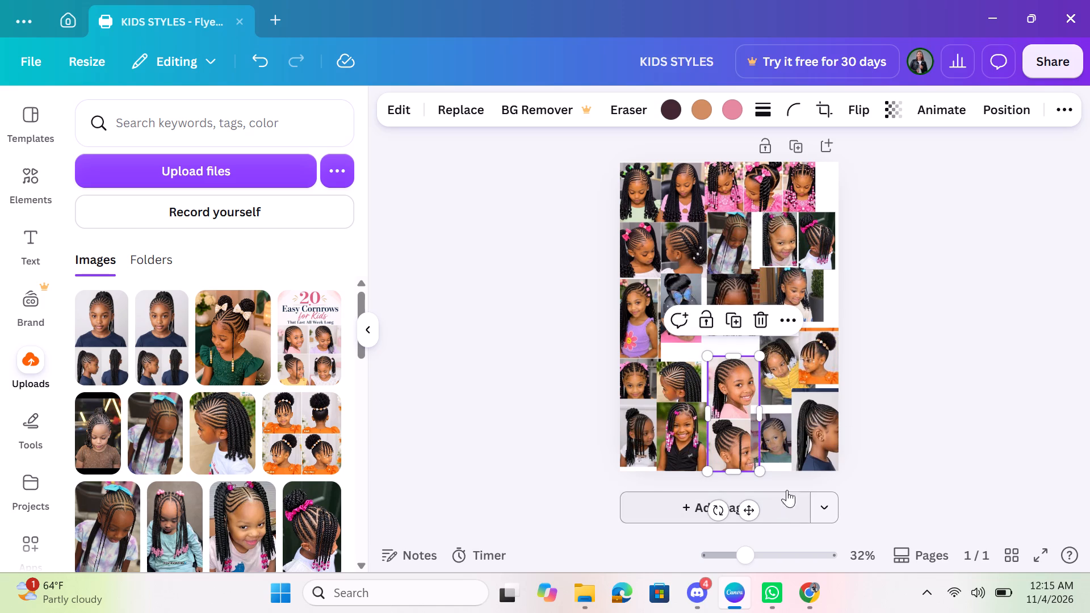
left_click(907, 440)
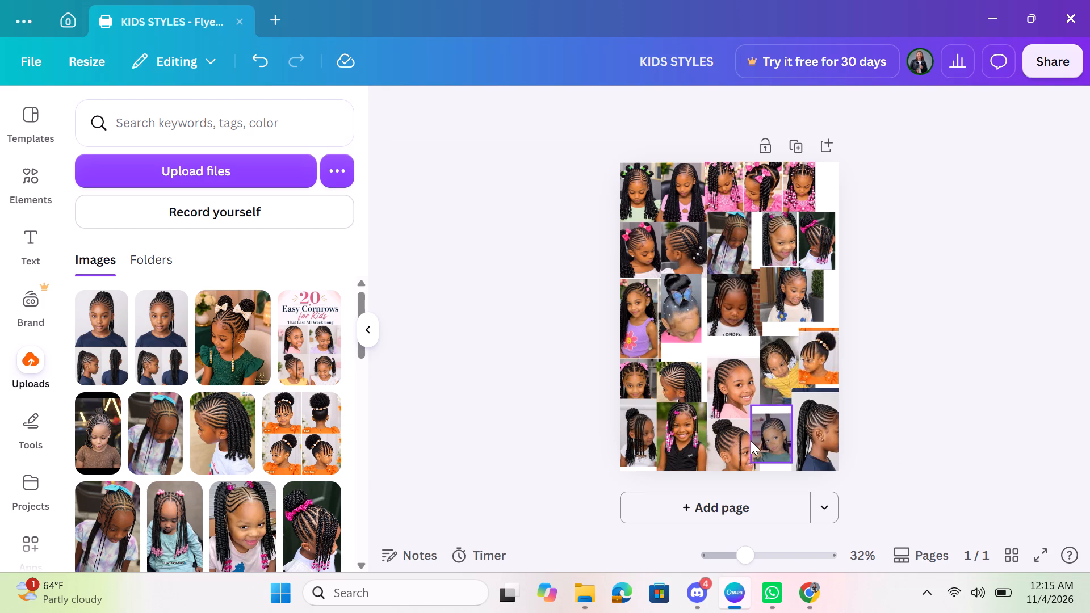
Fit the small grey-green shirt photo between the two-view and ponytail photos, adjusting its sides to a width of about 36.
left_click_drag(751, 440, 756, 435)
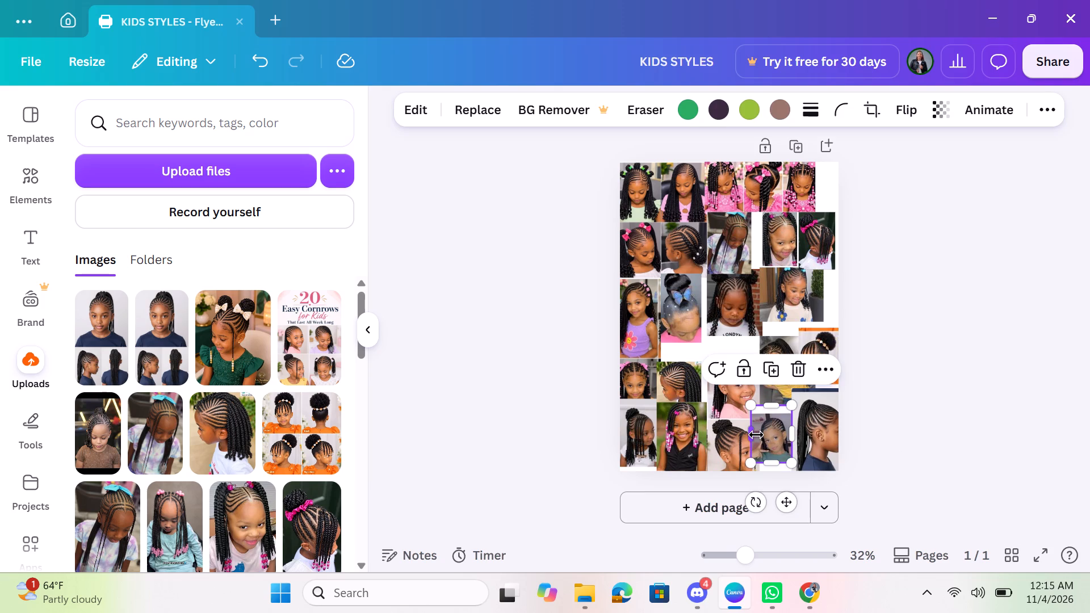
left_click_drag(756, 435, 762, 435)
left_click_drag(744, 435, 752, 434)
left_click_drag(752, 434, 747, 434)
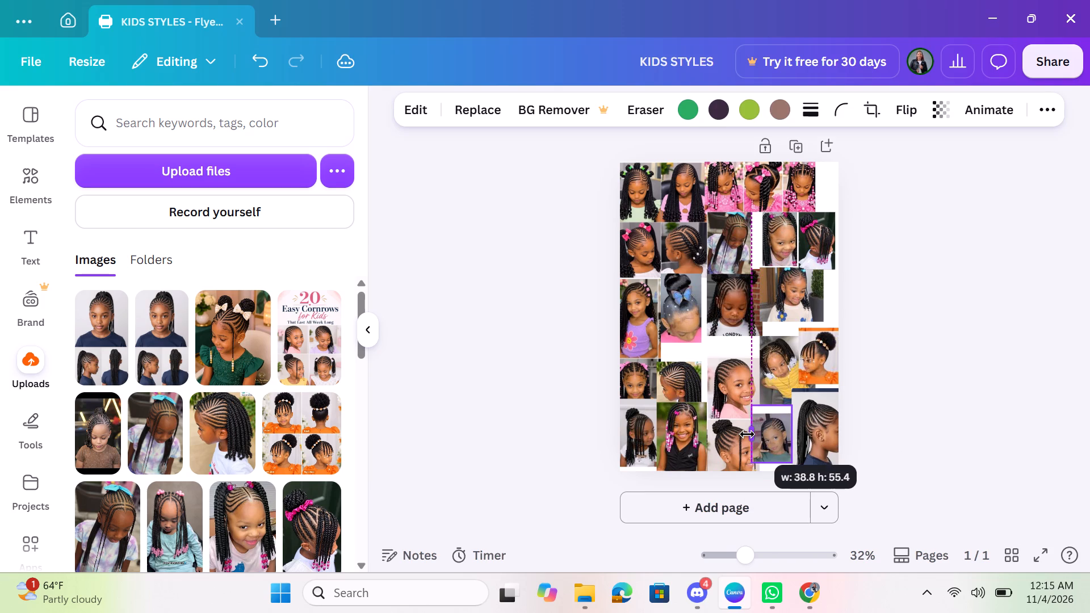
left_click_drag(747, 434, 751, 434)
left_click_drag(792, 427, 798, 427)
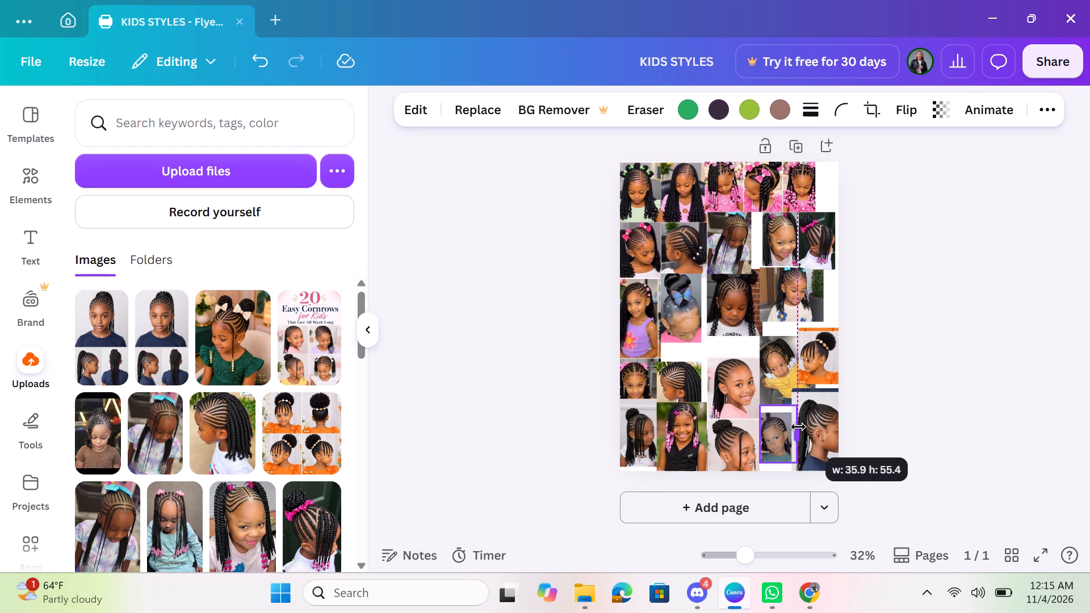
left_click_drag(798, 427, 797, 427)
left_click(927, 412)
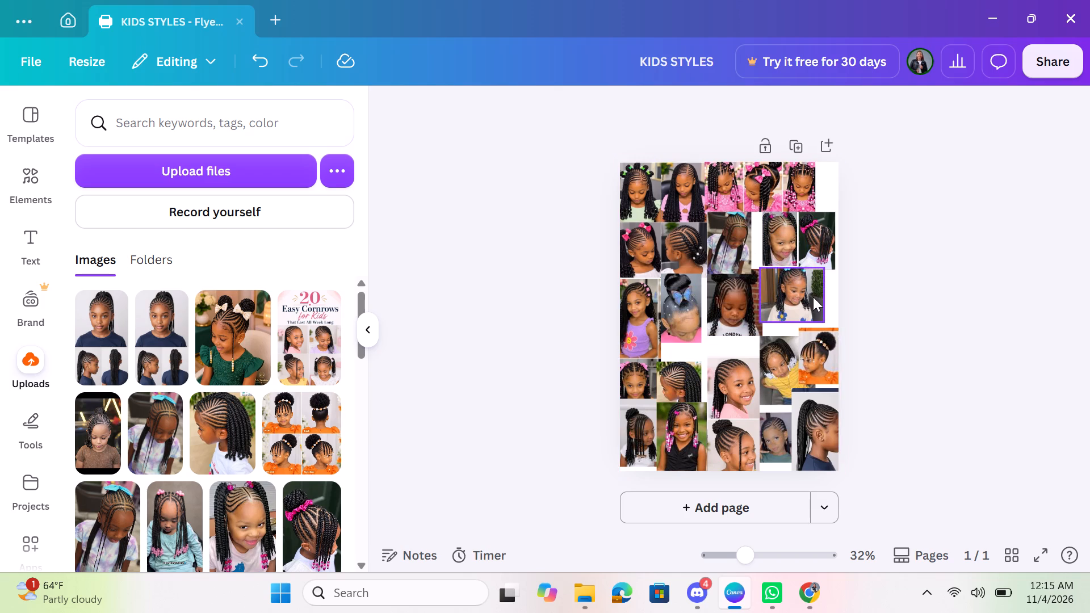
Move the photo of the girl in the white top to the page's right edge and shrink it beneath the pink-bow braids photo.
left_click_drag(818, 314, 800, 308)
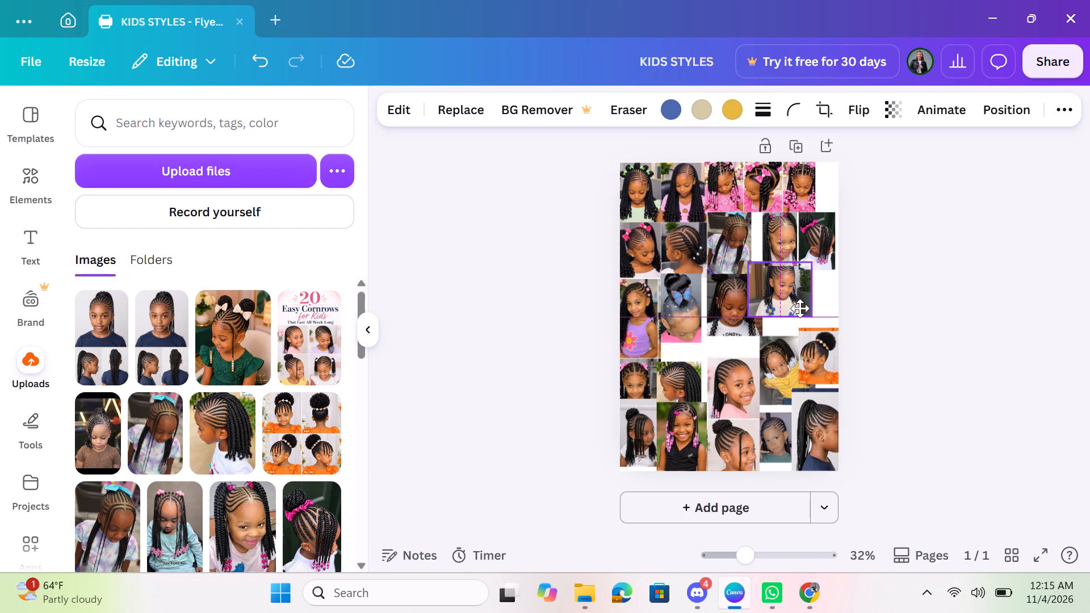
left_click_drag(800, 308, 837, 306)
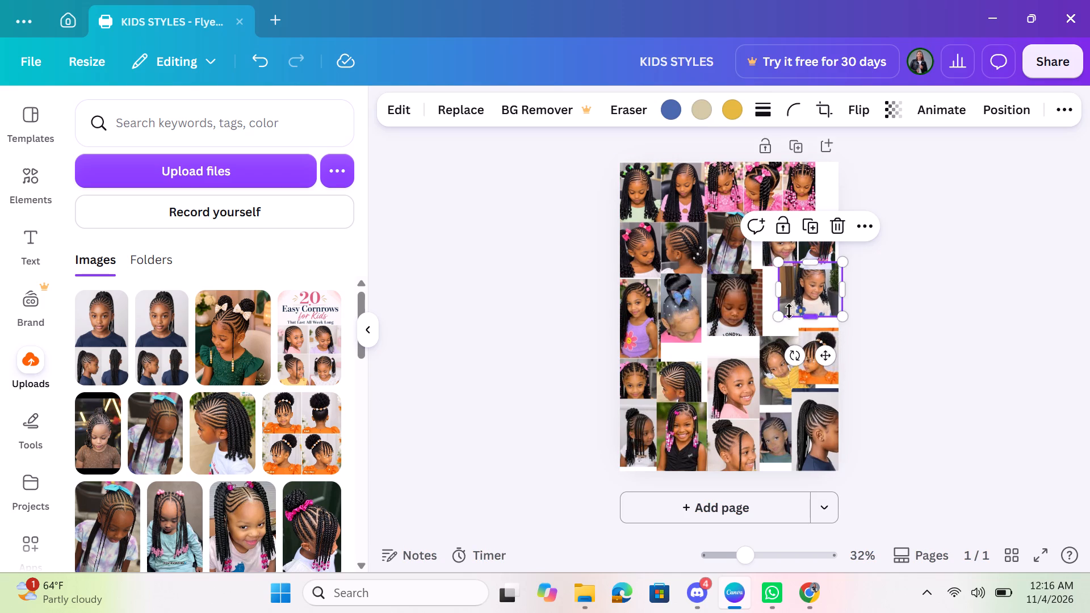
left_click_drag(777, 311, 804, 302)
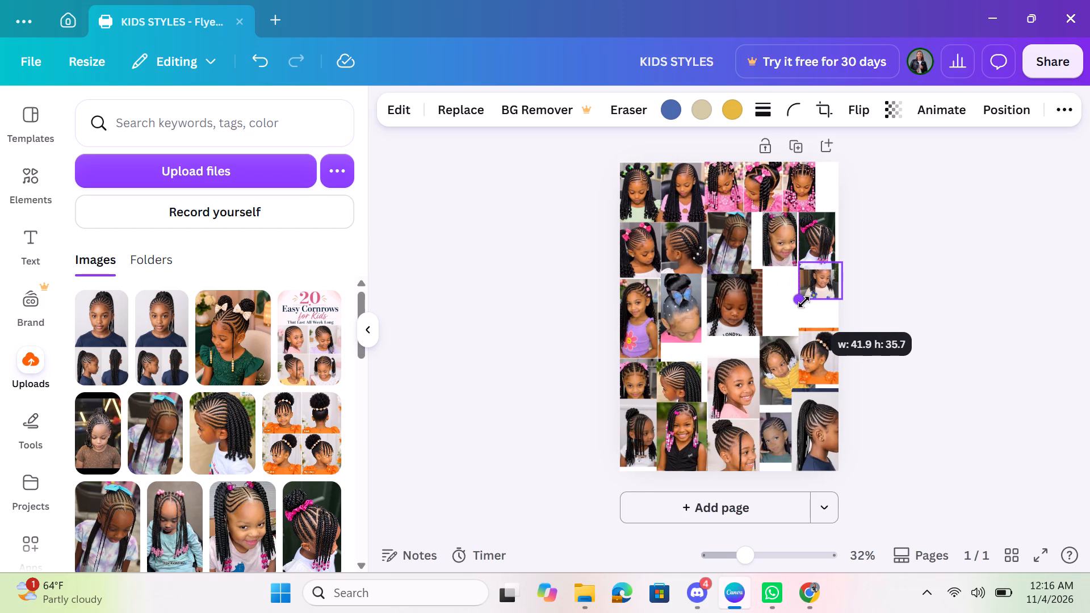
left_click_drag(804, 302, 801, 312)
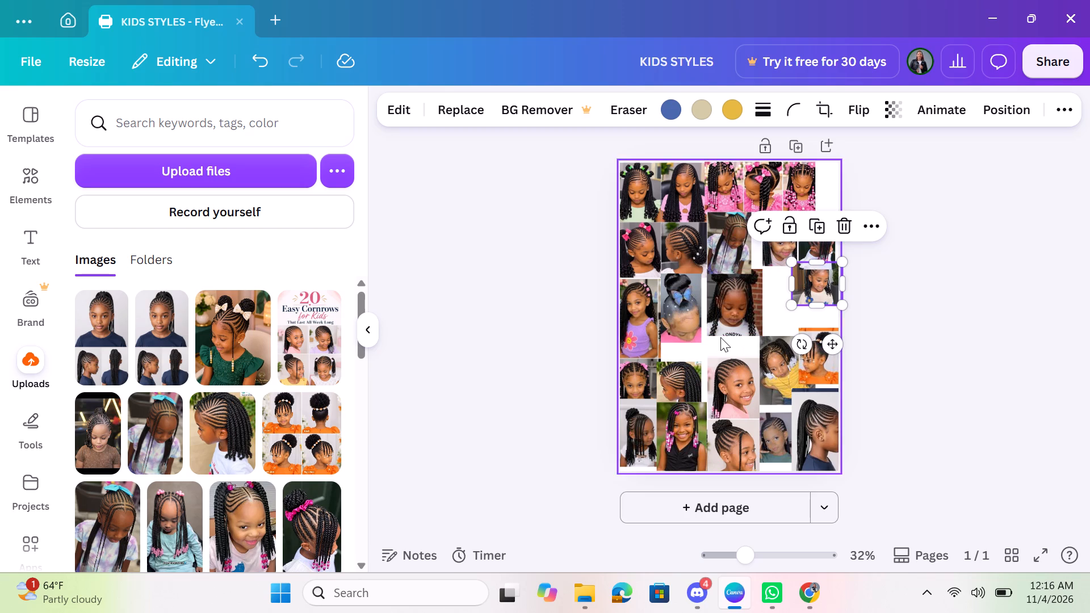
Move the dark-haired girl's photo with the brick background right, beside the white-top photo and above the yellow-sweater photo.
left_click_drag(708, 334, 736, 327)
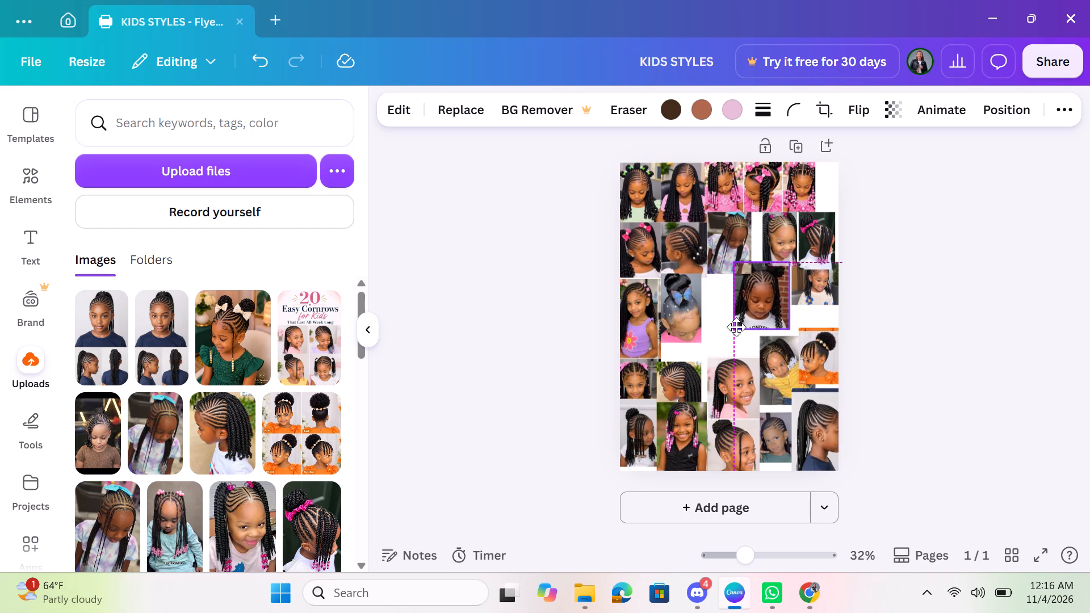
left_click_drag(736, 327, 737, 335)
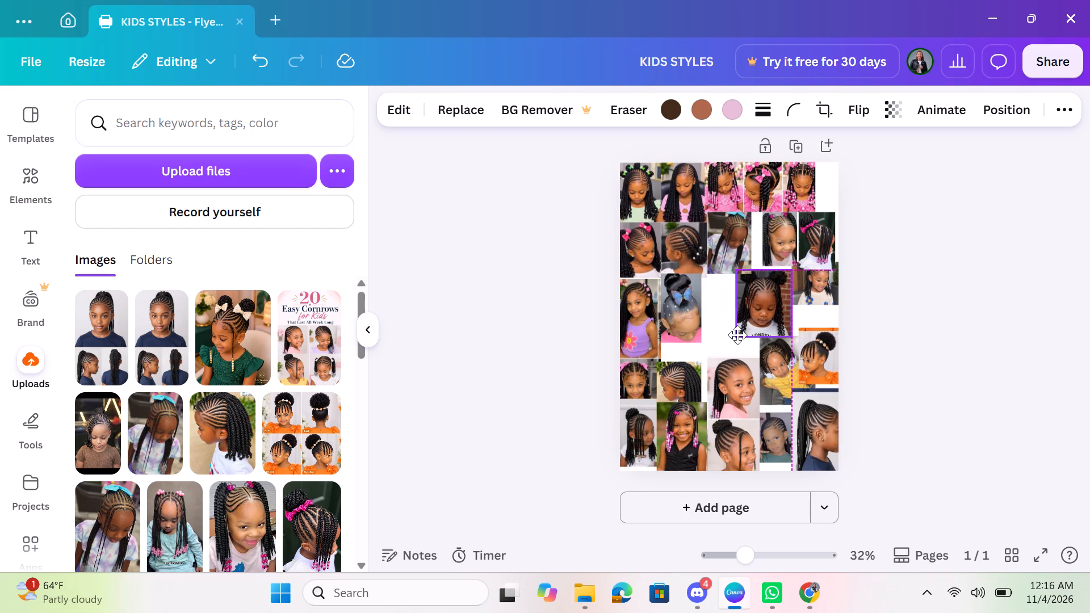
left_click_drag(737, 335, 742, 335)
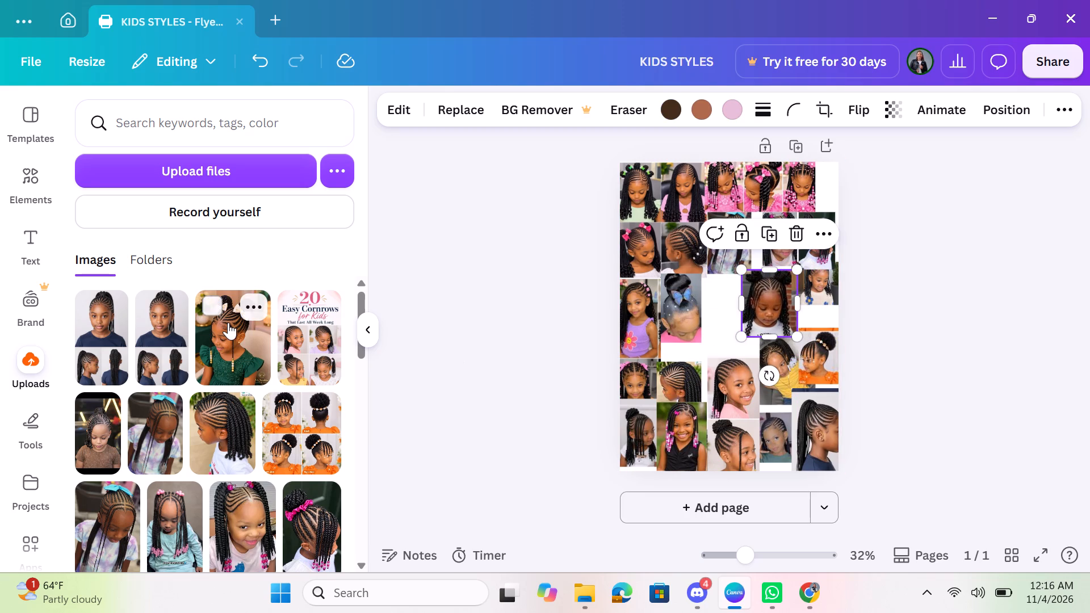
Add the uploaded photo of the girl in the brown top, shrunk to fit the gap between the blue-bow photo and the dark-haired girl's photo.
left_click(103, 425)
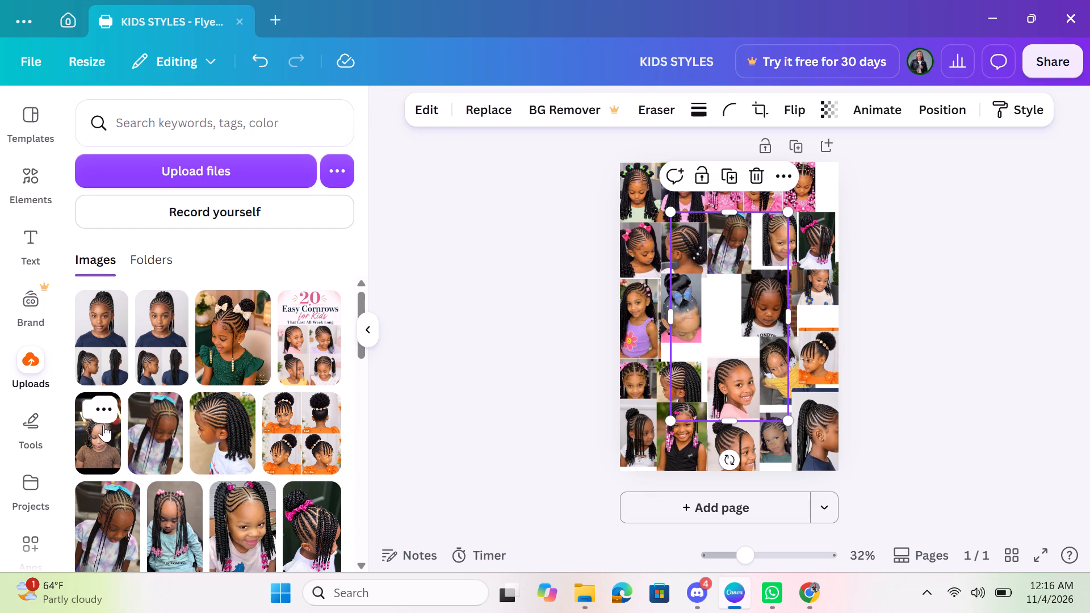
left_click_drag(792, 421, 753, 361)
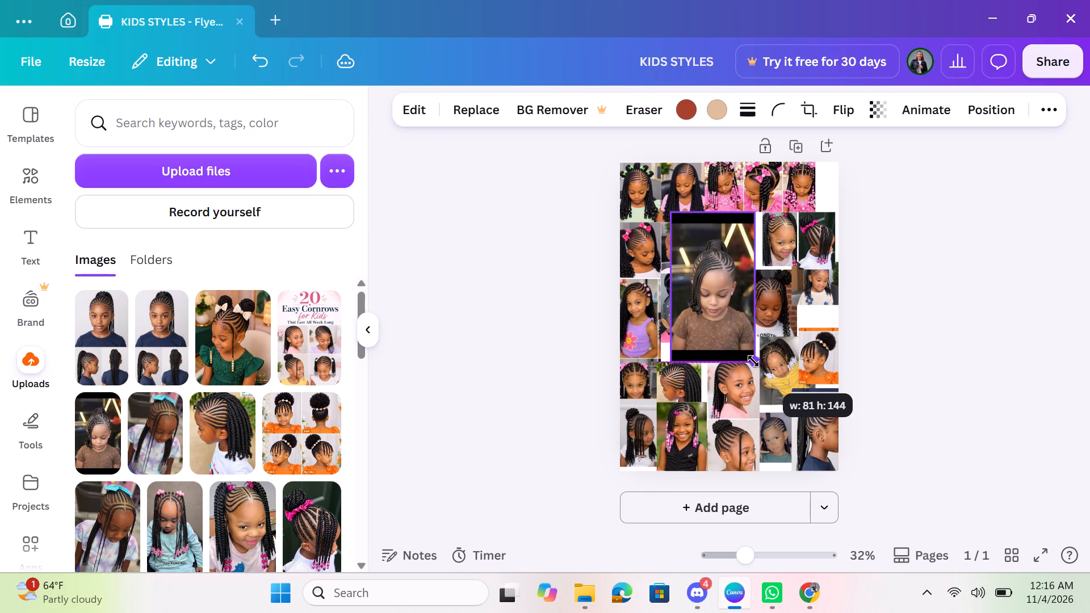
left_click_drag(753, 361, 743, 350)
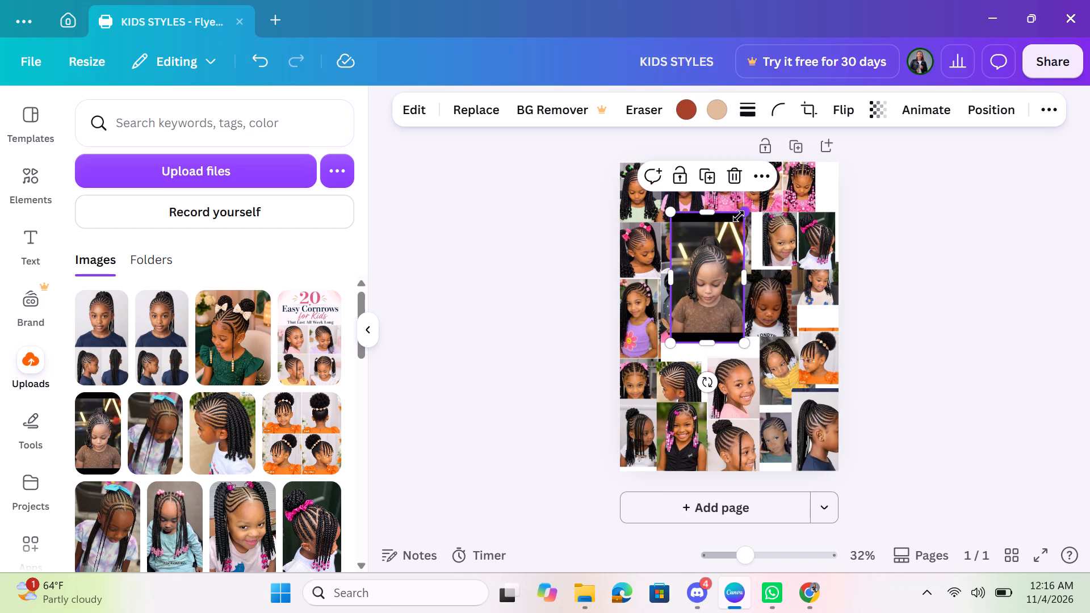
left_click_drag(739, 216, 703, 300)
left_click_drag(688, 313, 719, 305)
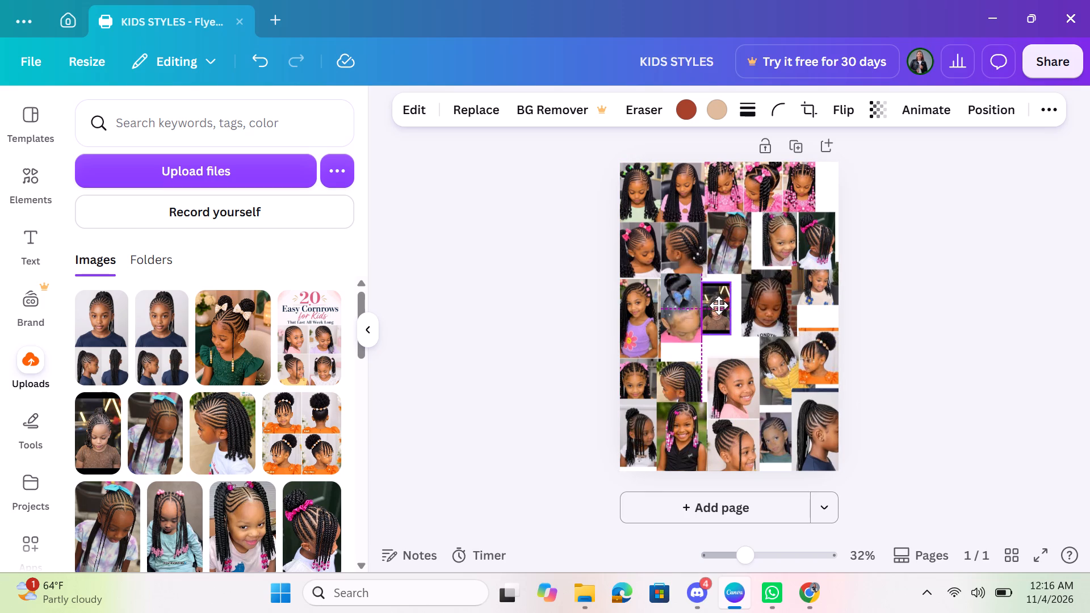
left_click_drag(719, 305, 723, 305)
left_click_drag(728, 305, 737, 305)
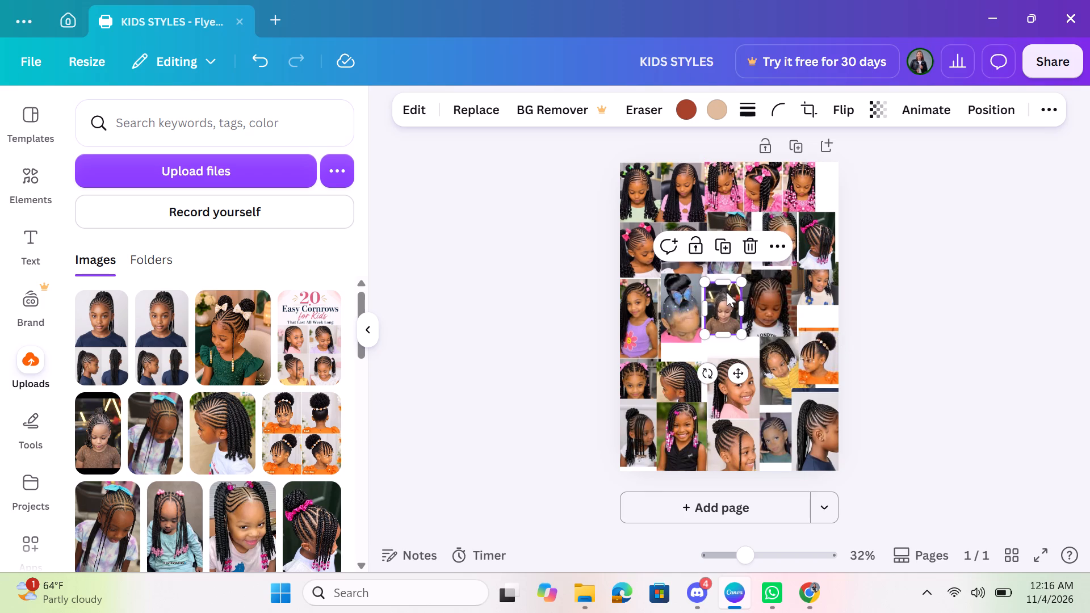
left_click(718, 280)
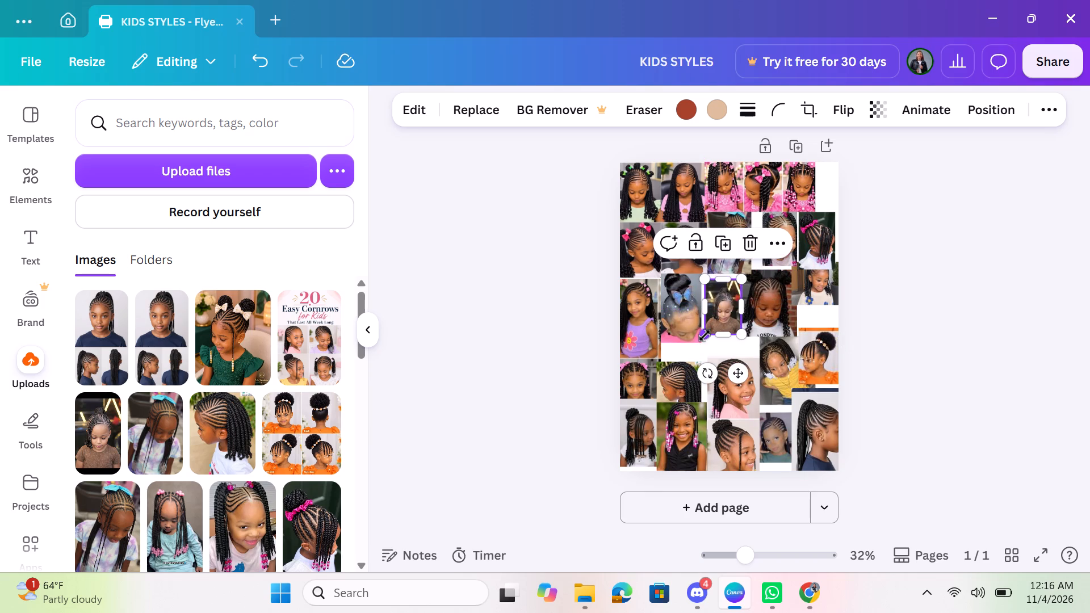
left_click_drag(705, 335, 705, 342)
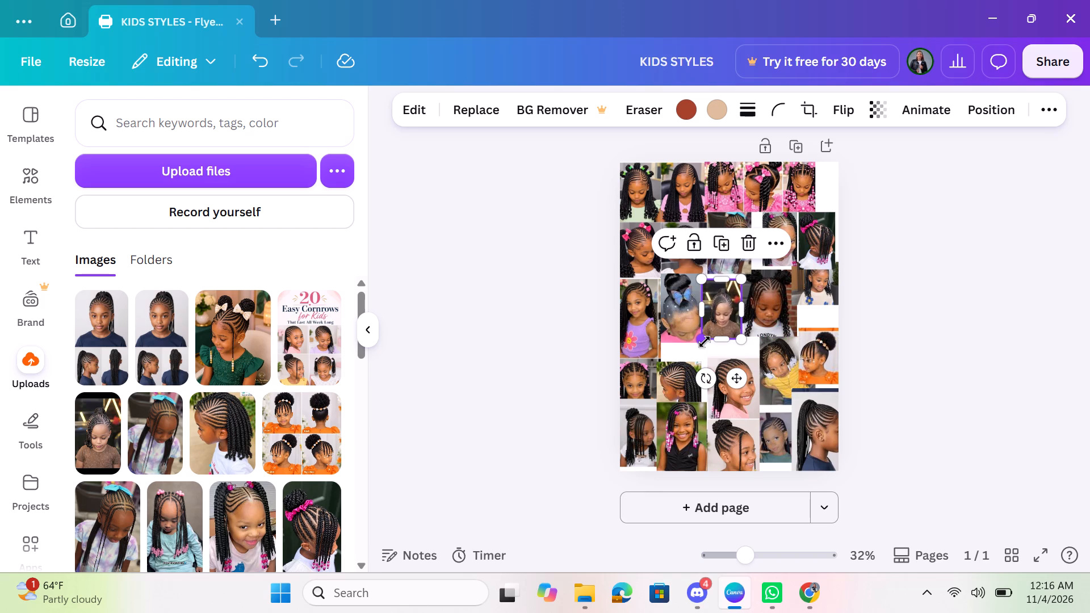
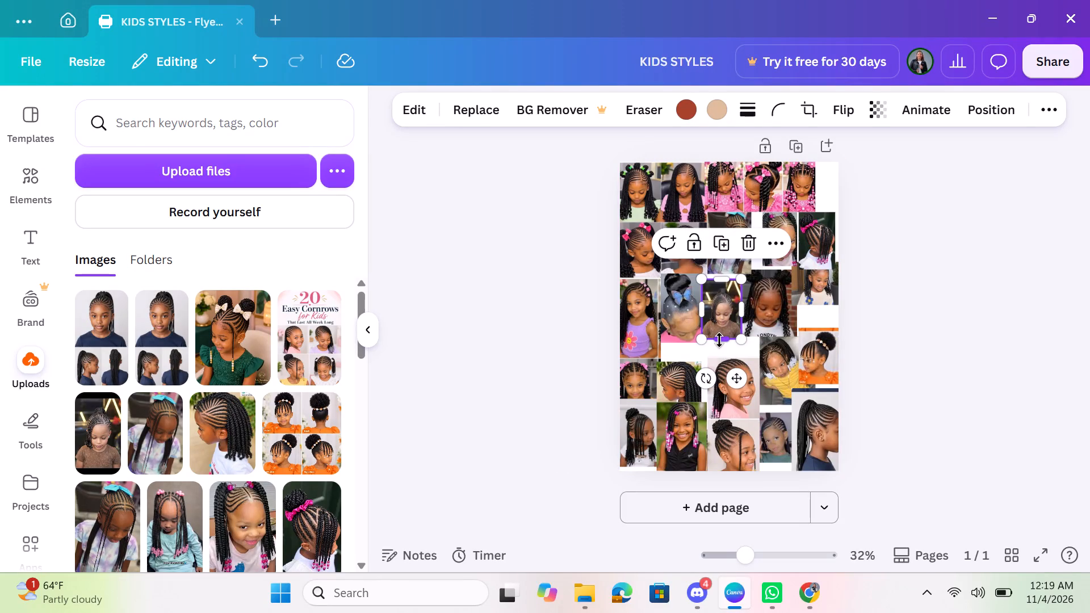
Extend the bottom edge of the brown-top girl's photo in the third row and shift the photo slightly down.
left_click_drag(719, 340, 722, 352)
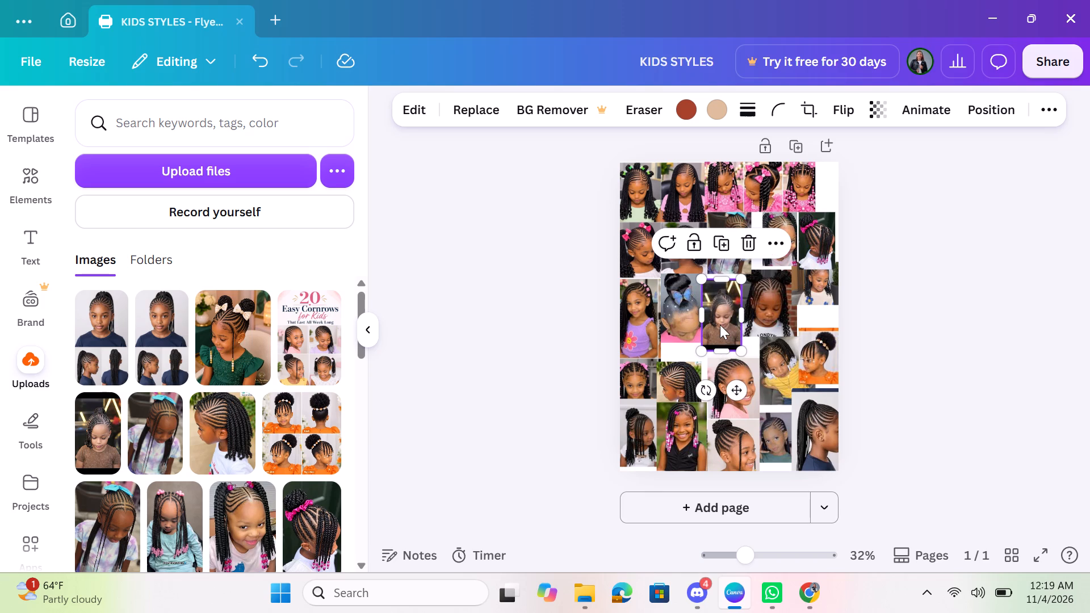
left_click_drag(720, 325, 721, 331)
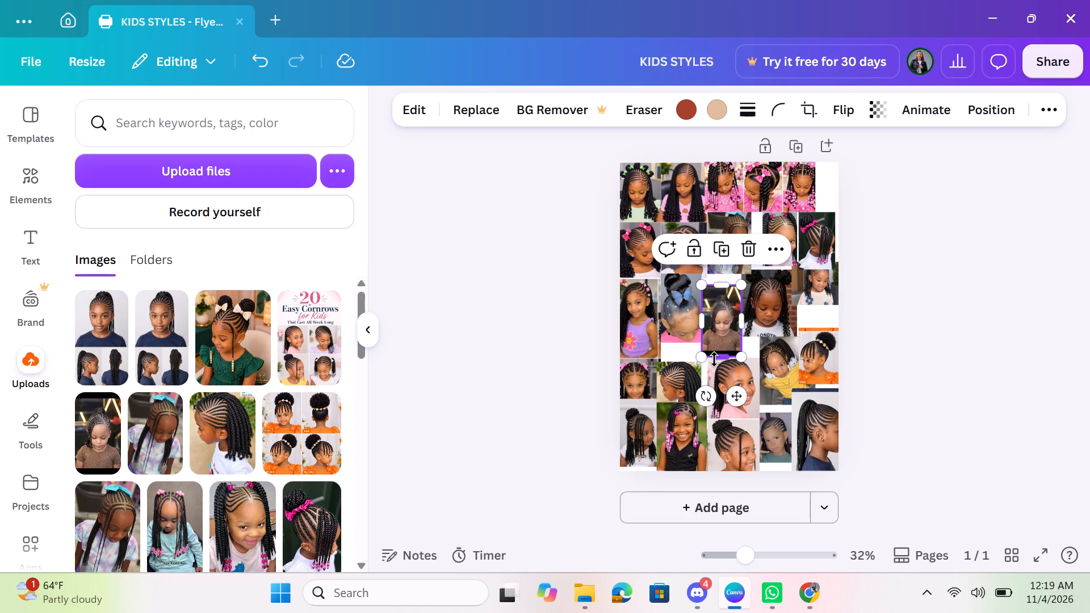
Stretch the top edge of the side-profile cornrow photo in the fourth row upward towards the photos above it.
left_click(673, 360)
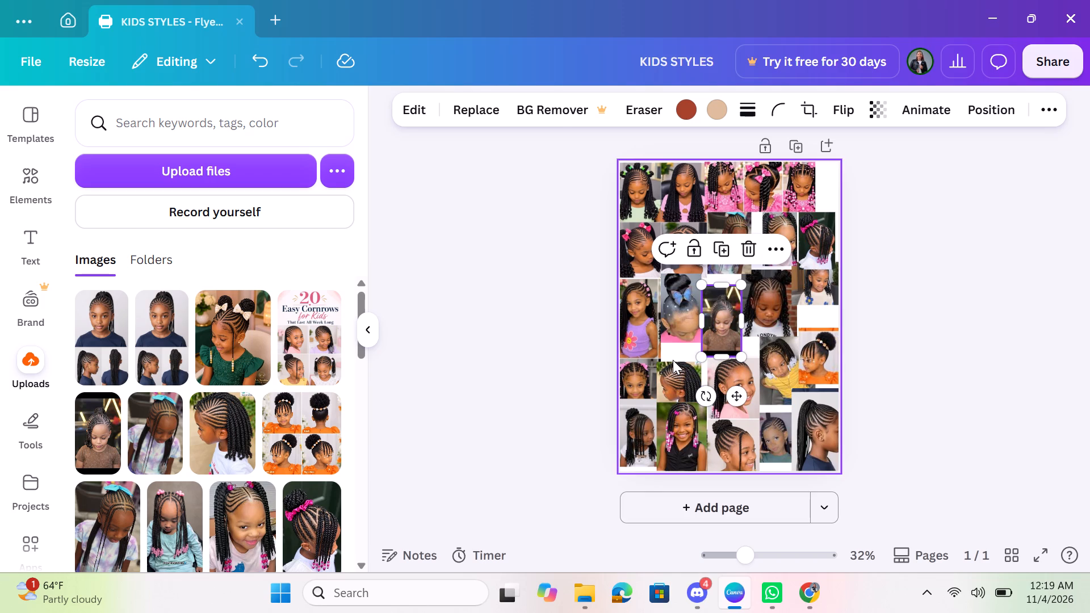
left_click(677, 361)
left_click(681, 375)
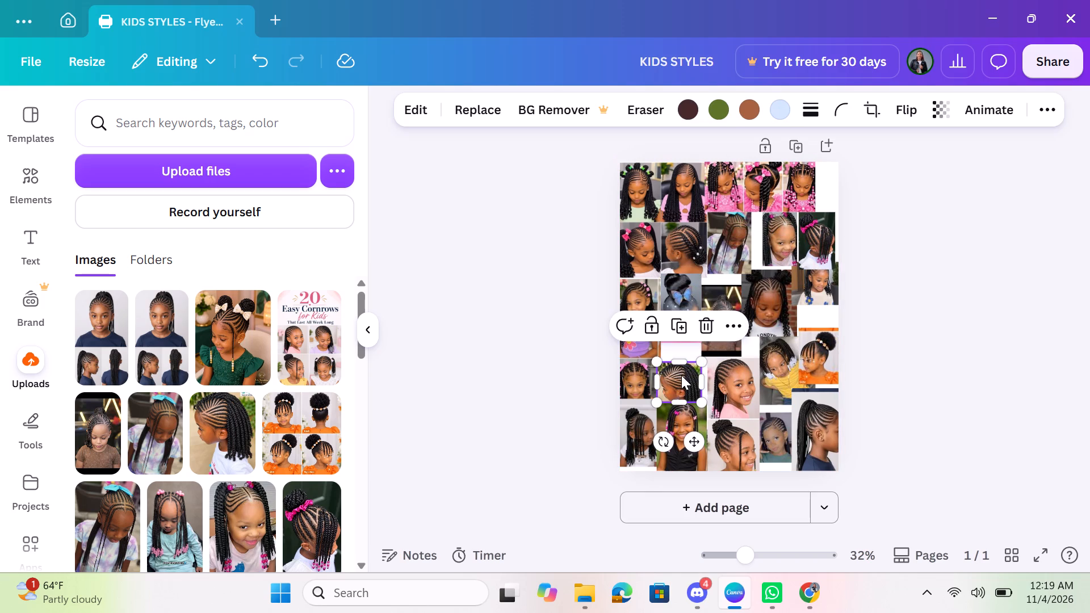
left_click_drag(676, 360, 673, 353)
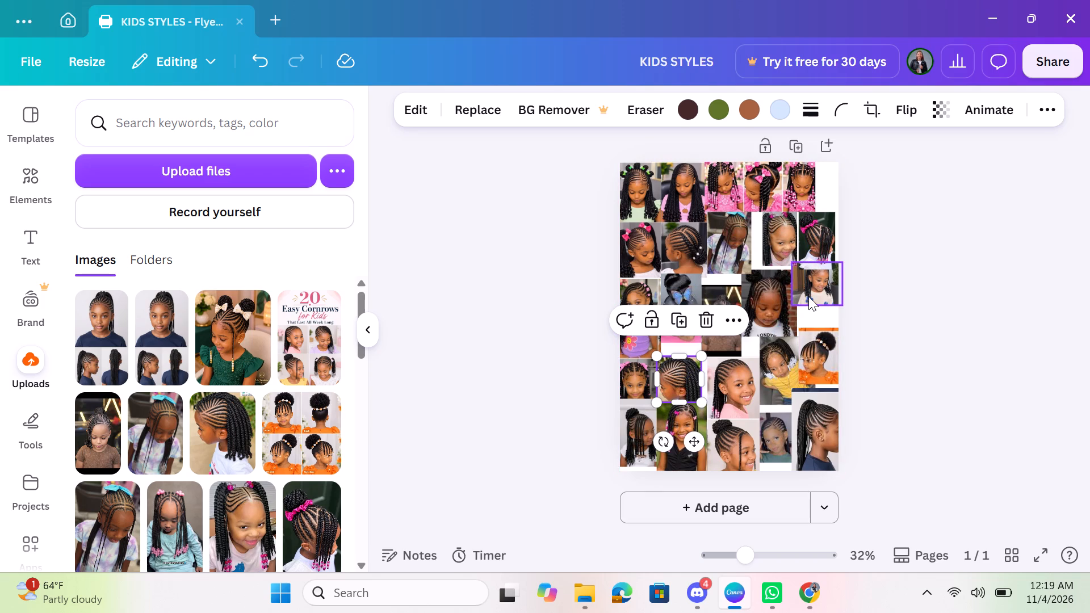
Reposition the white-top girl's photo ending the third row and resize it to about 48.7 wide by 56 high, filling the gap there.
left_click_drag(814, 288, 814, 298)
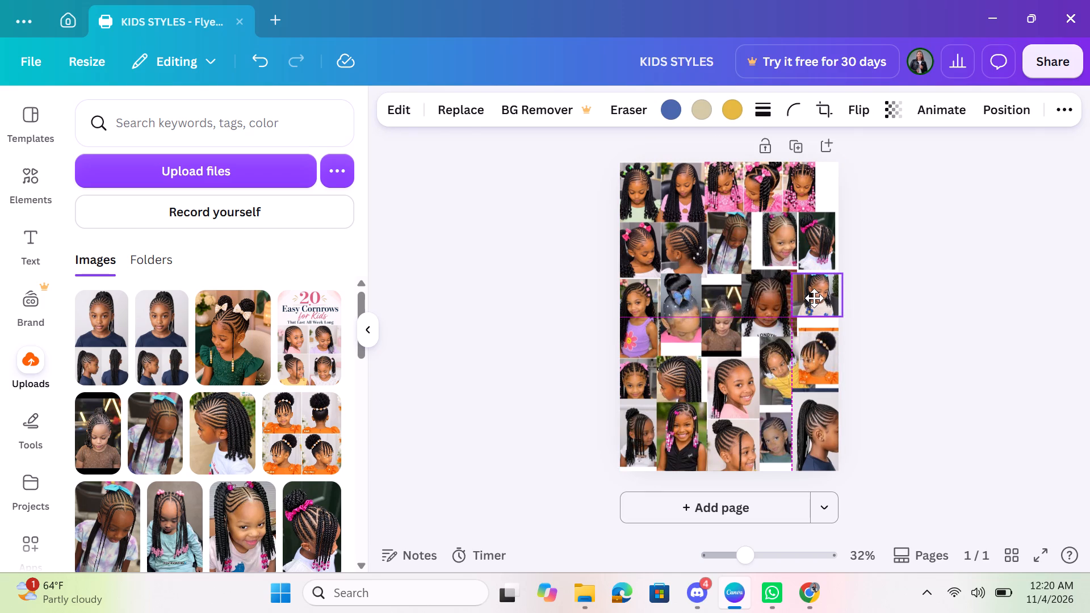
left_click_drag(814, 298, 814, 299)
left_click_drag(819, 314, 819, 322)
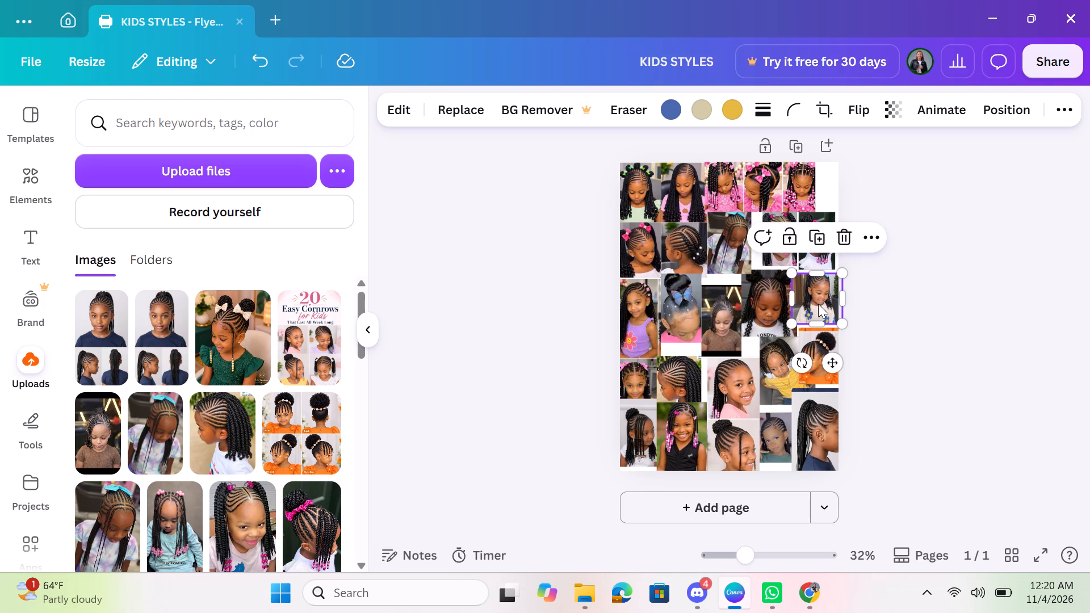
left_click_drag(818, 304, 818, 312)
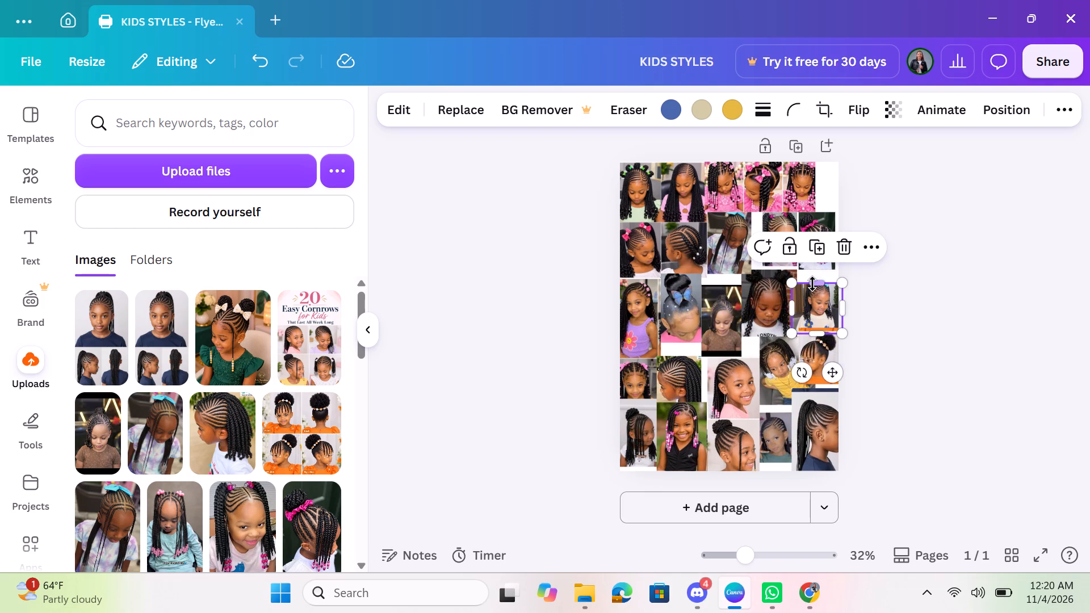
left_click_drag(812, 283, 808, 273)
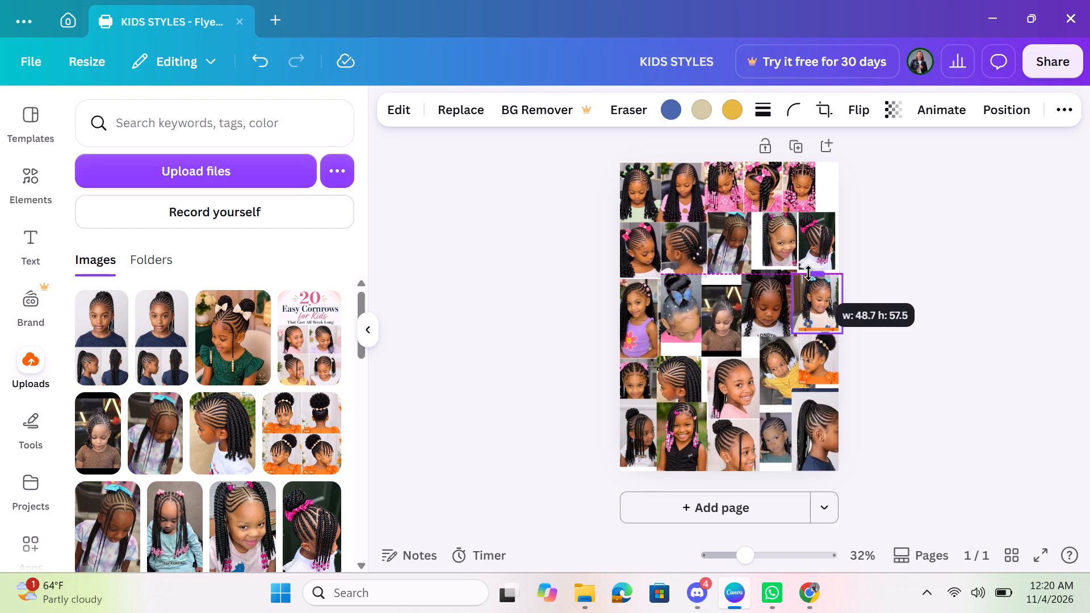
left_click_drag(808, 273, 807, 270)
left_click(828, 331)
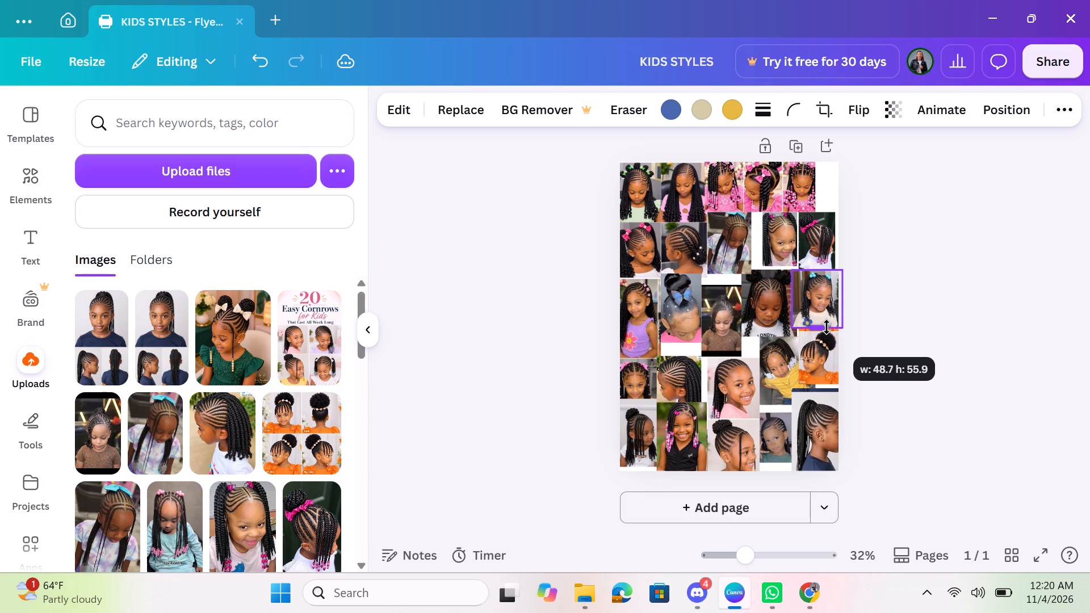
left_click(891, 327)
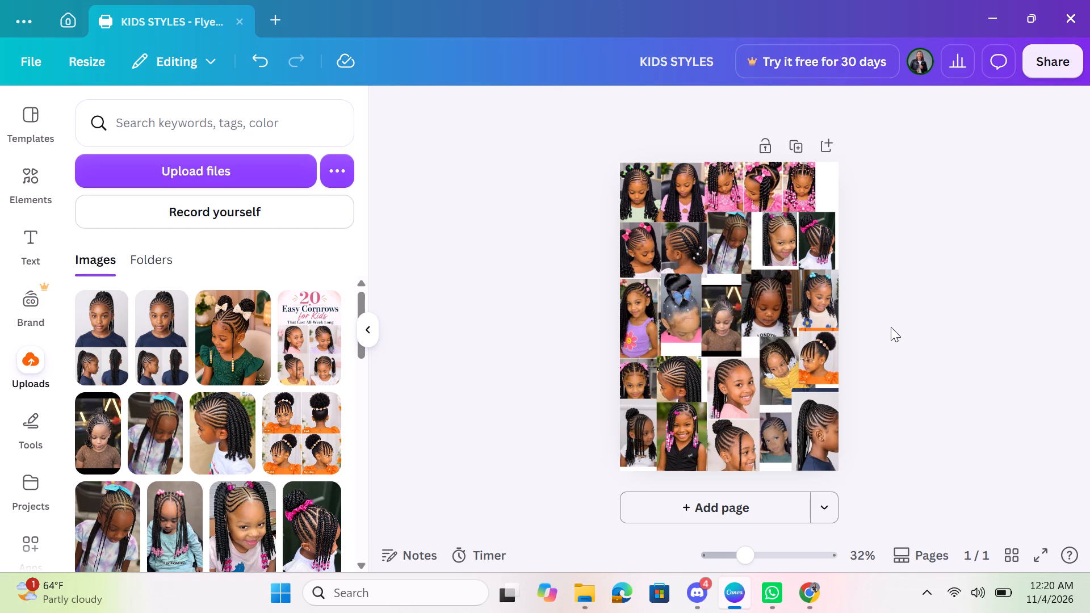
left_click(891, 327)
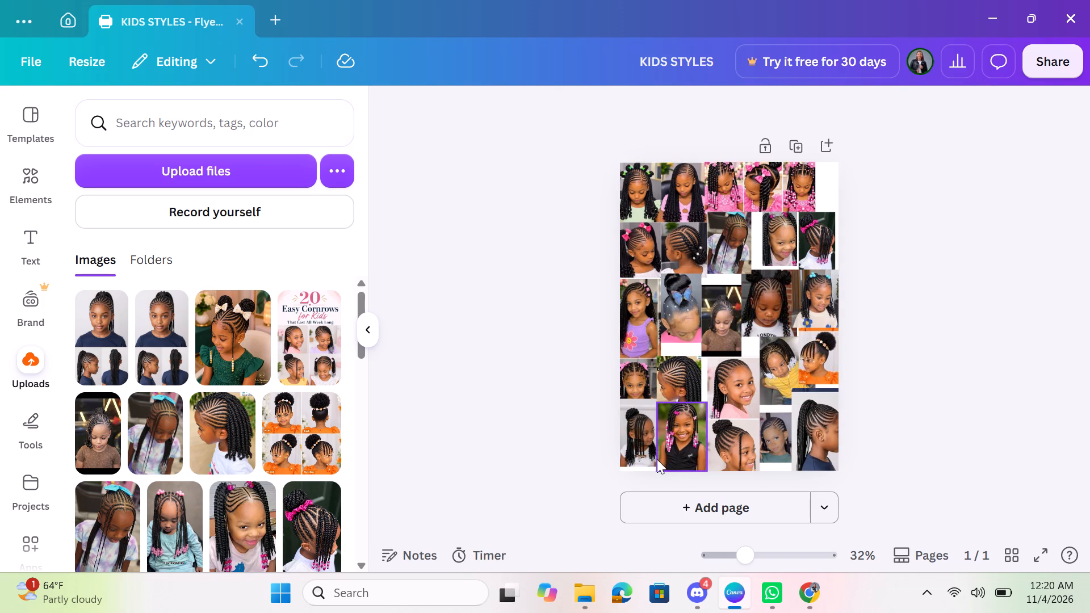
Trim the left edge of the black-top girl's photo in the bottom row so it covers less of the neighbouring photo.
left_click(657, 402)
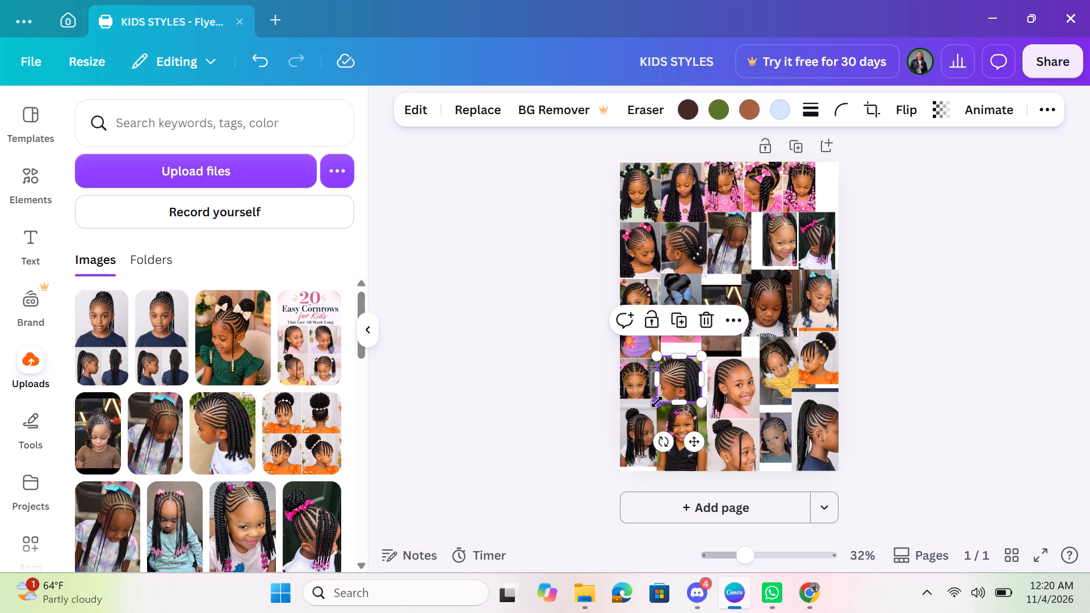
left_click(668, 415)
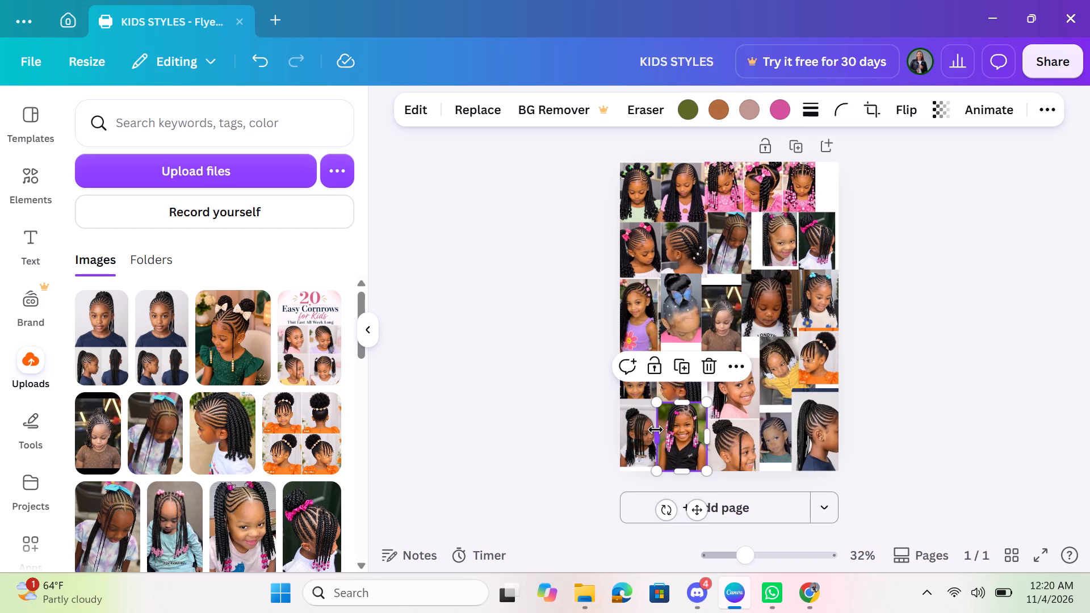
left_click(656, 430)
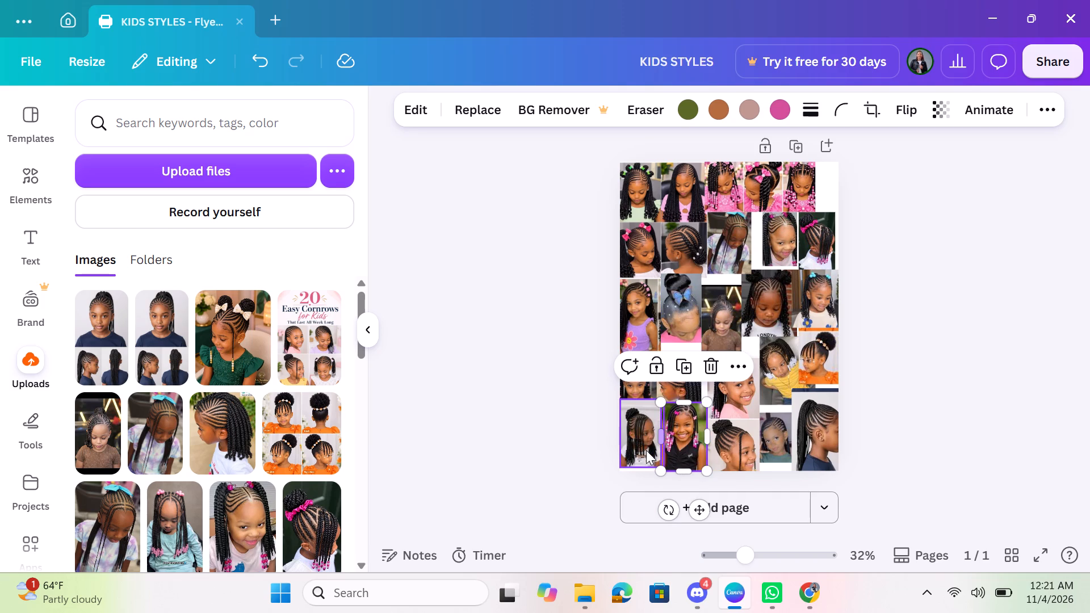
Nudge the first photo of the bottom row slightly upward and deselect it.
left_click(632, 428)
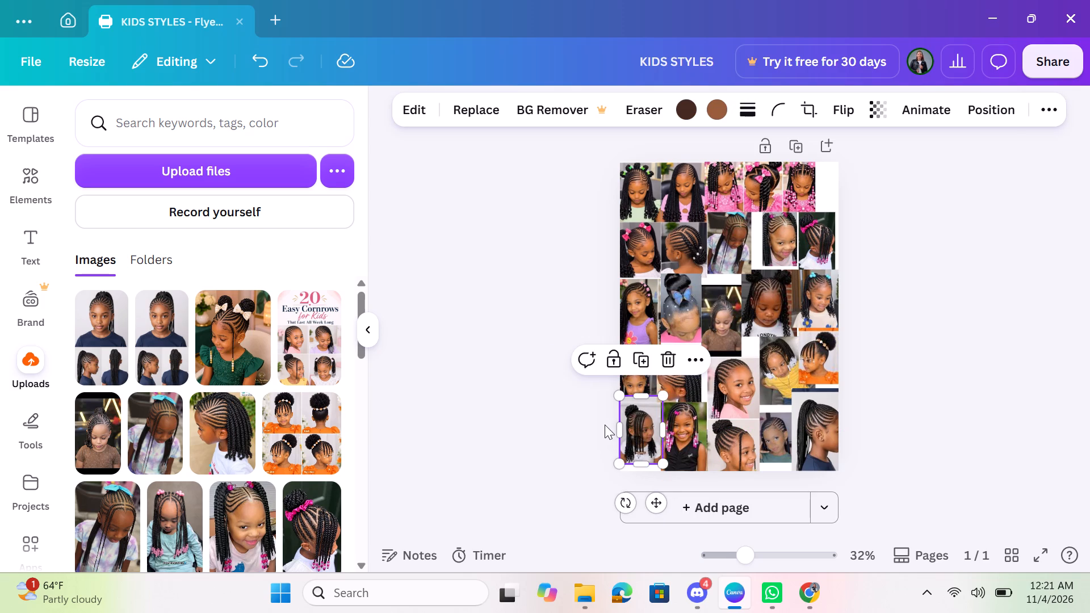
left_click(605, 425)
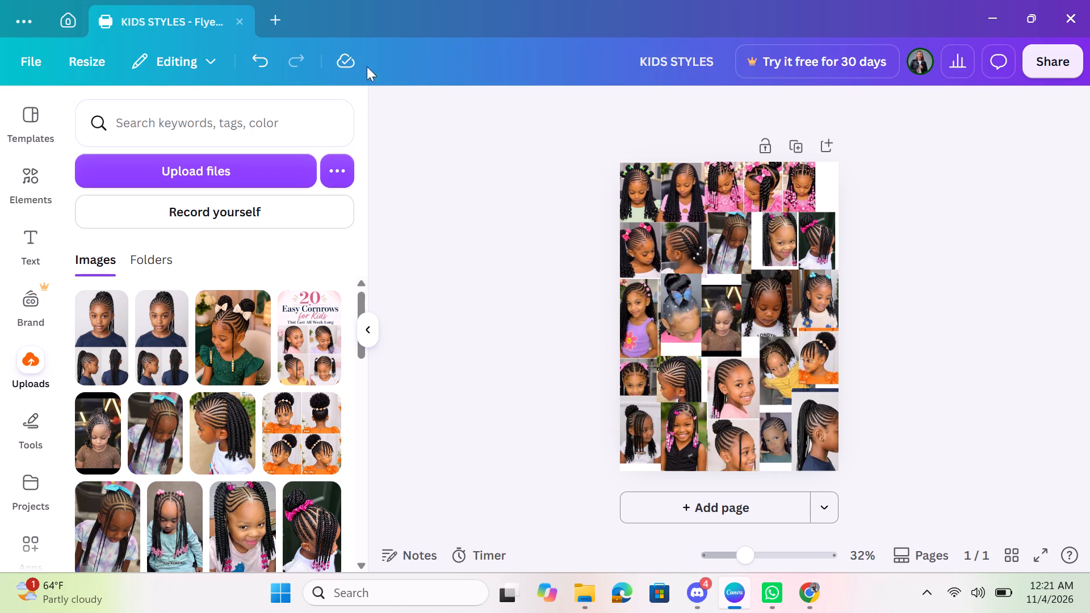
Check the design's save status.
left_click(346, 65)
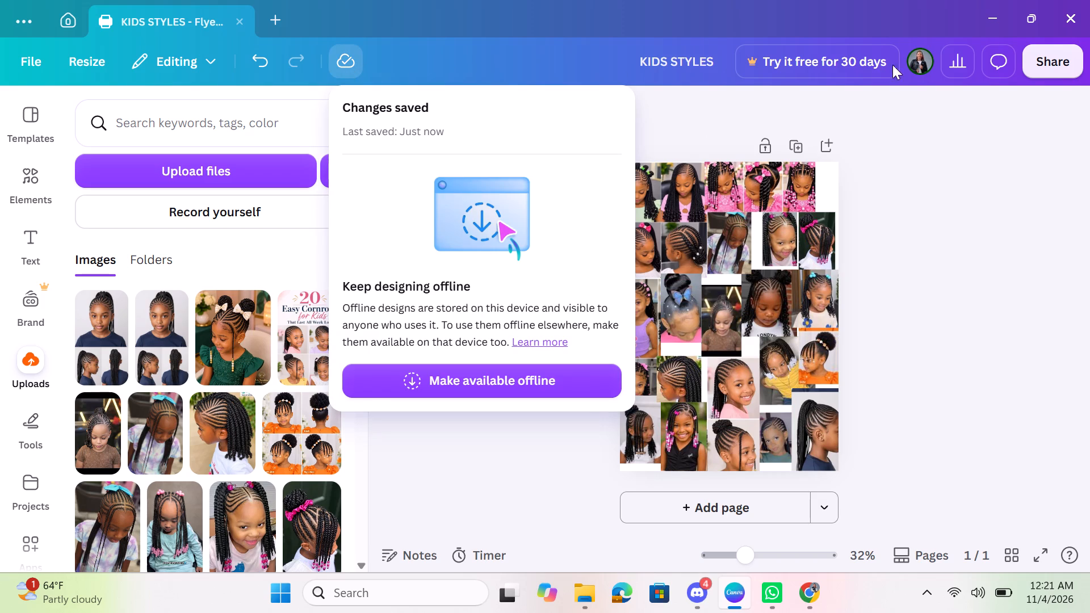
left_click(1056, 67)
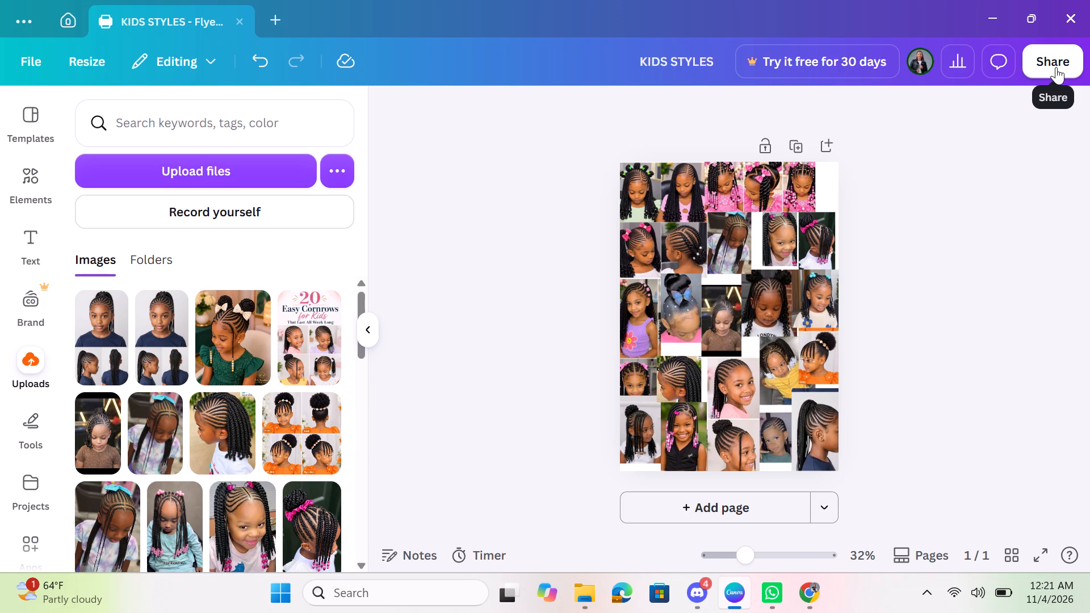
Download the design as a PDF using the Print preset.
left_click(1056, 67)
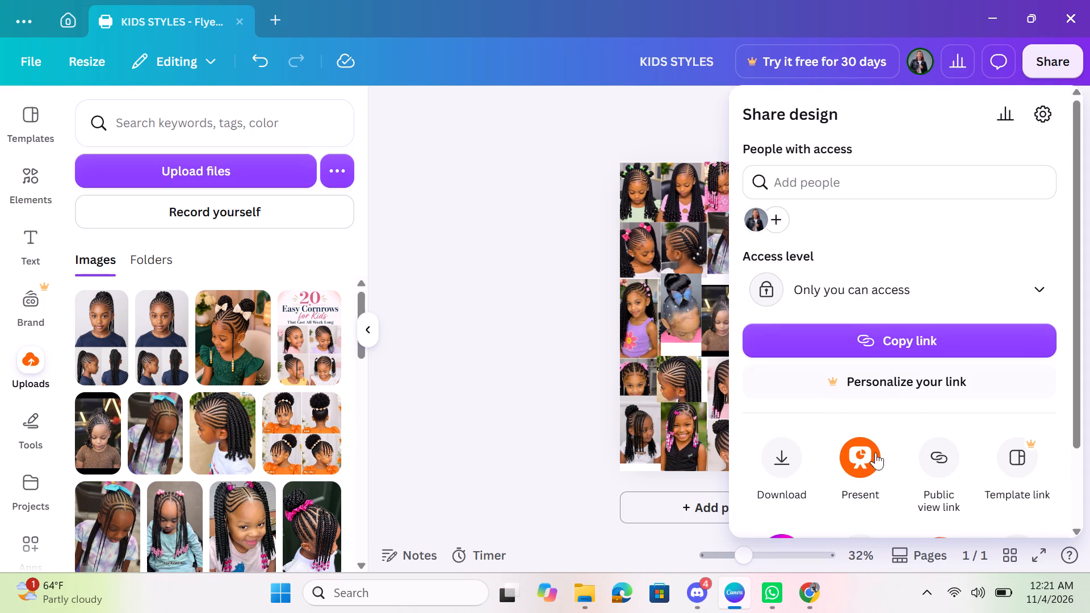
left_click(798, 496)
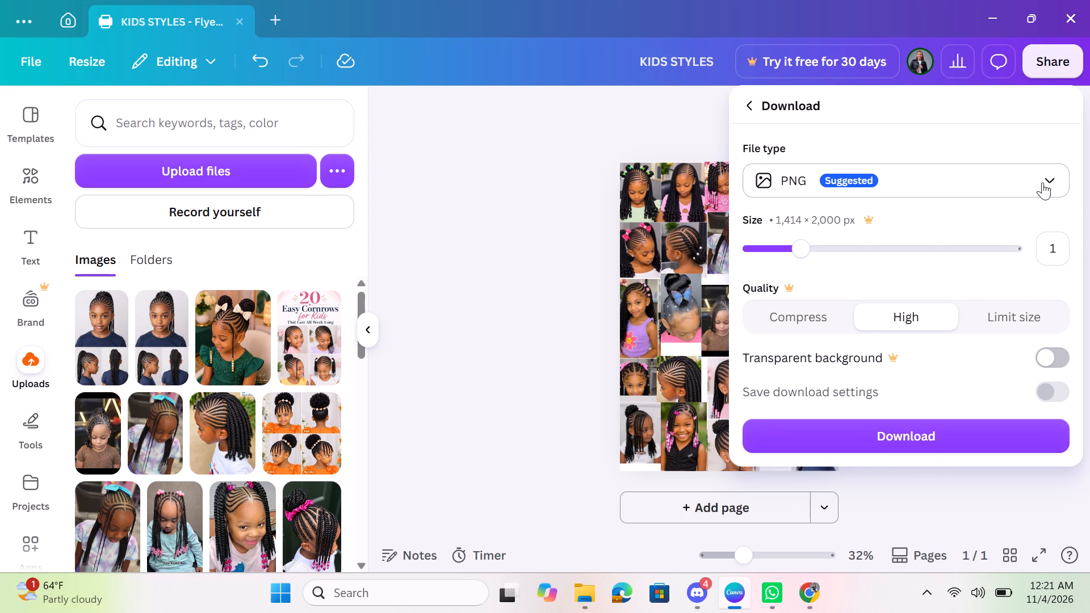
left_click(1060, 179)
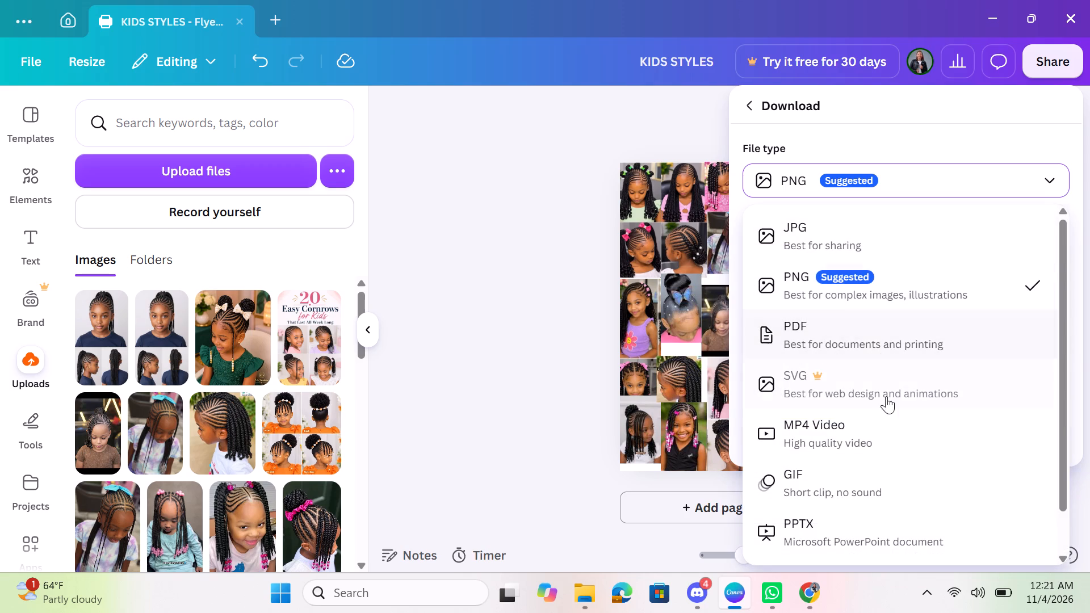
left_click(869, 338)
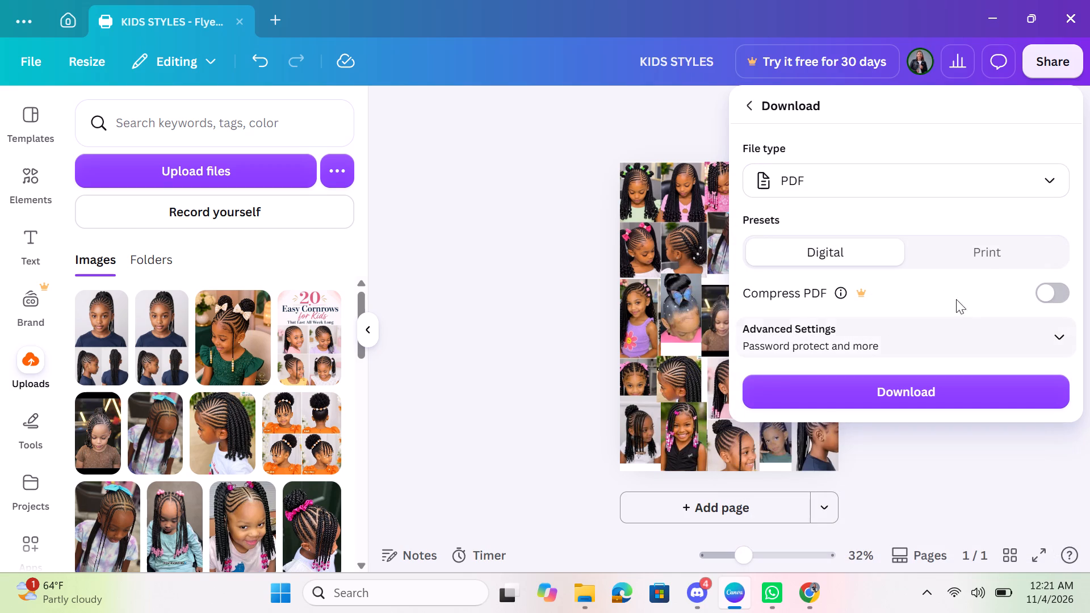
left_click(979, 255)
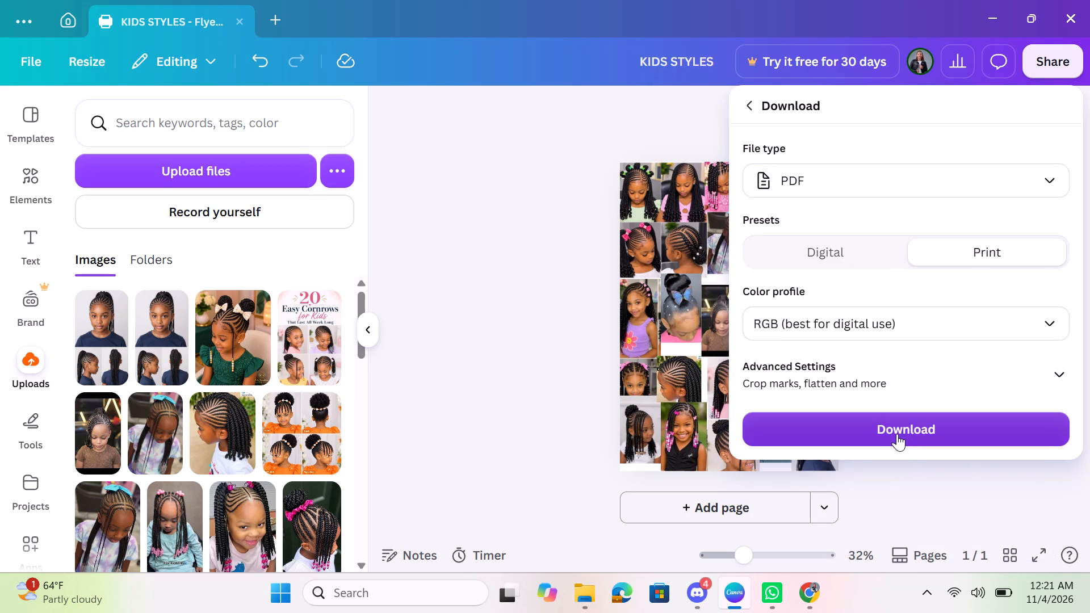
left_click(897, 434)
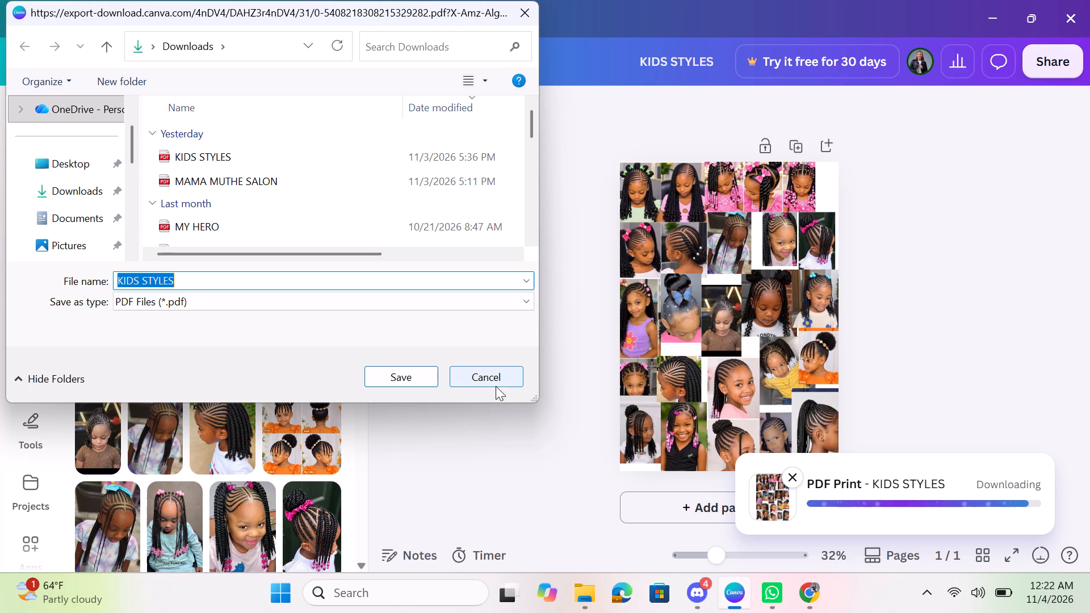
Save the PDF as KIDS STYLES in the Downloads folder, replacing the existing file.
left_click(396, 381)
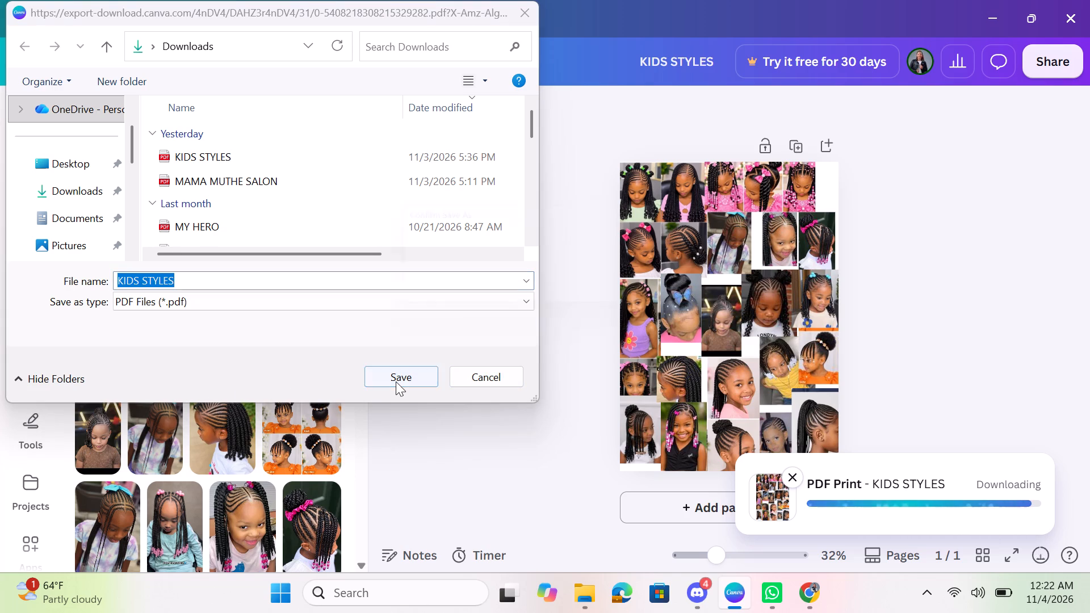
left_click(585, 292)
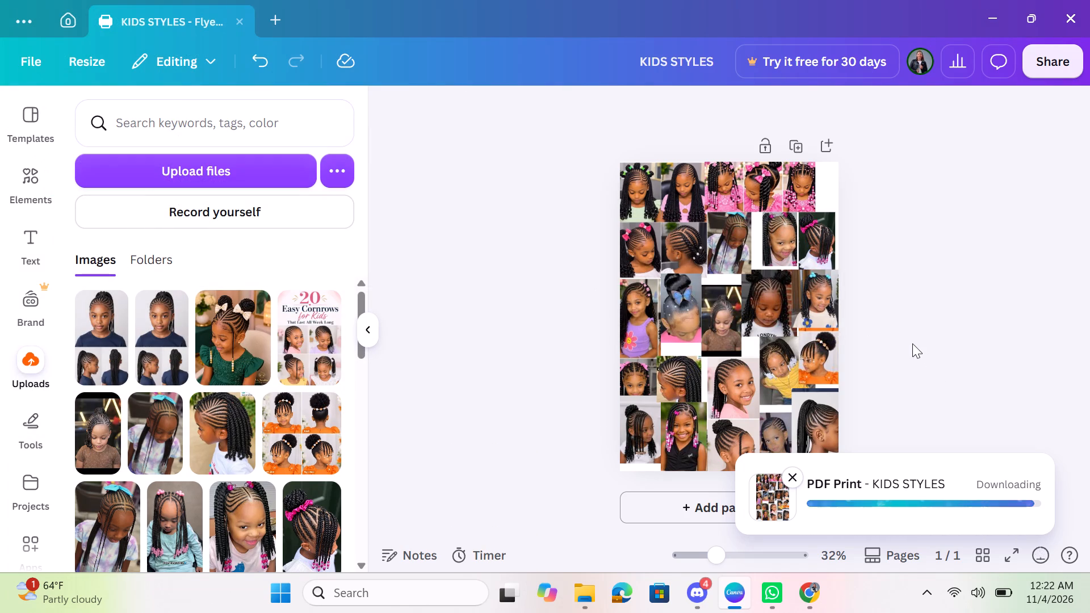
left_click(946, 335)
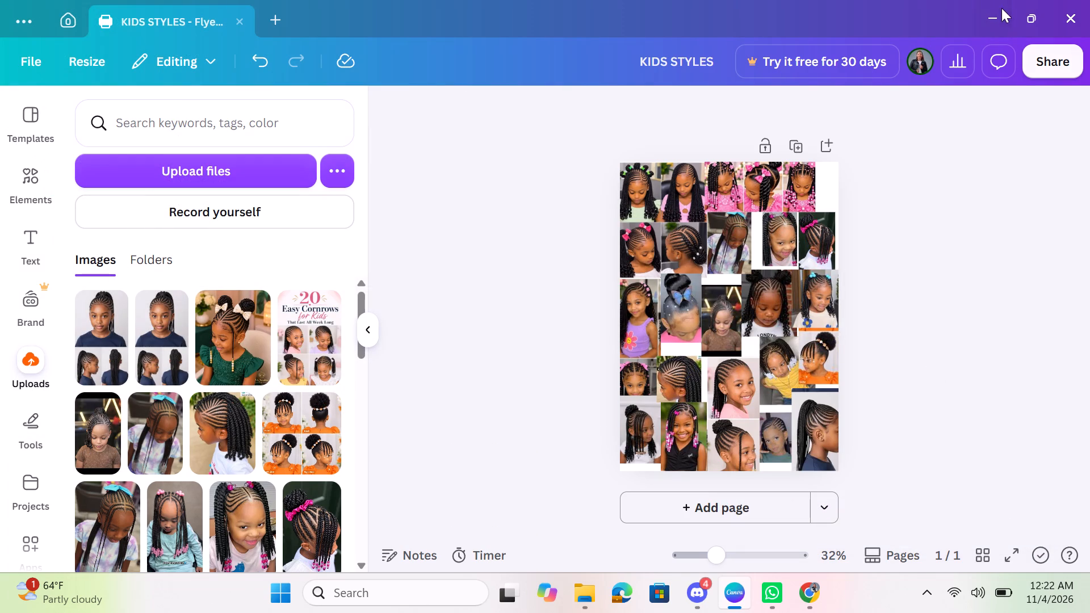
Minimize the open design and browser windows and open the Riky folder on the desktop.
left_click(991, 21)
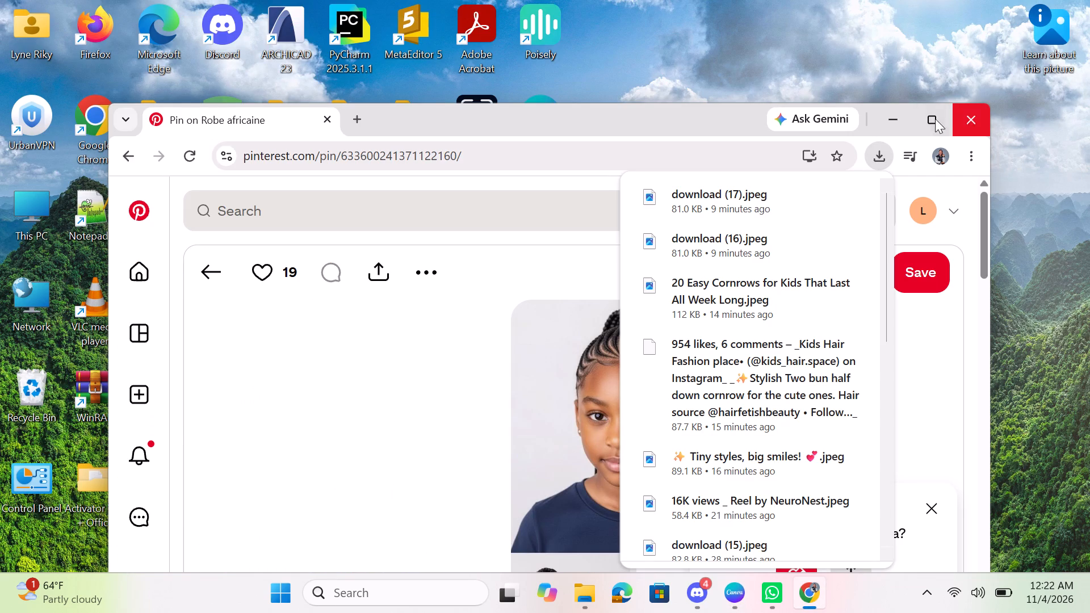
left_click(890, 121)
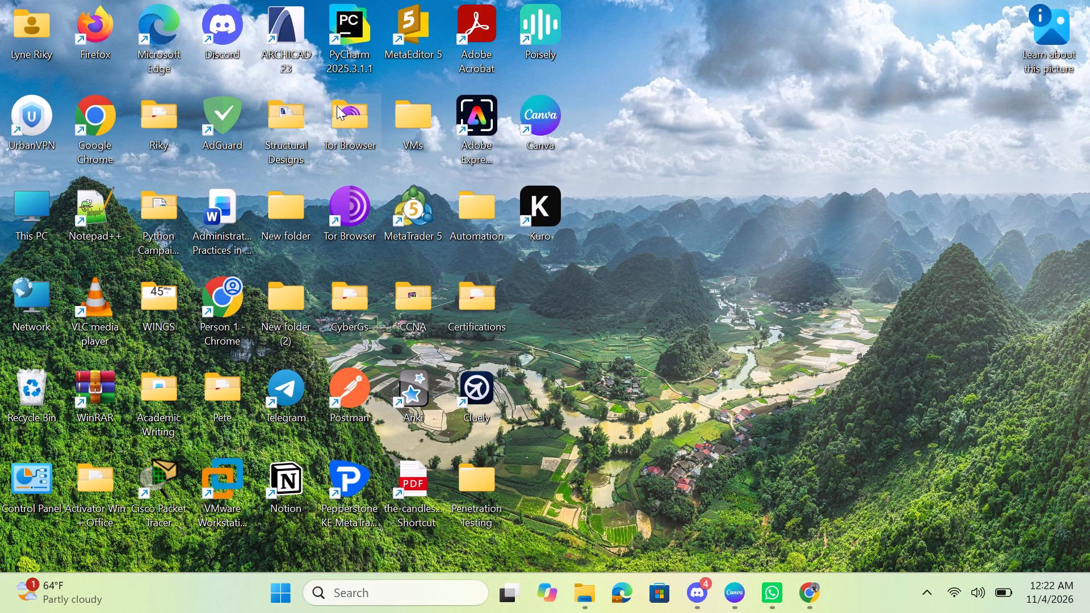
double_click(168, 115)
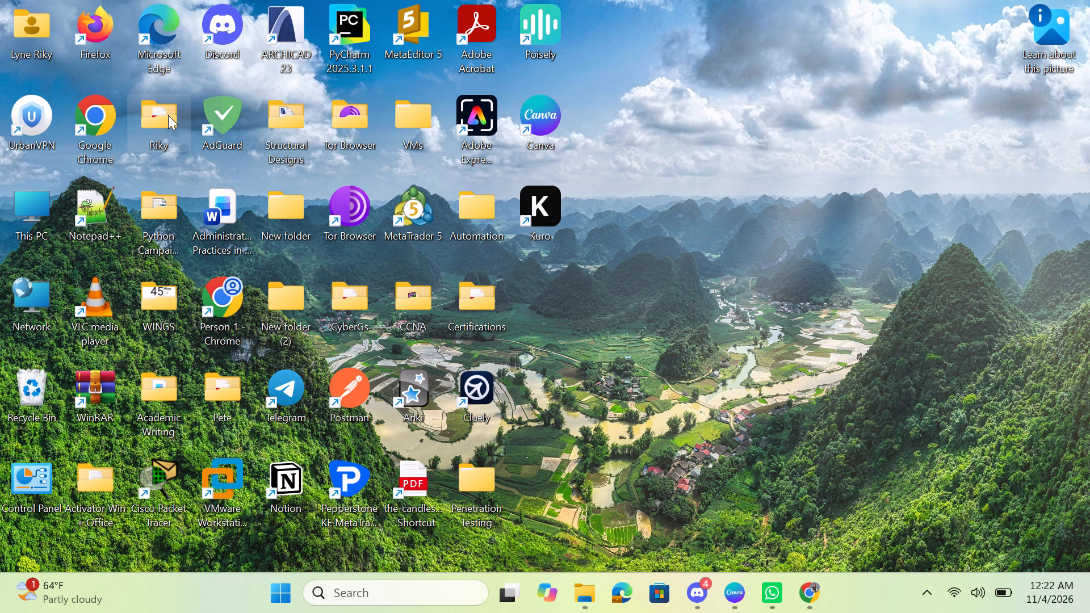
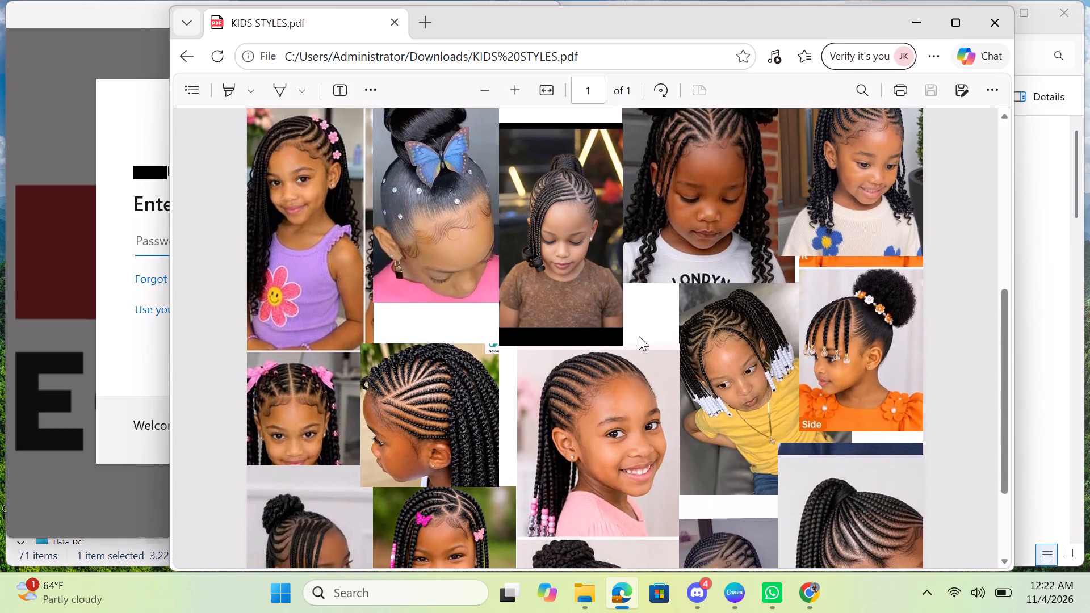
Review the photo layout of the exported KIDS STYLES PDF from its lower rows up to the top, checking for gaps.
scroll(639, 336, "up", 1)
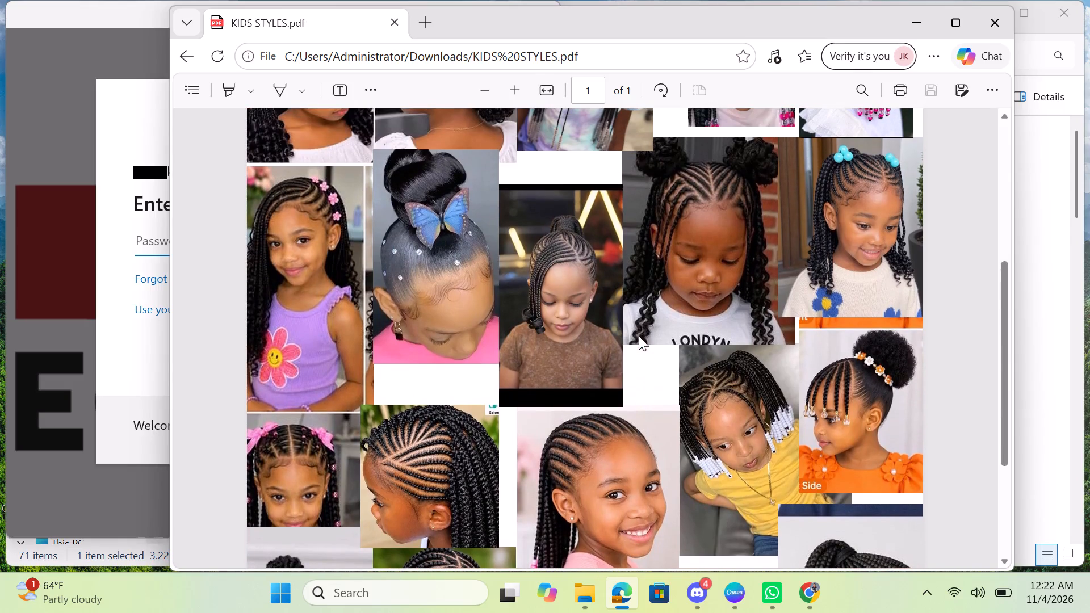
scroll(639, 336, "up", 1)
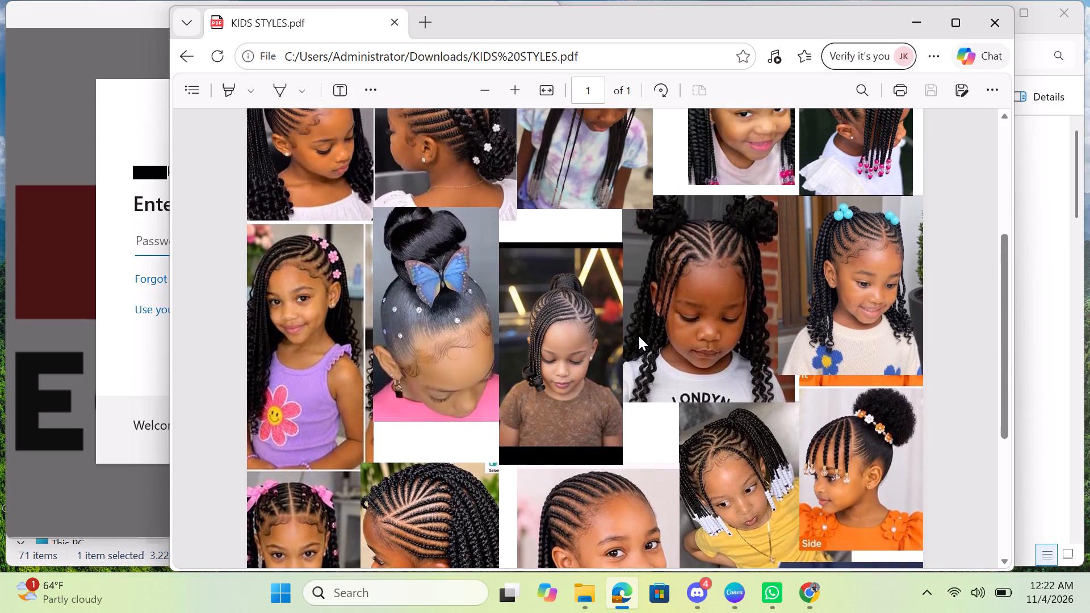
scroll(639, 336, "up", 2)
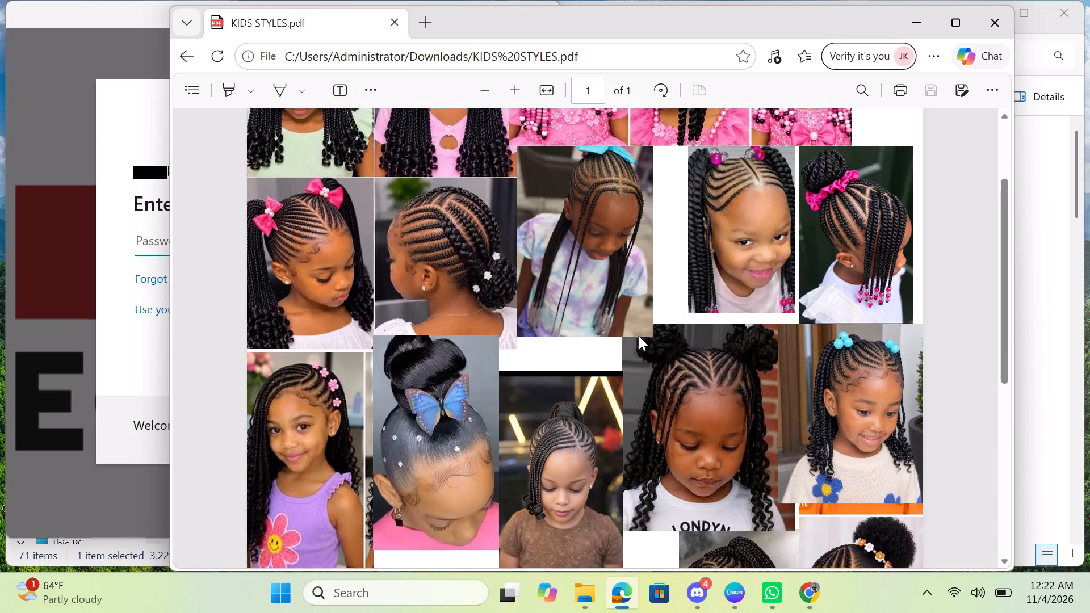
scroll(639, 336, "up", 3)
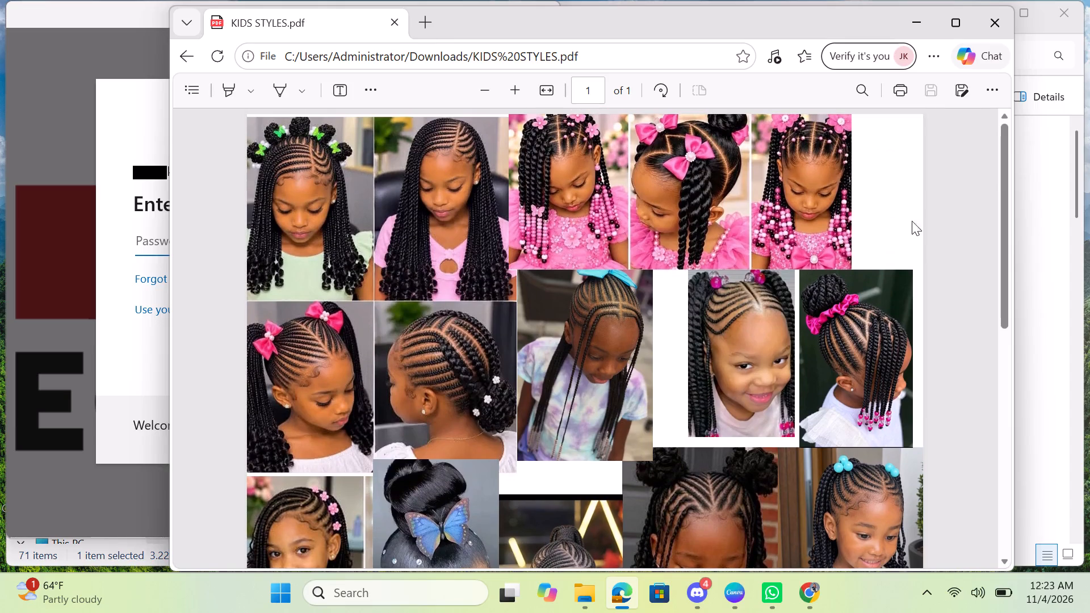
left_click(887, 213)
Switch to Pinterest in Chrome, leave the open pin, and search for kids curly hairstyles.
left_click(718, 598)
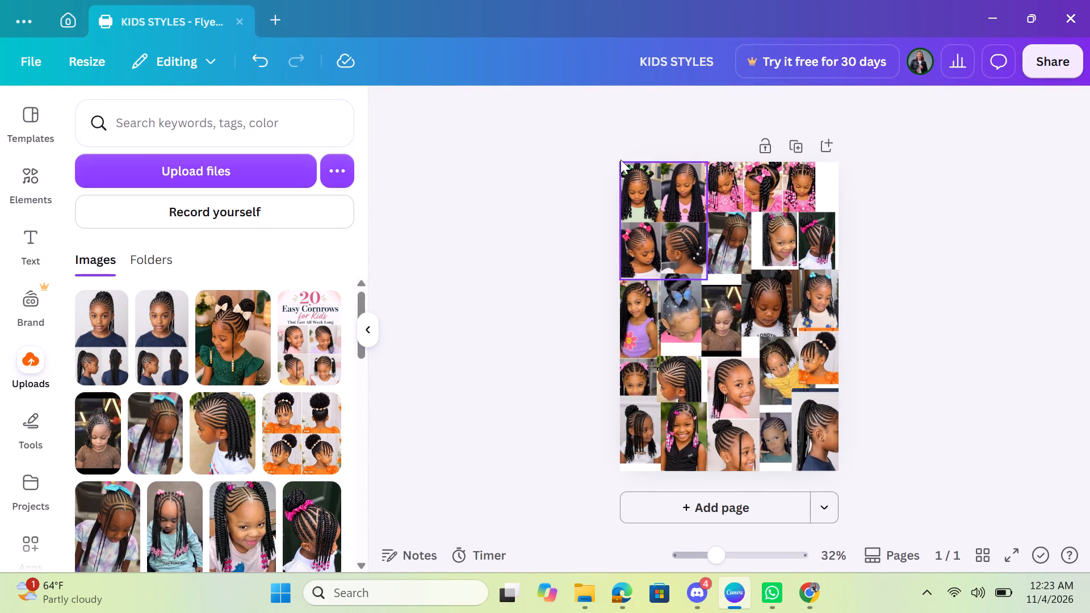
left_click(821, 594)
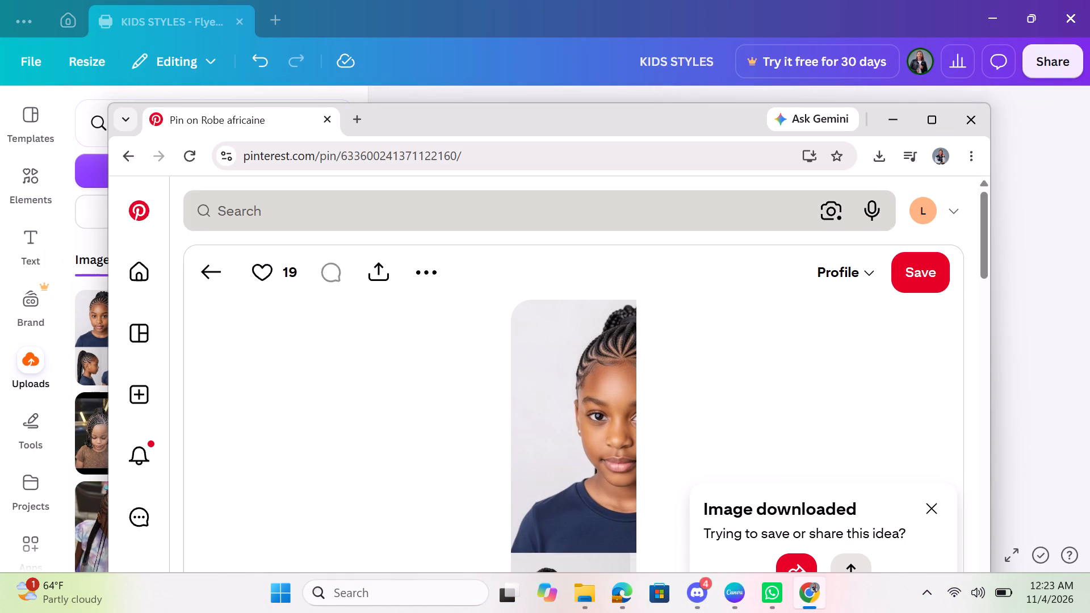
left_click(207, 259)
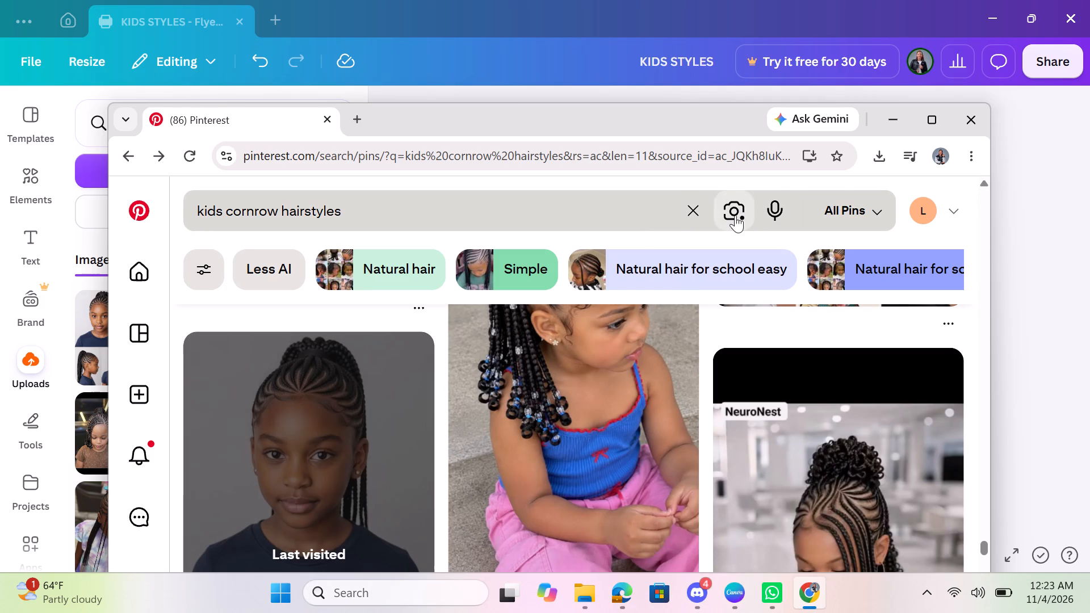
left_click(693, 213)
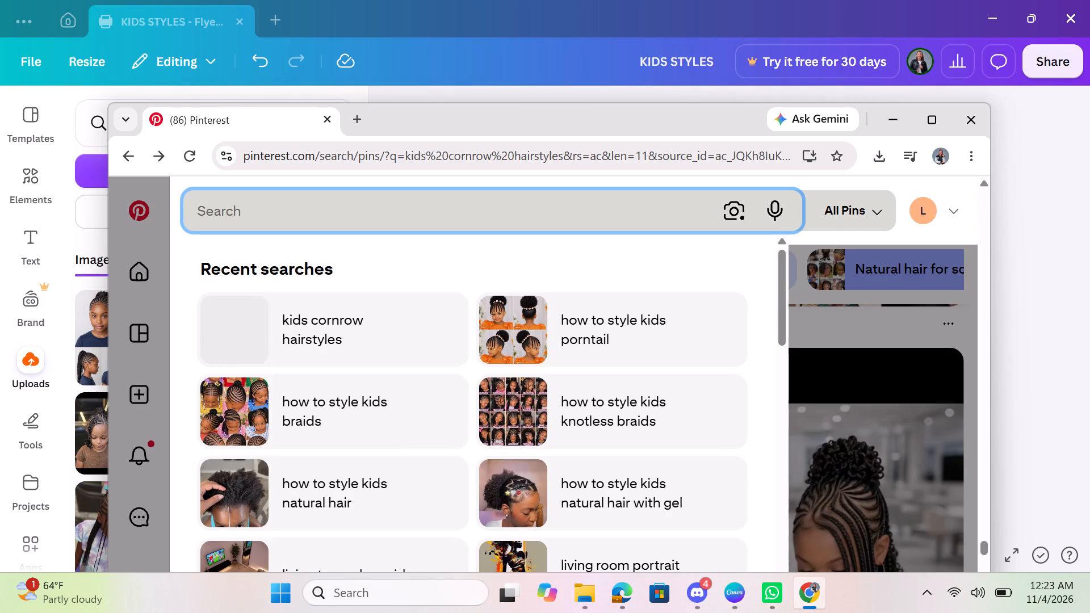
left_click(579, 206)
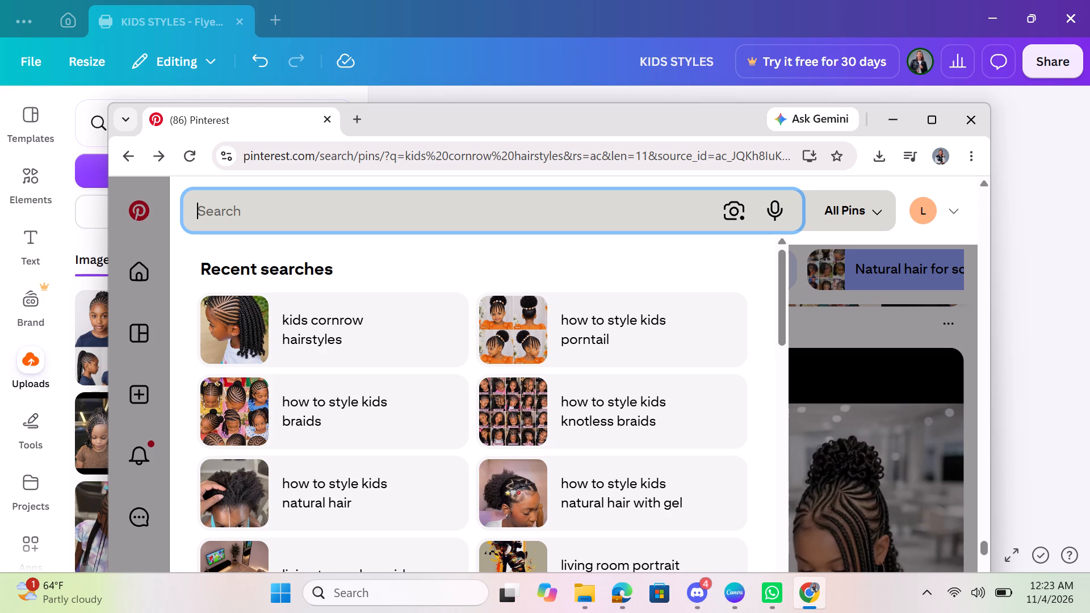
type("kids curly")
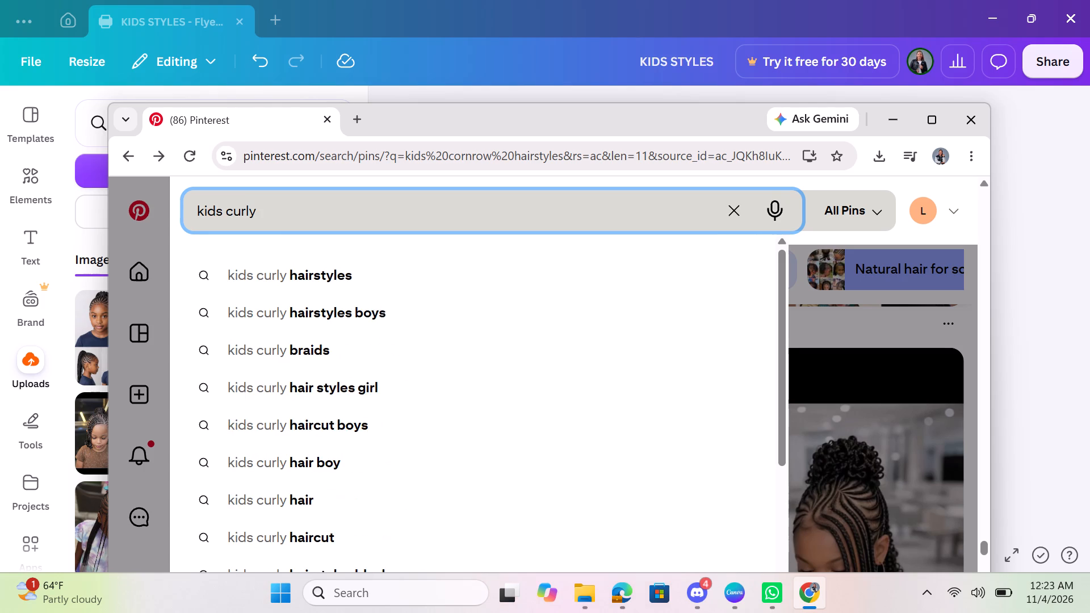
left_click(451, 266)
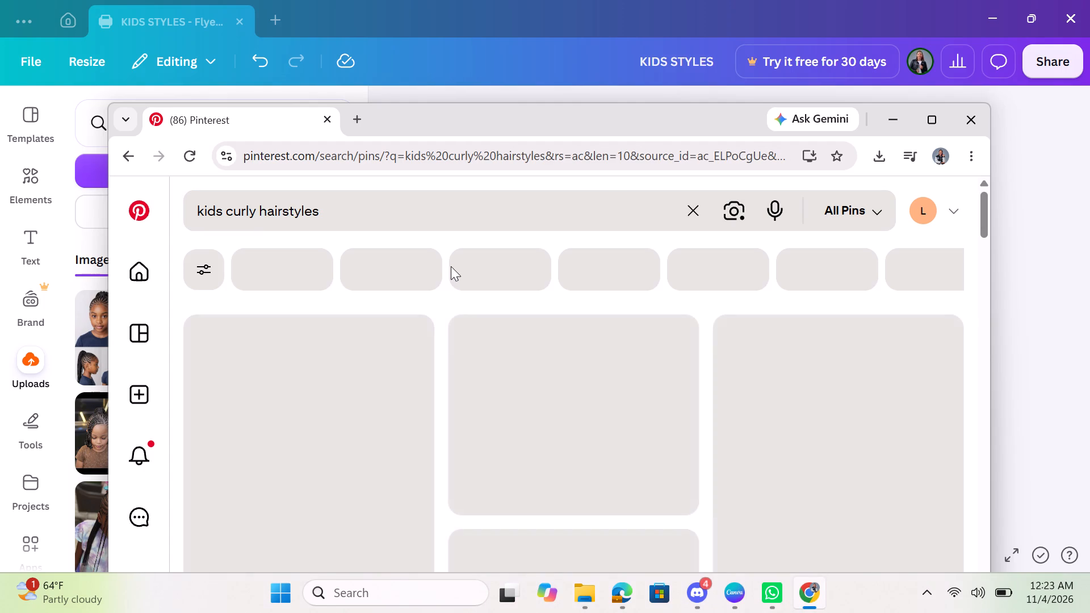
Browse the kids curly hairstyles results for a photo suitable for the remaining gaps in the collage.
scroll(400, 395, "right", 1)
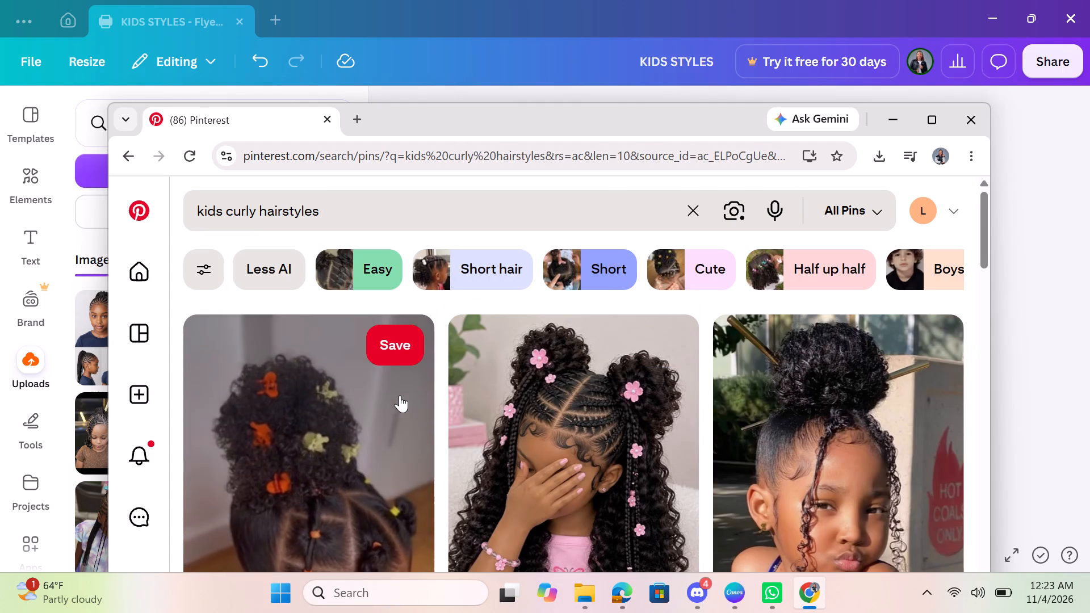
scroll(400, 395, "right", 5)
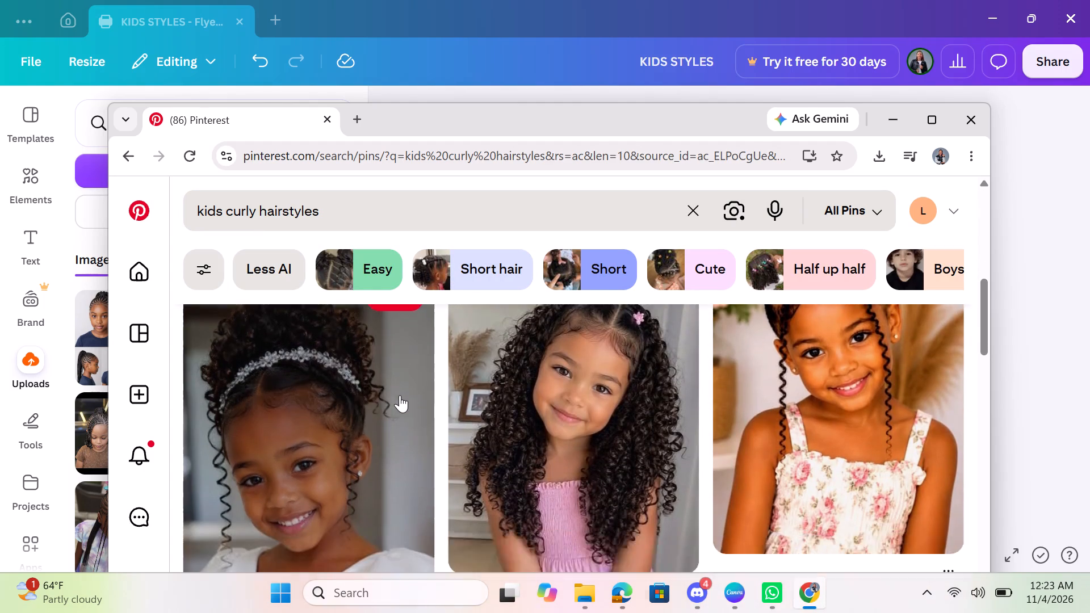
scroll(400, 395, "right", 5)
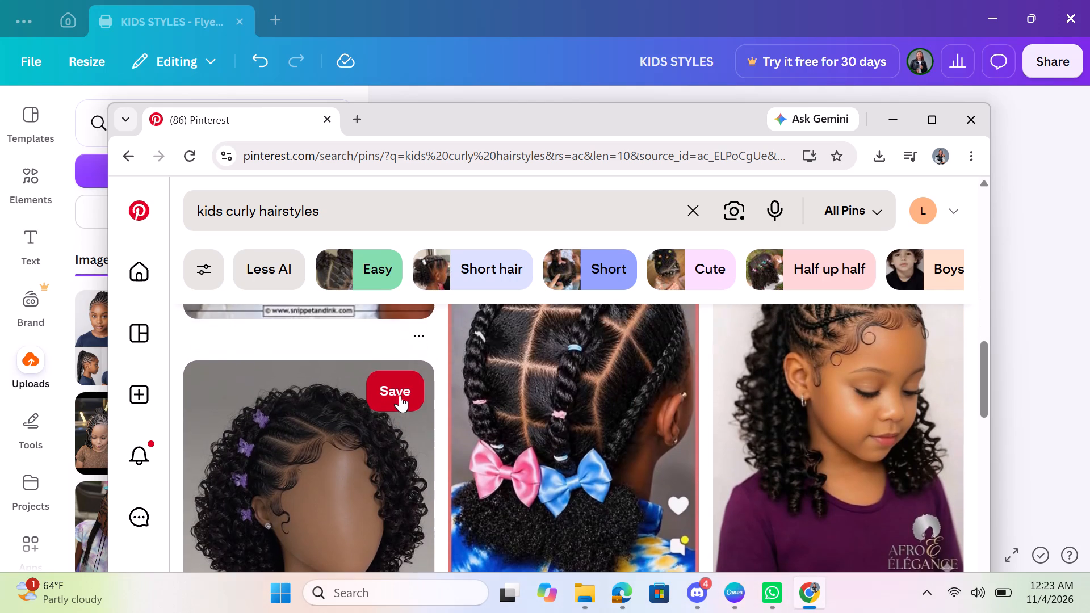
scroll(400, 395, "right", 1)
scroll(400, 395, "down", 1)
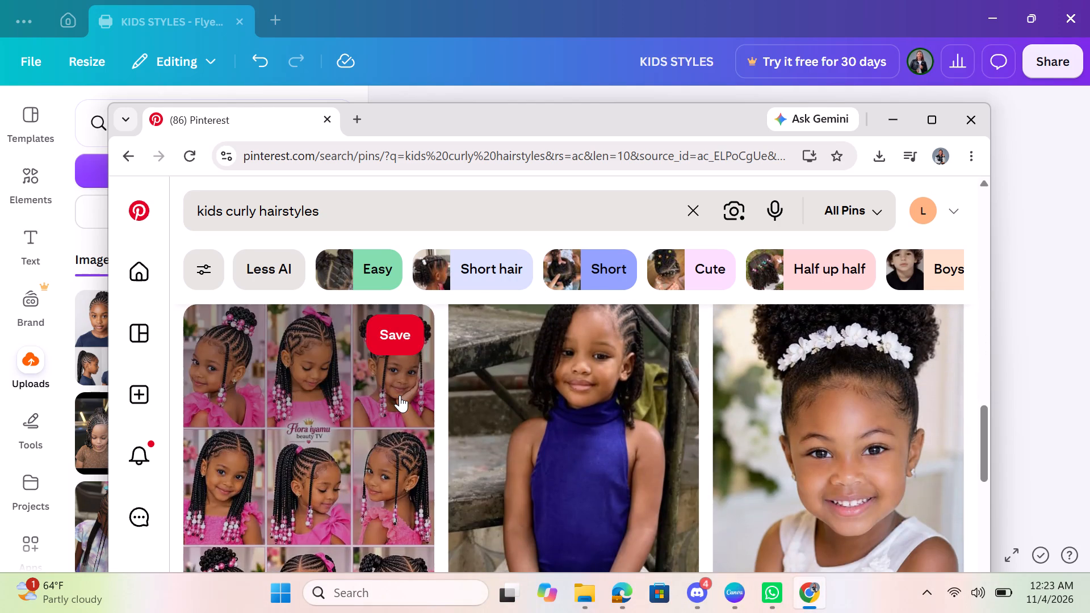
scroll(400, 395, "down", 2)
scroll(400, 395, "up", 1)
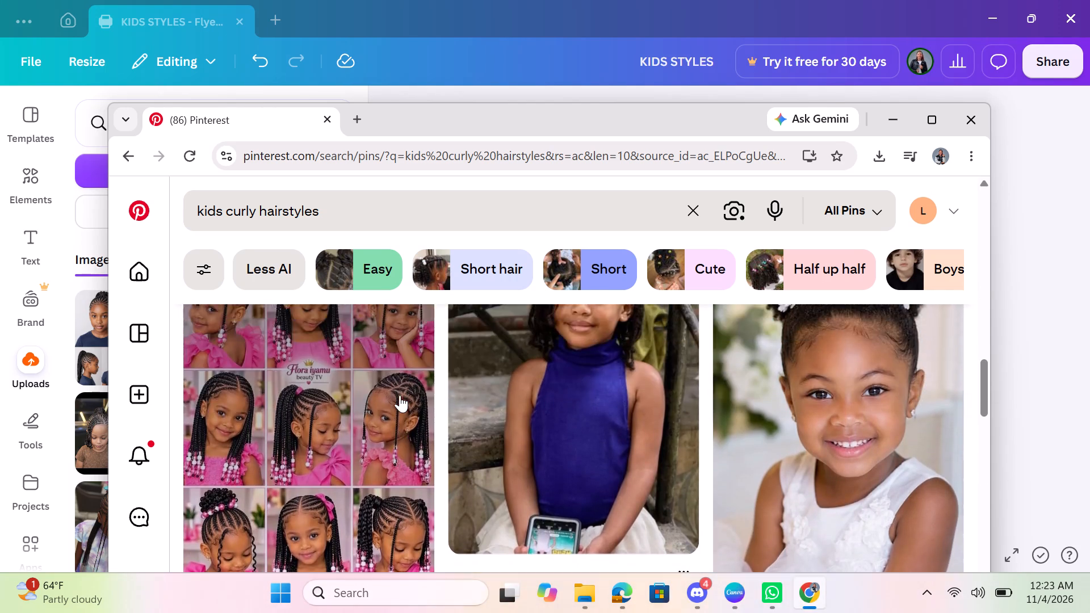
scroll(400, 395, "up", 1)
scroll(400, 395, "down", 3)
scroll(400, 395, "right", 3)
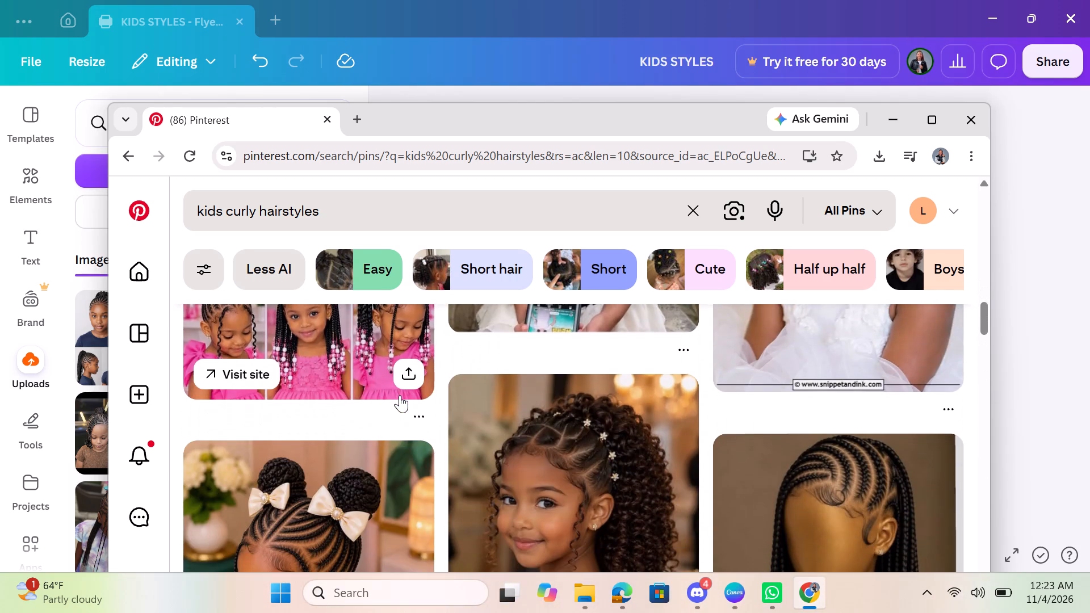
scroll(400, 395, "right", 6)
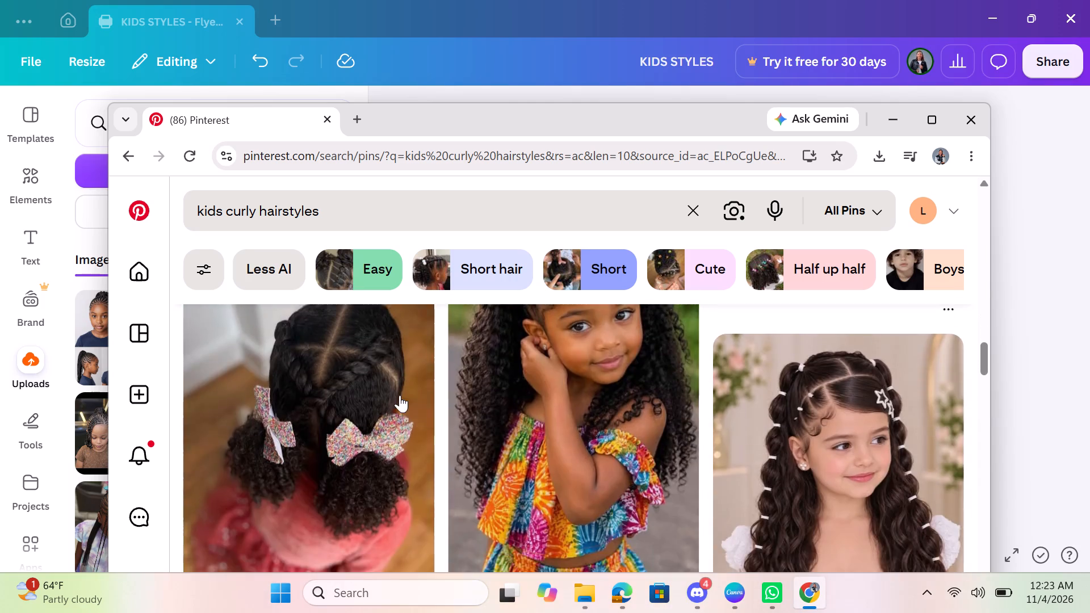
scroll(400, 395, "right", 3)
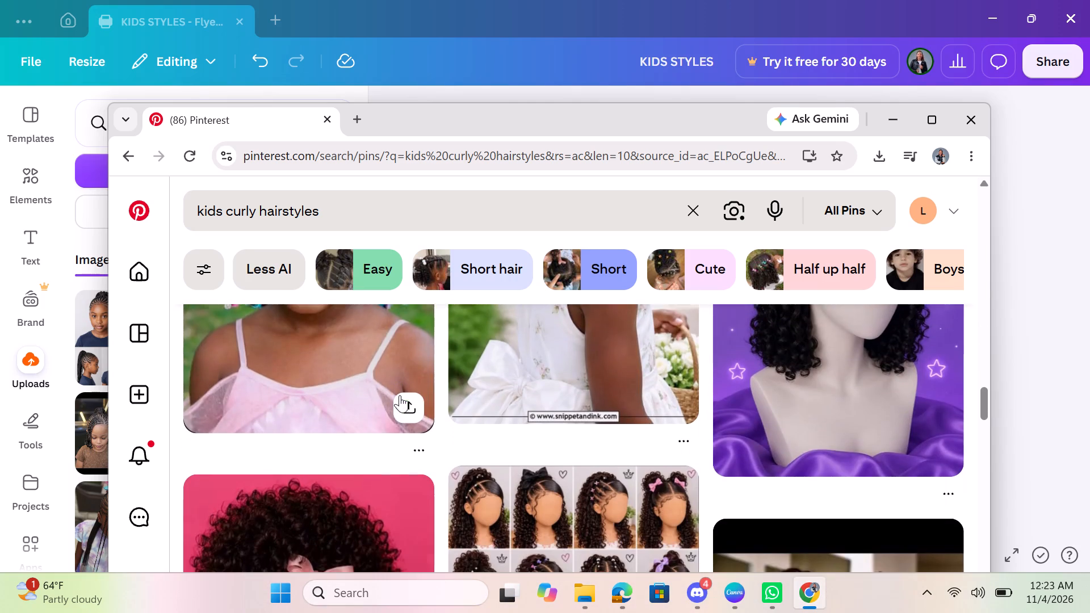
scroll(400, 395, "right", 3)
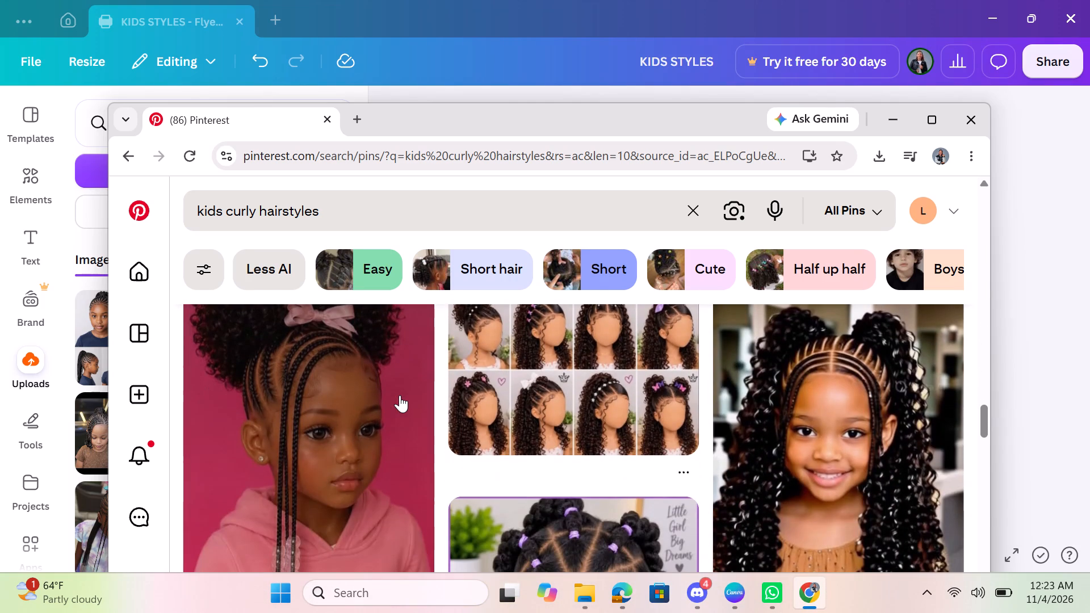
scroll(400, 395, "down", 1)
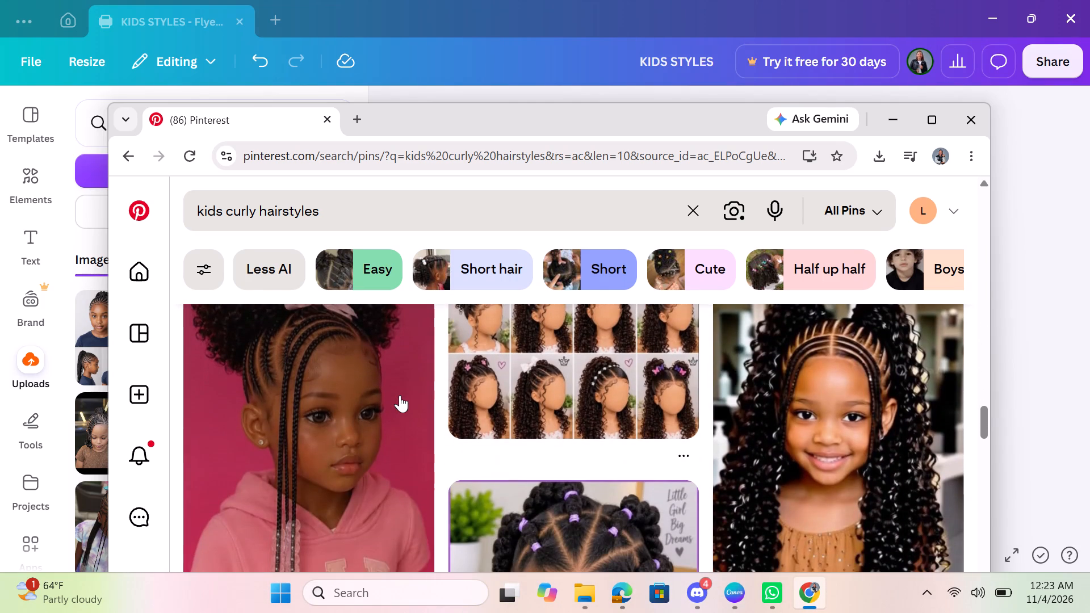
scroll(400, 395, "down", 1)
scroll(400, 395, "right", 1)
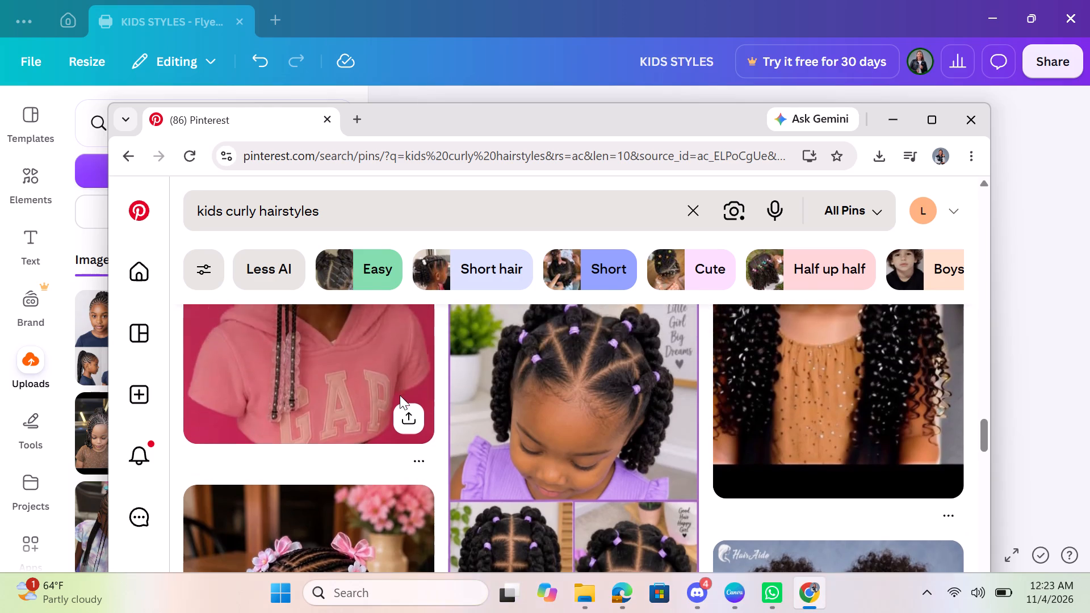
scroll(400, 395, "right", 1)
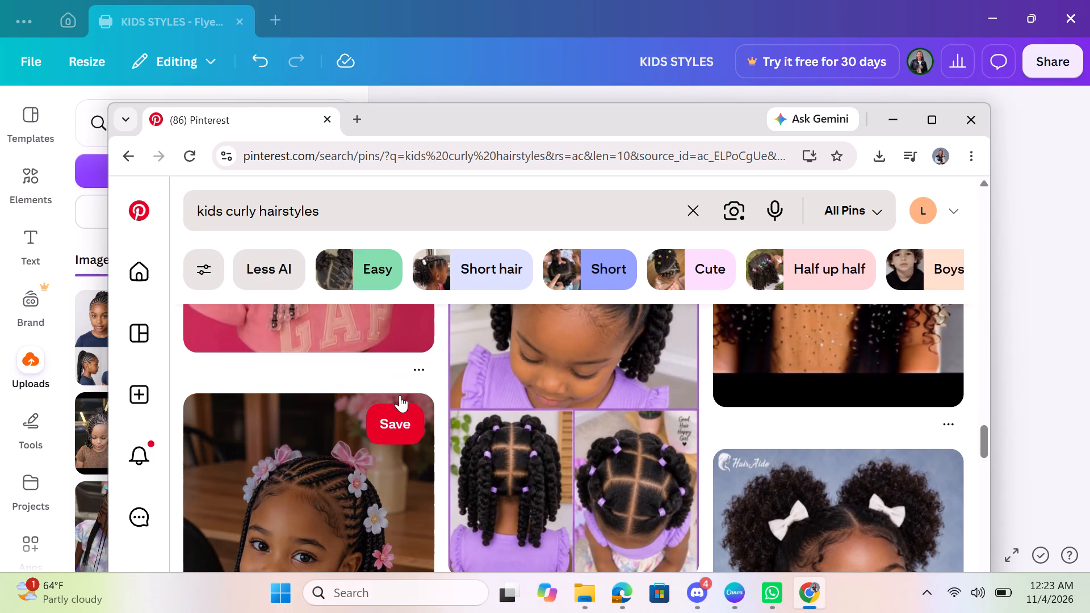
scroll(400, 395, "right", 2)
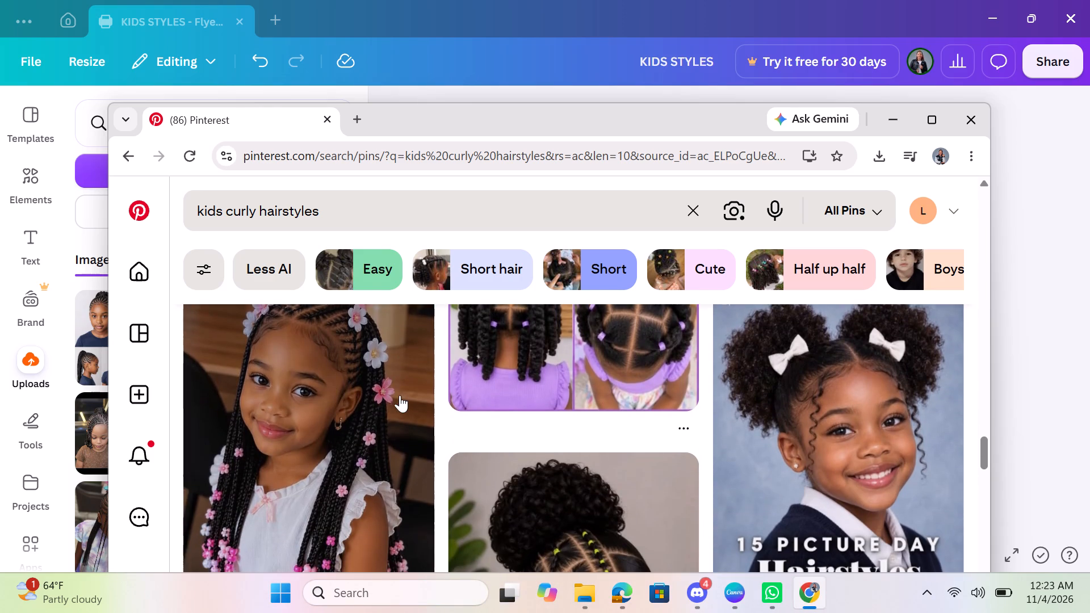
scroll(400, 395, "right", 3)
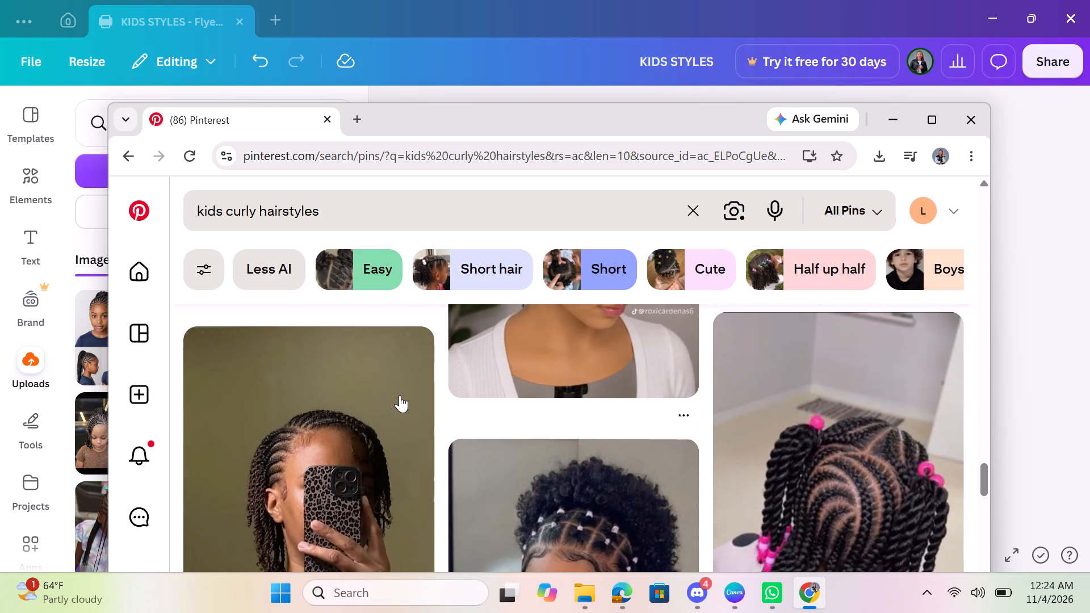
scroll(400, 395, "right", 3)
scroll(400, 395, "down", 2)
scroll(400, 395, "right", 1)
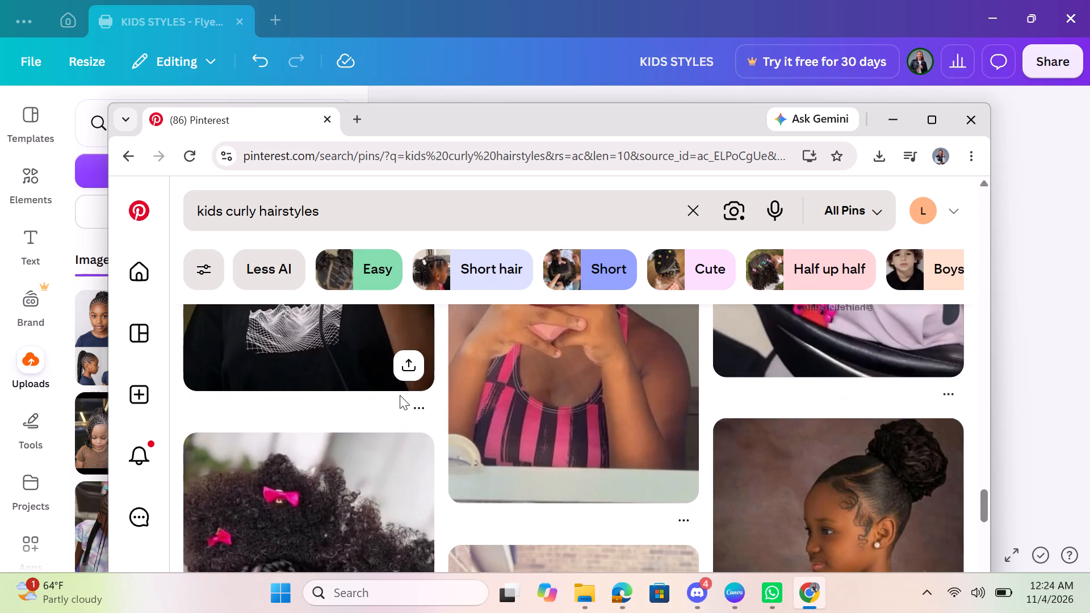
scroll(400, 395, "right", 1)
scroll(400, 395, "up", 4)
scroll(400, 395, "right", 1)
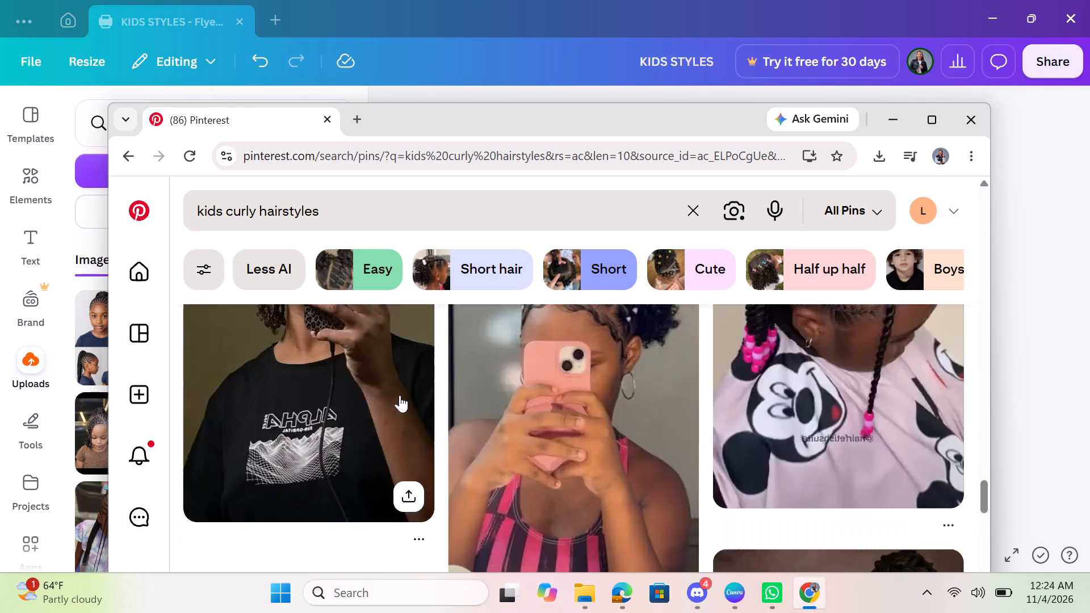
scroll(400, 395, "right", 1)
scroll(400, 395, "up", 2)
scroll(400, 395, "down", 2)
scroll(400, 395, "right", 1)
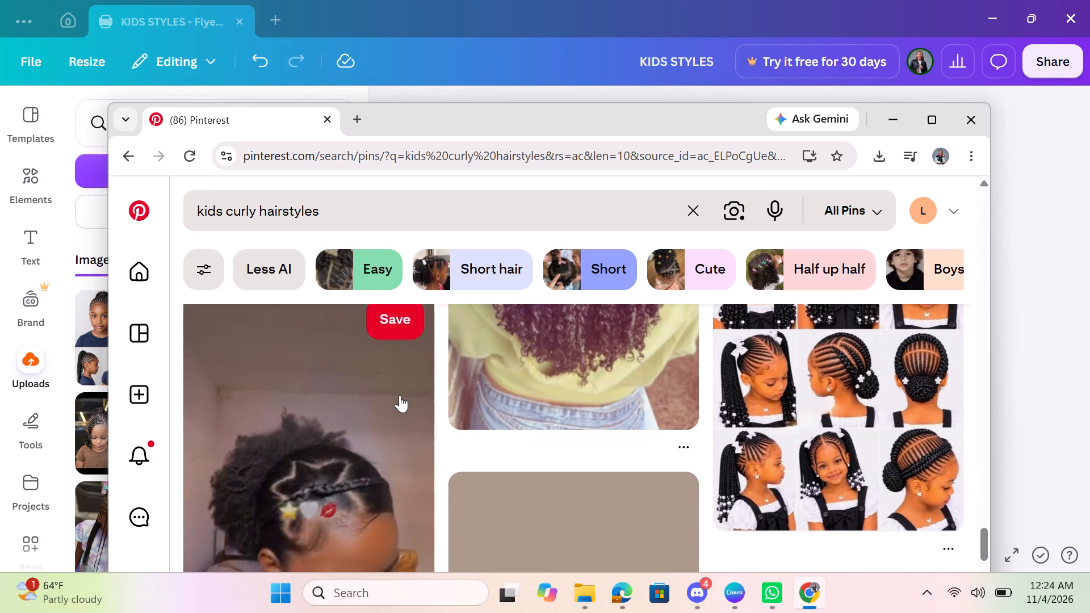
scroll(400, 395, "right", 1)
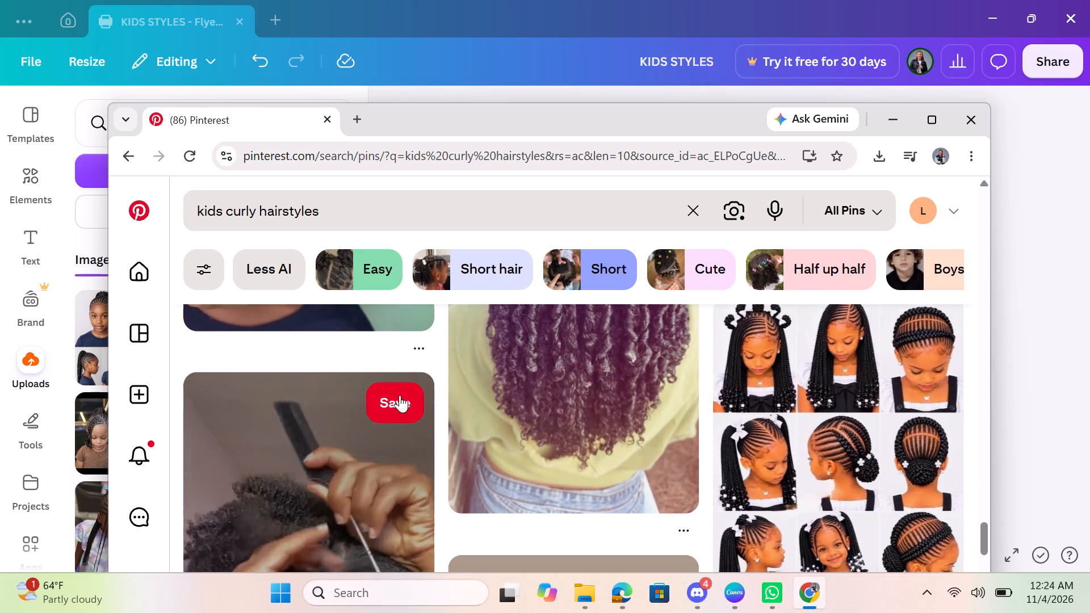
scroll(400, 395, "right", 1)
scroll(400, 395, "down", 1)
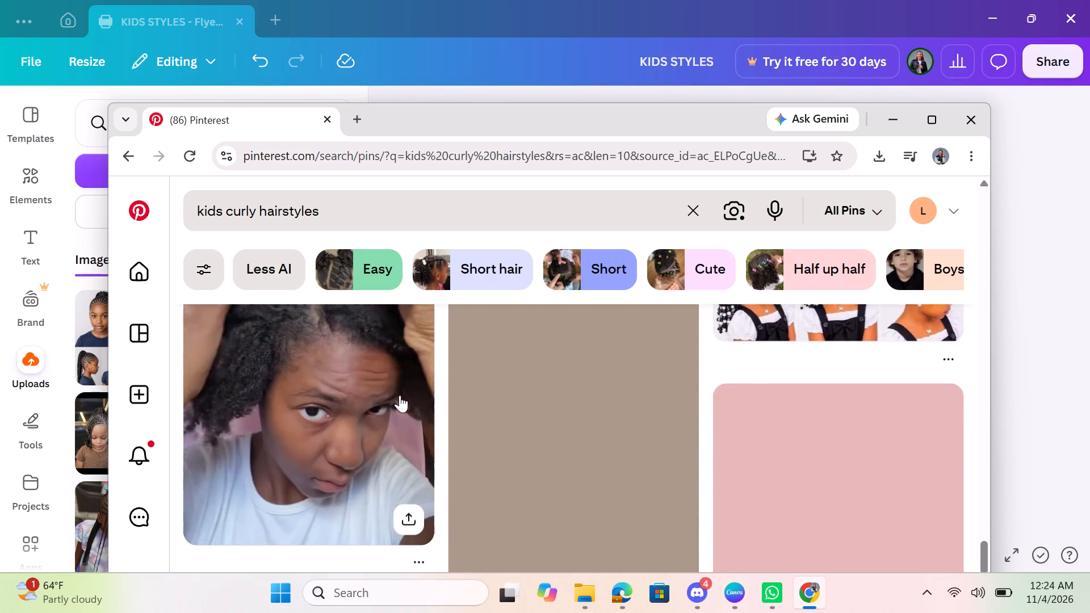
scroll(400, 395, "down", 4)
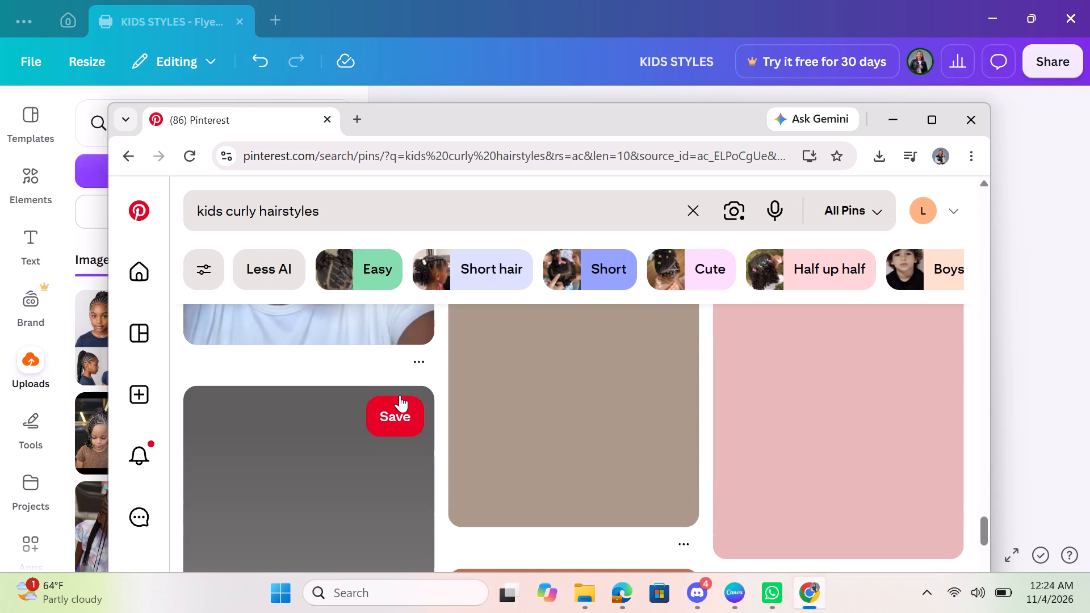
scroll(400, 395, "down", 2)
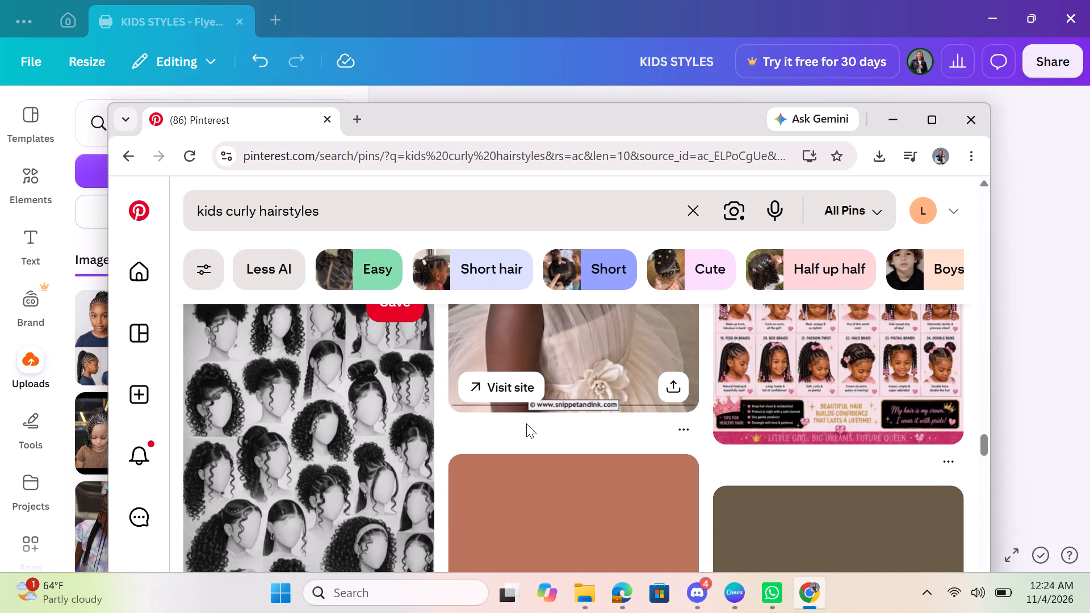
scroll(526, 423, "right", 5)
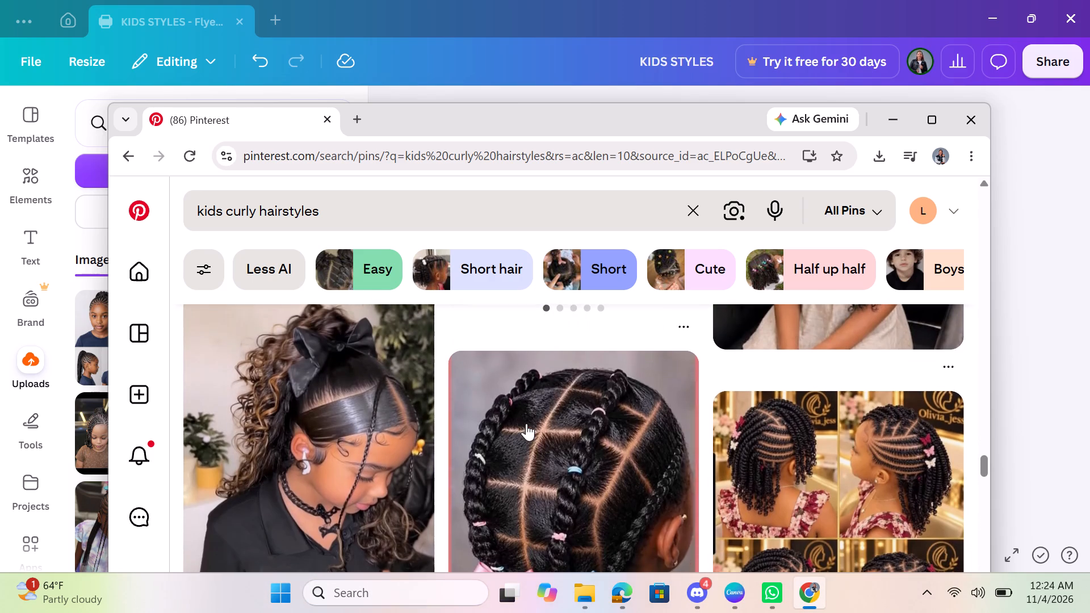
scroll(526, 423, "right", 3)
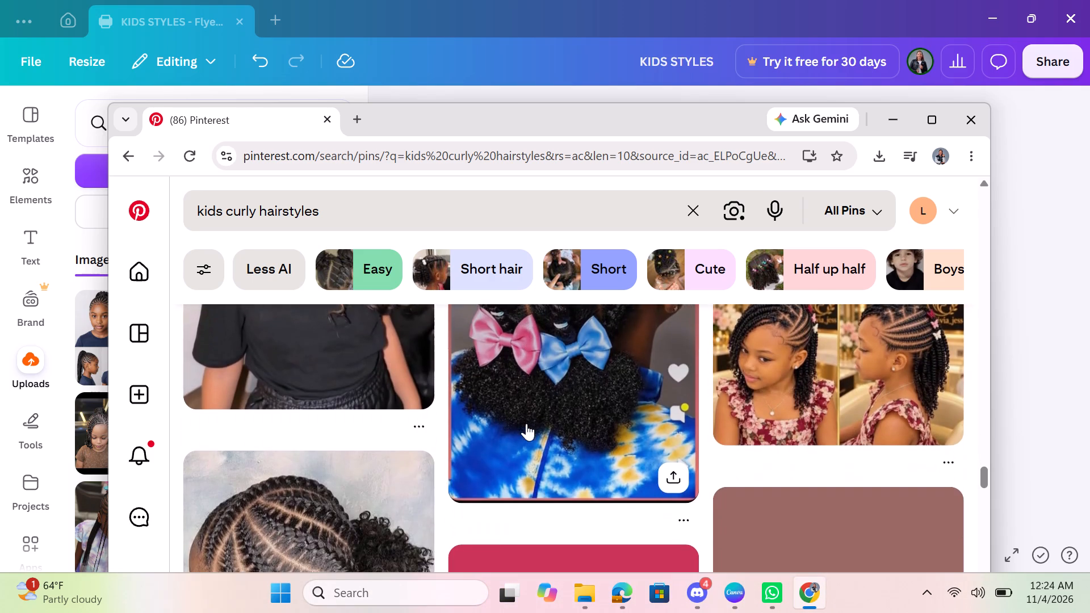
Continue browsing the kids curly hairstyles results for a photo that suits the collage.
scroll(526, 423, "right", 6)
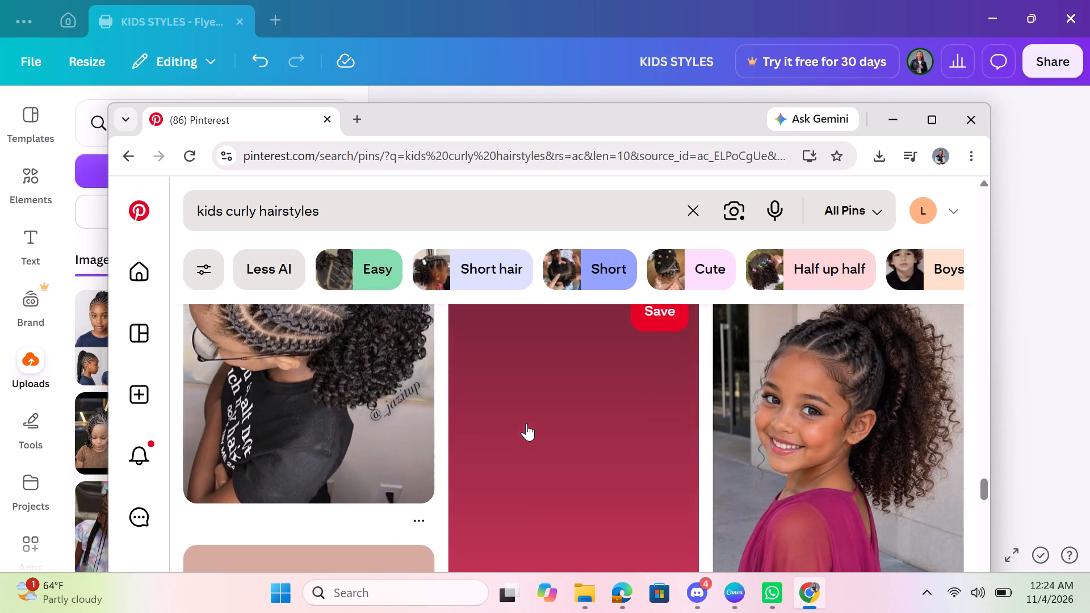
scroll(526, 423, "right", 2)
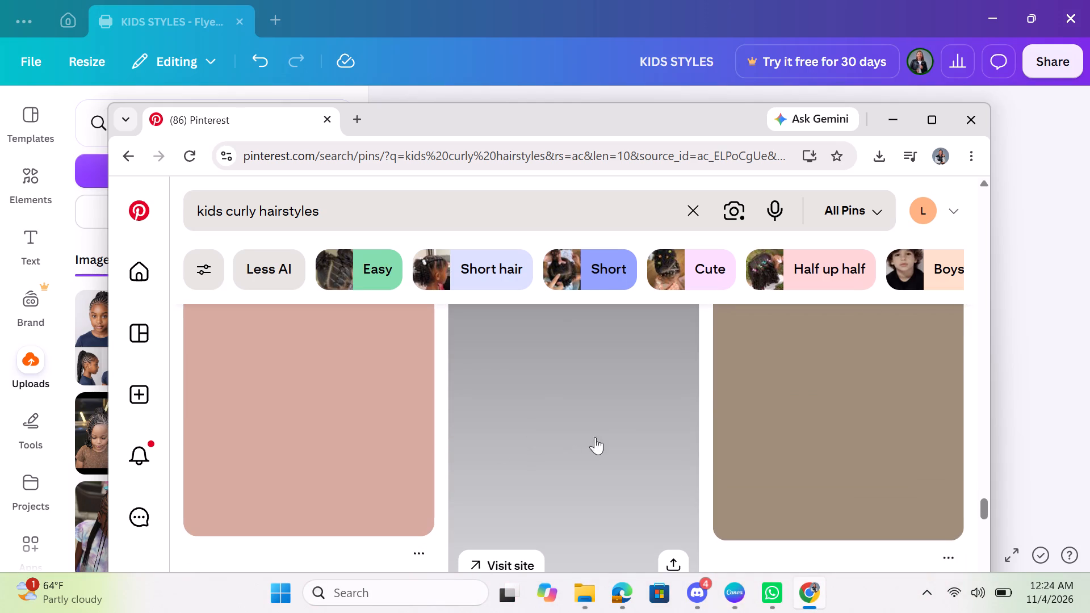
scroll(624, 433, "up", 4)
scroll(624, 433, "down", 1)
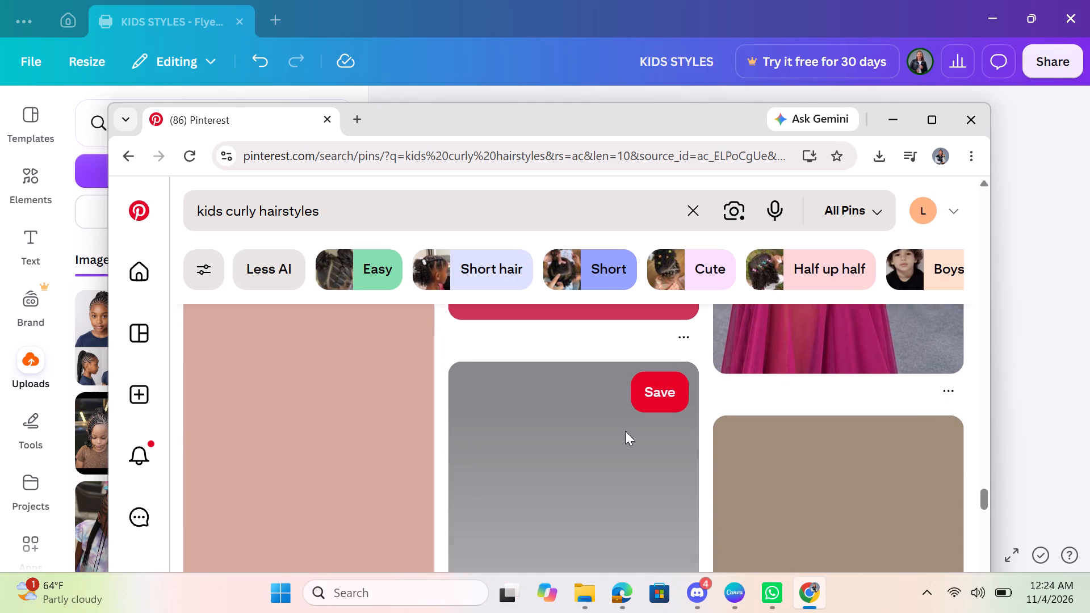
scroll(625, 431, "down", 1)
Search Pinterest for "kids natural hairstyles with gel" in place of the curly hairstyles query.
left_click(446, 216)
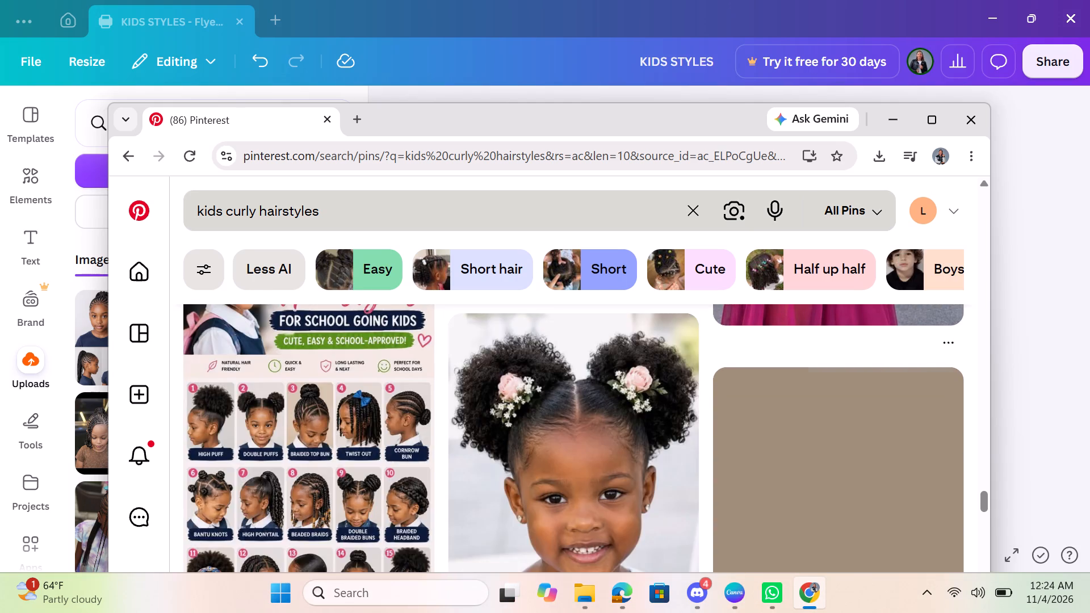
key("BackSpace")
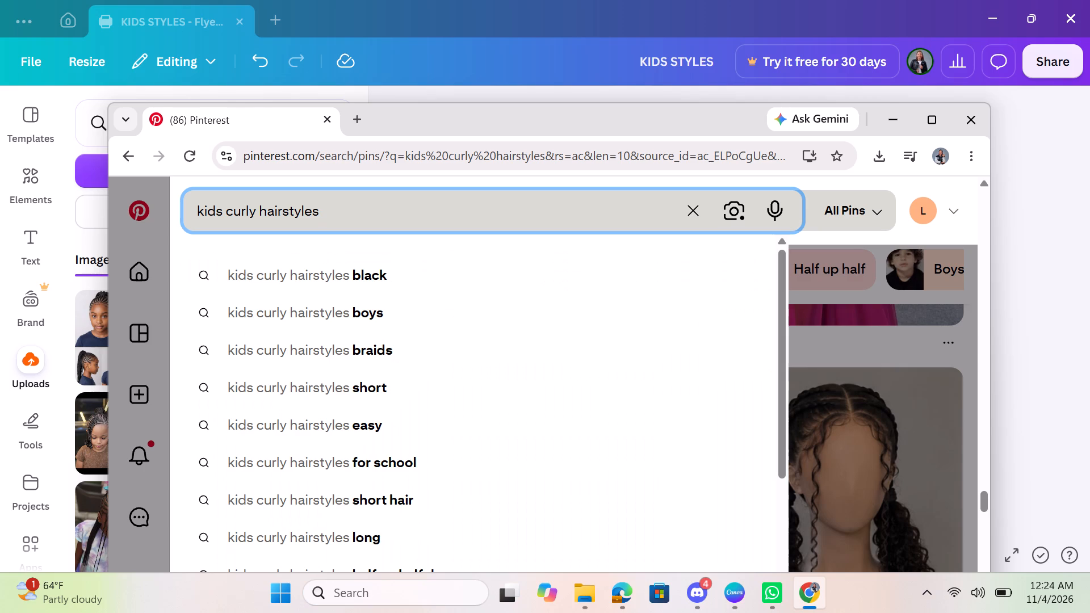
key("BackSpace")
key("BackSpace")
key("BackSpace")
key("BackSpace")
key("BackSpace")
key("BackSpace")
key("BackSpace")
key("BackSpace")
key("BackSpace")
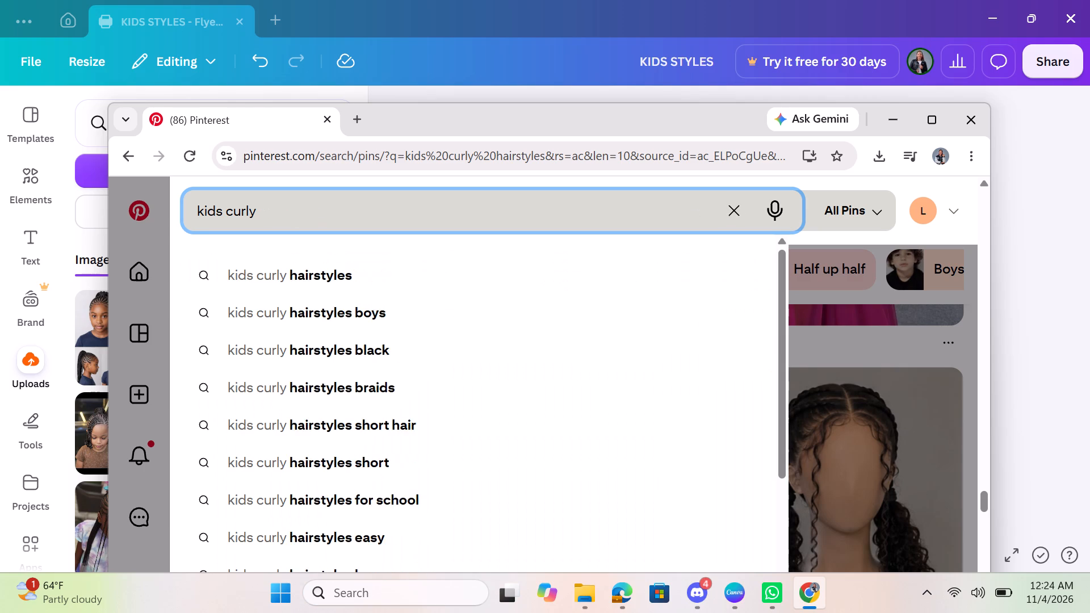
key("BackSpace")
key("BackSpace")
key("BackSpace")
key("BackSpace")
key("BackSpace")
key("BackSpace")
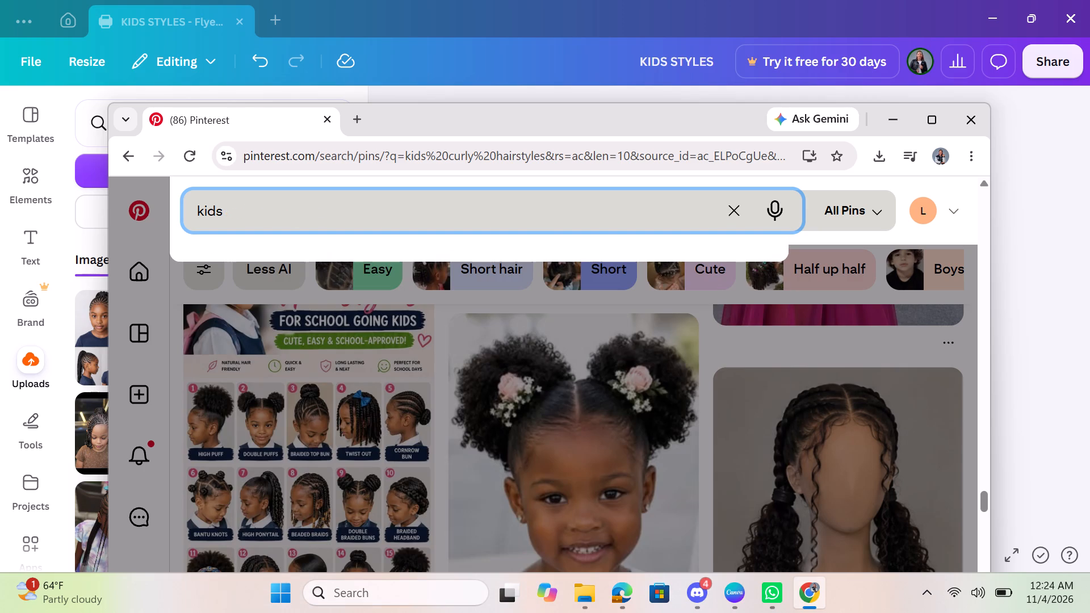
type("natura")
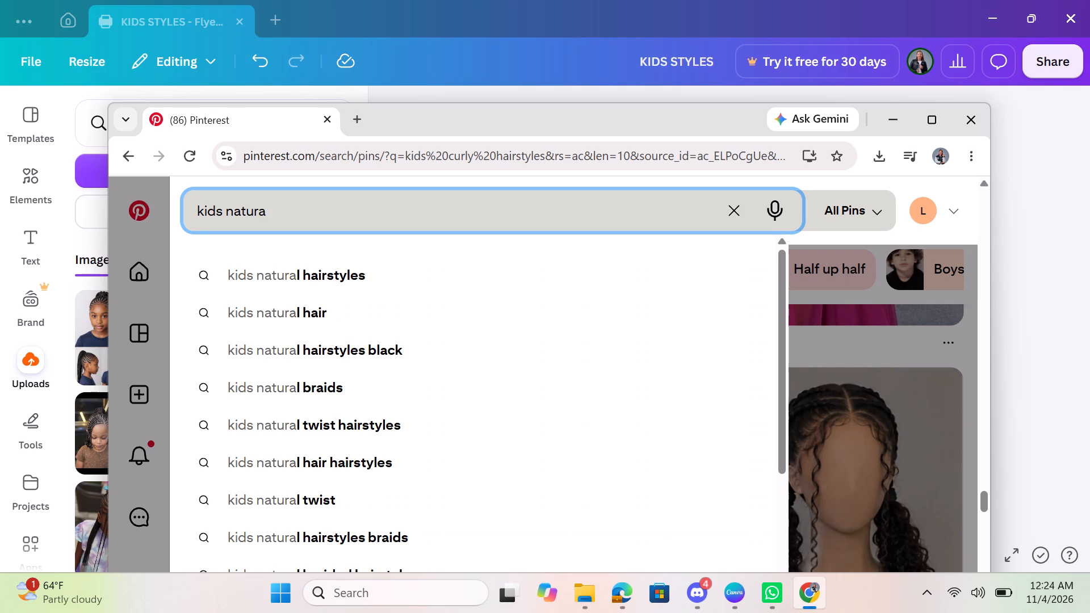
type("l hai")
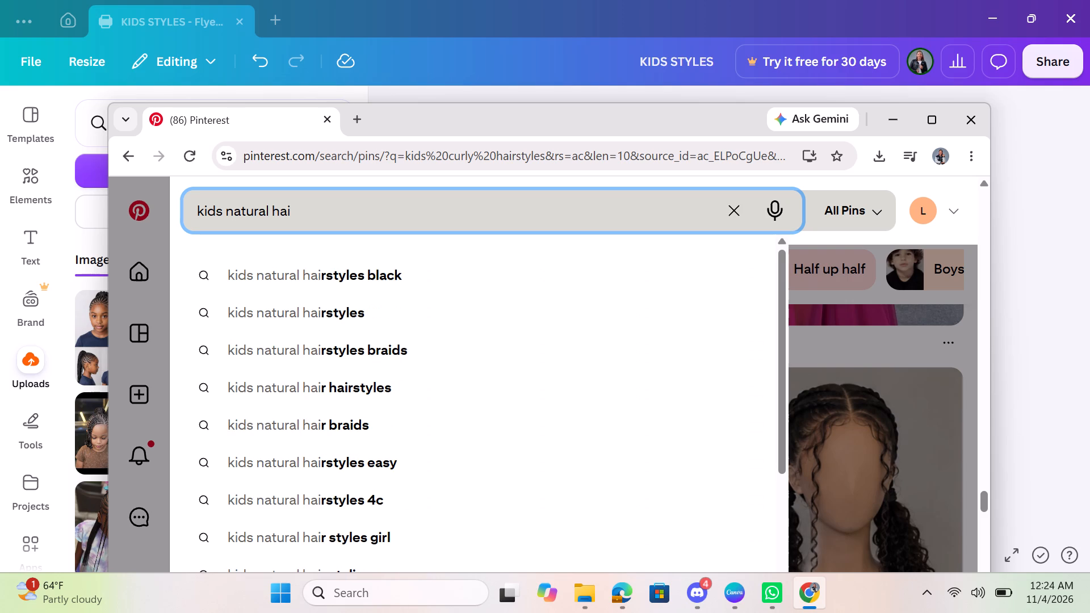
type("rs")
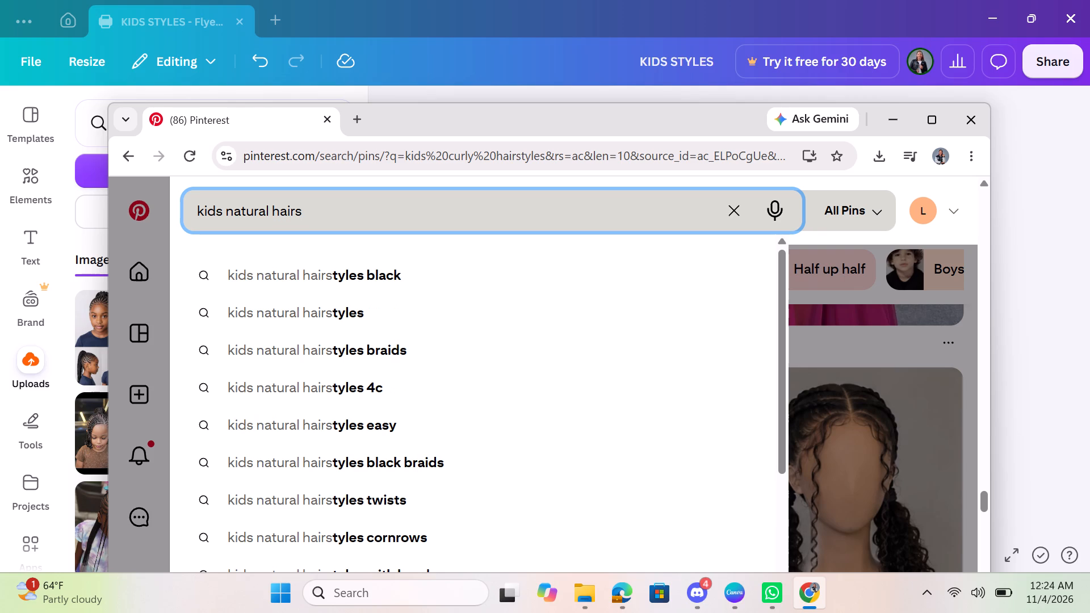
key("t")
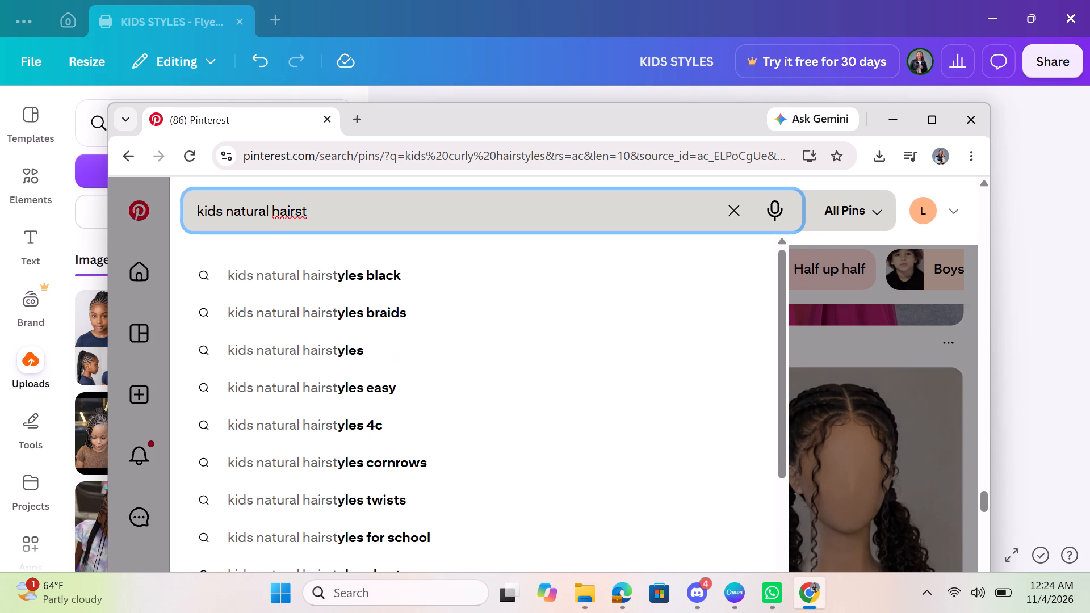
type("yk")
key("BackSpace")
type("les")
key("space")
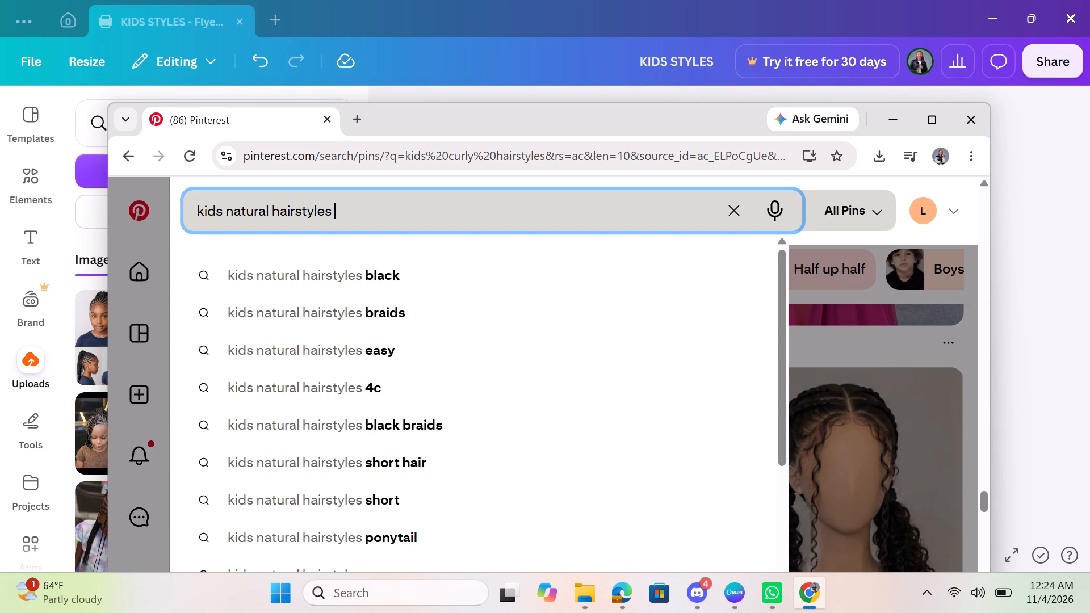
type("w")
type("it")
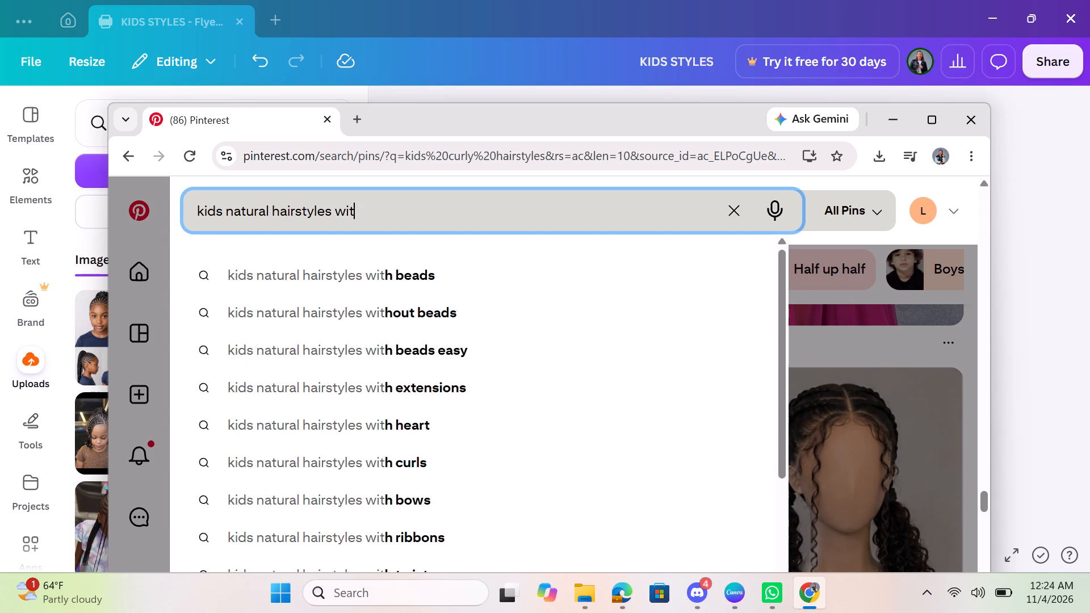
type("h g")
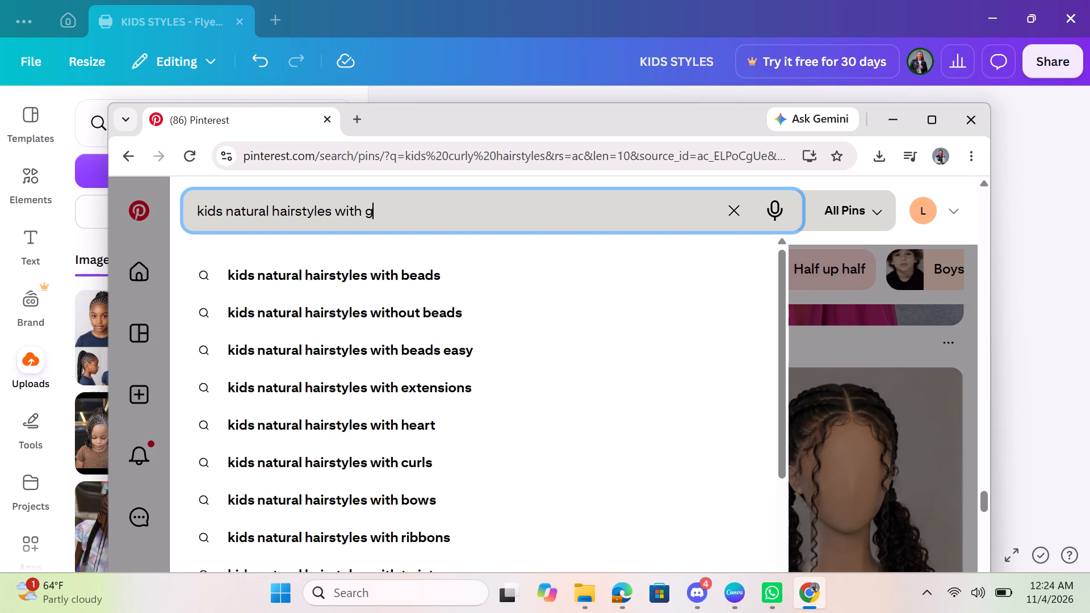
key("e")
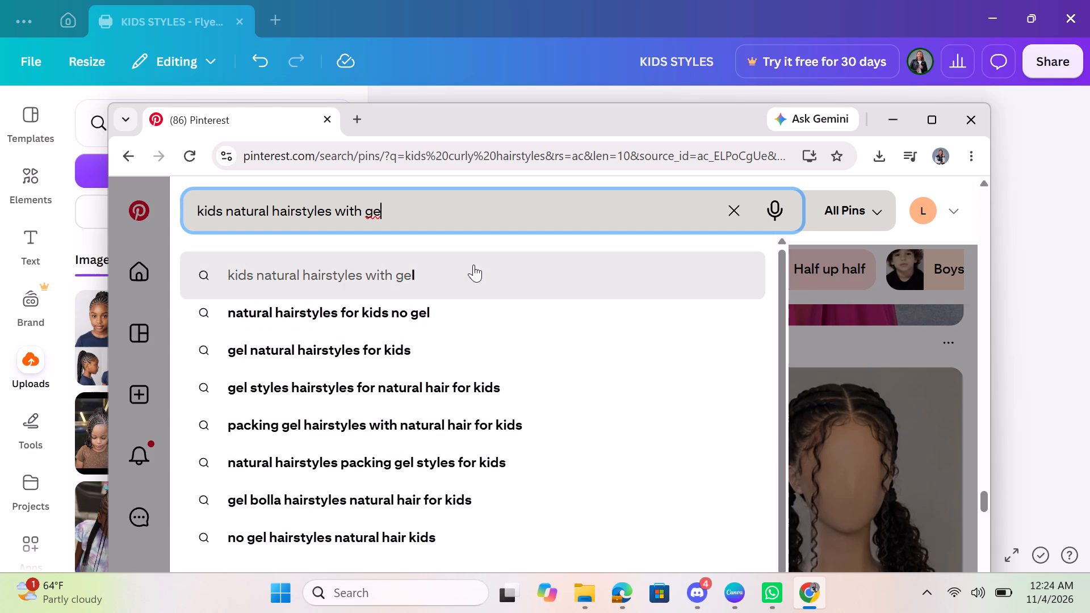
left_click(470, 279)
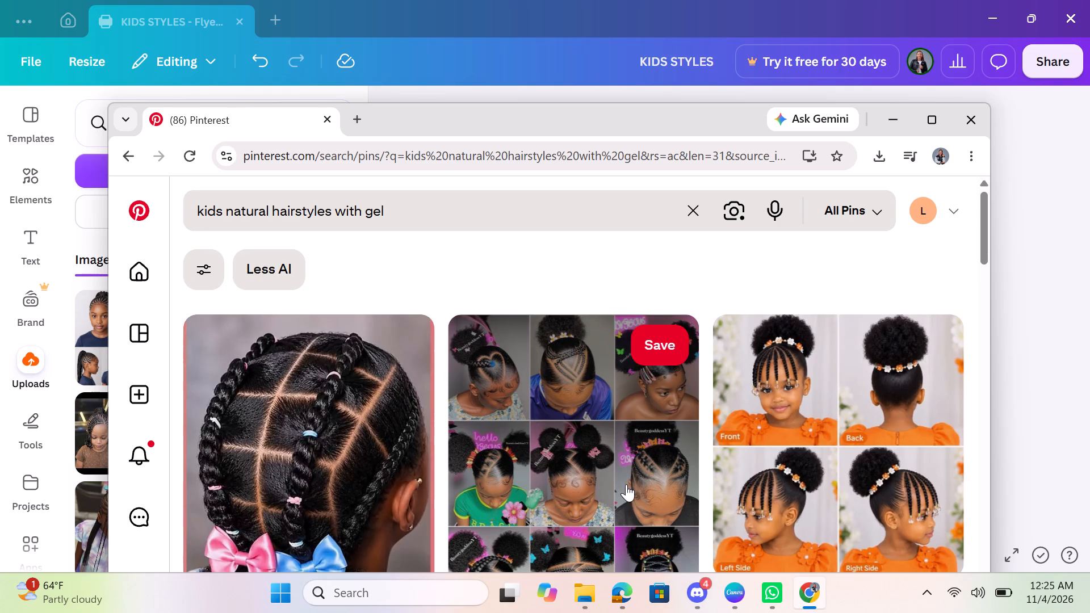
Browse the kids natural hairstyles with gel results for a photo suitable for the collage.
scroll(626, 484, "down", 5)
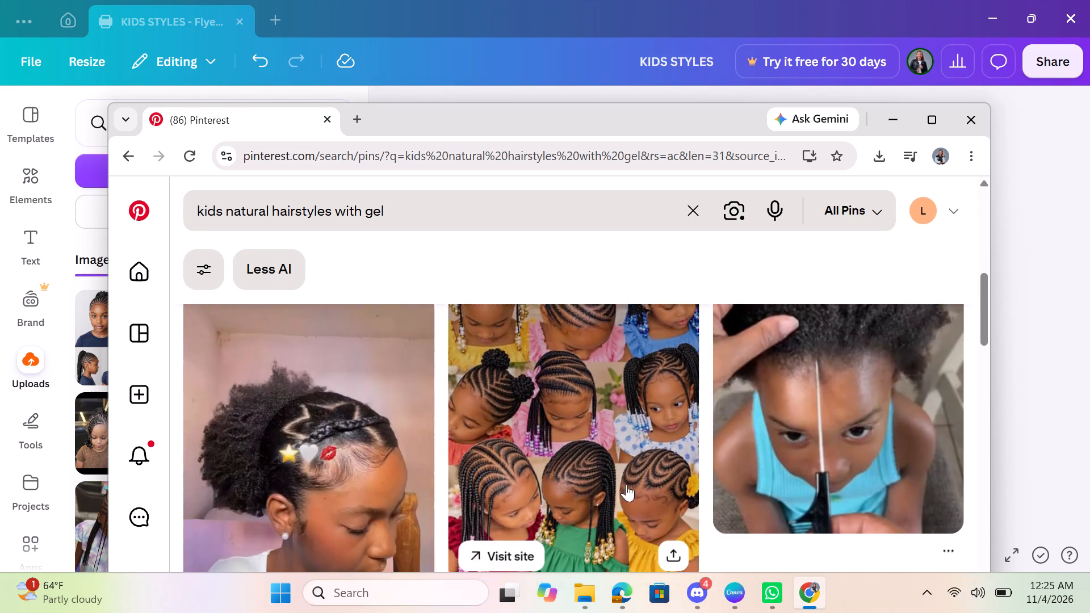
scroll(626, 484, "down", 5)
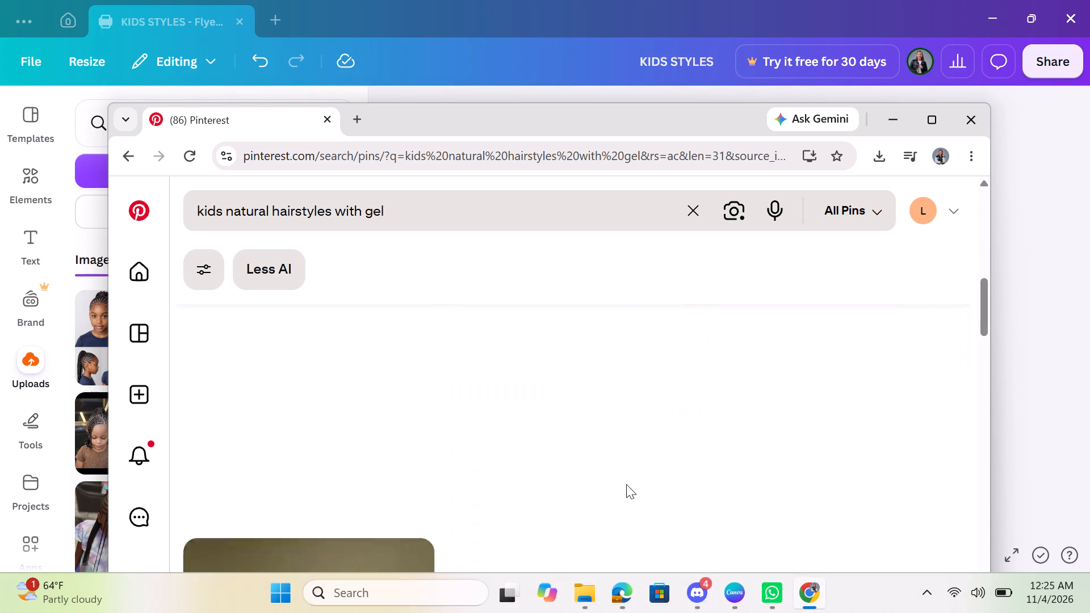
scroll(626, 484, "down", 2)
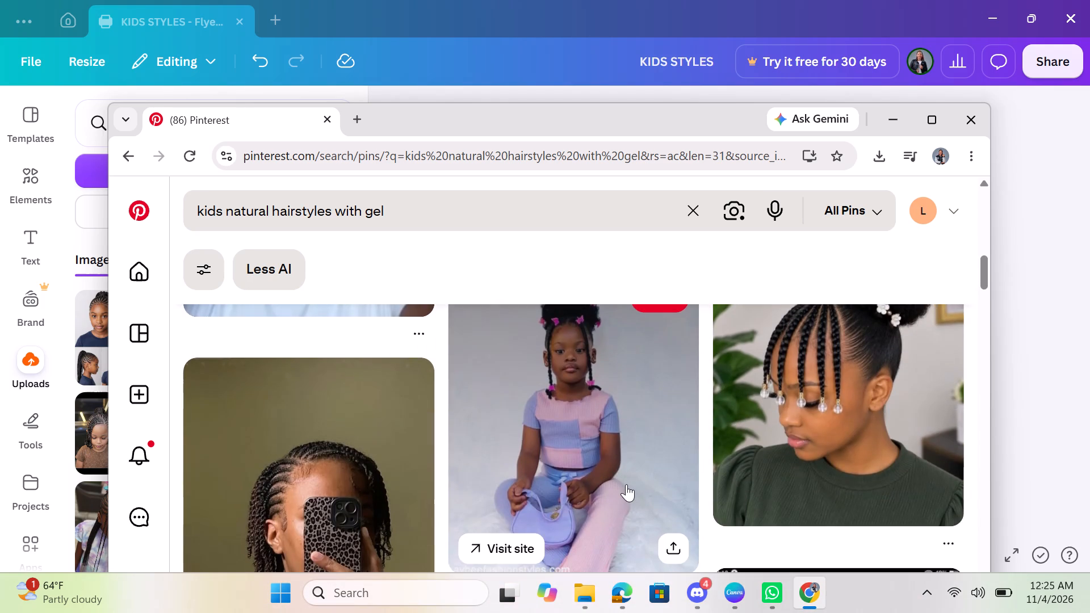
scroll(626, 484, "down", 1)
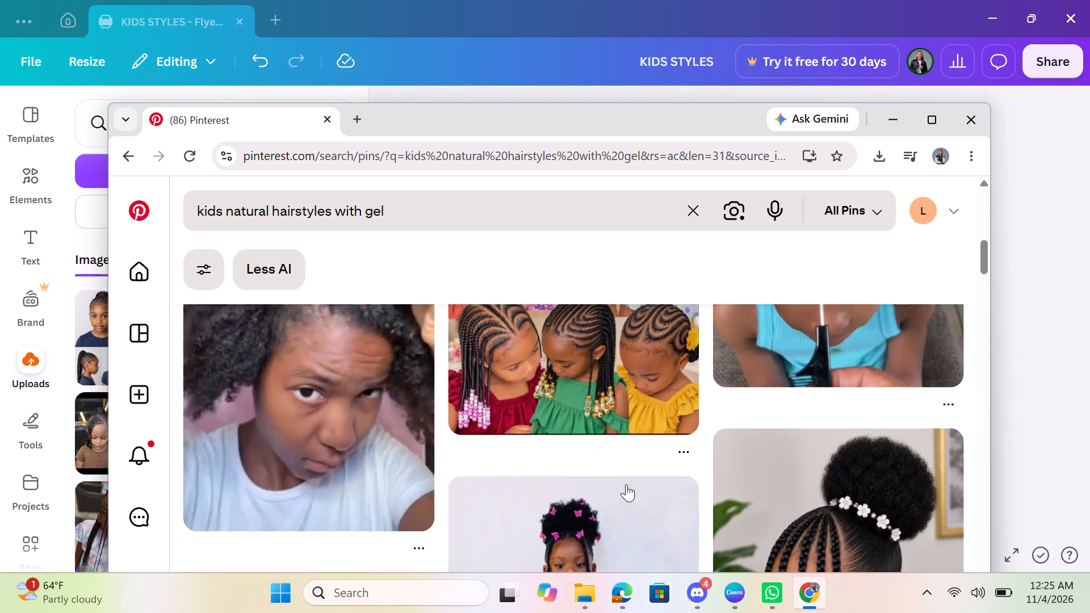
scroll(626, 484, "down", 2)
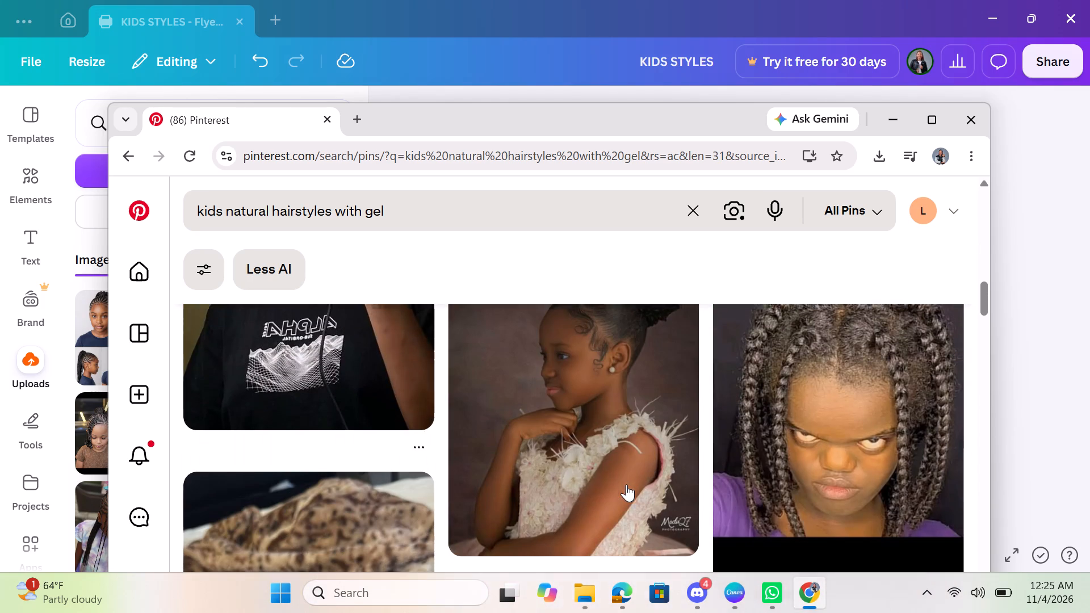
scroll(626, 484, "down", 4)
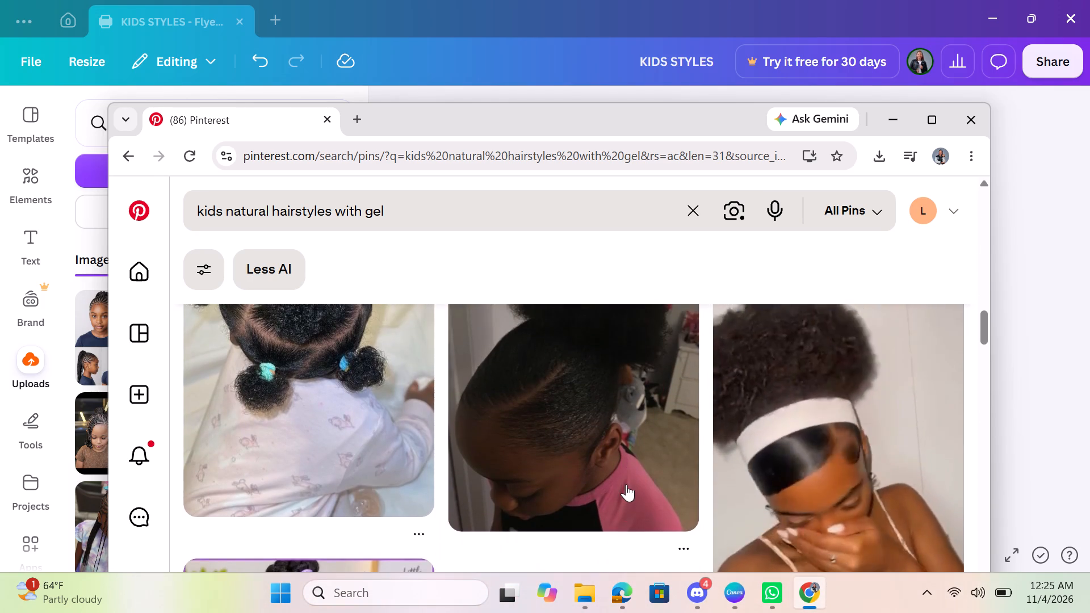
scroll(626, 484, "down", 1)
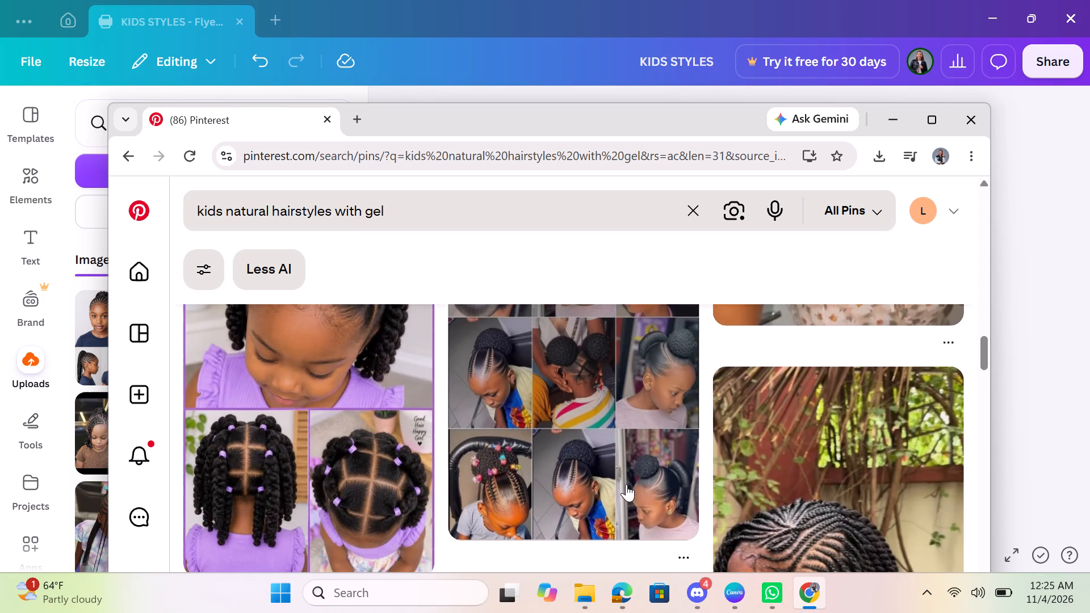
scroll(626, 484, "down", 6)
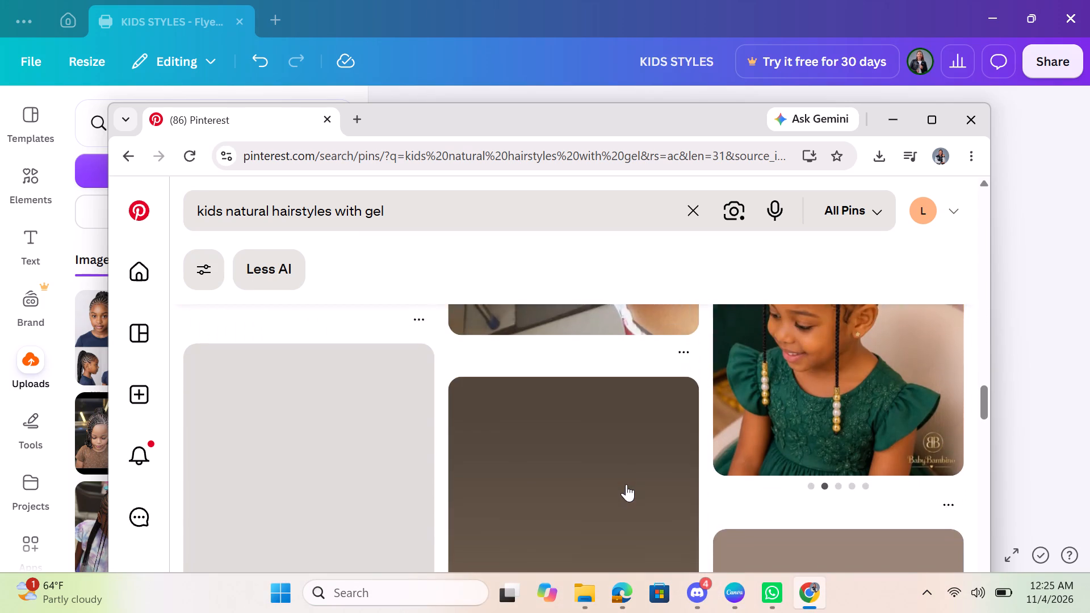
scroll(626, 484, "down", 1)
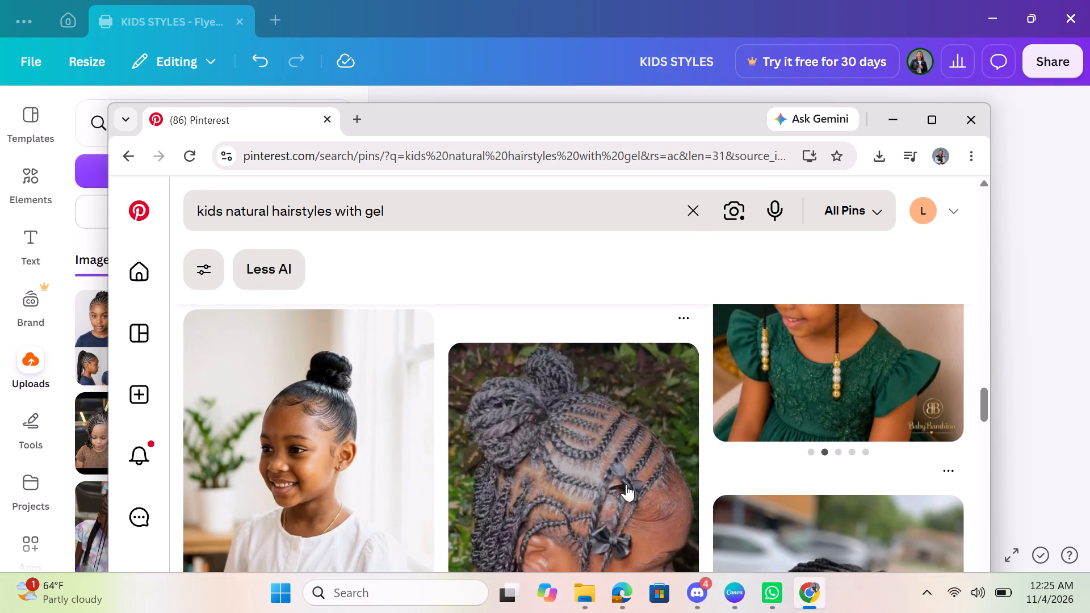
scroll(626, 484, "down", 3)
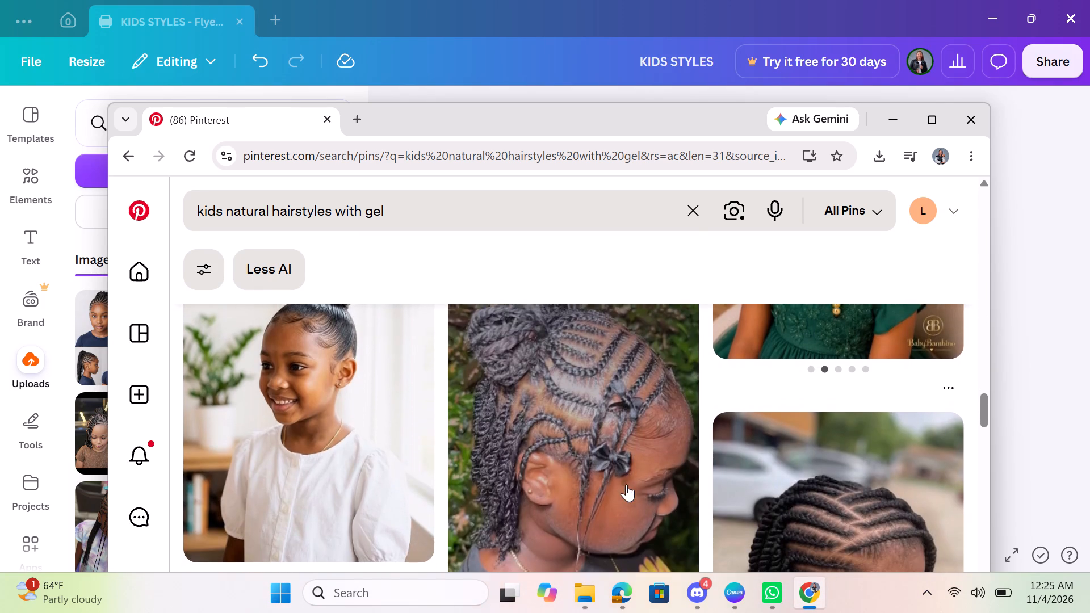
scroll(626, 484, "down", 1)
scroll(343, 457, "down", 1)
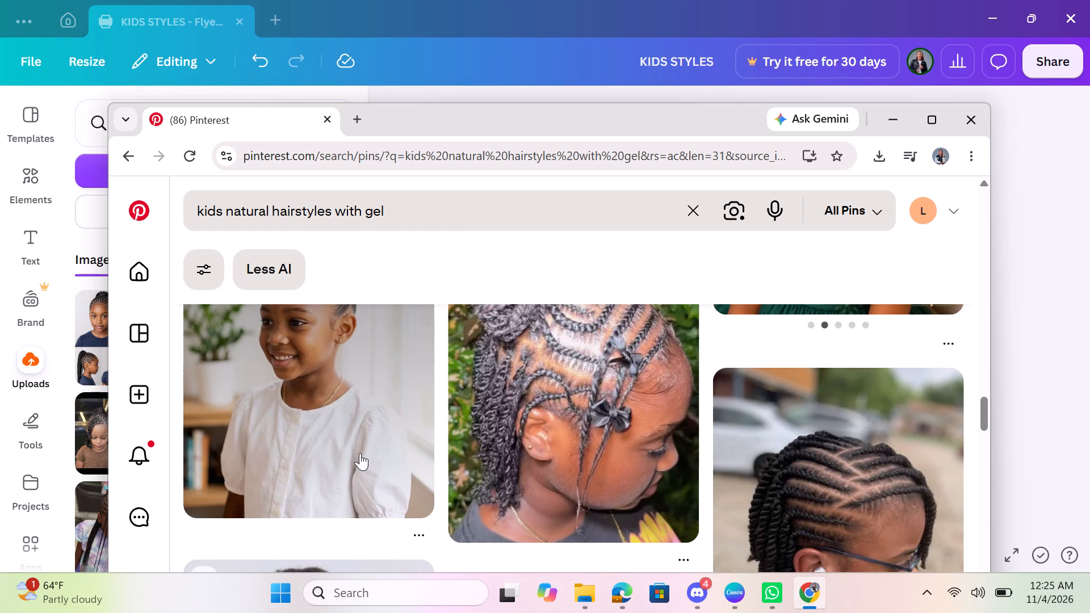
Download the image of the girl in a white blouse from the slick back bun pin and return to the search results.
double_click(360, 453)
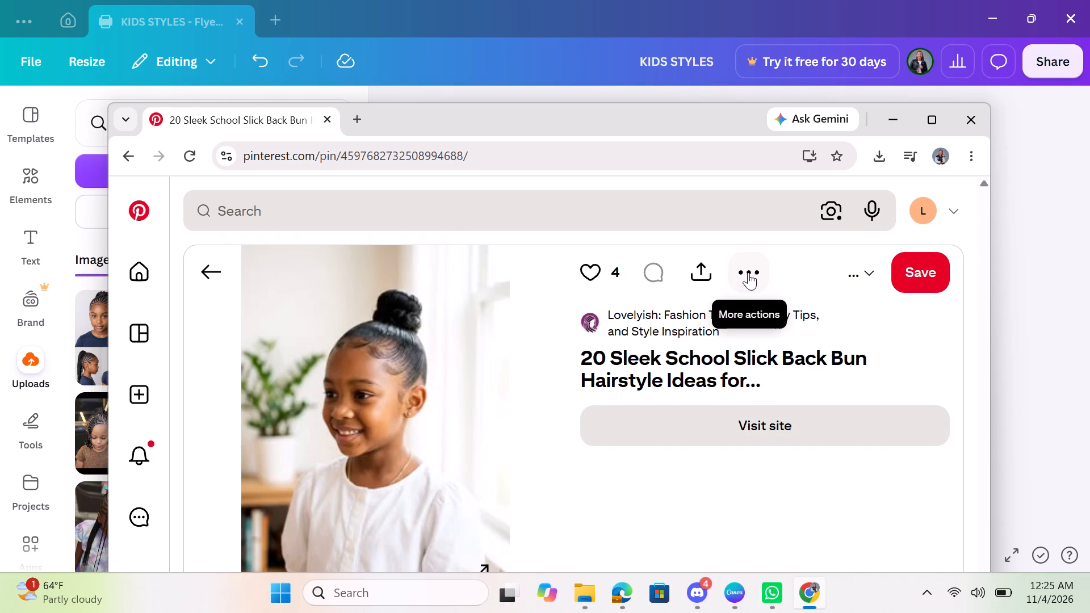
left_click(748, 272)
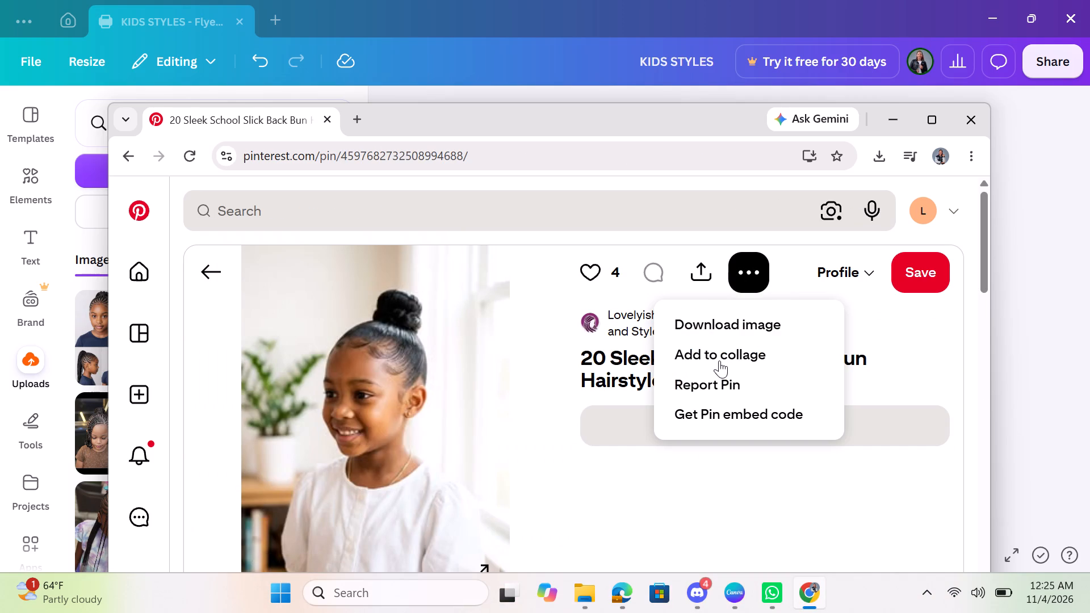
left_click(730, 313)
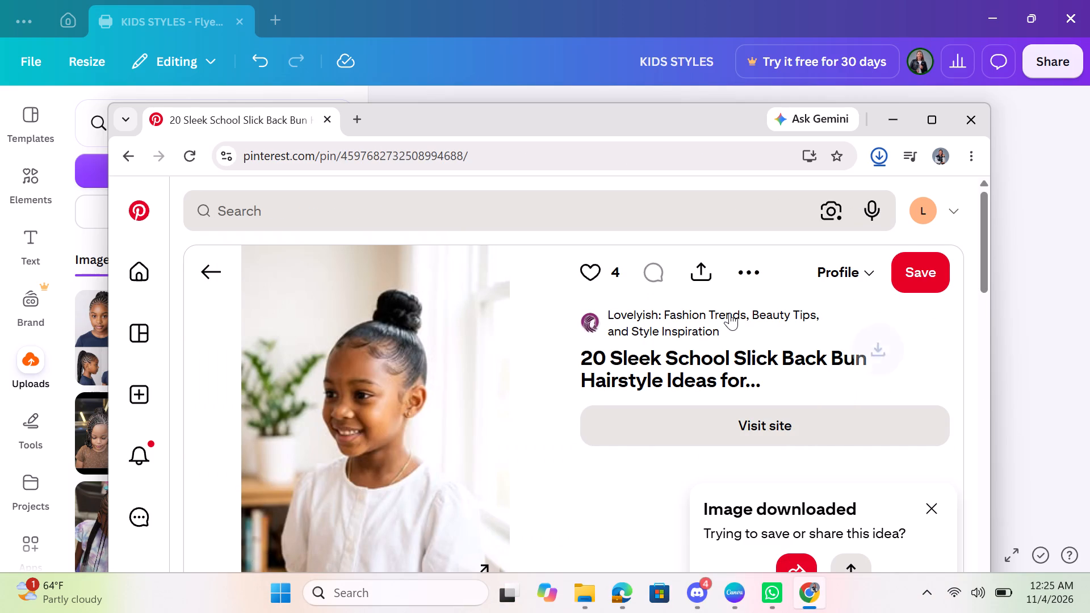
left_click(203, 265)
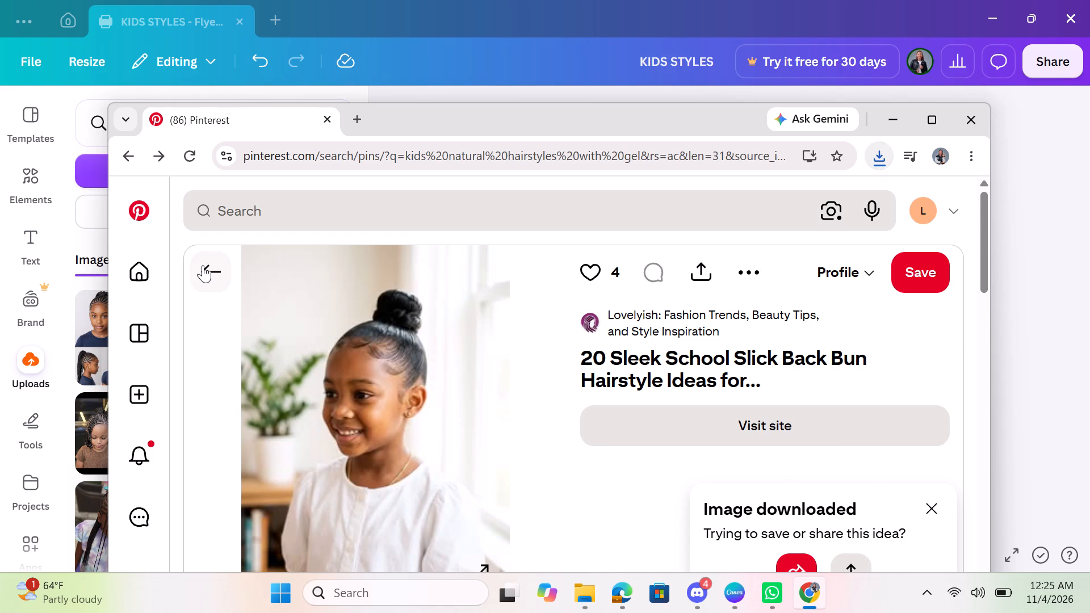
Continue browsing the kids natural hairstyles with gel results for another photo suitable for the collage.
scroll(496, 460, "down", 3)
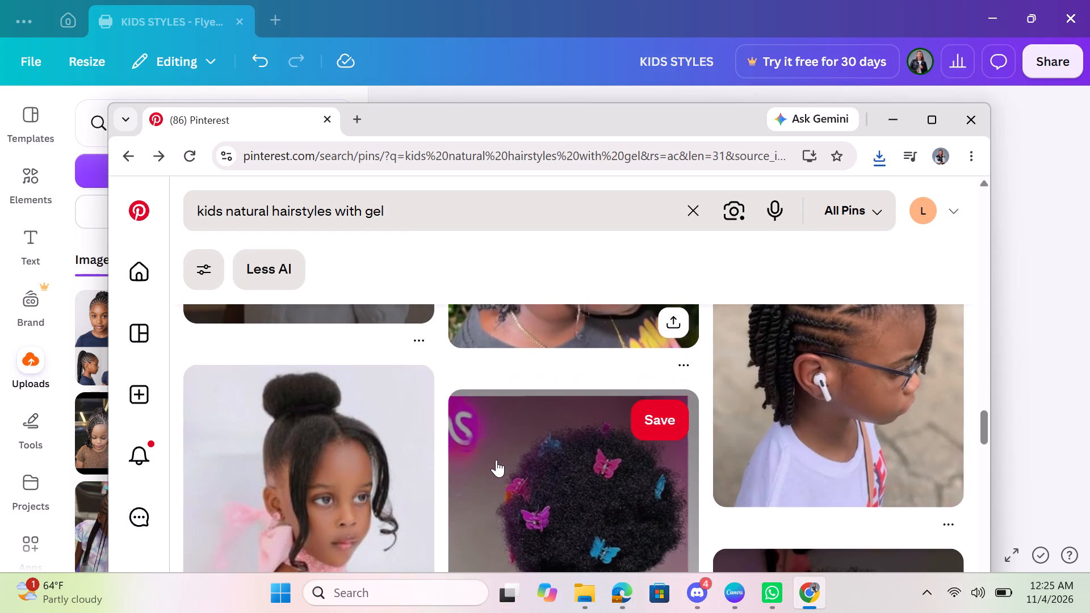
scroll(496, 460, "down", 4)
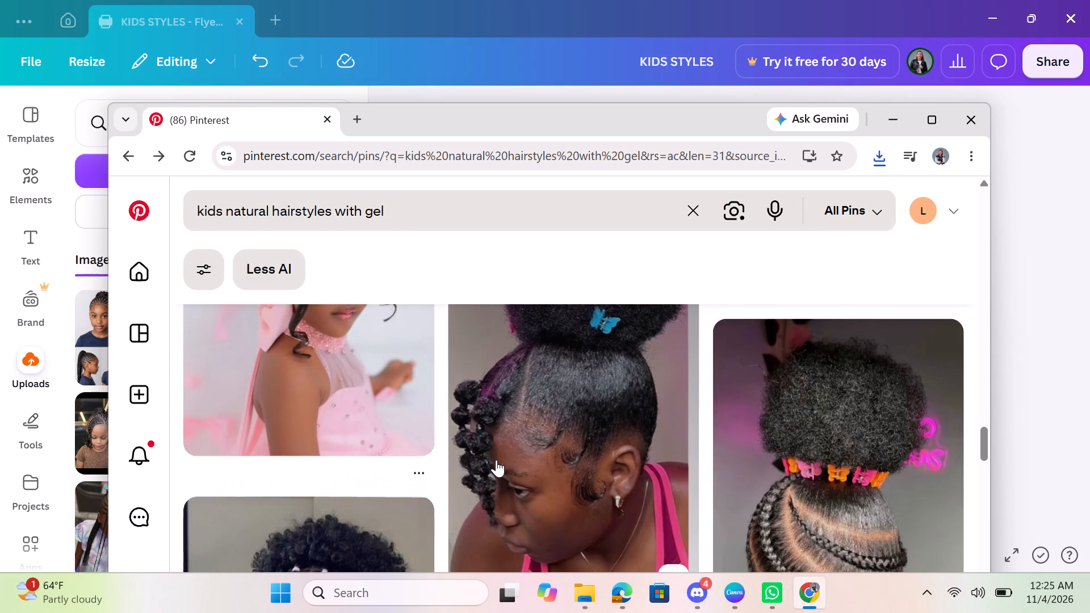
scroll(496, 460, "down", 4)
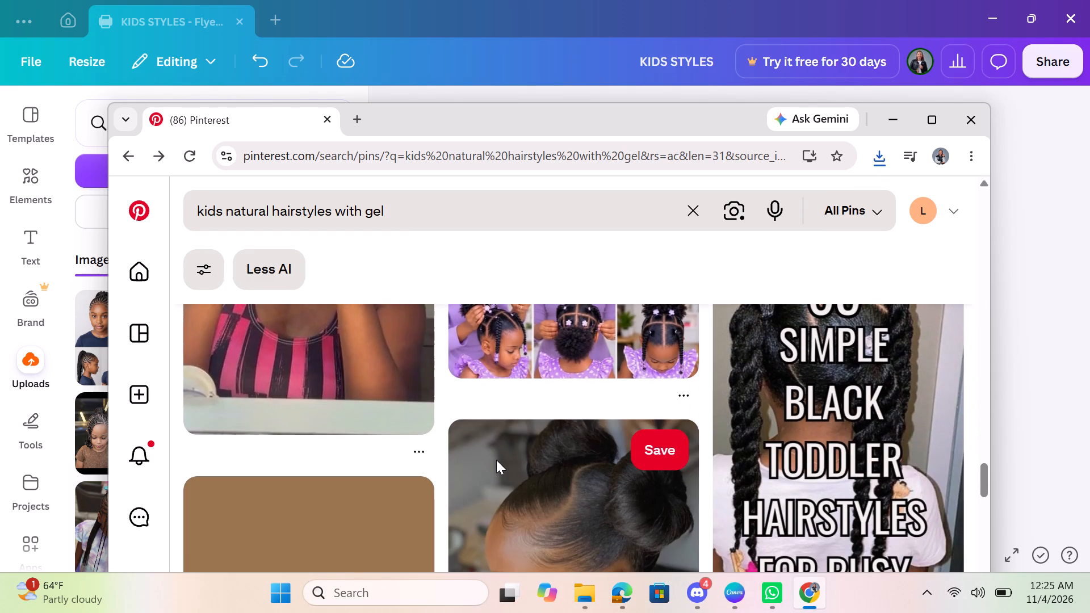
scroll(496, 460, "down", 1)
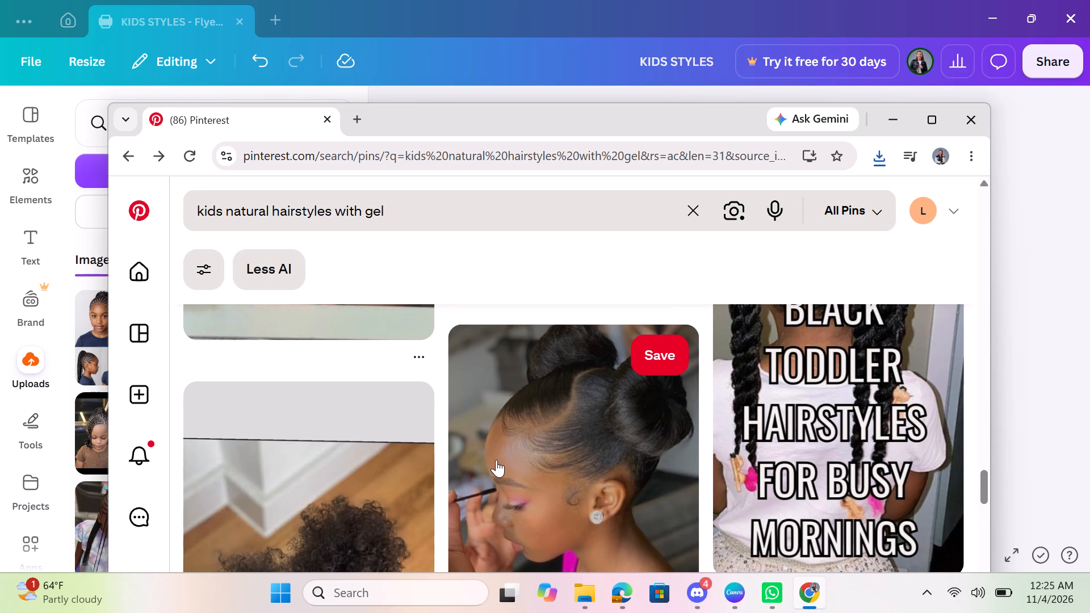
scroll(496, 460, "down", 1)
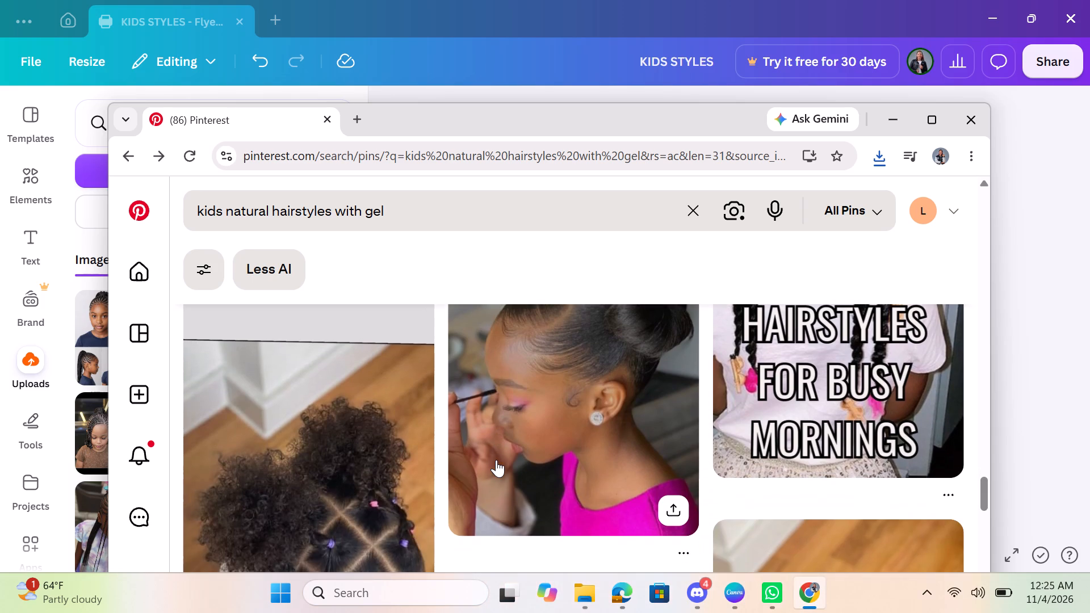
scroll(496, 460, "down", 6)
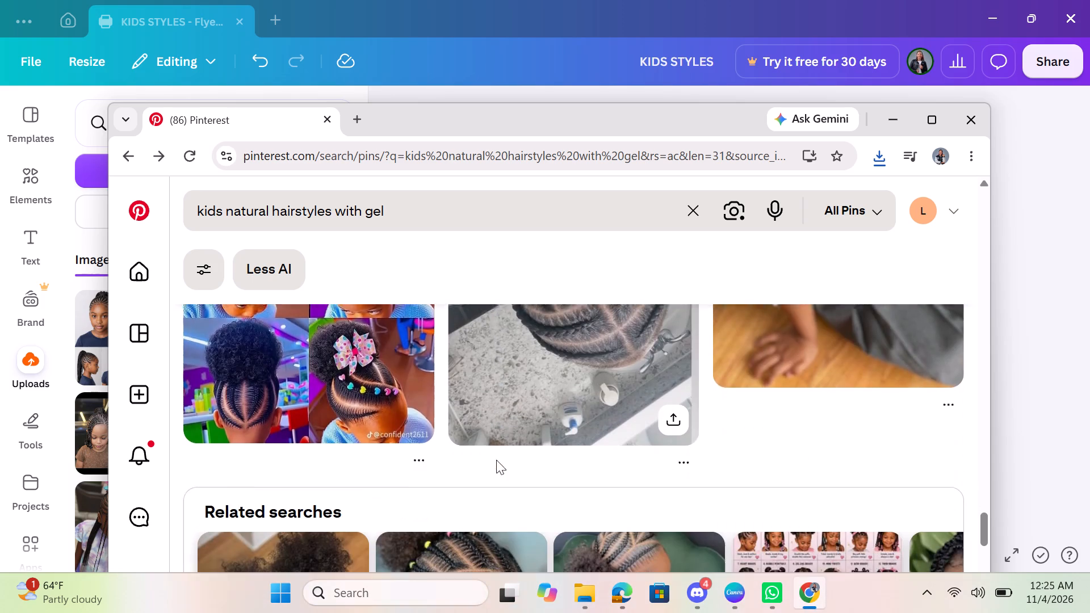
scroll(496, 460, "down", 5)
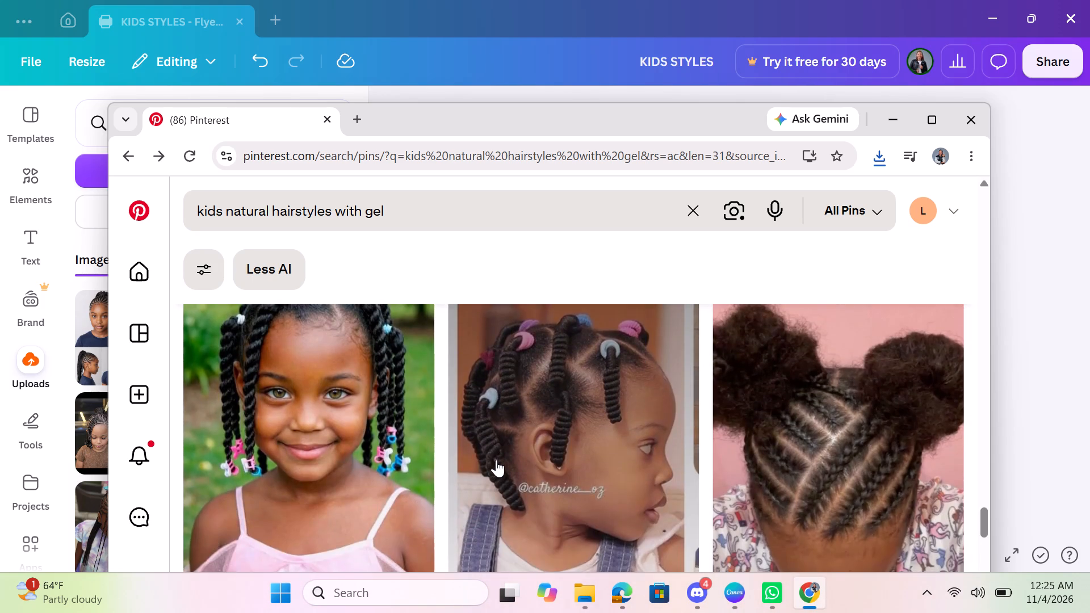
scroll(496, 460, "down", 2)
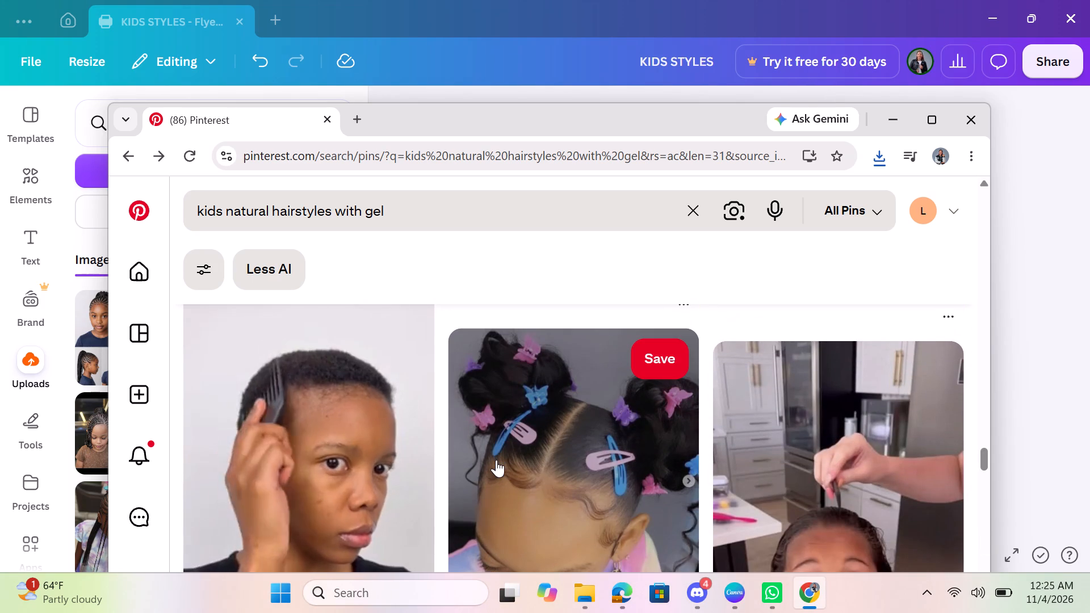
scroll(496, 460, "down", 1)
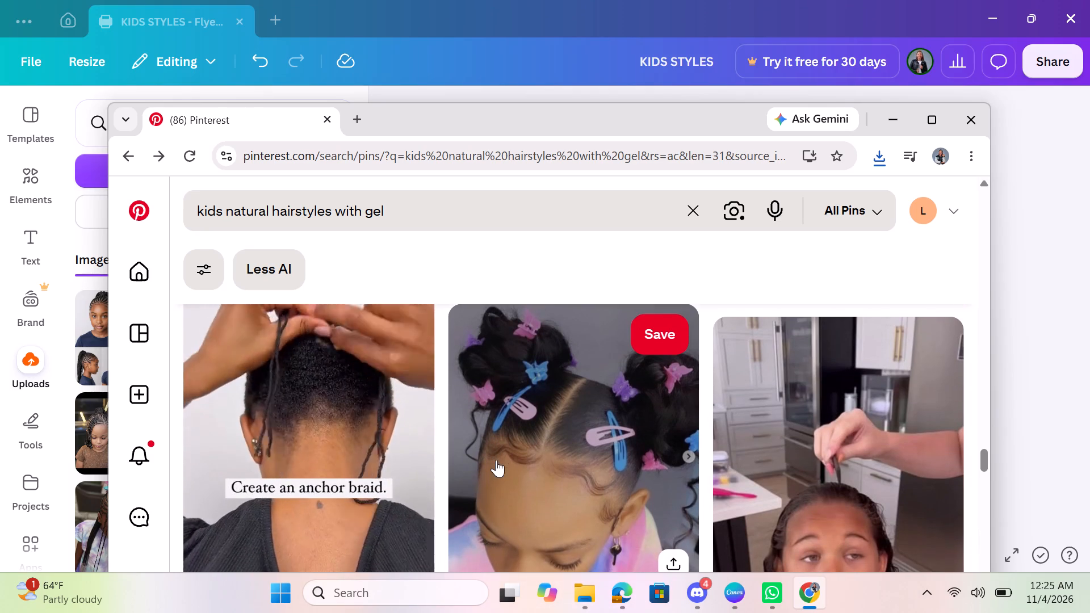
scroll(496, 460, "down", 1)
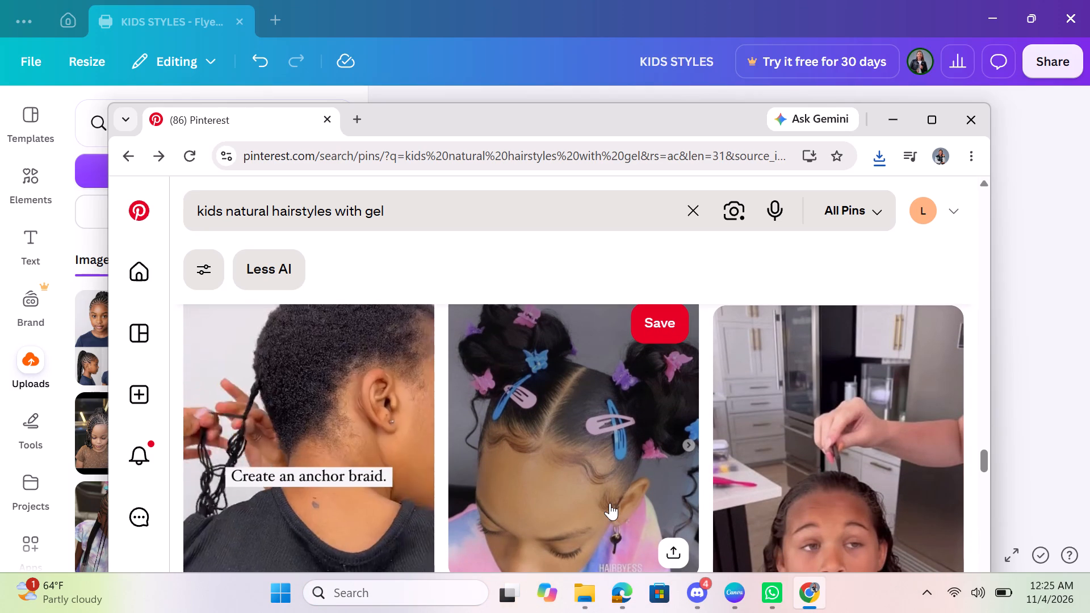
Download the image of the girl with butterfly clips in her two buns from its Pinterest pin.
left_click(610, 503)
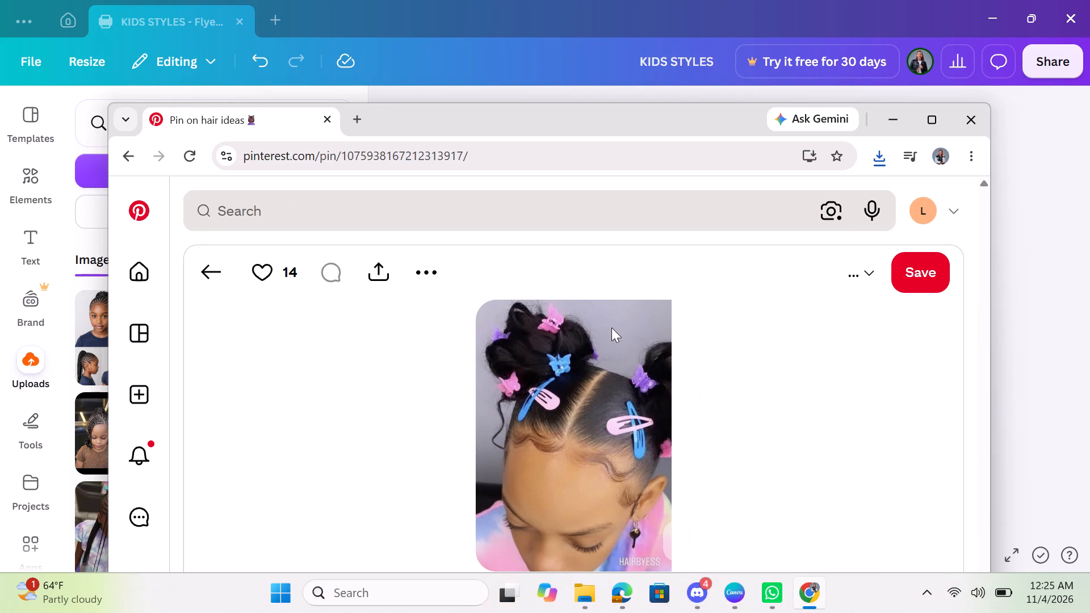
left_click(423, 270)
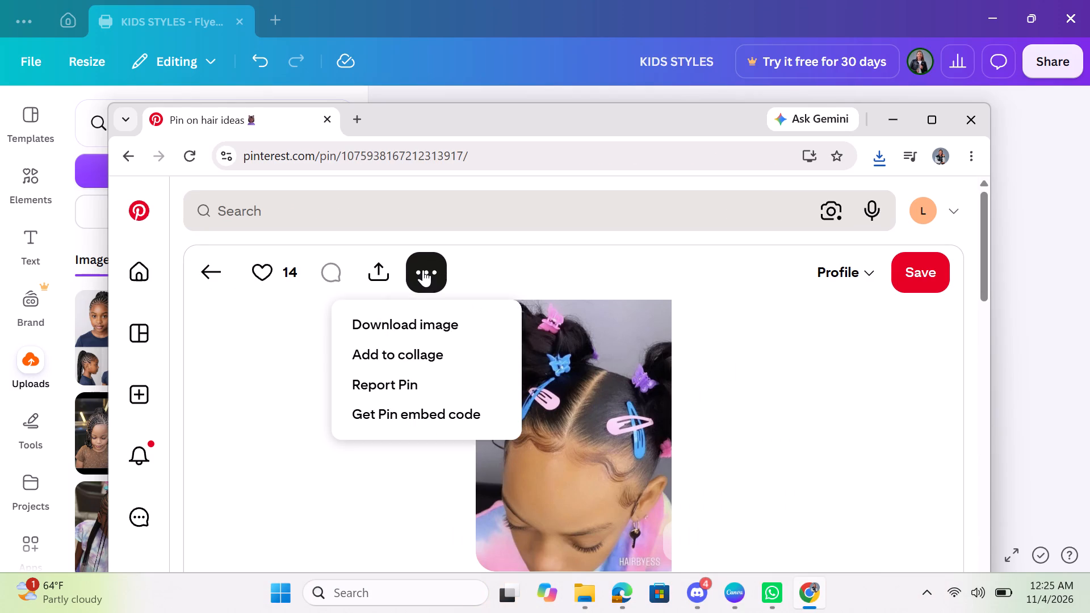
left_click(416, 318)
Switch to Canva and upload the downloaded images "download (18)" and "20 Sleek School Slick Back Bun Hairstyle Ideas" one after the other.
left_click(737, 590)
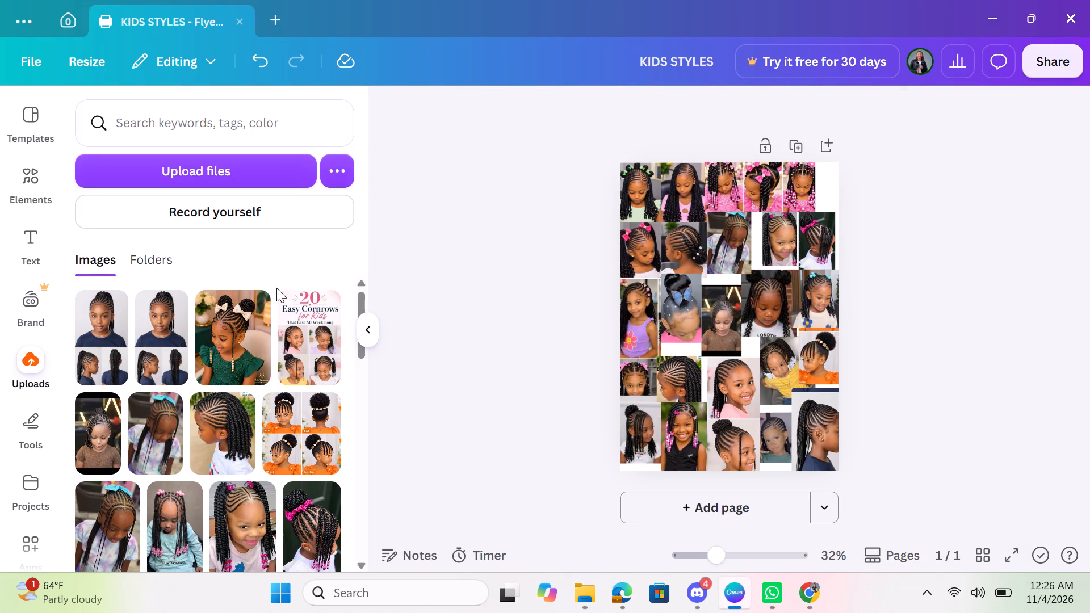
left_click(195, 177)
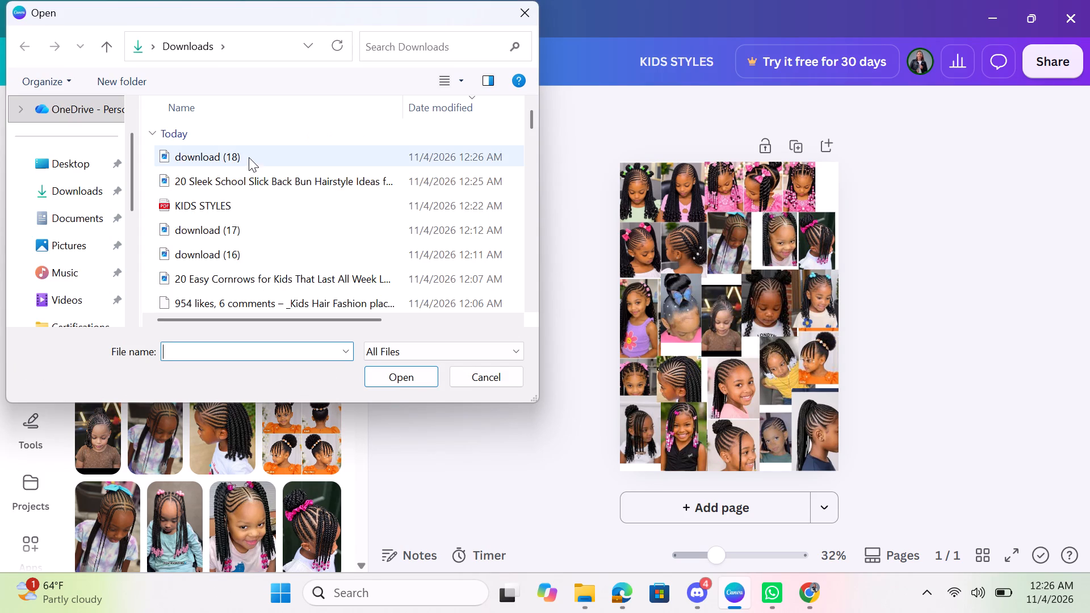
left_click(249, 155)
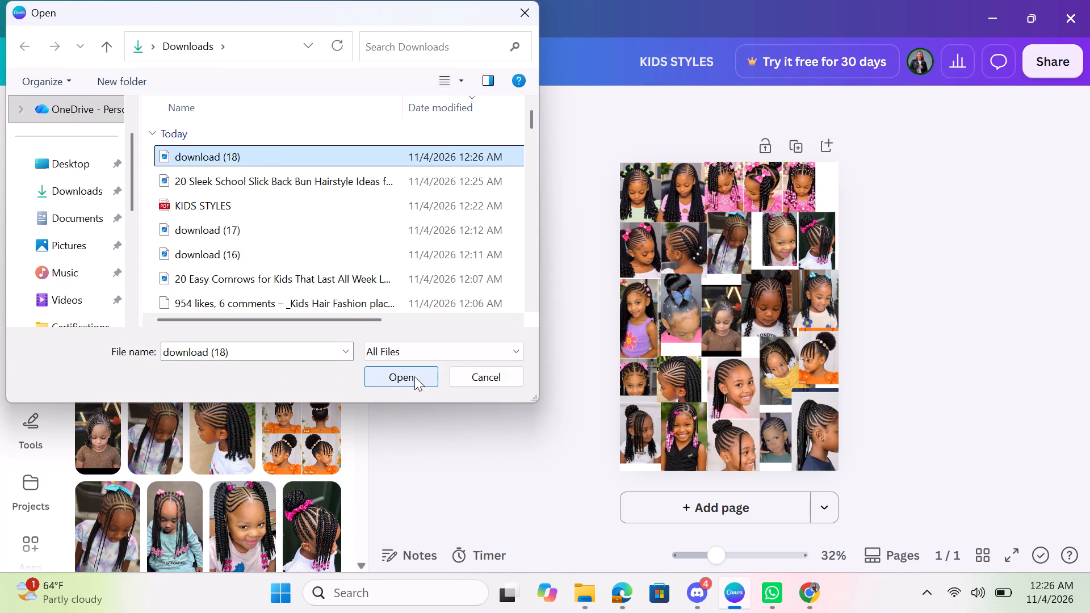
left_click(414, 376)
left_click(229, 158)
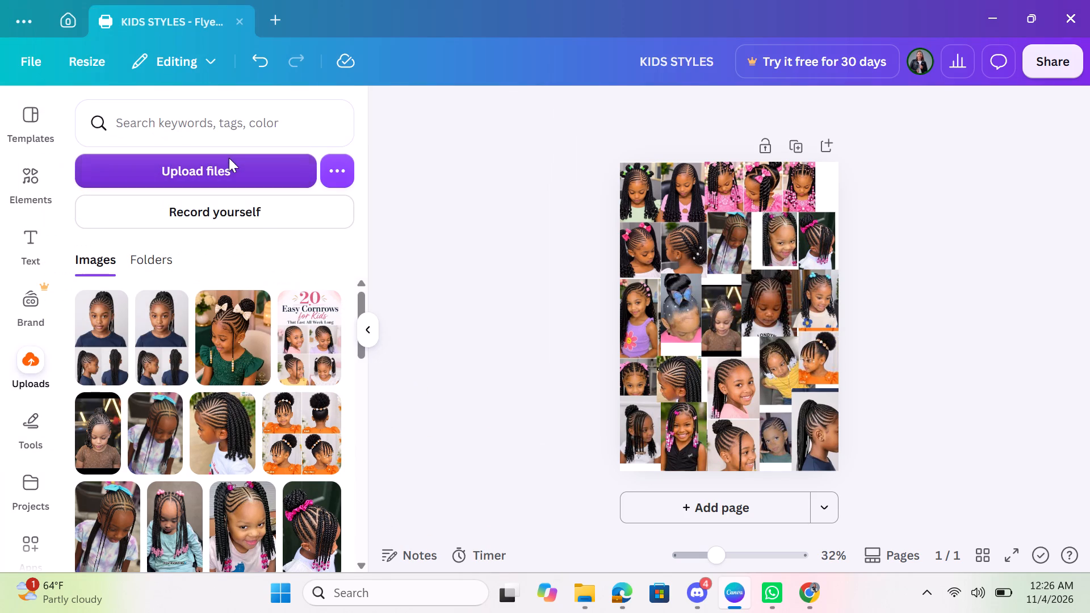
left_click(217, 164)
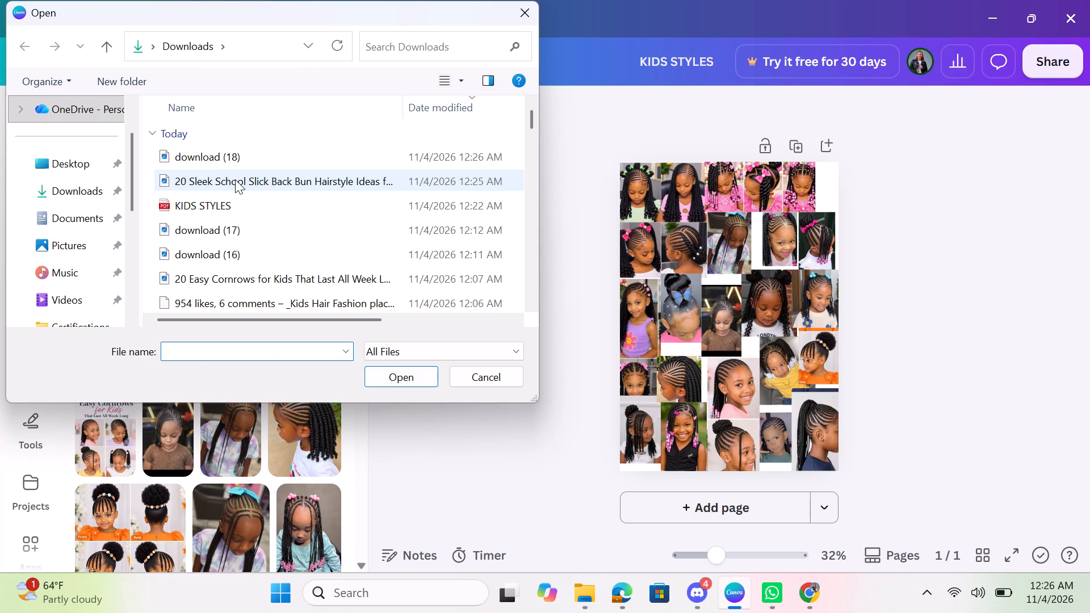
left_click(235, 179)
left_click(406, 385)
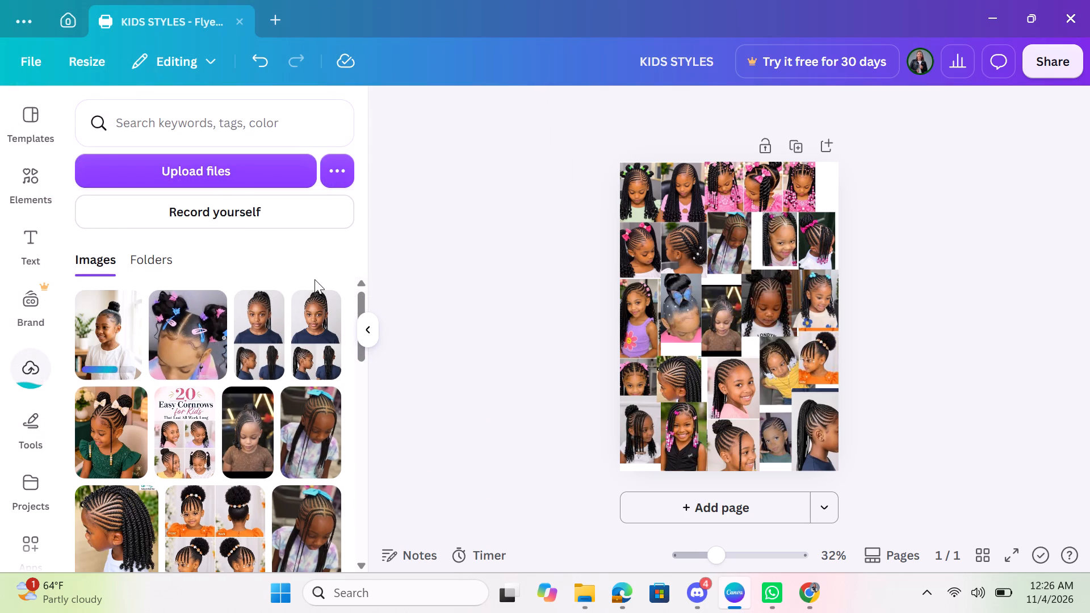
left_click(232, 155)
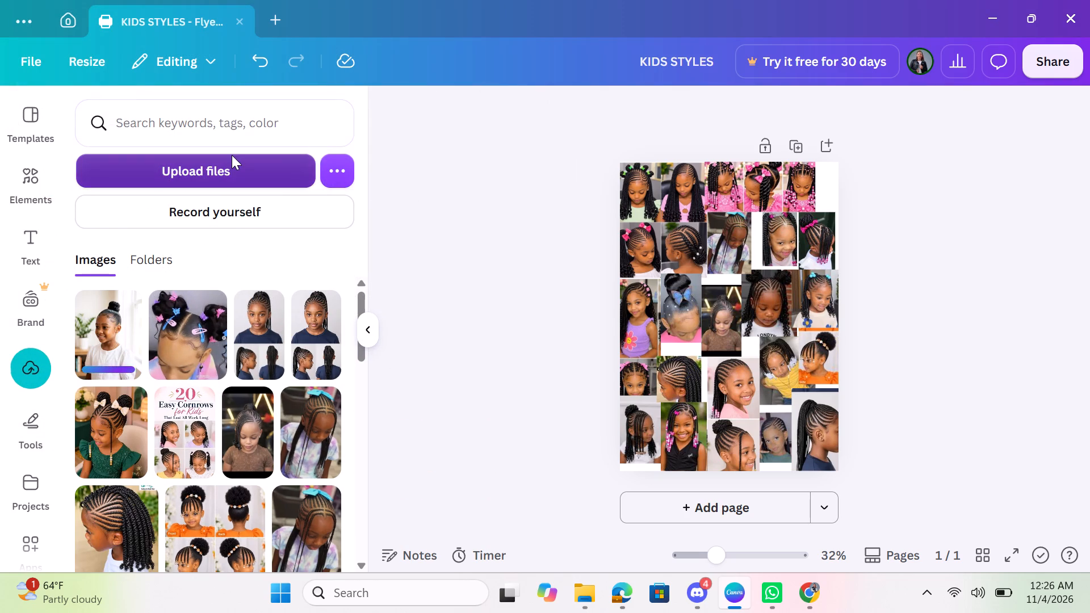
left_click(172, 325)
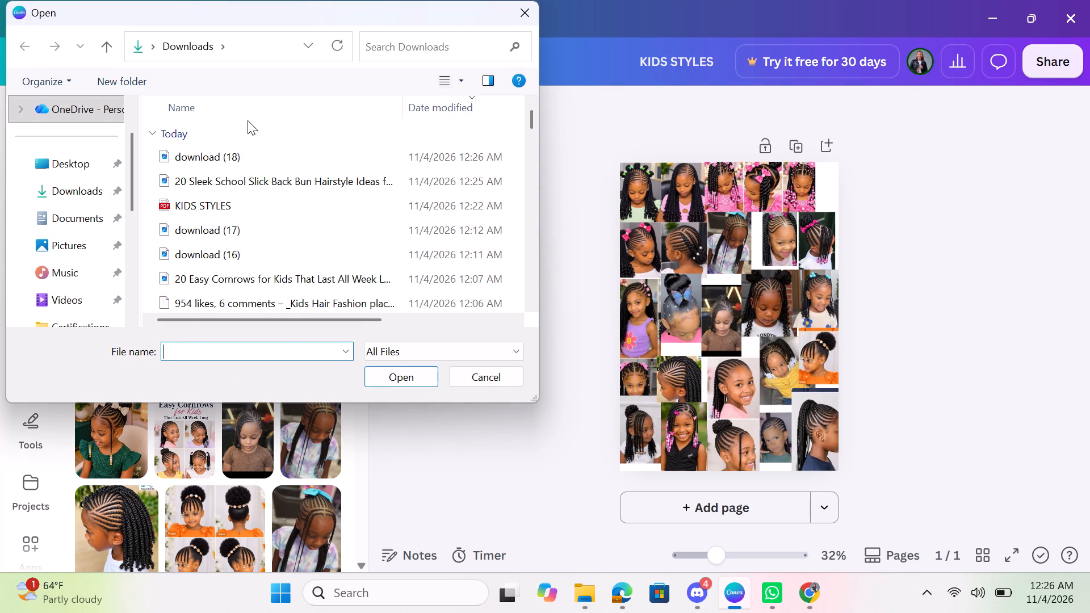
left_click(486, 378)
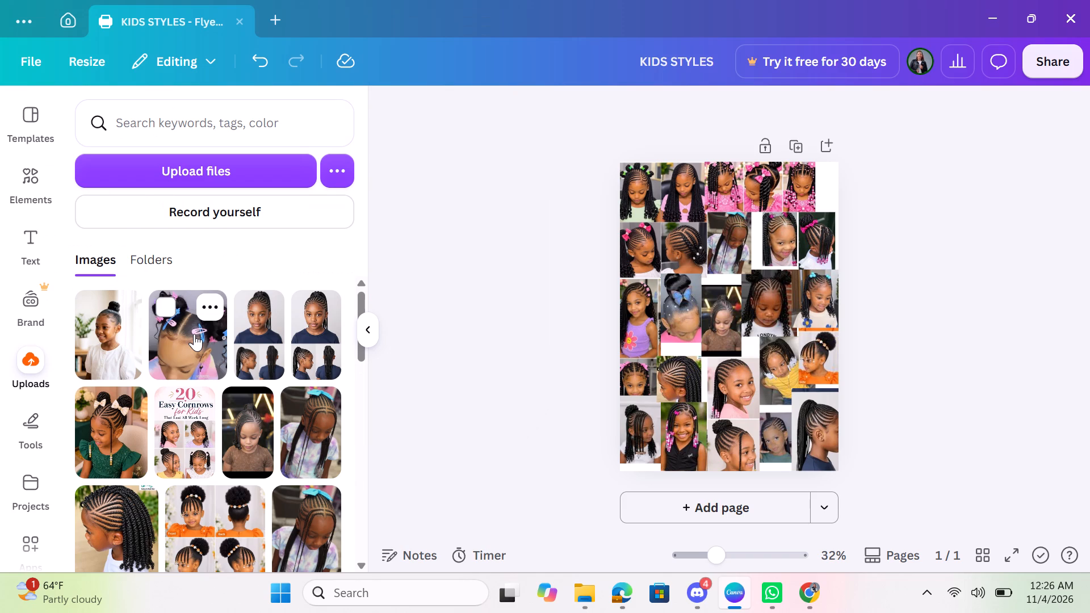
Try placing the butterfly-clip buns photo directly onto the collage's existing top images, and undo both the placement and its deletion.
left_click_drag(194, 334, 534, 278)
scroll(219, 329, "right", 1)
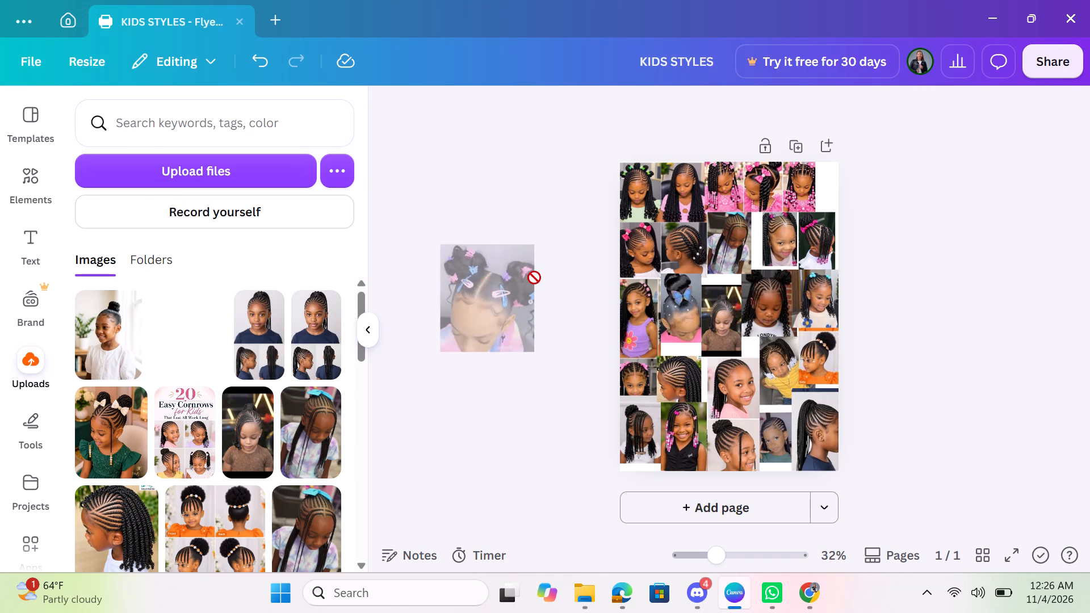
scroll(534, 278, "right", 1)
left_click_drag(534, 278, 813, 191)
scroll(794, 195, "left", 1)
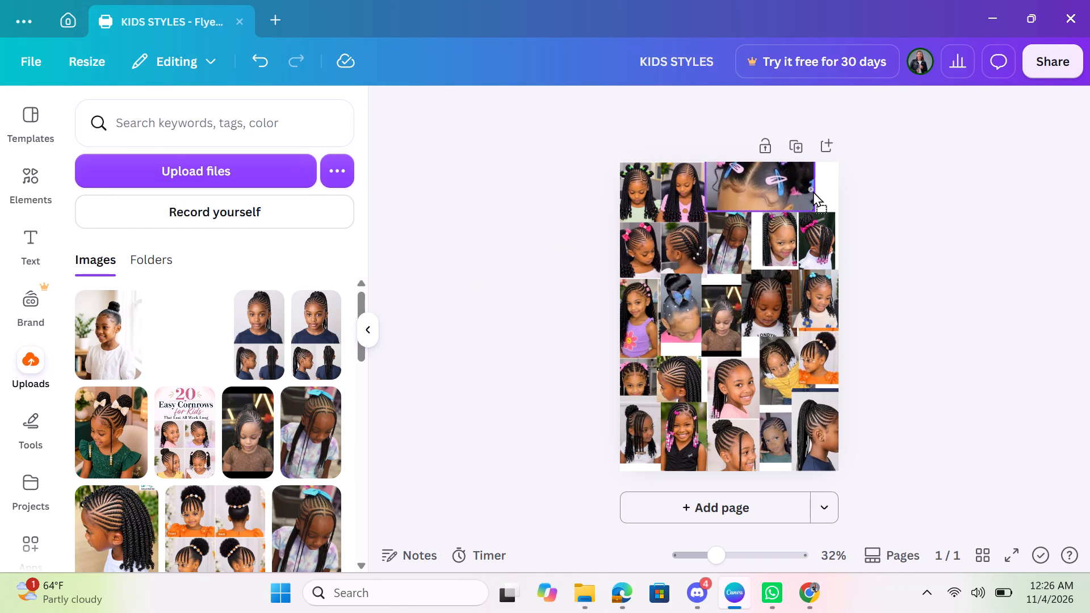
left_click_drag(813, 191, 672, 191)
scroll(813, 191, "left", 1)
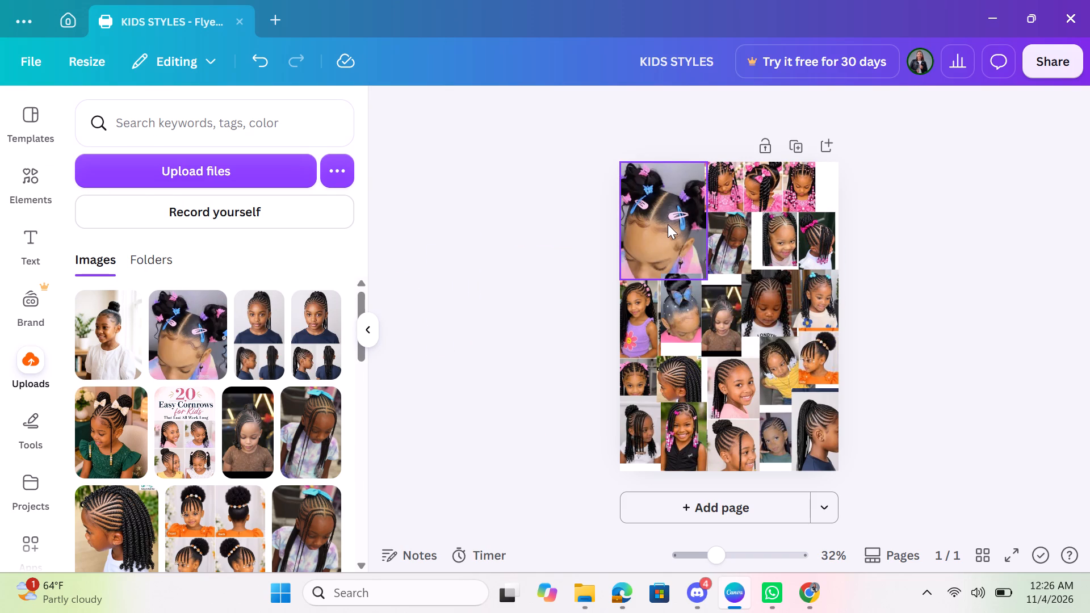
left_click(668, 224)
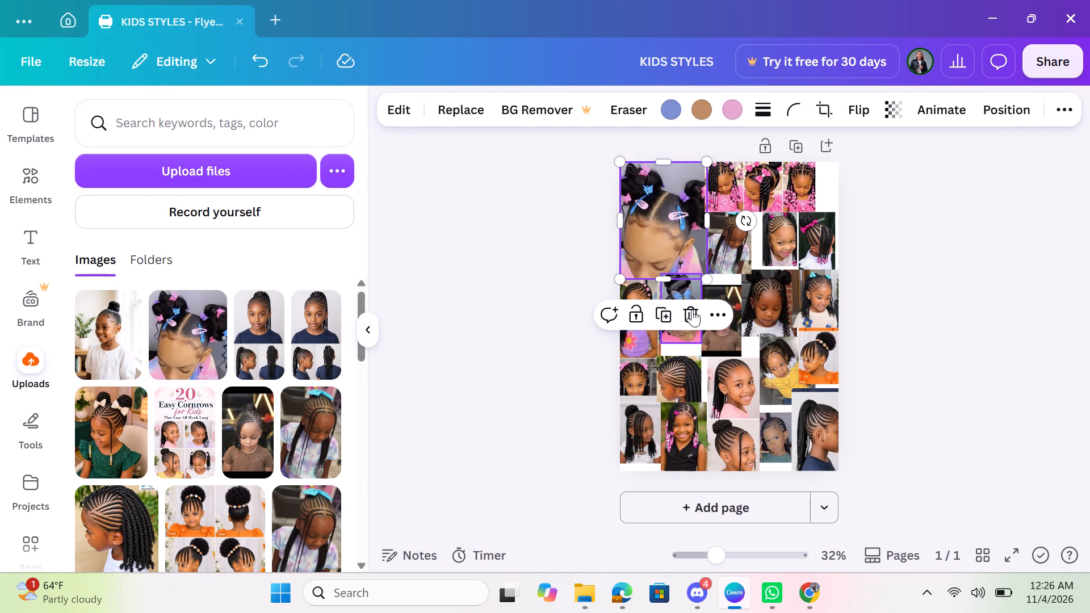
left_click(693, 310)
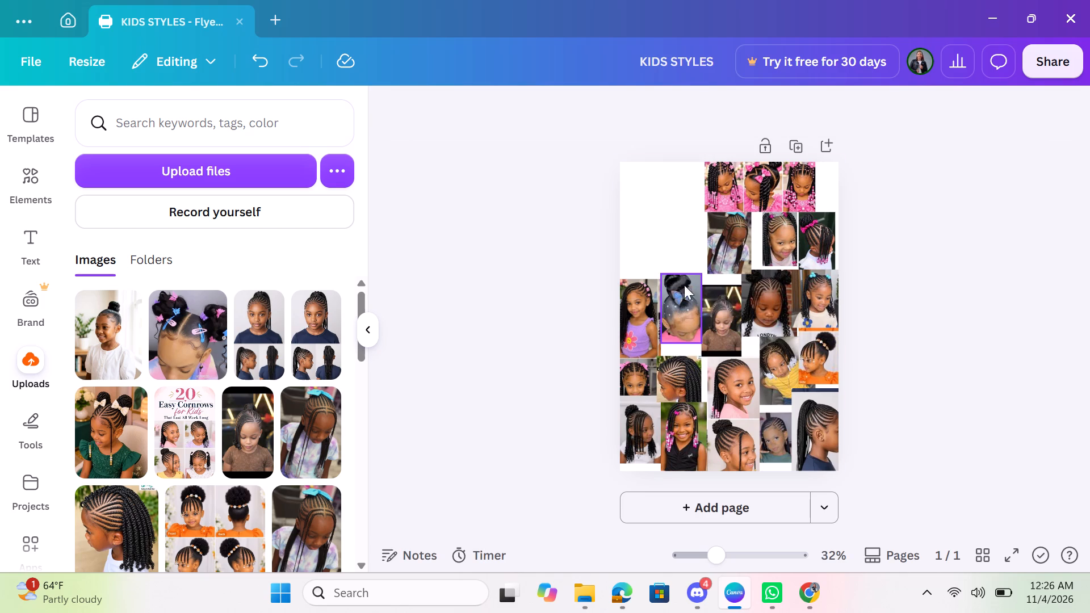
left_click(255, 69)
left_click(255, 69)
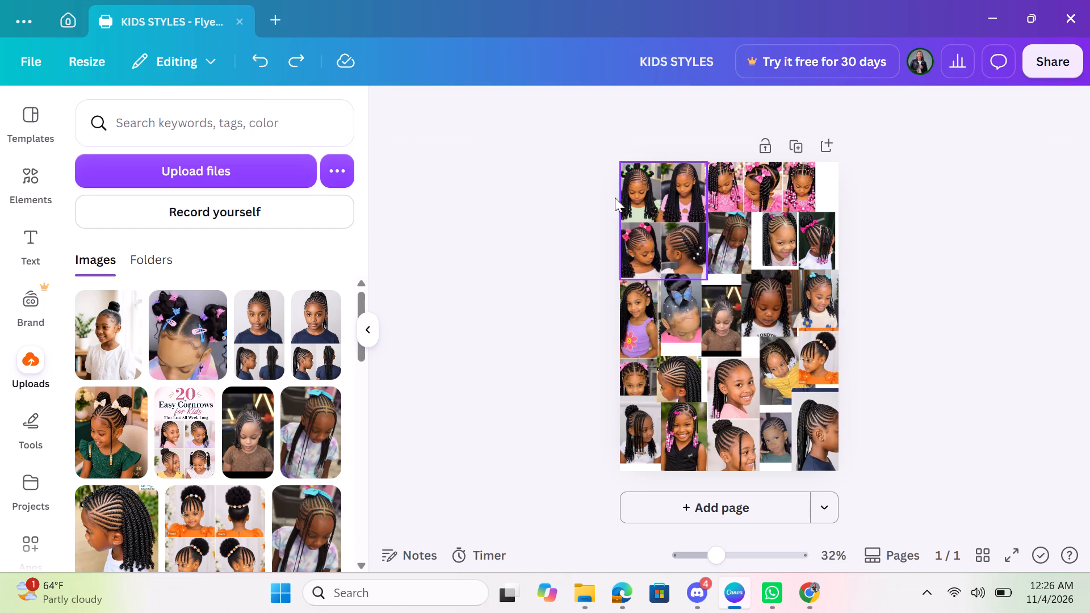
Add the butterfly-clip buns photo to the page, shrink it and fit it into the empty gap at the collage's top-right corner.
left_click(190, 339)
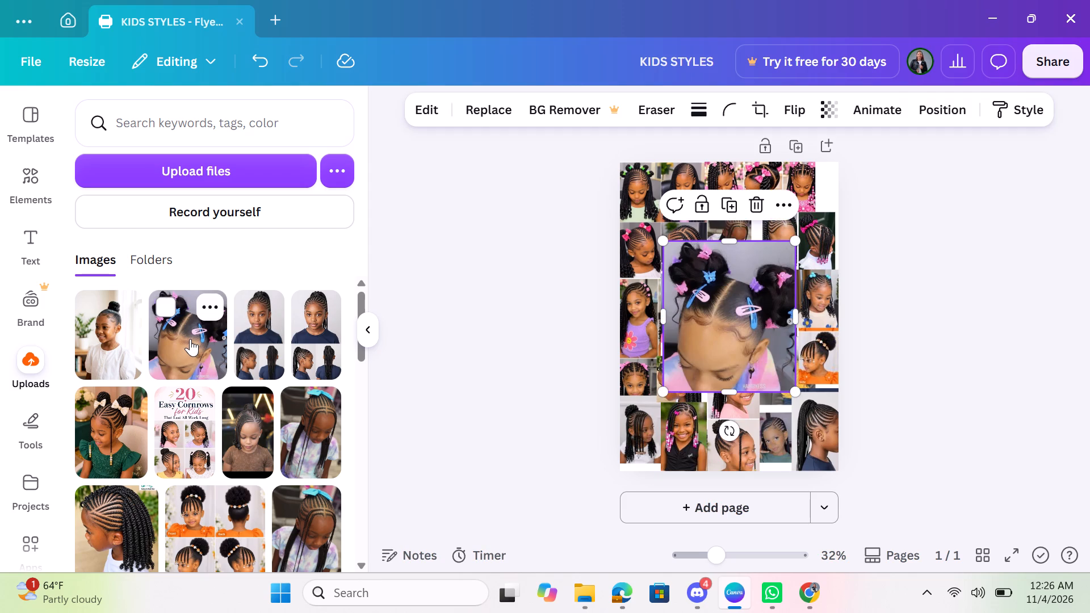
left_click_drag(660, 387, 728, 325)
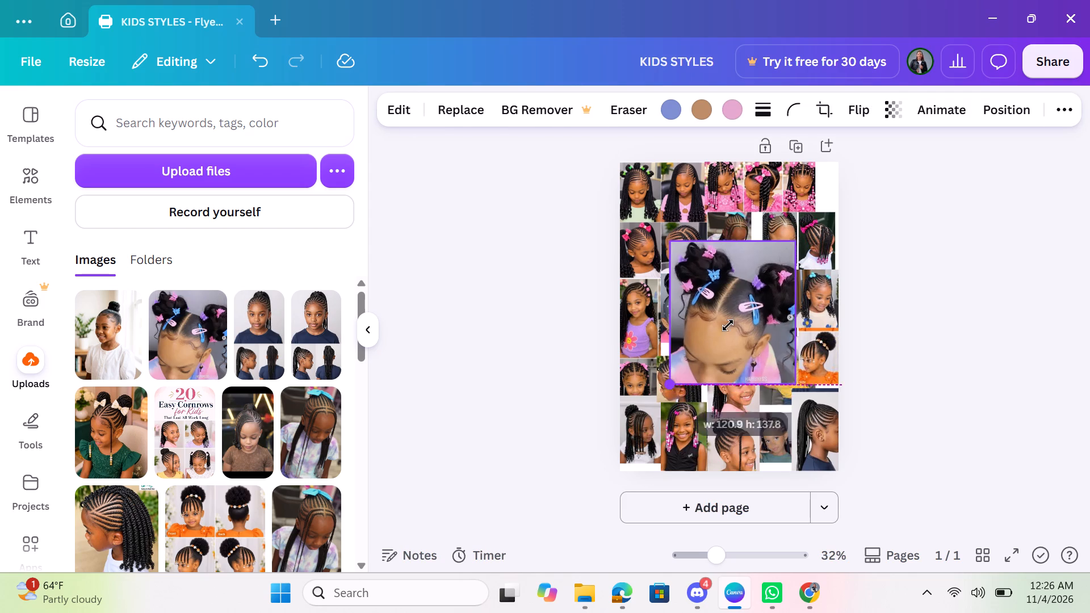
left_click_drag(728, 325, 761, 271)
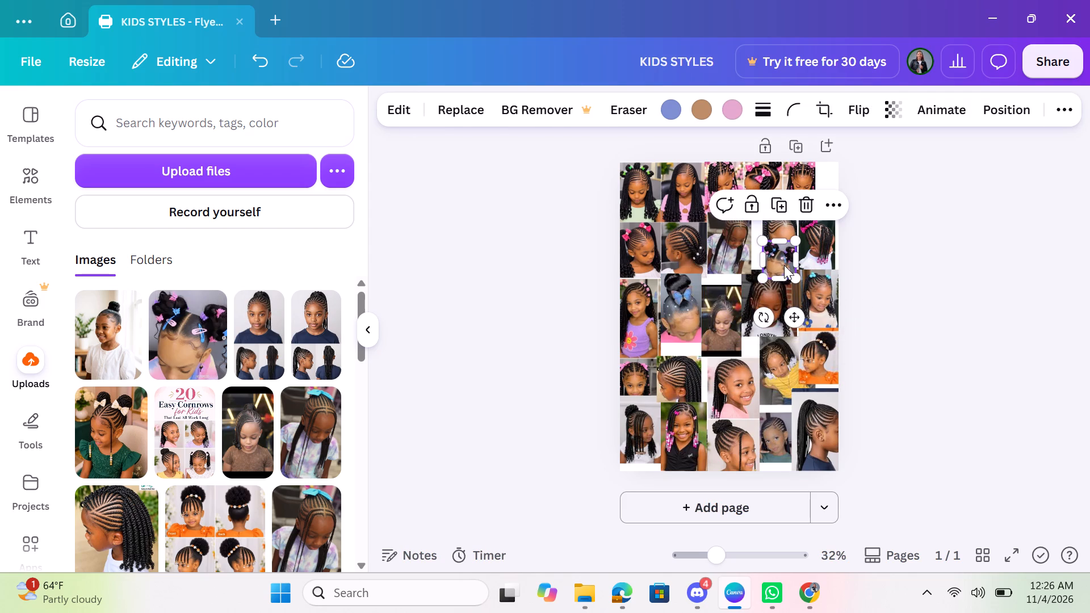
left_click_drag(784, 265, 825, 202)
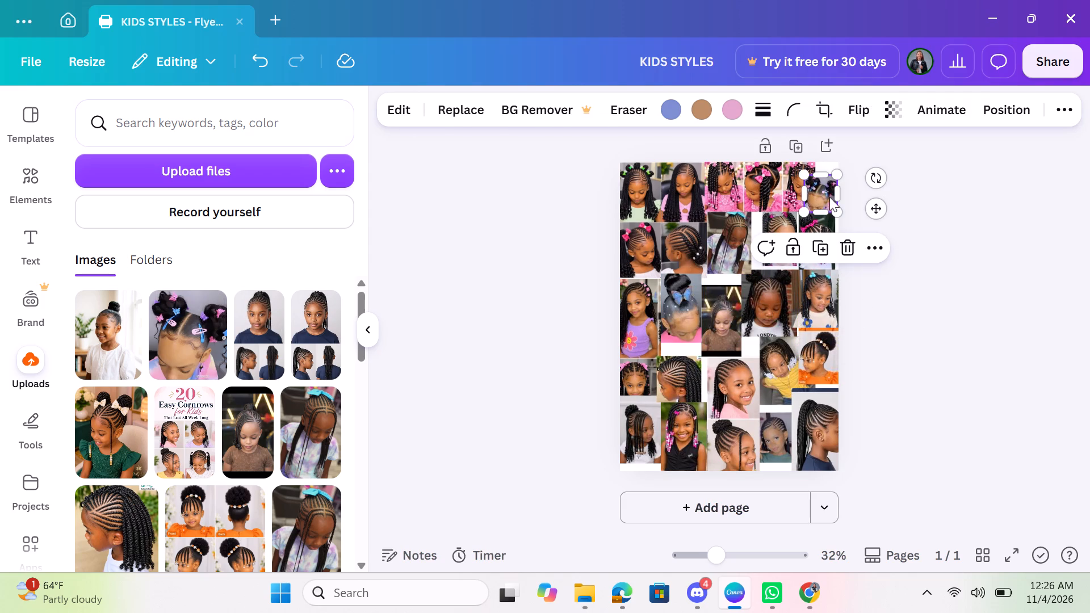
left_click_drag(826, 174, 827, 170)
left_click_drag(827, 170, 828, 167)
left_click_drag(821, 184, 829, 183)
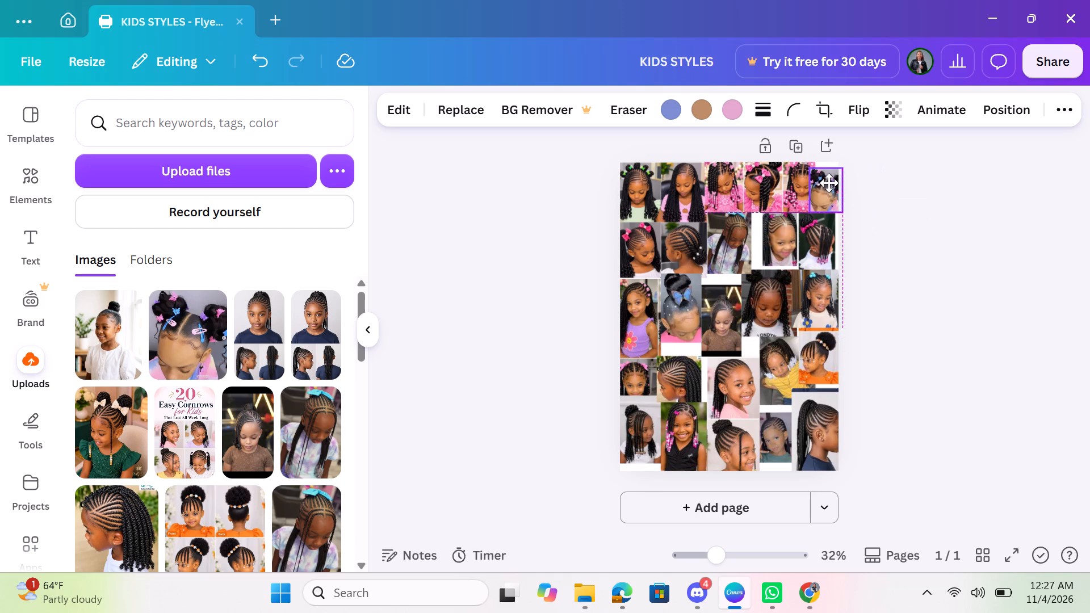
left_click_drag(829, 183, 835, 174)
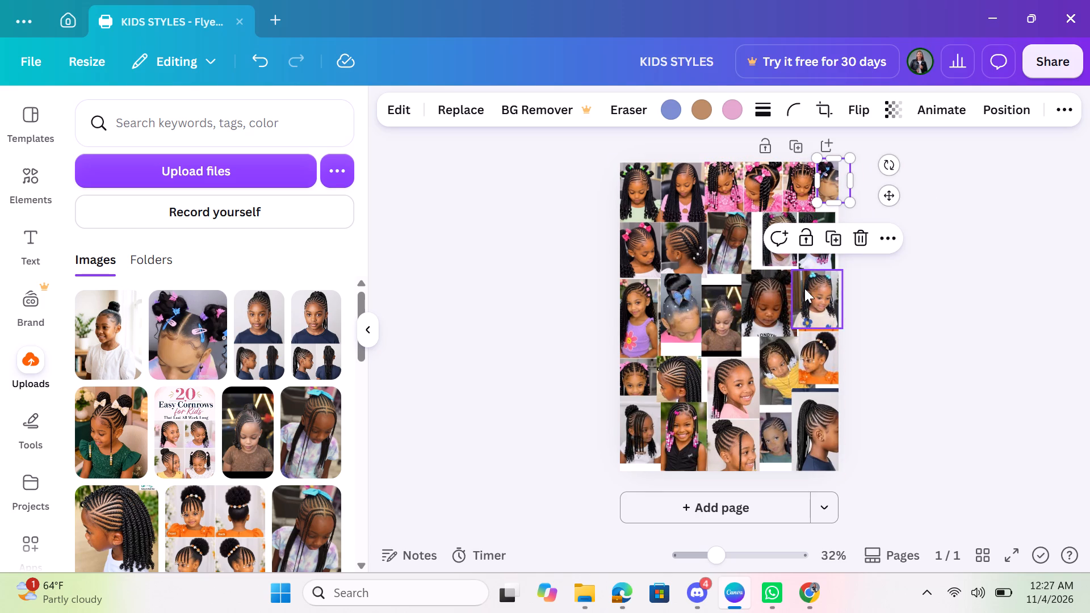
Shift the smiling girl's braids photo and the pink-scrunchie bun photo in the second row leftward to close the gap beside the tie-dye shirt photo.
left_click(943, 294)
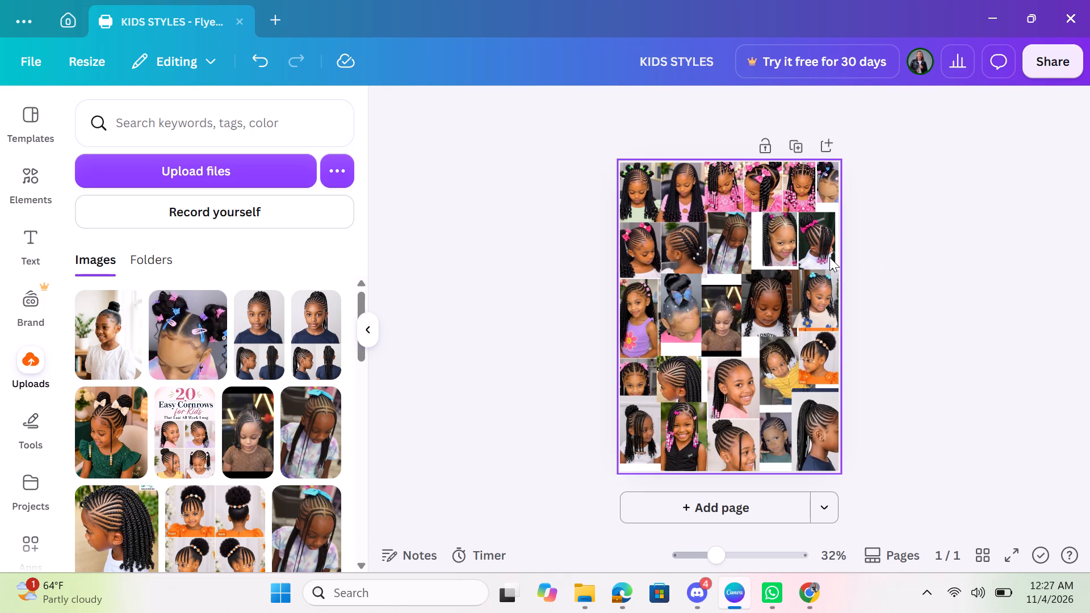
left_click_drag(781, 244, 769, 245)
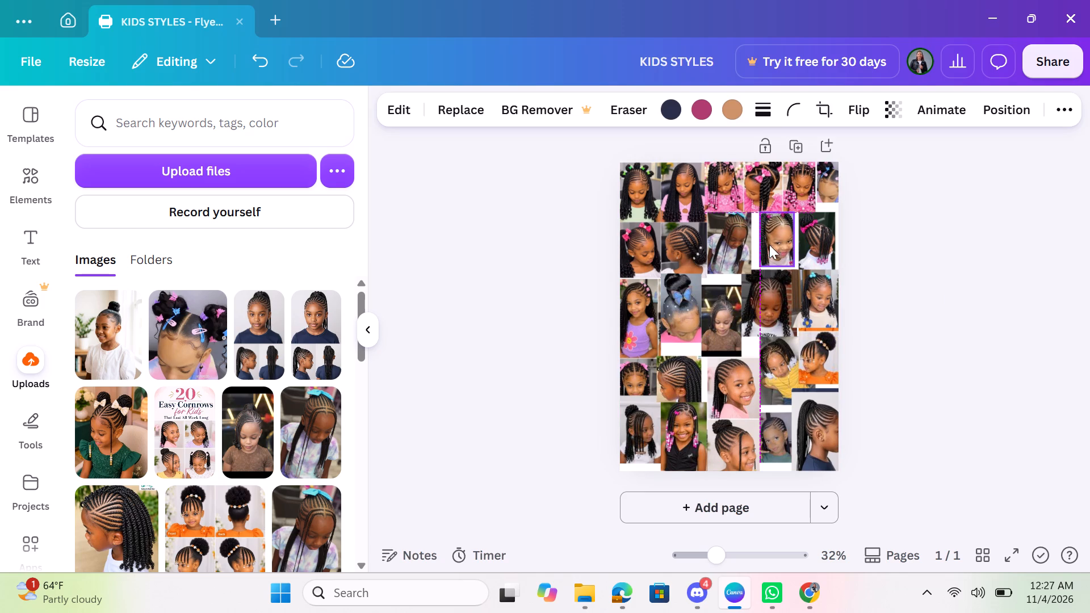
left_click_drag(807, 245, 800, 245)
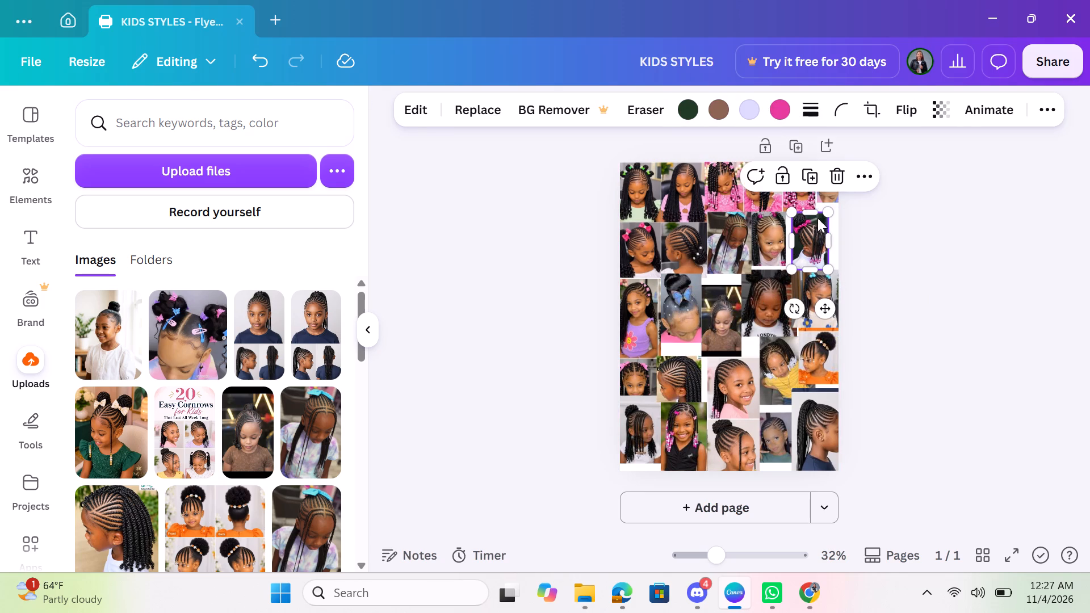
left_click(884, 229)
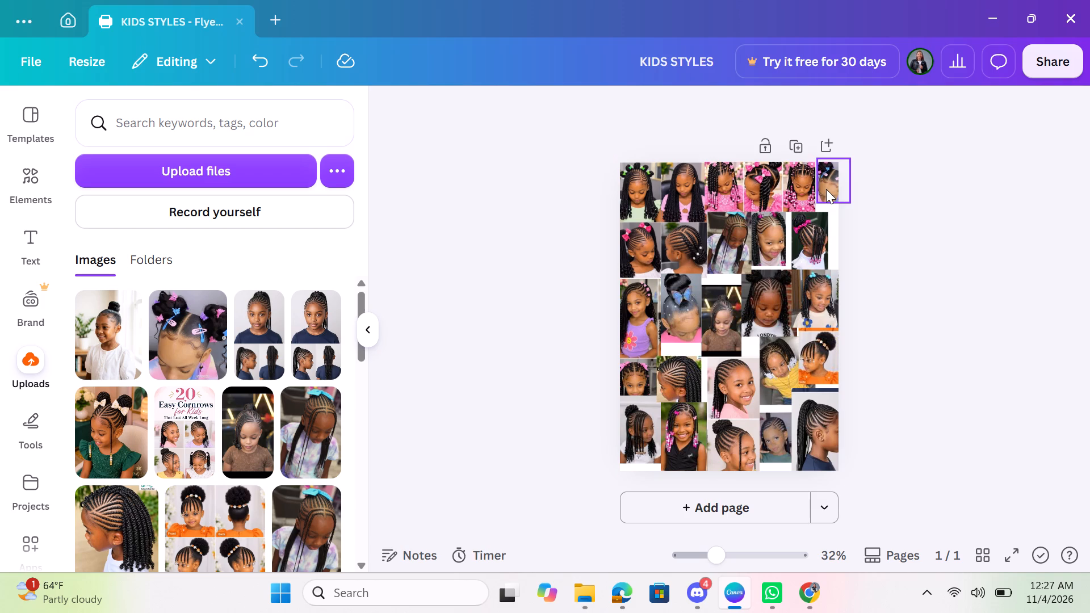
Crop the four-hairstyle image at the collage's top-left corner to about 81.4 wide and scale it down slightly.
left_click_drag(826, 189, 825, 197)
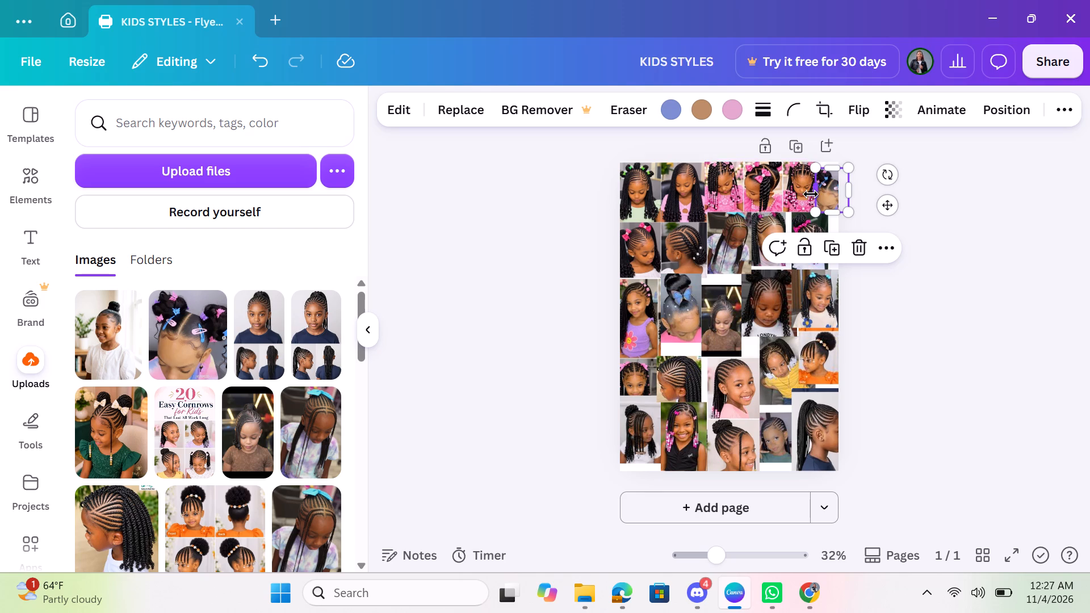
left_click(705, 210)
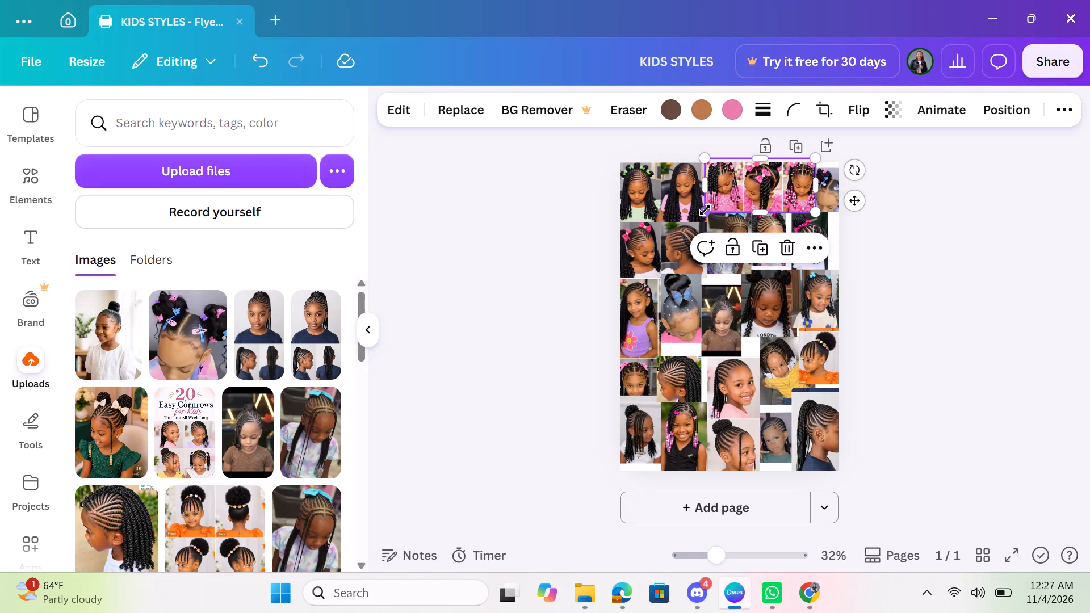
left_click(706, 222)
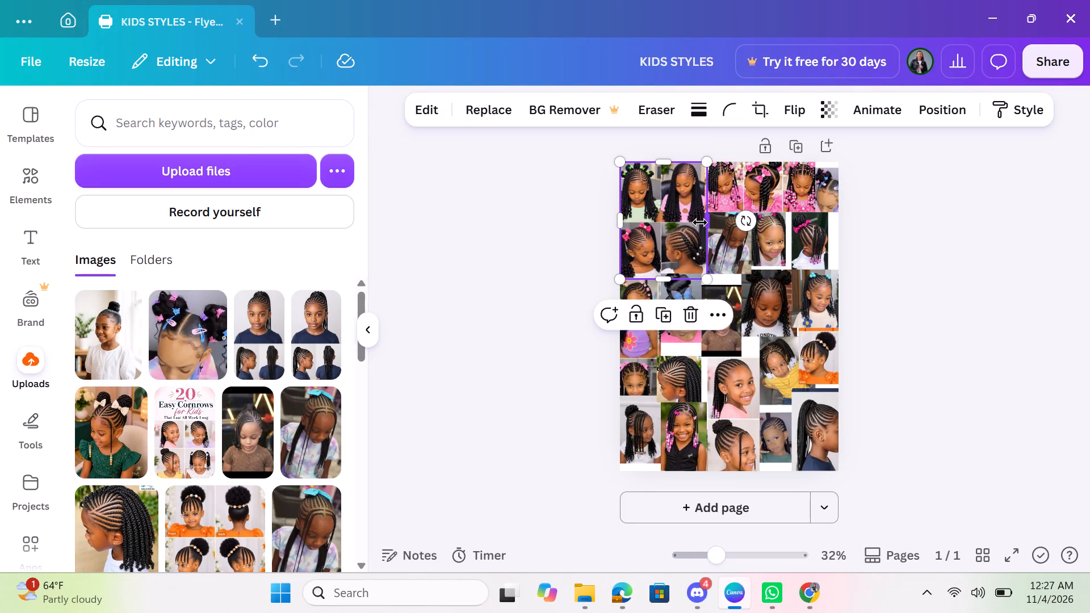
left_click(701, 221)
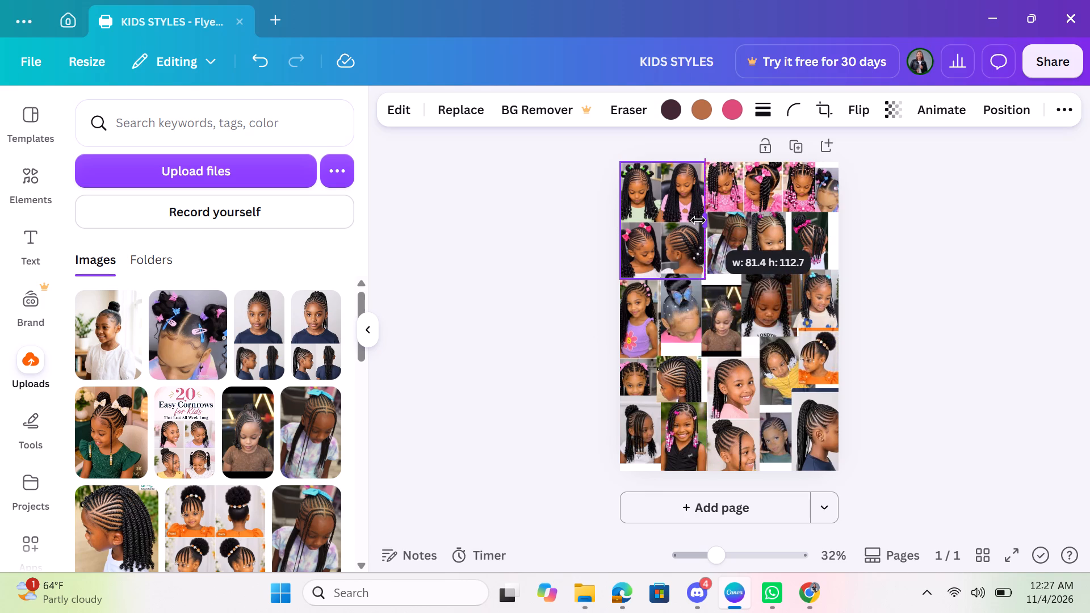
left_click_drag(706, 278, 706, 276)
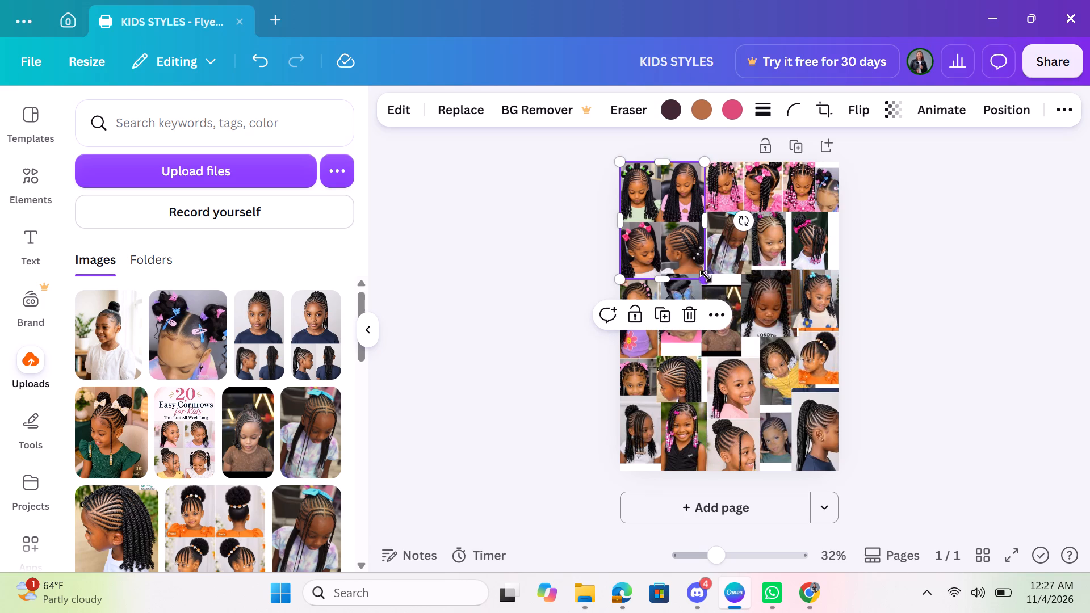
left_click_drag(706, 276, 702, 271)
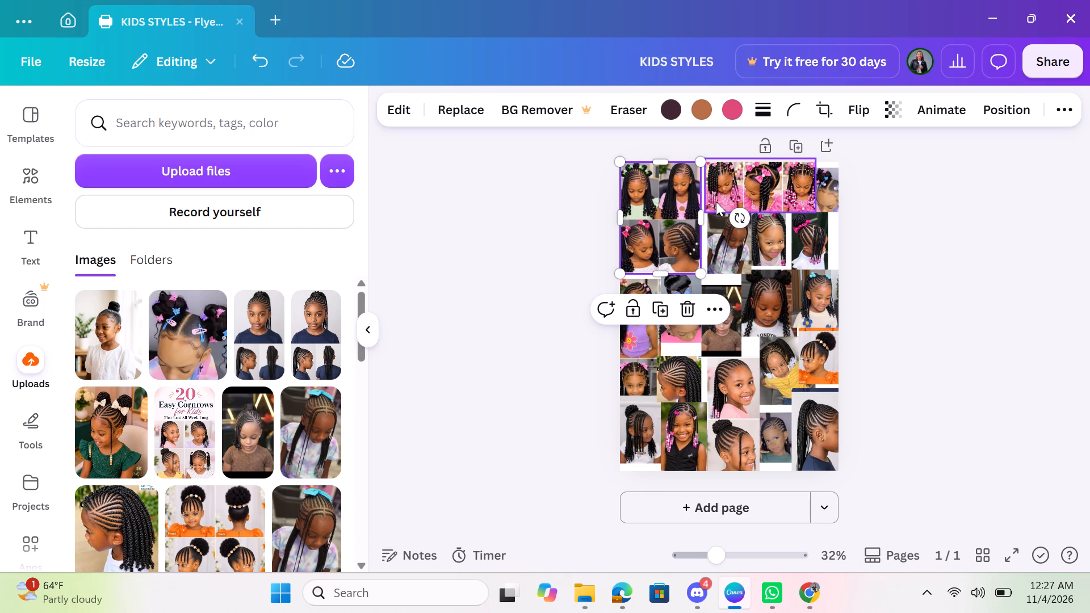
Slide the pink-dress trio against the four-hairstyle image, fit the butterfly-clip buns photo beside it, and trim that photo to 30.6 wide at the page edge.
left_click_drag(713, 196, 708, 195)
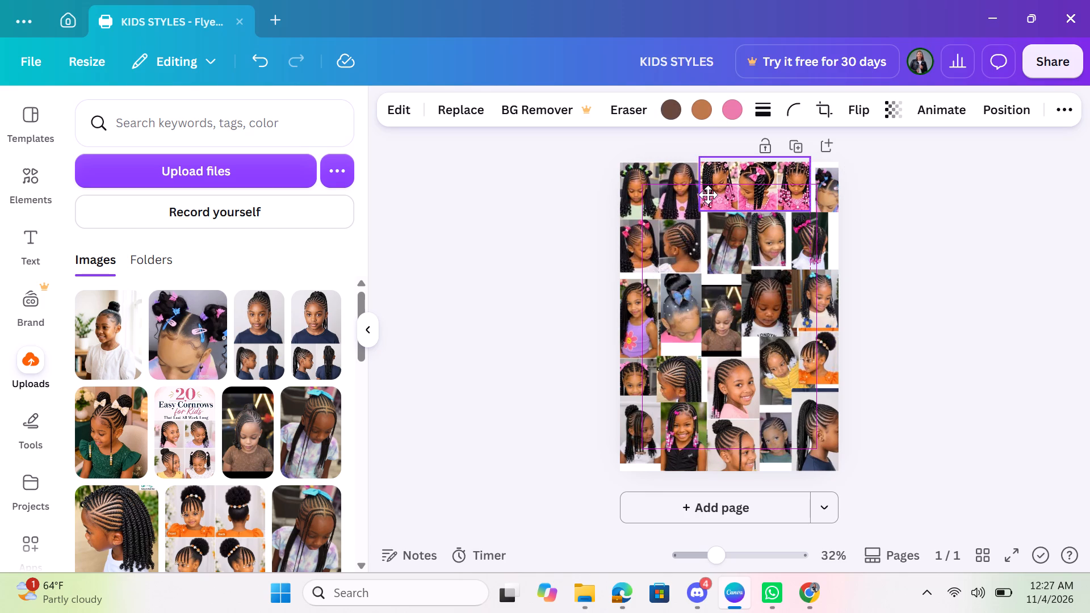
left_click_drag(708, 195, 706, 195)
left_click_drag(826, 193, 825, 192)
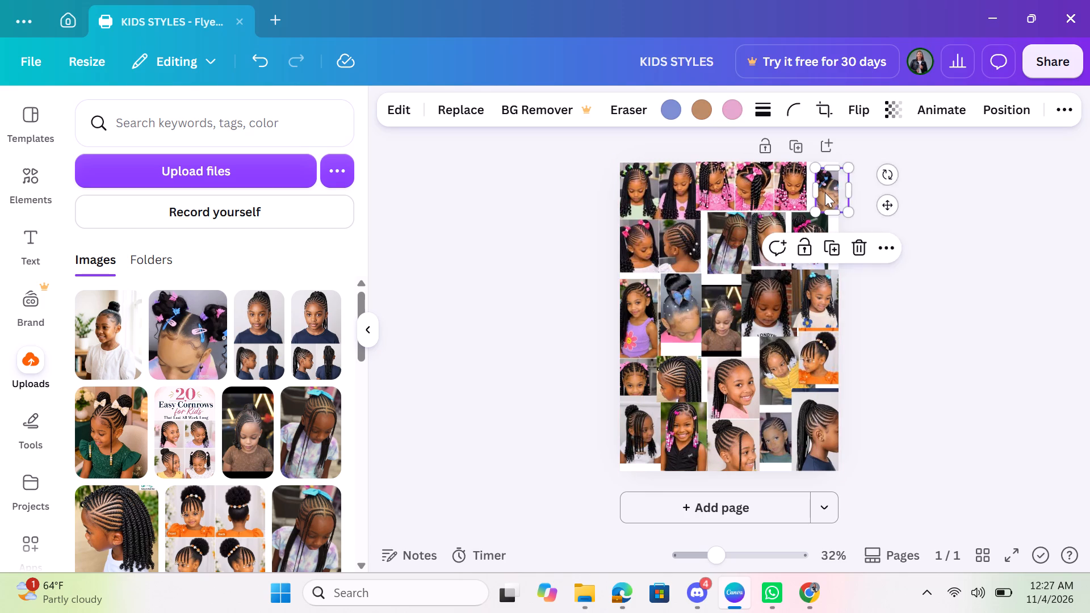
left_click_drag(825, 192, 819, 189)
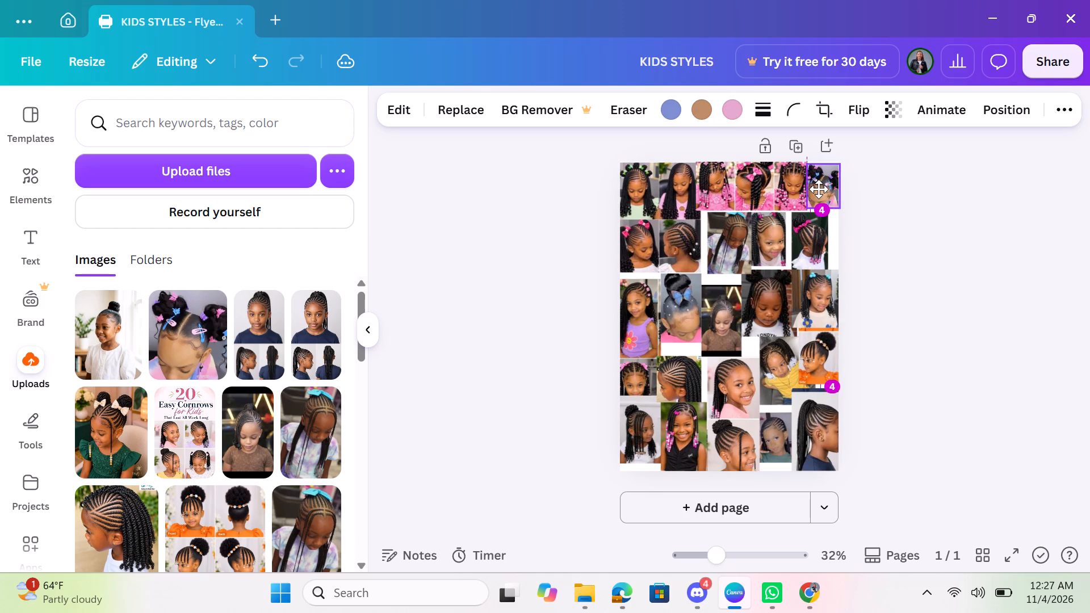
left_click_drag(819, 189, 818, 189)
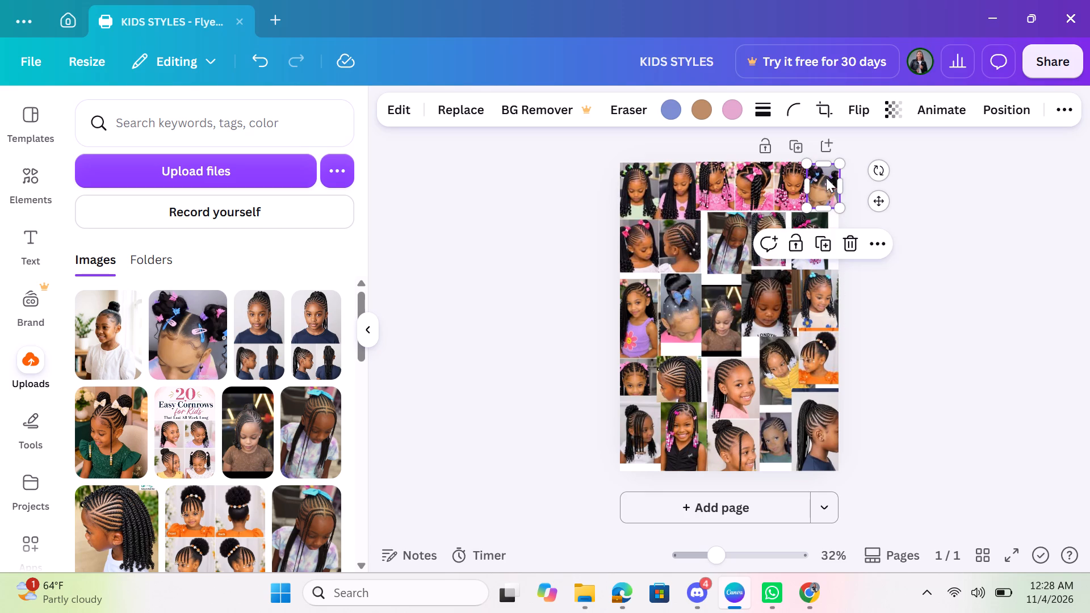
left_click(841, 181)
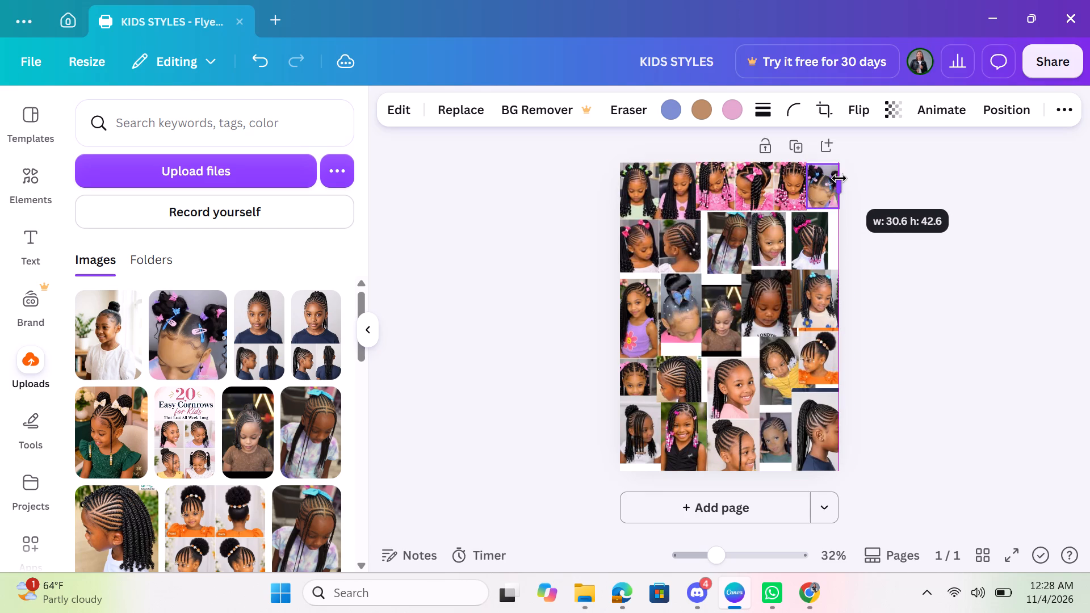
left_click(984, 238)
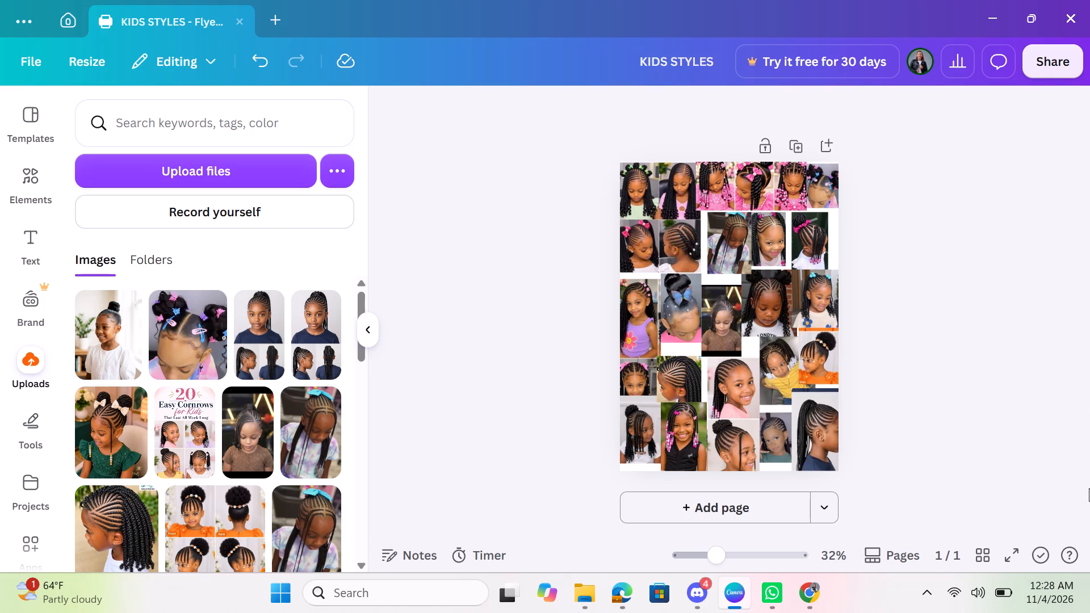
Download the design as a print PDF named KIDS STYLES in Downloads, replacing the existing file.
left_click(347, 57)
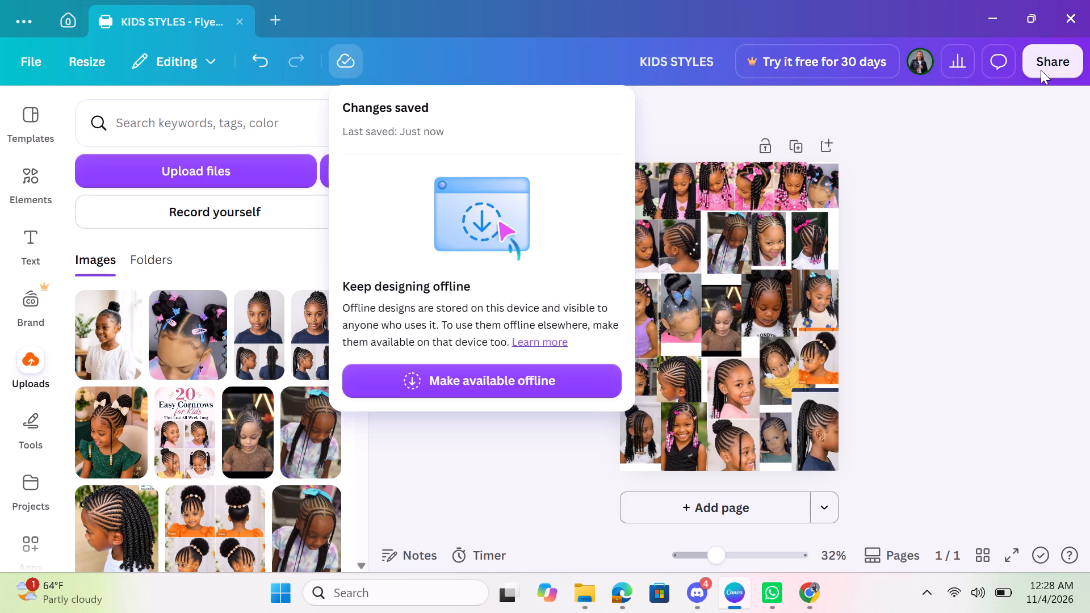
left_click(1046, 64)
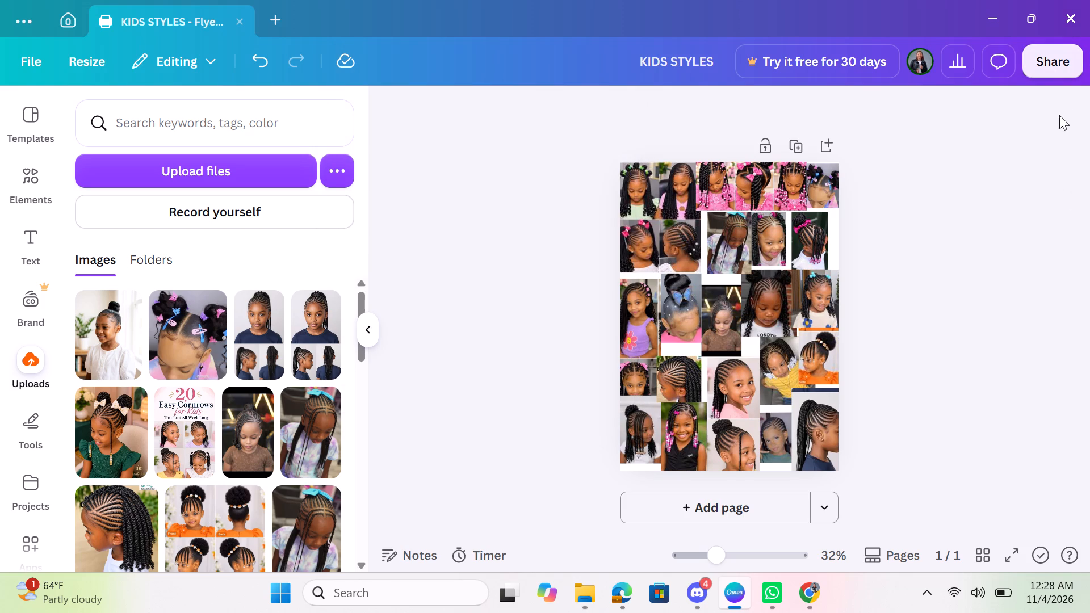
left_click(1047, 47)
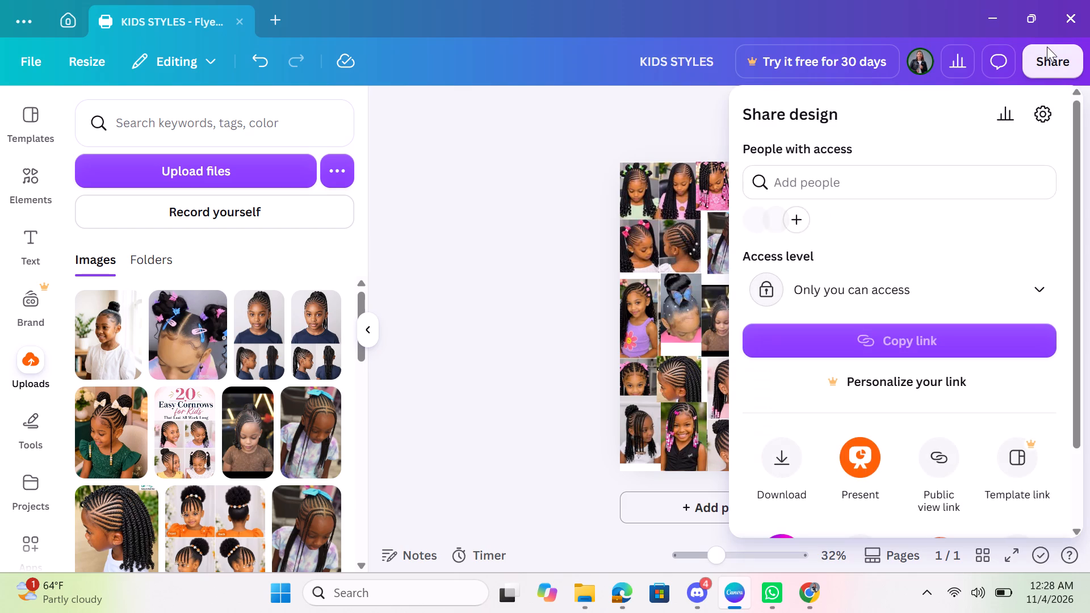
left_click(787, 489)
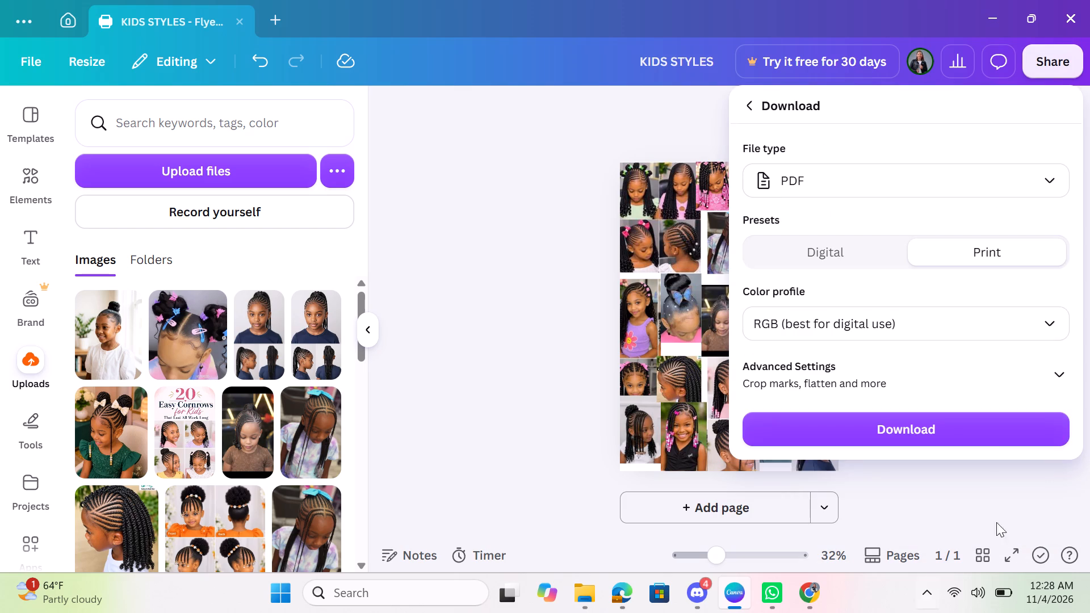
left_click(930, 439)
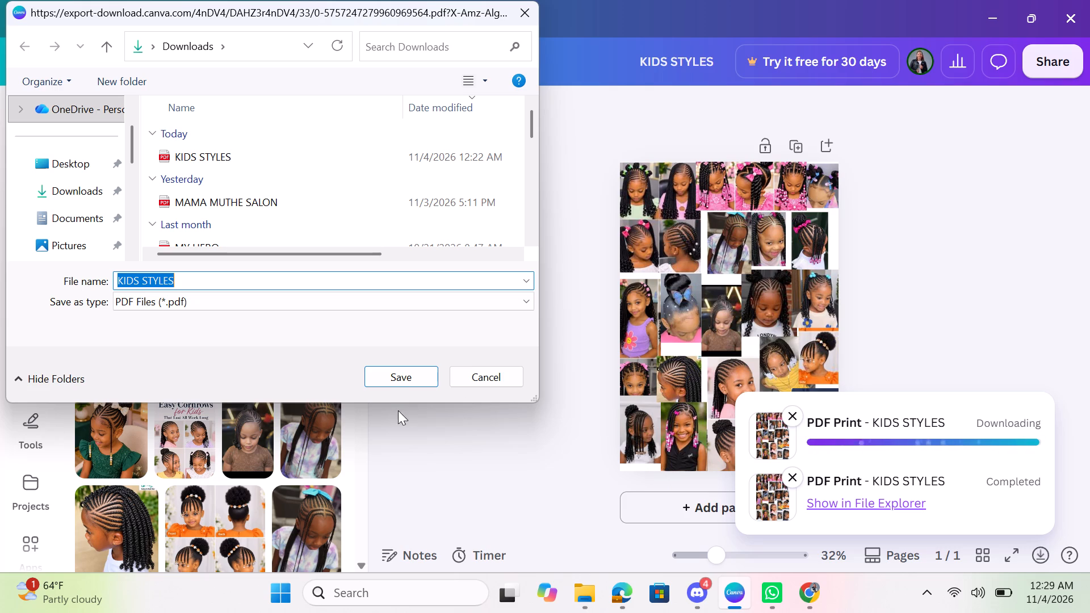
left_click(390, 381)
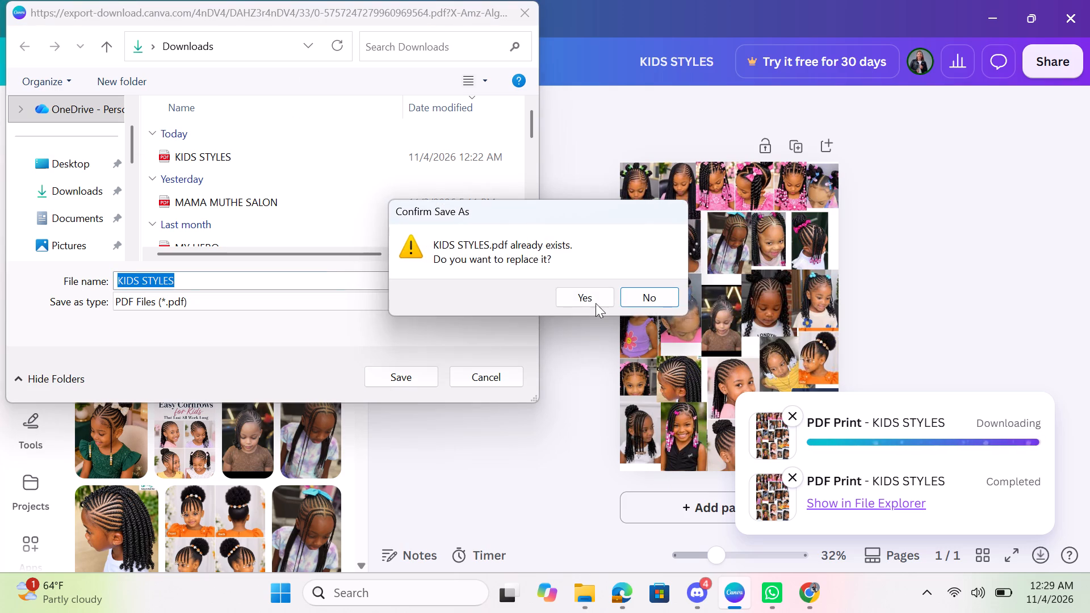
left_click(591, 293)
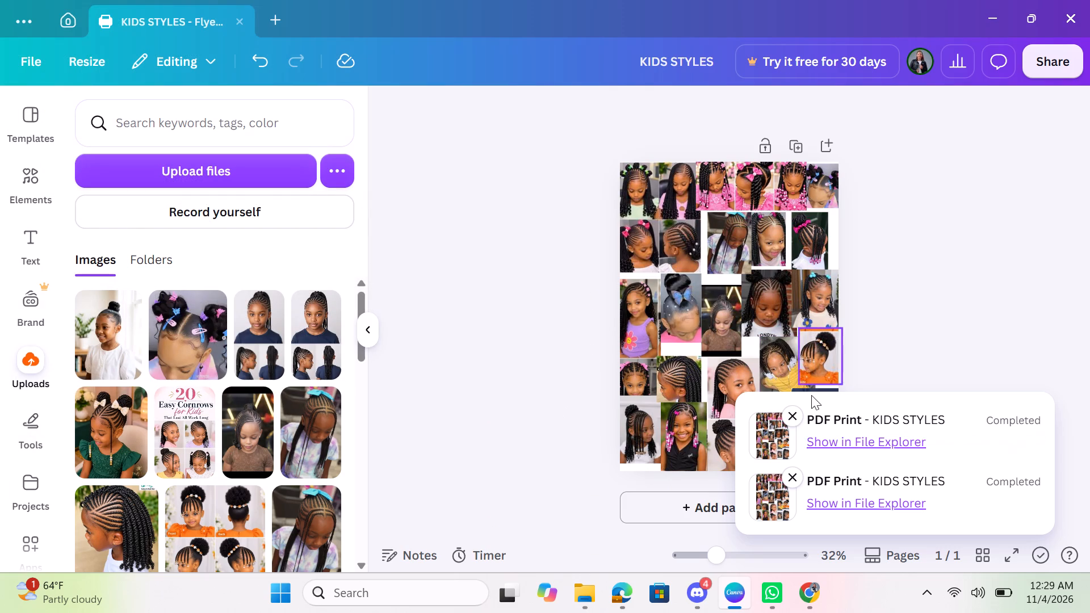
left_click(799, 425)
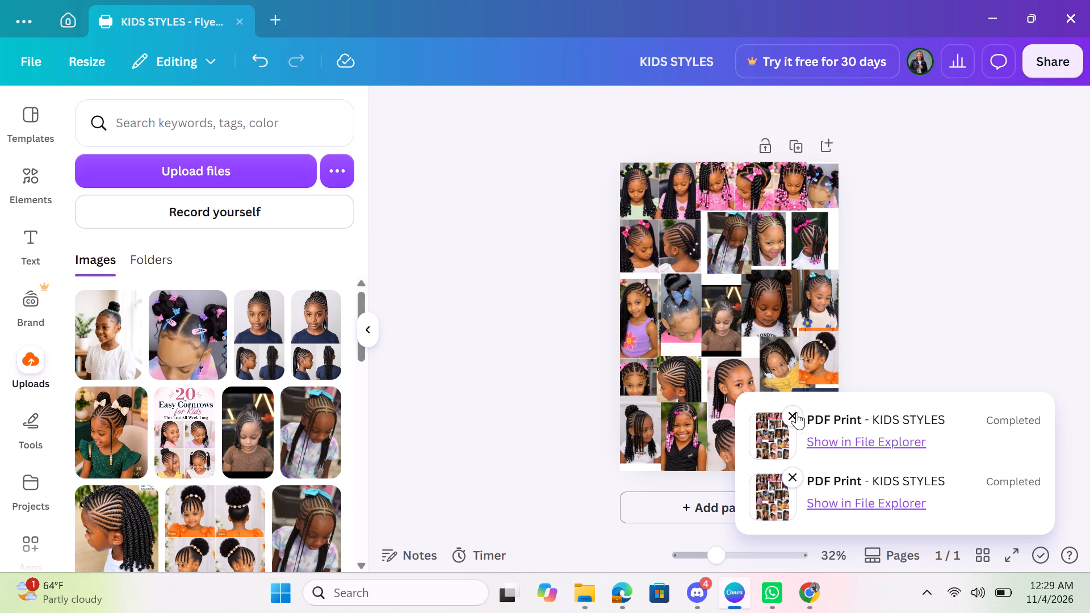
left_click(793, 406)
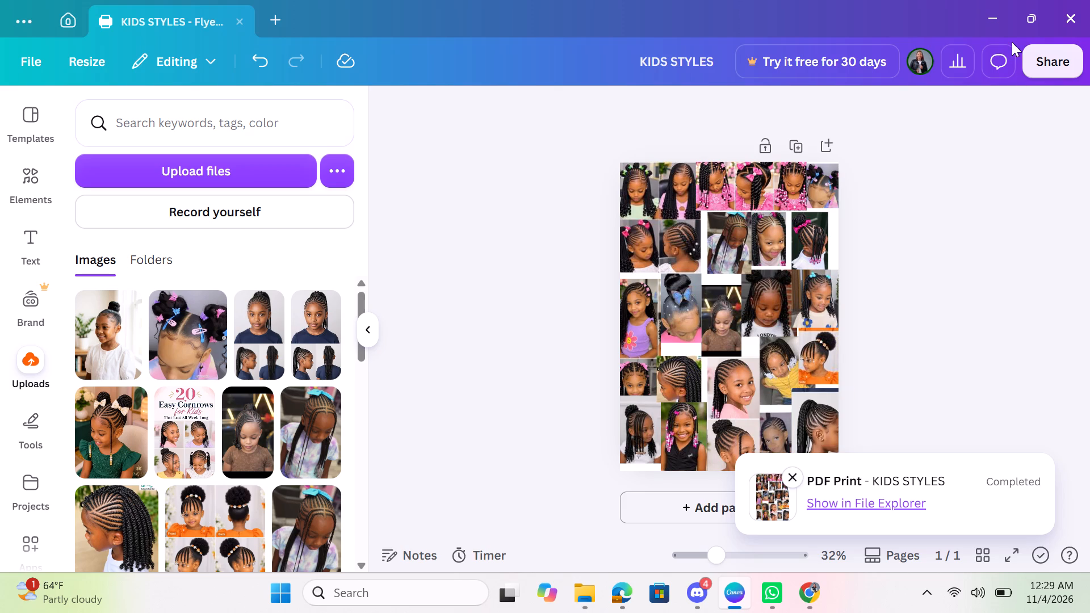
Switch to the Downloads folder in File Explorer and open the newly exported KIDS STYLES PDF.
left_click(993, 16)
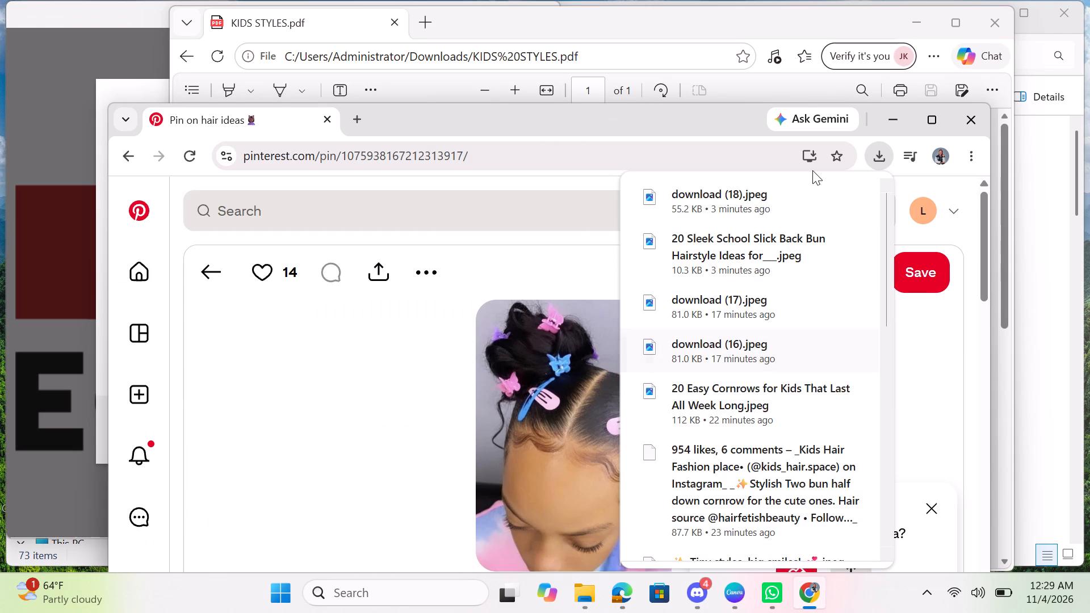
left_click(918, 22)
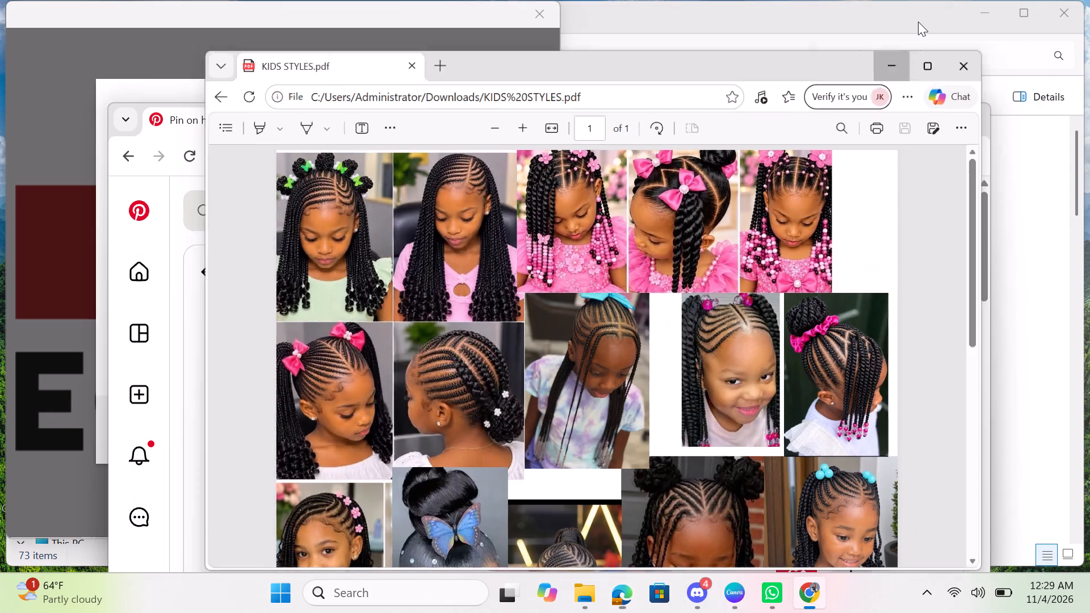
left_click(918, 22)
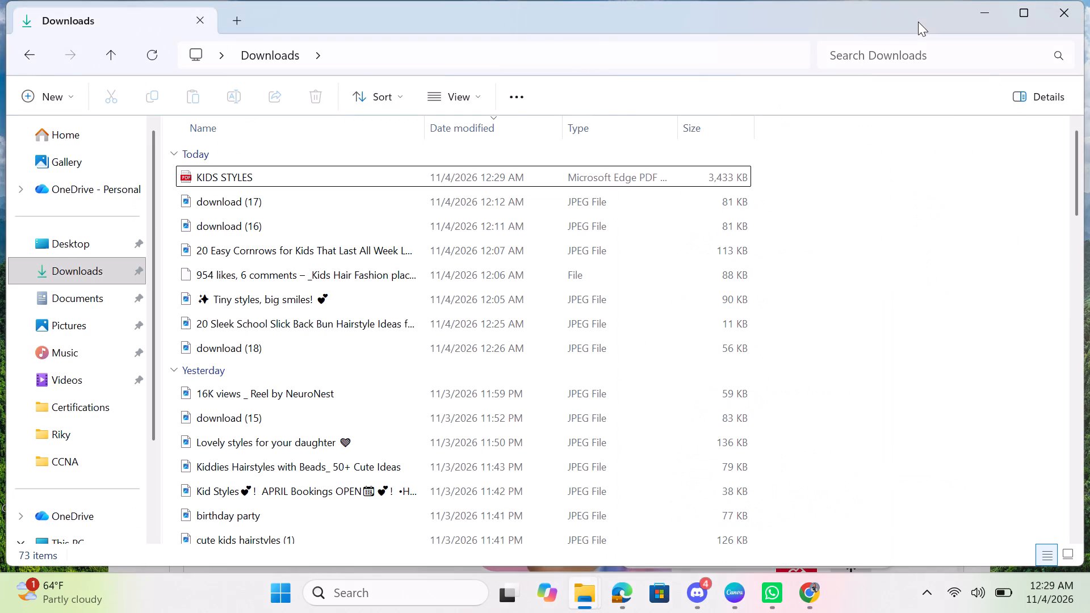
triple_click(357, 175)
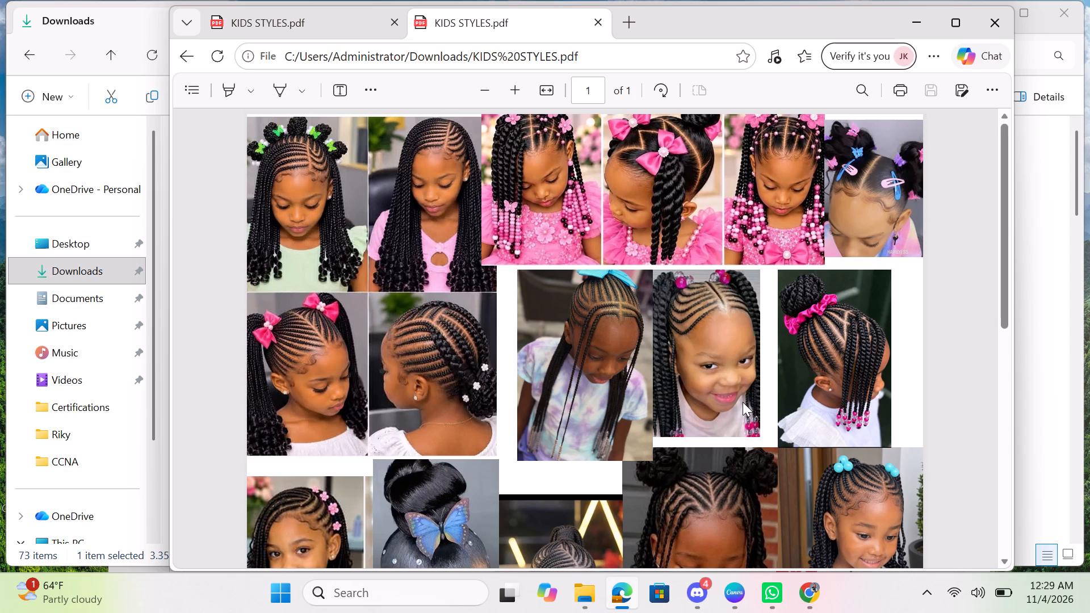
Review the whole exported collage page in the PDF for the photo arrangement and remaining white gaps.
scroll(743, 402, "down", 3)
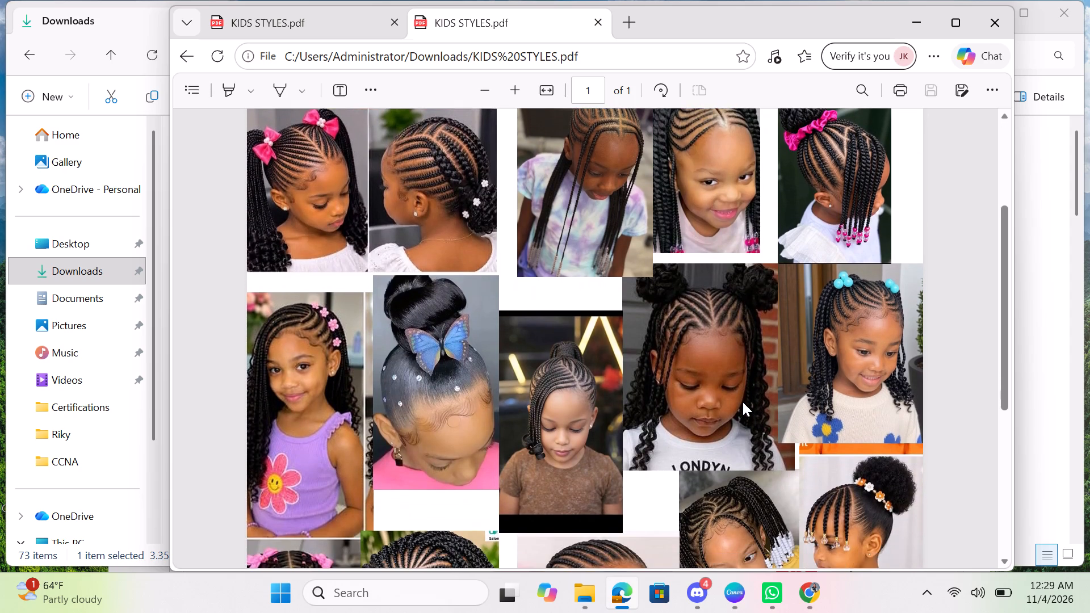
scroll(743, 402, "down", 2)
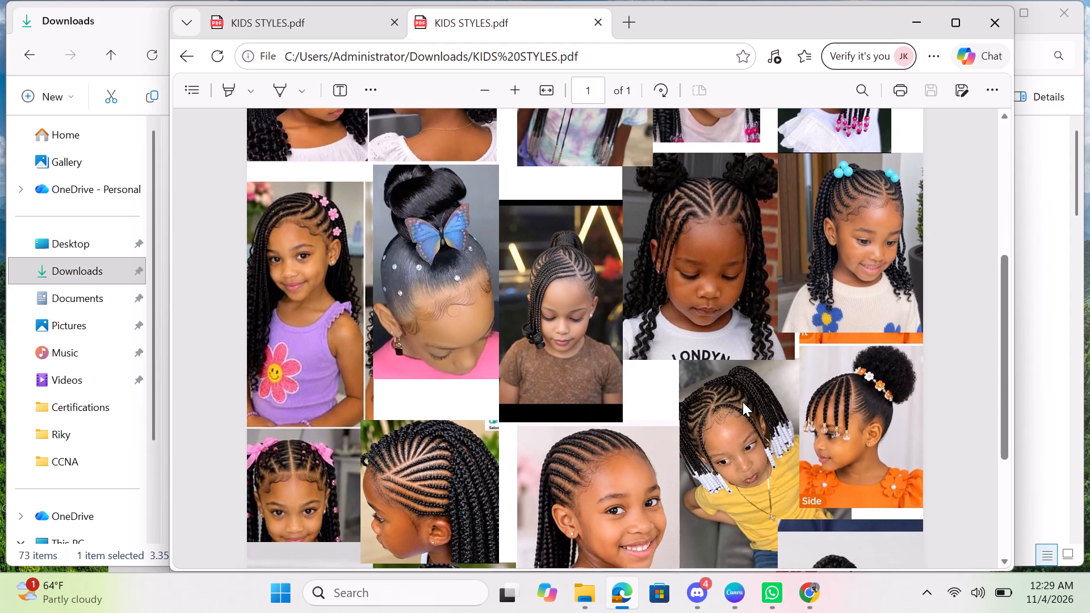
scroll(743, 402, "down", 2)
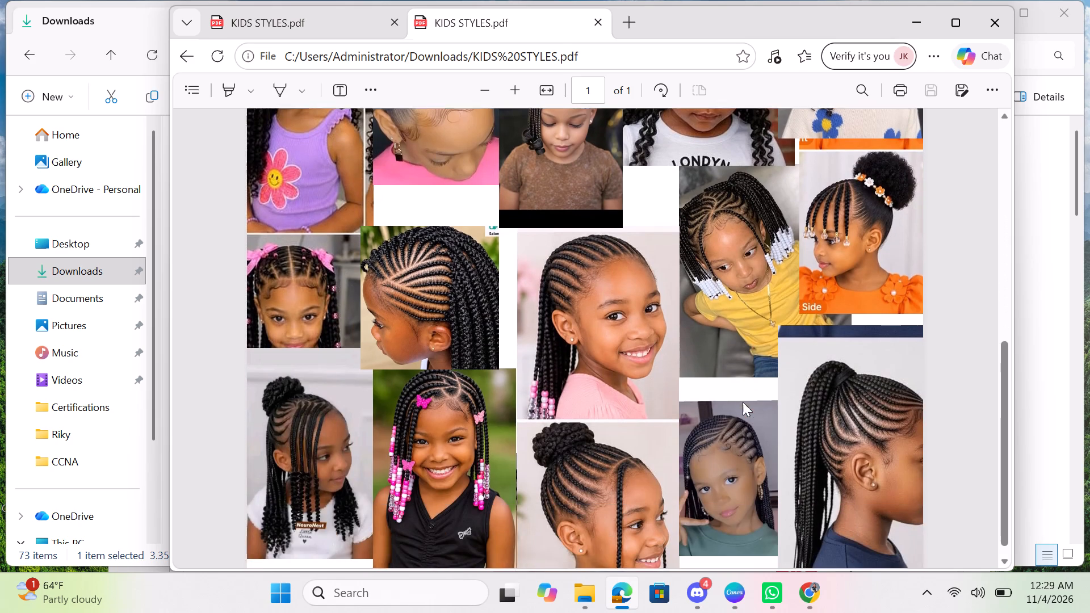
scroll(743, 402, "down", 2)
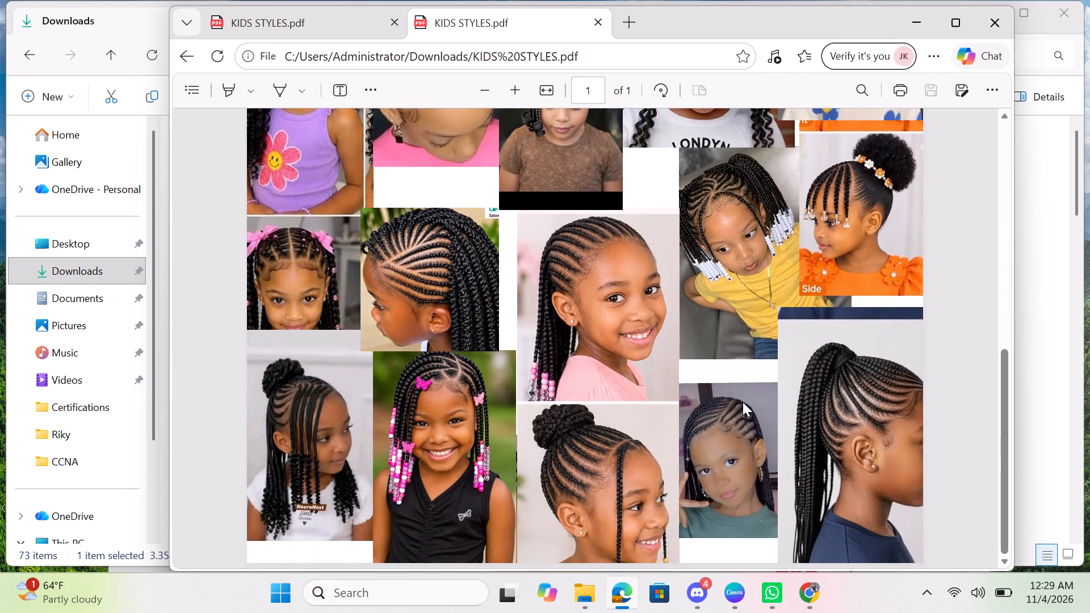
scroll(743, 402, "up", 2)
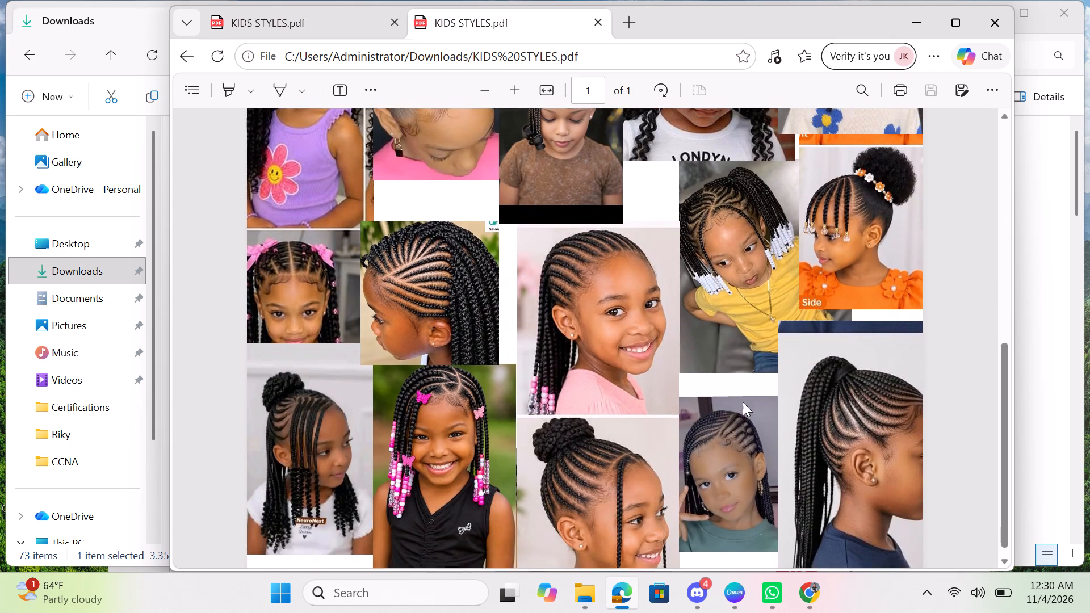
scroll(743, 402, "up", 4)
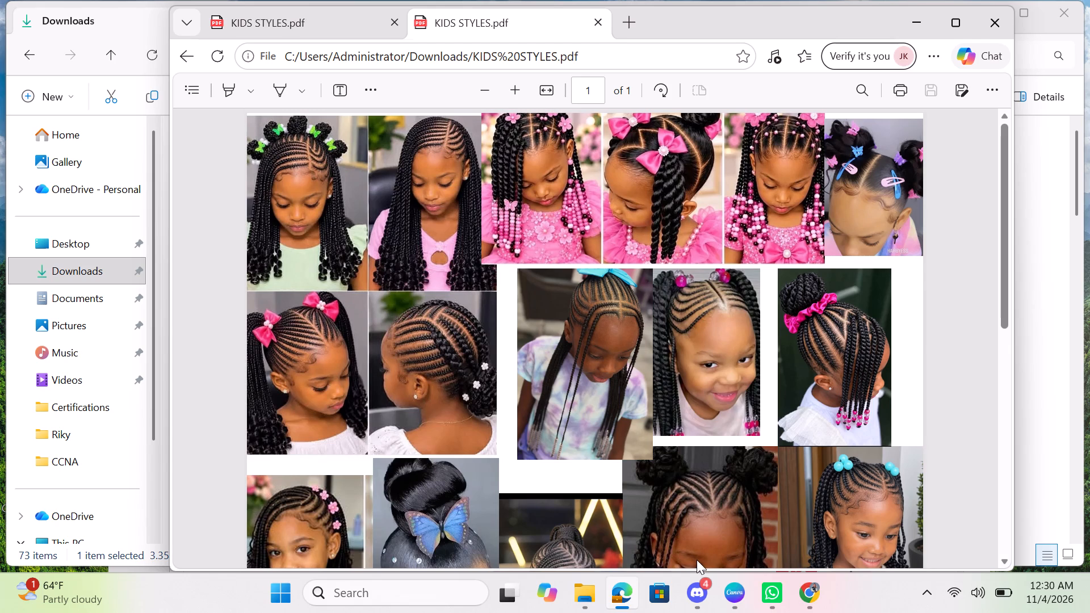
Examine the lower rows of the exported collage PDF for photo fit and remaining white gaps.
scroll(697, 560, "down", 4)
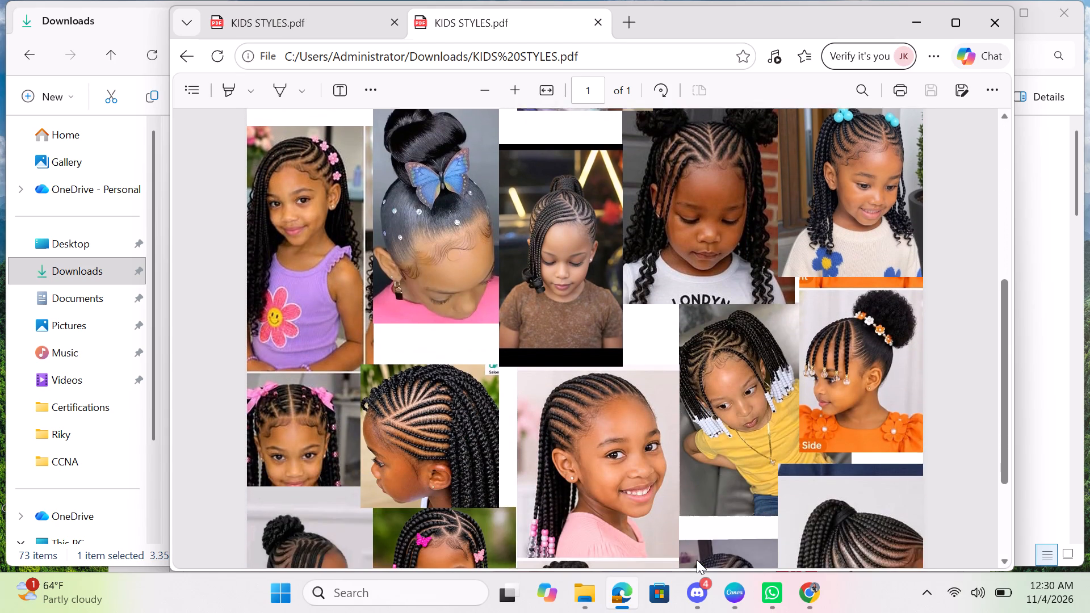
scroll(697, 560, "down", 4)
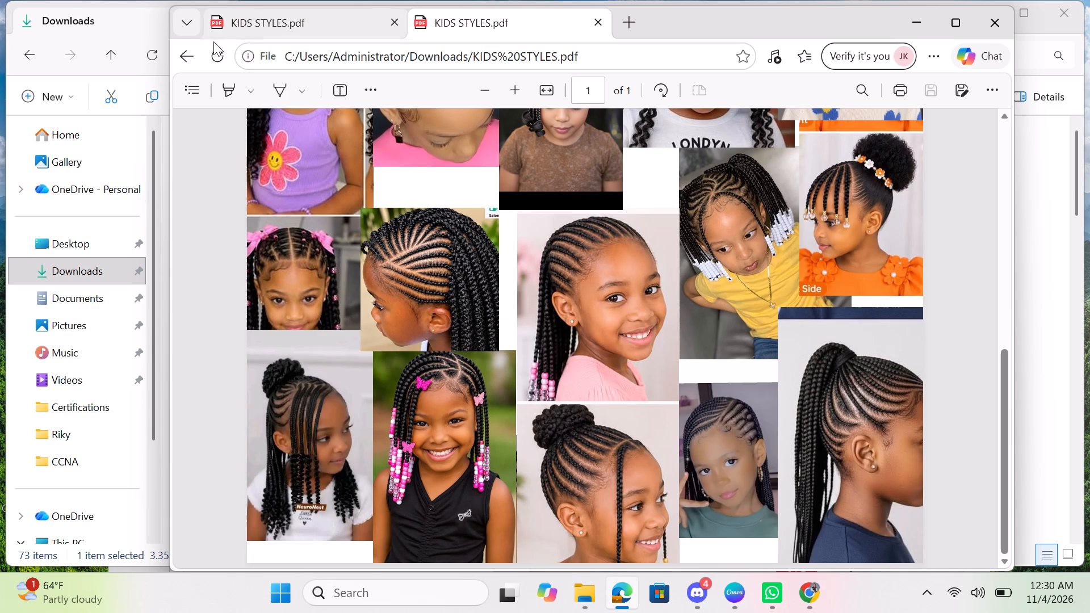
left_click(912, 24)
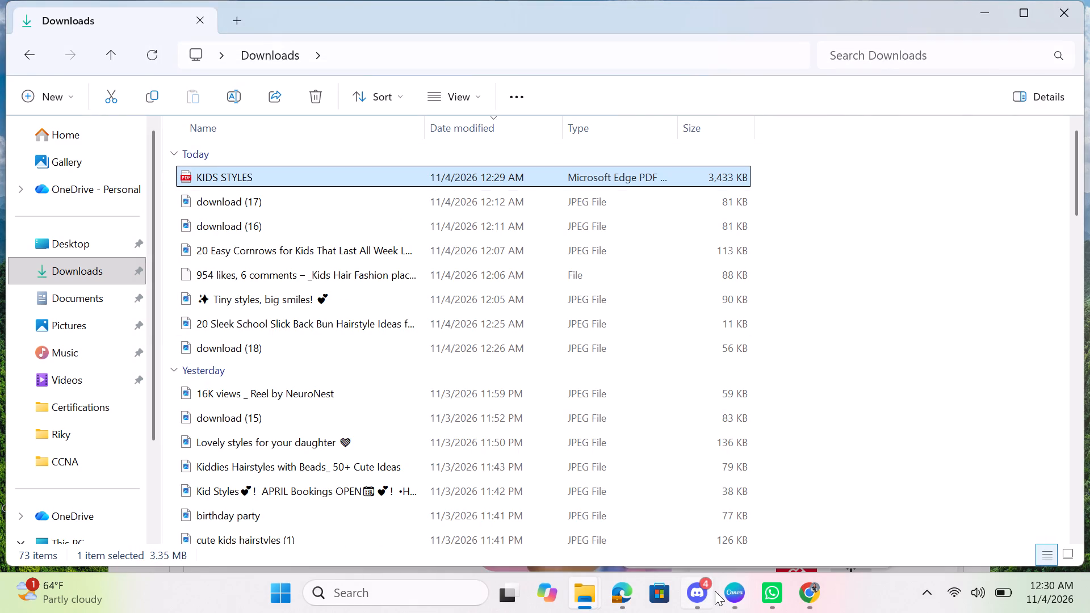
Back in Canva, move all 28 children's hairstyle images from the uploads to Trash, keeping the adult hairstyle photos and the EQUITY logo.
left_click(743, 597)
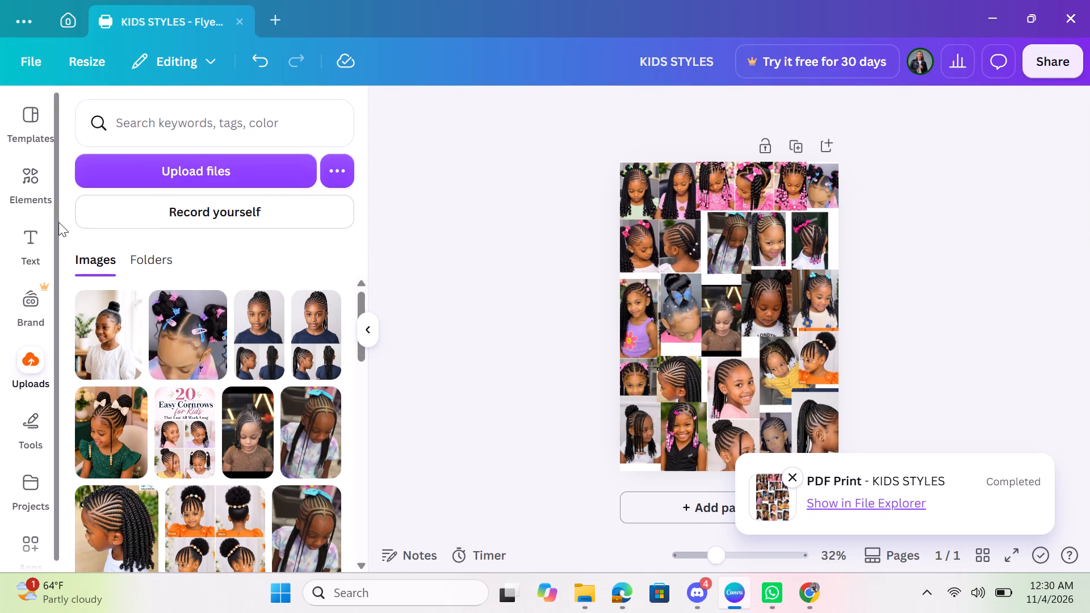
scroll(150, 429, "down", 2)
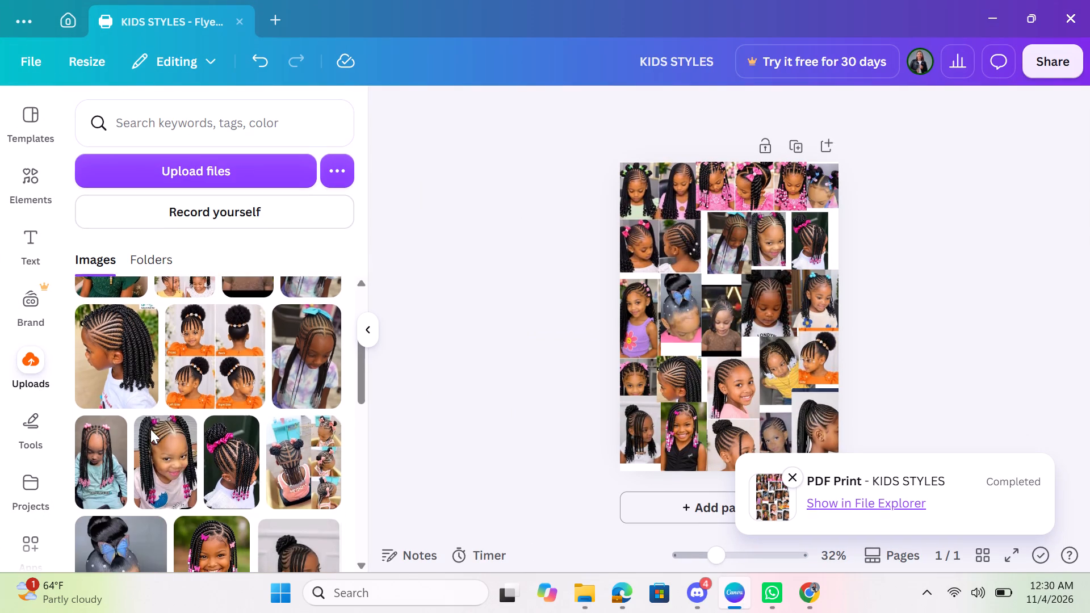
scroll(150, 429, "down", 1)
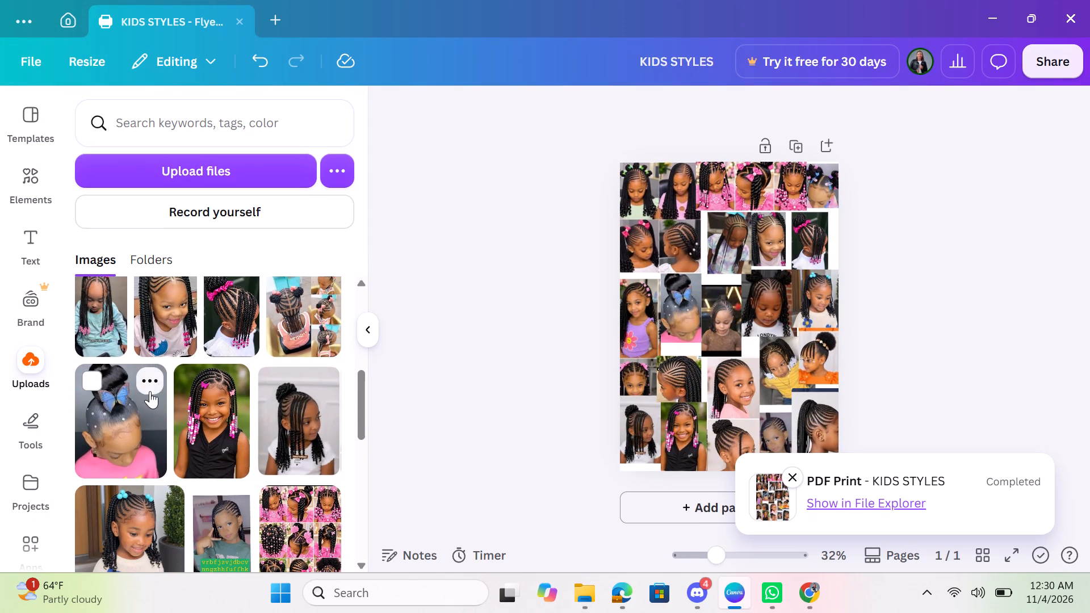
left_click(95, 376)
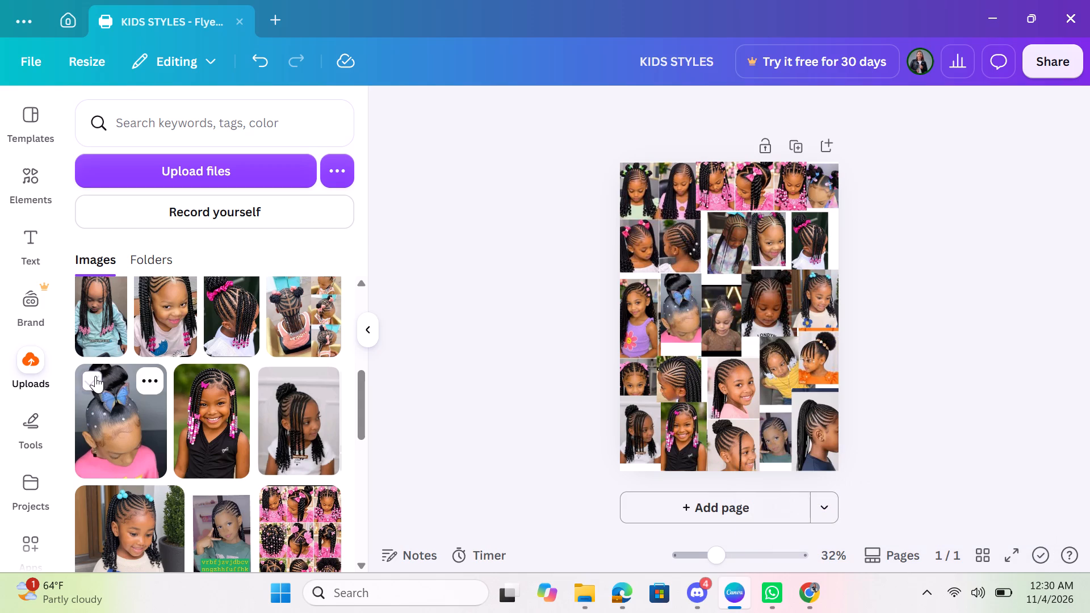
scroll(162, 392, "up", 2)
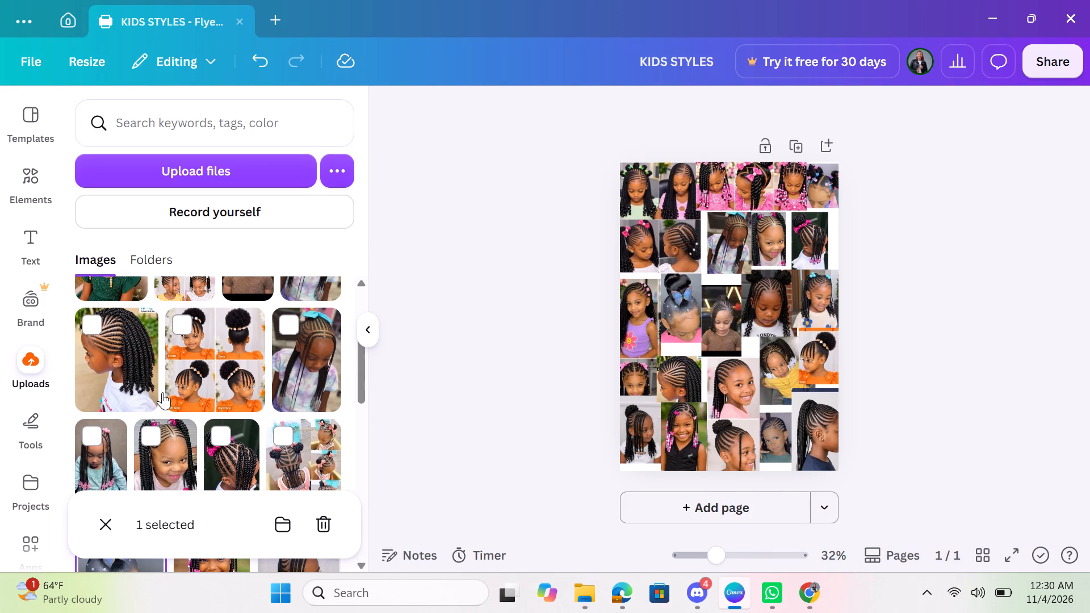
scroll(162, 392, "up", 3)
left_click(95, 308)
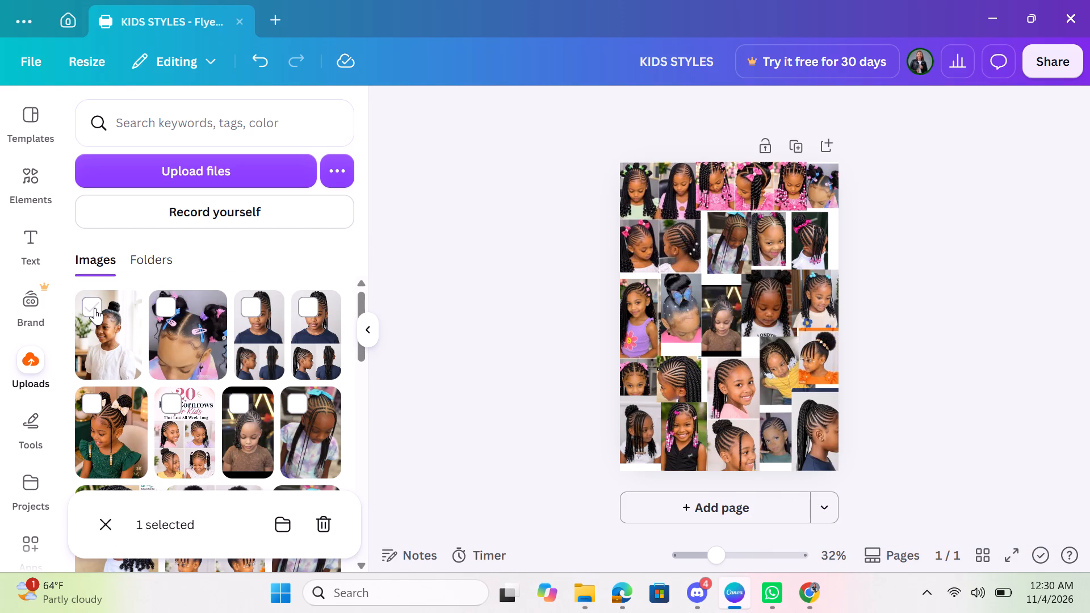
left_click(167, 316)
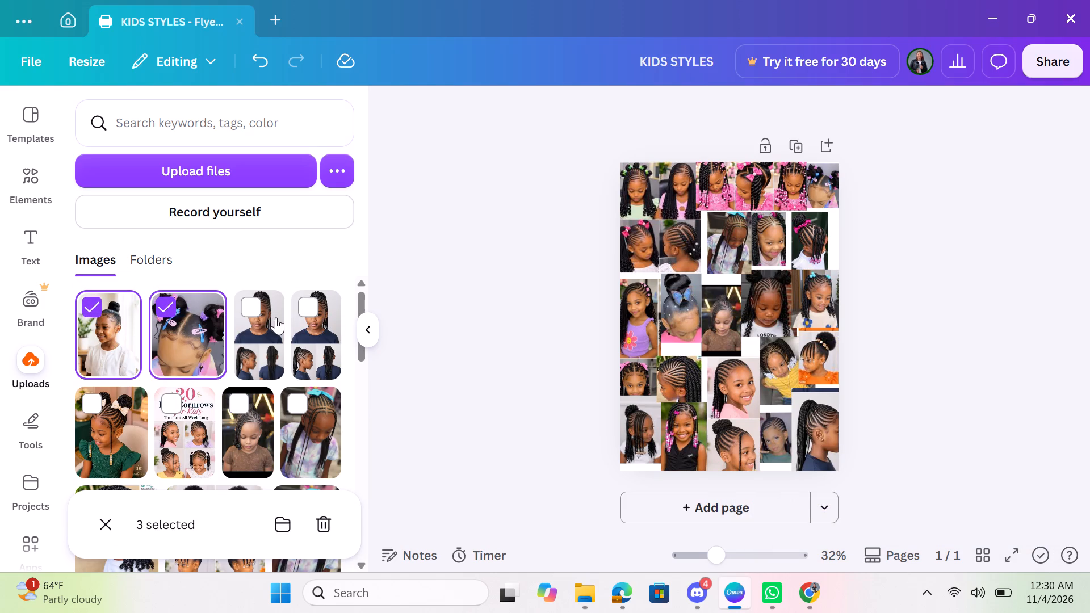
left_click(257, 308)
left_click(318, 304)
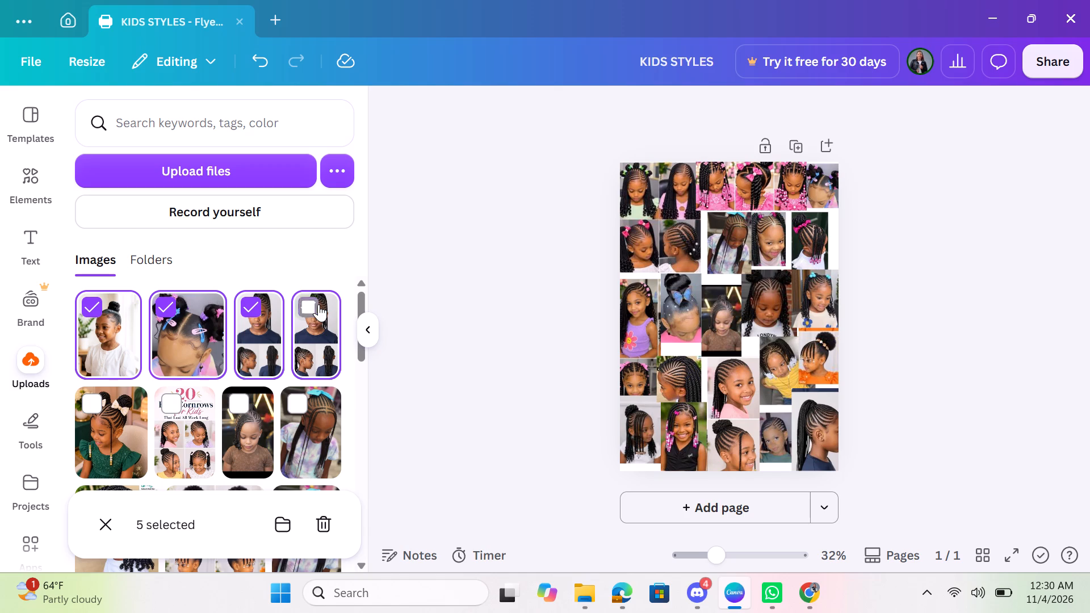
left_click(302, 401)
left_click(241, 388)
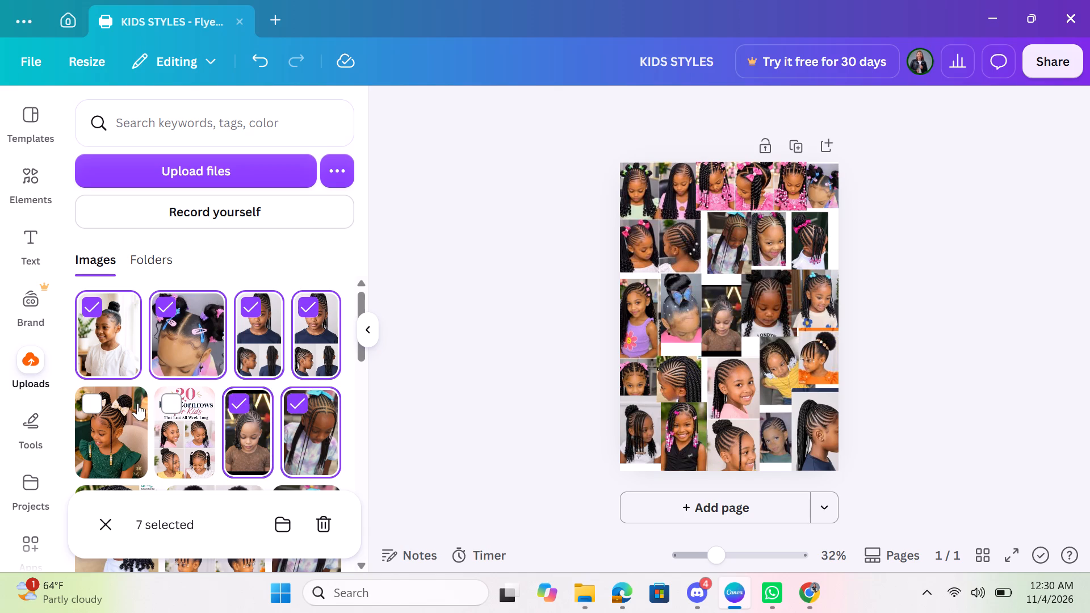
left_click(166, 403)
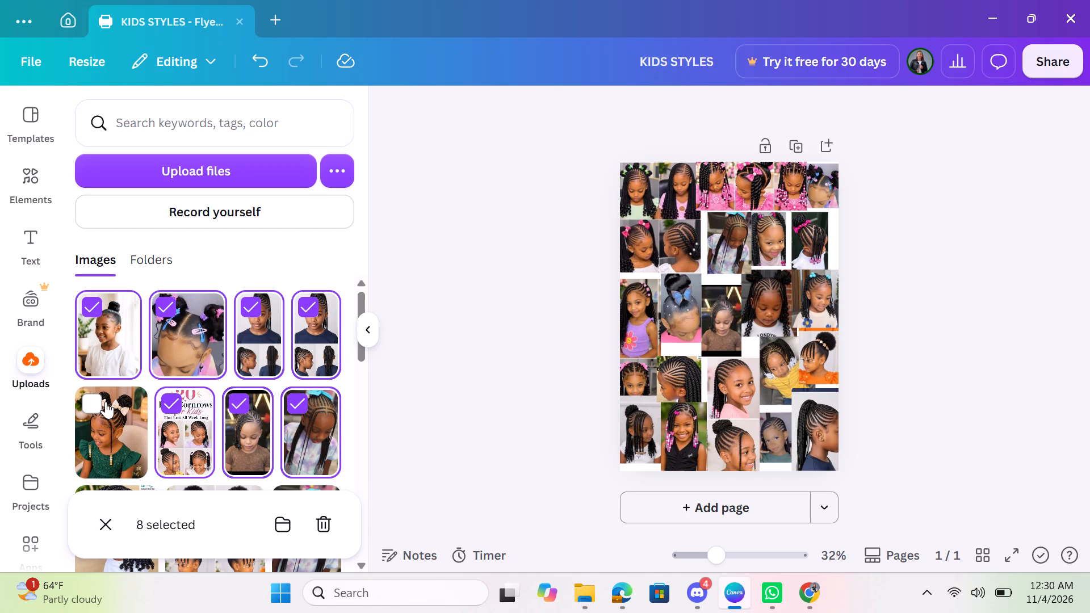
left_click(106, 401)
scroll(106, 401, "down", 1)
left_click(106, 401)
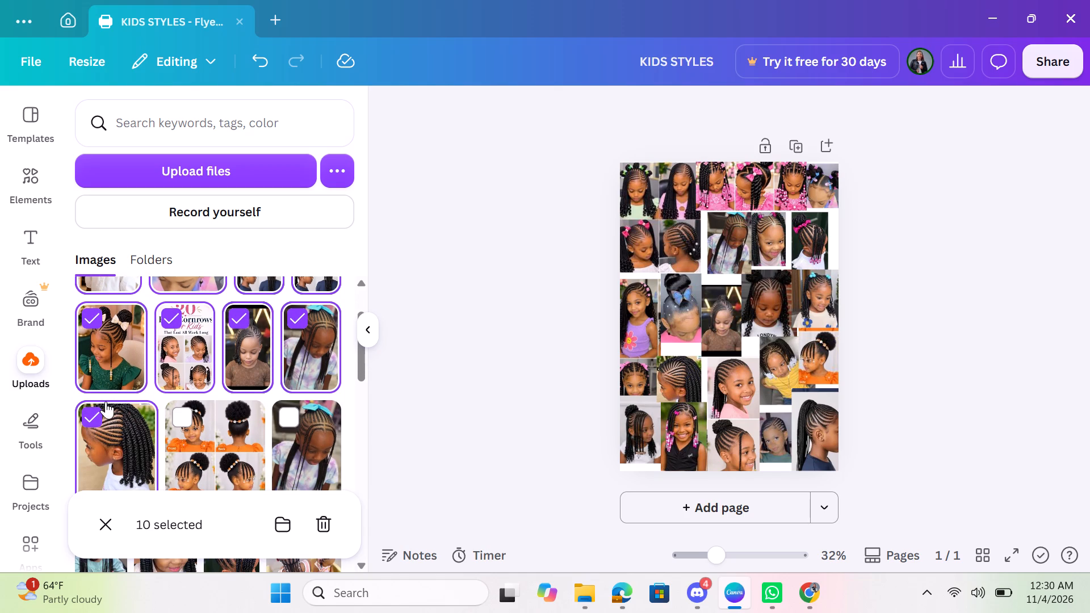
left_click(173, 419)
left_click(292, 449)
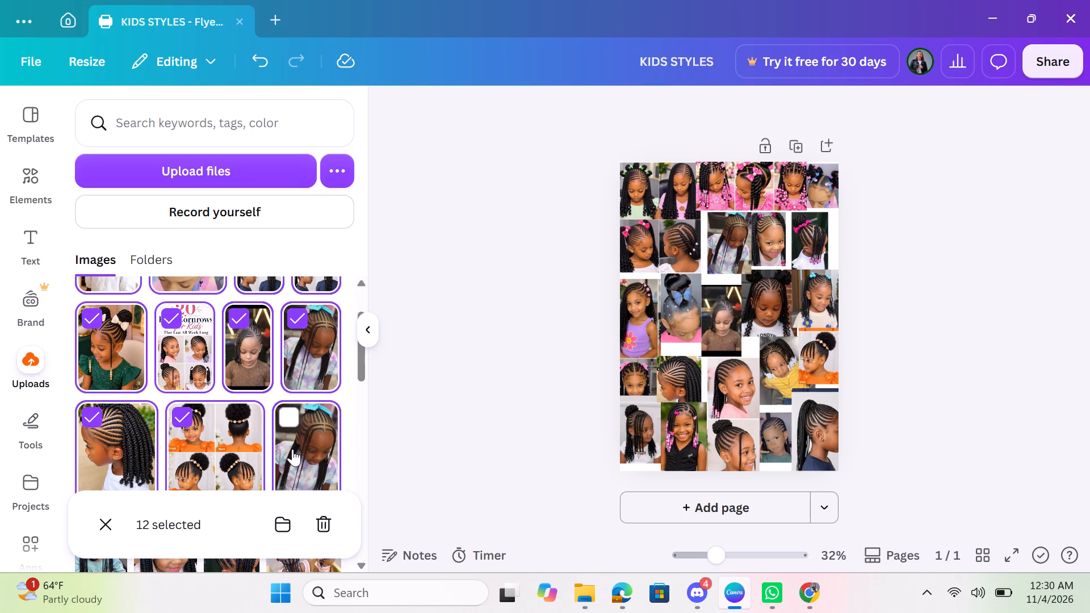
scroll(292, 449, "down", 2)
left_click(292, 449)
left_click_drag(240, 439, 78, 438)
left_click(141, 430)
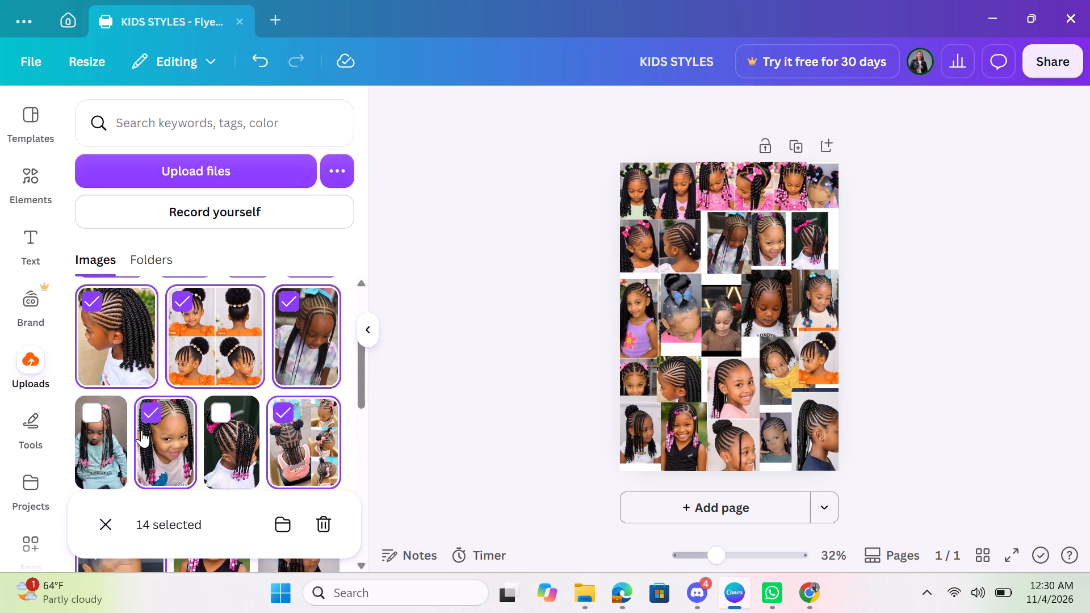
left_click(110, 418)
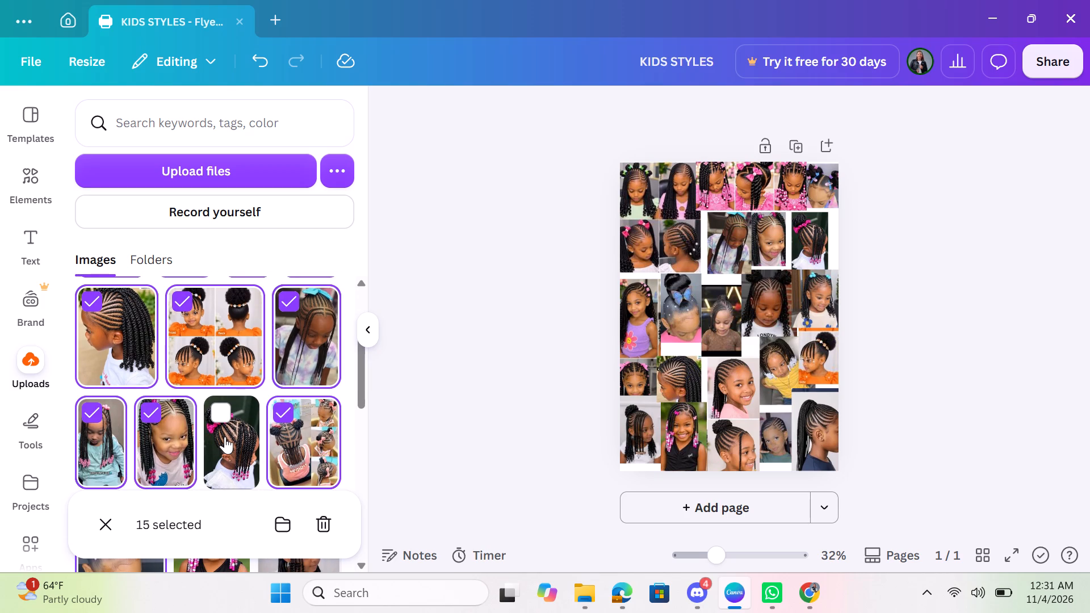
left_click(225, 436)
scroll(225, 436, "down", 1)
left_click(225, 436)
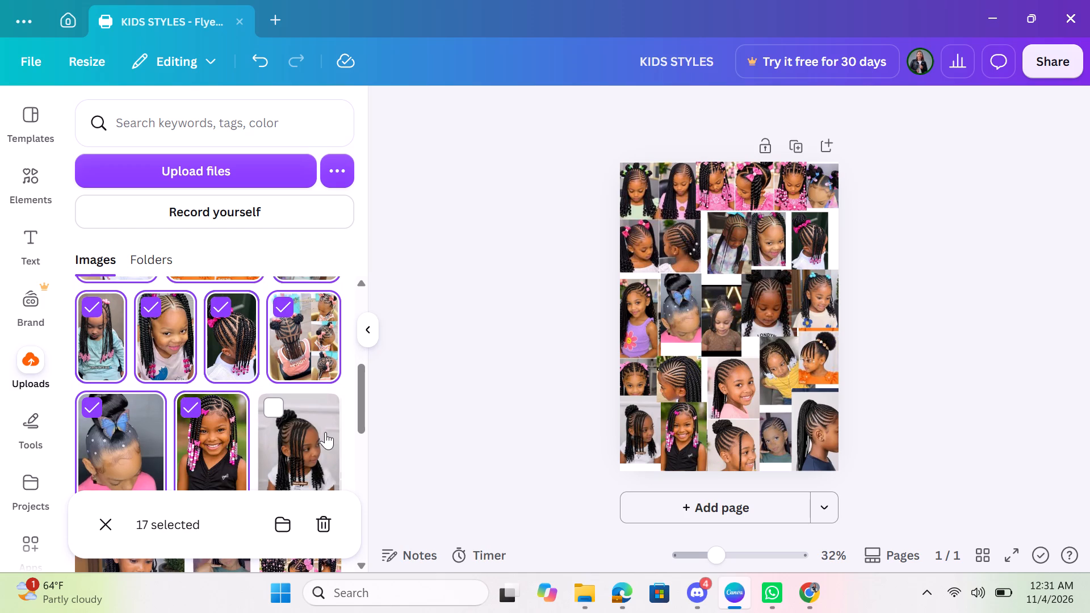
left_click(328, 432)
scroll(328, 432, "down", 1)
left_click(328, 432)
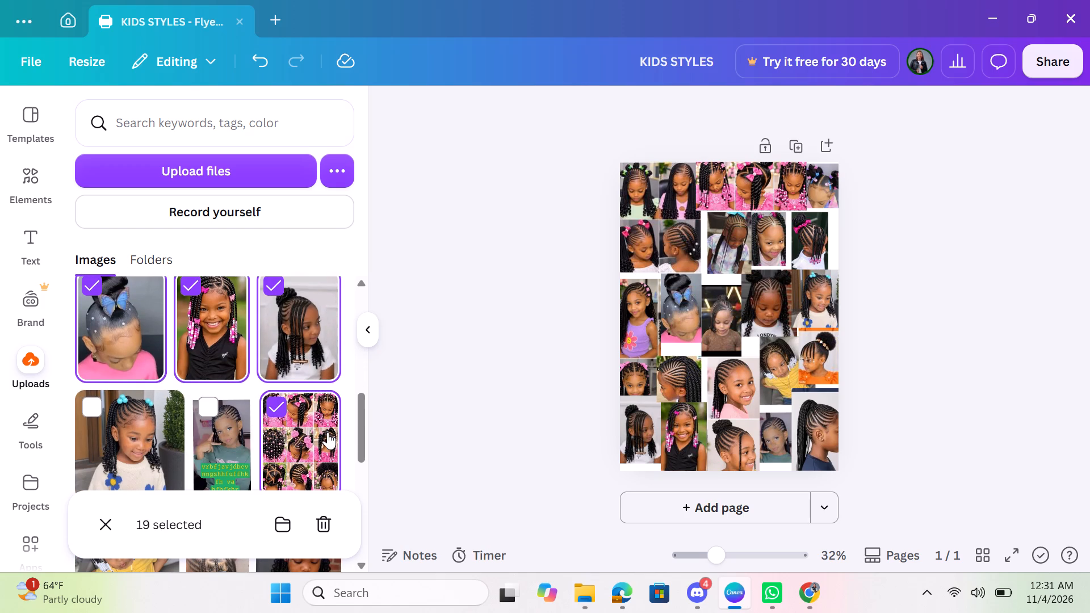
left_click(214, 416)
left_click(121, 422)
scroll(121, 422, "down", 1)
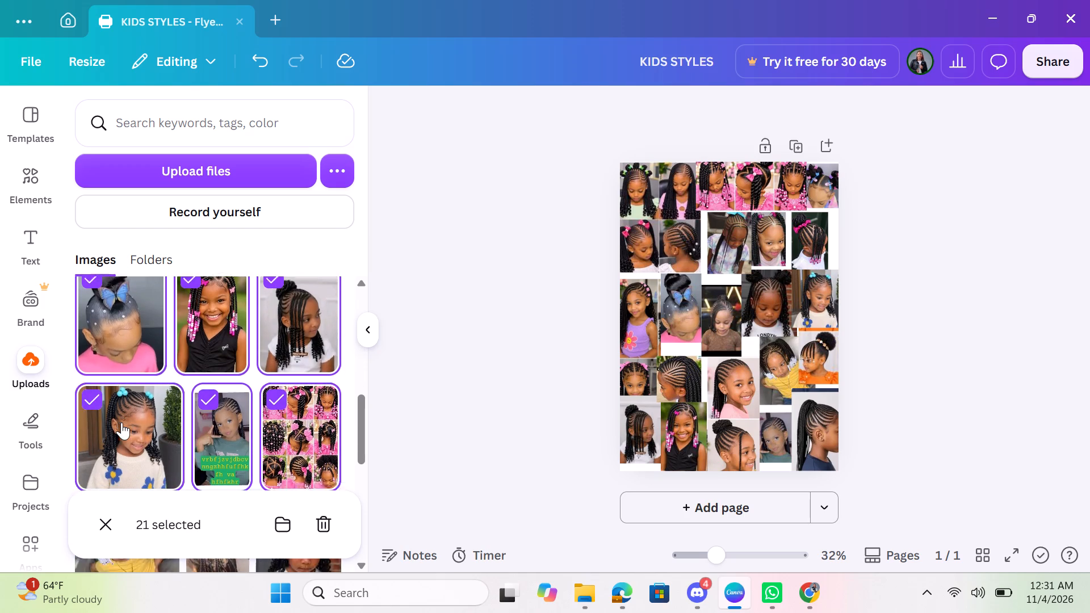
scroll(121, 422, "down", 1)
left_click(121, 422)
left_click(214, 442)
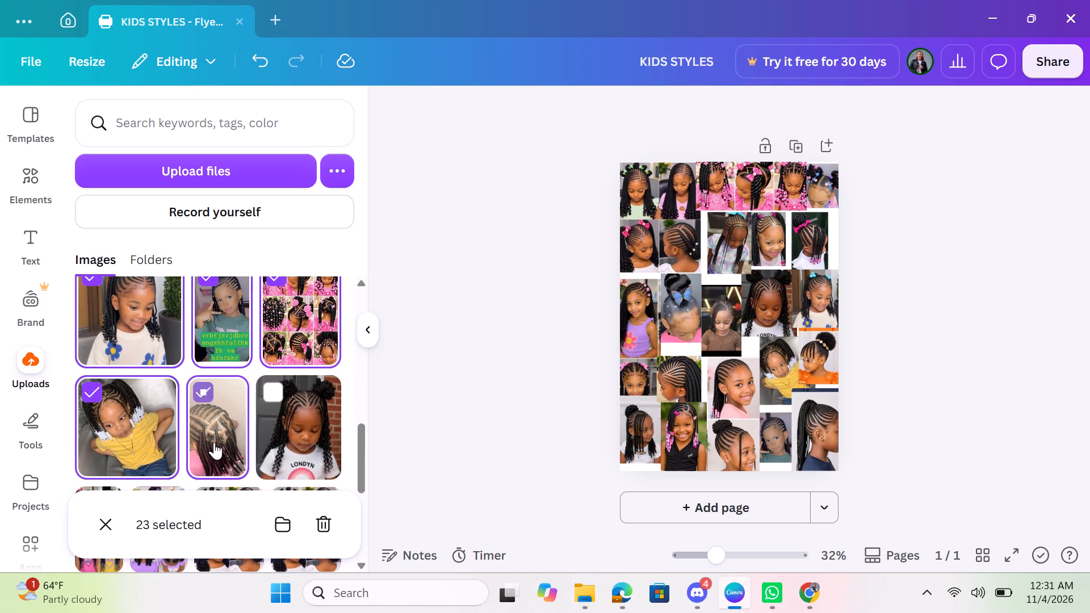
left_click(278, 446)
scroll(278, 446, "down", 2)
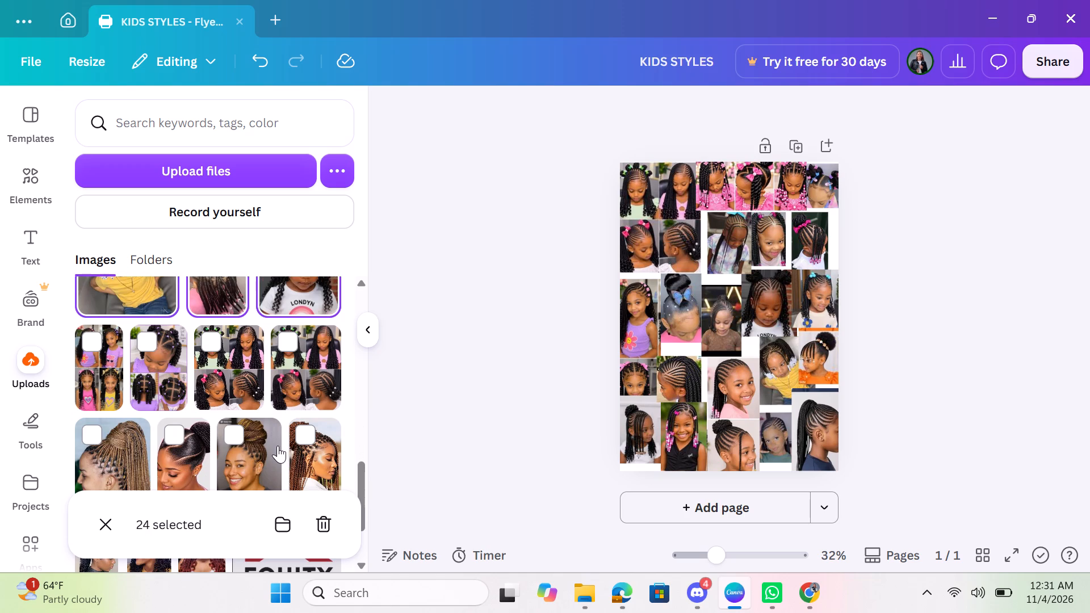
left_click(308, 385)
left_click(232, 381)
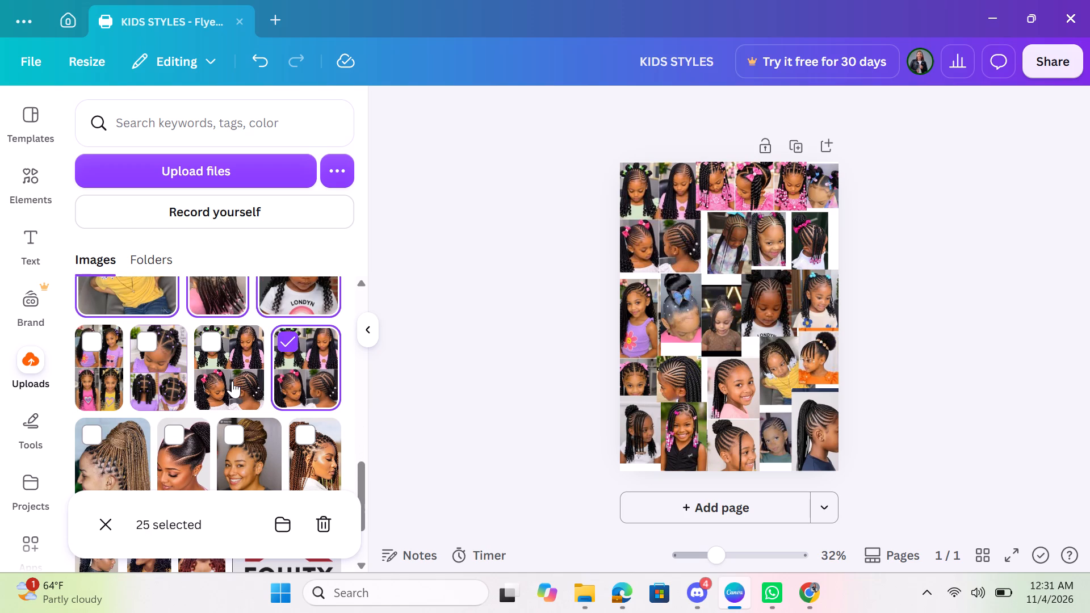
left_click(152, 367)
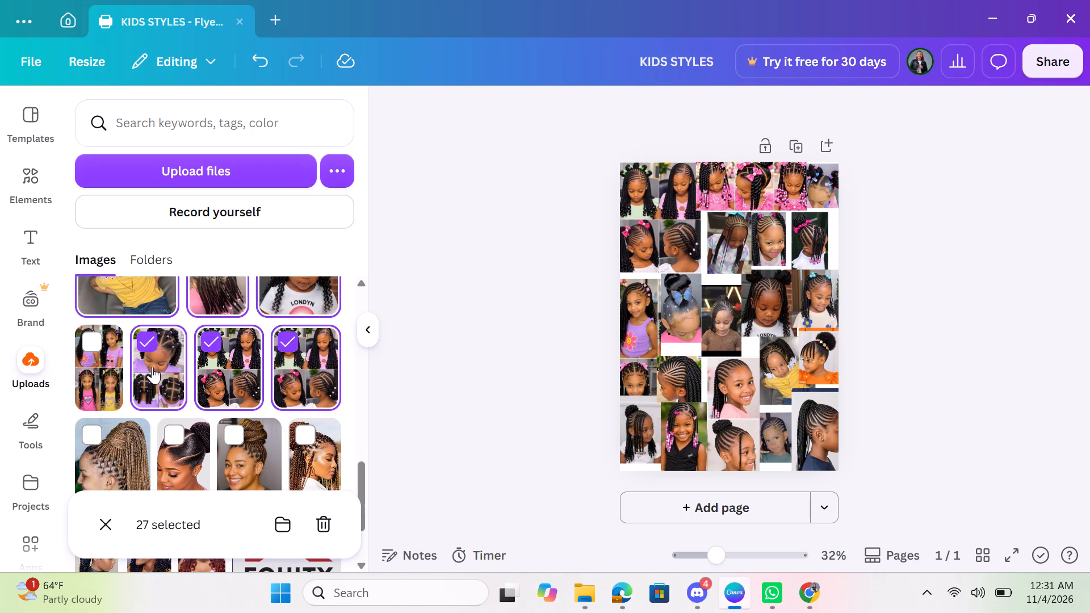
left_click(107, 359)
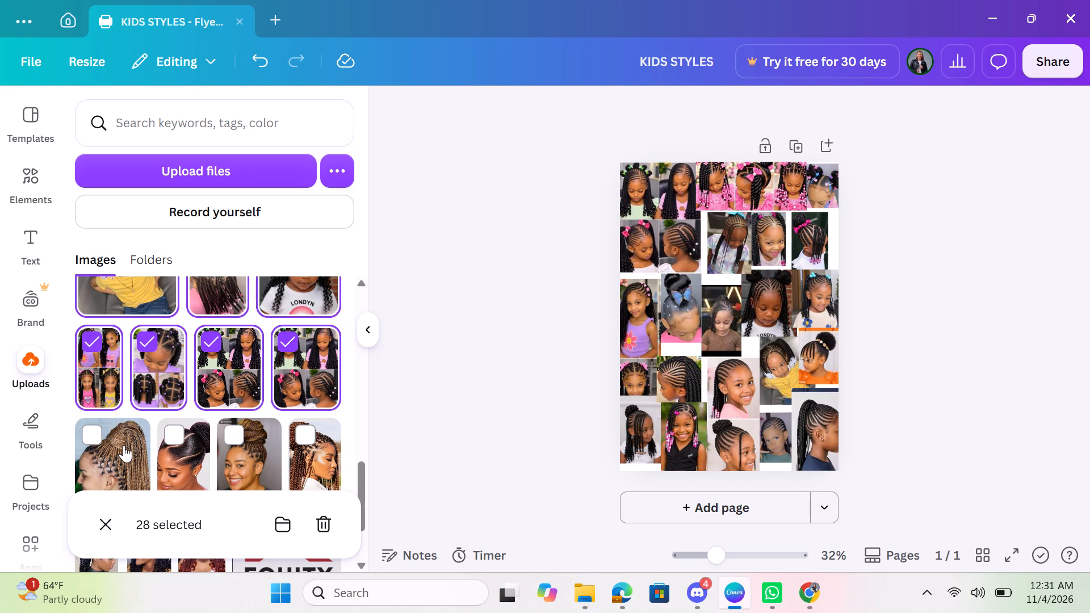
left_click(124, 445)
left_click(187, 458)
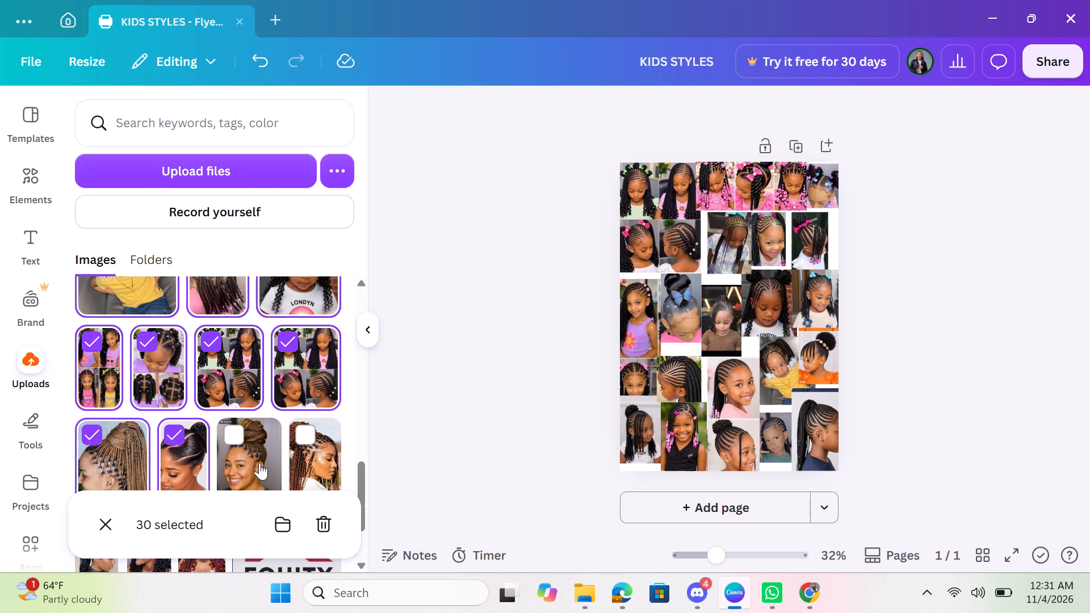
left_click(259, 463)
left_click(321, 475)
left_click(321, 475)
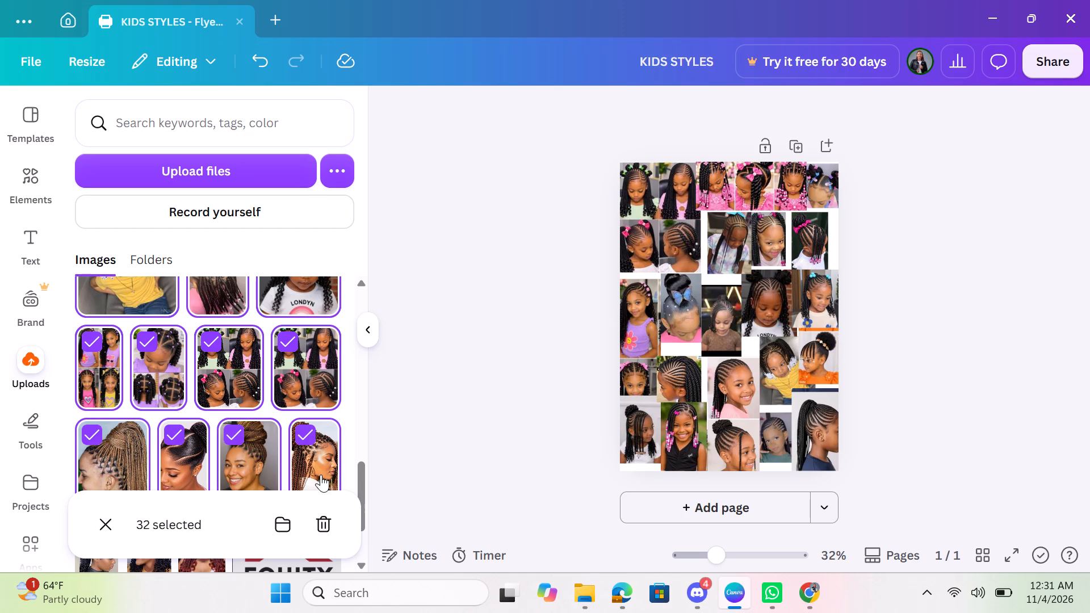
left_click(244, 442)
left_click(186, 451)
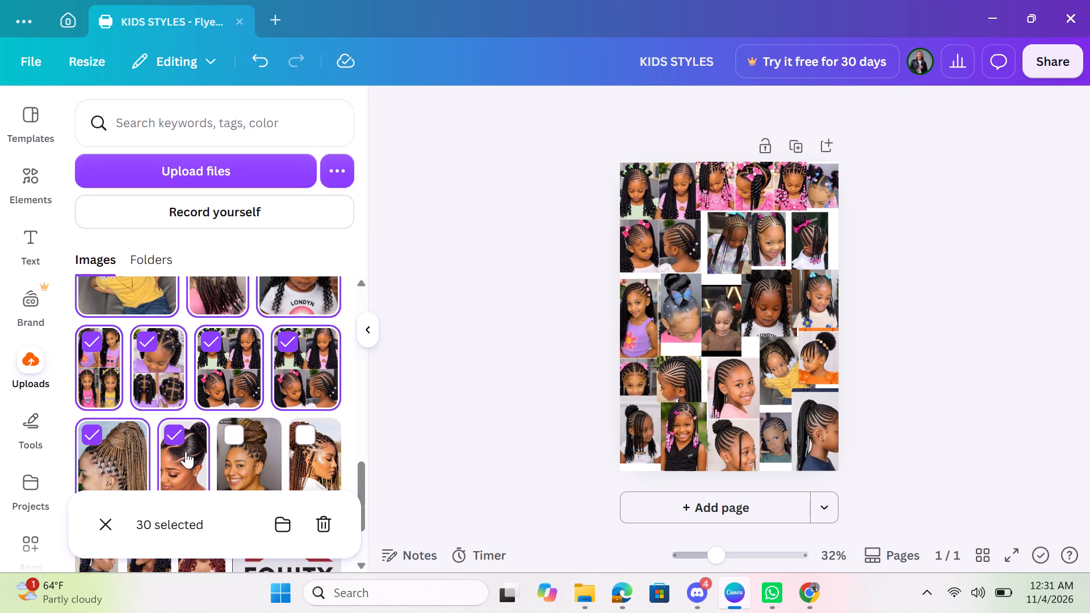
left_click(112, 455)
scroll(112, 455, "down", 1)
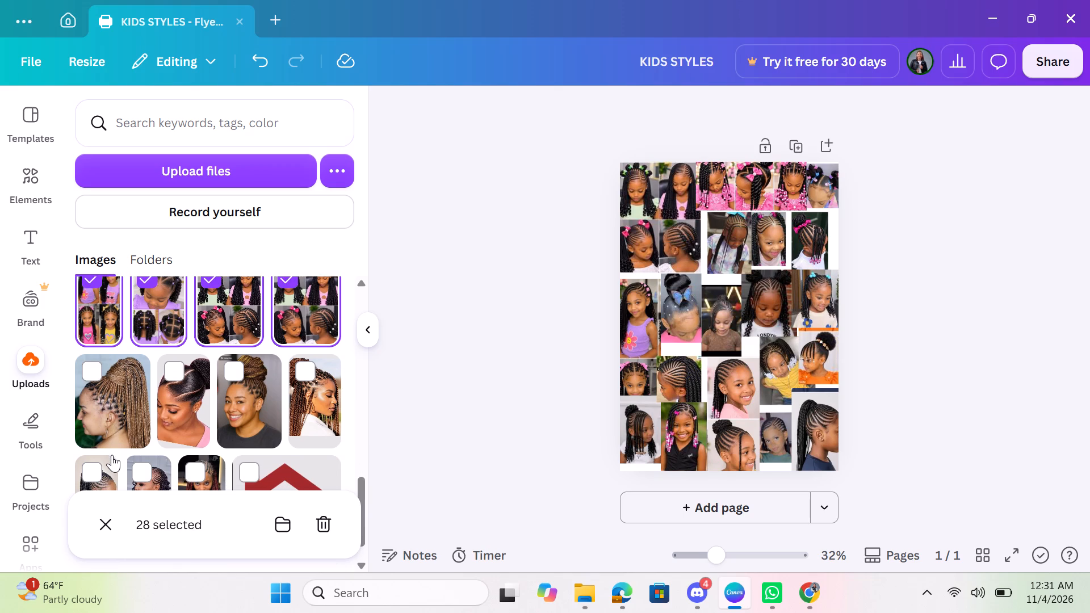
scroll(112, 455, "down", 1)
left_click(332, 523)
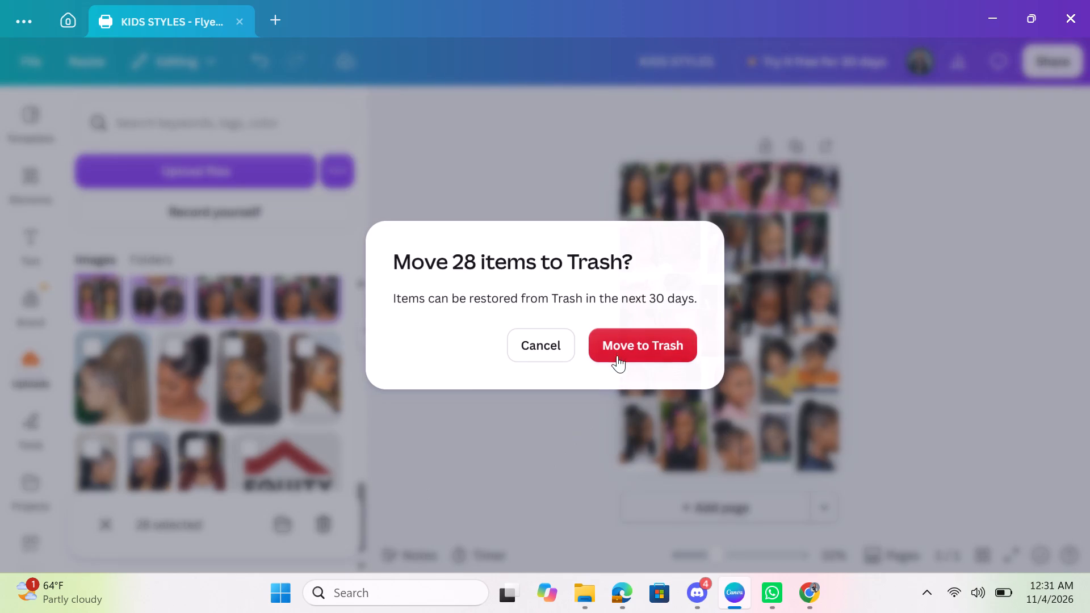
left_click(617, 350)
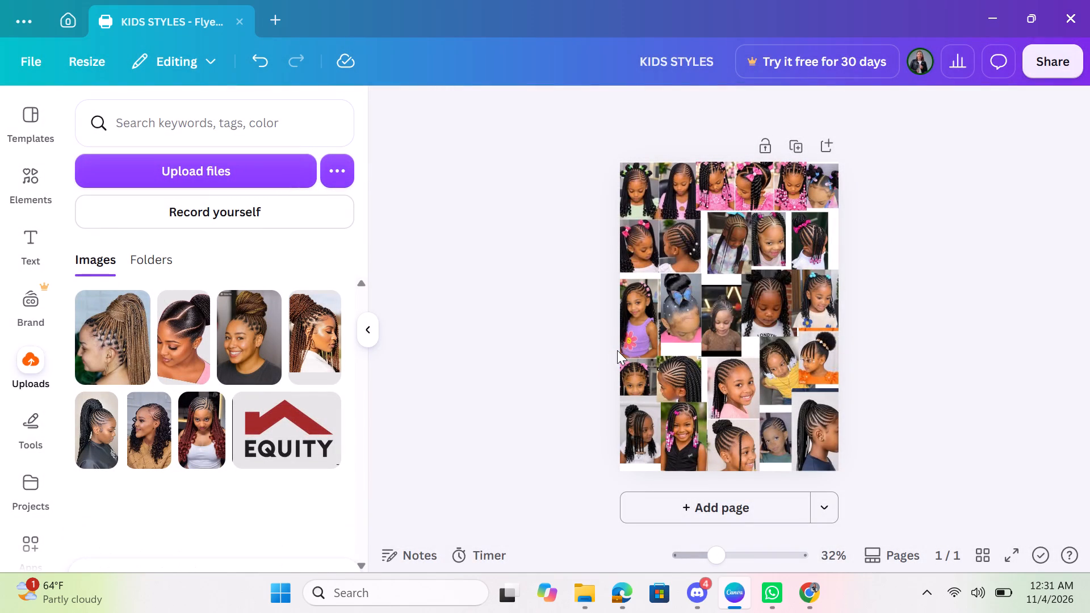
Move the blue-bow baby photo in the third row down slightly and stretch its top edge up to the second row.
left_click(837, 335)
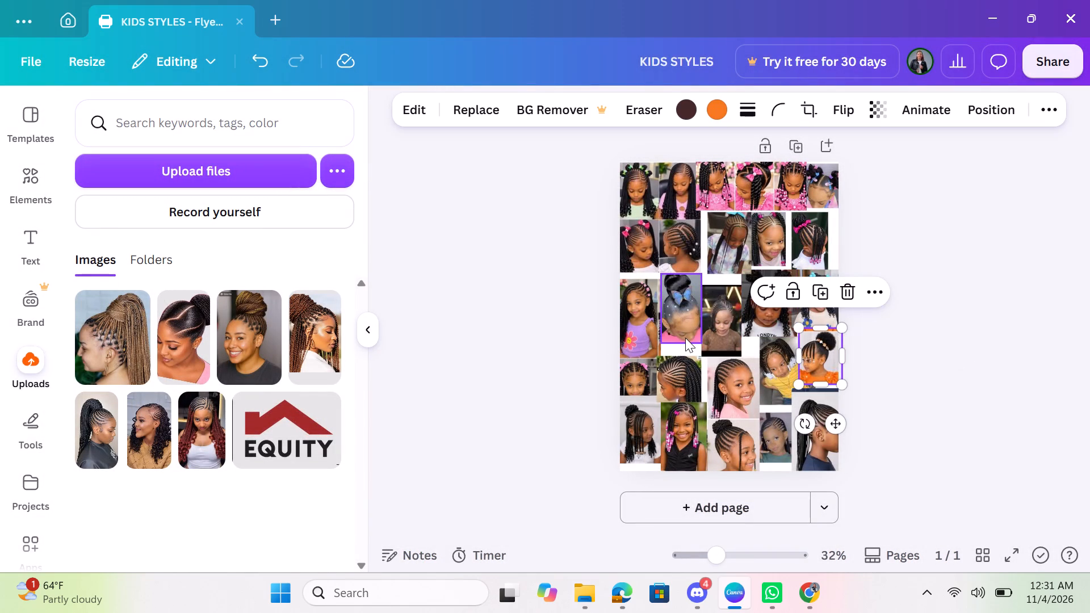
left_click_drag(685, 338, 687, 347)
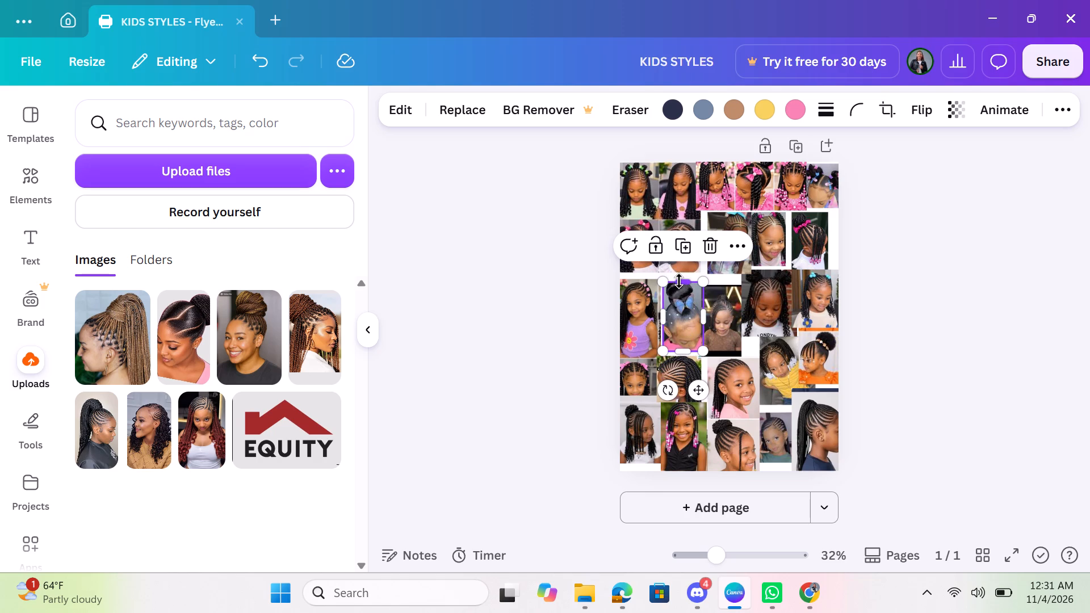
left_click_drag(679, 281, 679, 271)
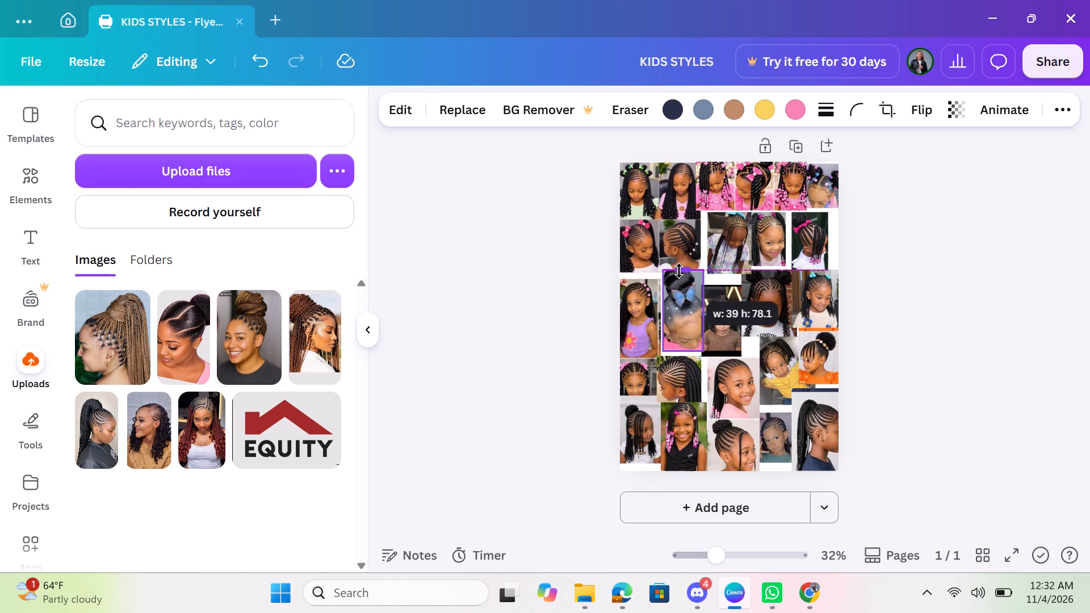
left_click_drag(679, 271, 678, 276)
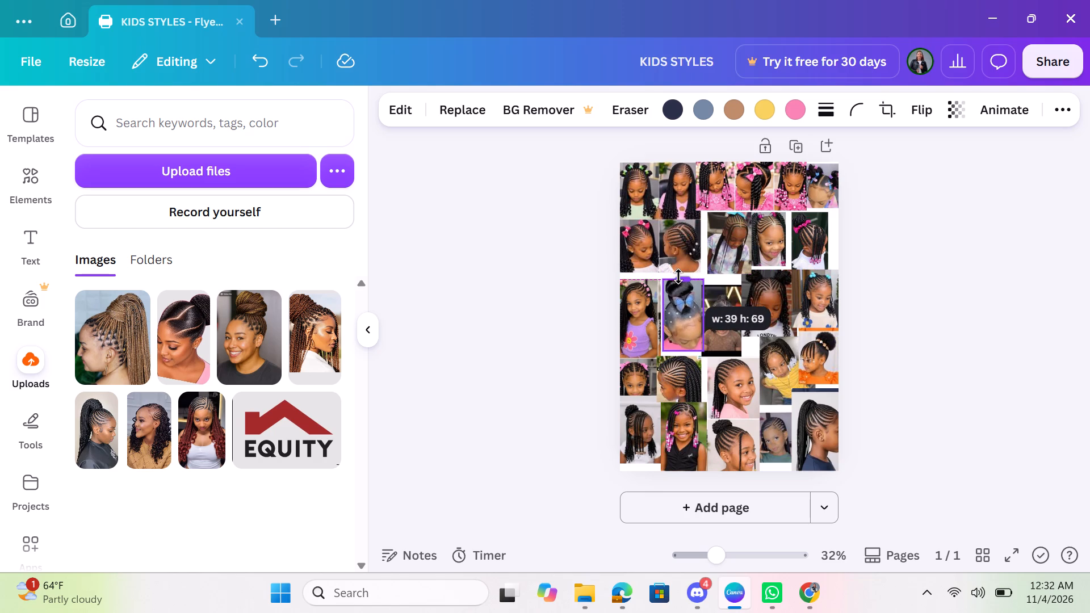
left_click_drag(678, 276, 672, 280)
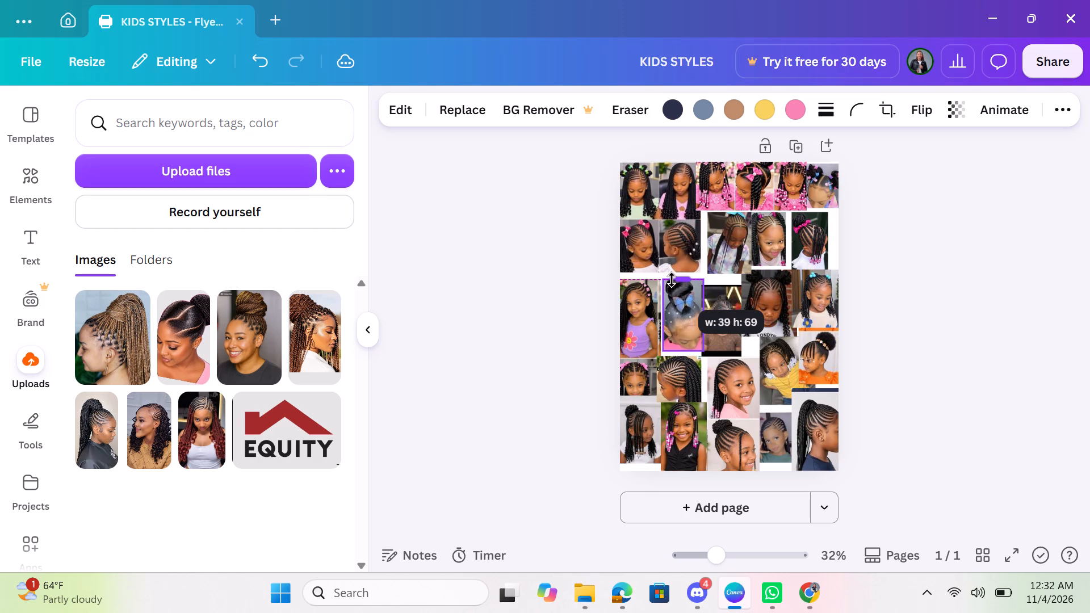
left_click_drag(672, 280, 670, 275)
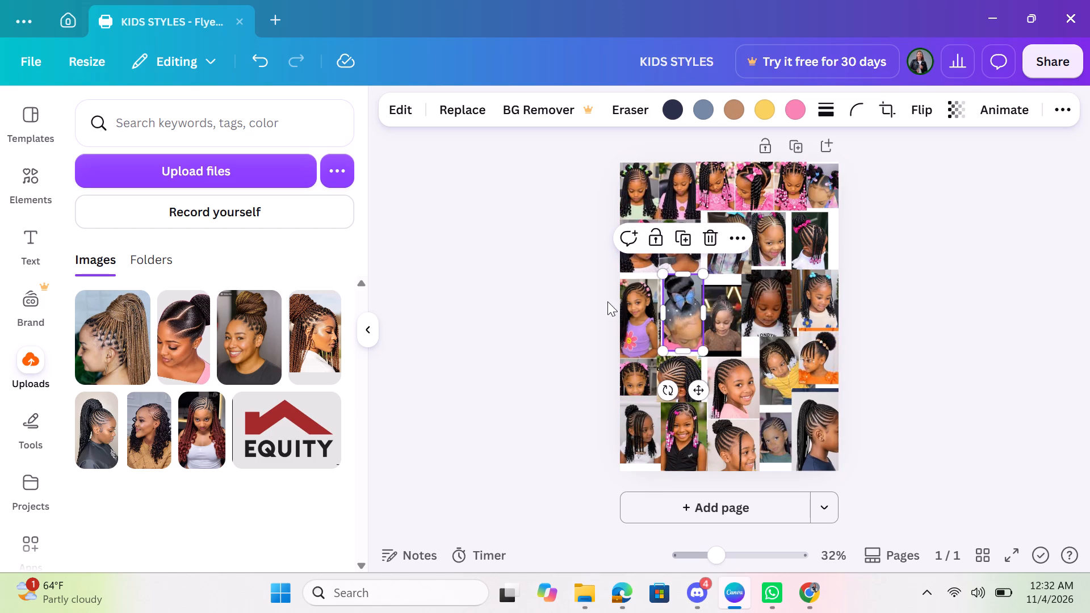
Extend the top edge of the purple-top girl's photo up to meet the second-row photo above it.
left_click(625, 298)
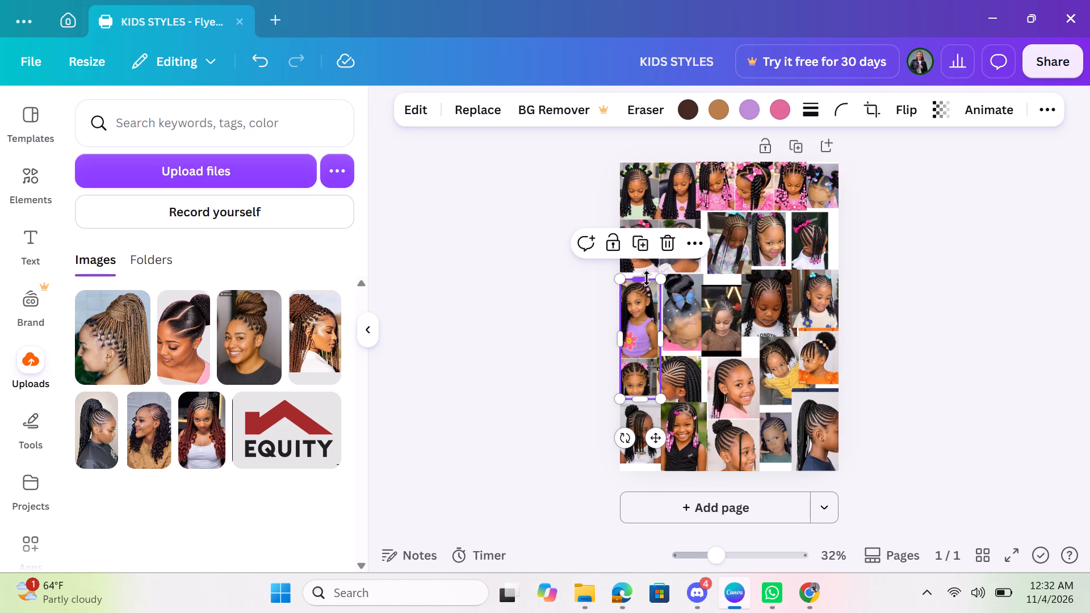
left_click_drag(647, 278, 645, 272)
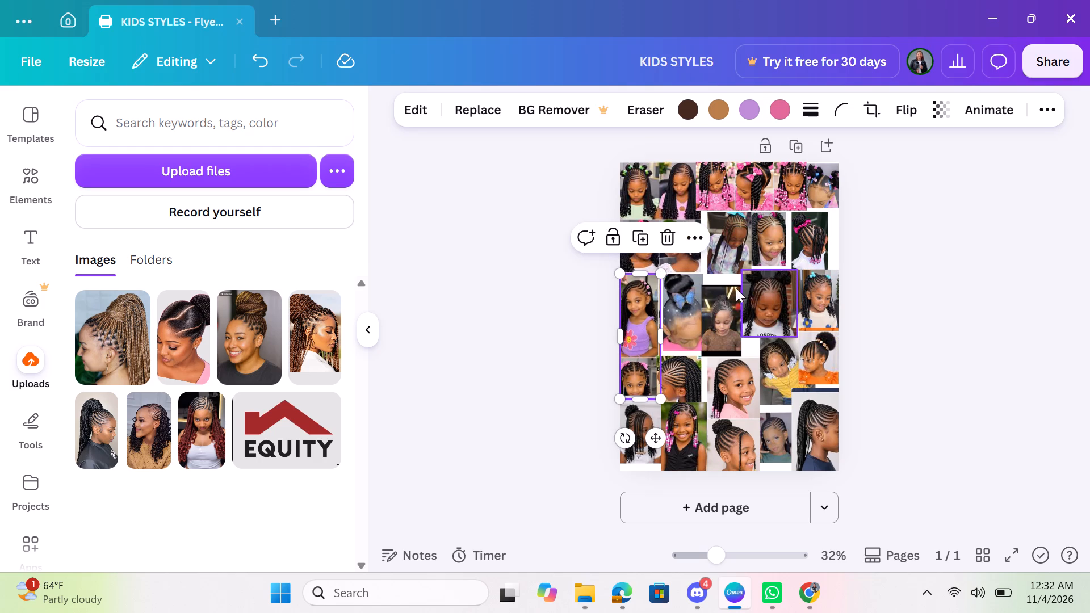
Extend the brown-top girl's photo upward to the row above and trim its side edge beside the blue-bow photo.
left_click(716, 285)
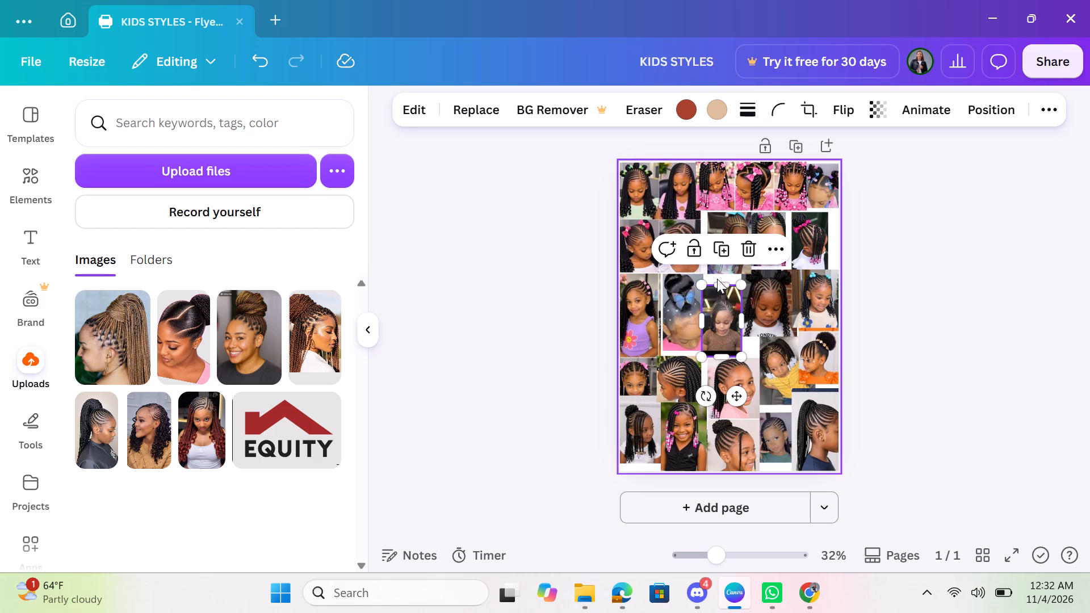
left_click(513, 328)
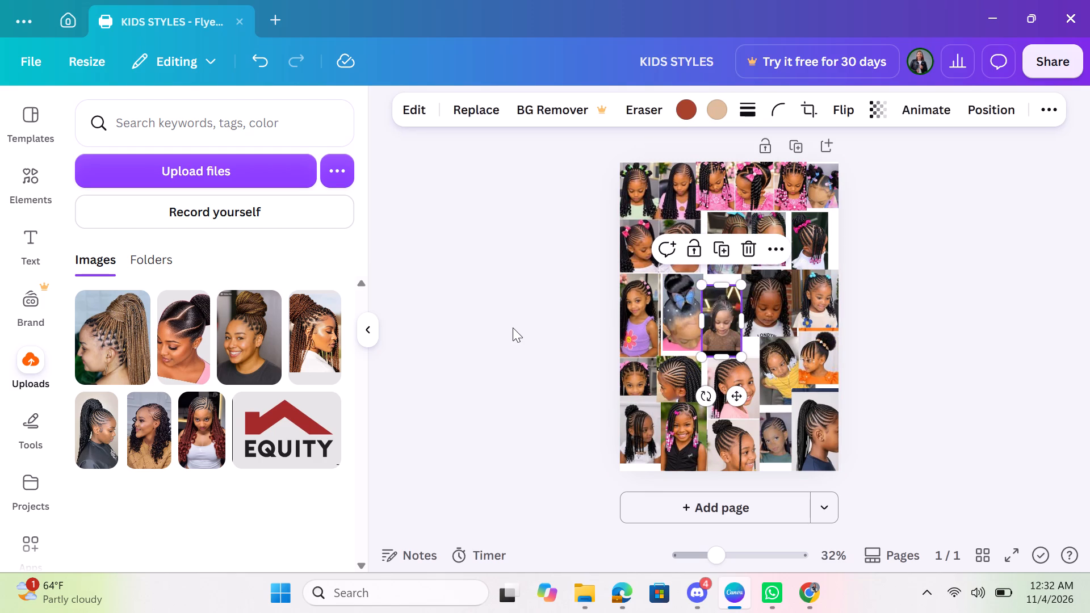
left_click(726, 282)
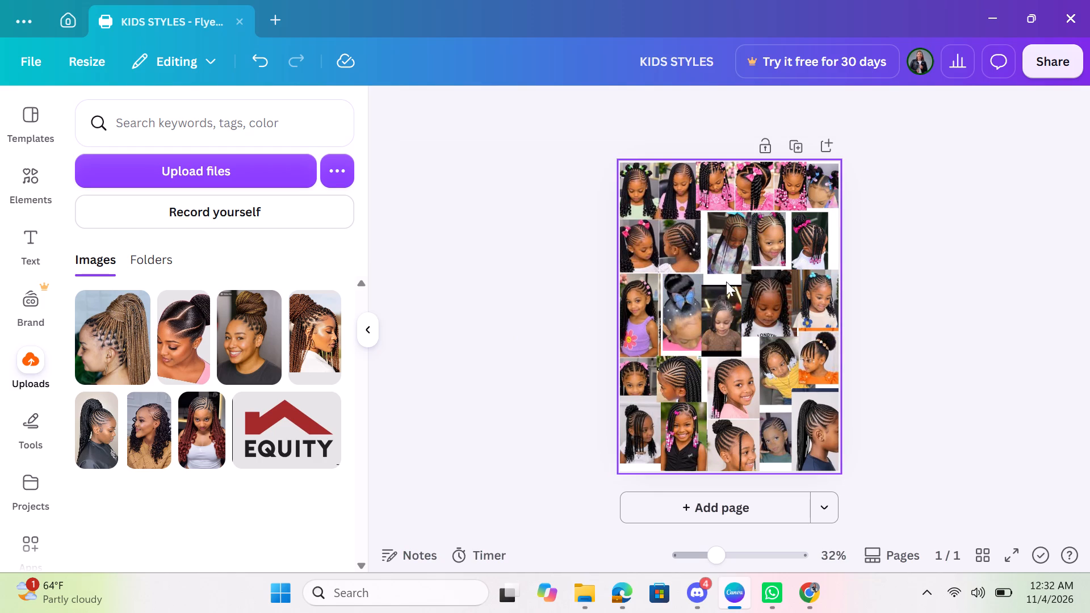
left_click(724, 292)
left_click_drag(724, 281, 723, 274)
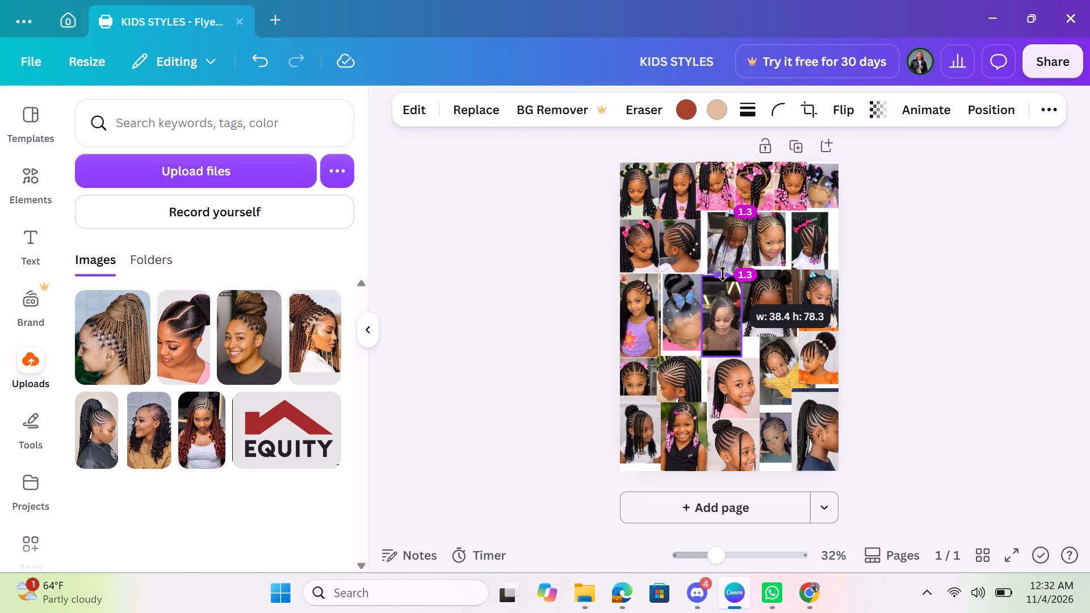
left_click(700, 312)
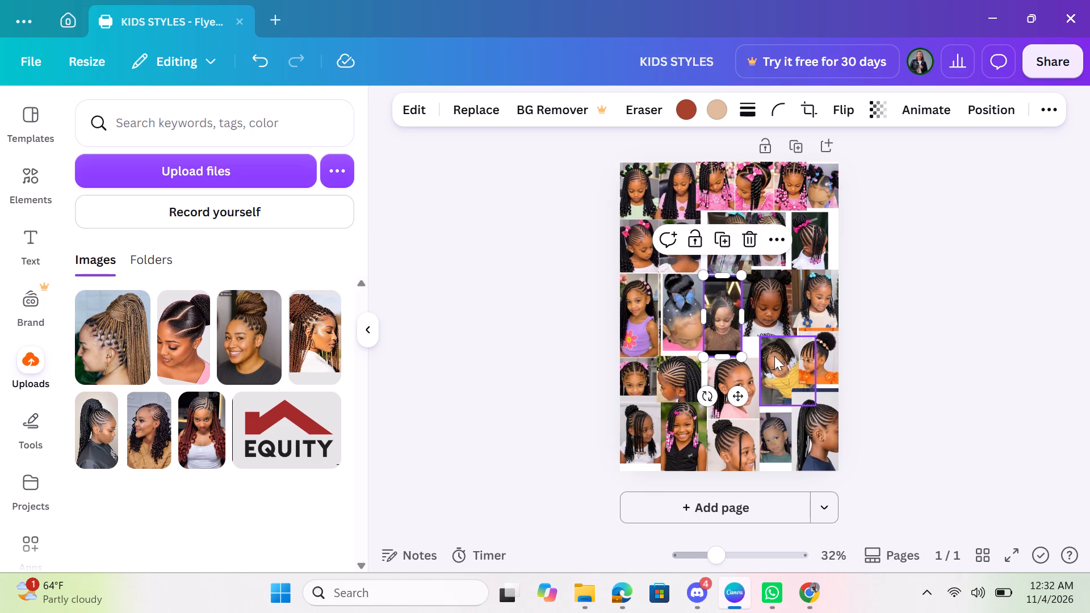
left_click(526, 378)
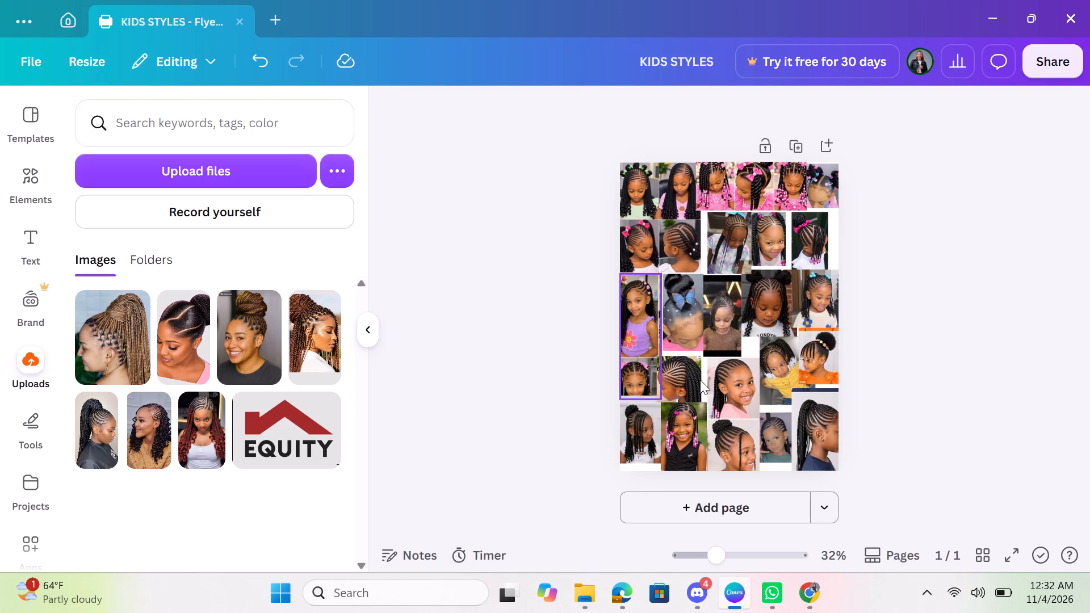
Stretch the smiling girl's photo below the third row upward to about 125.9 high, filling the white gap above it.
left_click(750, 359)
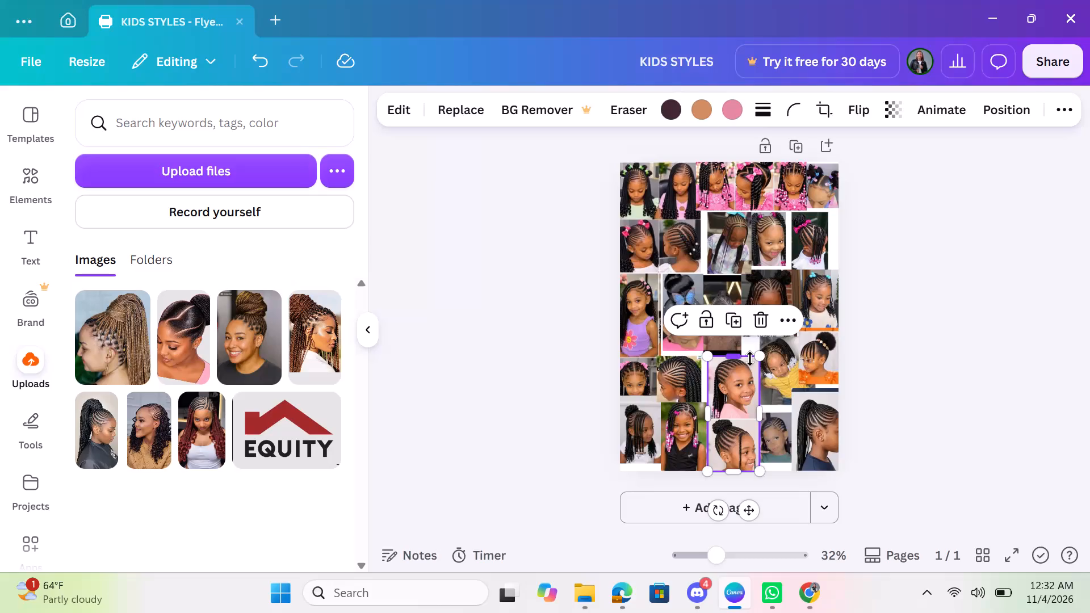
left_click_drag(750, 359, 751, 347)
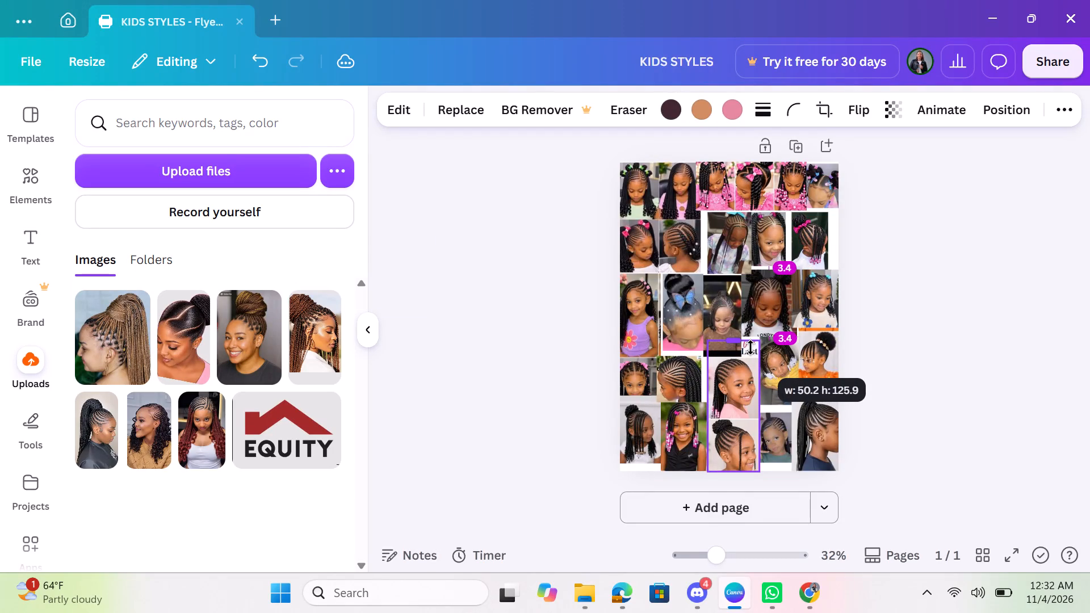
left_click_drag(751, 347, 750, 347)
left_click(489, 389)
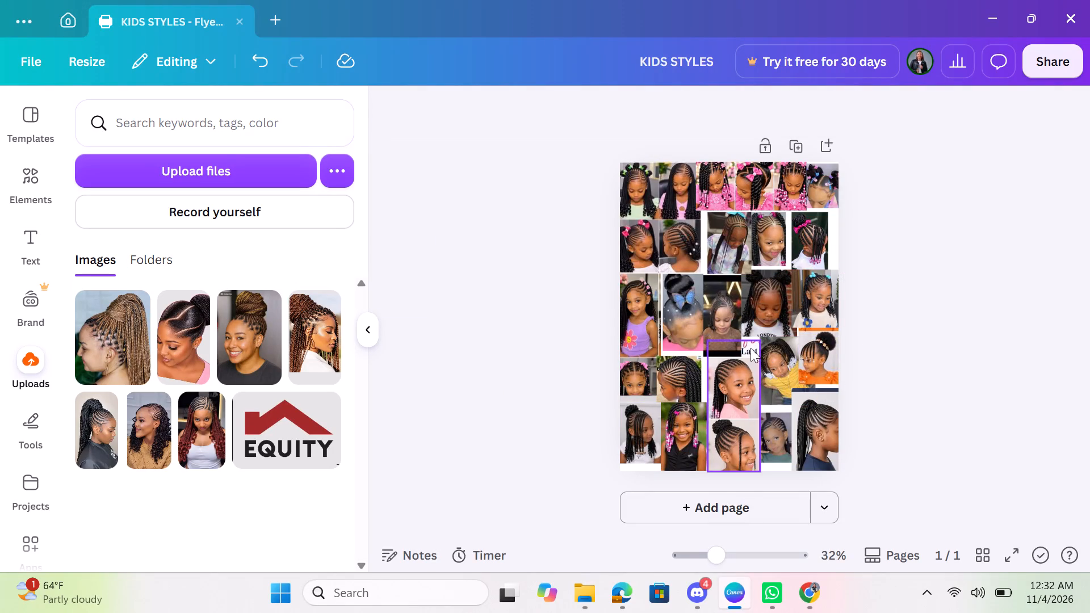
Shrink the yellow-top girl's photo slightly from its upper corner, beside the smiling girl's photo.
left_click(768, 347)
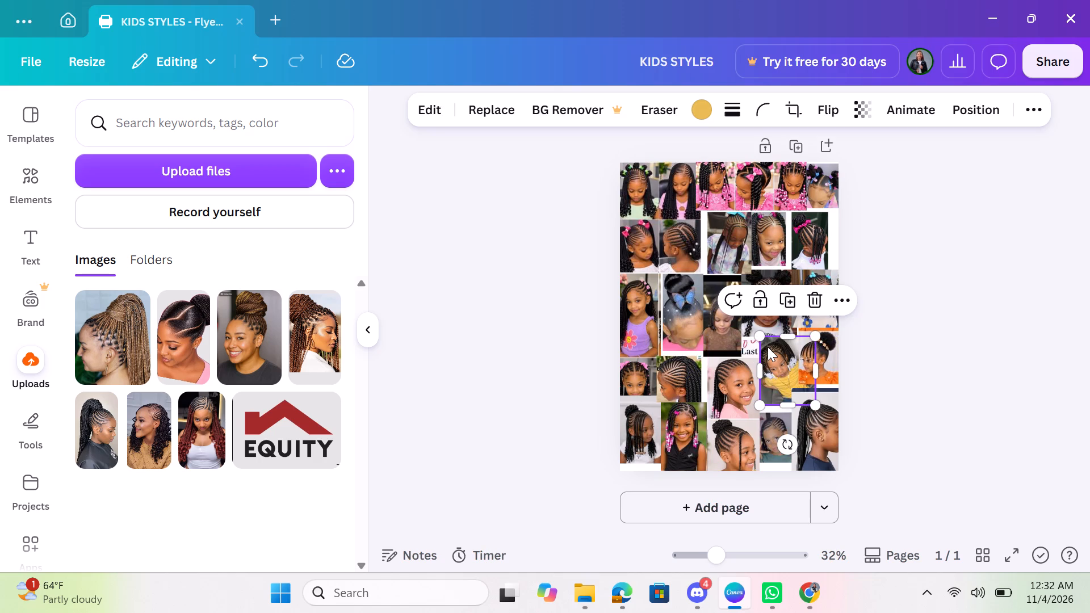
left_click_drag(760, 336, 756, 342)
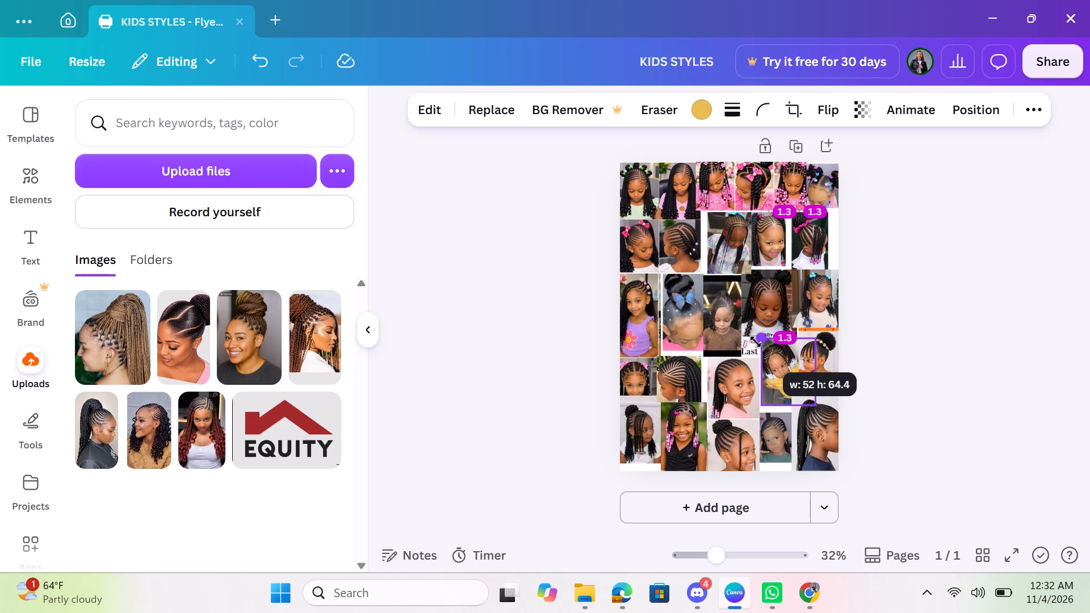
left_click_drag(756, 342, 754, 346)
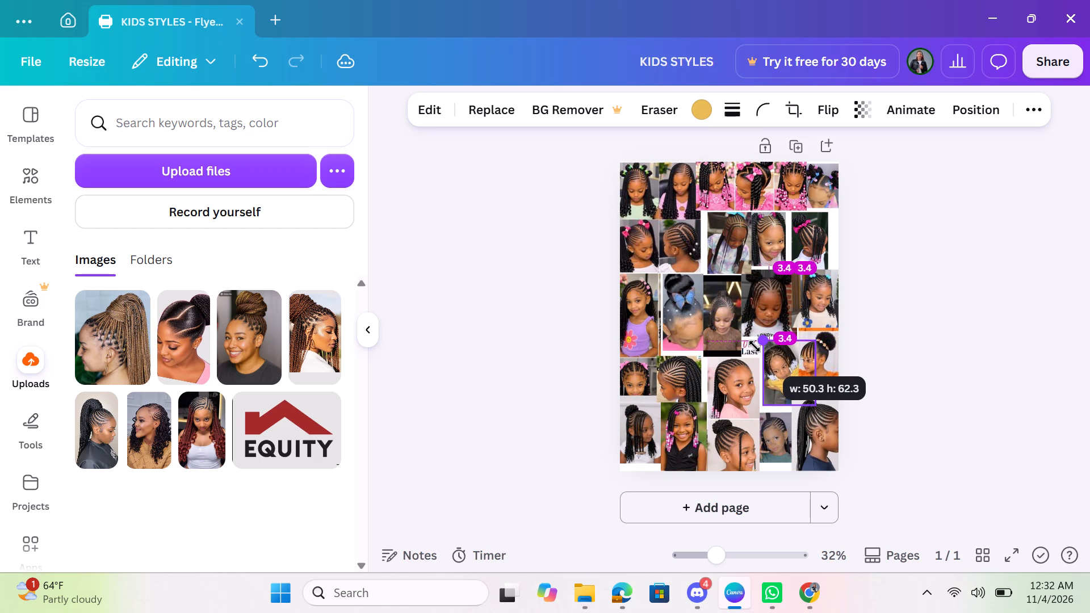
left_click_drag(754, 346, 752, 346)
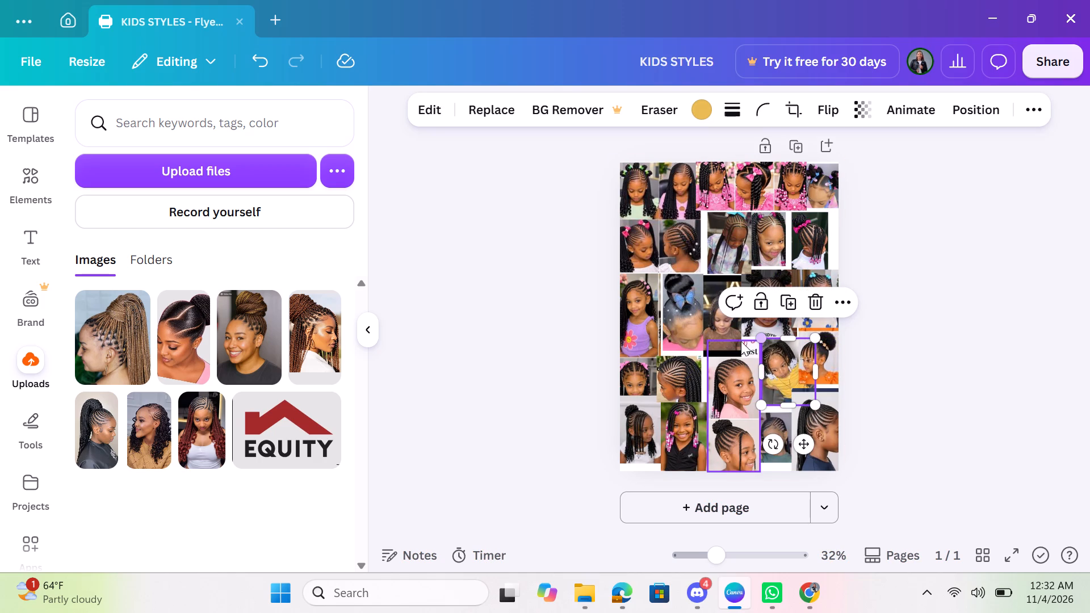
Extend the bottom edge of the third-row photo of the girl with two buns down to the yellow-top girl's photo.
left_click(741, 338)
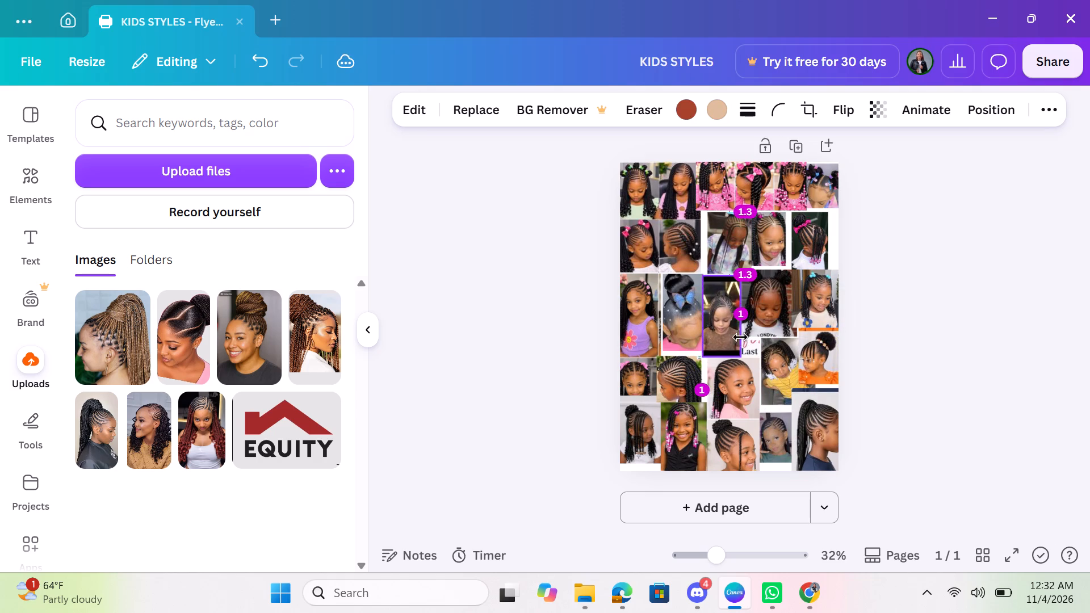
left_click(755, 329)
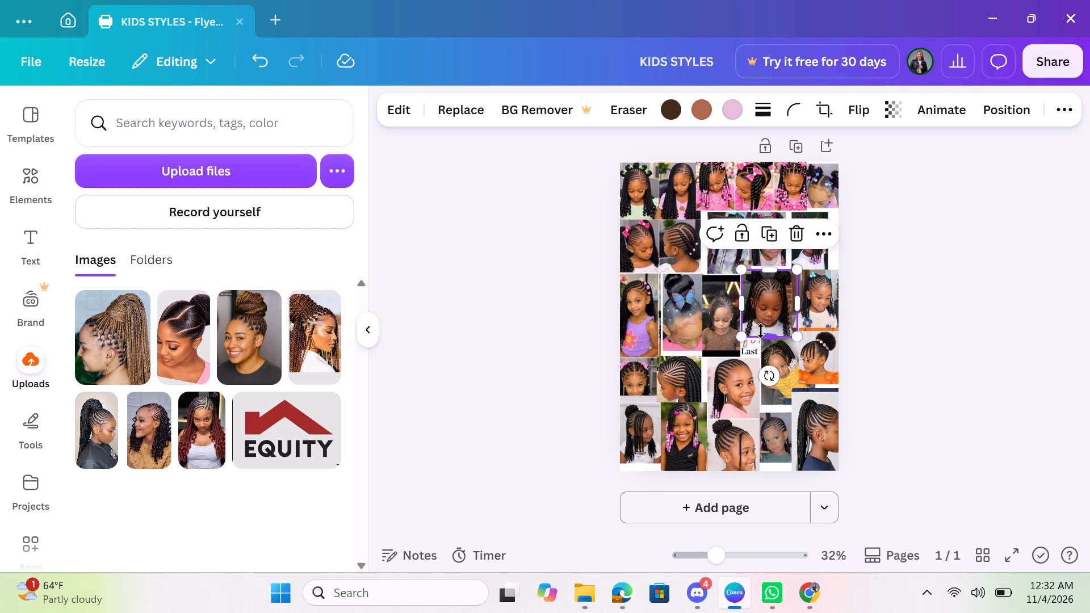
left_click_drag(761, 331, 760, 335)
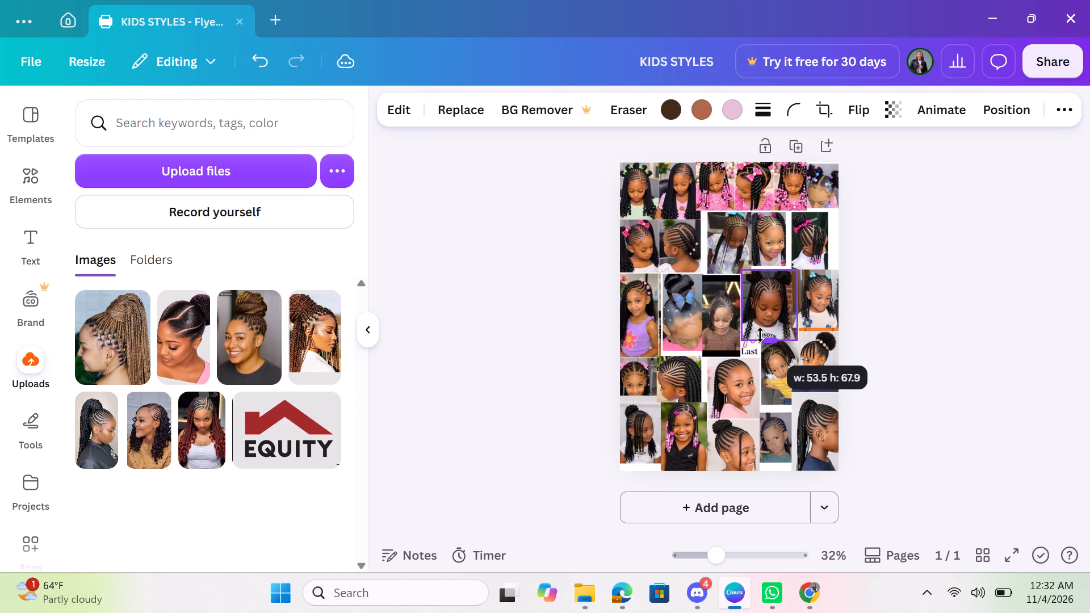
left_click_drag(760, 335, 756, 324)
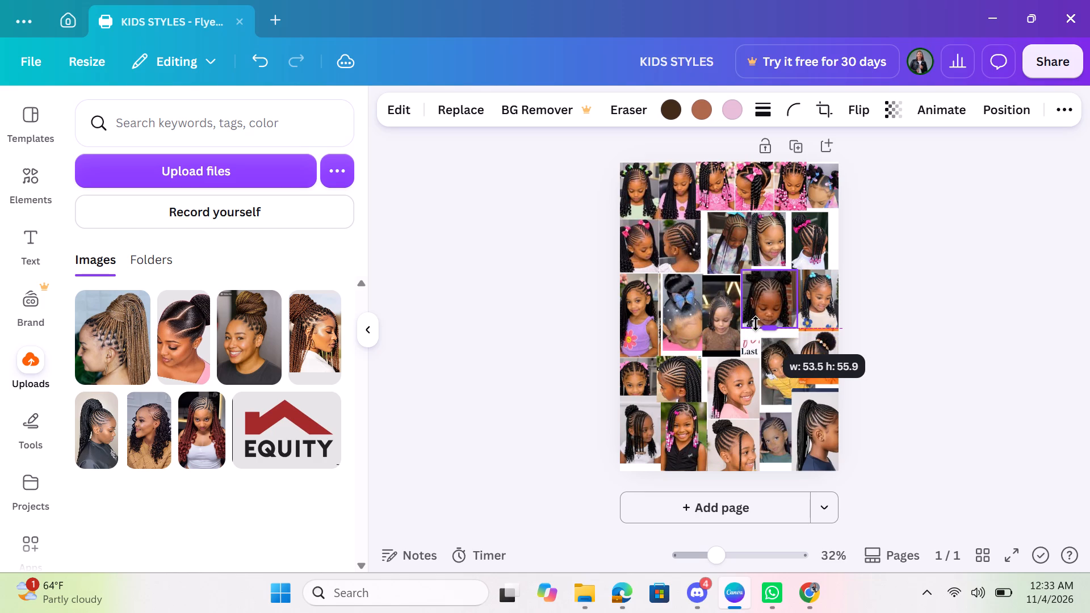
left_click_drag(756, 324, 756, 331)
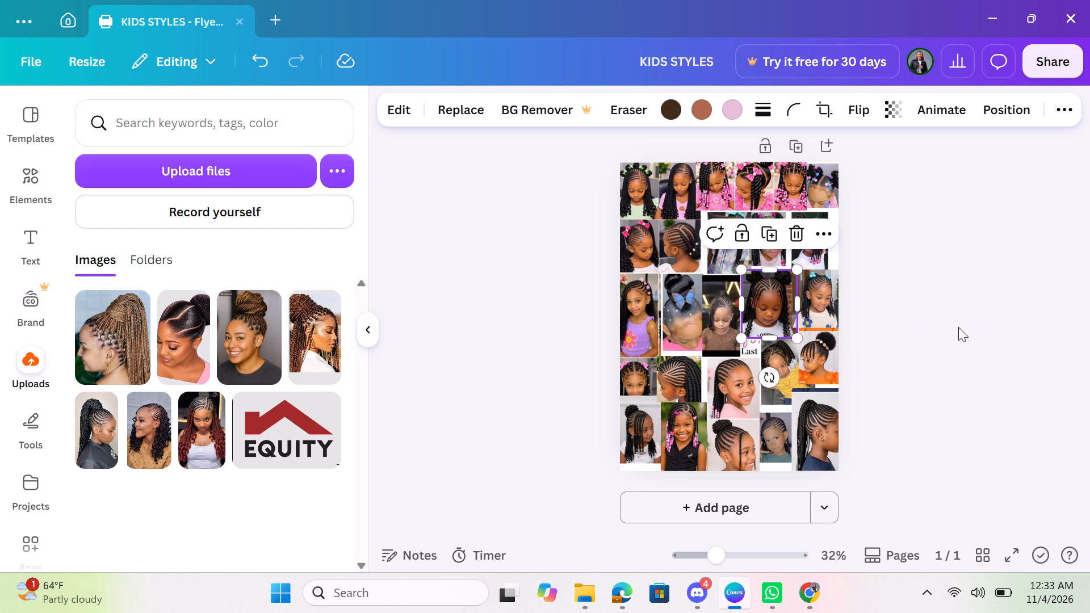
left_click(958, 327)
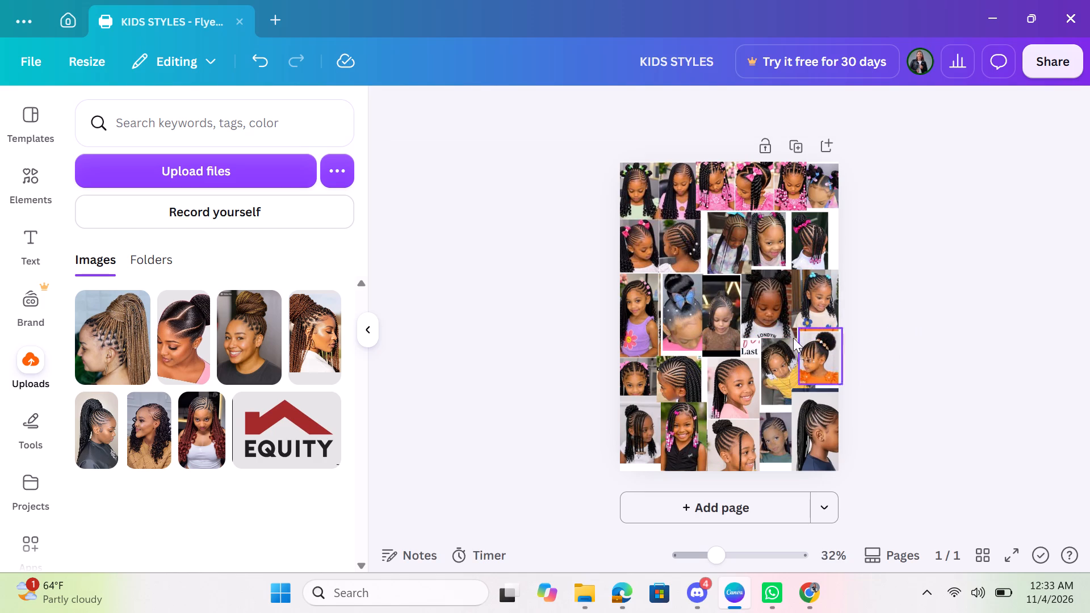
Extend the bottom edge of the blue-bow baby photo down to the braided-hair photo beneath it.
left_click(693, 347)
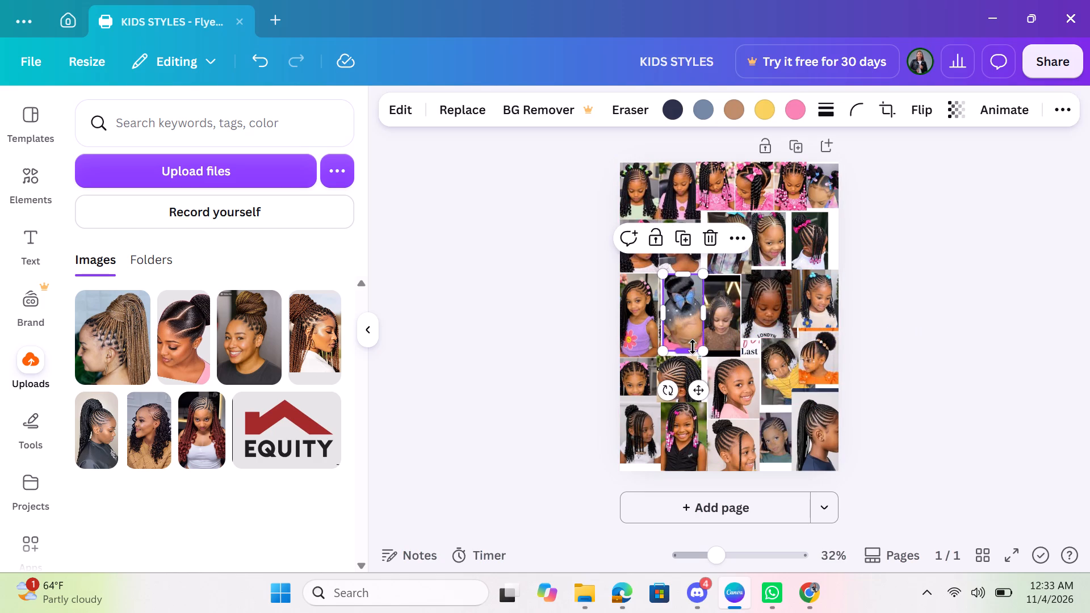
left_click_drag(681, 349, 681, 352)
left_click_drag(681, 352, 684, 356)
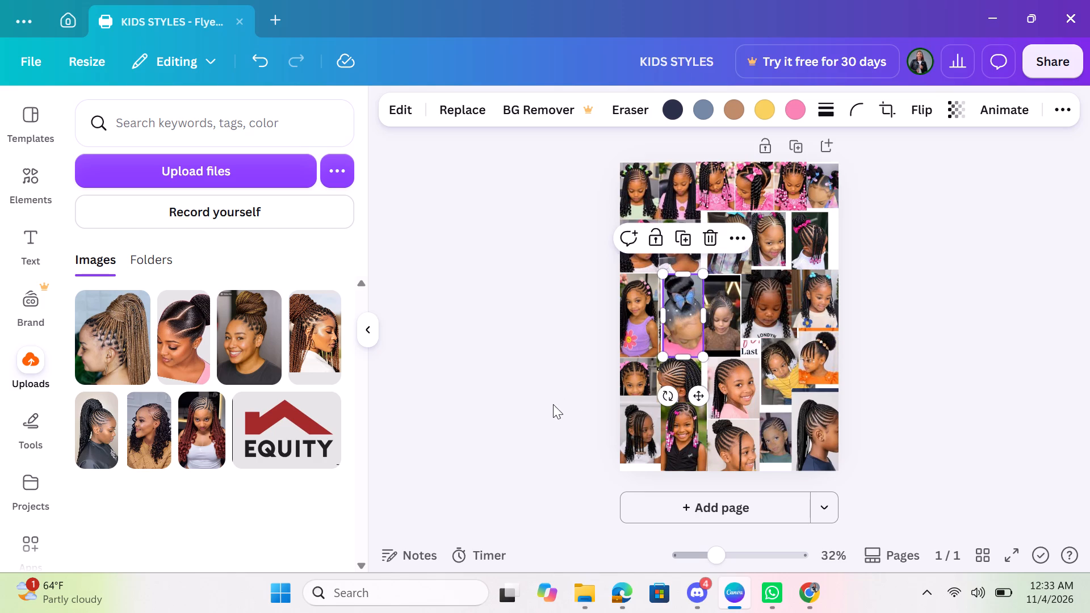
left_click(552, 405)
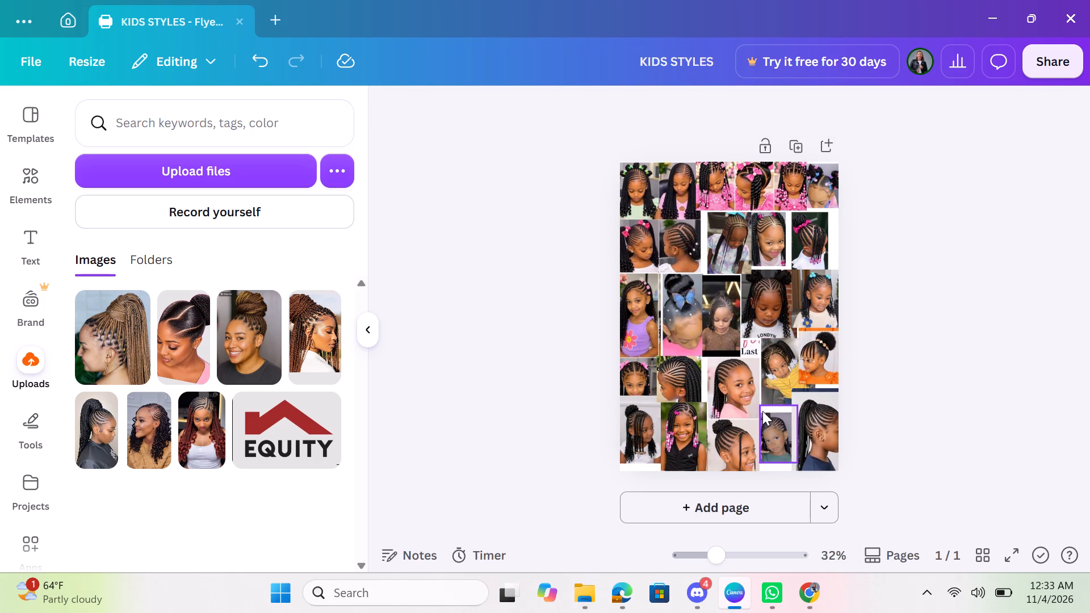
Move the small green-top child's photo down to the page's bottom edge and raise its top edge to about 60.1 high.
left_click_drag(774, 457, 774, 460)
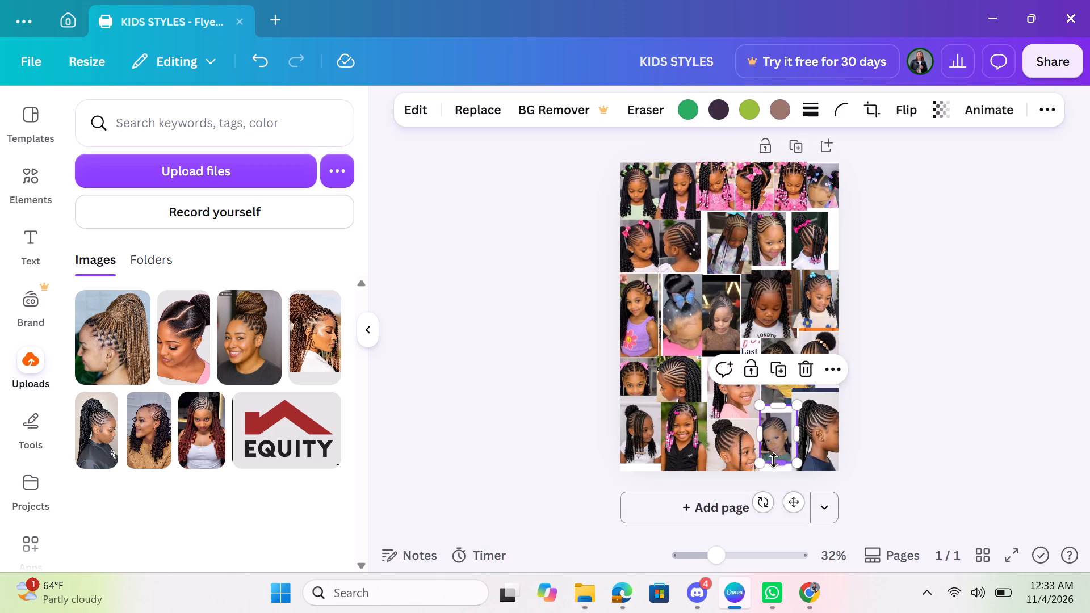
left_click_drag(774, 460, 774, 467)
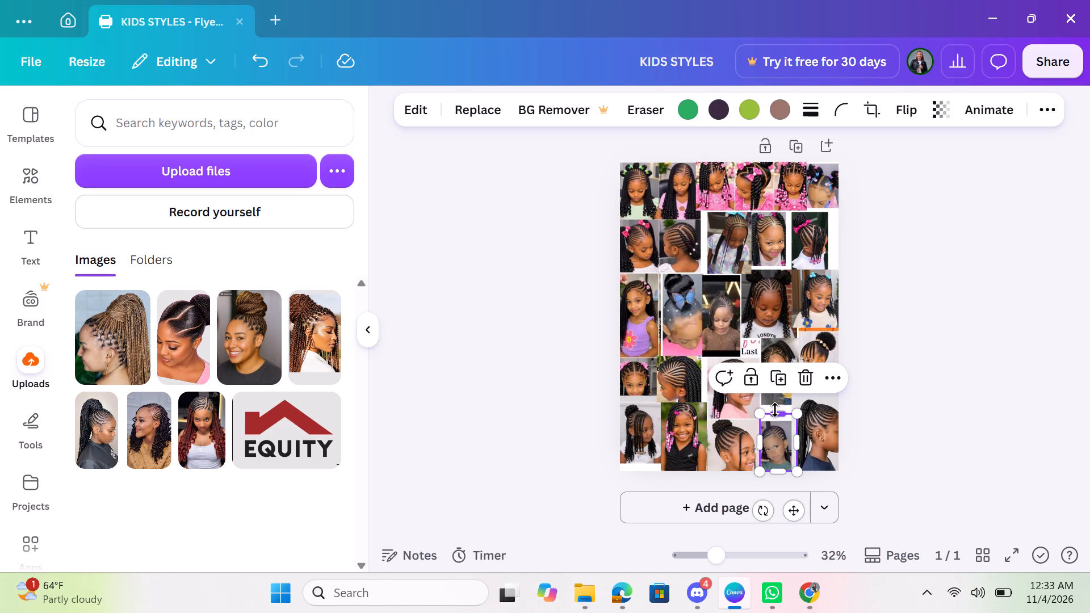
left_click(775, 410)
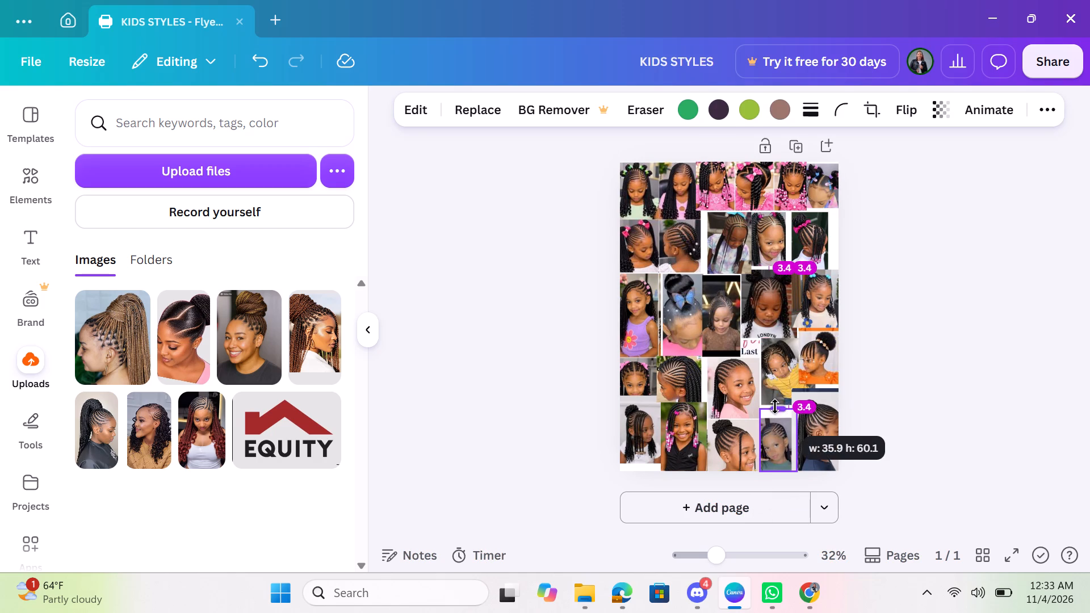
left_click(903, 412)
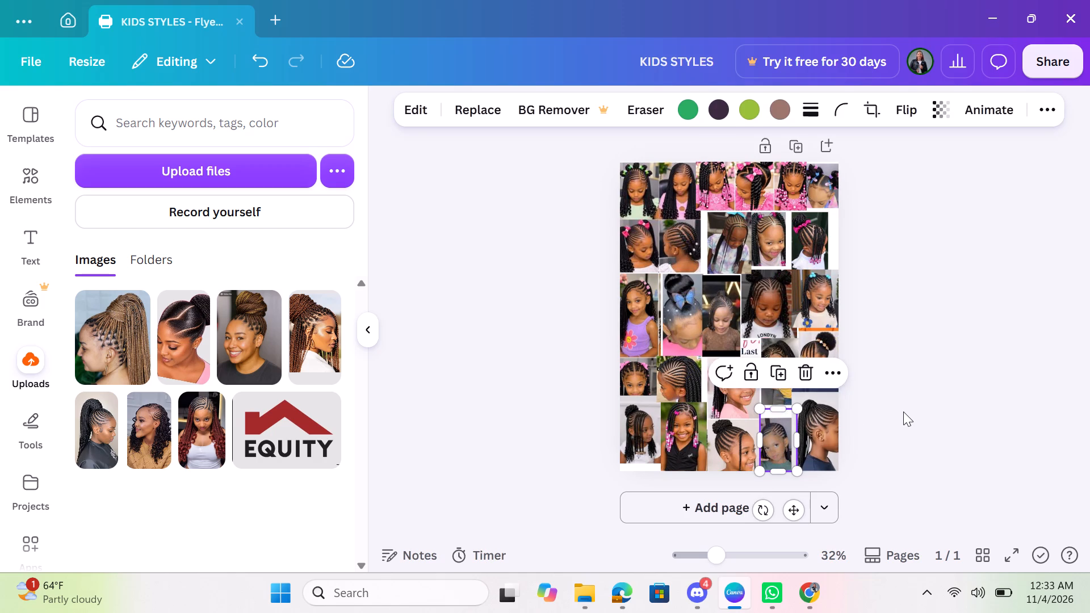
Move the yellow-top girl's photo down, raise its top edge, and narrow it to the orange-top girl's photo beside it.
left_click_drag(764, 394, 764, 396)
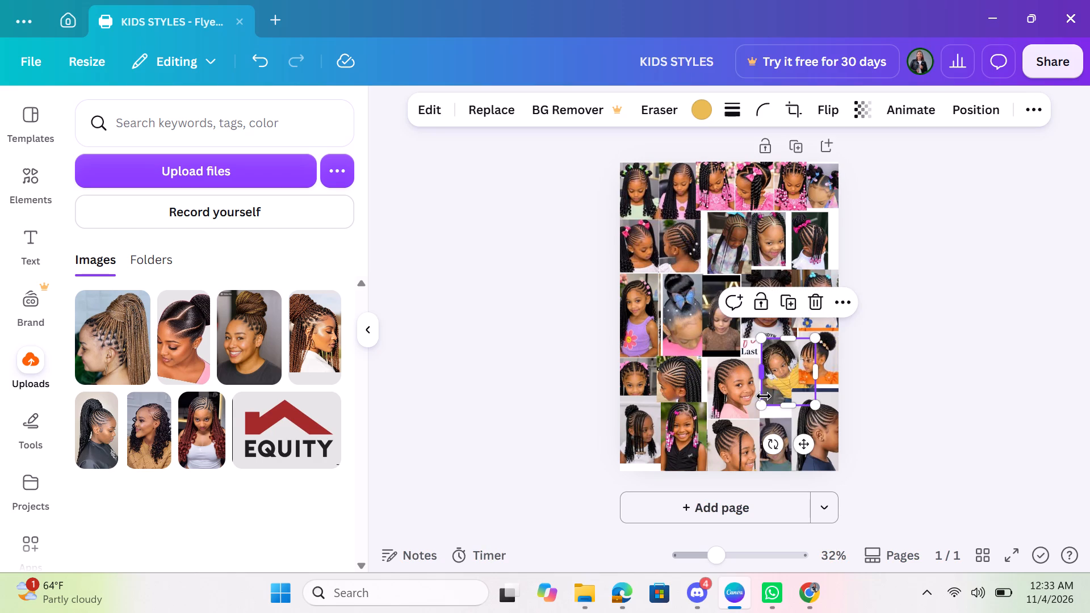
left_click_drag(764, 396, 761, 404)
left_click_drag(783, 345, 783, 342)
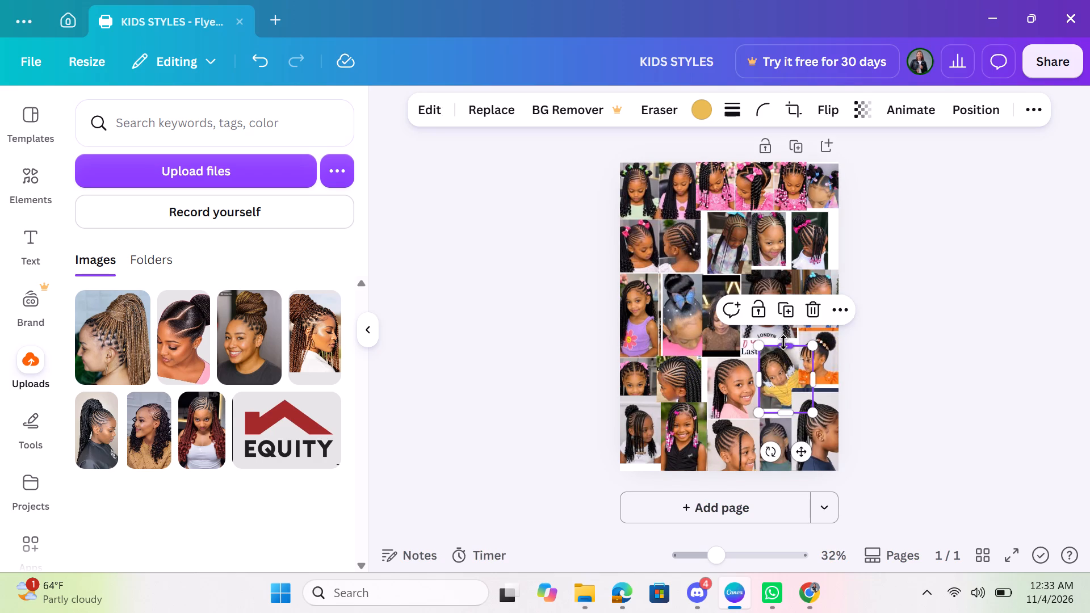
left_click_drag(783, 342, 783, 339)
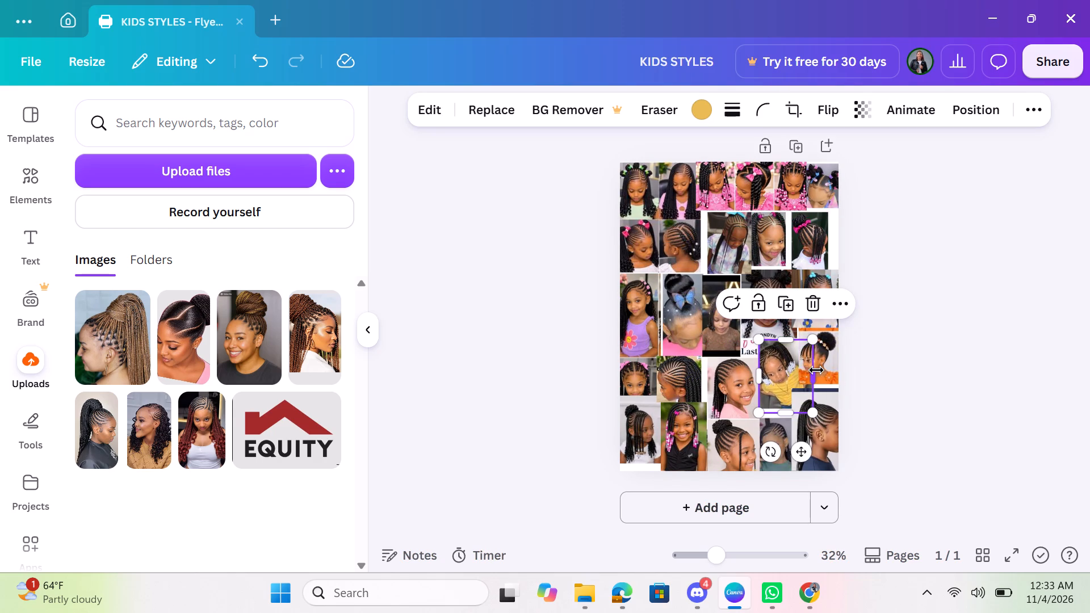
left_click_drag(816, 372, 802, 373)
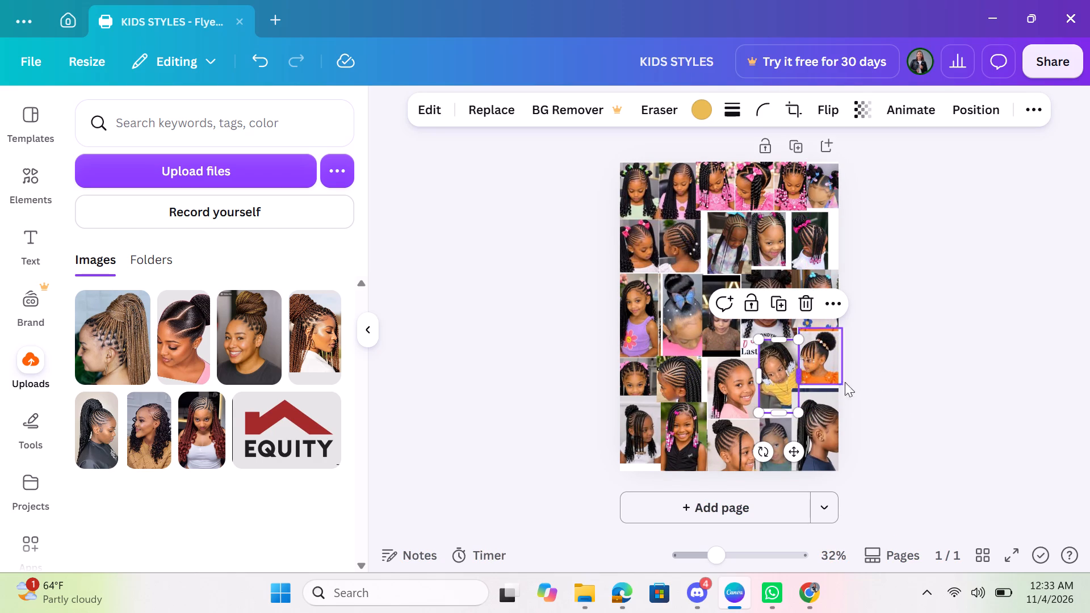
left_click(917, 392)
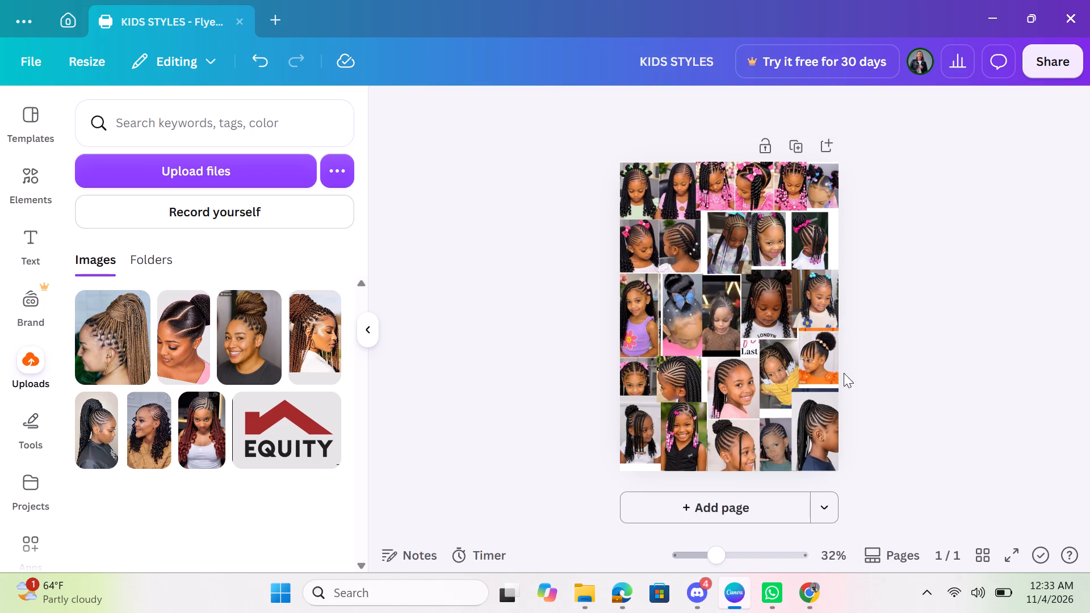
Bring the orange-top girl's photo down to the ponytail photo beneath it.
left_click(831, 366)
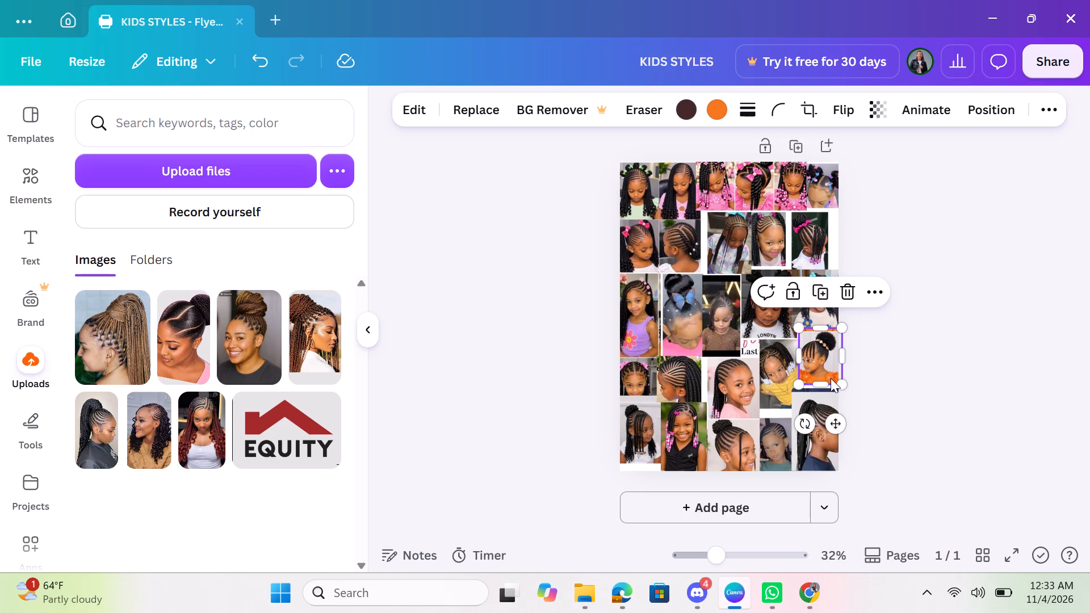
left_click_drag(832, 381, 834, 392)
left_click(909, 351)
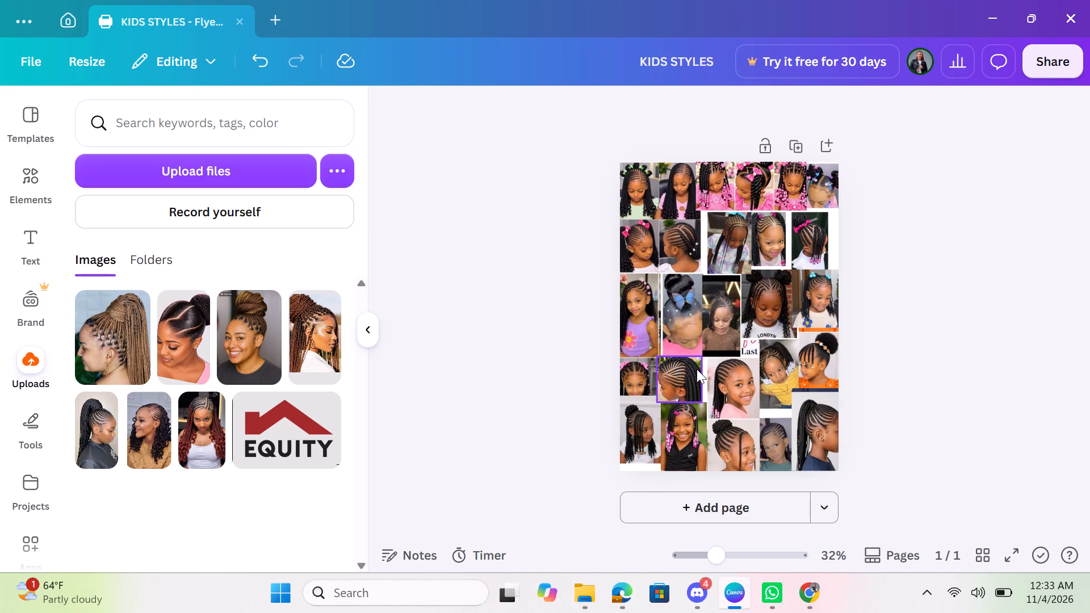
Extend the right edge of the fourth-row braided-hair photo to the smiling girl's photo beside it.
left_click(682, 376)
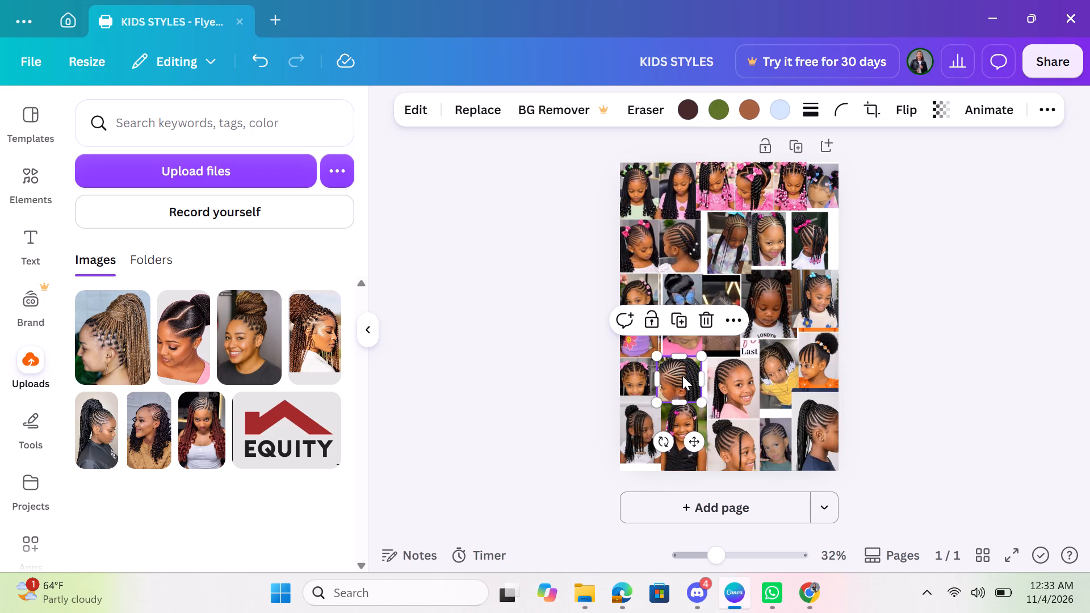
left_click_drag(701, 373, 701, 373)
left_click_drag(701, 373, 708, 373)
left_click(929, 351)
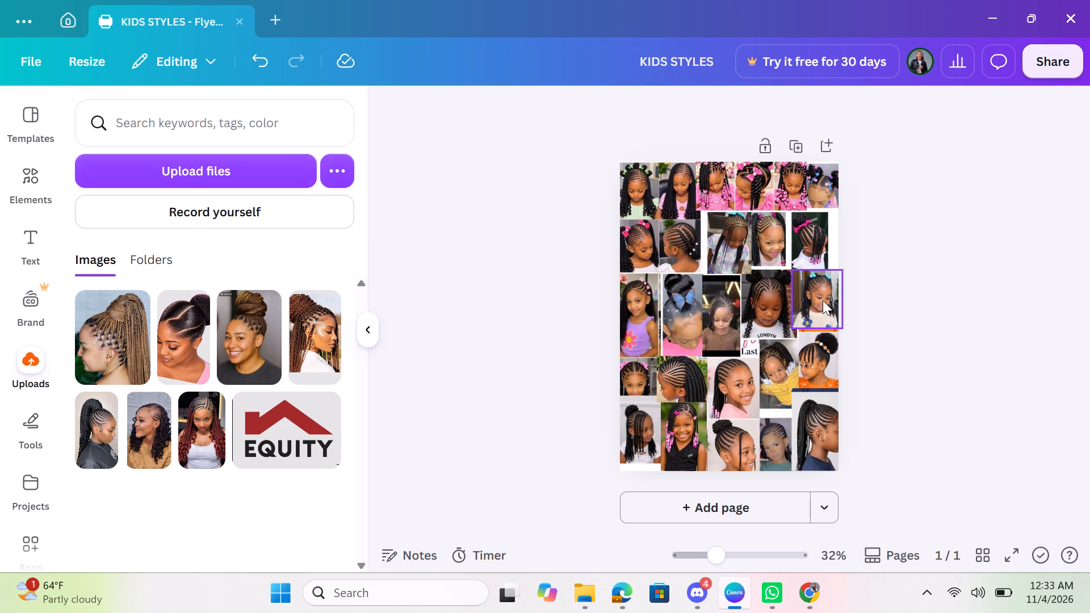
Extend the second-row smiling girl's photo downward to about 53.1 high and adjust its vertical position.
left_click(767, 247)
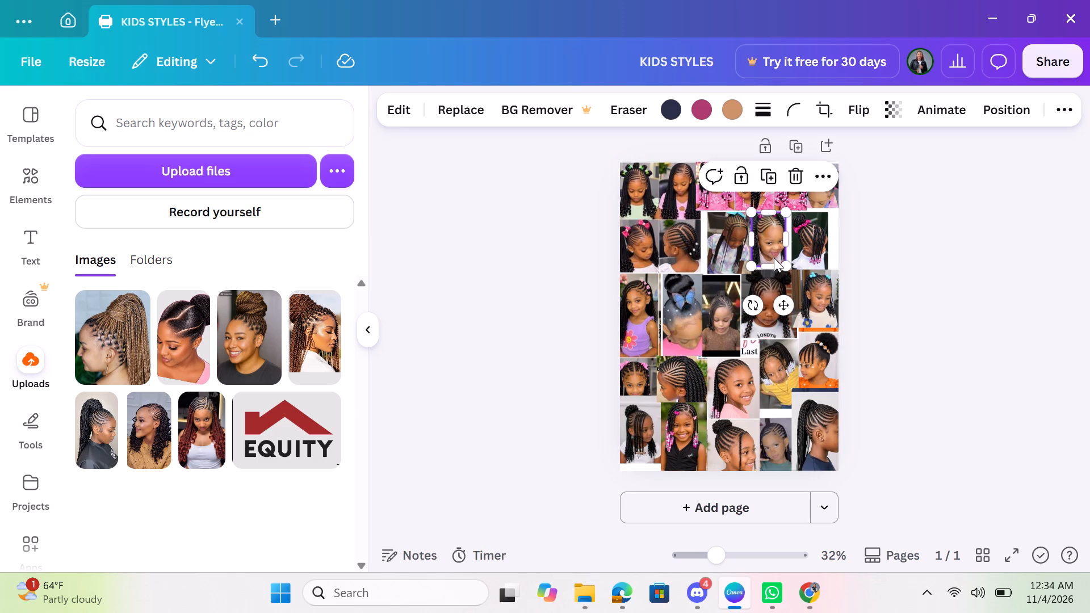
left_click(767, 264)
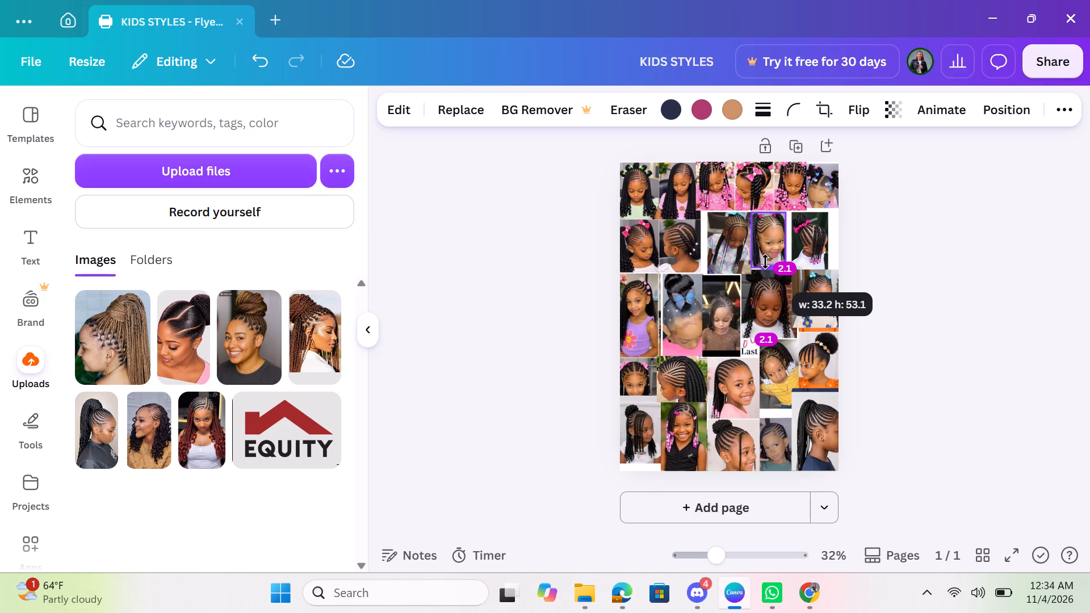
left_click(911, 276)
left_click(911, 276)
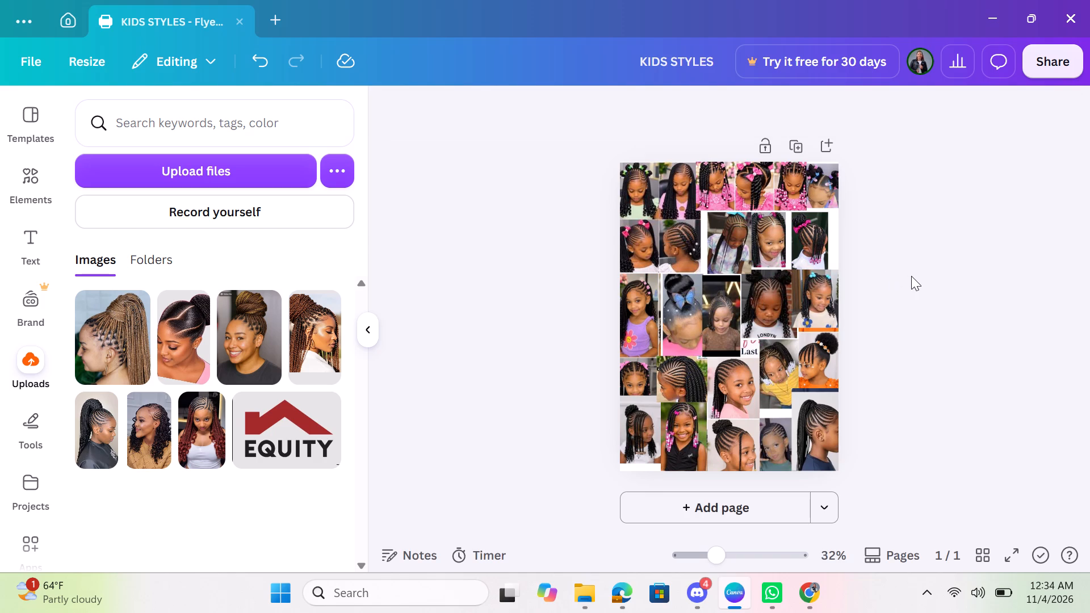
left_click(765, 243)
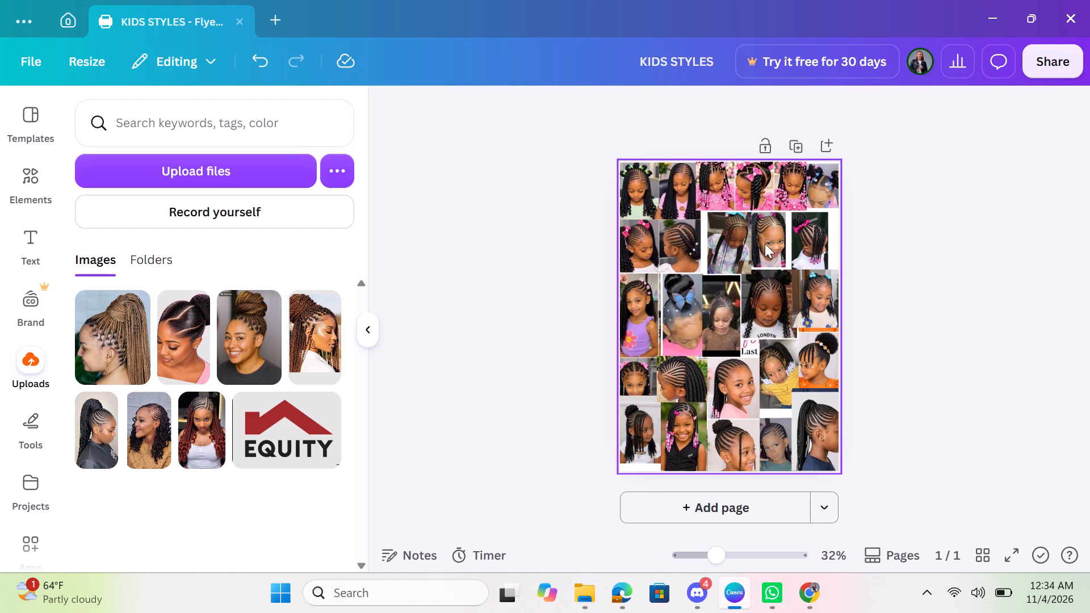
left_click(766, 259)
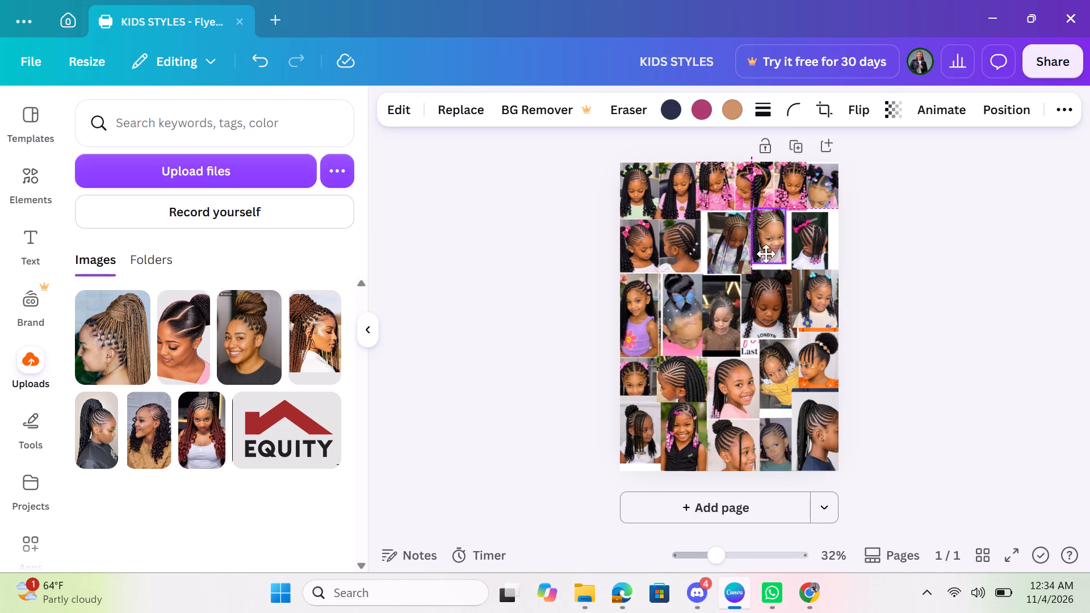
left_click_drag(933, 296, 937, 333)
left_click(937, 333)
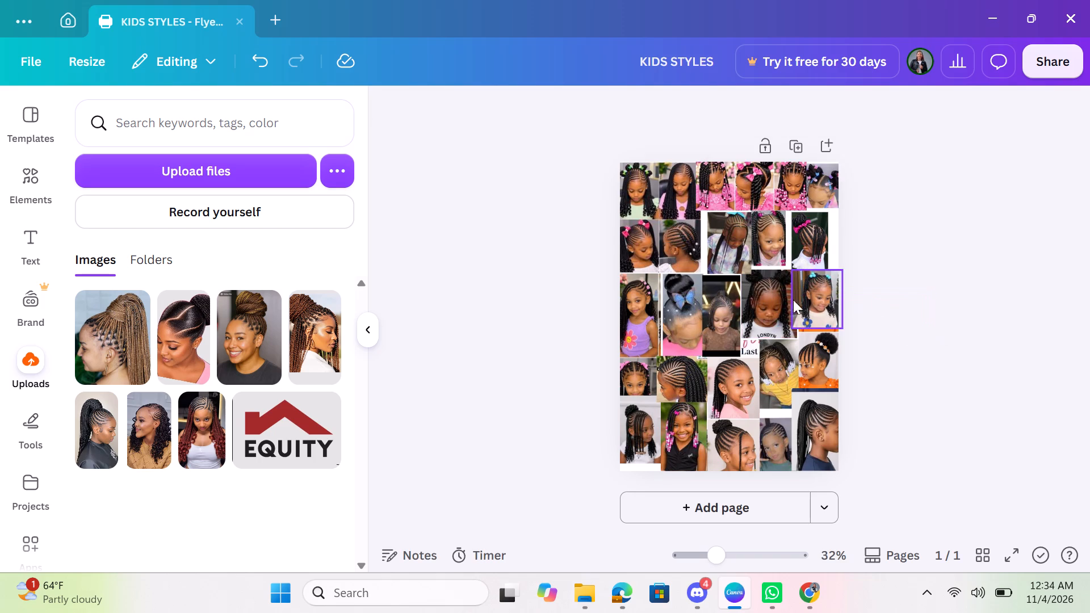
Extend the top edge of the third-row two-bun girl's photo up toward the second-row smiling girl's photo.
left_click(770, 296)
left_click_drag(768, 265, 768, 260)
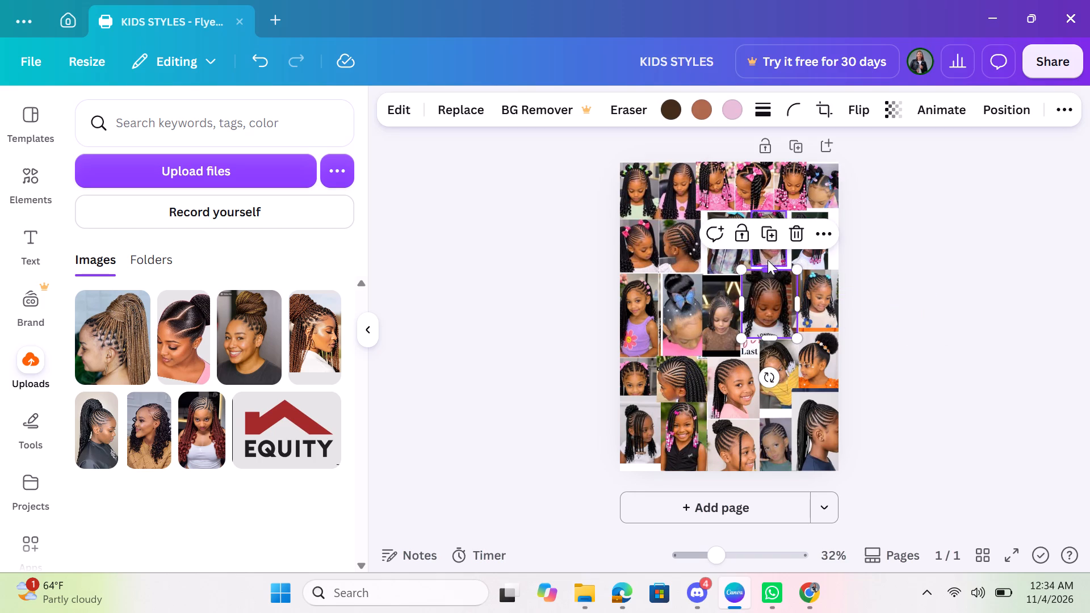
left_click_drag(768, 260, 768, 259)
left_click(934, 281)
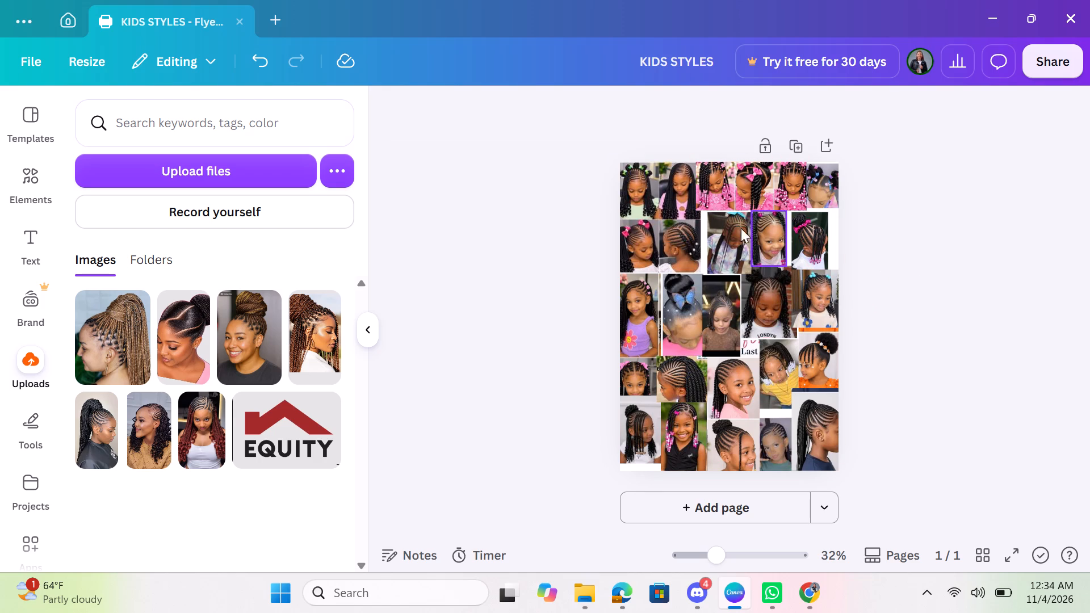
Extend the left edge of the second-row long-braids girl's photo to the neighbouring cornrow photo.
left_click(719, 241)
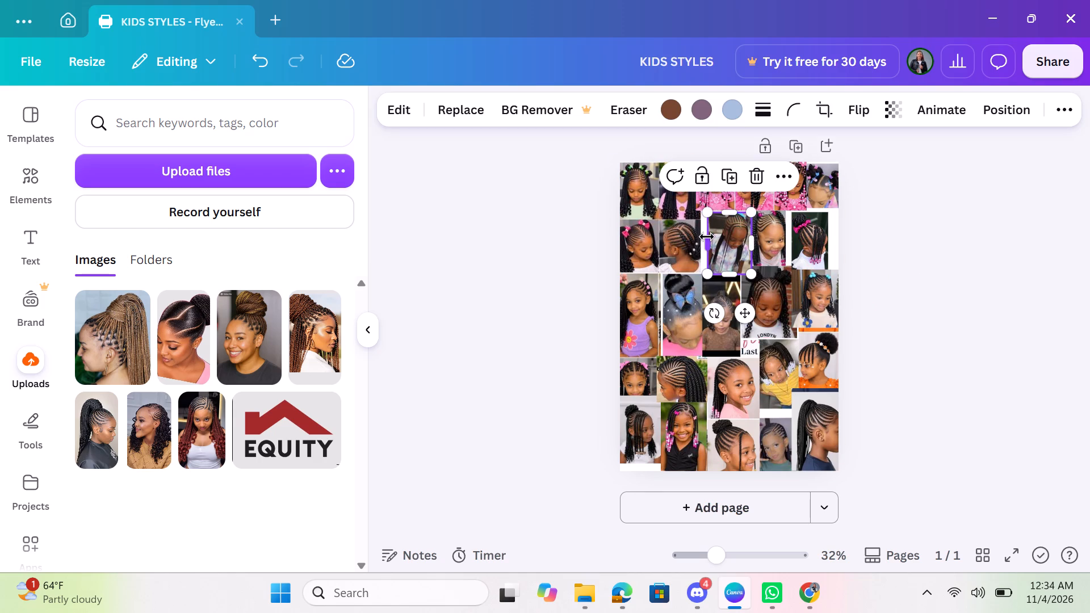
left_click_drag(707, 237, 699, 236)
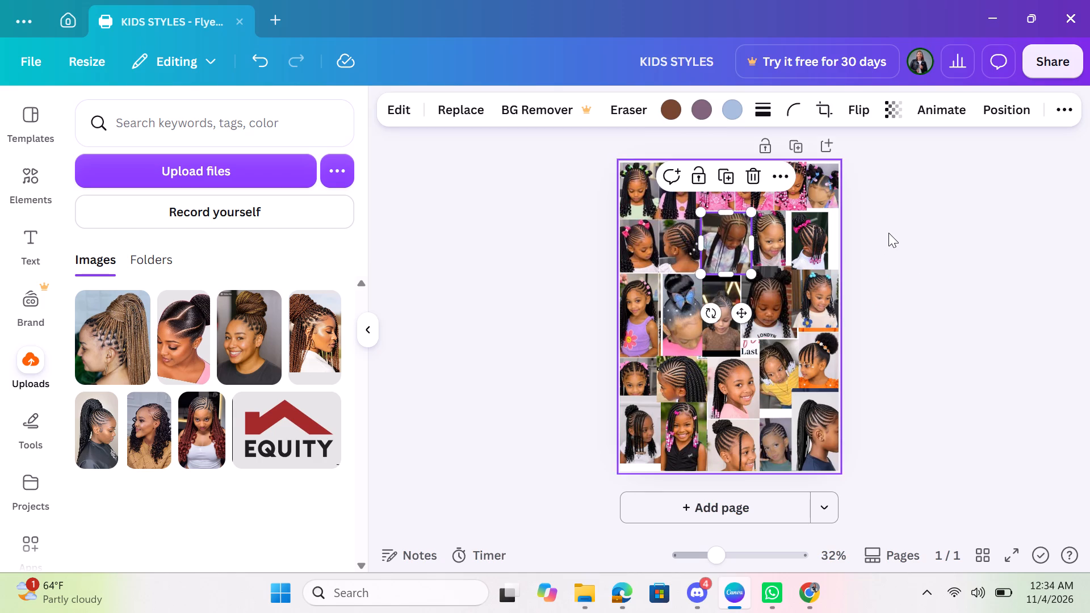
left_click(896, 236)
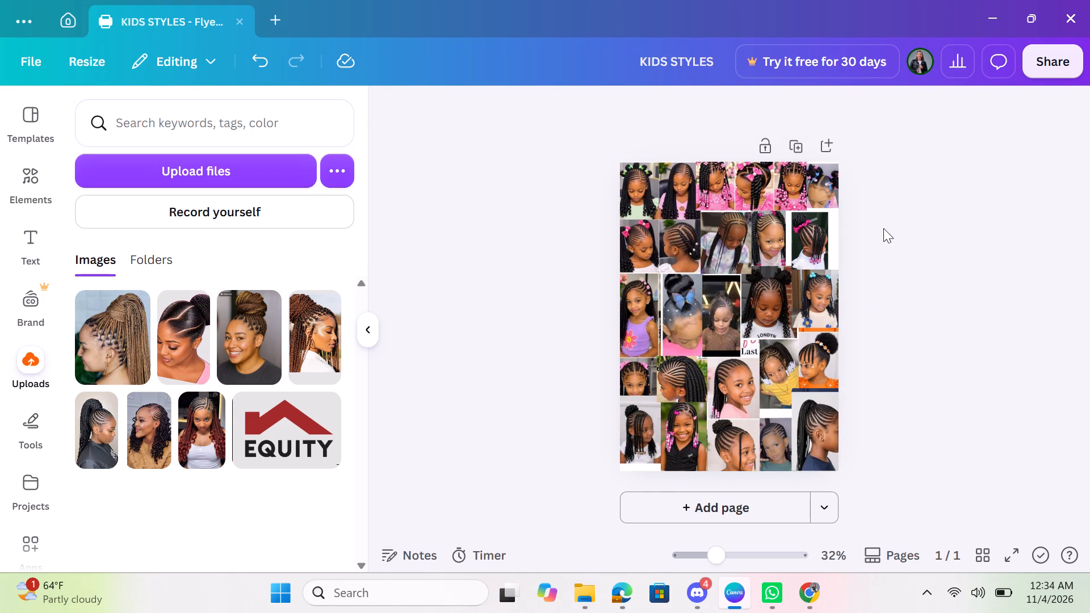
Move the last top-row photo down to the second row and extend its top edge back to the page top.
left_click(823, 200)
left_click_drag(823, 200, 823, 205)
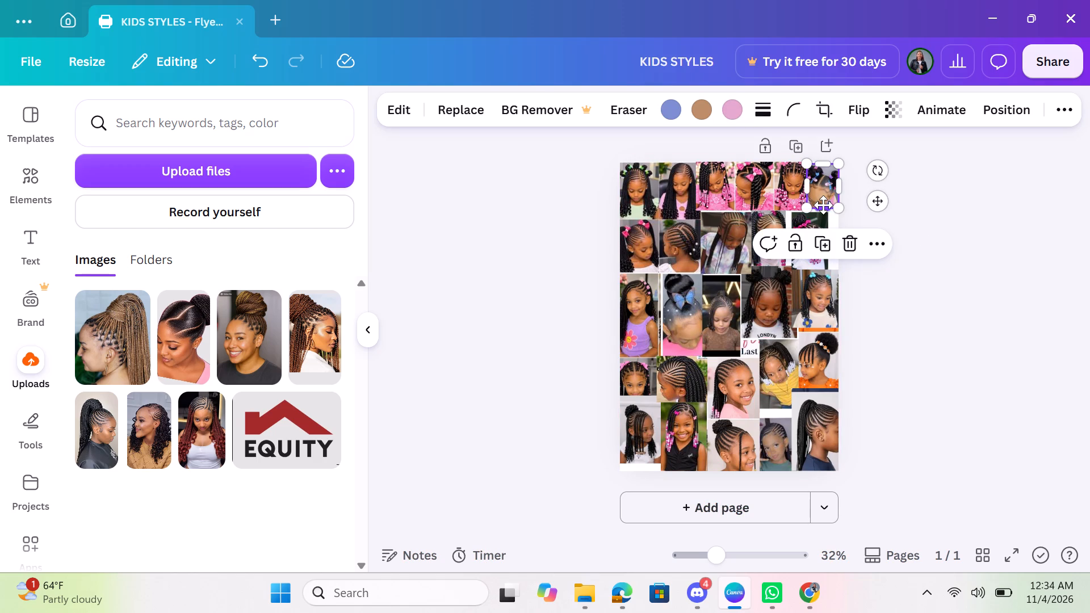
left_click_drag(823, 205, 824, 207)
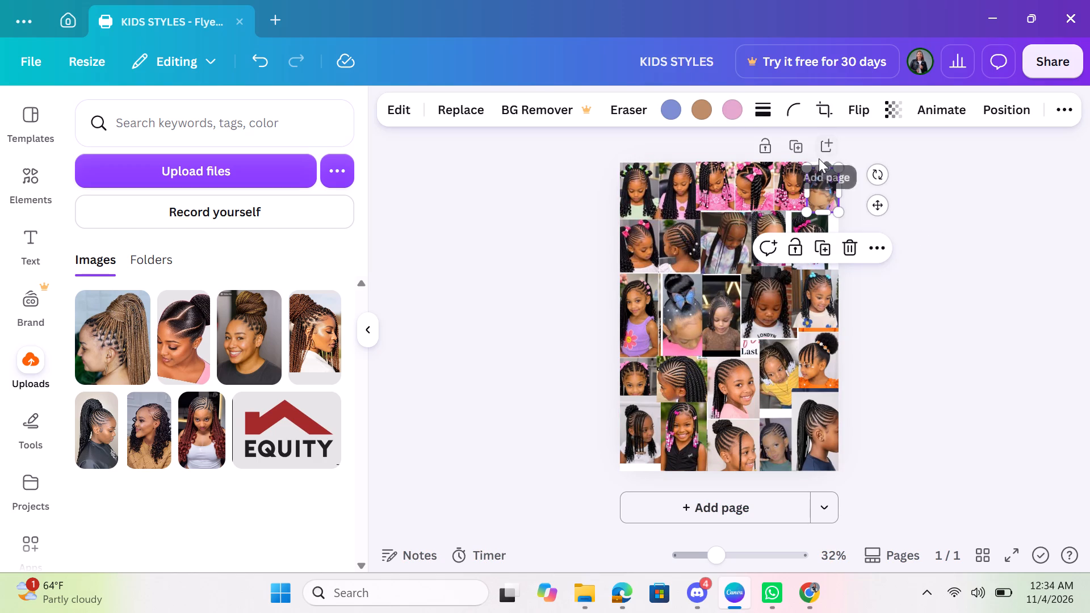
left_click(819, 158)
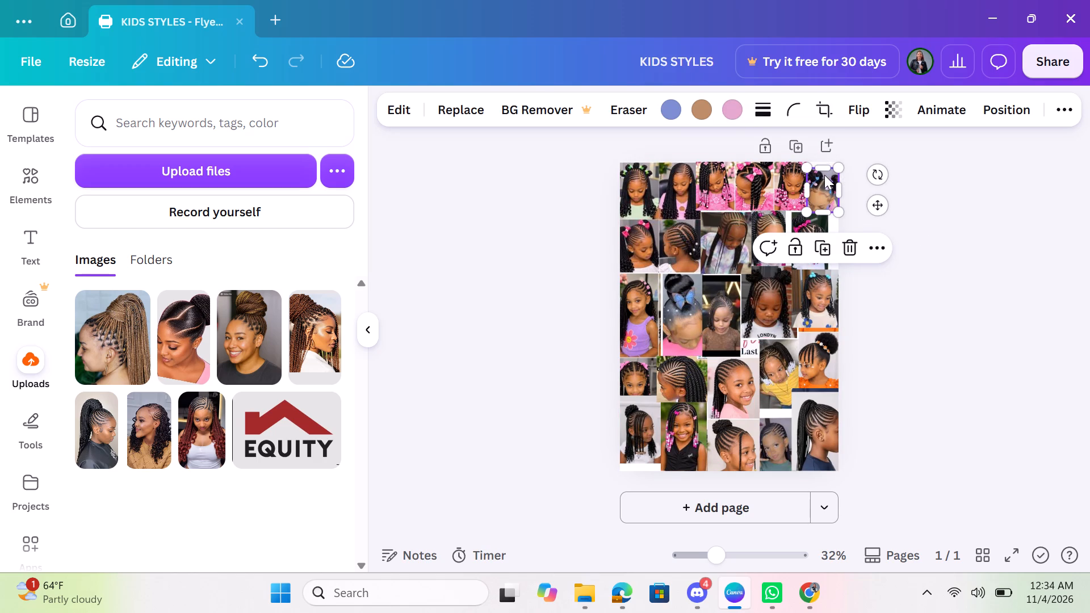
left_click(825, 167)
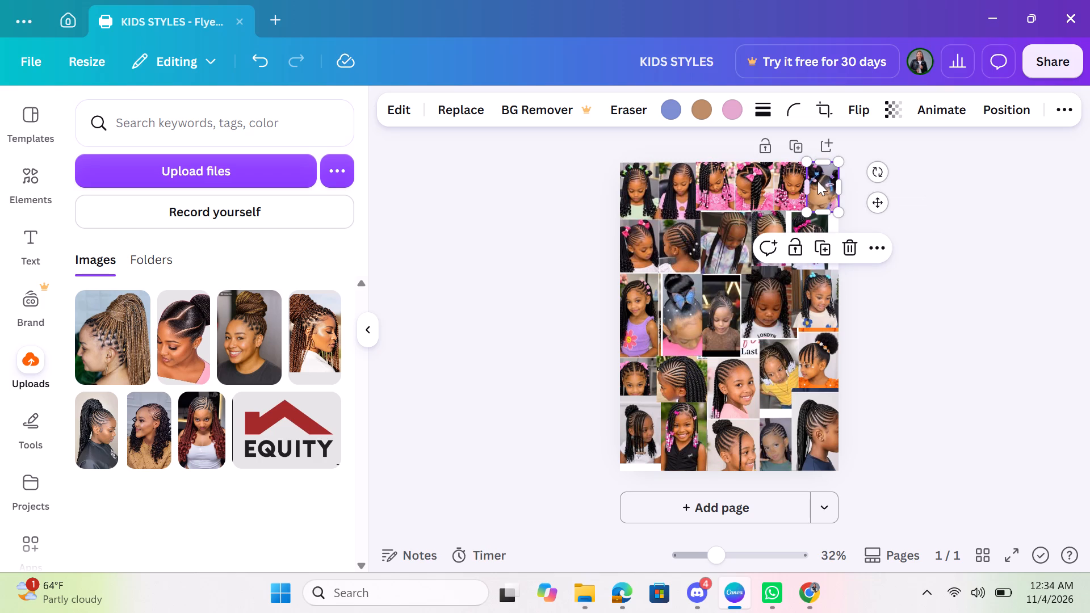
Widen the last top-row photo from its left edge and shift it right, slightly past the page edge.
left_click(818, 181)
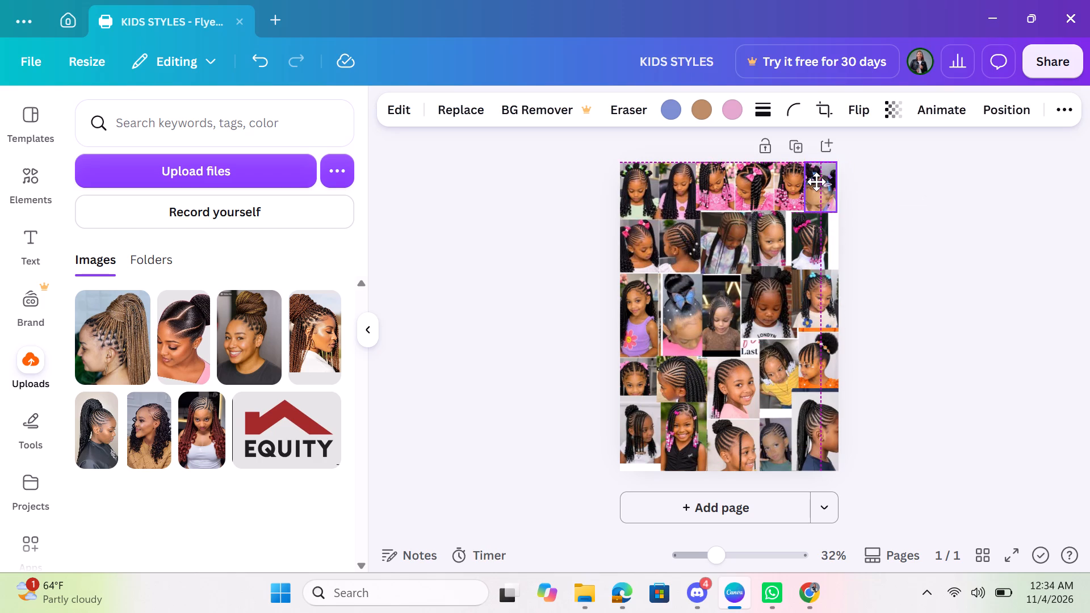
left_click(804, 186)
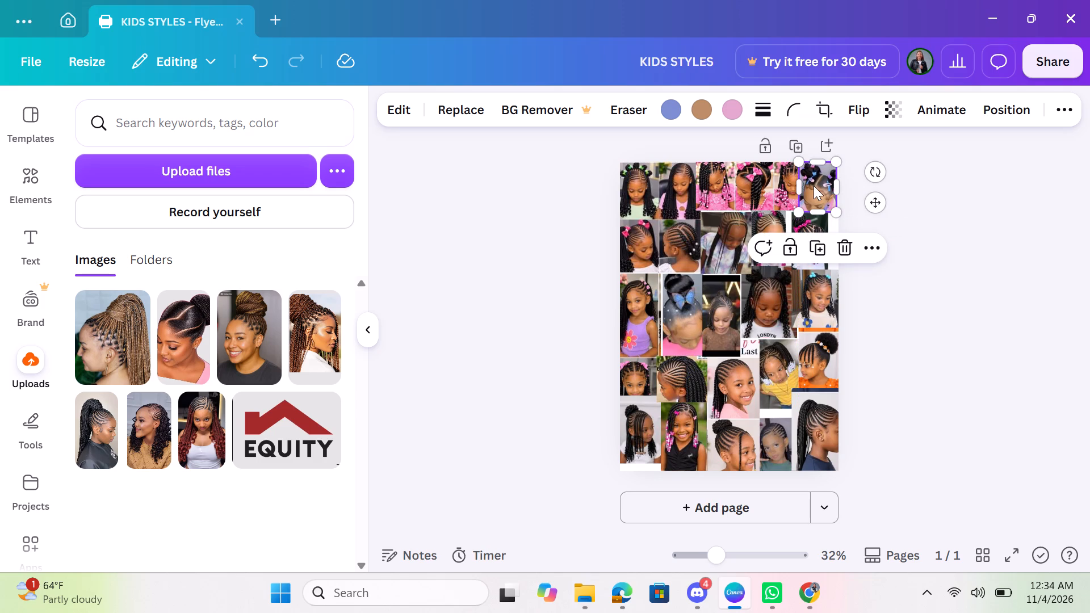
left_click_drag(814, 186, 825, 186)
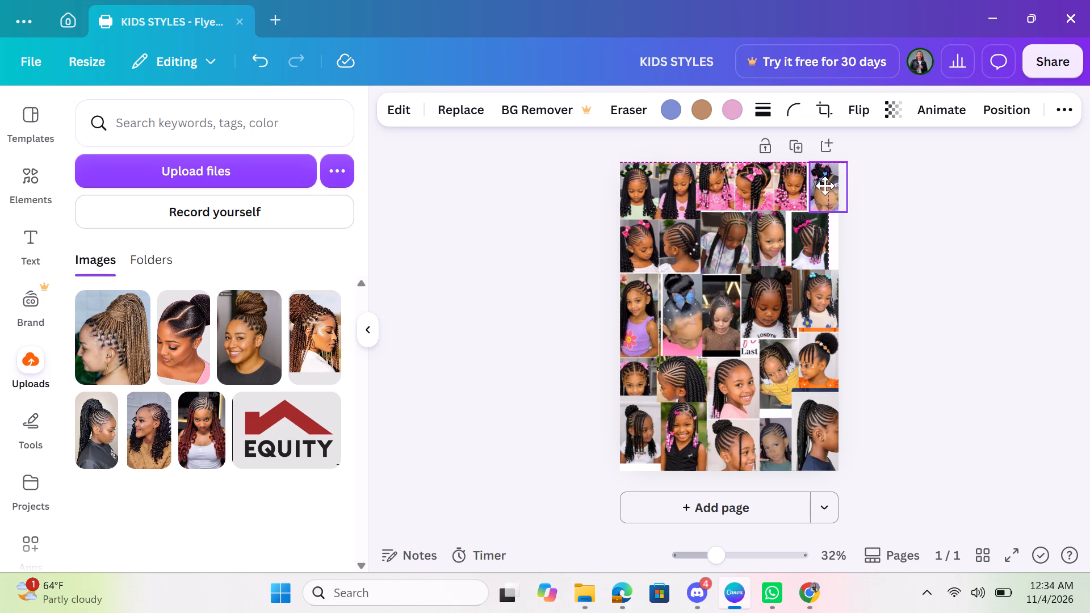
left_click_drag(825, 186, 823, 187)
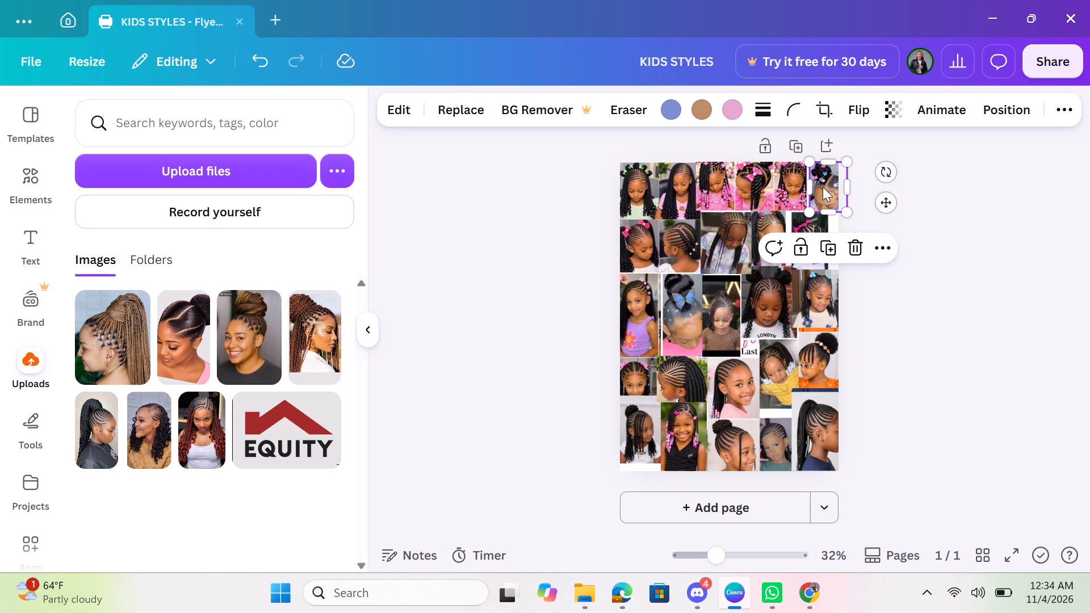
Widen the top-row photo of the three pink-dressed girls to about 109.5, toward the corner photo.
left_click(804, 187)
left_click(777, 188)
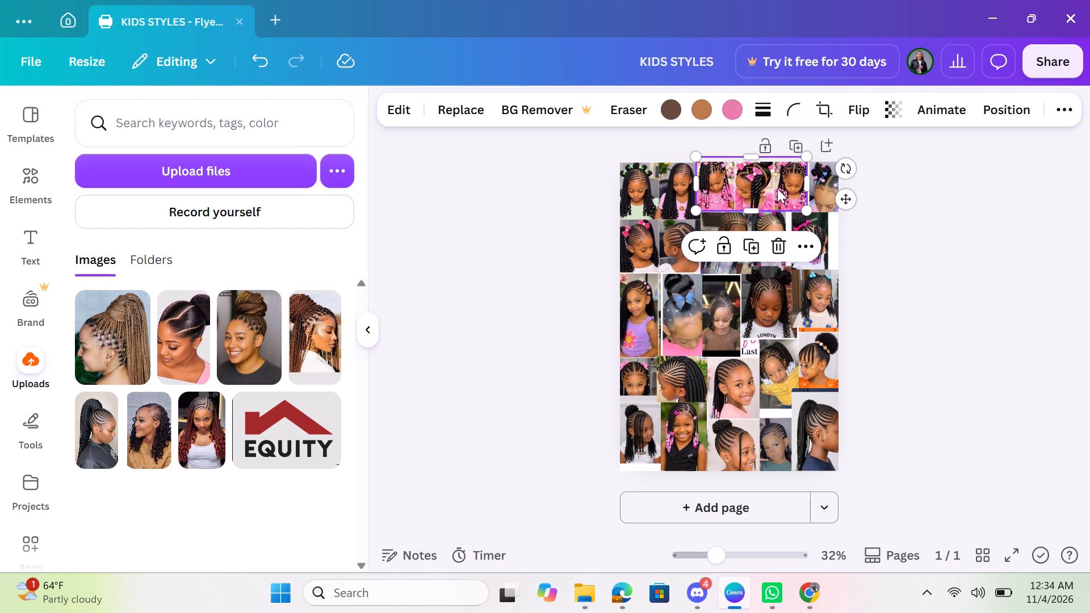
left_click_drag(810, 184, 815, 184)
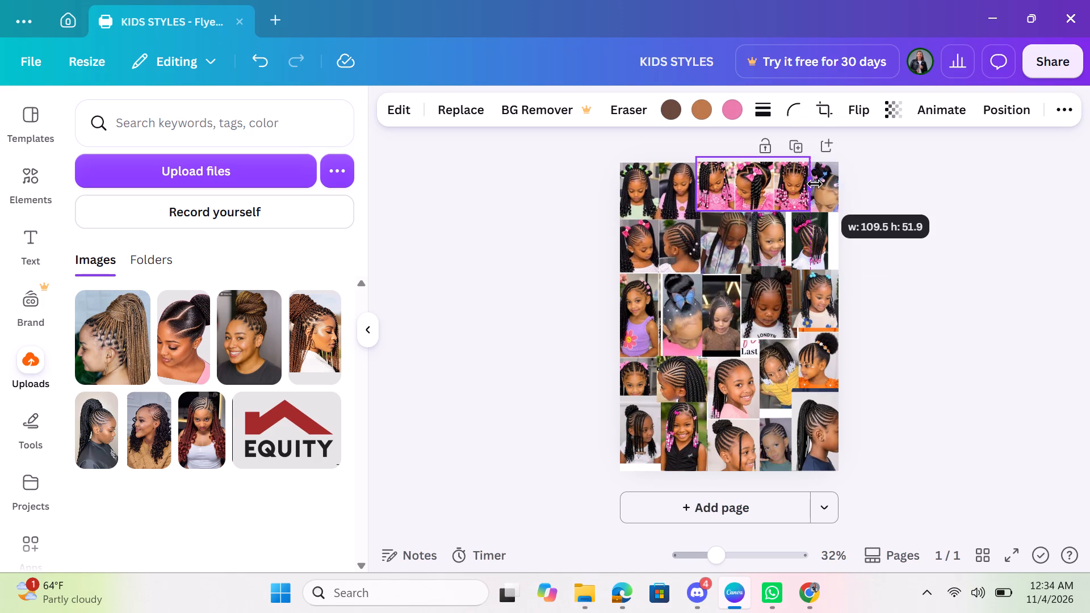
left_click_drag(815, 184, 816, 184)
left_click(889, 183)
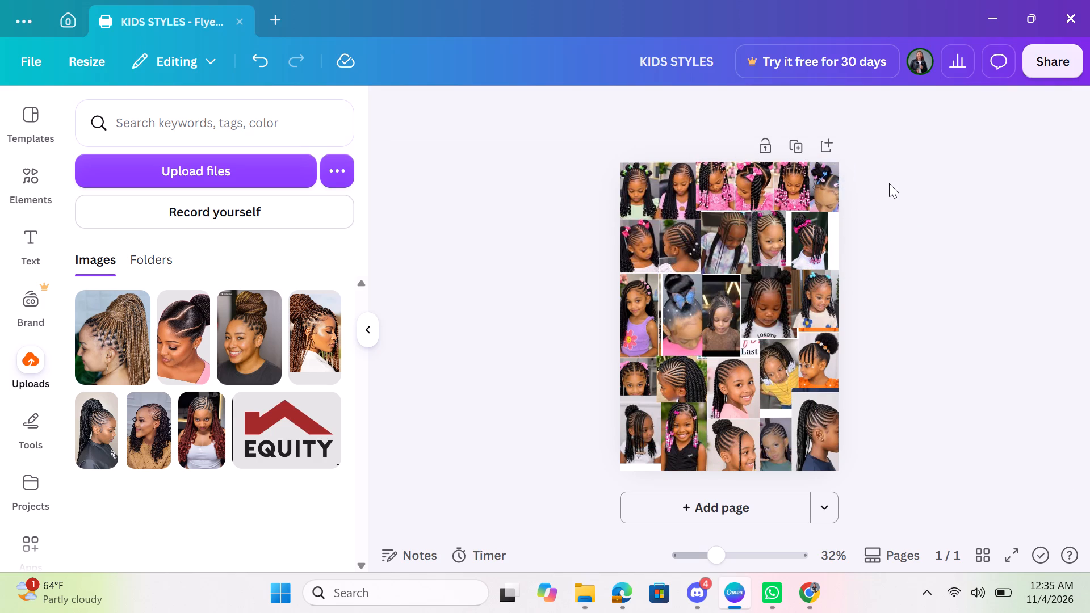
Shift the last top-row photo left to align with the page's right edge, overlapping the pink-dressed girls' photo.
left_click(829, 183)
left_click_drag(829, 183, 822, 182)
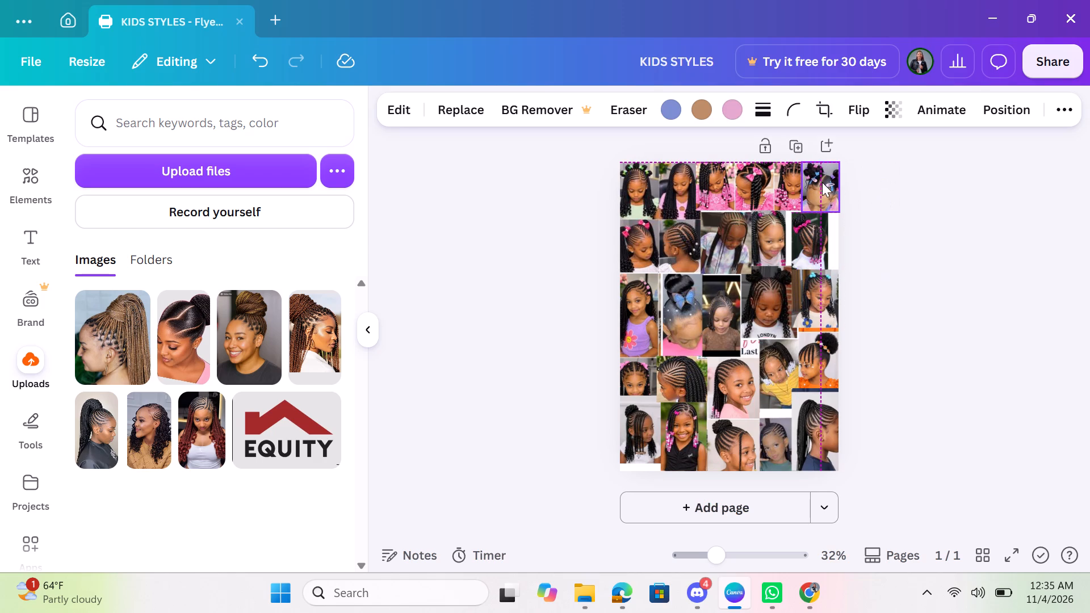
left_click(943, 204)
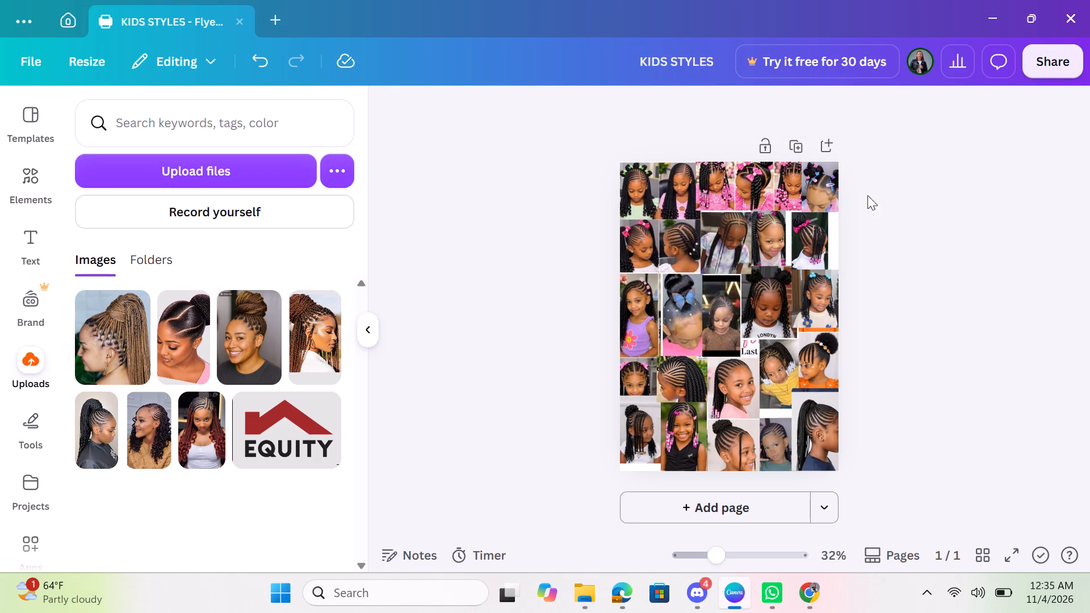
Narrow the four-hairstyle photo in the page's upper-left corner slightly from its right edge, away from the pink-dressed girls' photo.
left_click(817, 184)
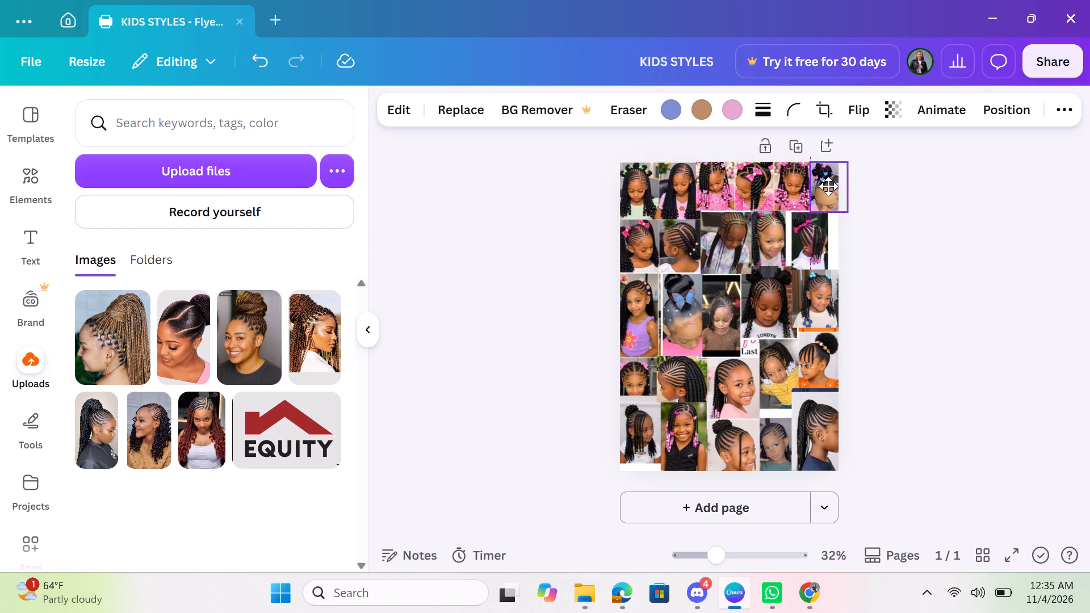
left_click(825, 186)
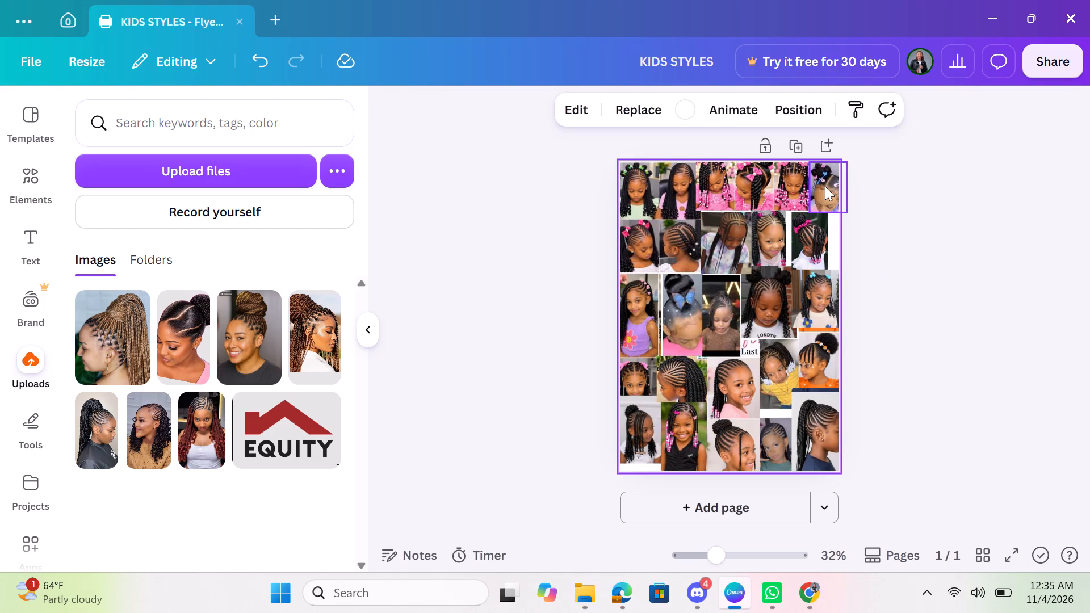
left_click(673, 189)
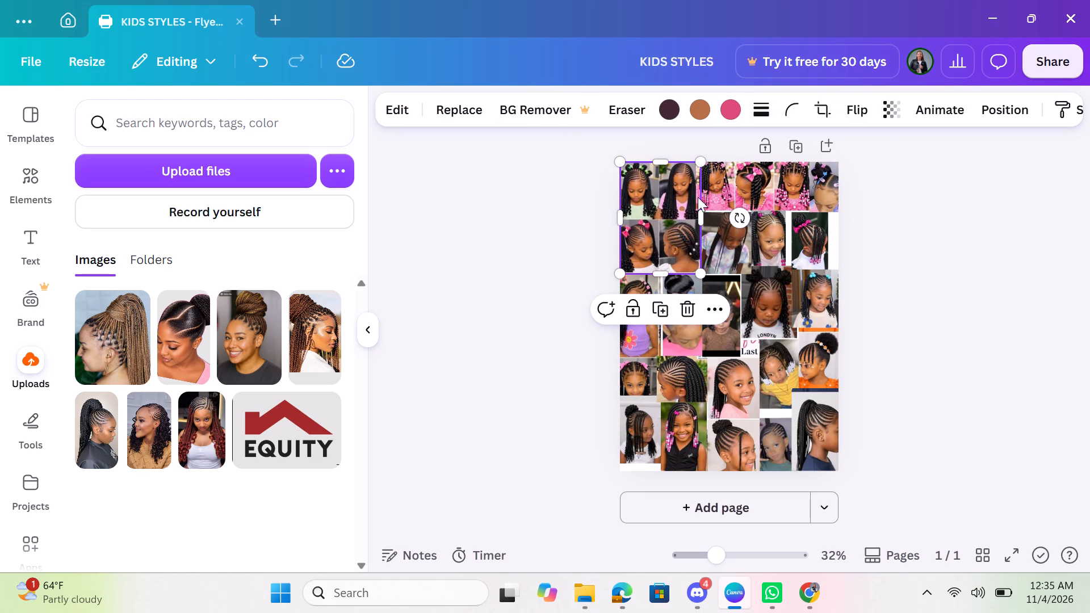
left_click(698, 217)
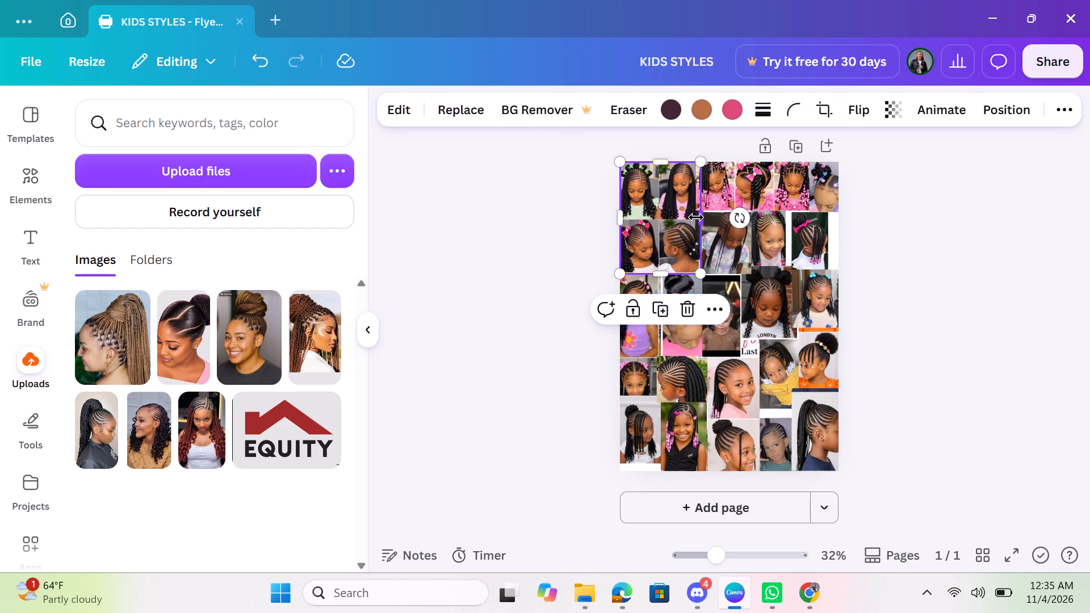
left_click(694, 163)
left_click(703, 205)
left_click(703, 205)
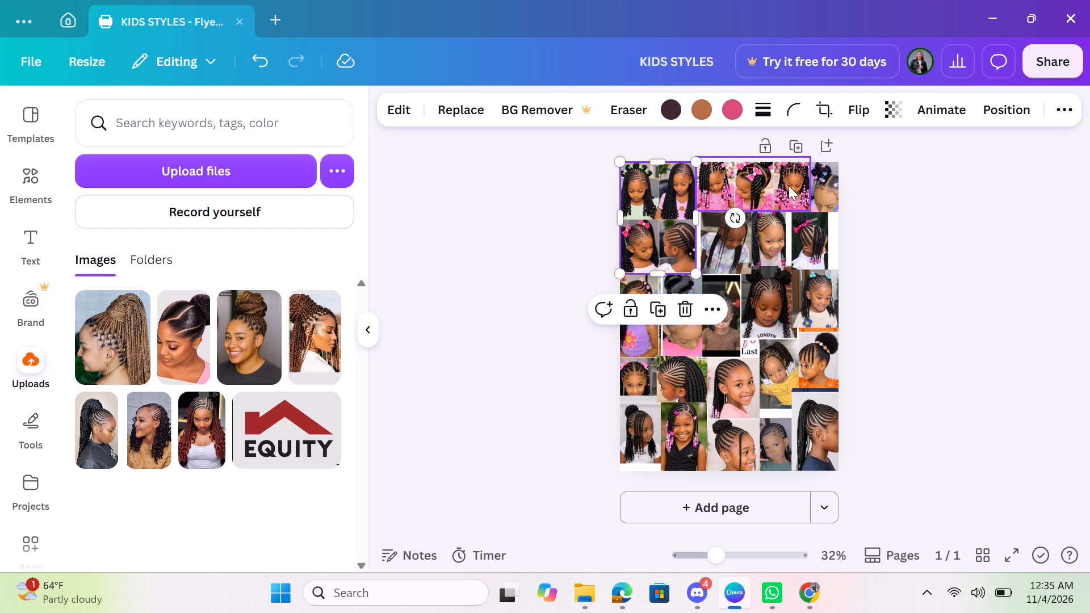
Narrow the pink-dressed girls' photo to about 100.6 from its right side and extend its bottom edge to the second row.
left_click(800, 200)
left_click_drag(808, 210, 797, 209)
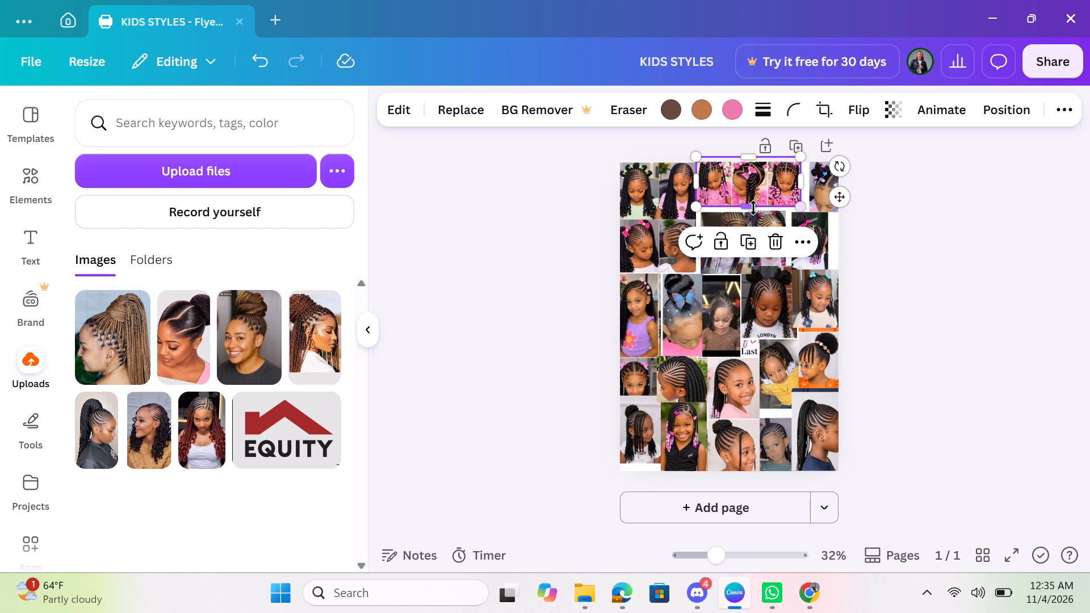
left_click_drag(753, 208, 753, 211)
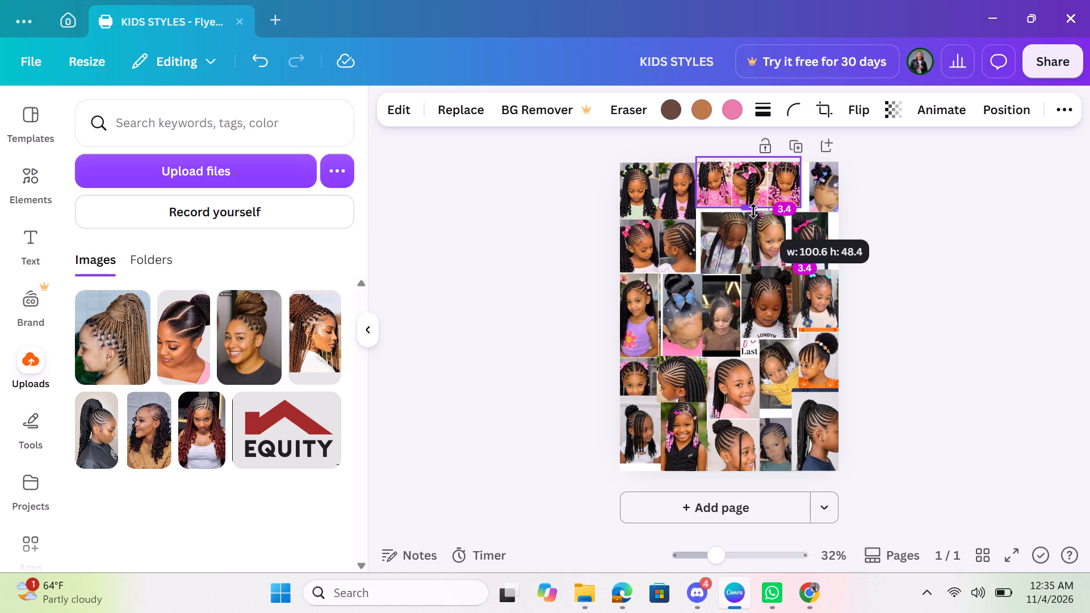
left_click_drag(753, 211, 753, 213)
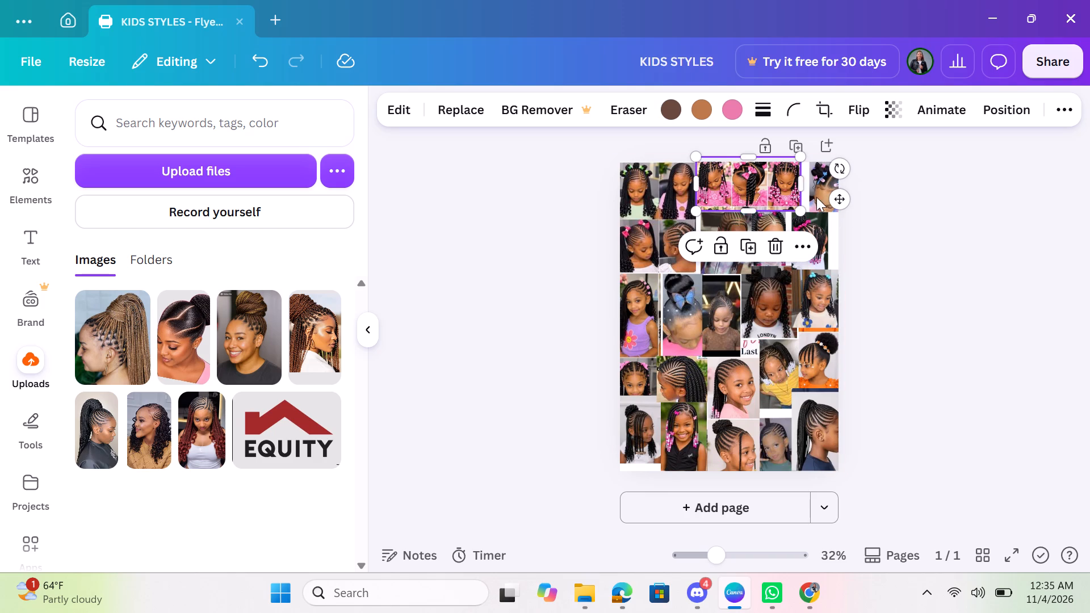
Shift the last top-row photo left so it meets the narrowed photo of the pink-dressed girls.
left_click_drag(823, 193, 814, 193)
left_click(835, 190)
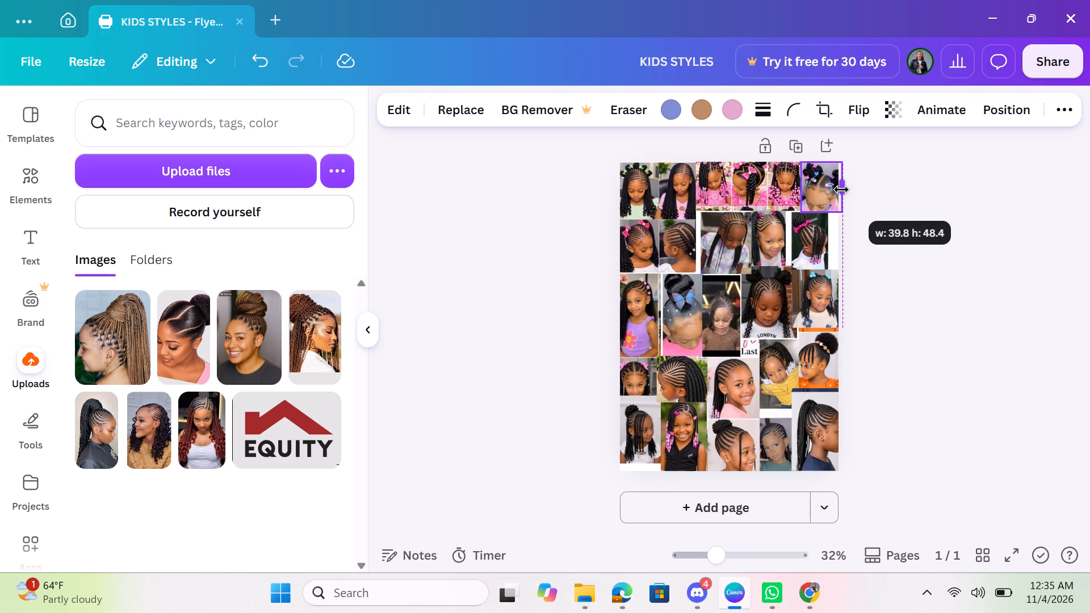
left_click(815, 190)
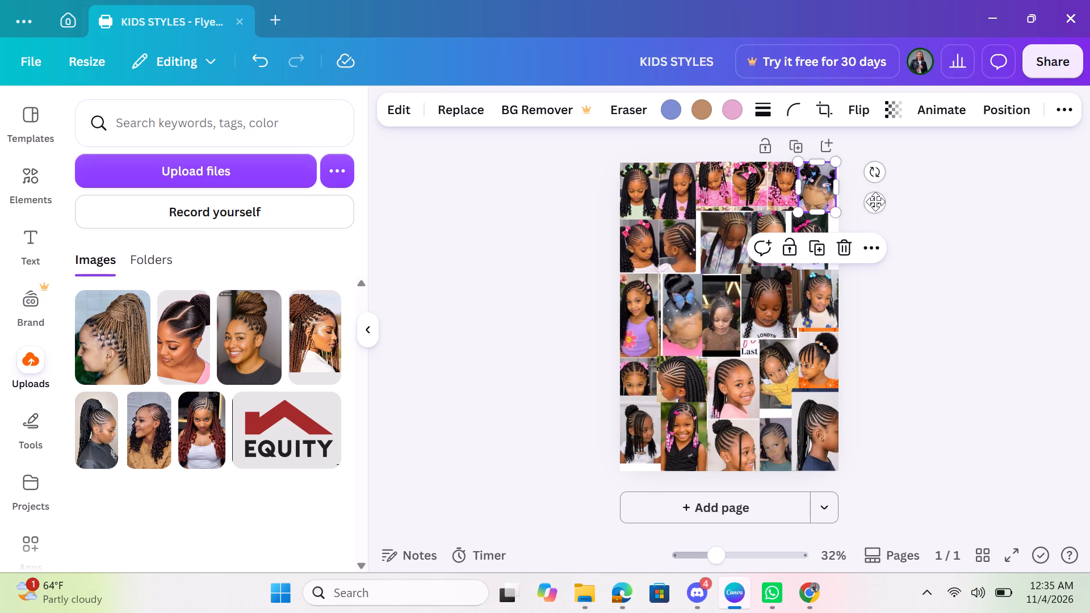
left_click(993, 232)
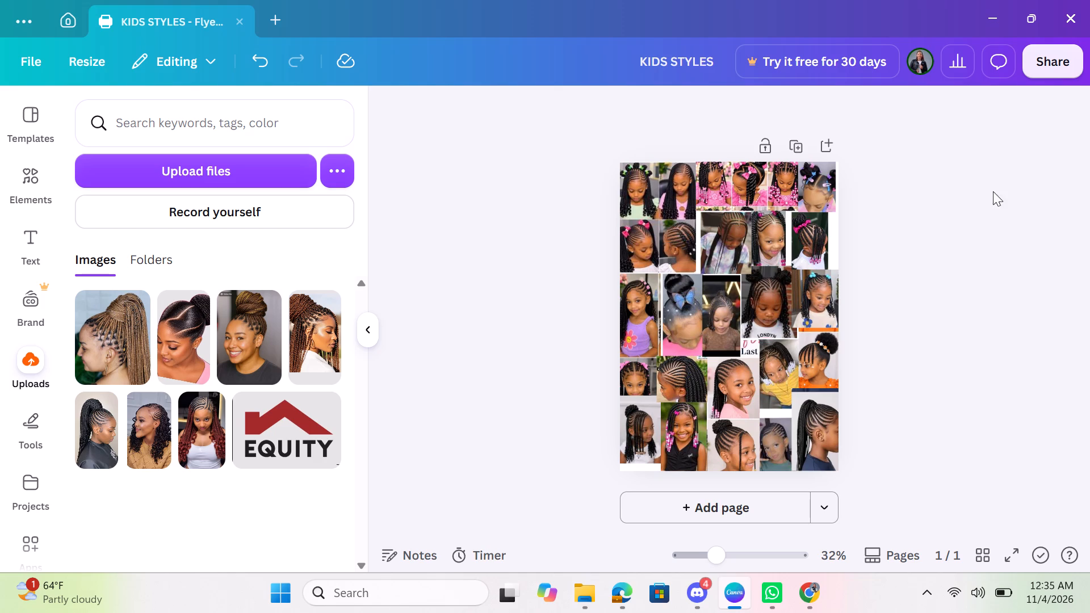
Move the pink-dressed girls' photo down slightly and extend its top edge back to the page top, about 56.4 high.
left_click_drag(776, 184, 776, 186)
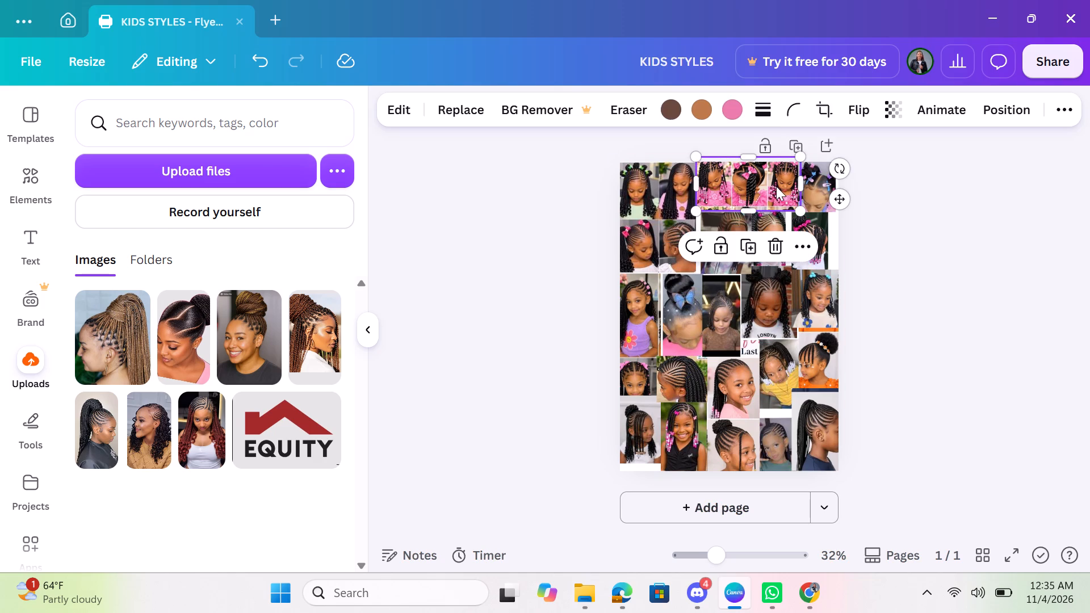
left_click_drag(776, 186, 776, 194)
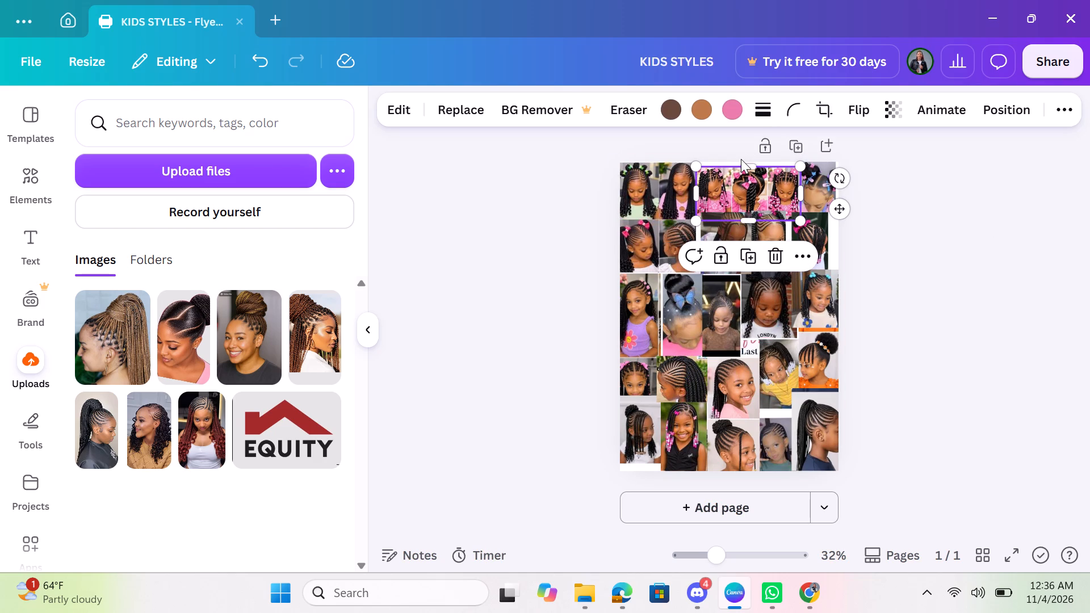
left_click_drag(741, 159, 747, 161)
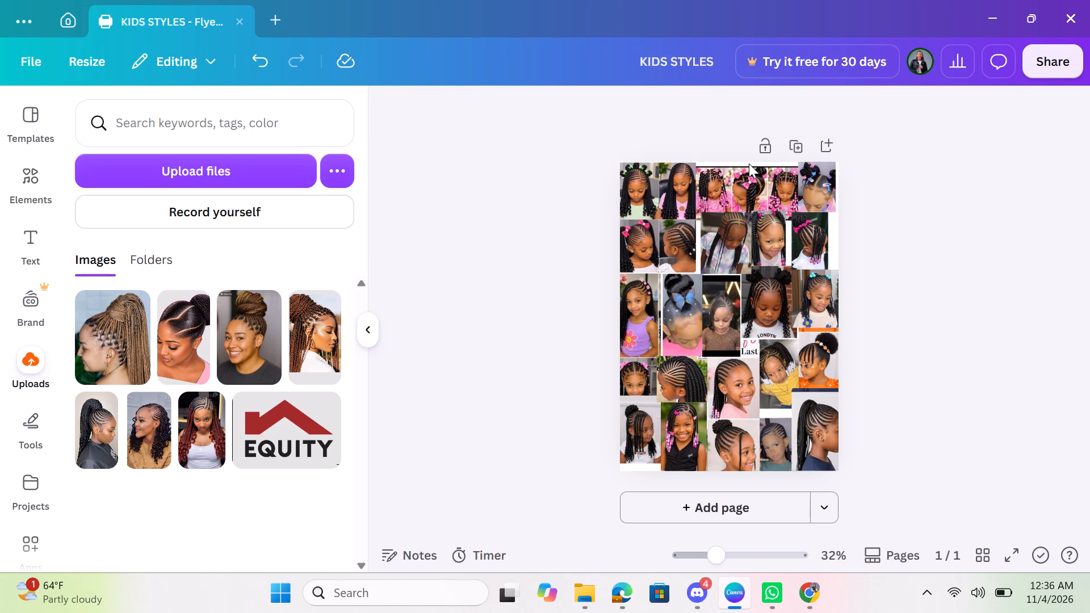
left_click(749, 163)
left_click(749, 170)
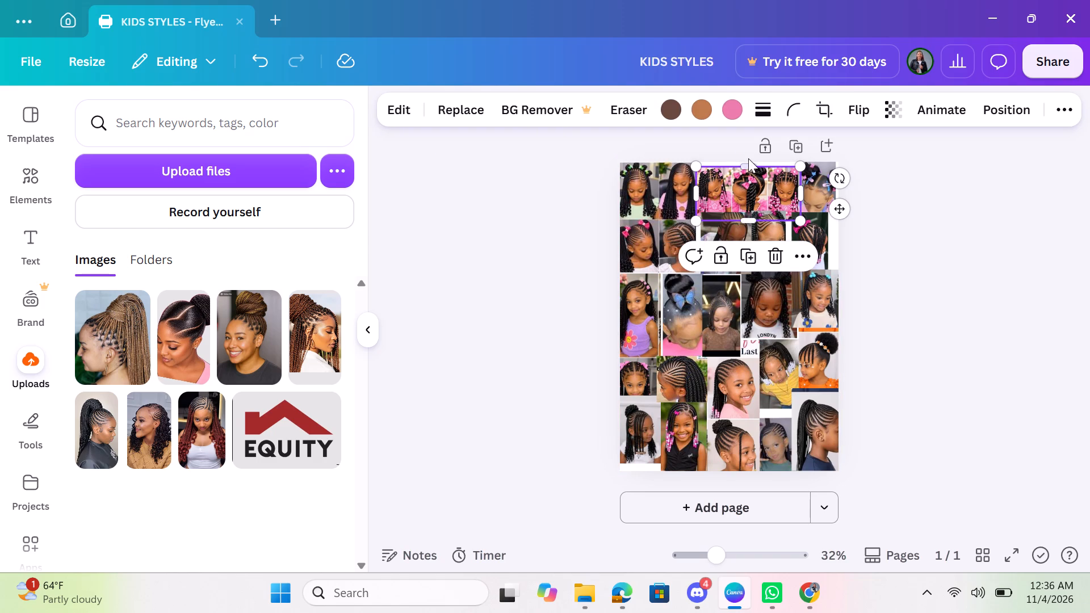
left_click(748, 158)
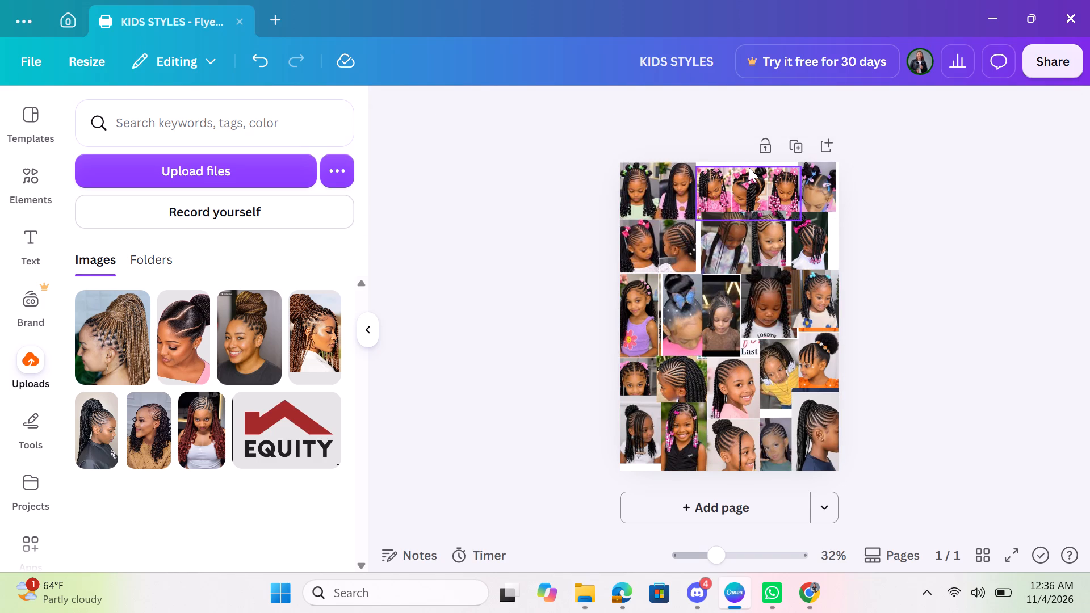
left_click(749, 167)
left_click(749, 166)
left_click_drag(749, 166, 746, 158)
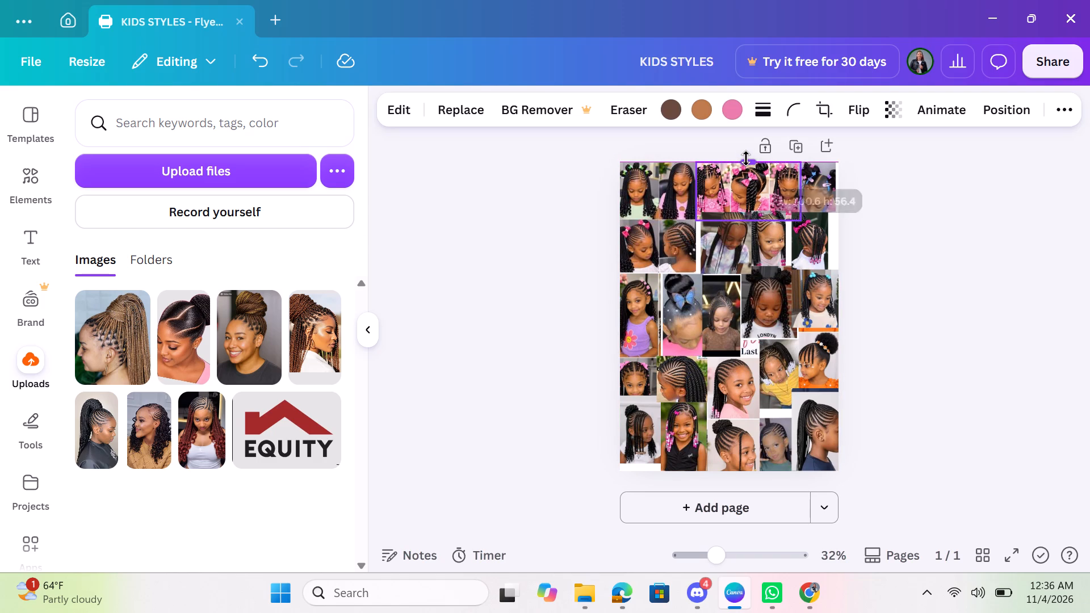
left_click_drag(746, 158, 745, 158)
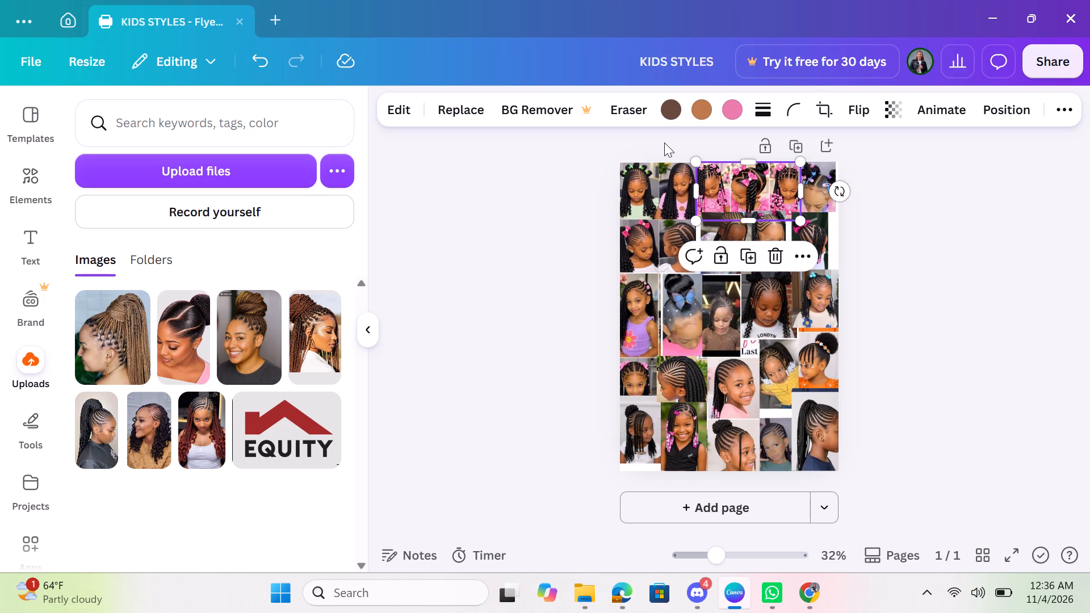
left_click(664, 142)
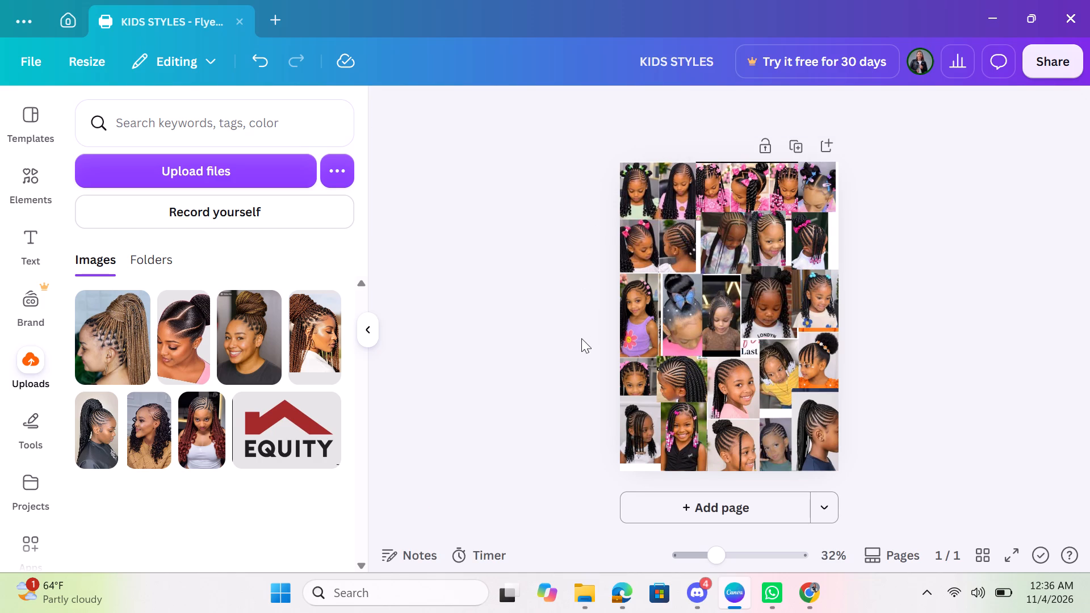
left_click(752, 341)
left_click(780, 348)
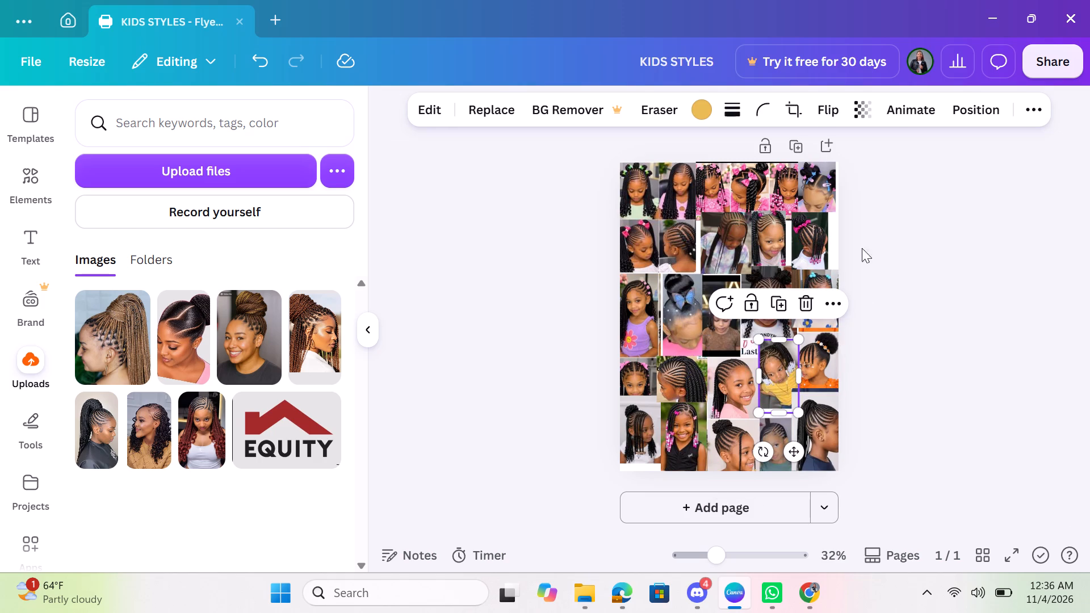
Shift the second row's last photo right toward the page edge and widen it from its left edge toward its neighbour.
left_click(829, 236)
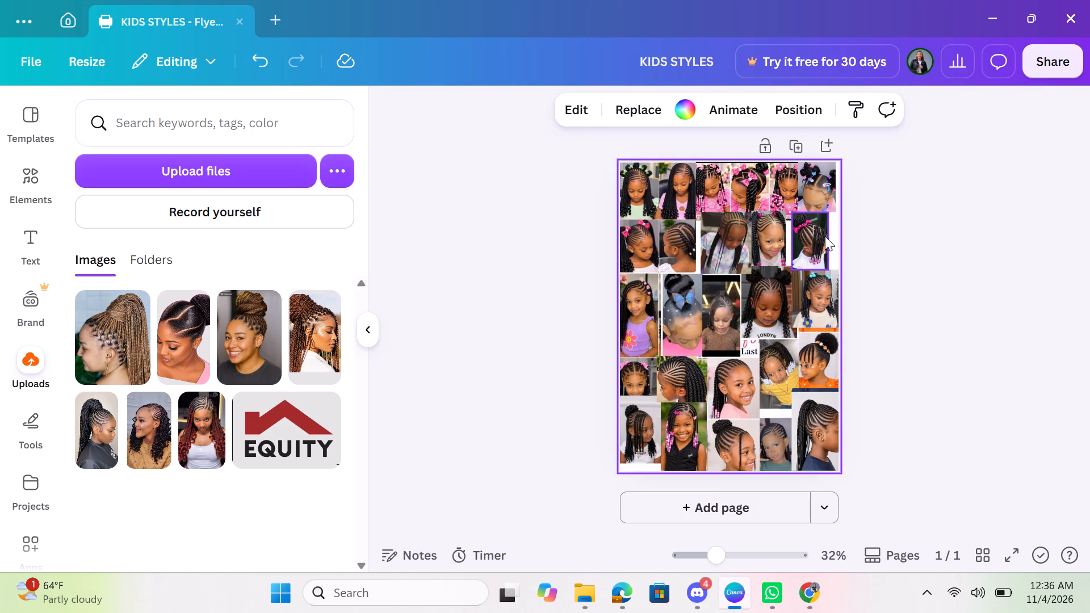
left_click_drag(825, 236, 832, 236)
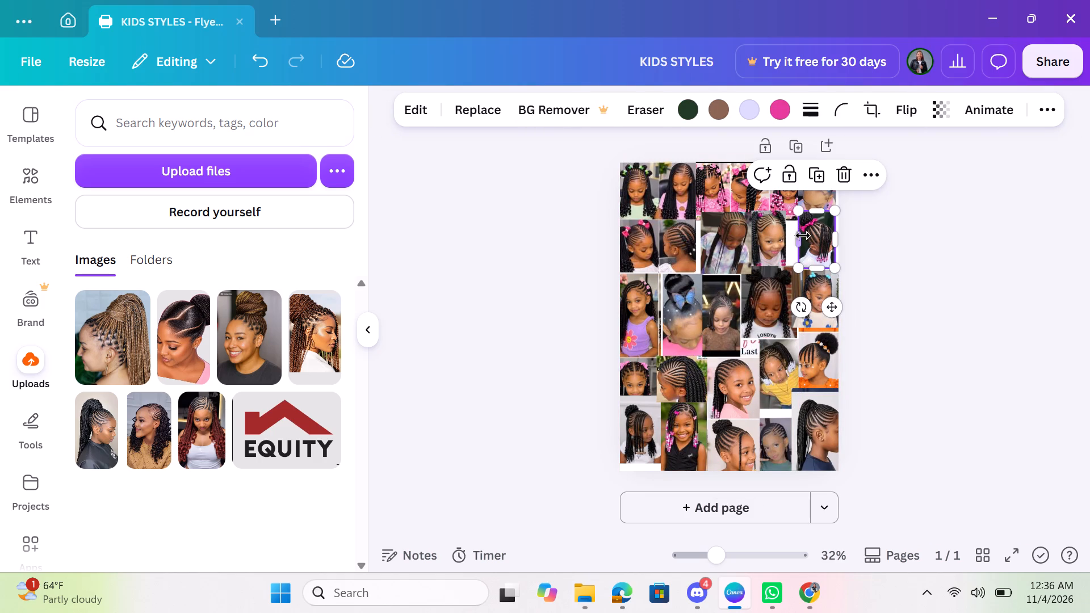
left_click_drag(802, 236, 793, 237)
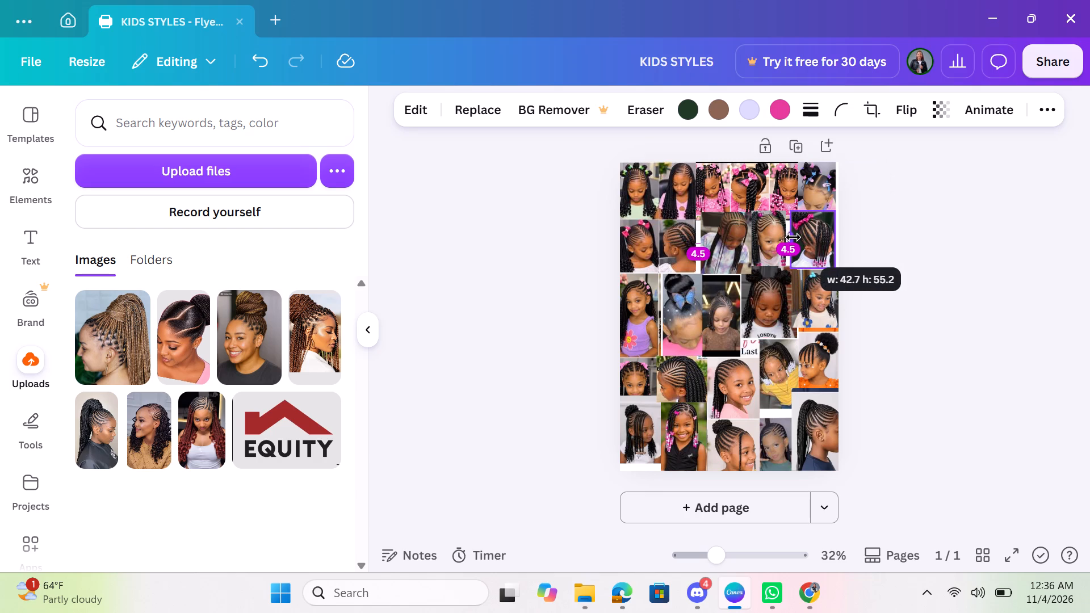
left_click_drag(793, 237, 789, 238)
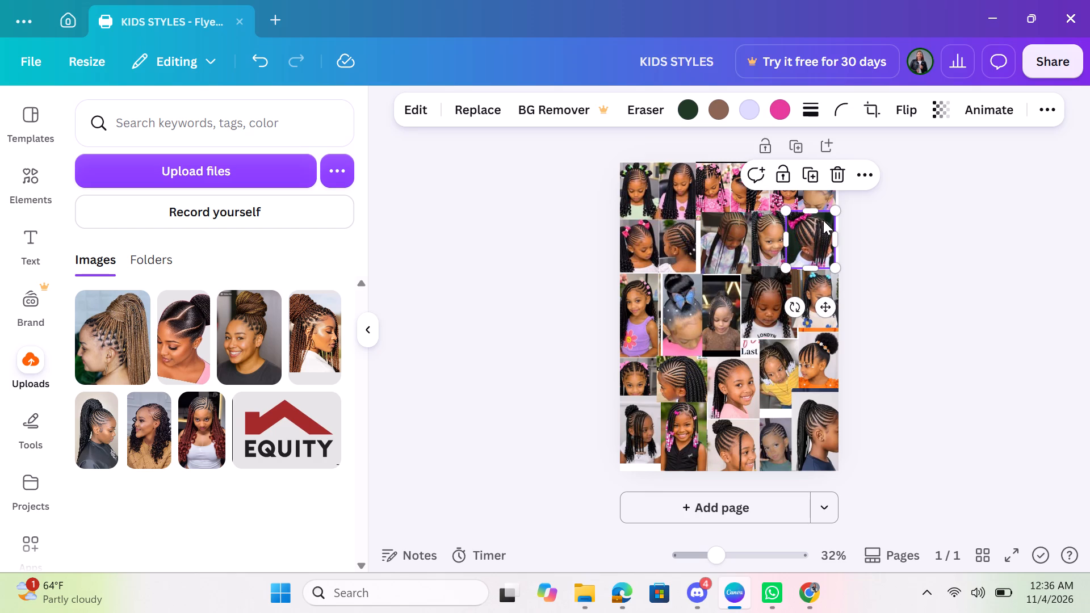
Shrink the second row's last photo slightly from its upper corner, stretch its right side past the page edge, and nudge it down.
left_click_drag(837, 208, 846, 215)
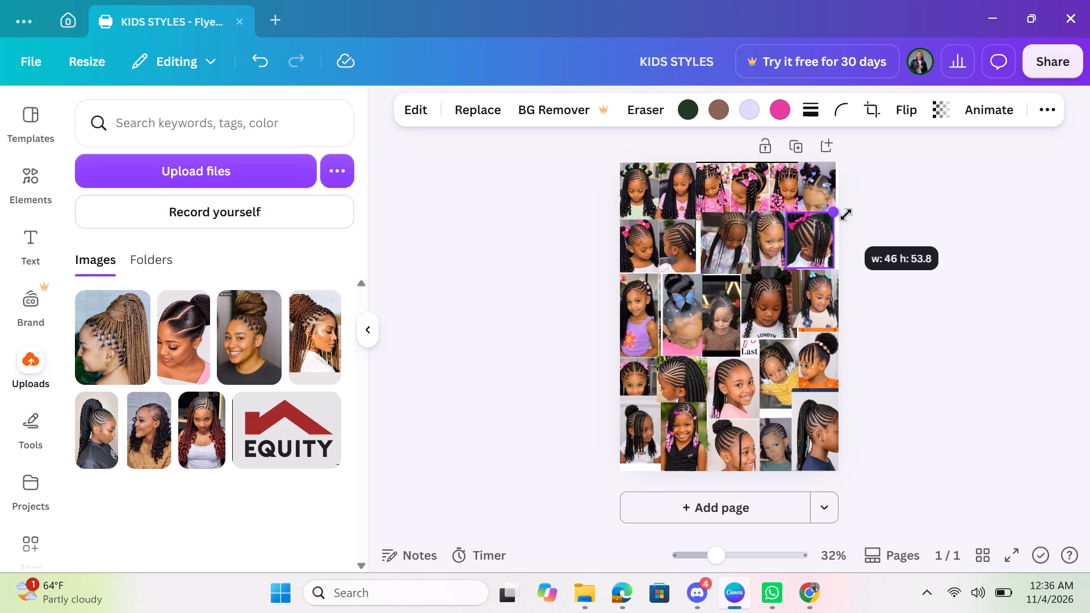
left_click_drag(846, 215, 848, 222)
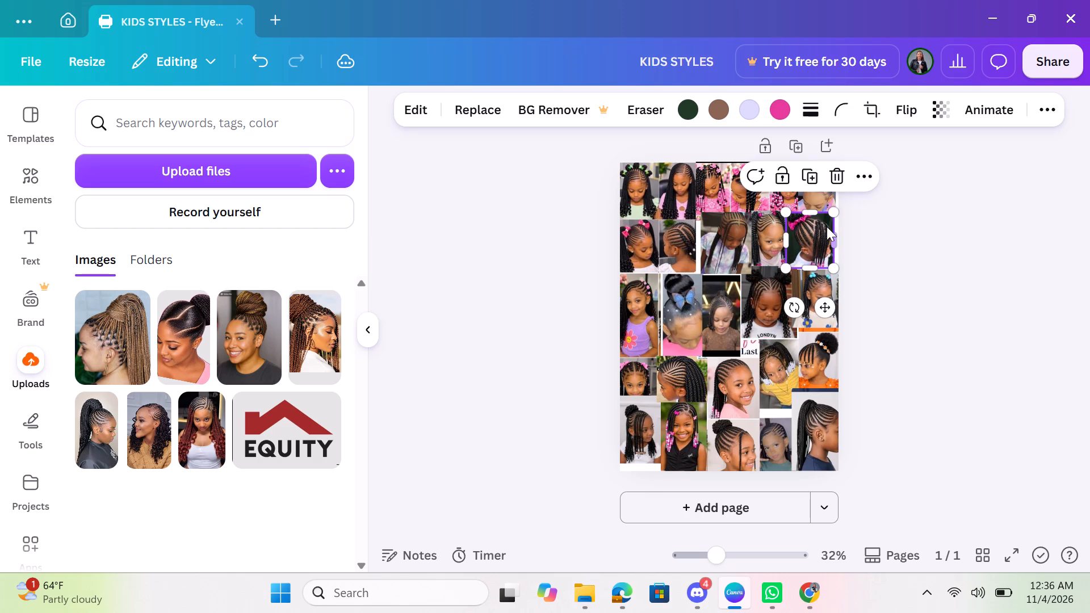
left_click_drag(827, 233, 837, 235)
left_click(824, 235)
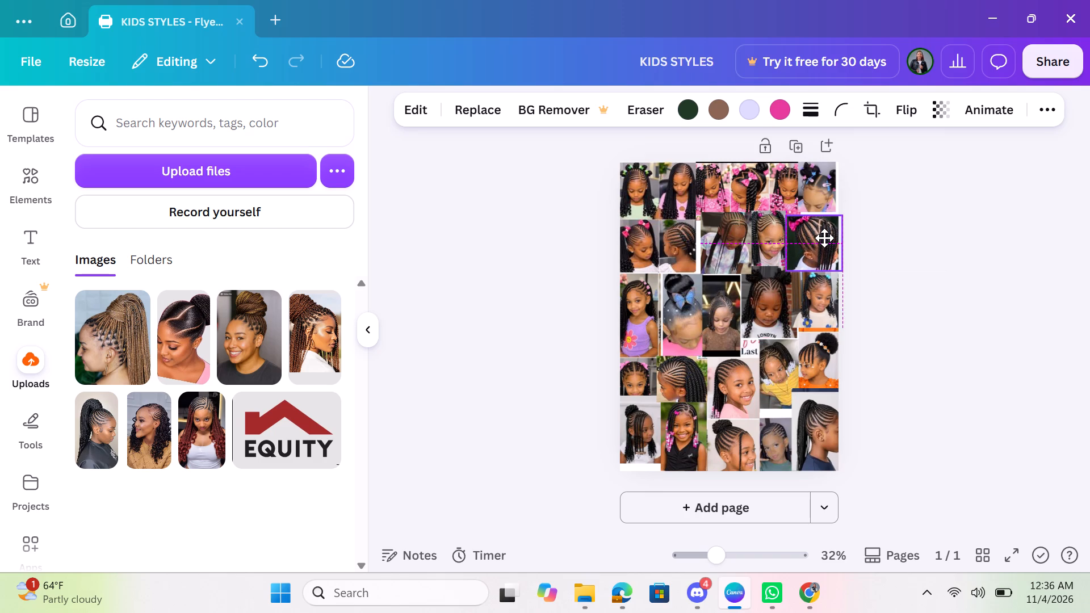
left_click(892, 237)
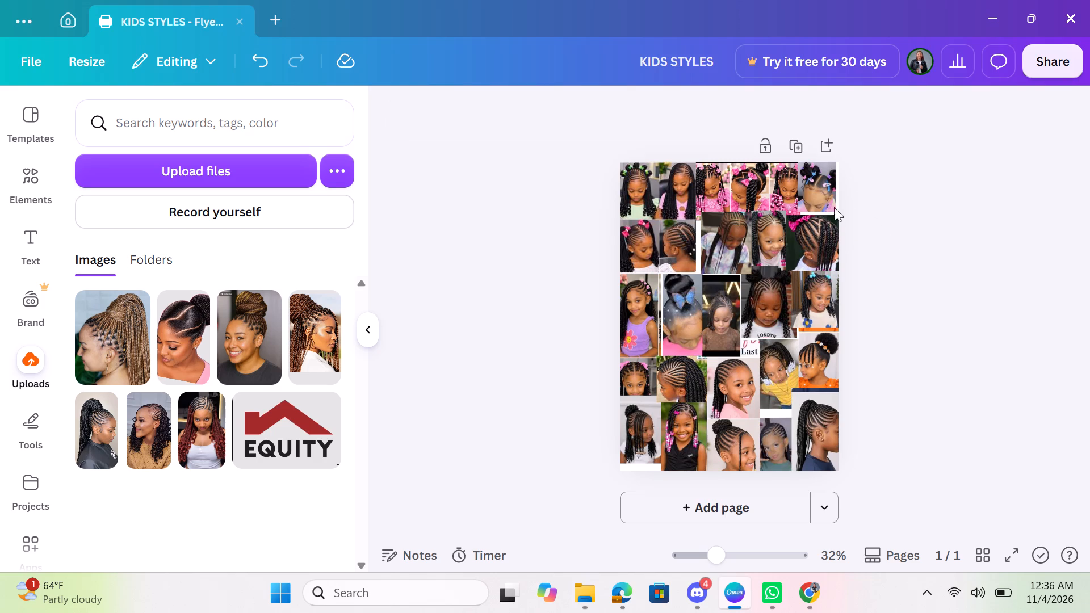
left_click(817, 207)
left_click(513, 301)
Check the design's save status.
left_click(347, 60)
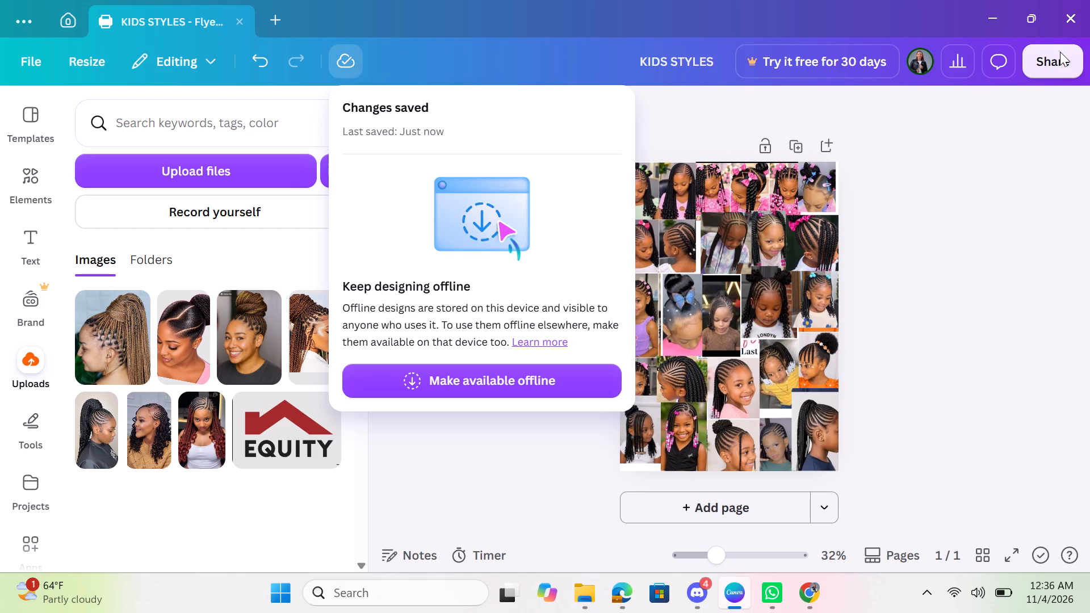
left_click(1060, 52)
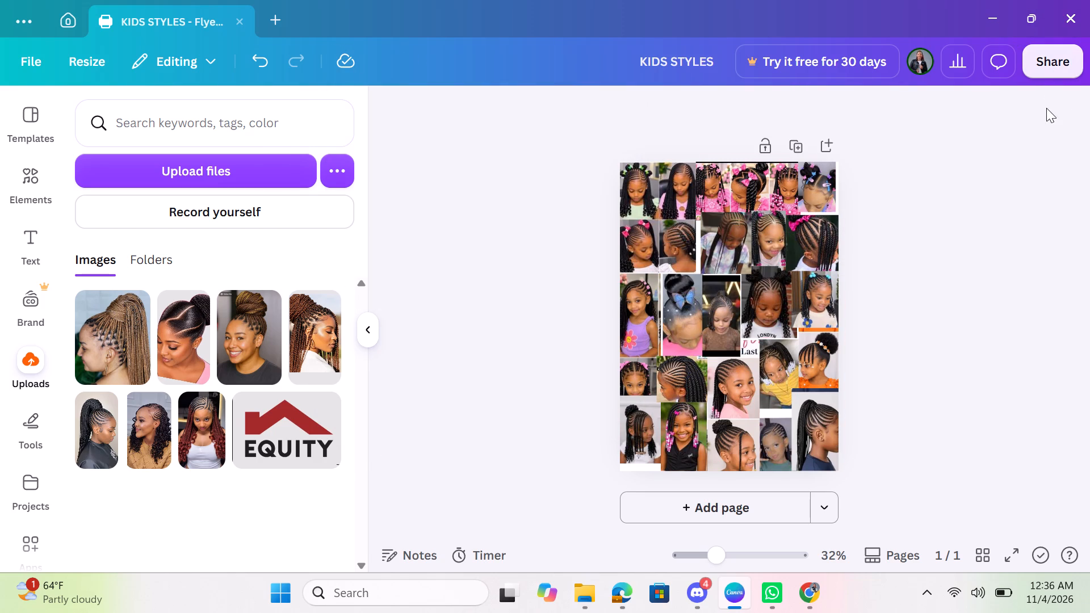
Download the design as a print PDF and save it as KIDS STYLES in Downloads, replacing the existing file.
left_click(1043, 76)
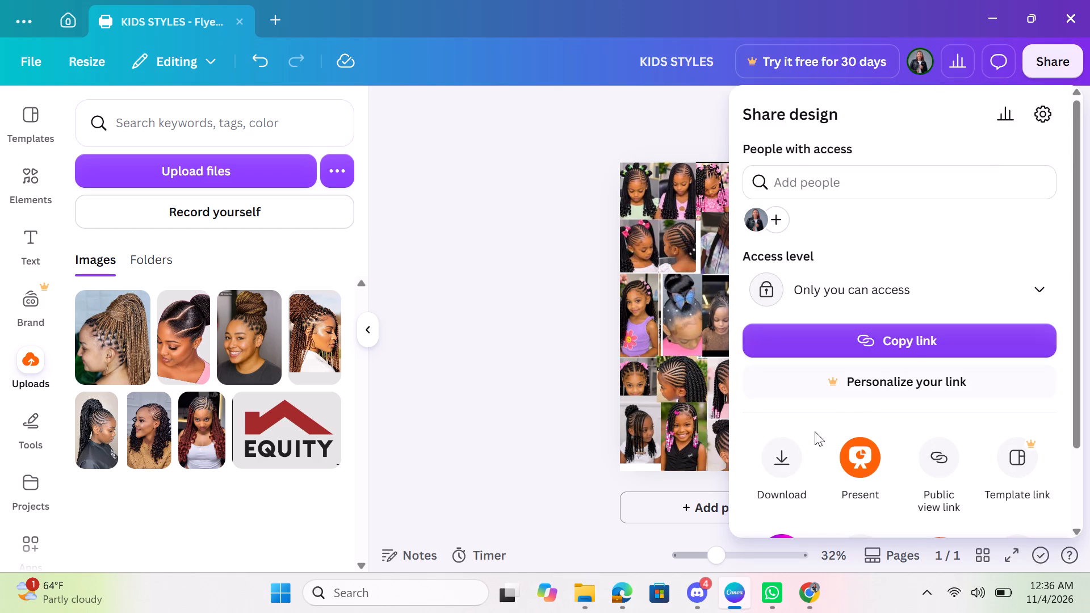
left_click(760, 472)
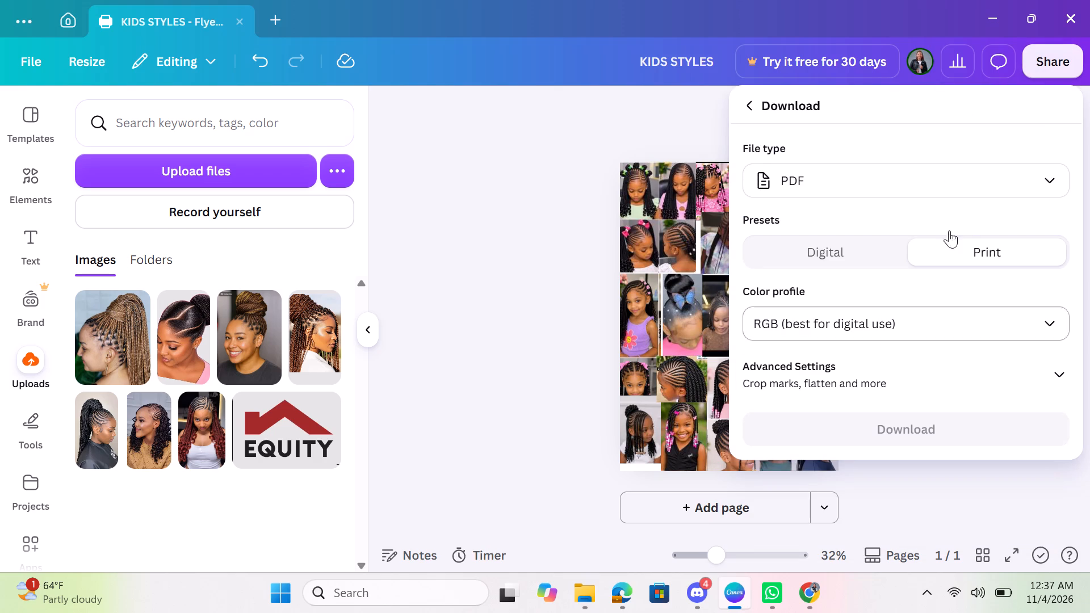
left_click(920, 436)
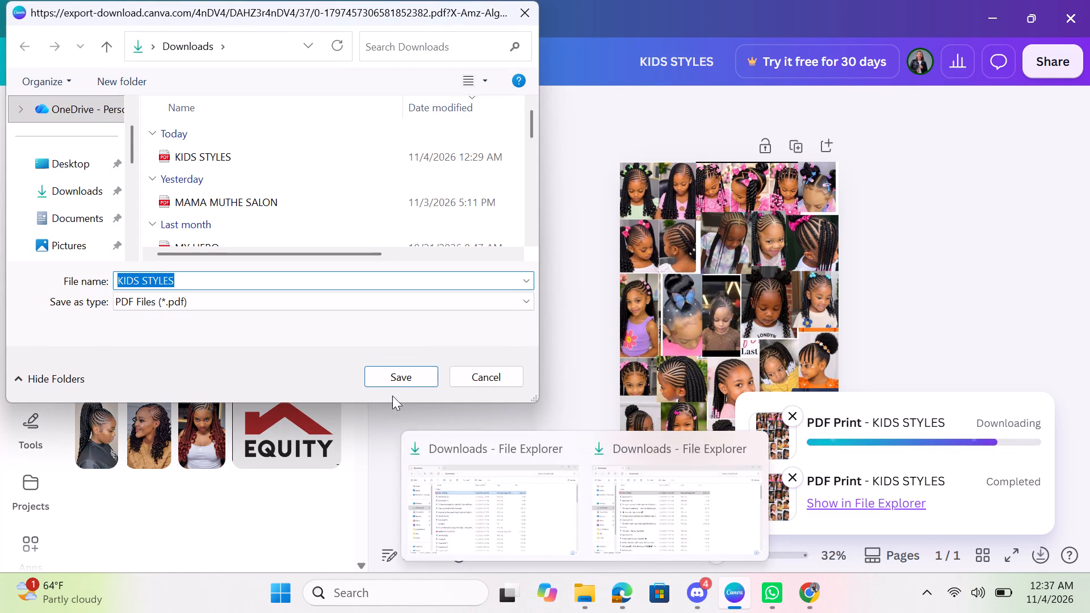
left_click(395, 372)
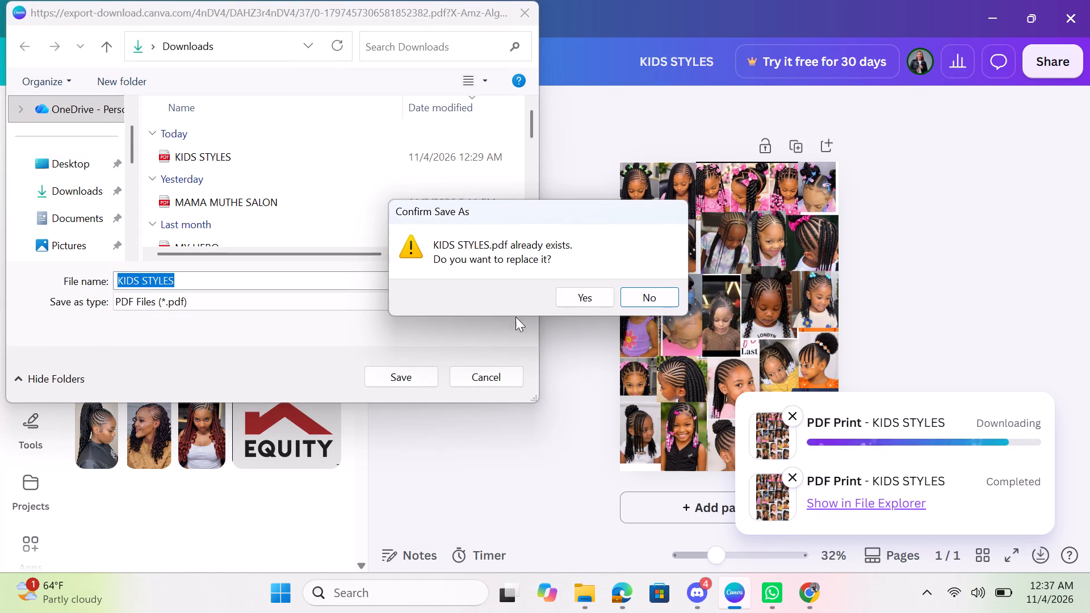
left_click(592, 289)
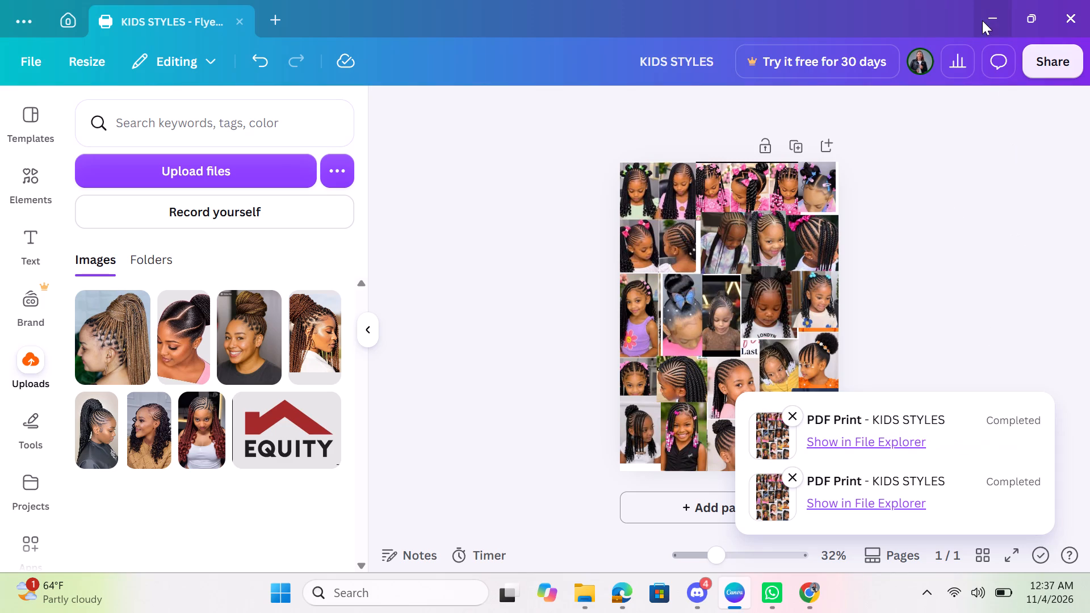
Minimize the design window and the Downloads folder window behind it.
left_click(986, 2)
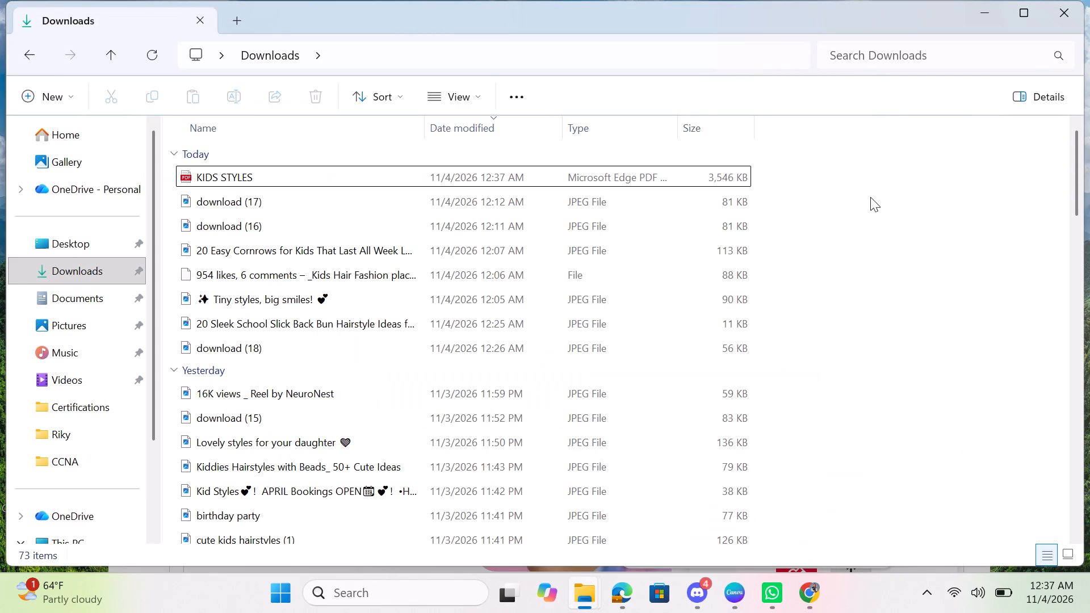
left_click(987, 22)
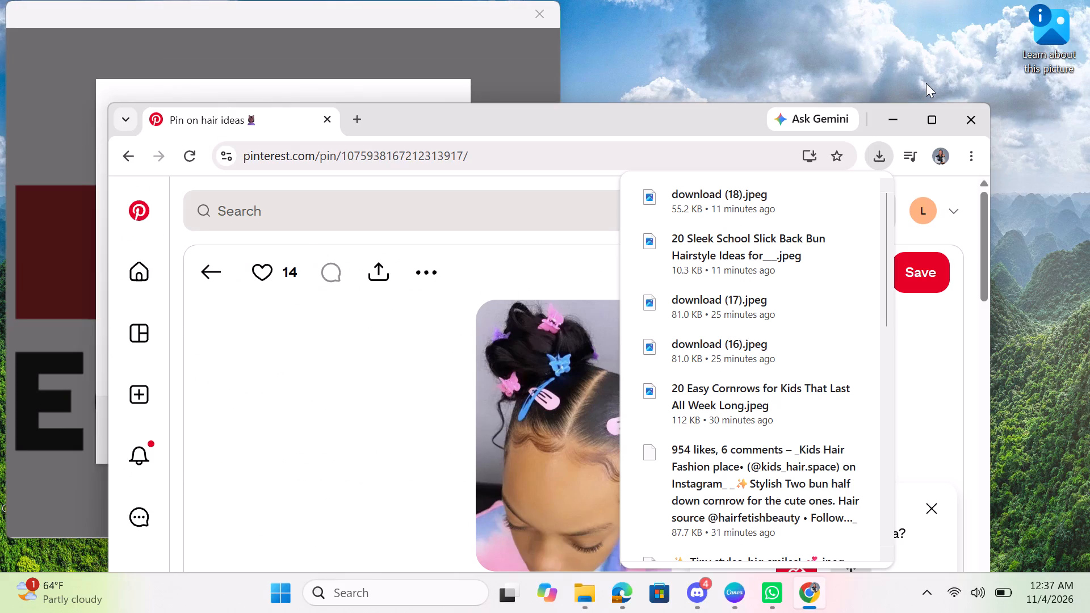
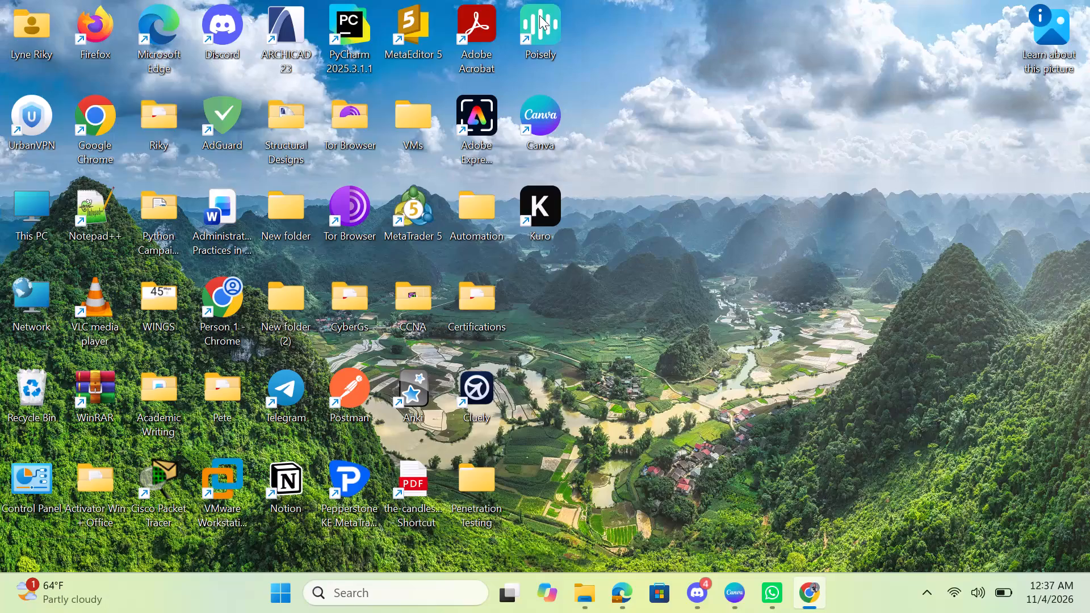
Open the KIDS STYLES PDF from the Downloads folder.
double_click(174, 136)
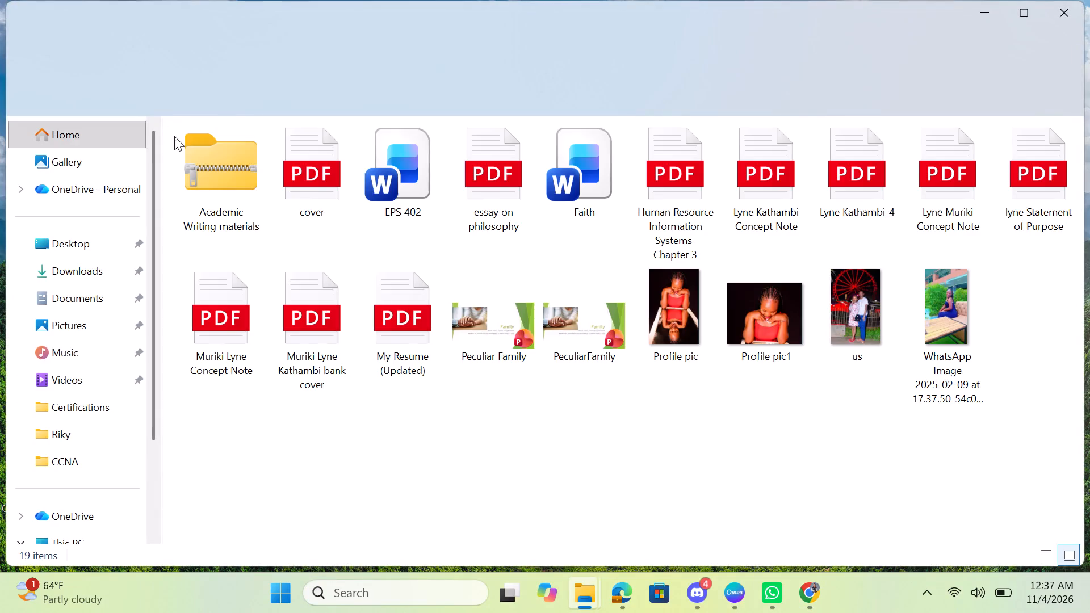
double_click(101, 271)
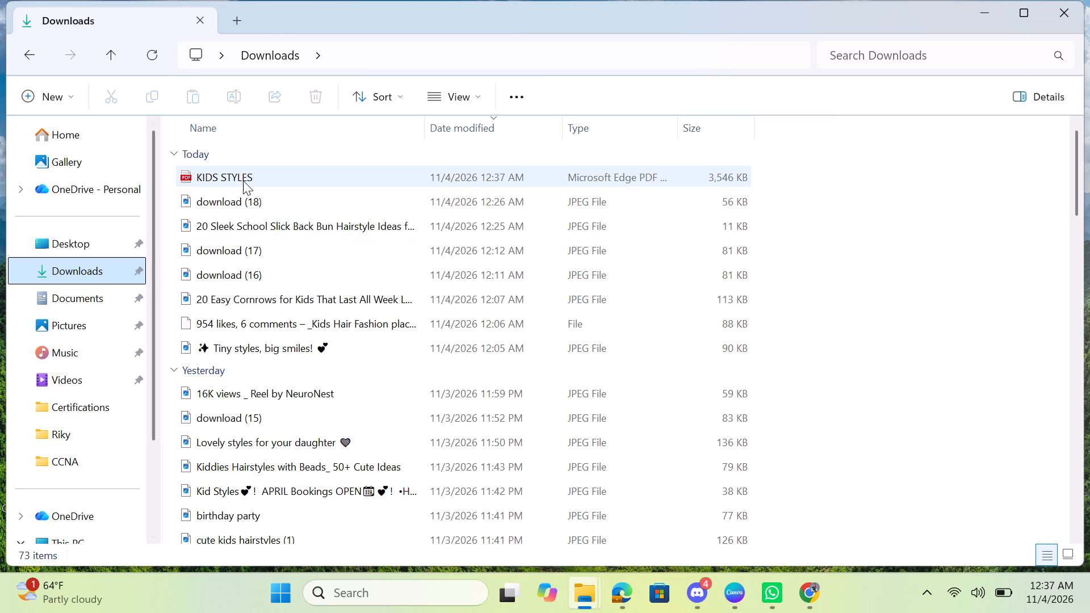
double_click(243, 175)
left_click(243, 175)
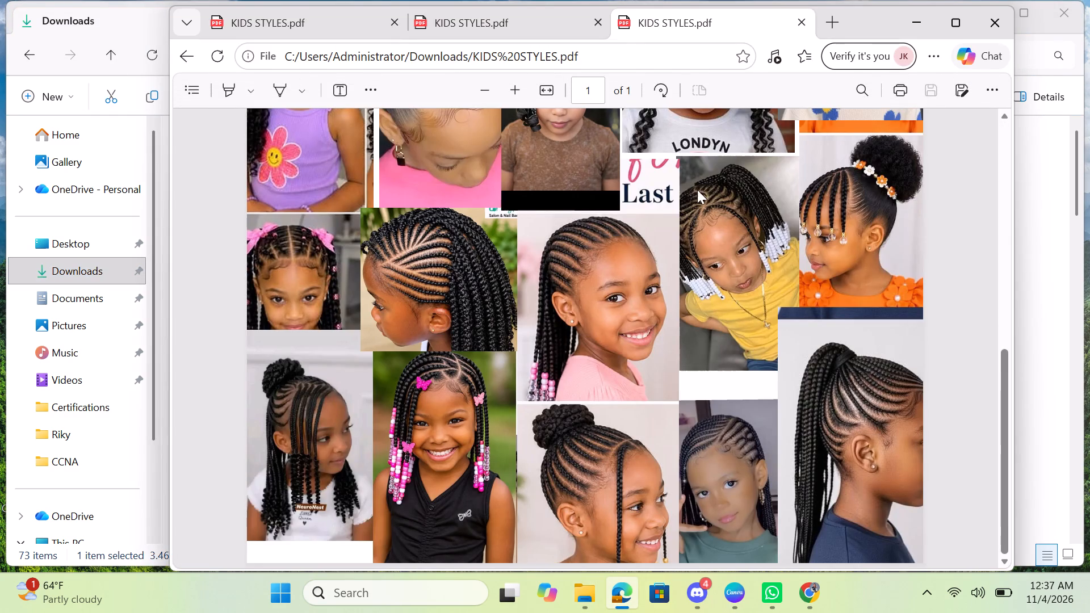
Examine the exported collage from bottom to top and back for remaining white gaps between the hairstyle photos.
scroll(631, 219, "up", 2)
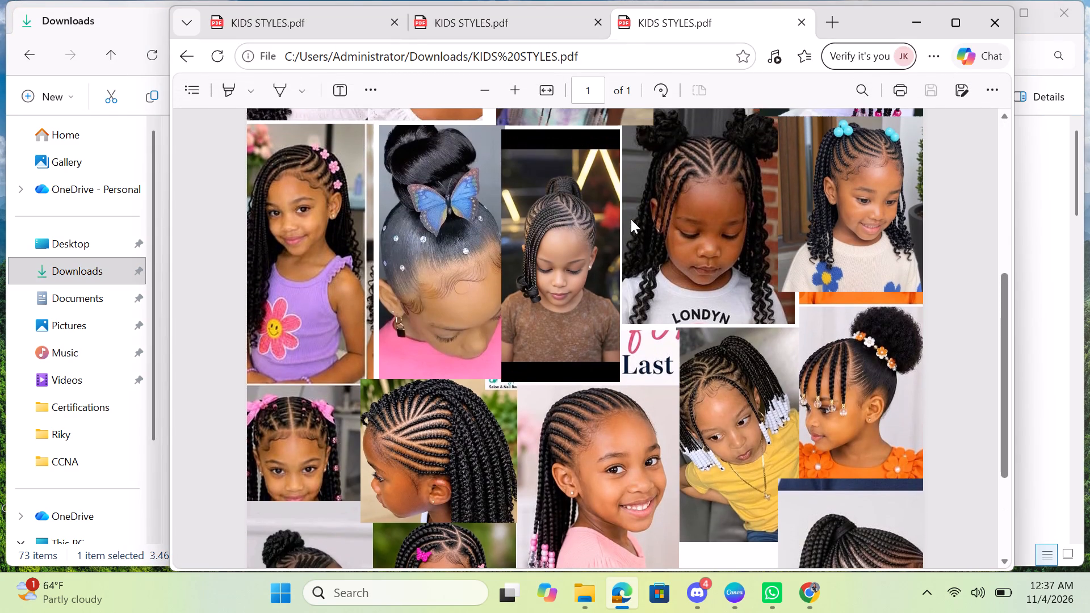
scroll(631, 219, "up", 4)
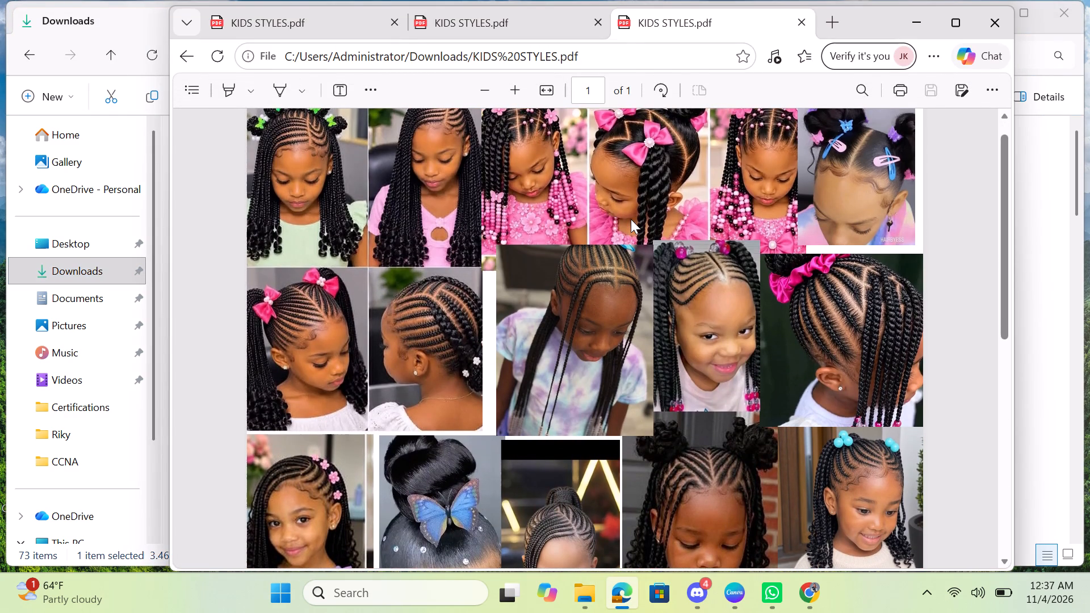
scroll(631, 219, "up", 1)
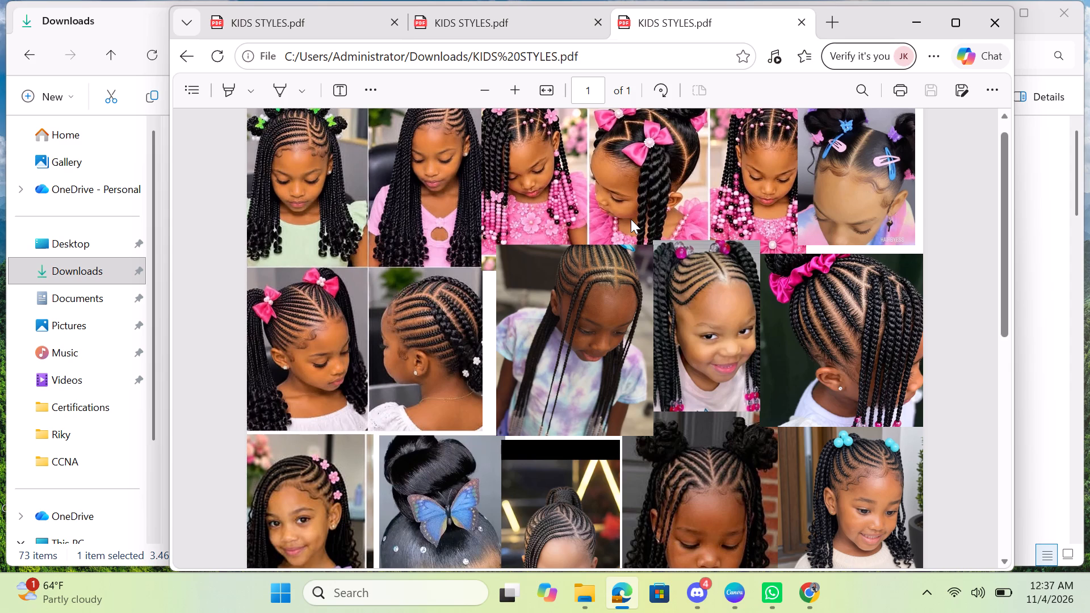
scroll(631, 219, "up", 1)
scroll(631, 219, "down", 6)
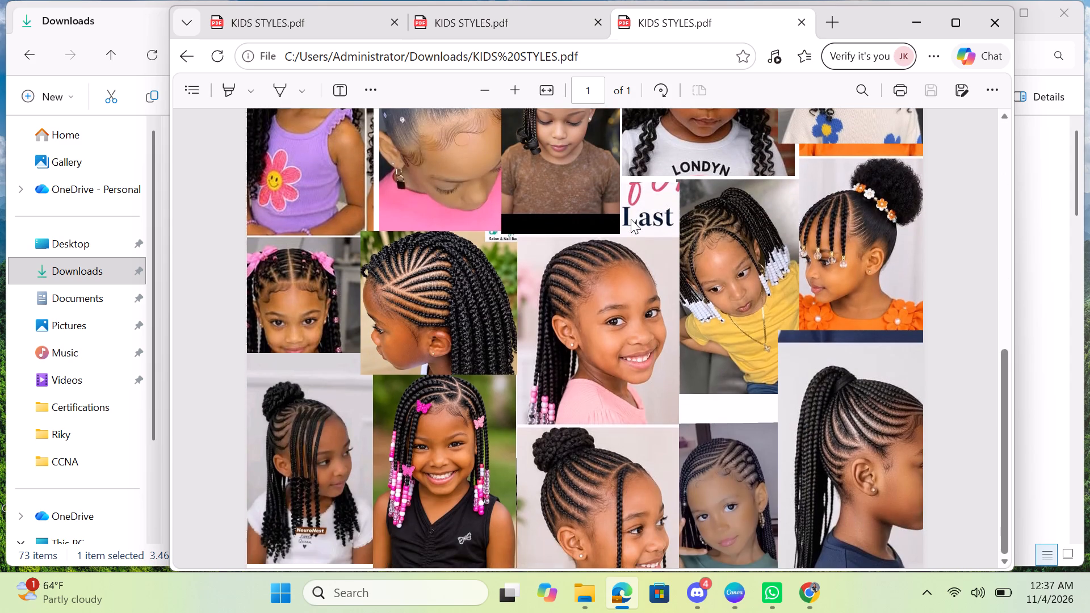
scroll(631, 219, "down", 1)
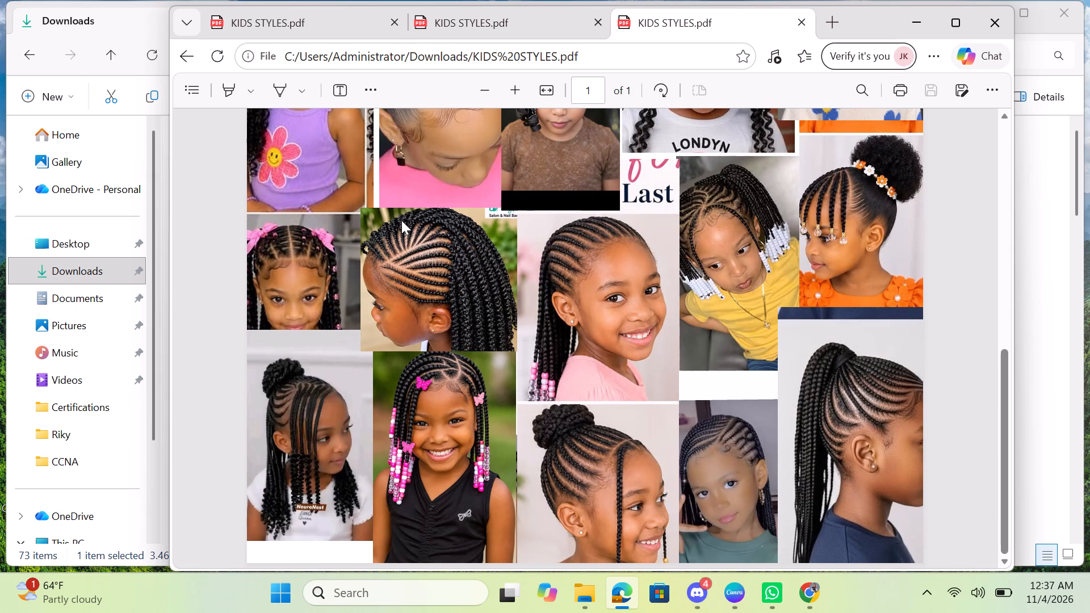
Leave the PDF and return to the Downloads folder window.
left_click(180, 52)
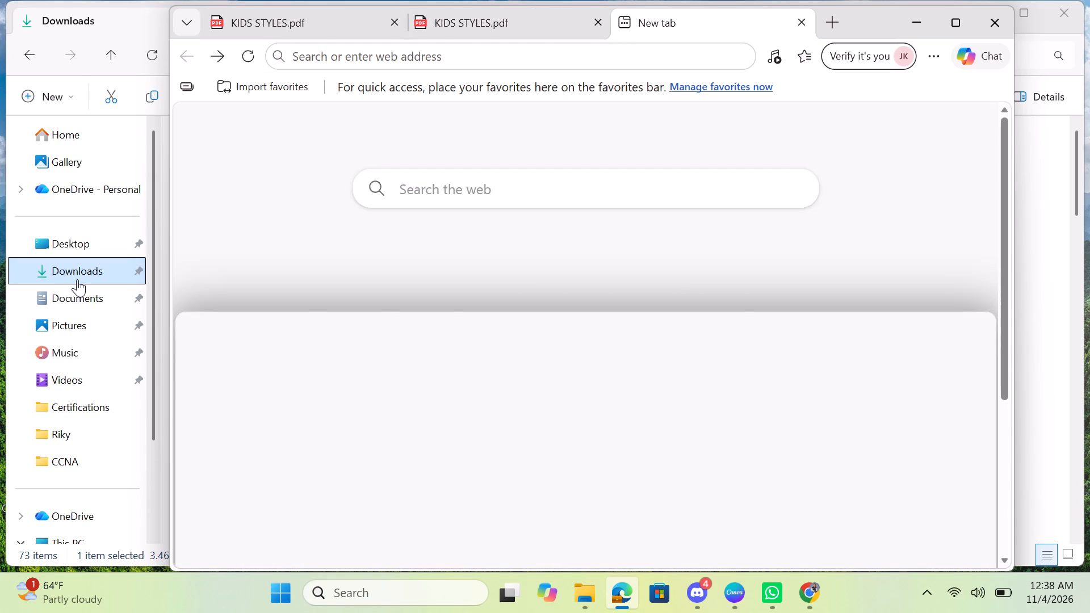
left_click(77, 280)
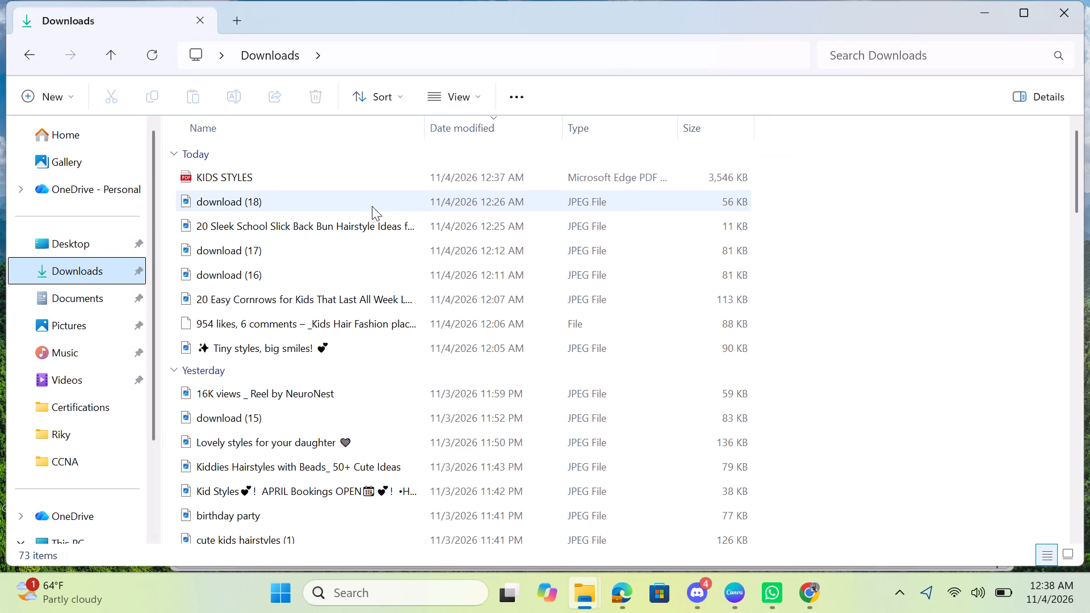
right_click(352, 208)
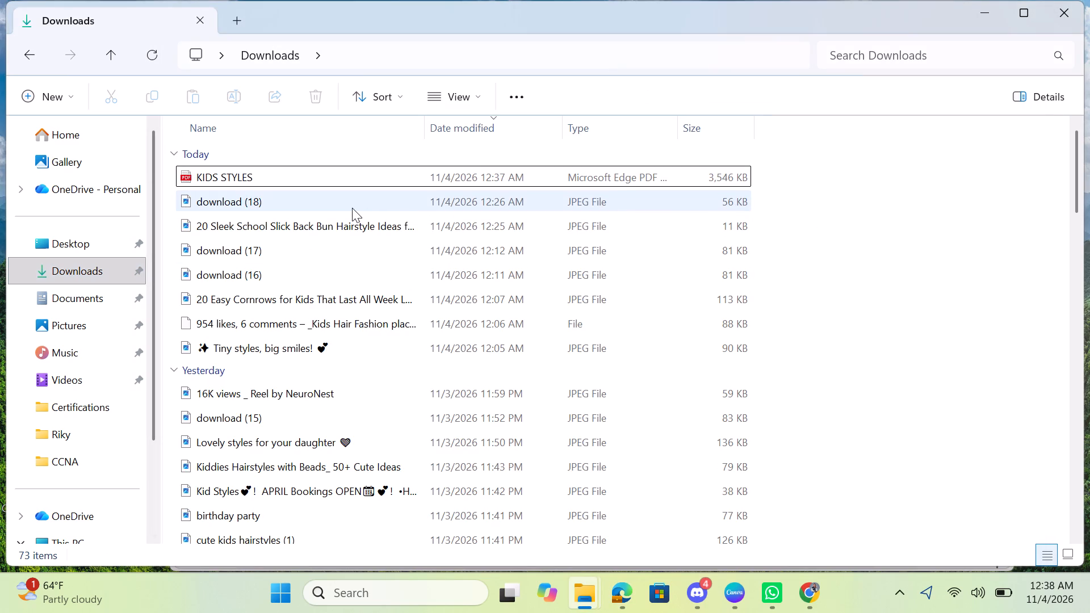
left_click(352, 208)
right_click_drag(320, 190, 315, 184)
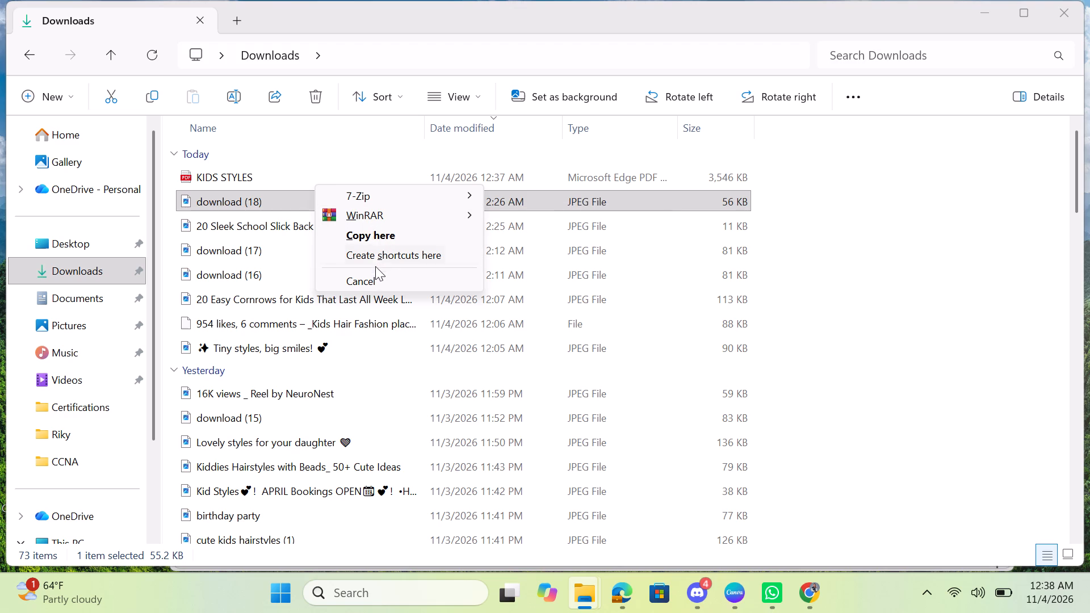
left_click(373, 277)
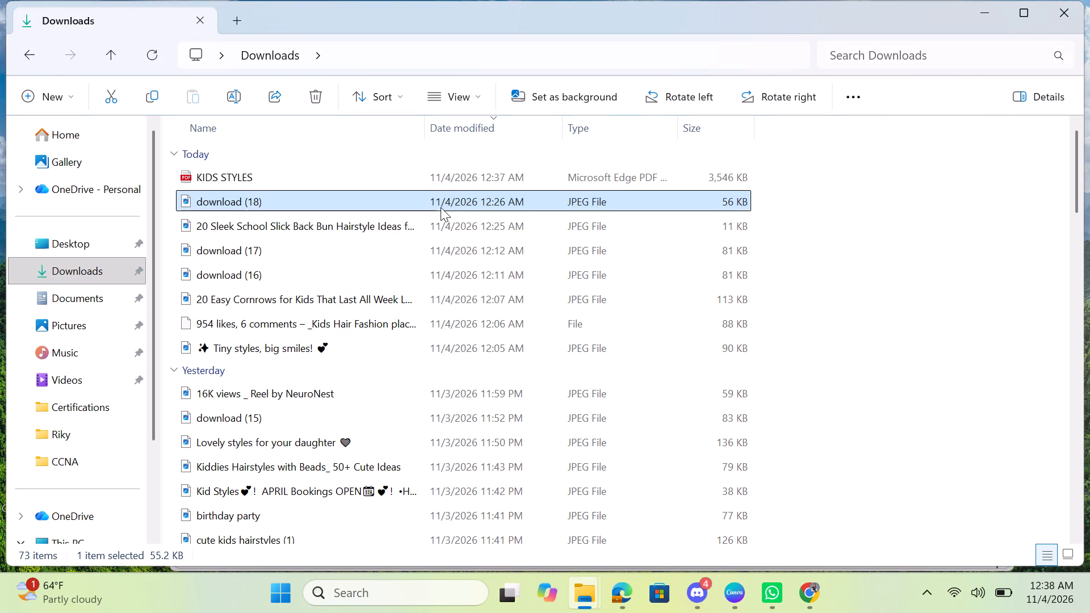
Delete the image download (18) from the Downloads folder.
right_click(441, 203)
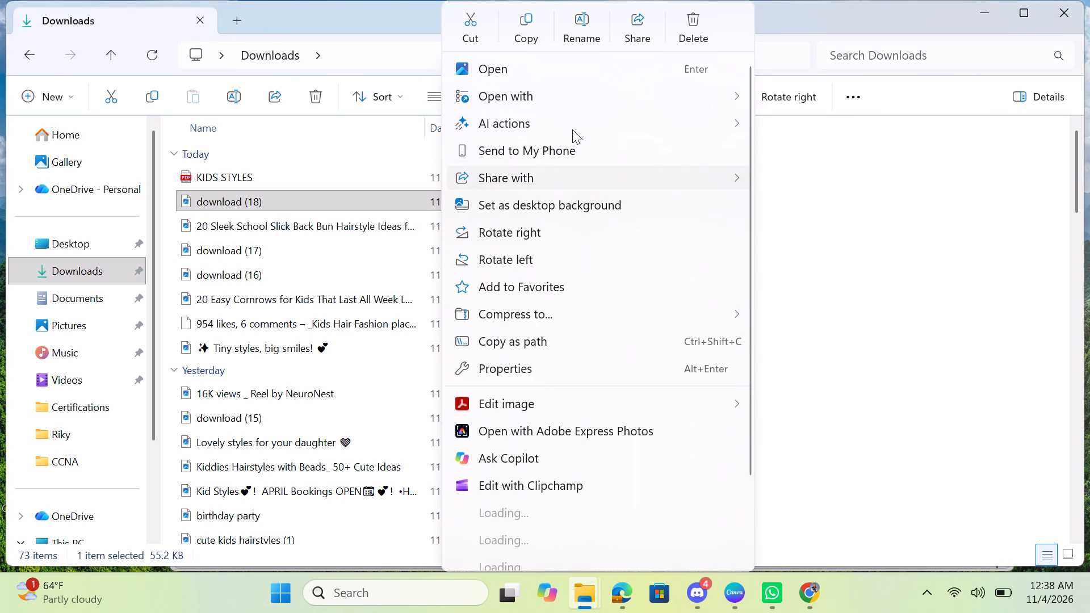
left_click(696, 27)
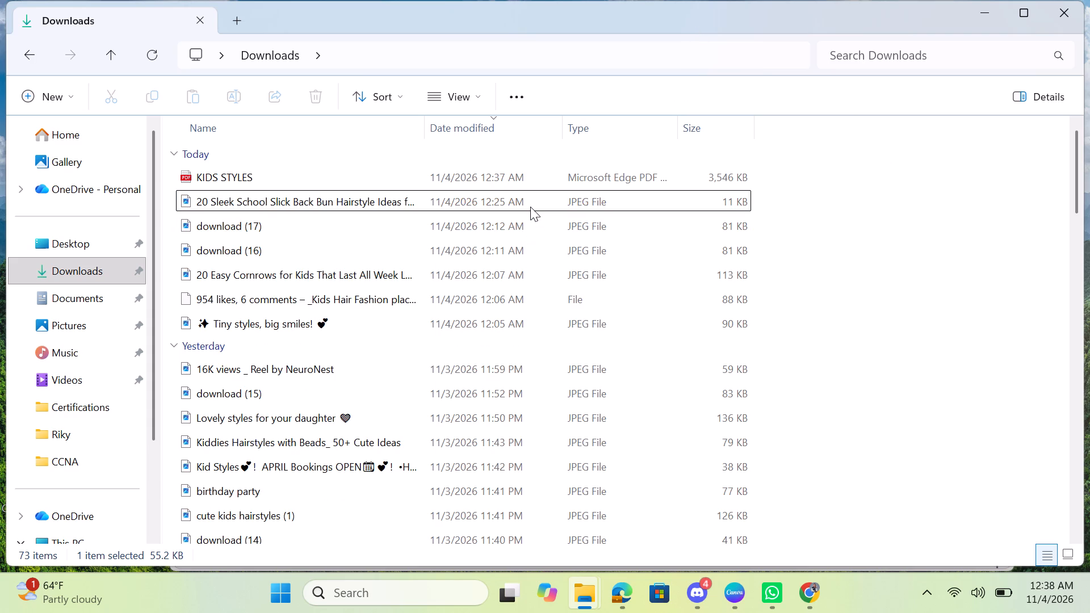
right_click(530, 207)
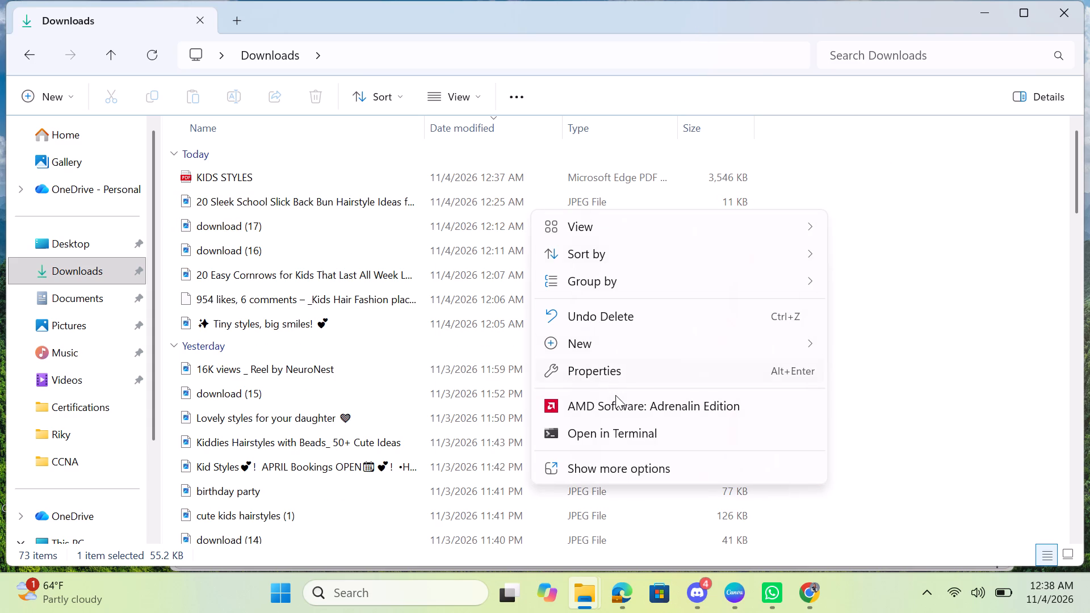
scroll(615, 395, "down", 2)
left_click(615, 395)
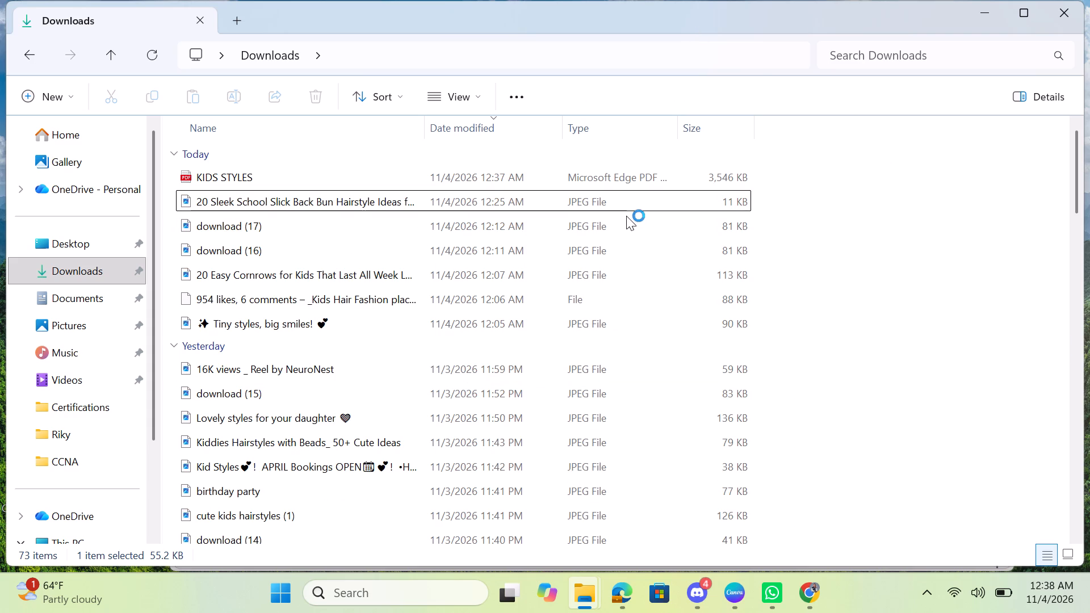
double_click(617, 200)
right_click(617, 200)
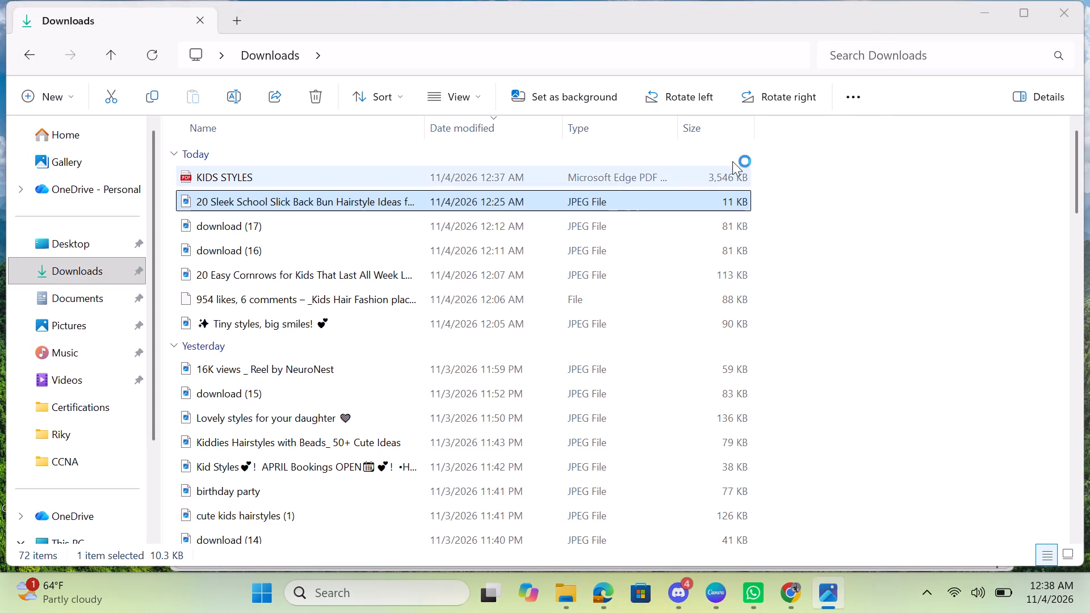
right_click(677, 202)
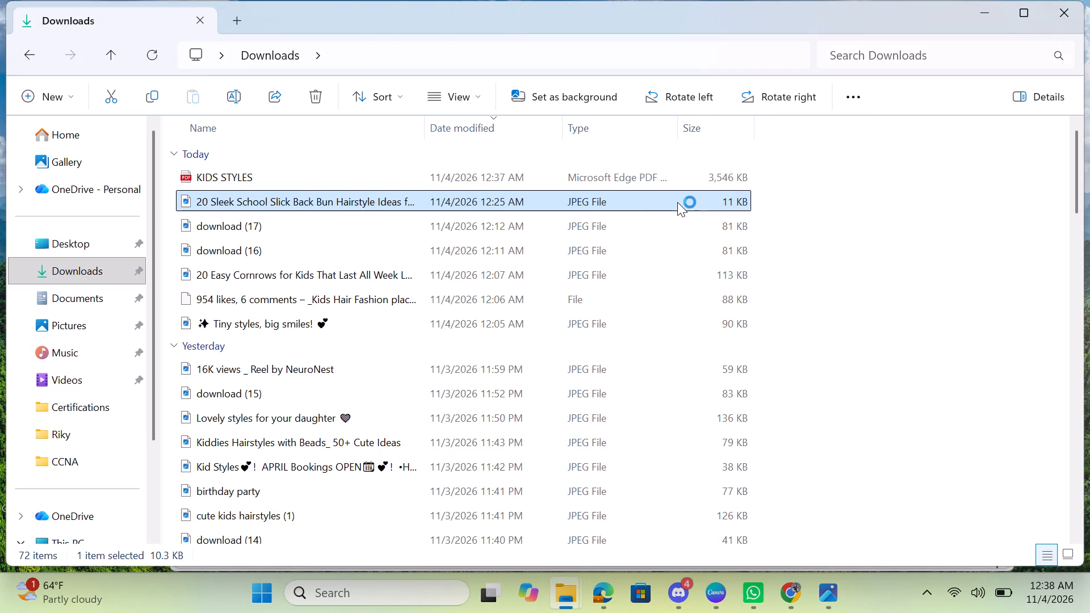
Delete the 20 Sleek School Slick Back Bun Hairstyle Ideas image from the Downloads folder.
right_click(677, 202)
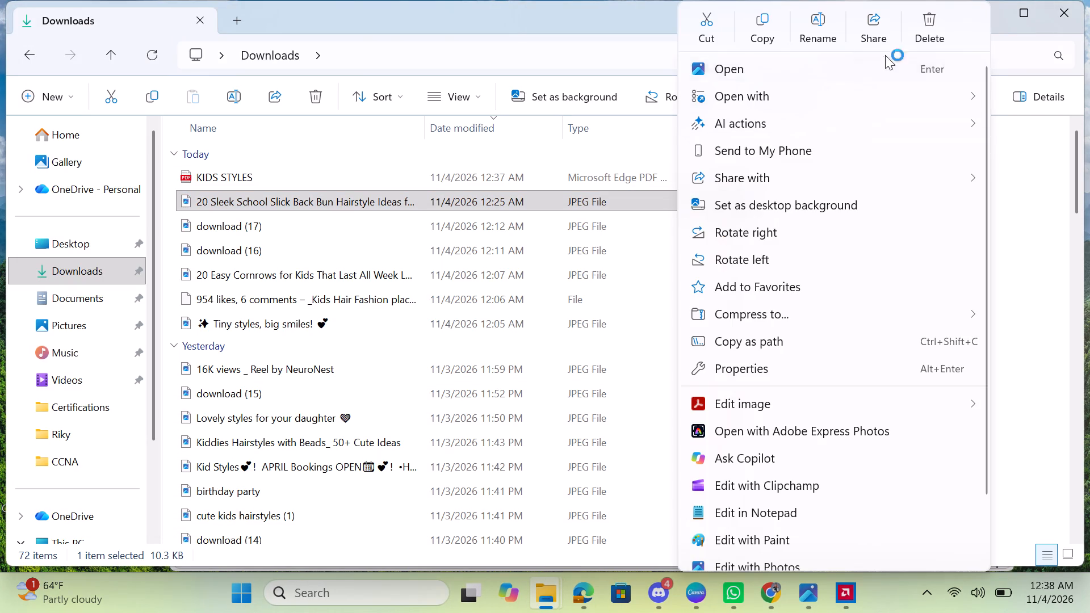
left_click(923, 40)
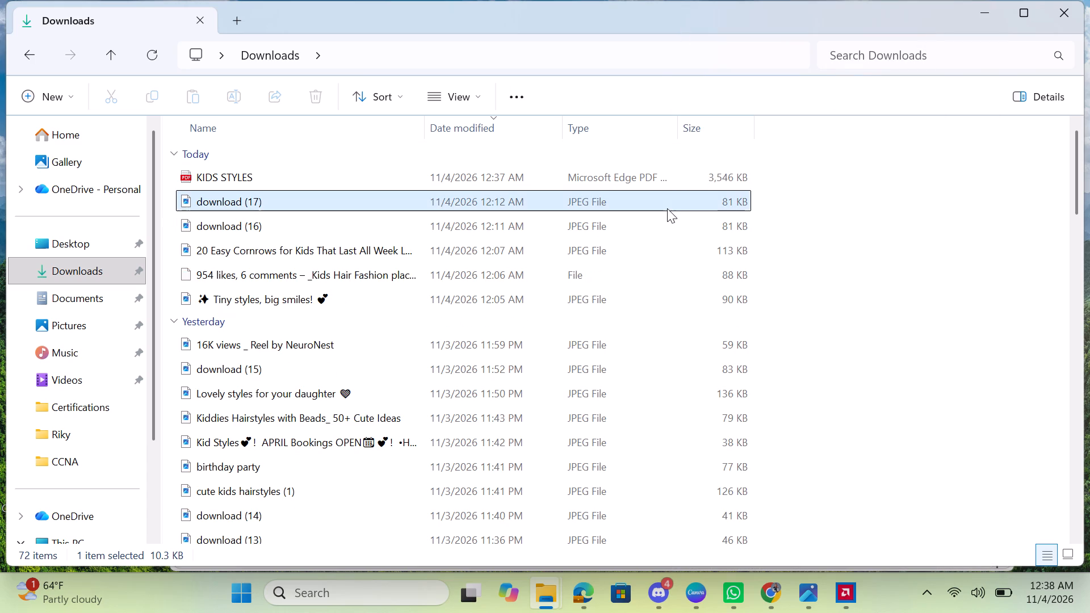
Delete the images download (17) and download (16) from the Downloads folder.
right_click(666, 208)
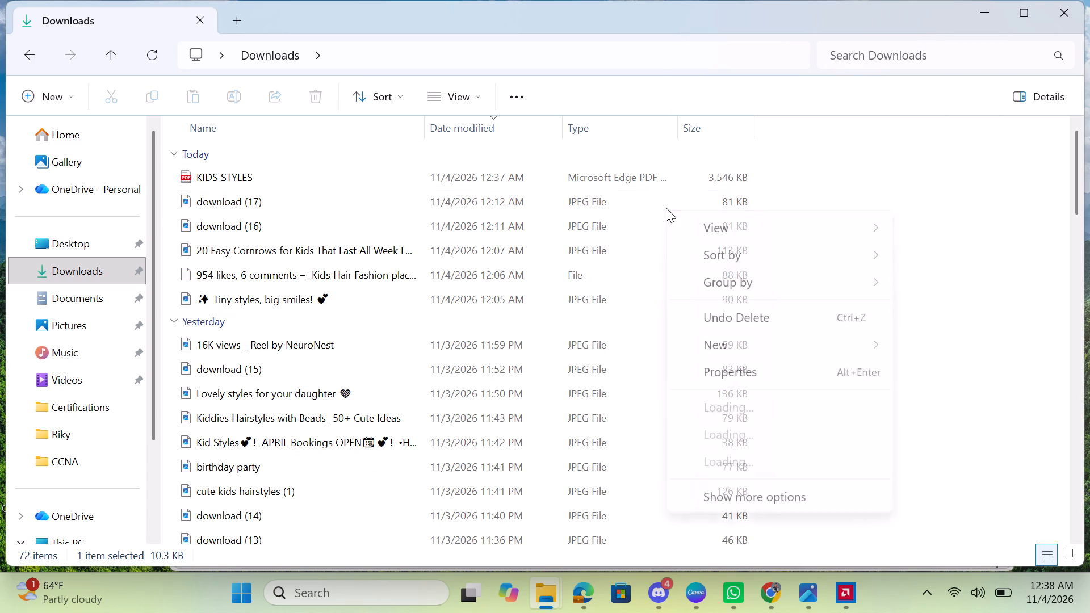
left_click(666, 208)
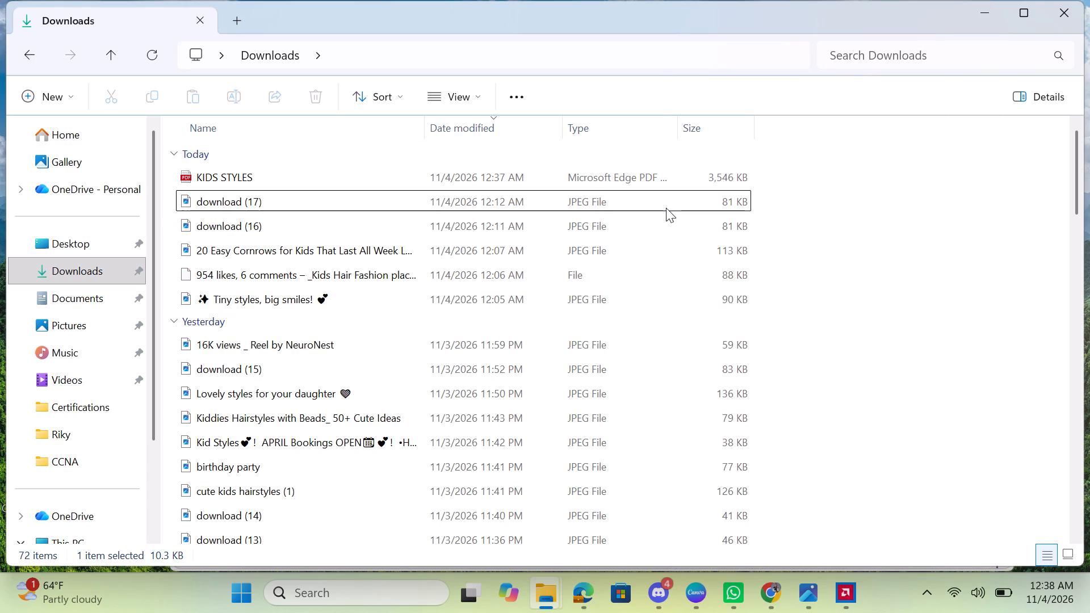
left_click(666, 208)
right_click(666, 208)
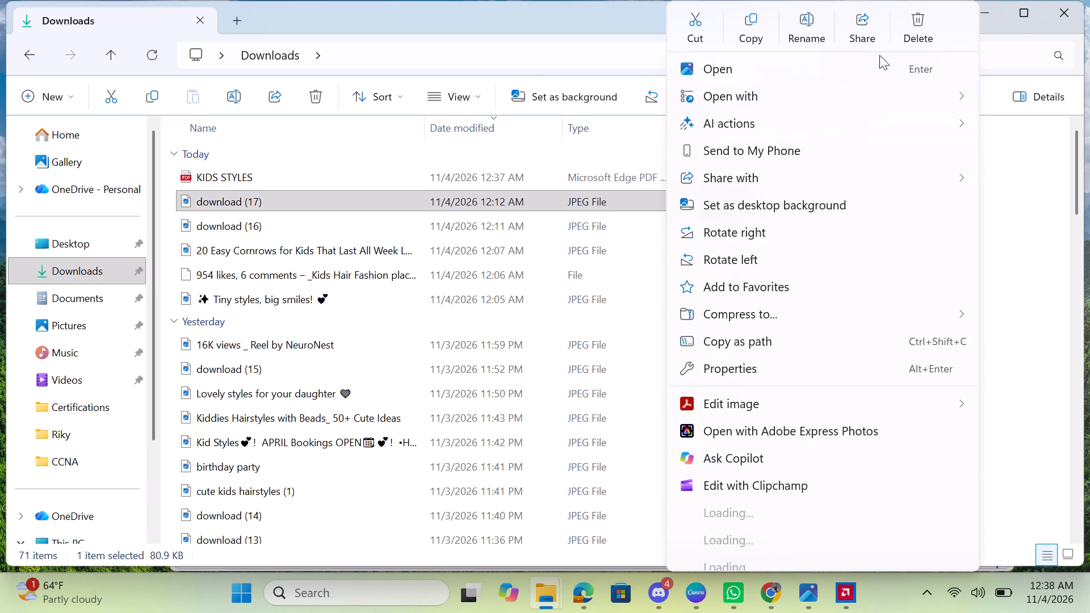
left_click(918, 32)
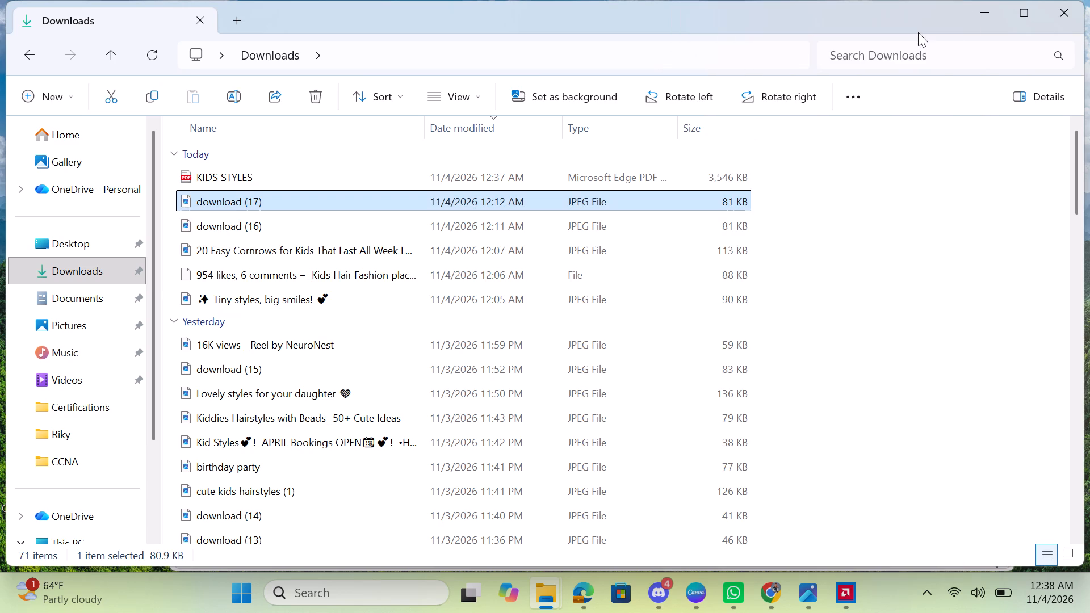
left_click(718, 201)
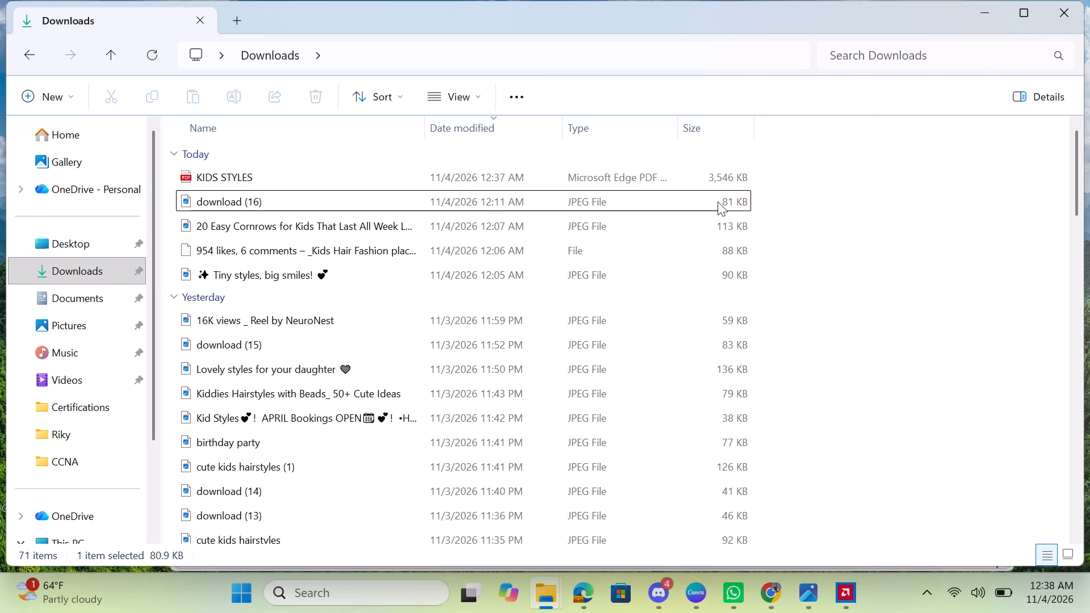
right_click(718, 201)
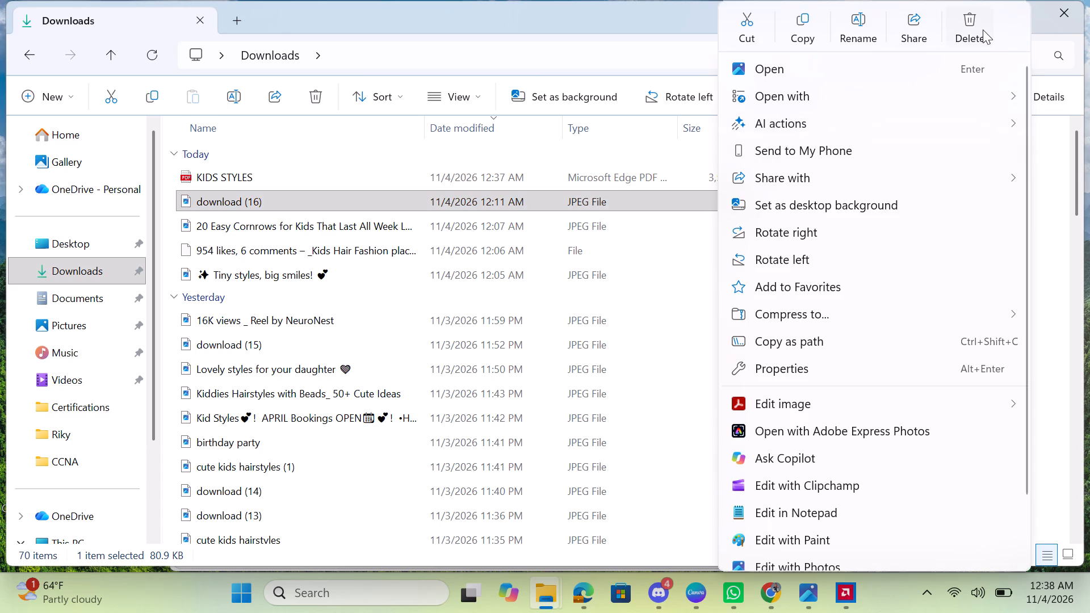
left_click(982, 28)
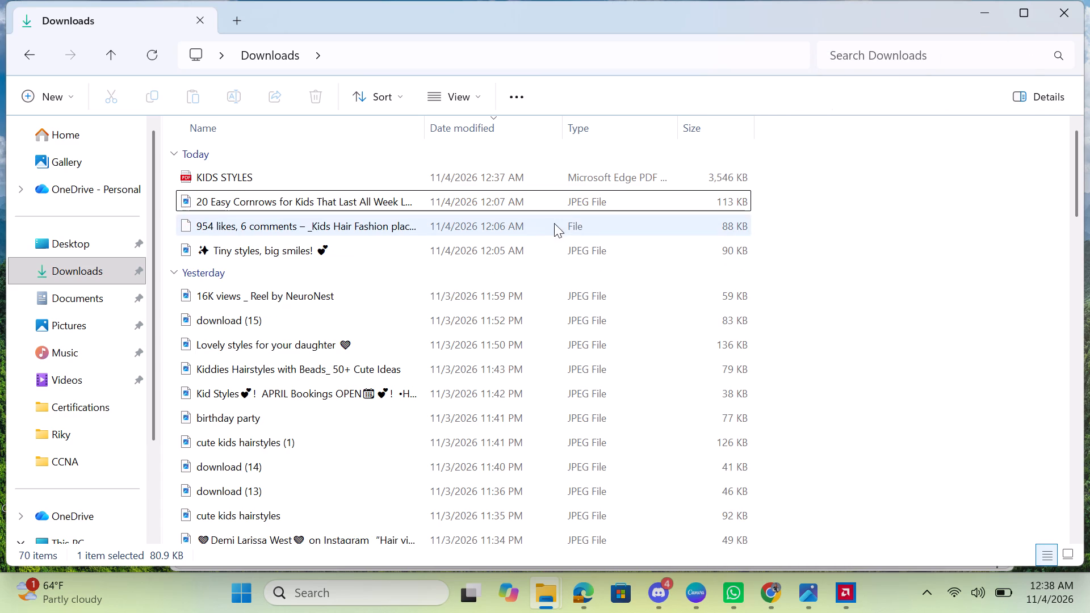
Delete today's remaining hairstyle files: 20 Easy Cornrows for Kids, 954 likes, 6 comments, and Tiny styles, big smiles!
left_click(572, 209)
right_click(572, 209)
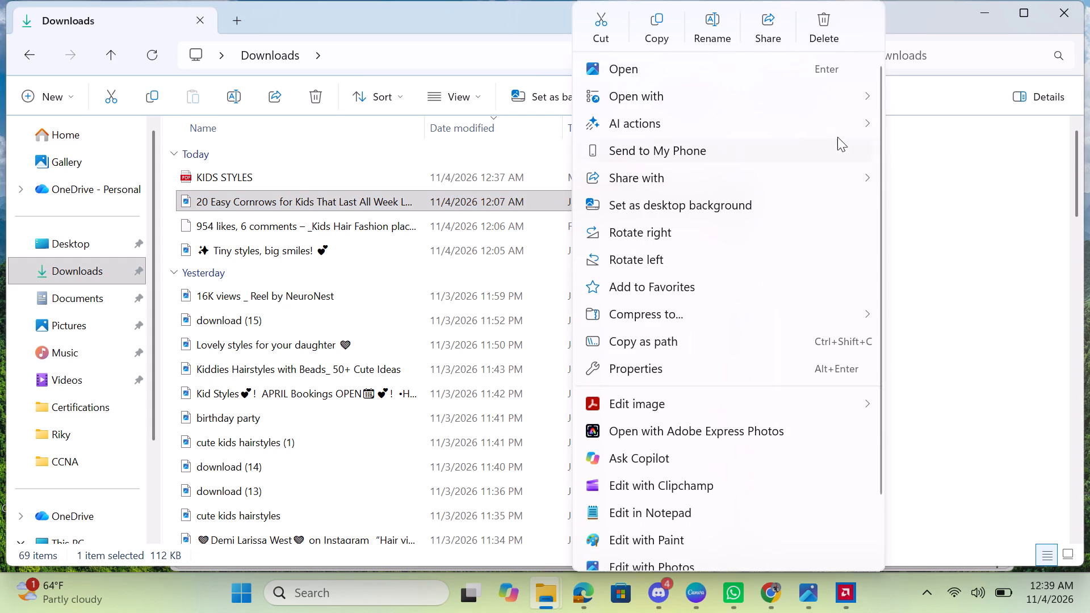
left_click(825, 23)
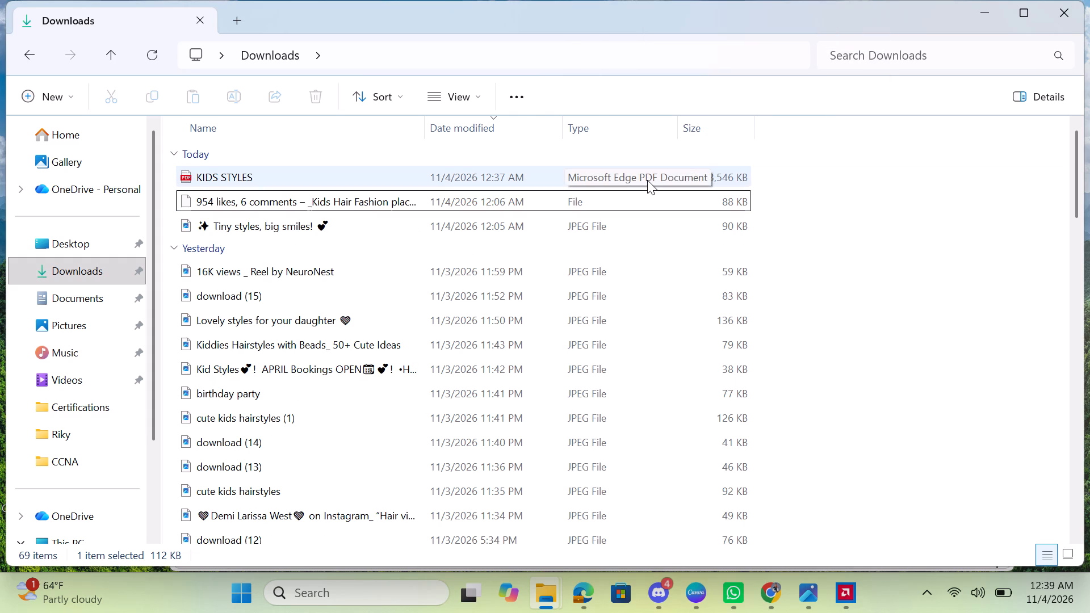
left_click(639, 196)
right_click(639, 196)
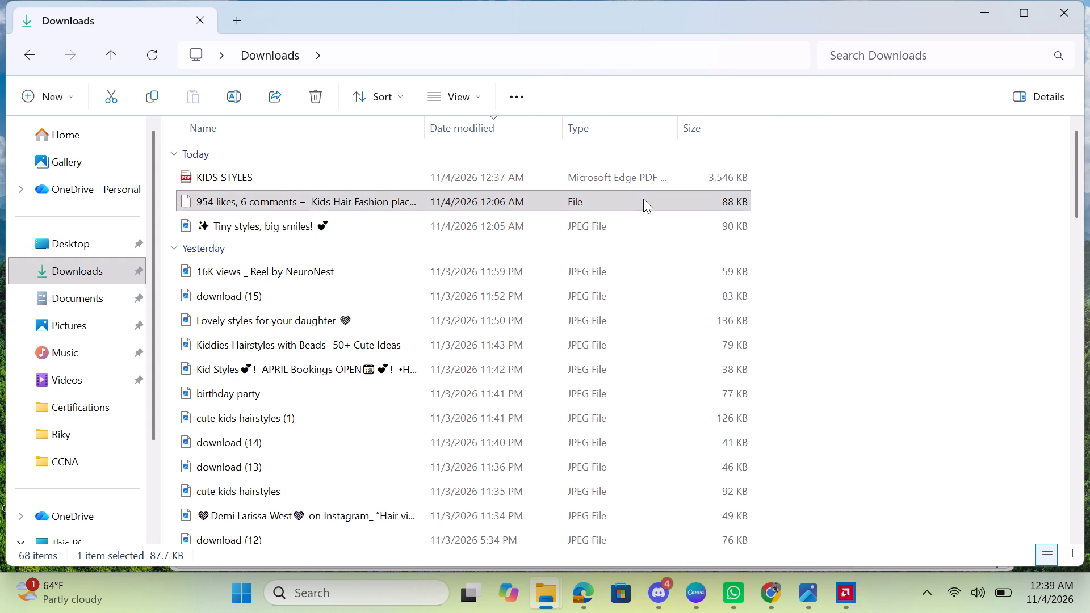
left_click(880, 156)
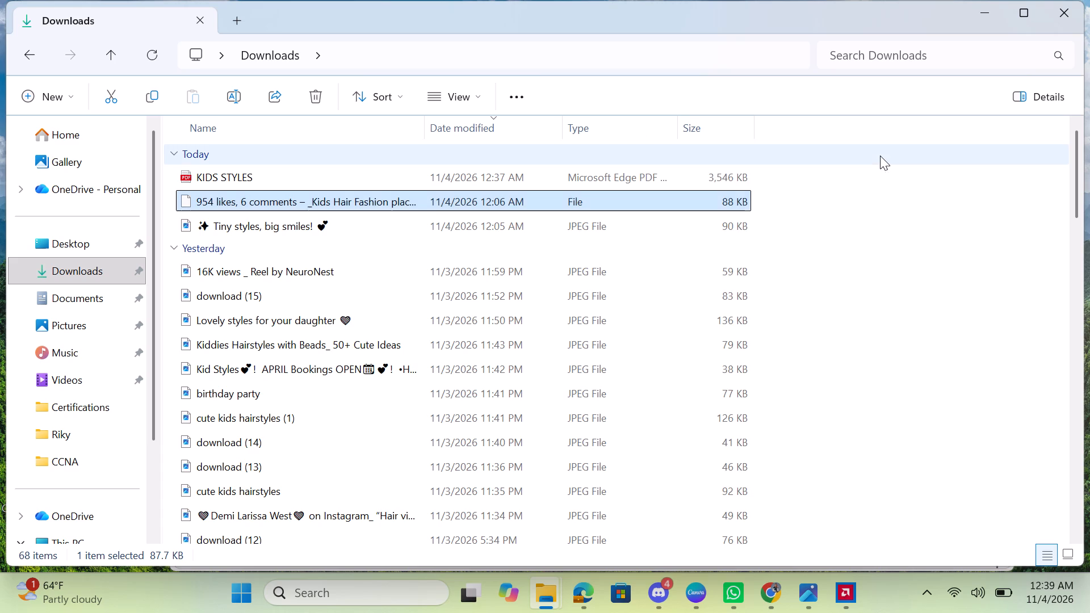
left_click(702, 201)
right_click(702, 201)
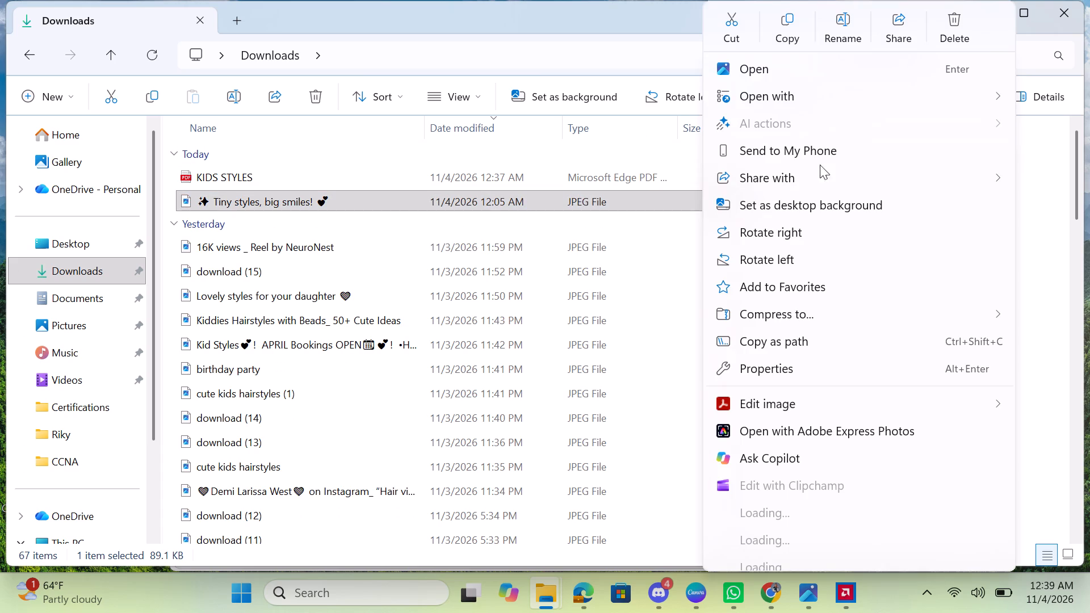
left_click(962, 25)
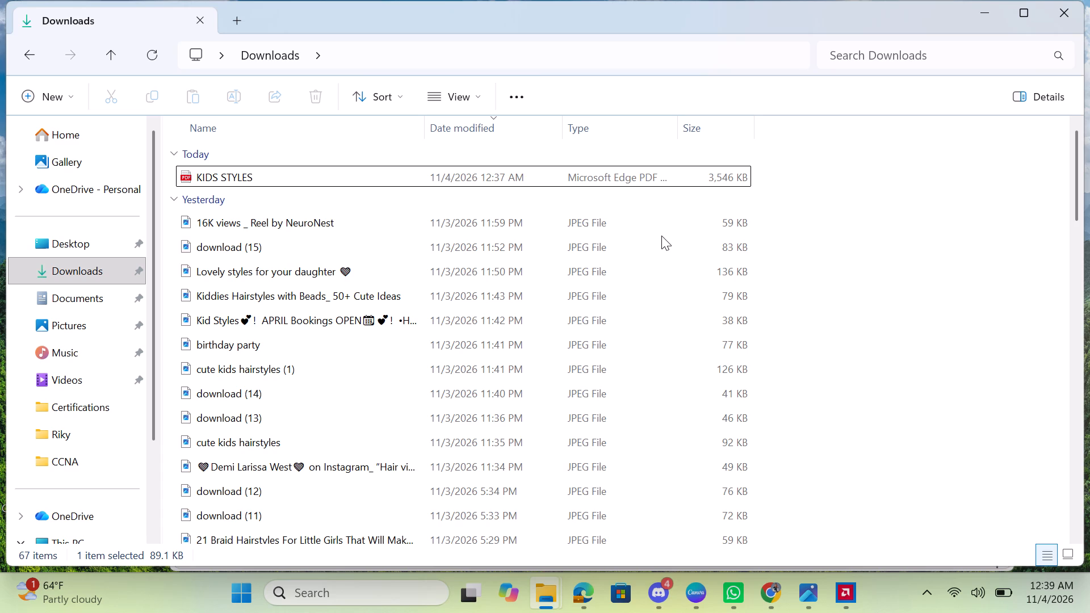
Delete yesterday's consecutive images from download up to download (8), including Instagram and 50 Fantastic Knotless Braids Styles, from the Downloads folder.
scroll(668, 307, "down", 4)
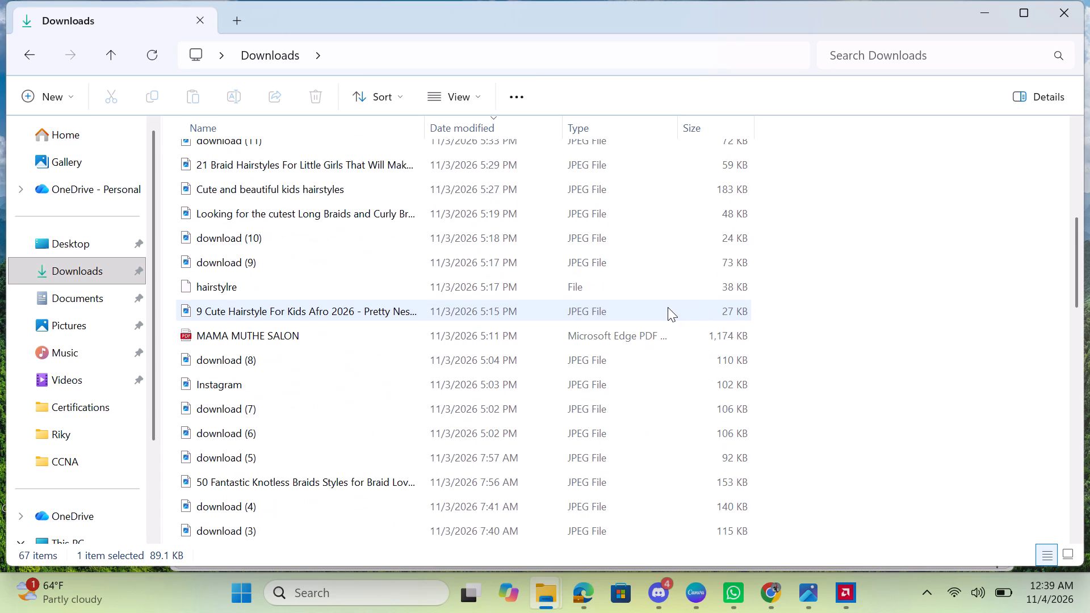
scroll(668, 307, "down", 2)
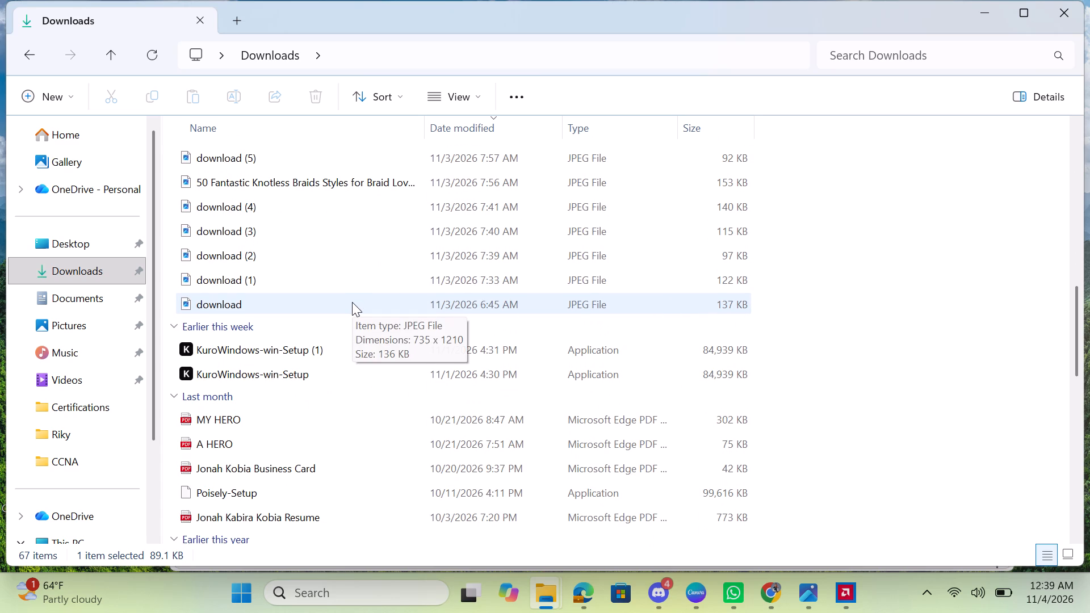
left_click_drag(352, 302, 342, 258)
scroll(342, 258, "up", 3)
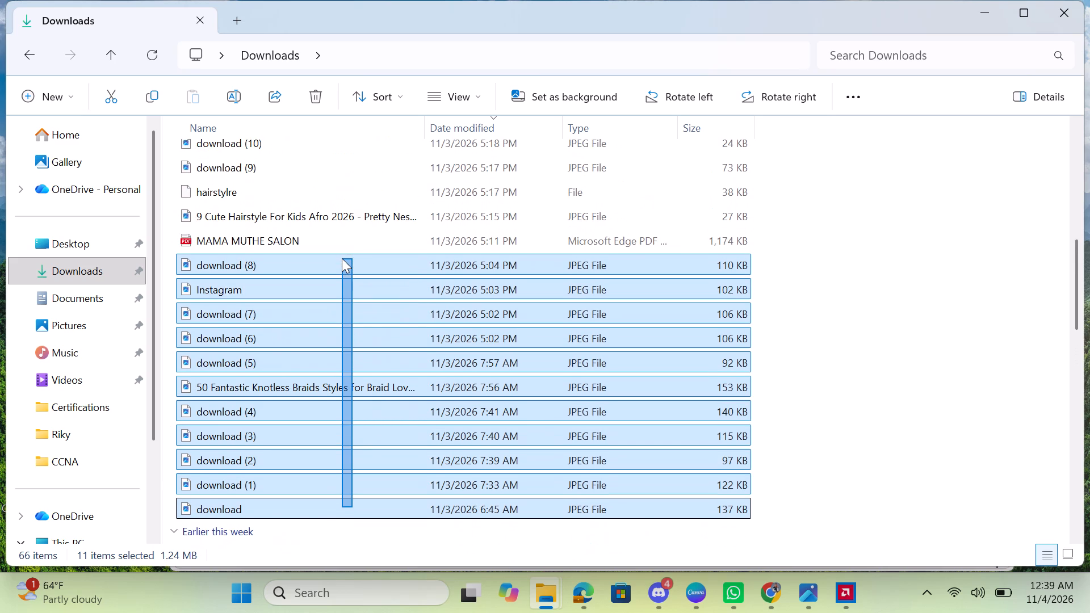
right_click(342, 258)
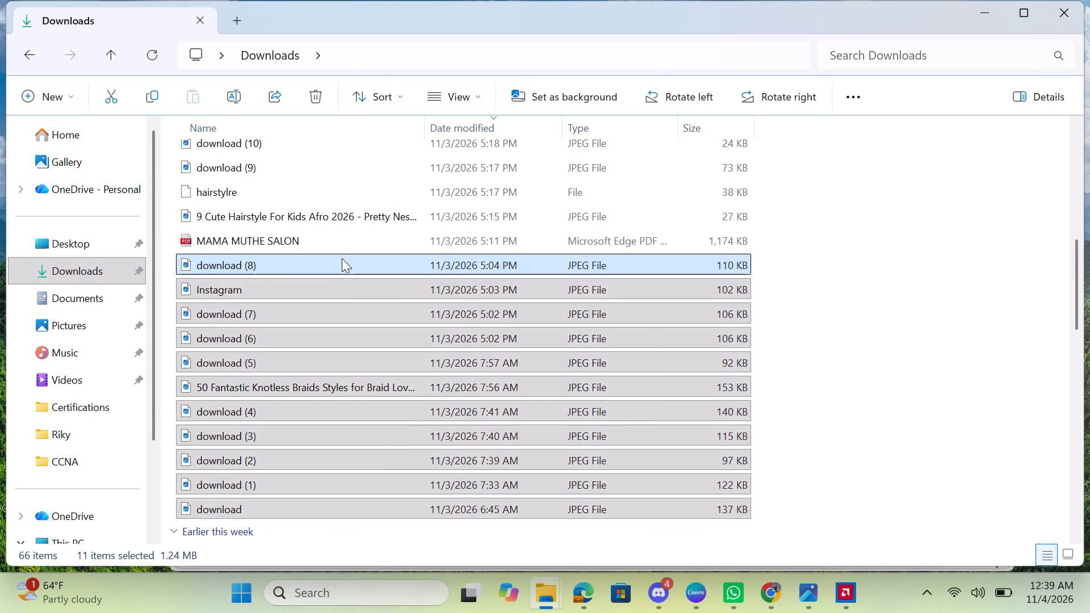
left_click(590, 31)
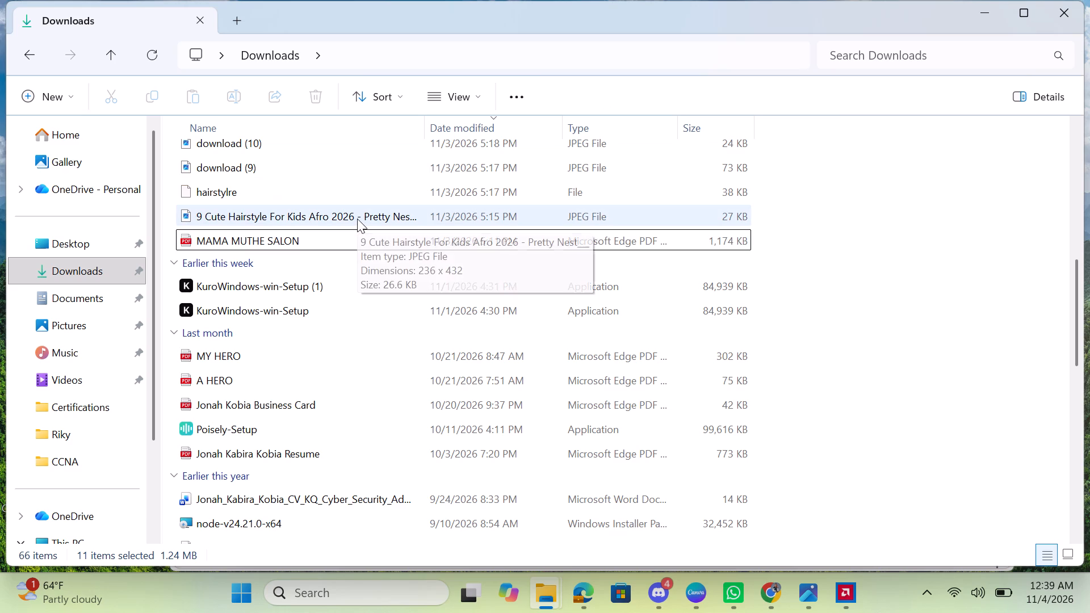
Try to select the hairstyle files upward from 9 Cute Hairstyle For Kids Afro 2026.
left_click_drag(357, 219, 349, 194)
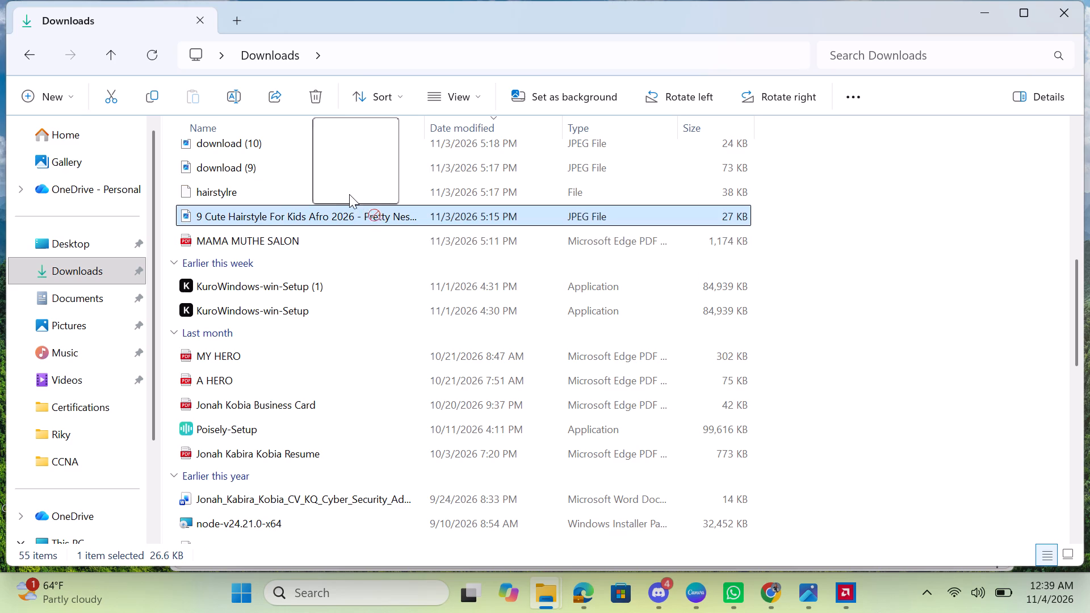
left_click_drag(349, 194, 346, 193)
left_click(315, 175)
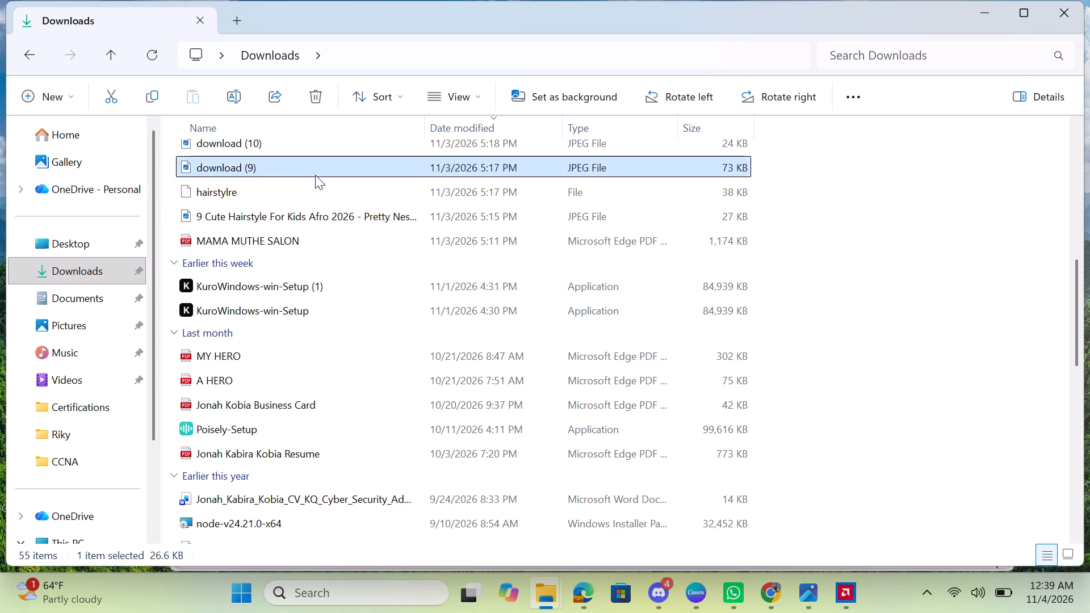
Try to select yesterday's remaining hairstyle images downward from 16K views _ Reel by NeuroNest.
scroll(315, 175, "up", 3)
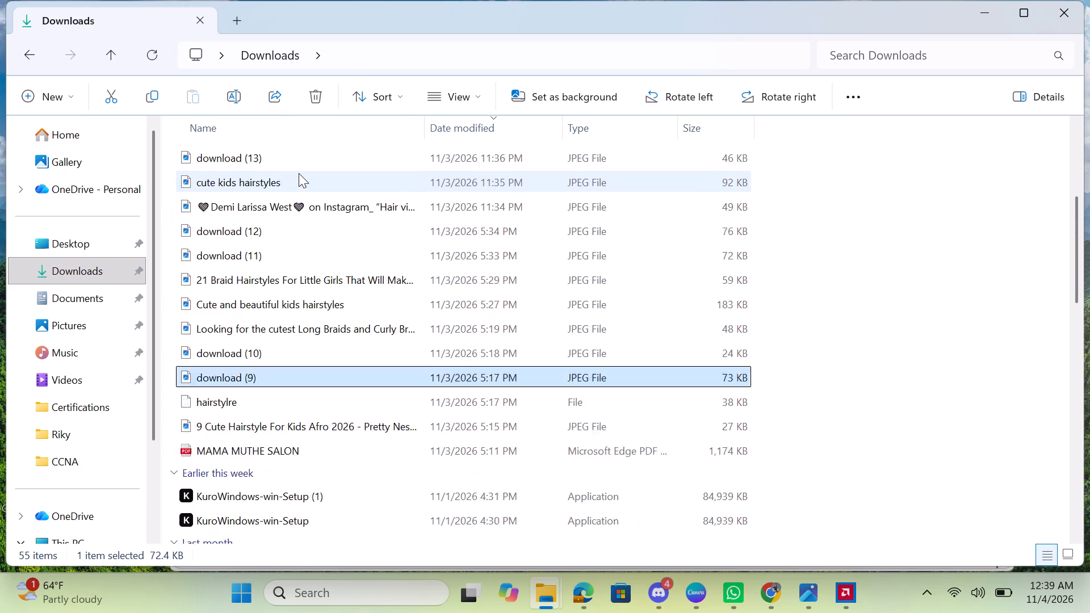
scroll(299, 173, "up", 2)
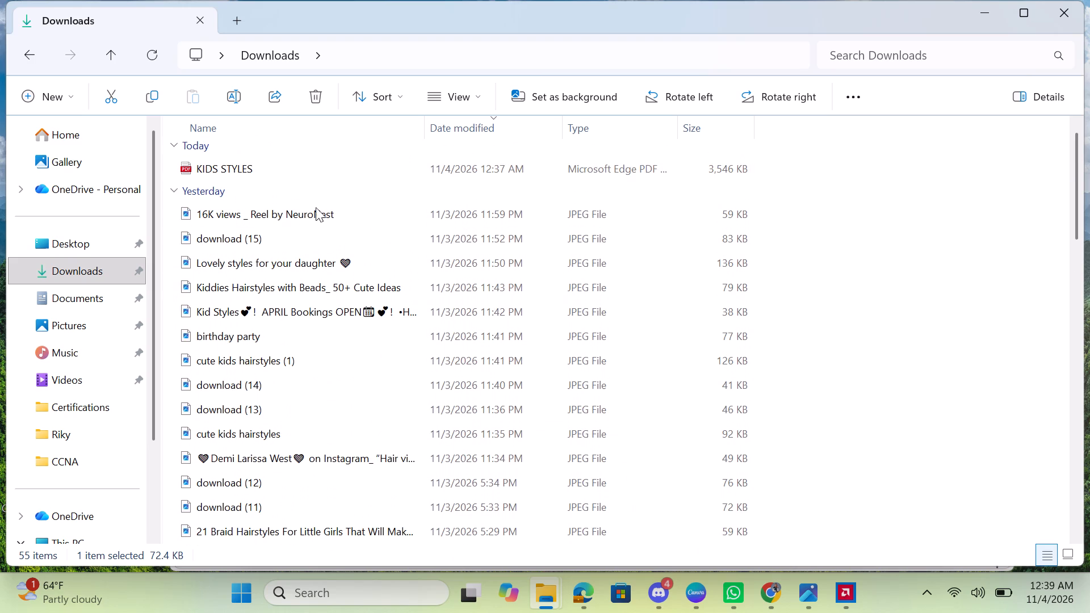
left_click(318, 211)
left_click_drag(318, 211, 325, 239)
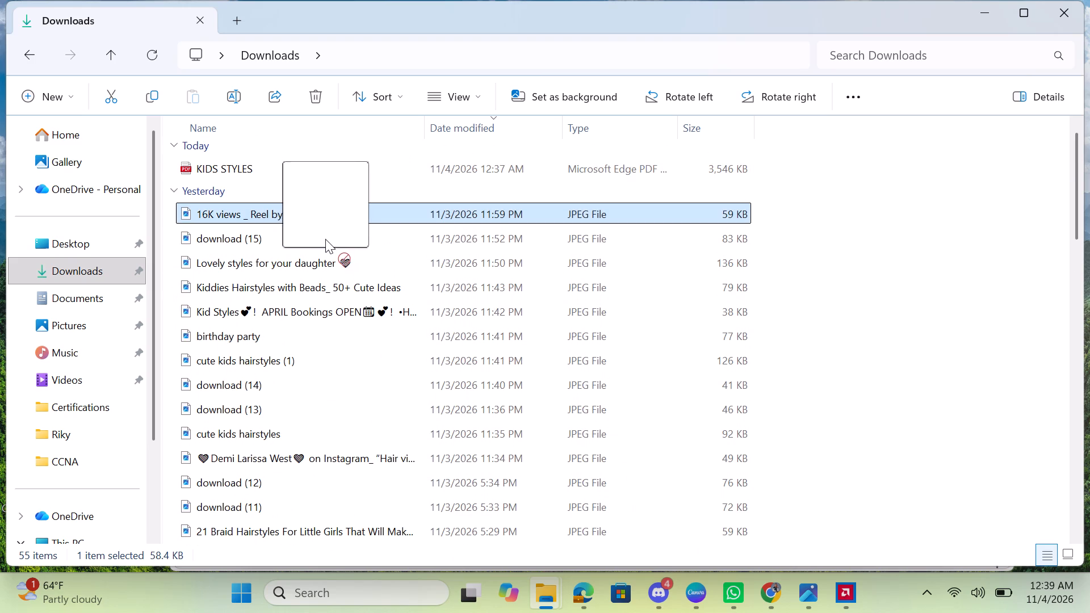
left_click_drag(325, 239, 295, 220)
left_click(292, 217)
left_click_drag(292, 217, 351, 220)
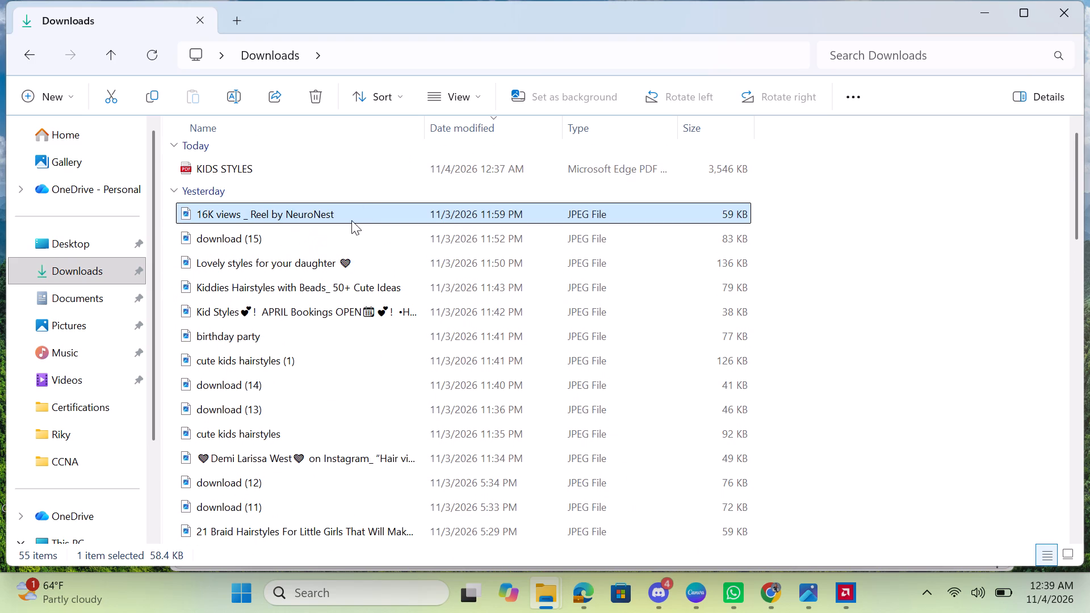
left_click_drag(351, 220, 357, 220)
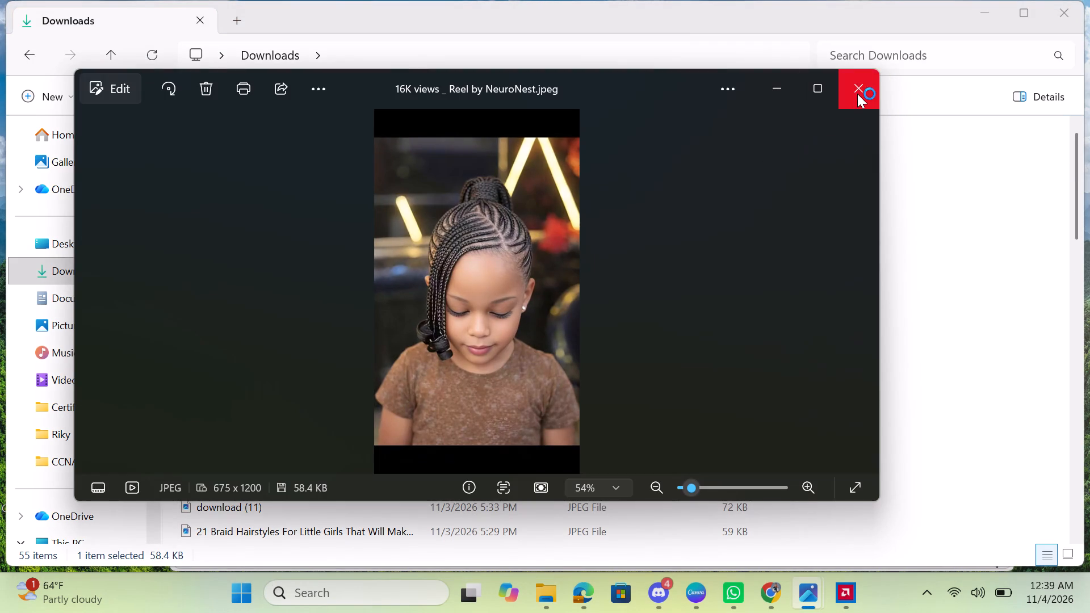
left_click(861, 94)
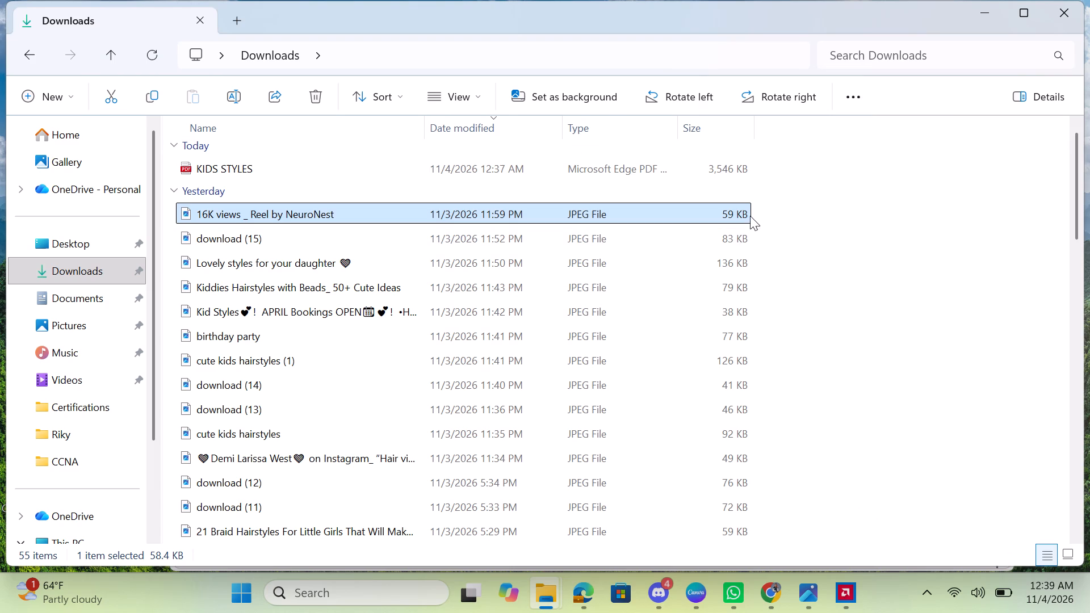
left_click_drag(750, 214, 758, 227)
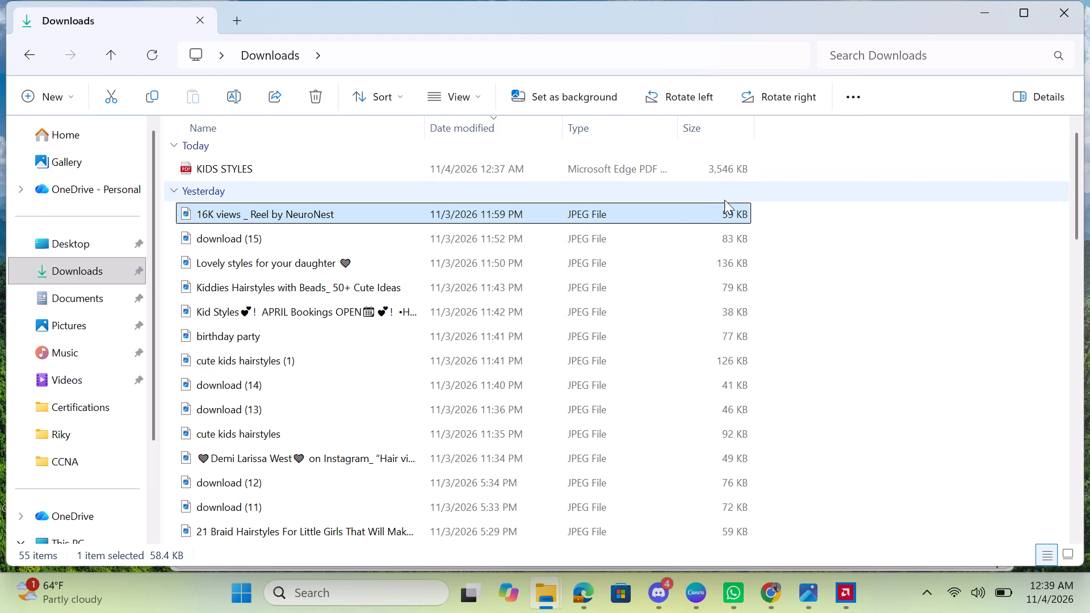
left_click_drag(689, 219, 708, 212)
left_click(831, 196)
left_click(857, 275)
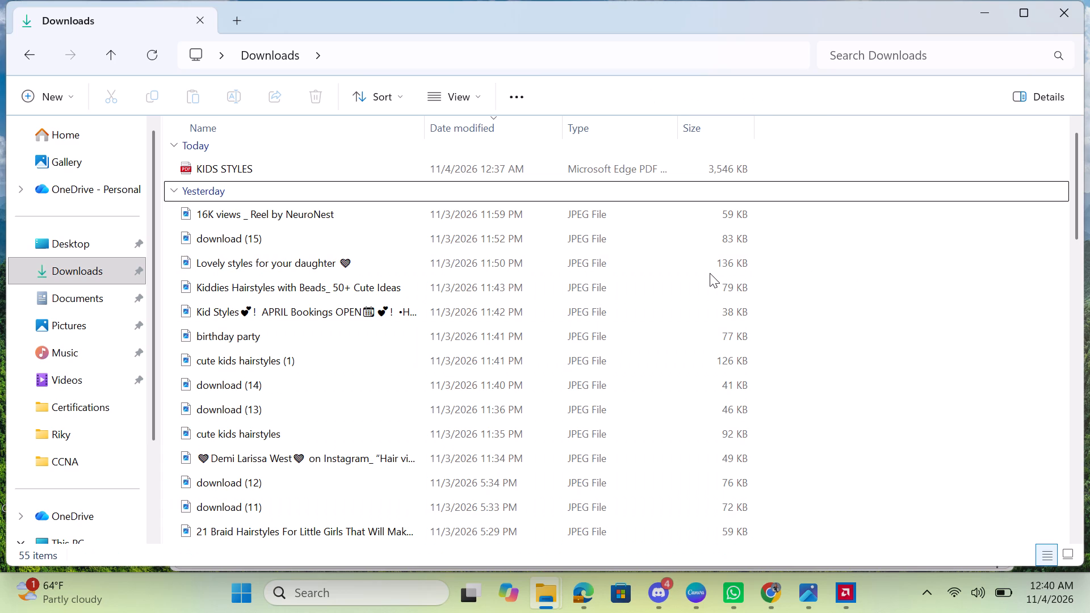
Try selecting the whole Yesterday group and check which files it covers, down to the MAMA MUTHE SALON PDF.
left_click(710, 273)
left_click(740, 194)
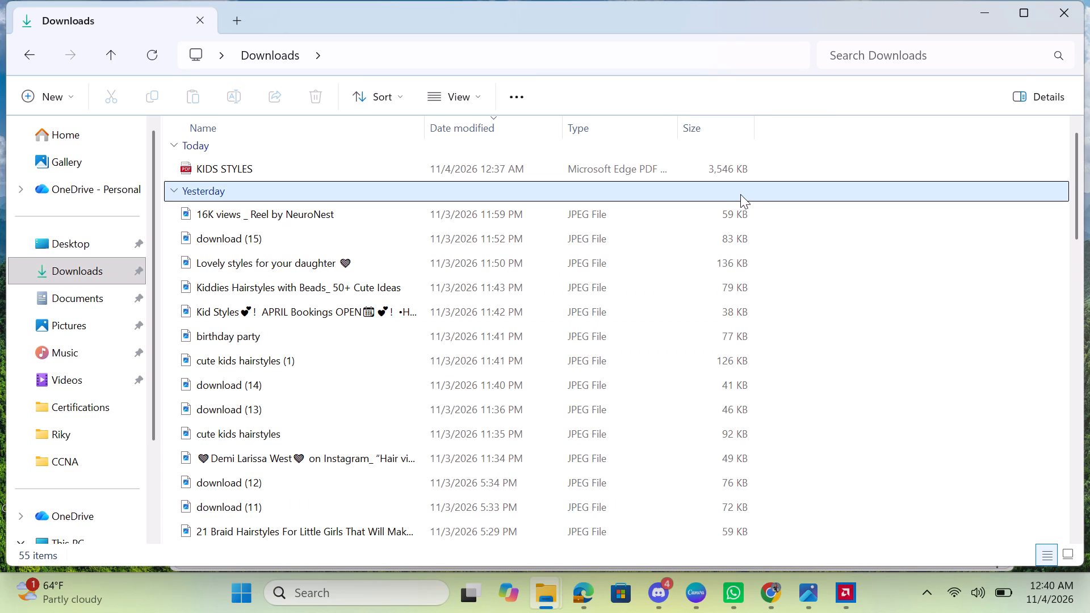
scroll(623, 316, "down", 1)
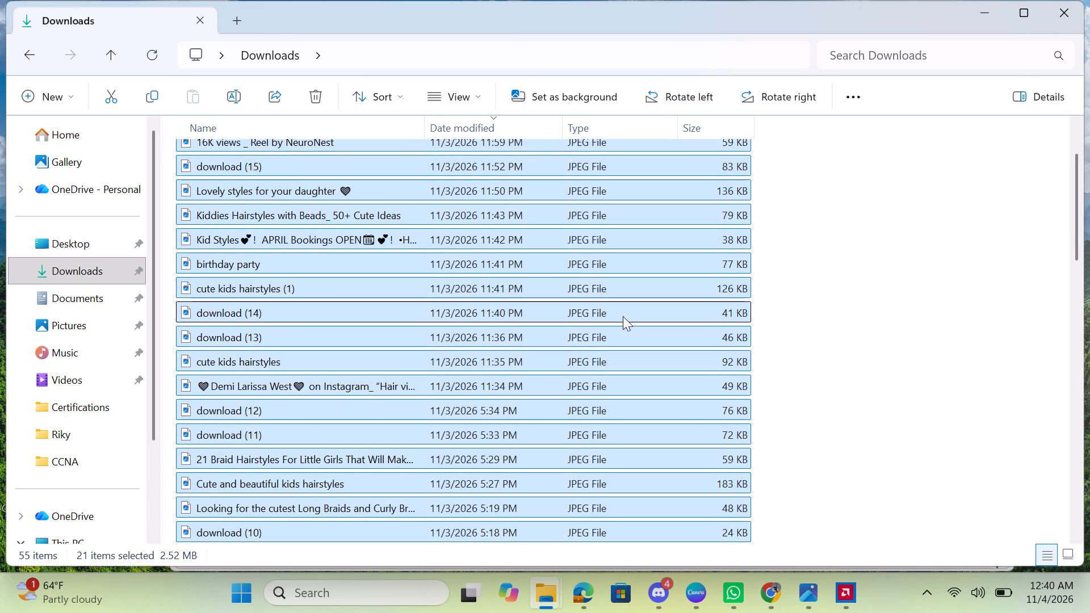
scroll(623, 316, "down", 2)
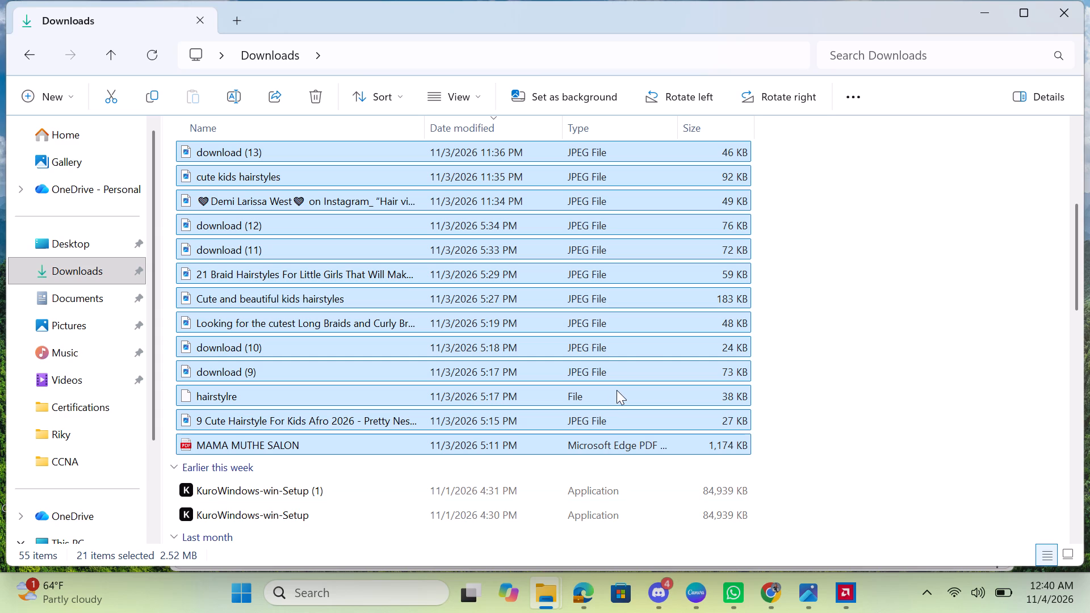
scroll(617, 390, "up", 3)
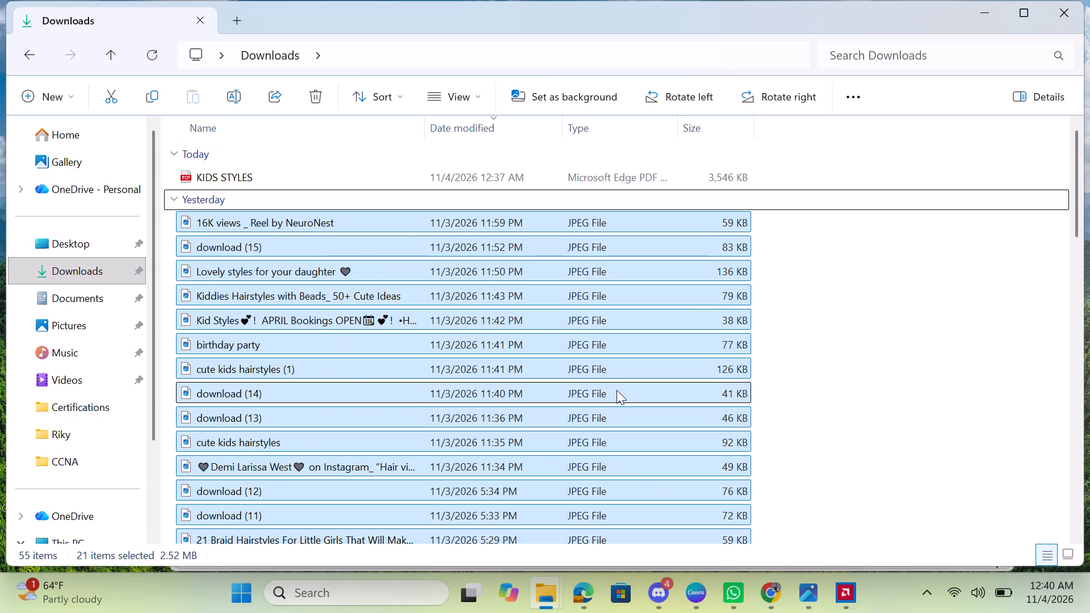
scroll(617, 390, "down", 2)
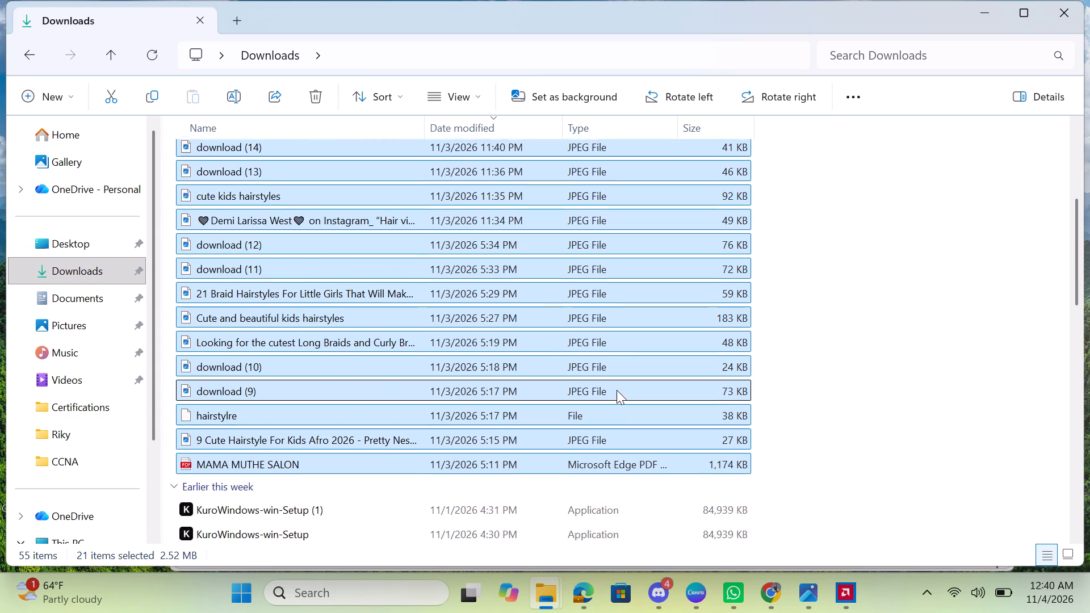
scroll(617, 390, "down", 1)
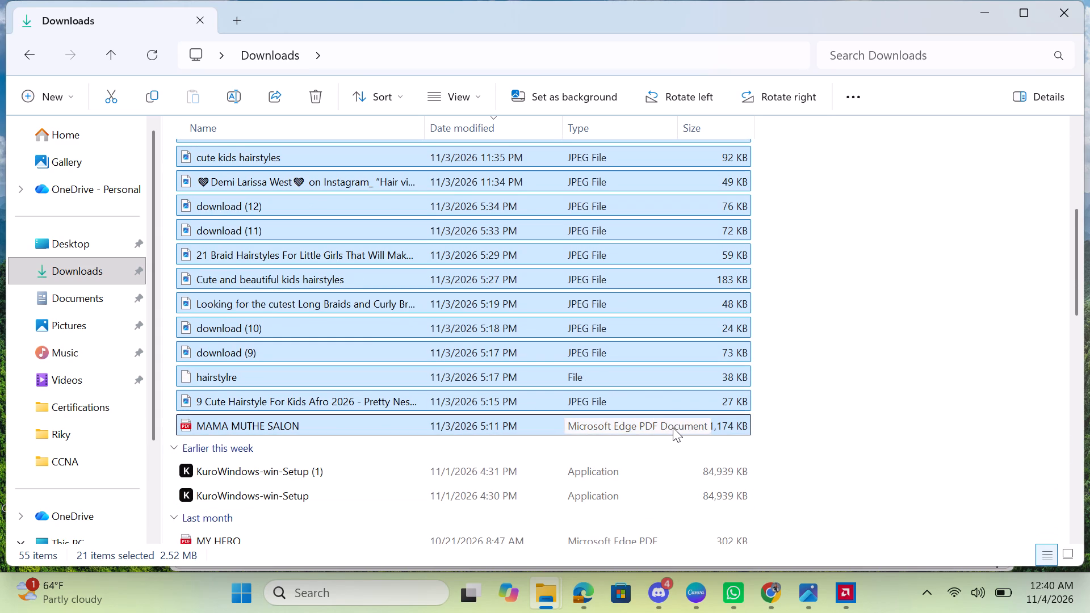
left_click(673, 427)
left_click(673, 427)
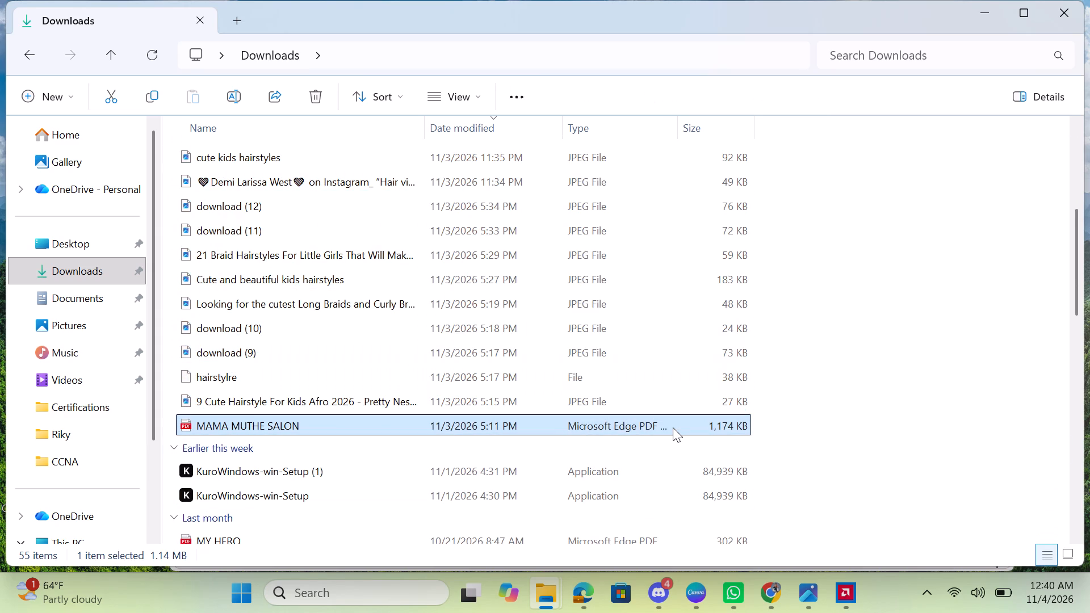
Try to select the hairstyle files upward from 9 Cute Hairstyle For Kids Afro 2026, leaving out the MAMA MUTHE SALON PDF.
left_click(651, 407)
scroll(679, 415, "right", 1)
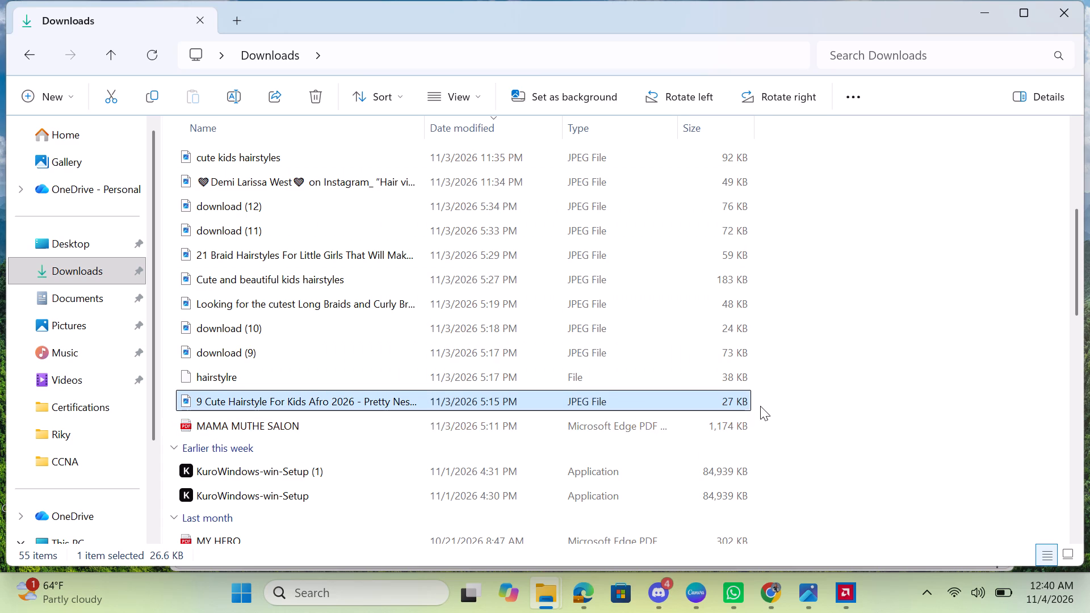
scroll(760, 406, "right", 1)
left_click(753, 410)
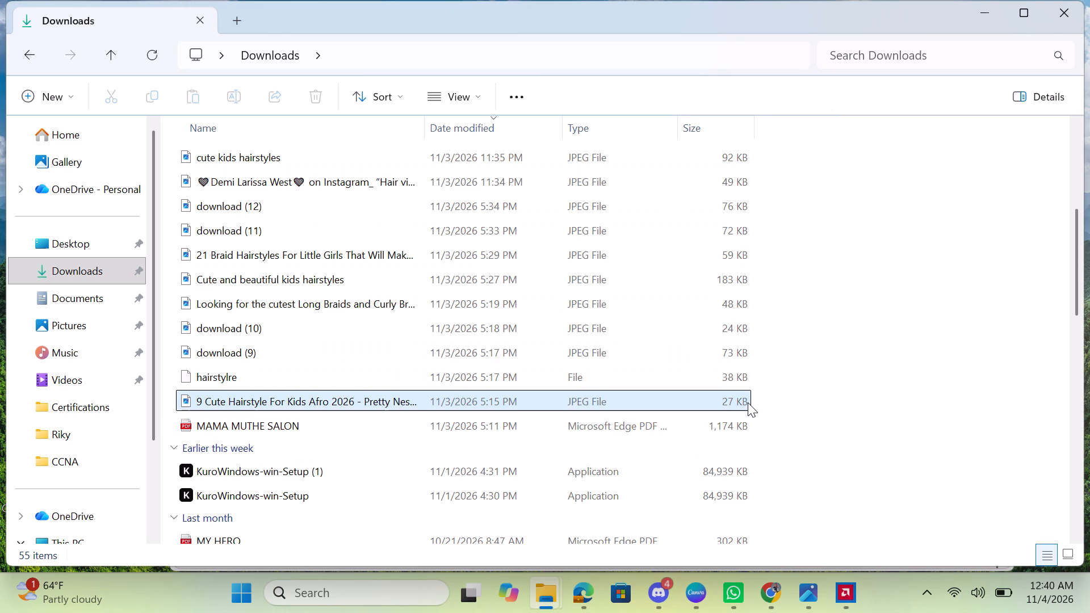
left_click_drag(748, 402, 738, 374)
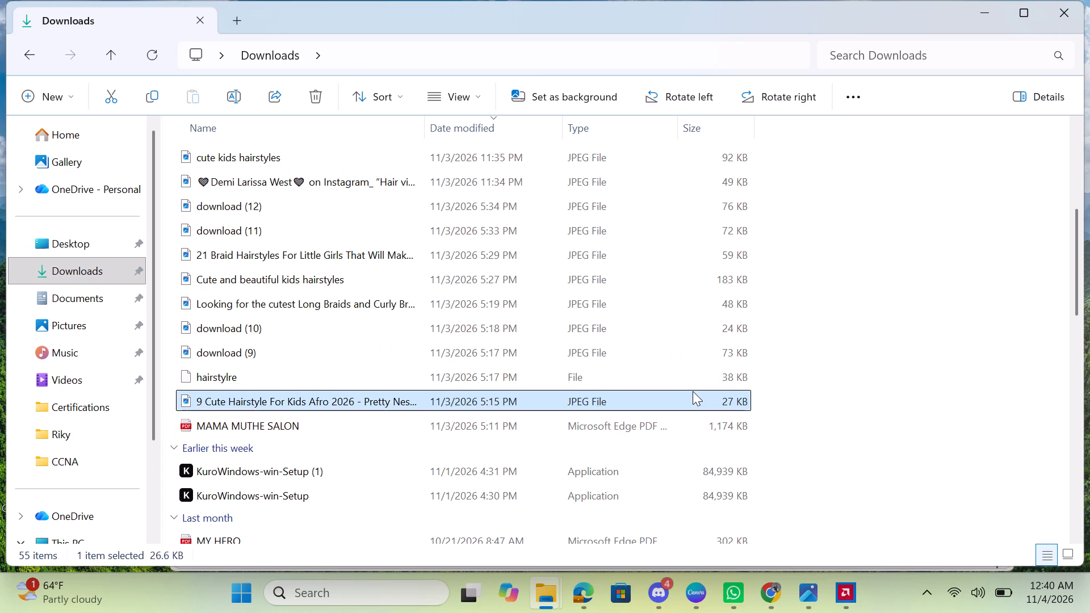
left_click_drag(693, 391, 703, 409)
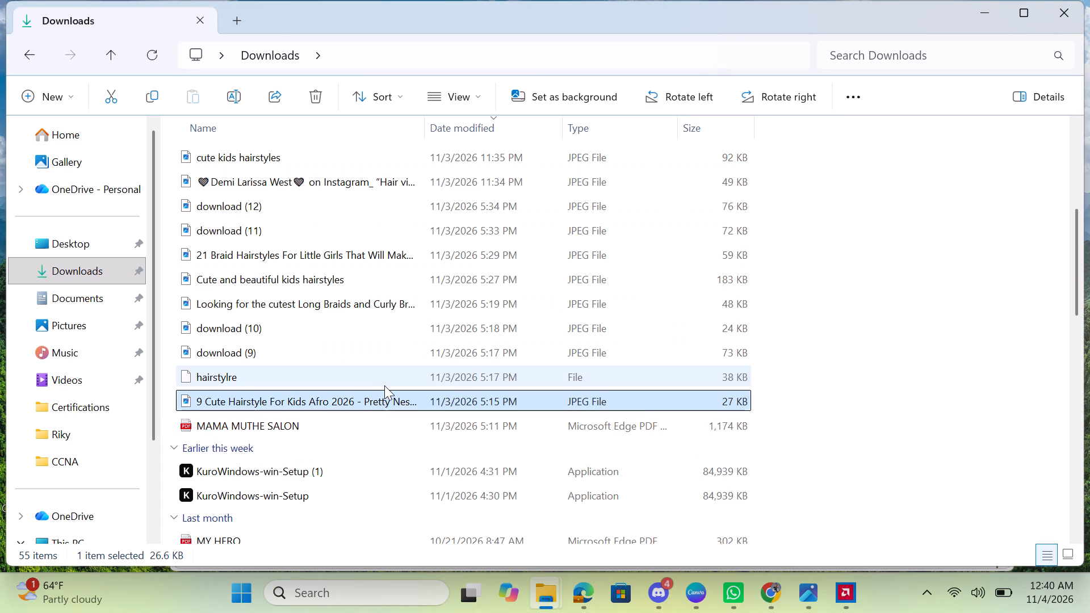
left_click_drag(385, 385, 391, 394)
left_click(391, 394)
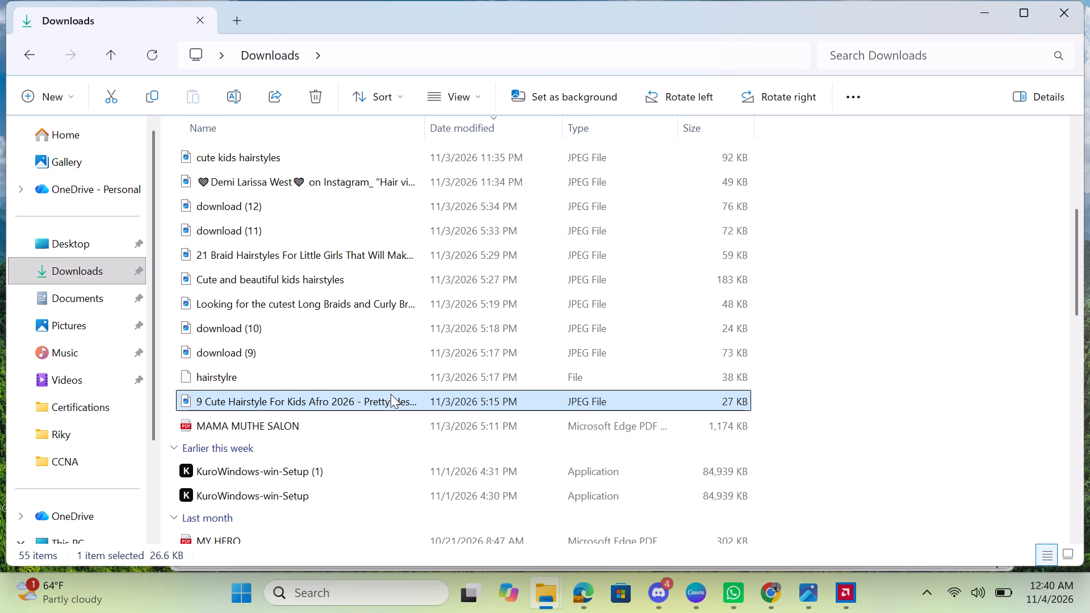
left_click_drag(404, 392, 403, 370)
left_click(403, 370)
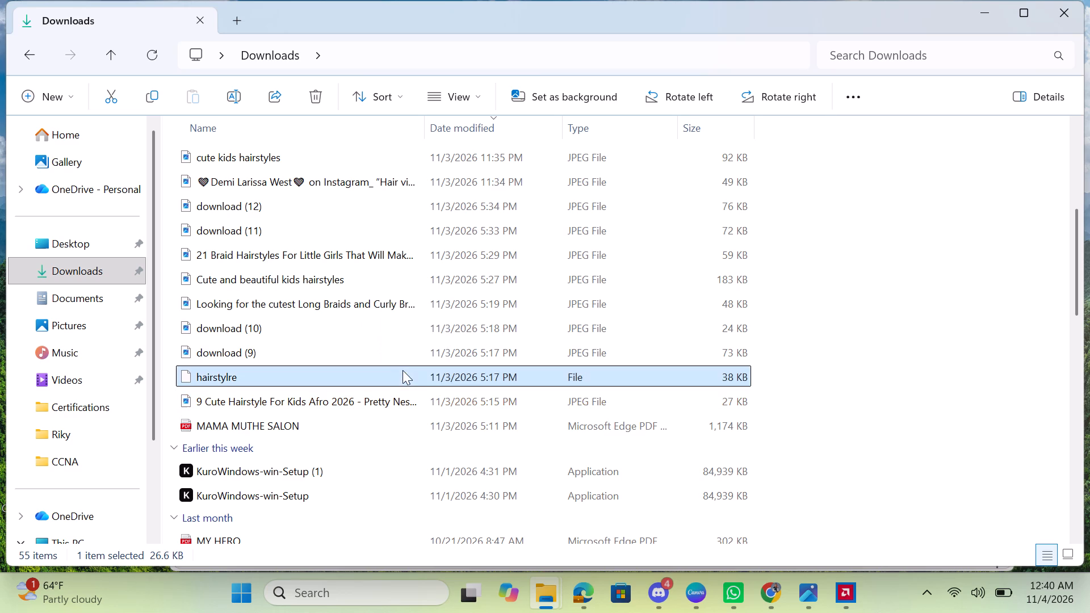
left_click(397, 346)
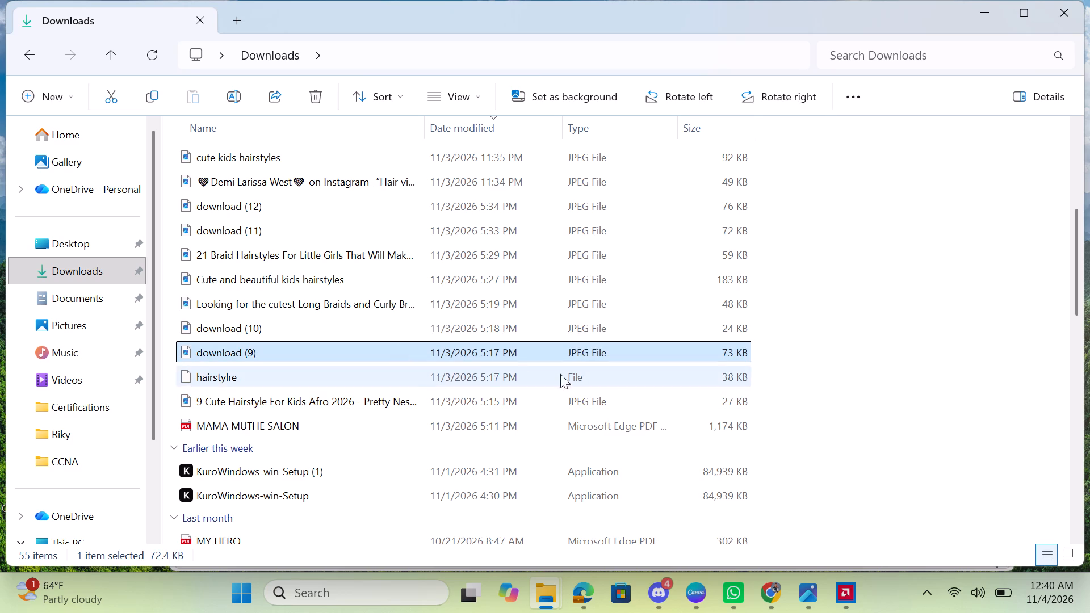
Open the 9 Cute Hairstyle For Kids Afro 2026 image for viewing and close it again.
left_click(183, 398)
left_click(183, 398)
left_click_drag(196, 322, 318, 284)
left_click(853, 98)
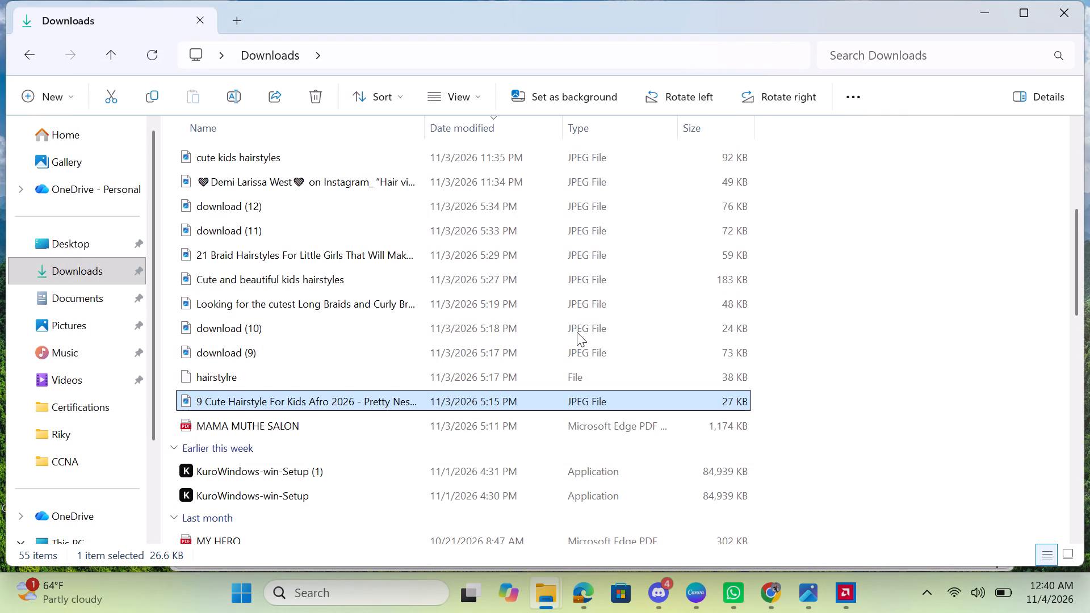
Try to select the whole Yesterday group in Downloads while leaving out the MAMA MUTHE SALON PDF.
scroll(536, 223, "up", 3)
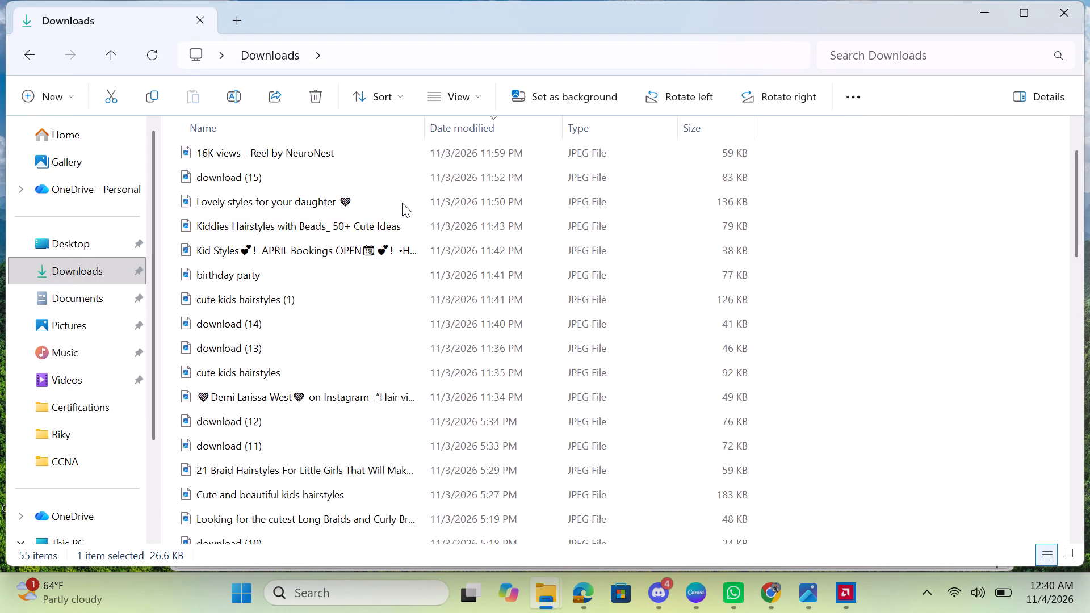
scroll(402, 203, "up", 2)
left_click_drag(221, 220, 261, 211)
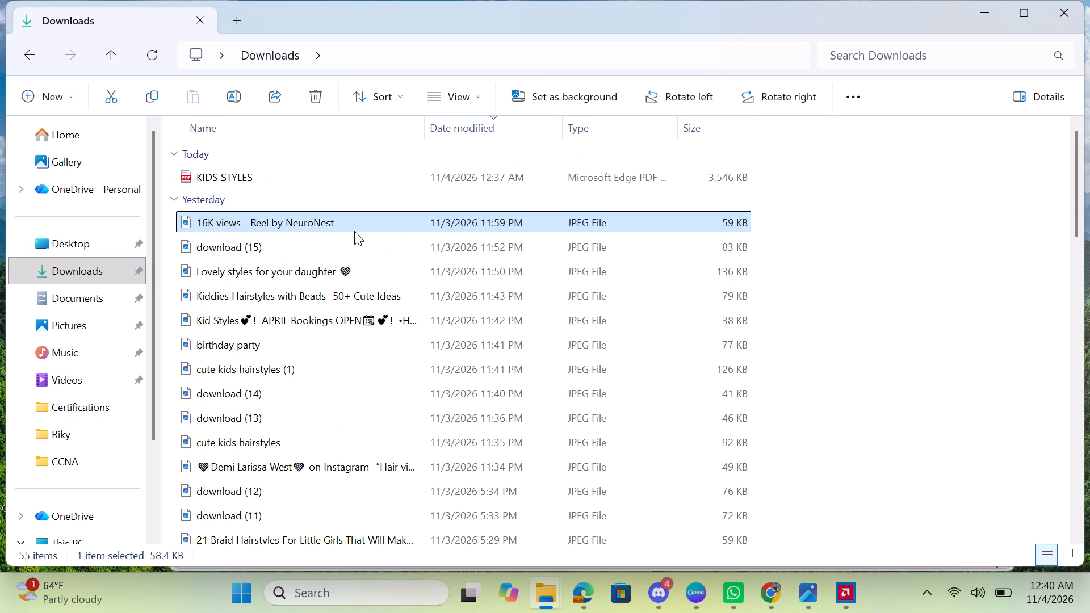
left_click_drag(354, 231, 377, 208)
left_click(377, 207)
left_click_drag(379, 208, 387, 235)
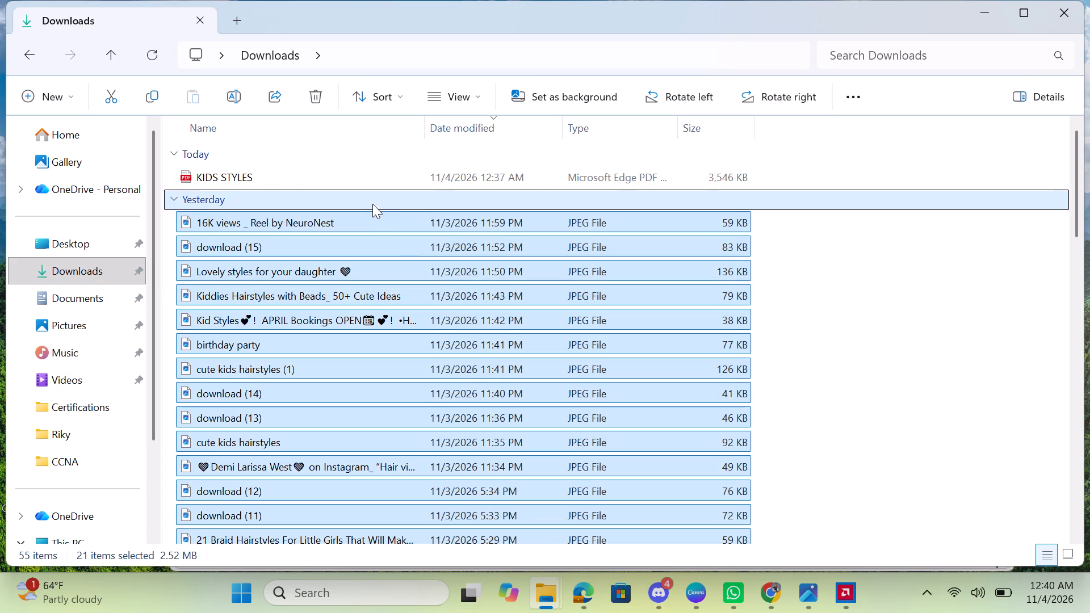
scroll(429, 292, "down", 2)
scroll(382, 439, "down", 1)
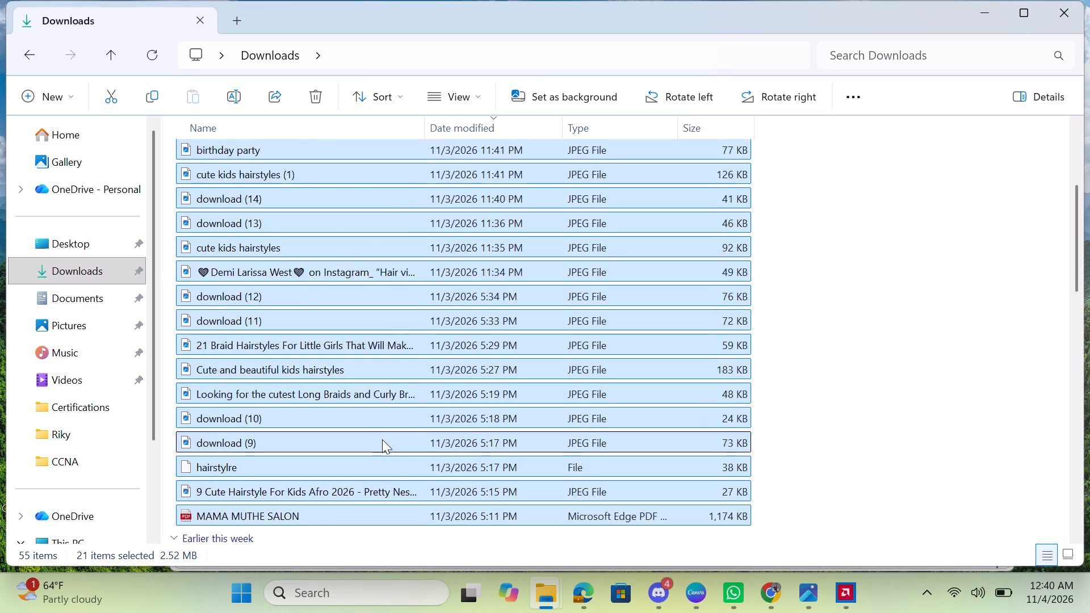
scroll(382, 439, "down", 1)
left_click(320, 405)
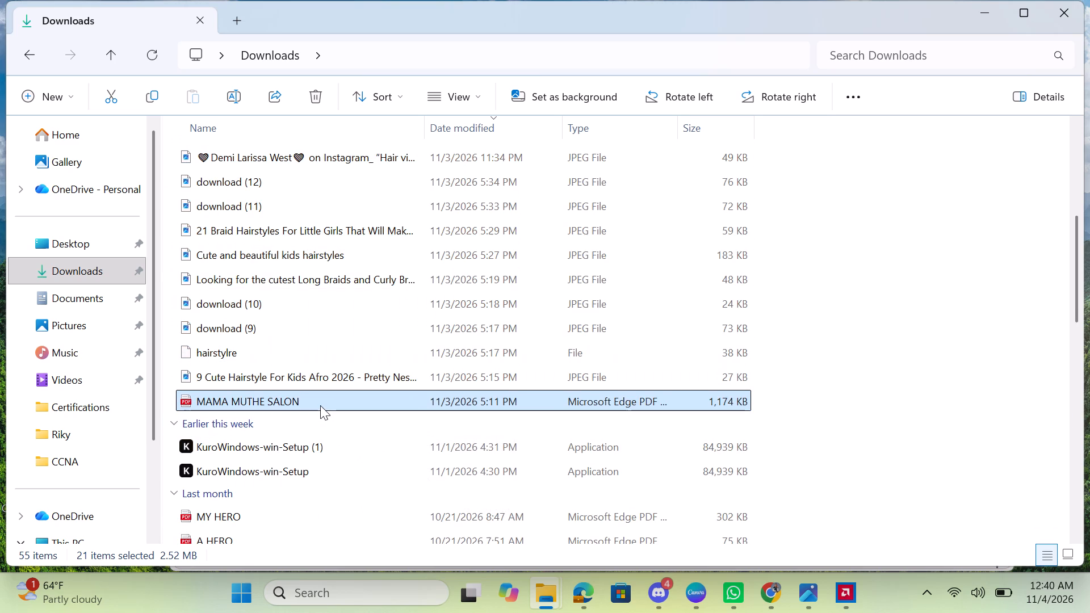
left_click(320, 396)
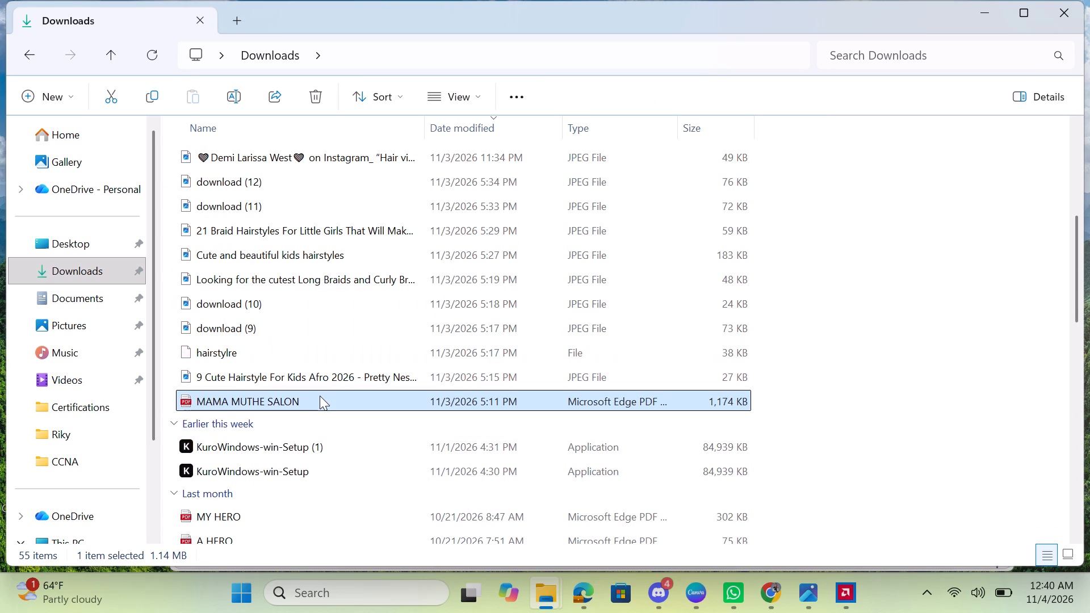
Open the MAMA MUTHE SALON PDF to view the flyer, and leave it again.
double_click(320, 396)
left_click(320, 396)
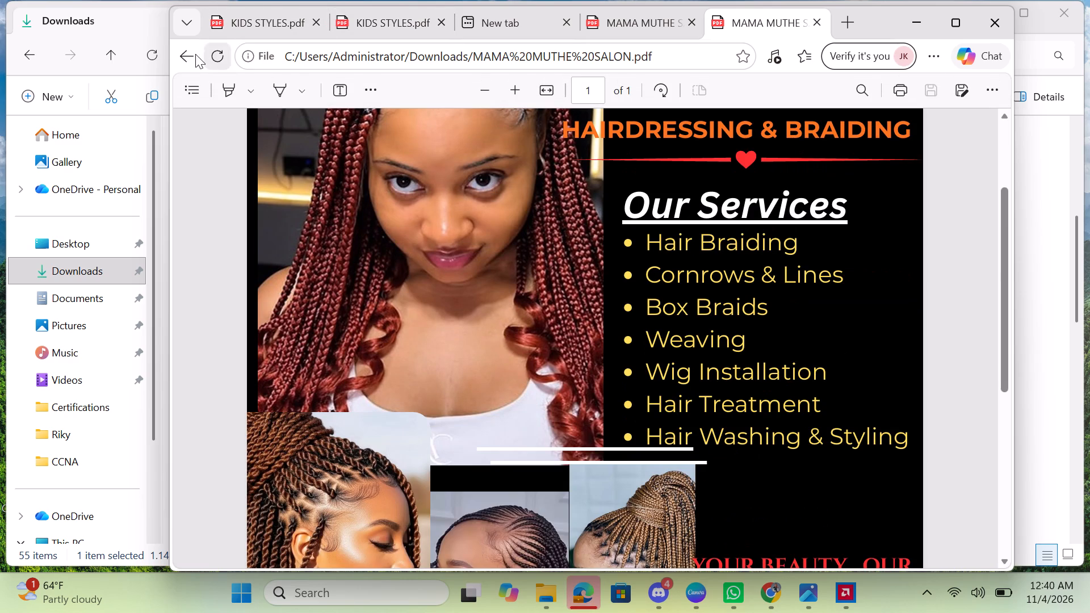
left_click(191, 56)
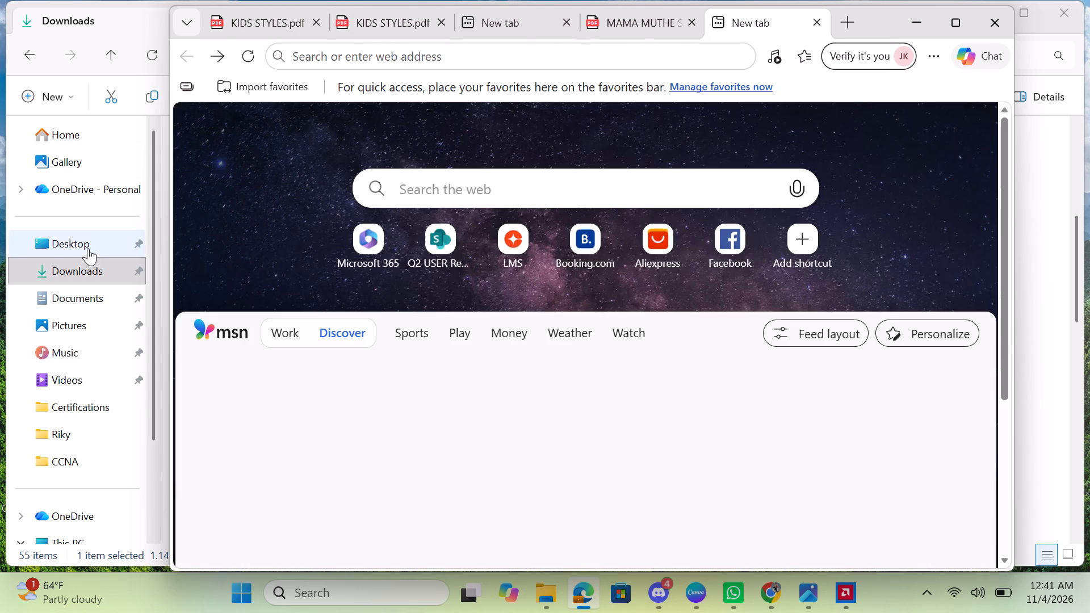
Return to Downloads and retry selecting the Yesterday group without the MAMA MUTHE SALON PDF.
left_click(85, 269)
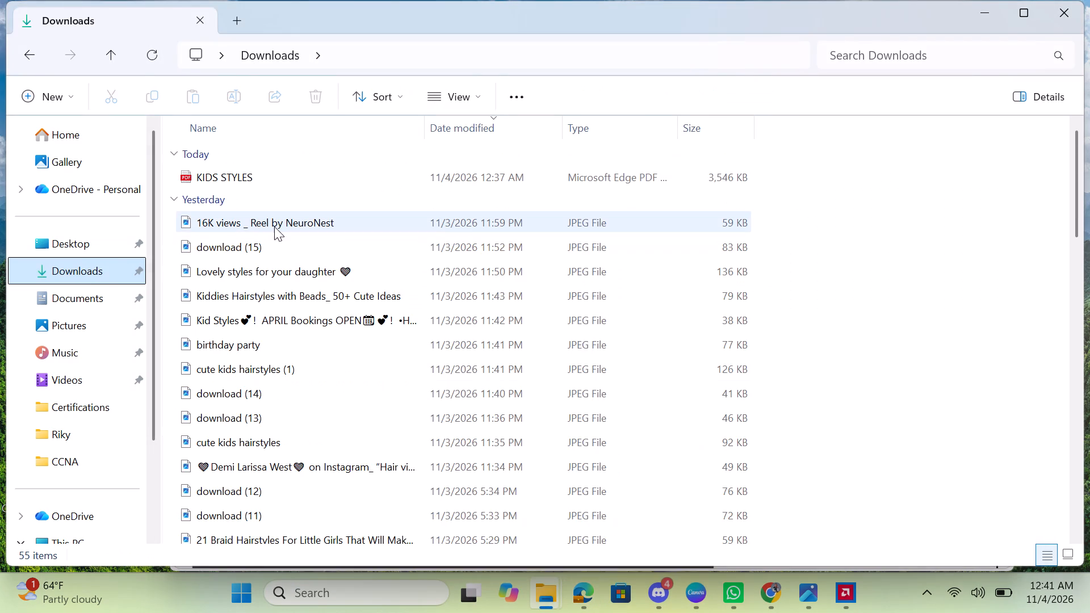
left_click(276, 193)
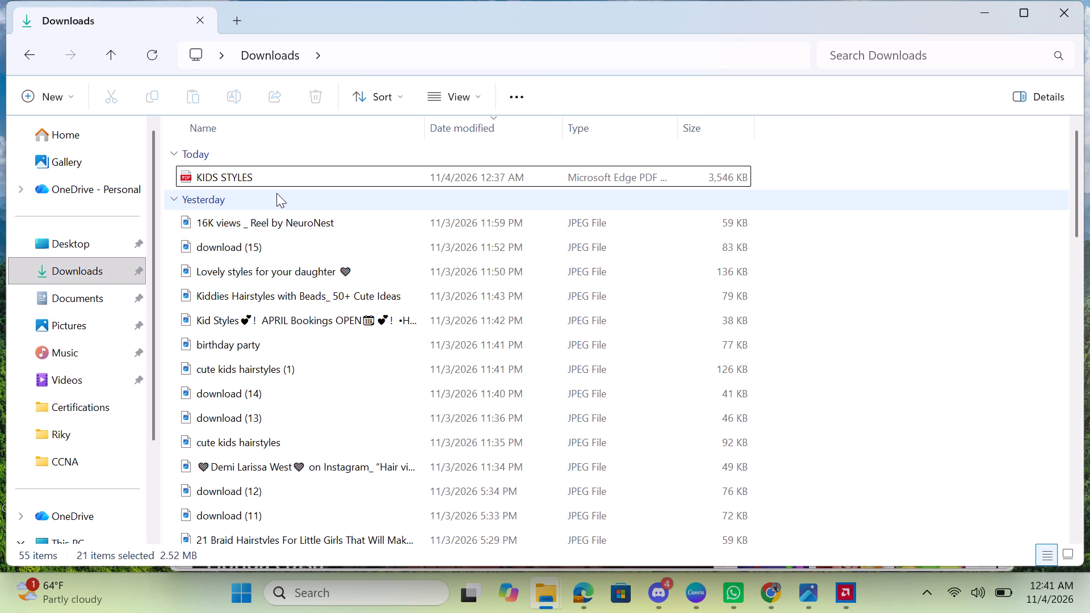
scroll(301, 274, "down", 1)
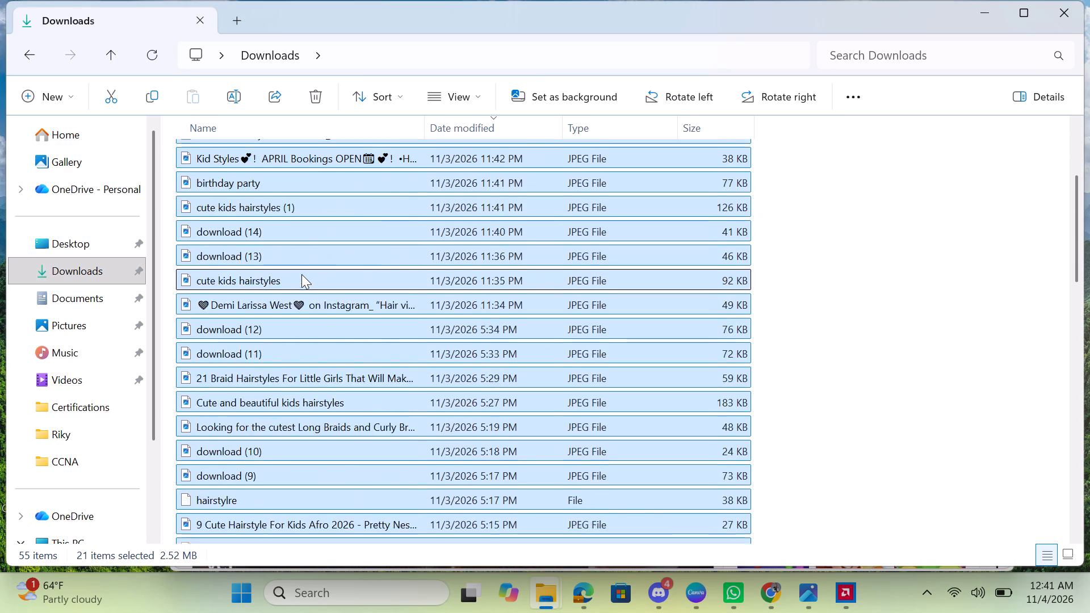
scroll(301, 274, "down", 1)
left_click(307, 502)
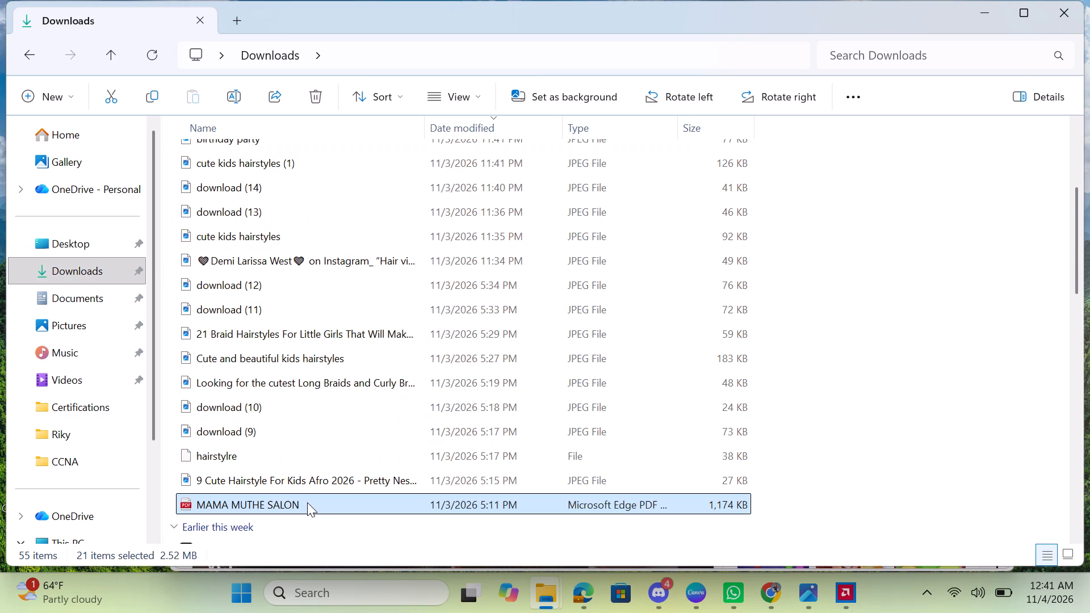
Select the whole Yesterday group in Downloads, including the MAMA MUTHE SALON PDF, and delete its files.
scroll(276, 264, "up", 3)
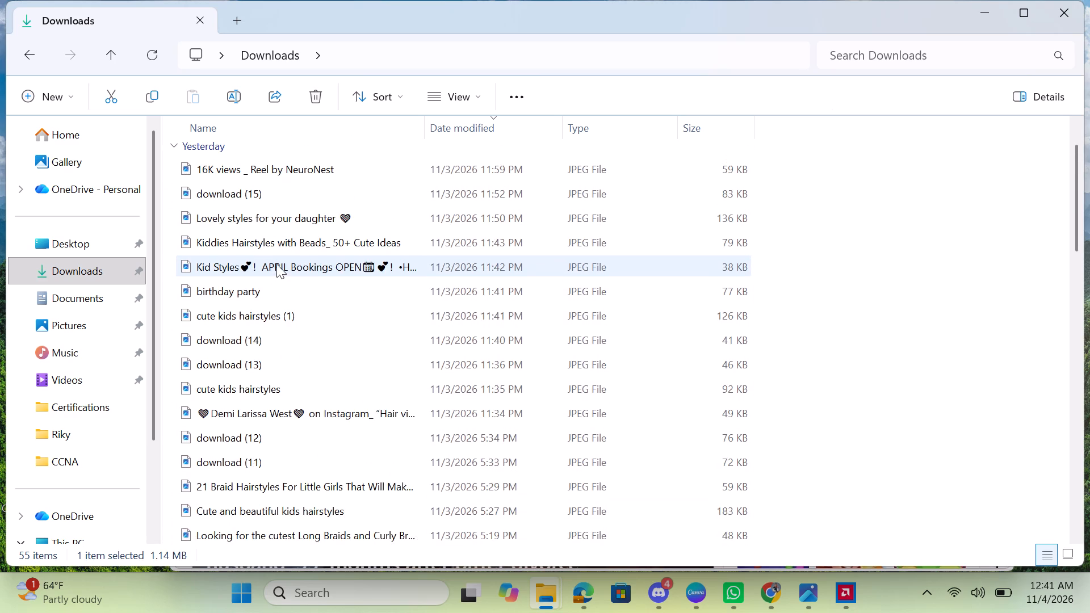
scroll(276, 264, "up", 1)
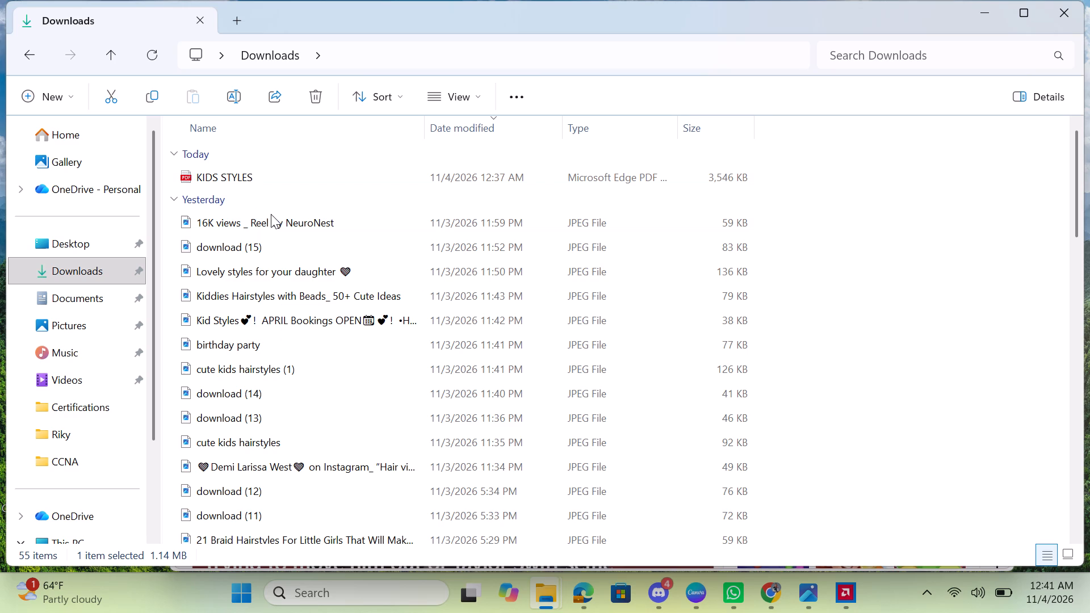
left_click(266, 205)
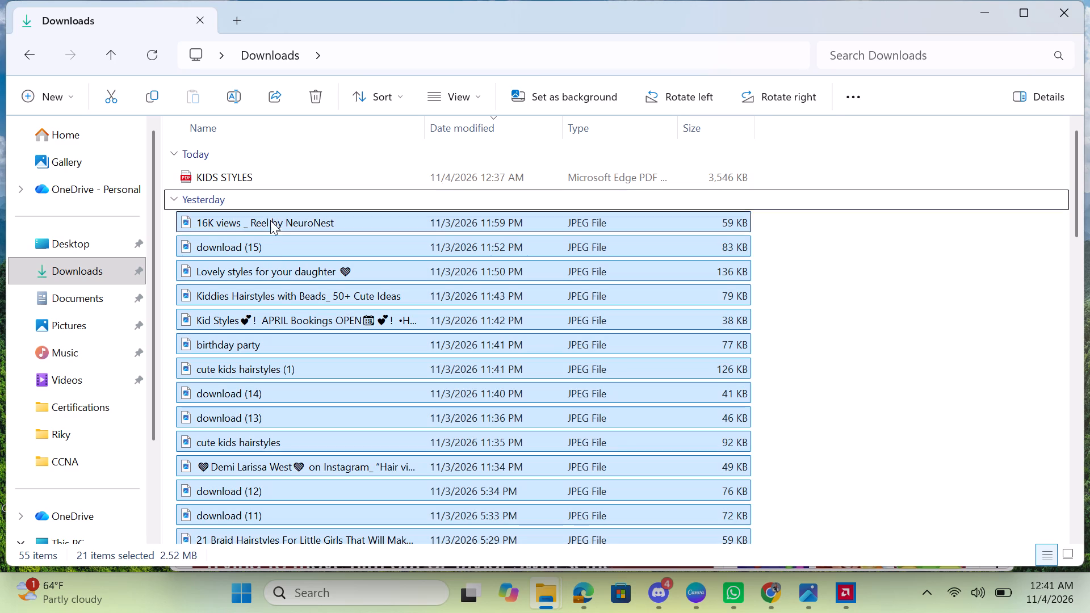
right_click(689, 270)
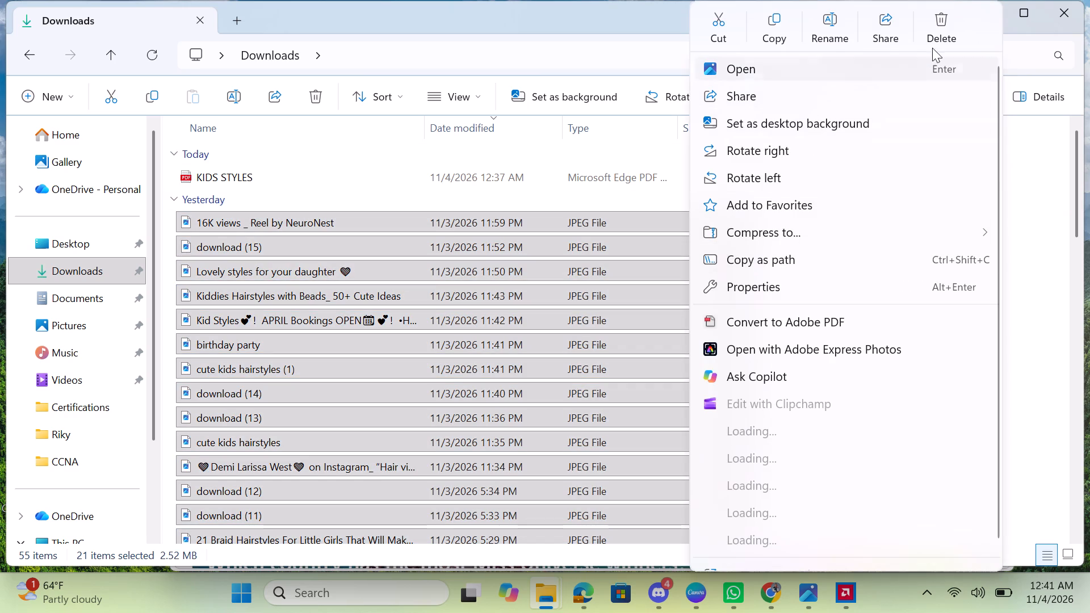
left_click(956, 33)
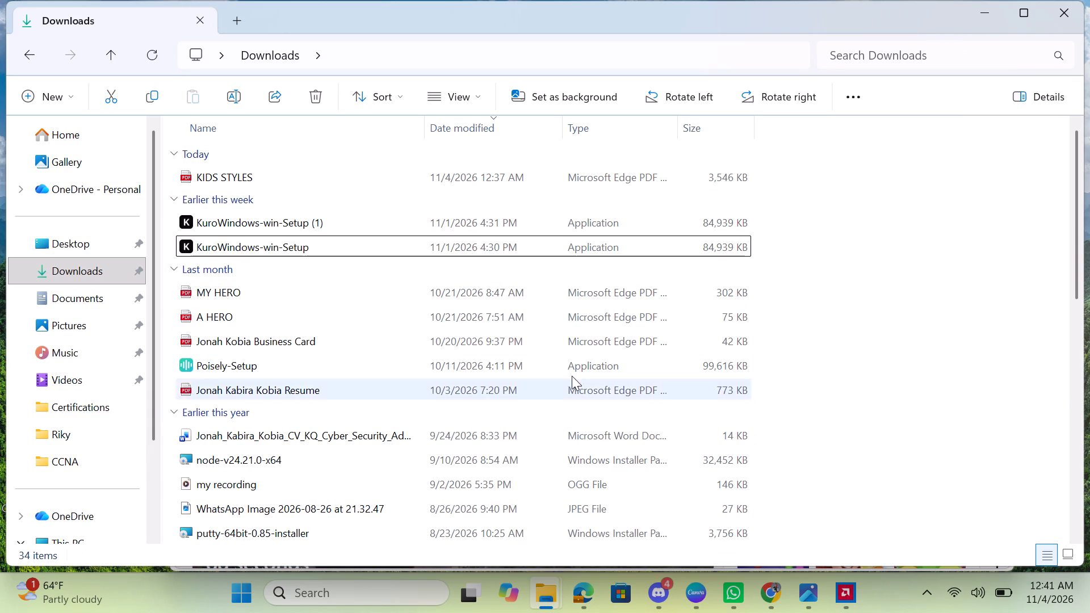
Delete the A HERO PDF from the Last month group.
right_click(544, 323)
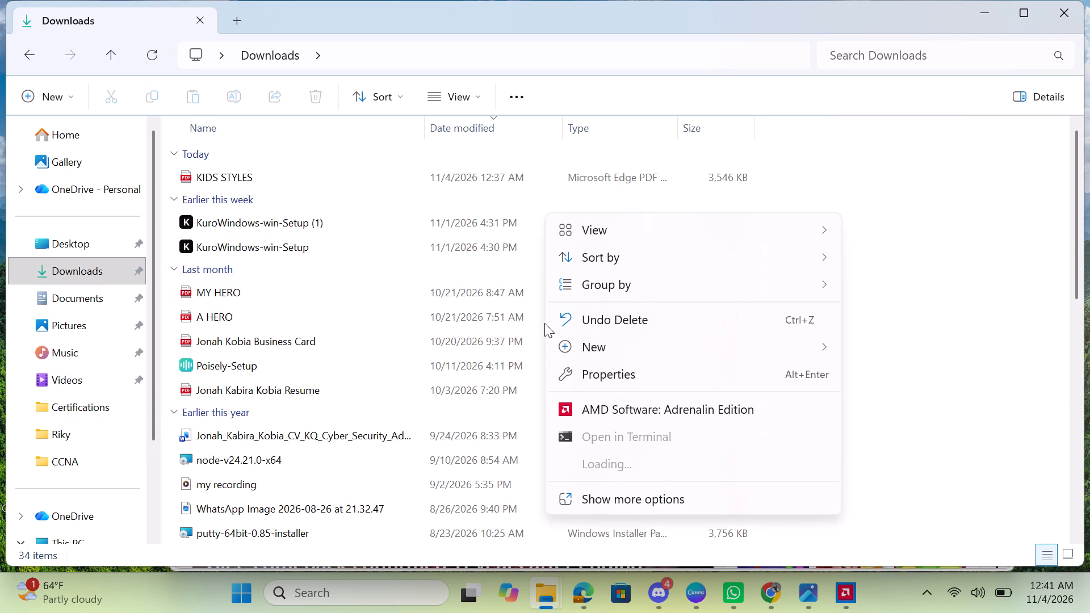
left_click(363, 311)
right_click(363, 311)
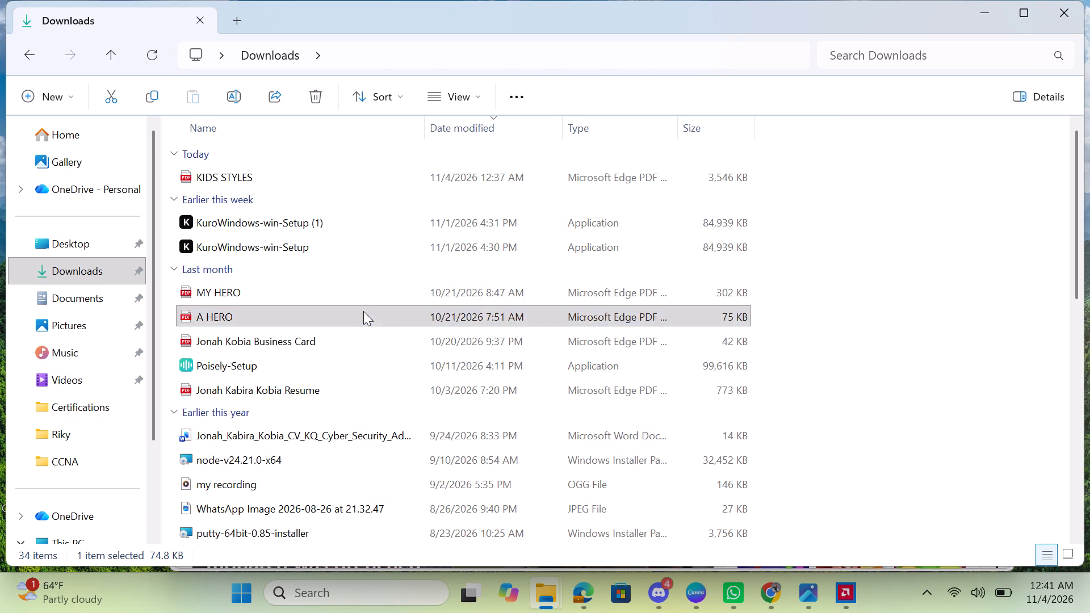
left_click(617, 47)
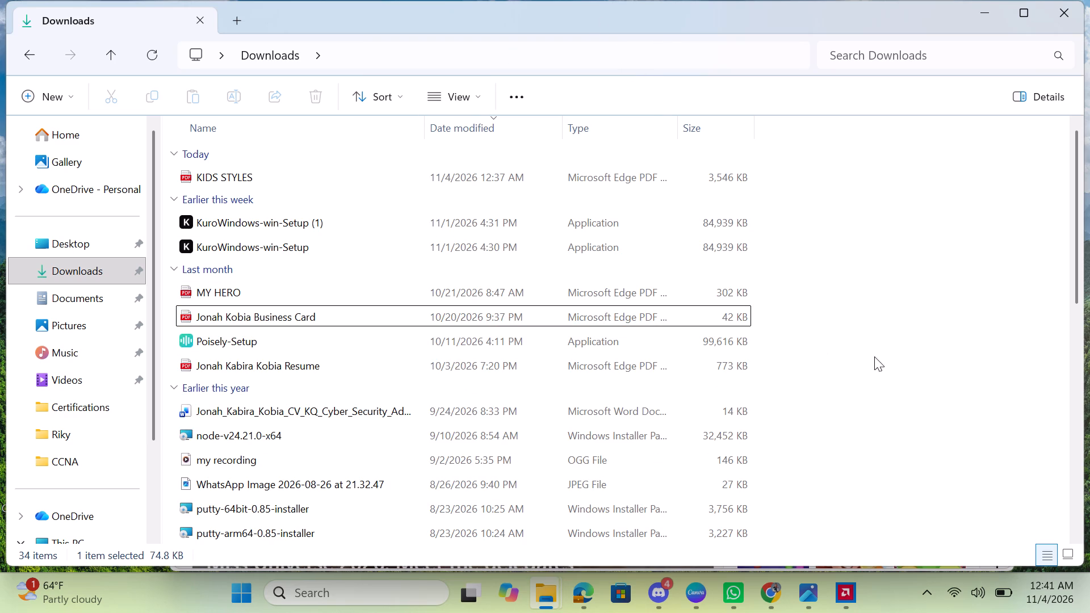
Close the Downloads window.
left_click(955, 392)
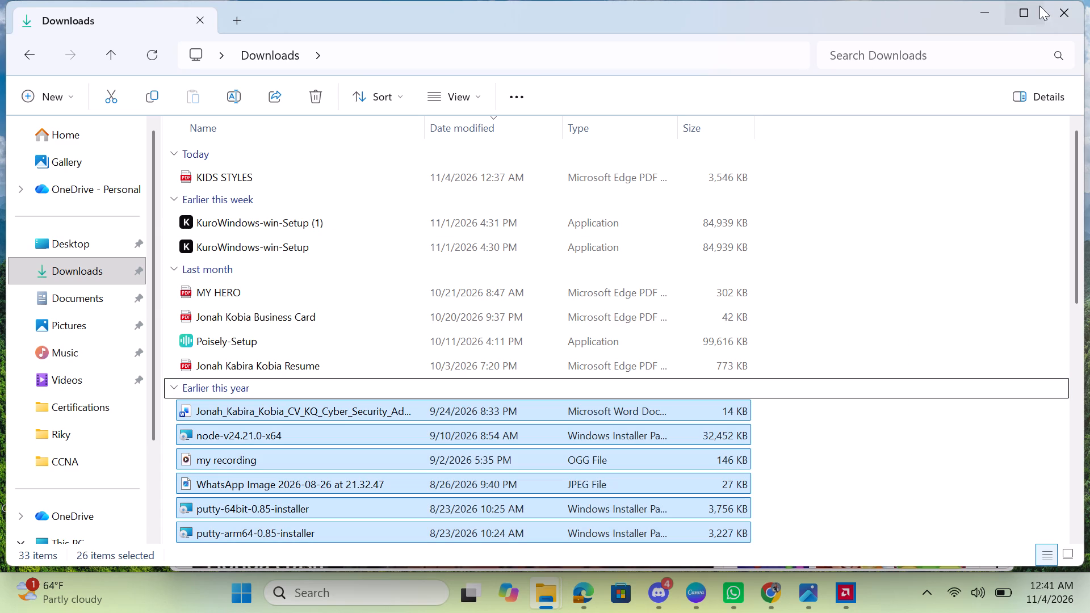
left_click(1068, 19)
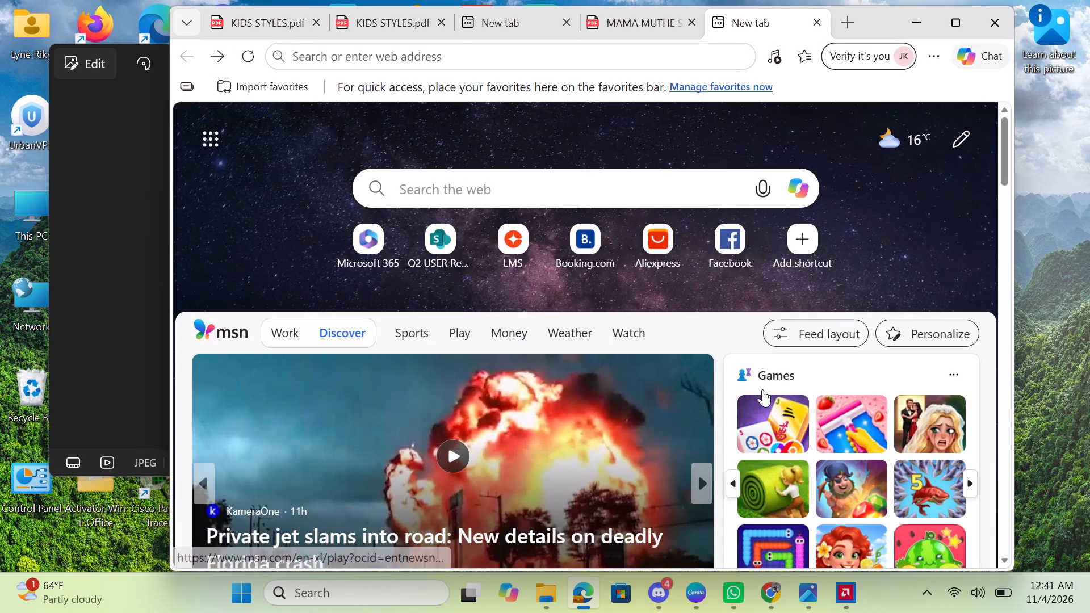
Switch to Canva, view your saved projects alongside the KIDS STYLES flyer, and minimise the window.
left_click(701, 594)
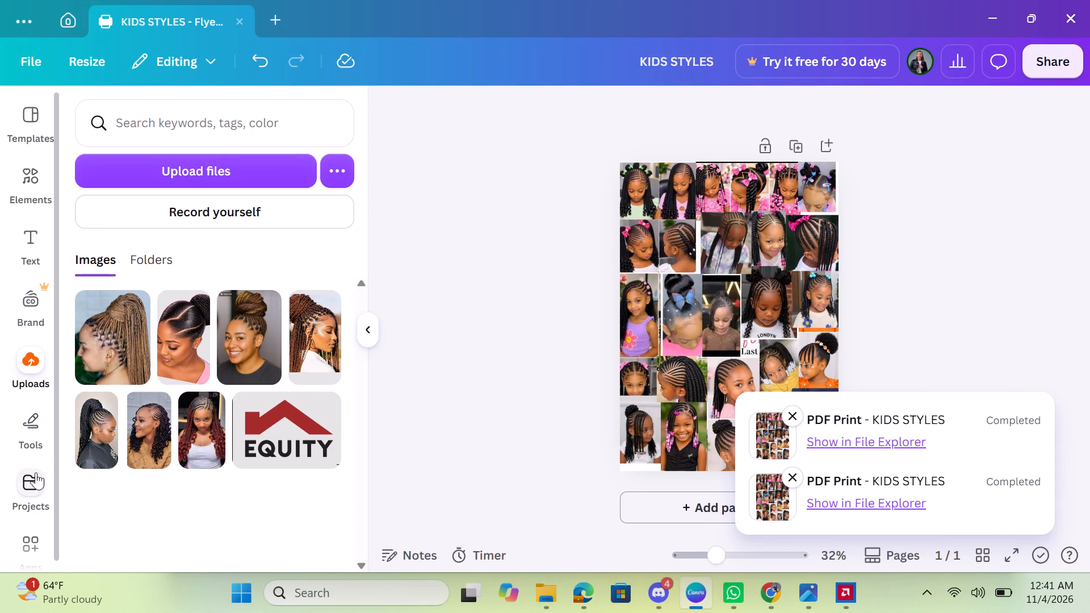
left_click(28, 492)
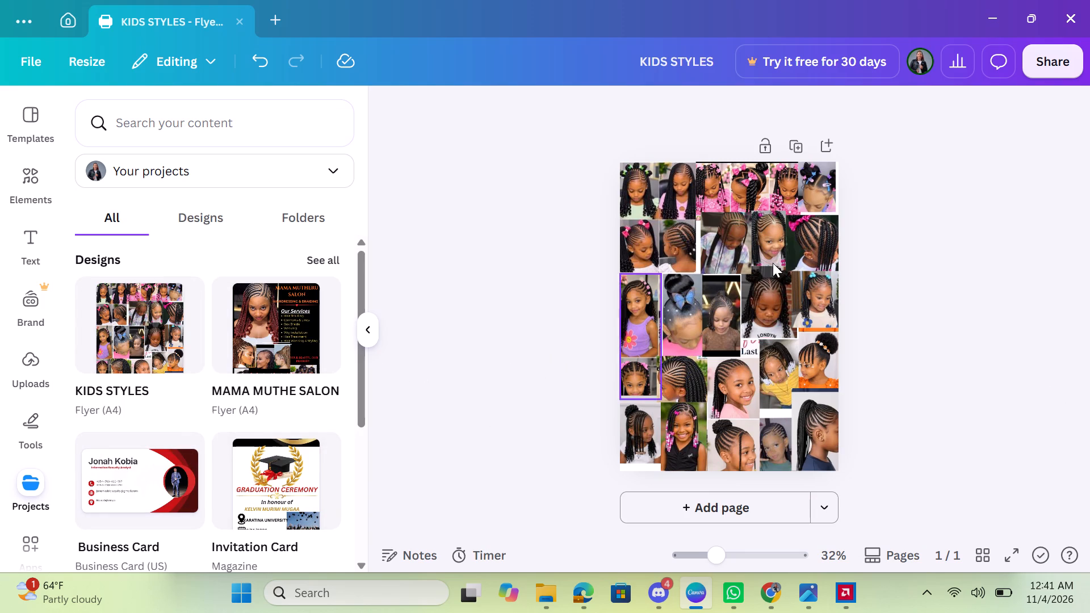
left_click(997, 11)
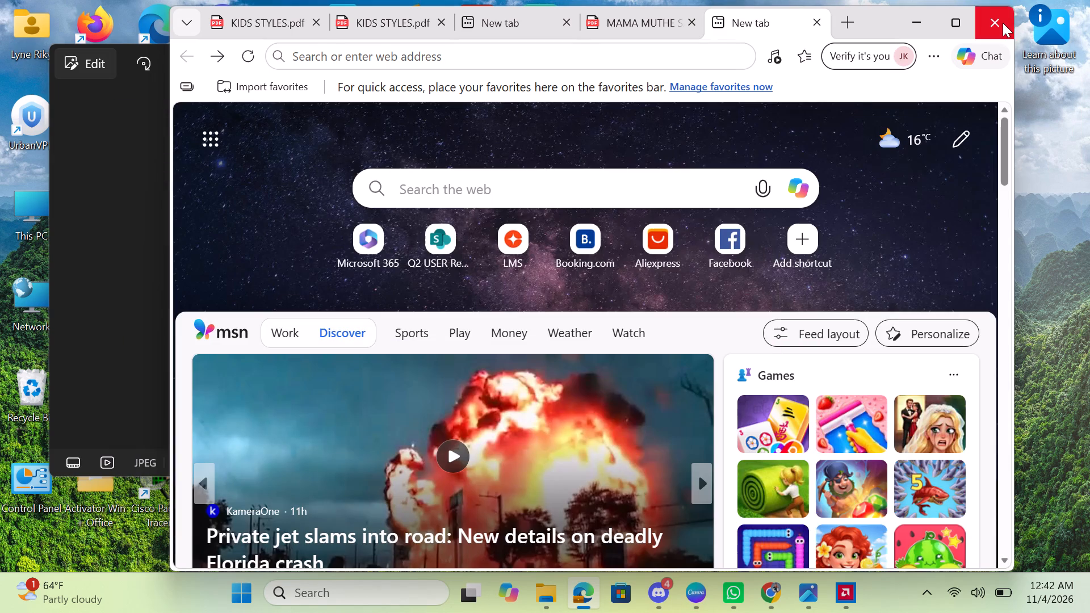
Clear the desktop by closing the Edge browser, the photo viewer and the AMD Software warning.
left_click(1003, 23)
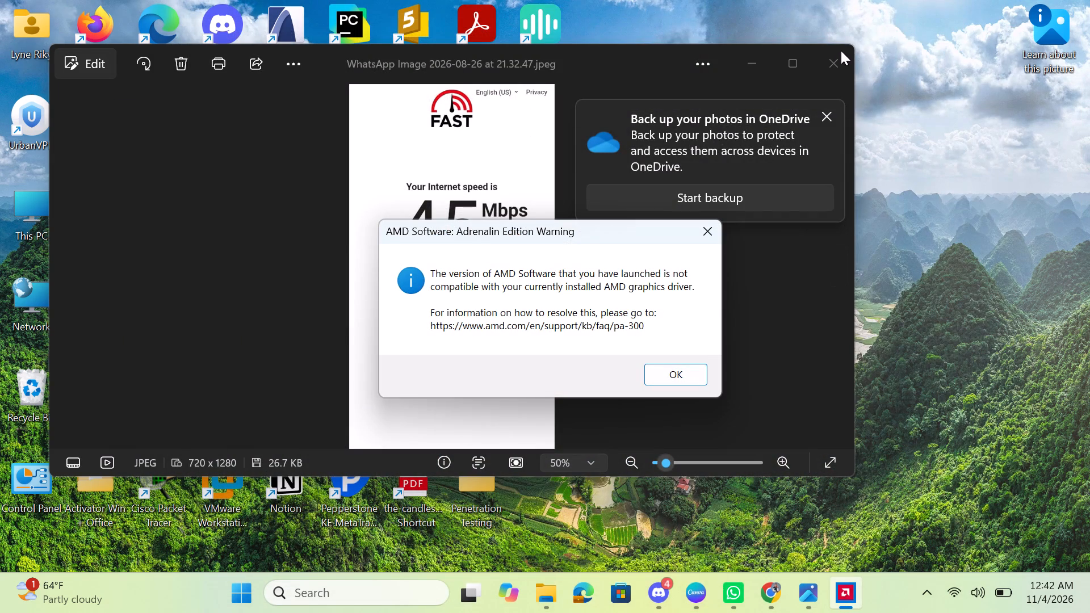
left_click(838, 51)
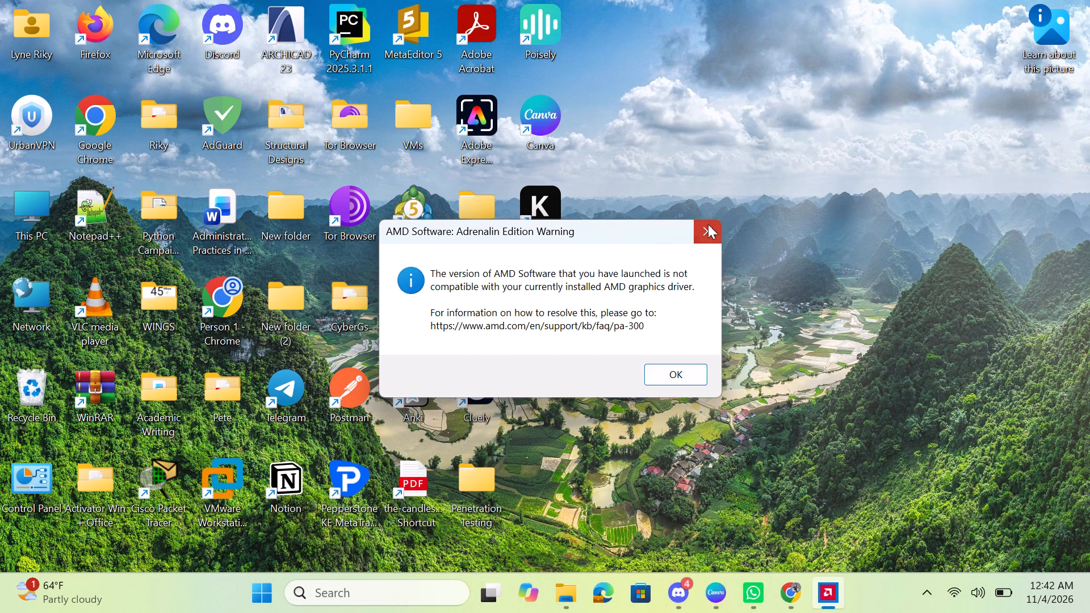
left_click(708, 224)
Launch Kuro from the desktop.
double_click(554, 208)
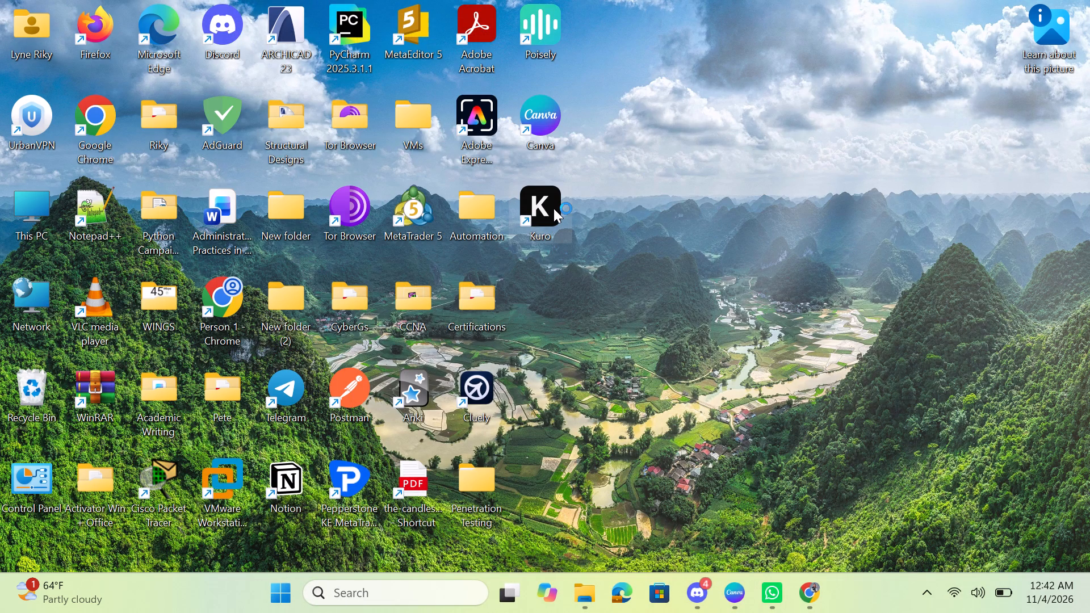